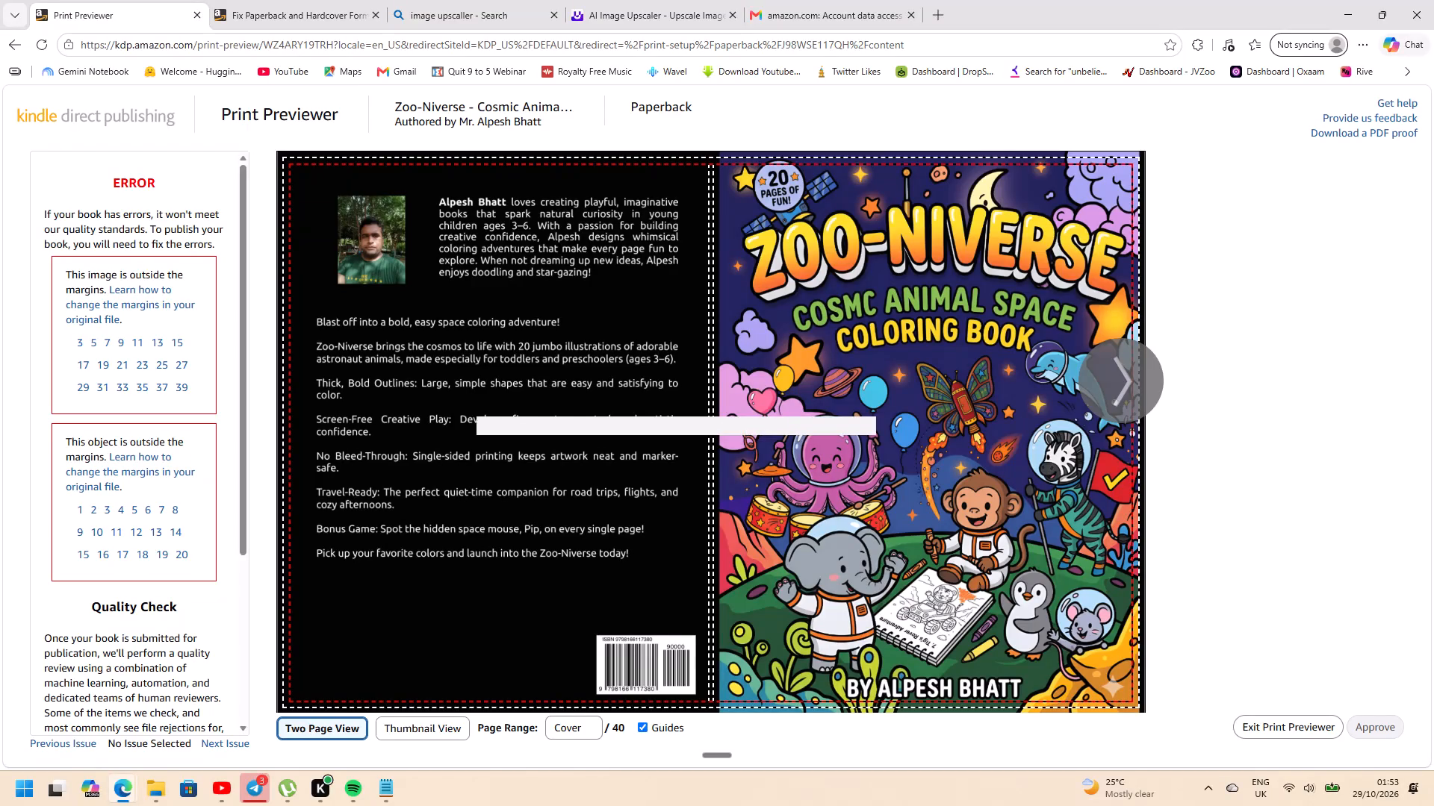
Examine the first pages of the Zoo-Niverse paperback and the page 2 margin issue, and leave the print preview.
left_click(1124, 404)
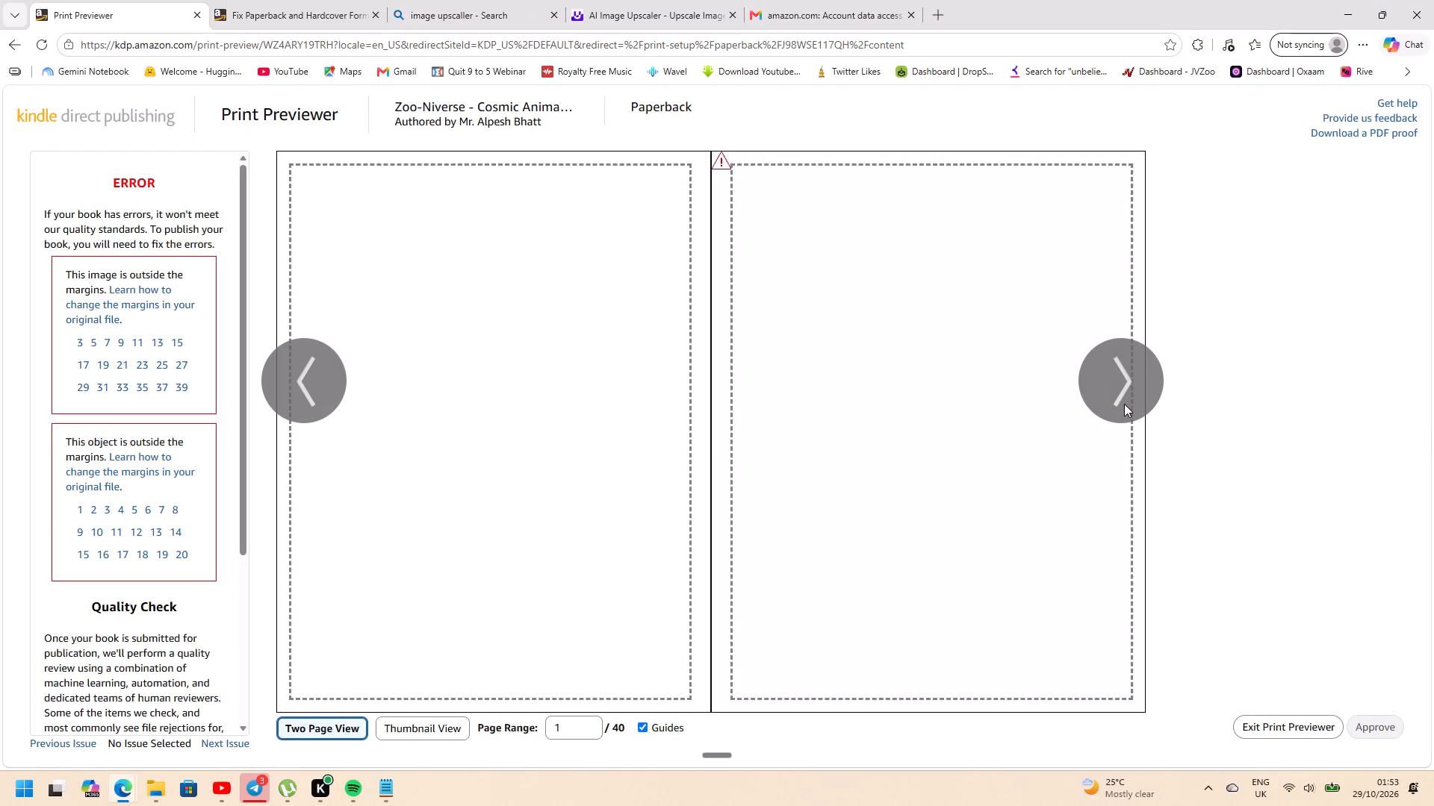
left_click(1124, 404)
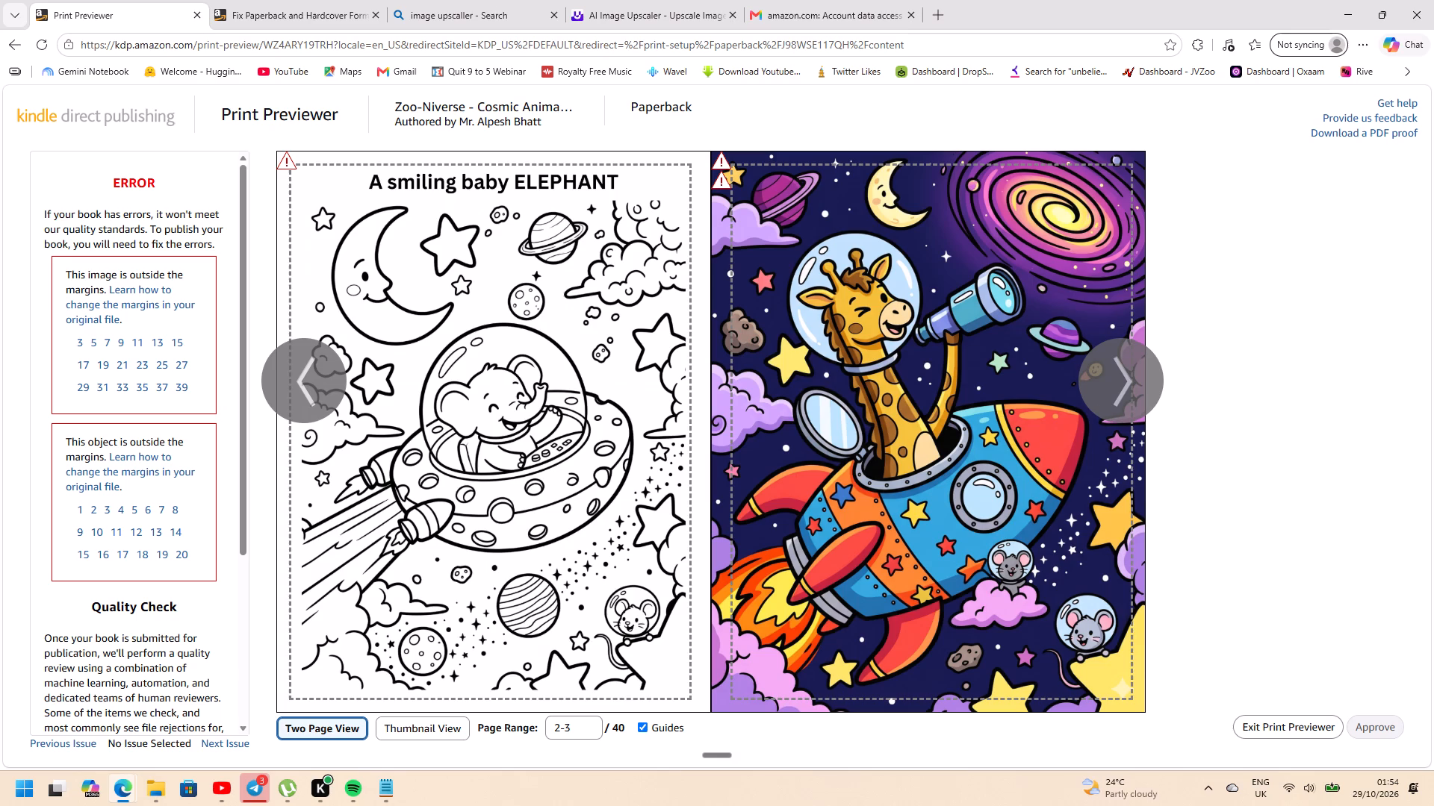
left_click(288, 166)
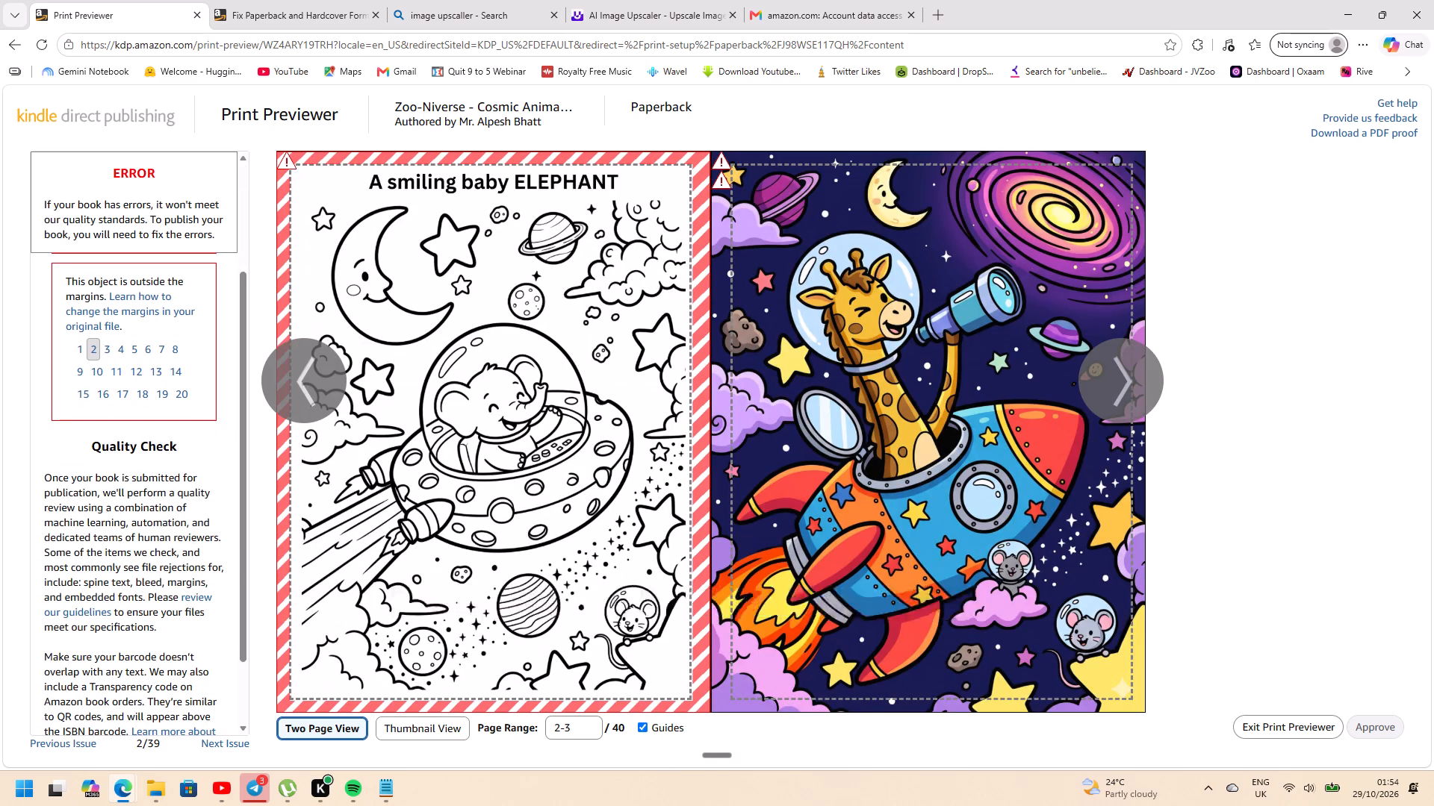
left_click(1371, 728)
left_click(1301, 728)
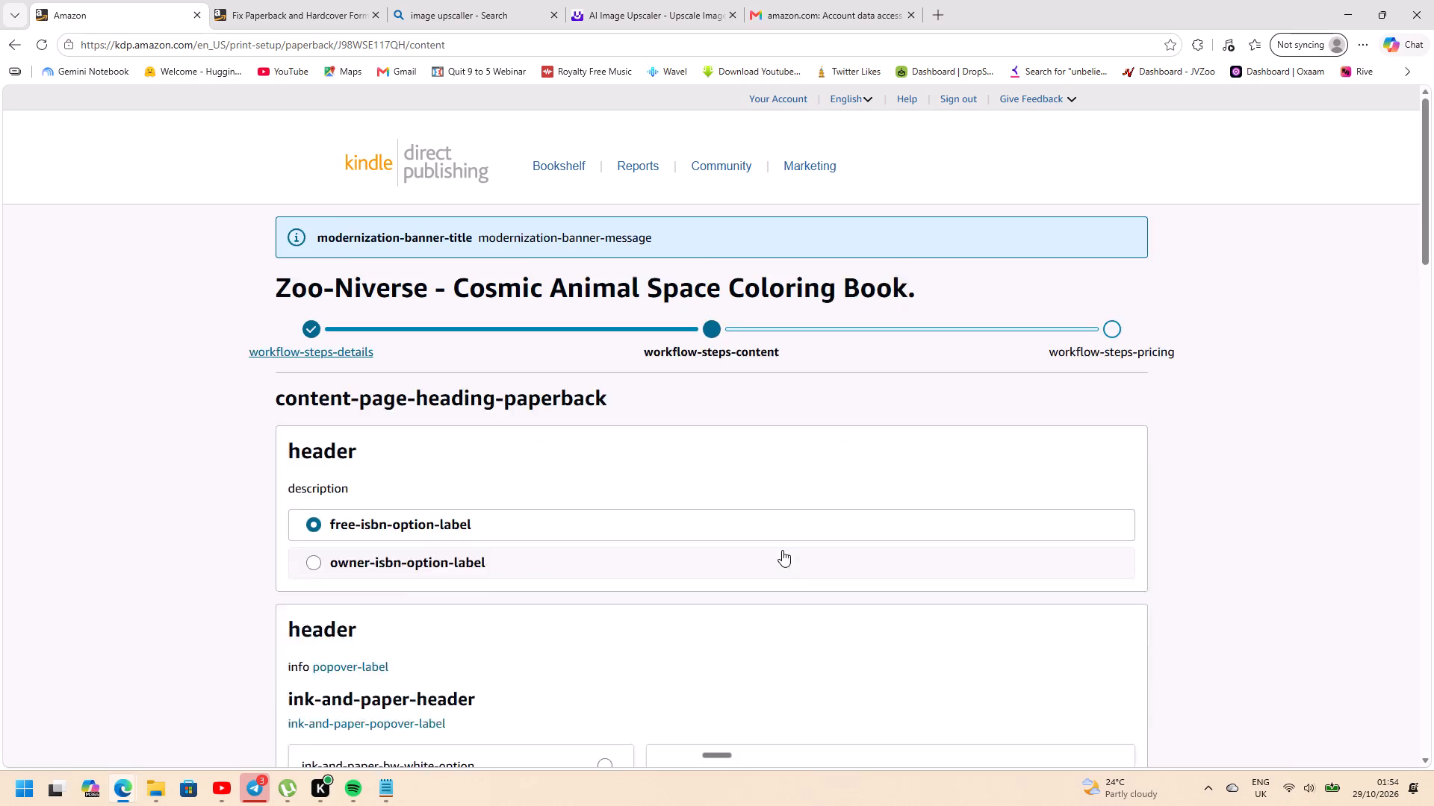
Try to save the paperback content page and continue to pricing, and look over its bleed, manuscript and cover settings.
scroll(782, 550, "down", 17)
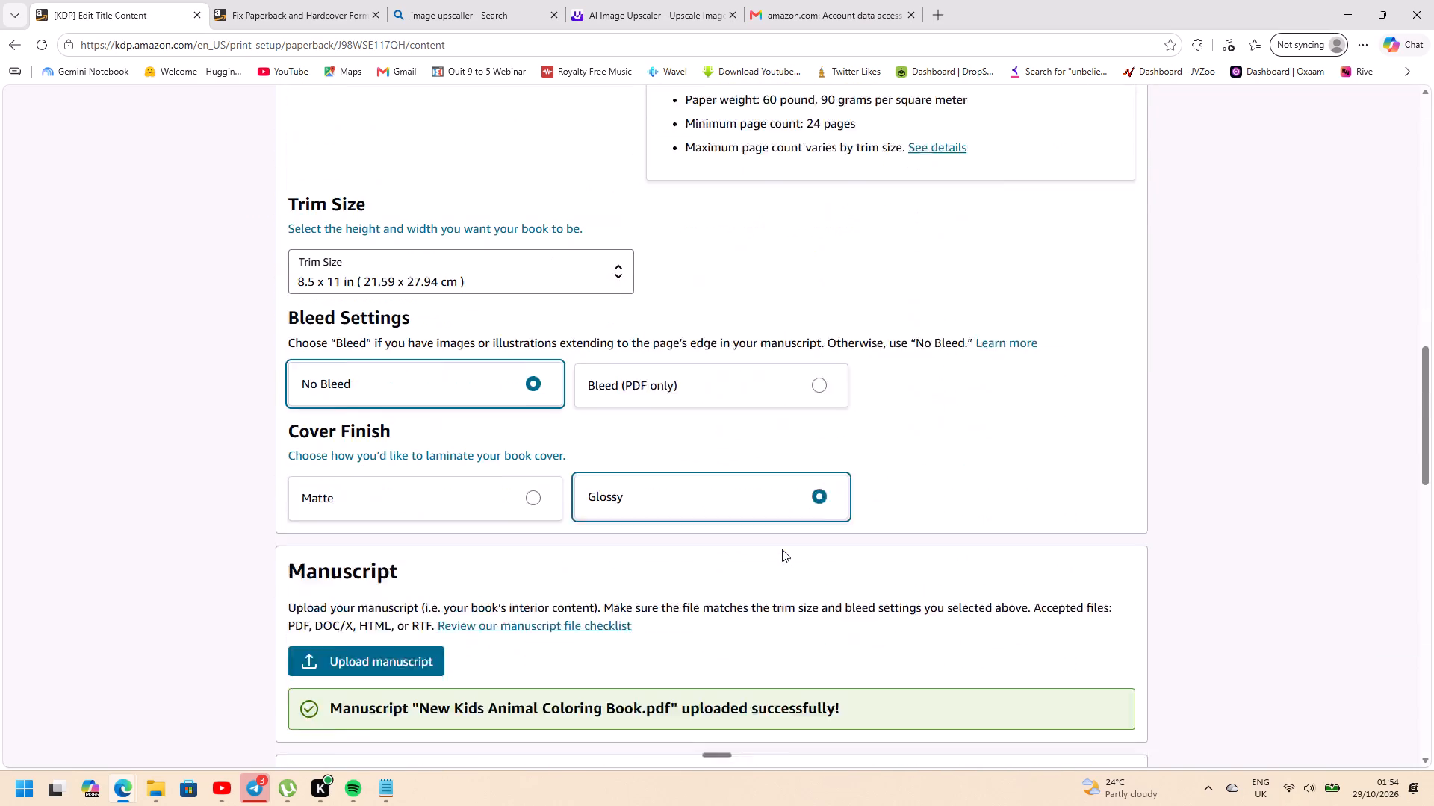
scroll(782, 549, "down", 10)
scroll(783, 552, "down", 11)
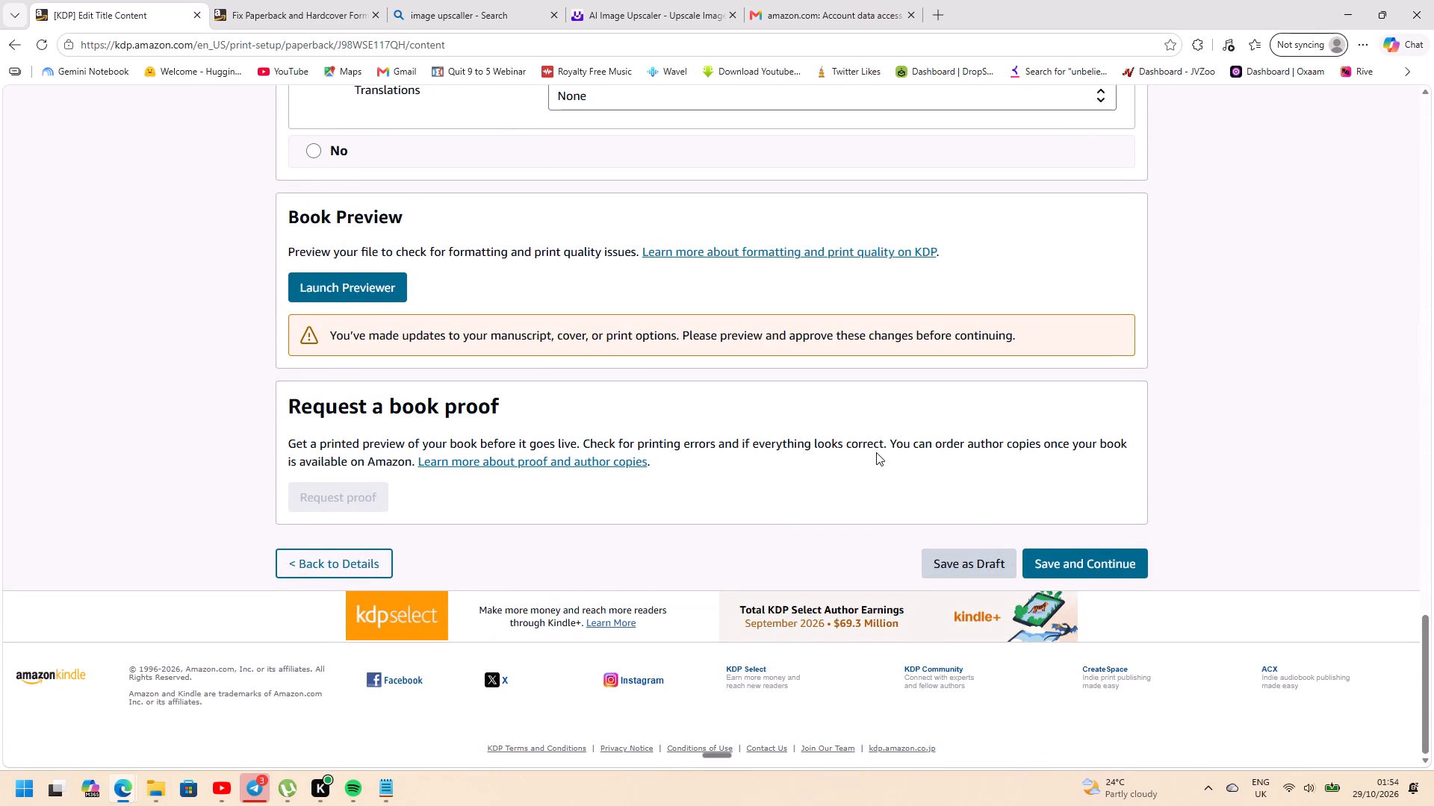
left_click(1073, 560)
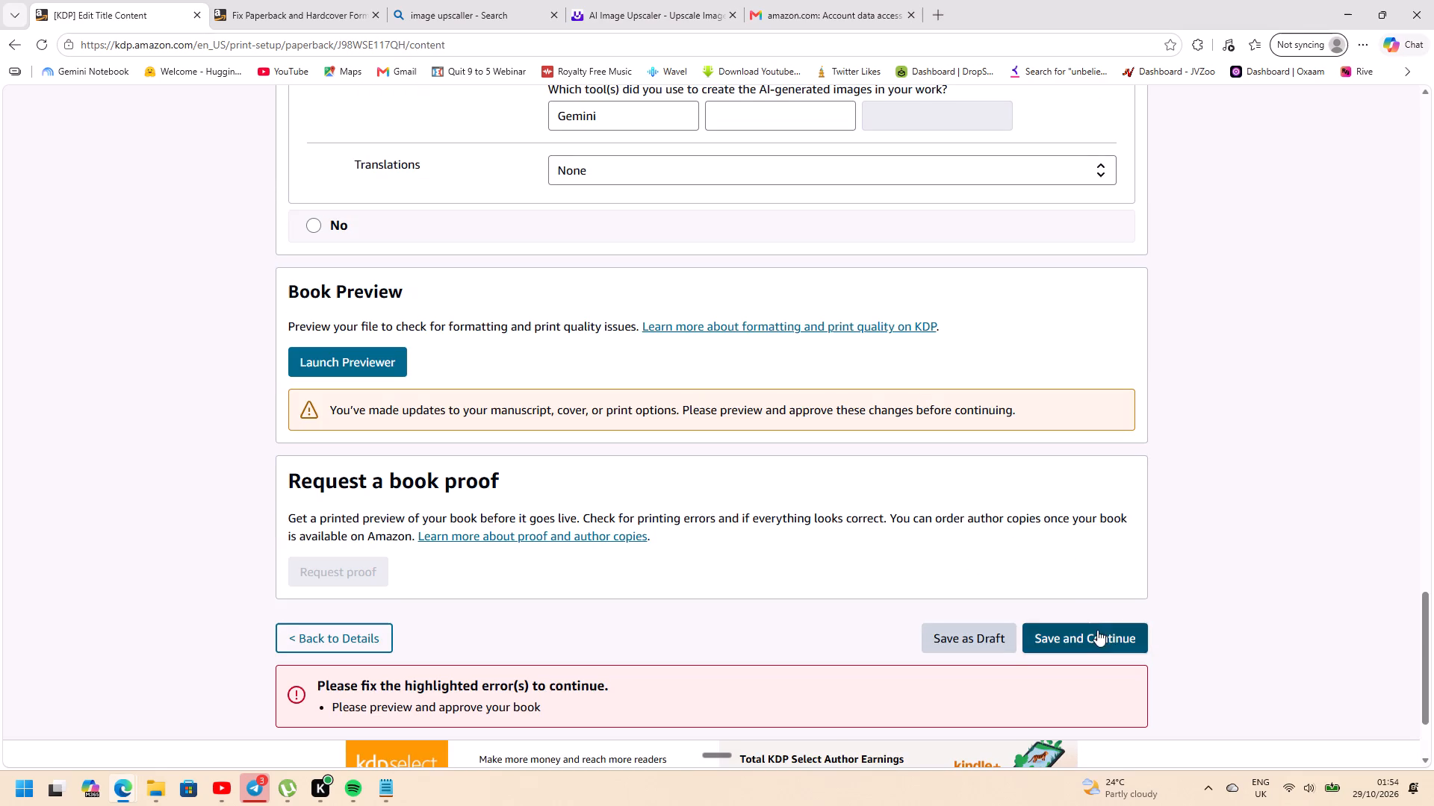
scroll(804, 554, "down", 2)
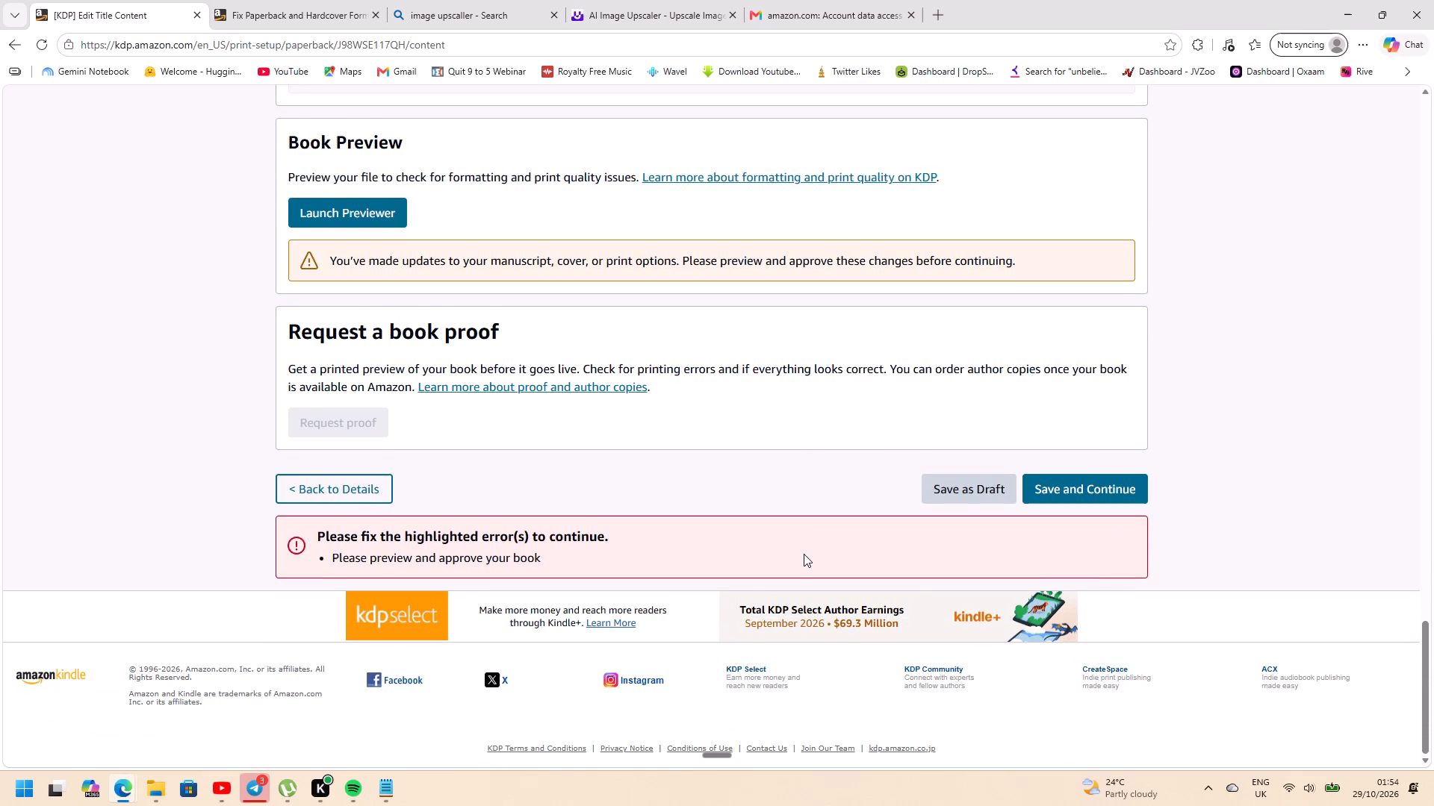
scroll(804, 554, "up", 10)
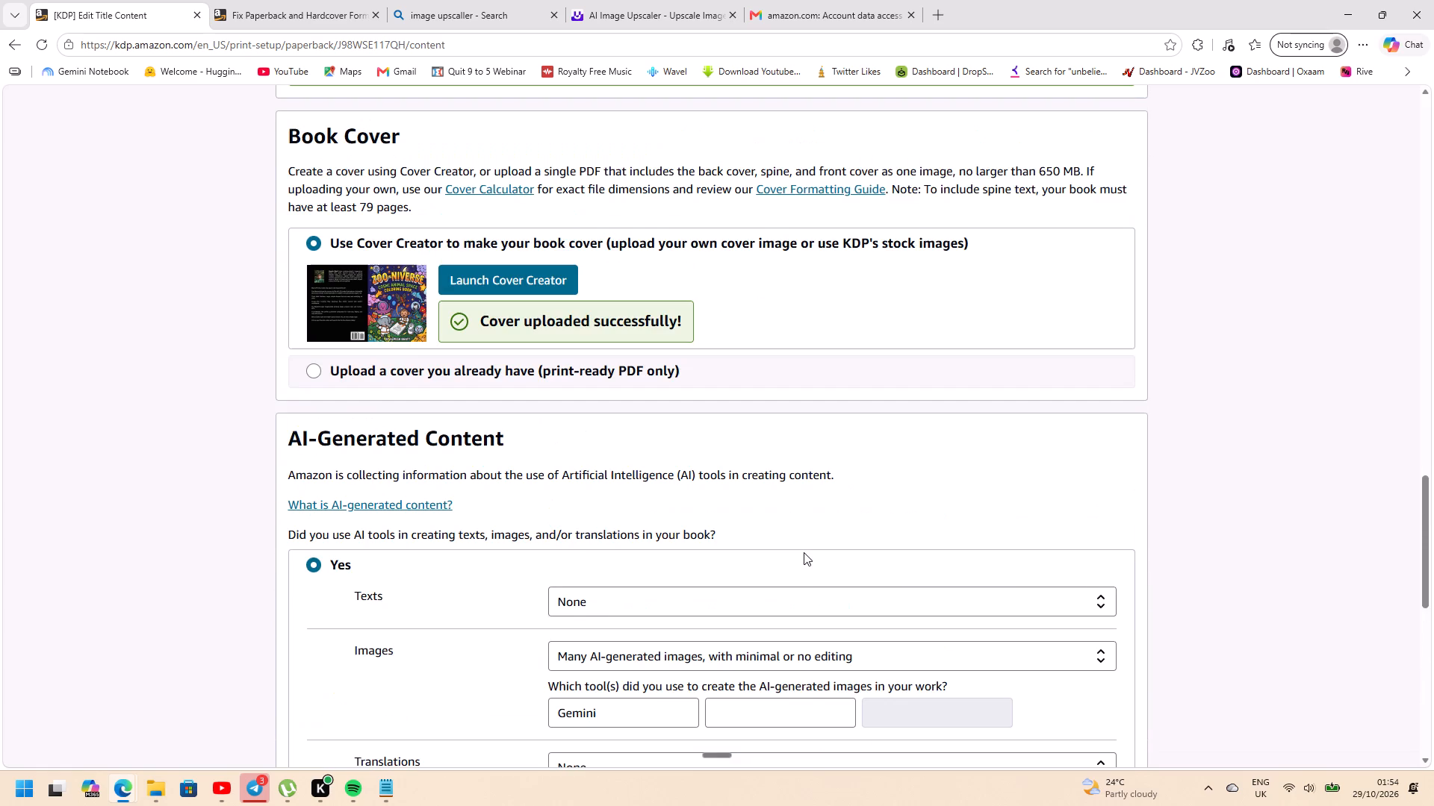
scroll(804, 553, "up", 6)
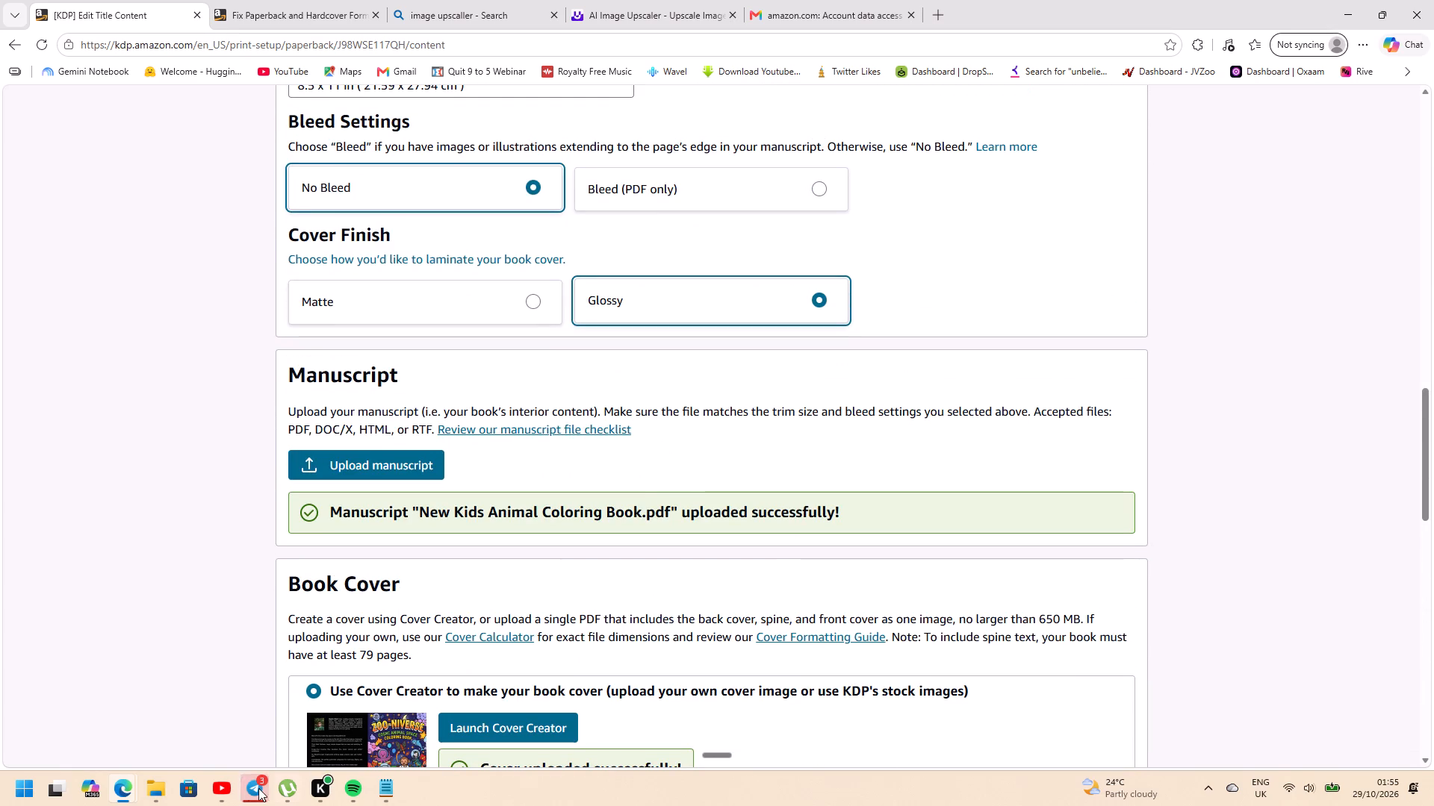
Watch the YouTube coloring book tutorial from the print preview approval to the Save and Continue stage at a lower system volume, and pause it.
left_click(216, 787)
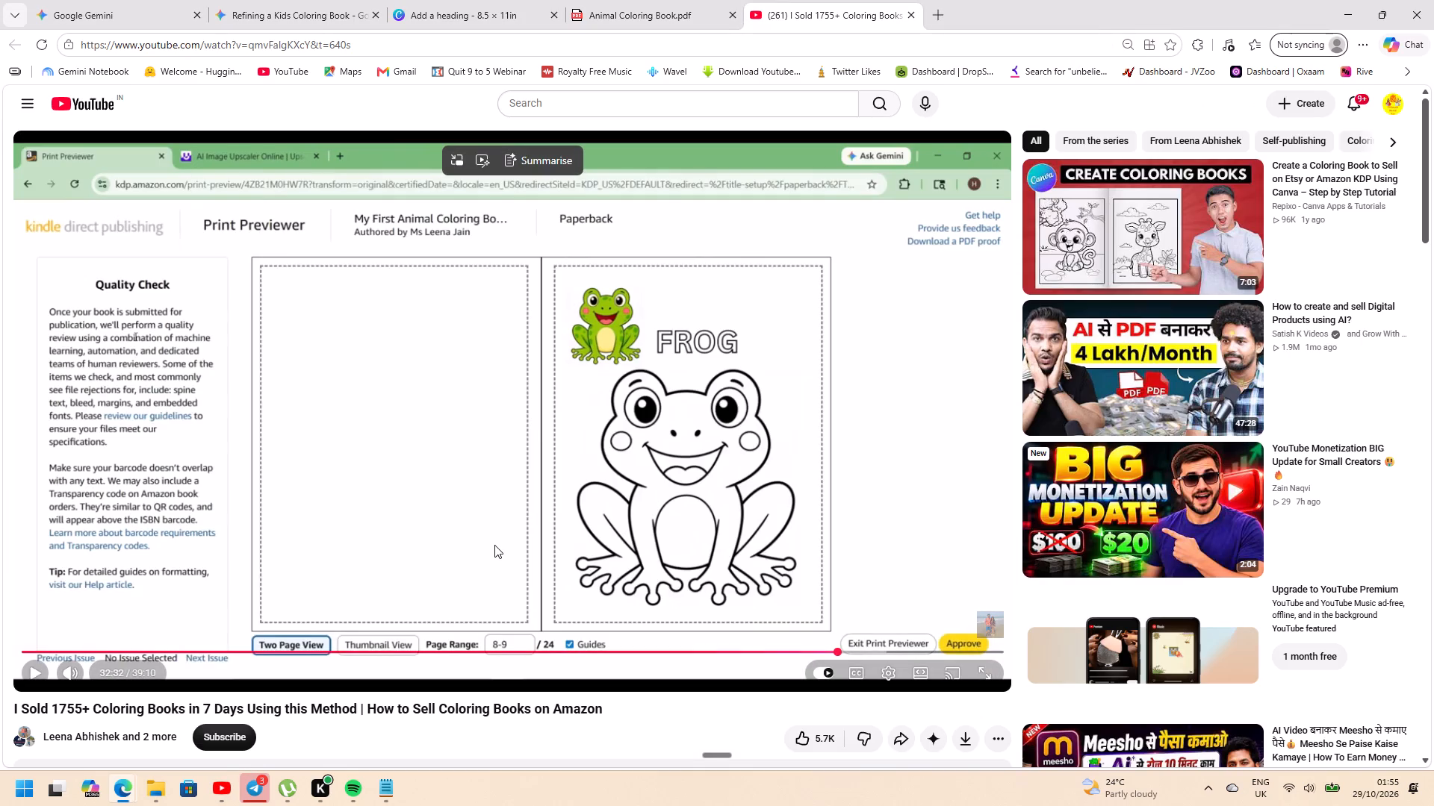
left_click(518, 498)
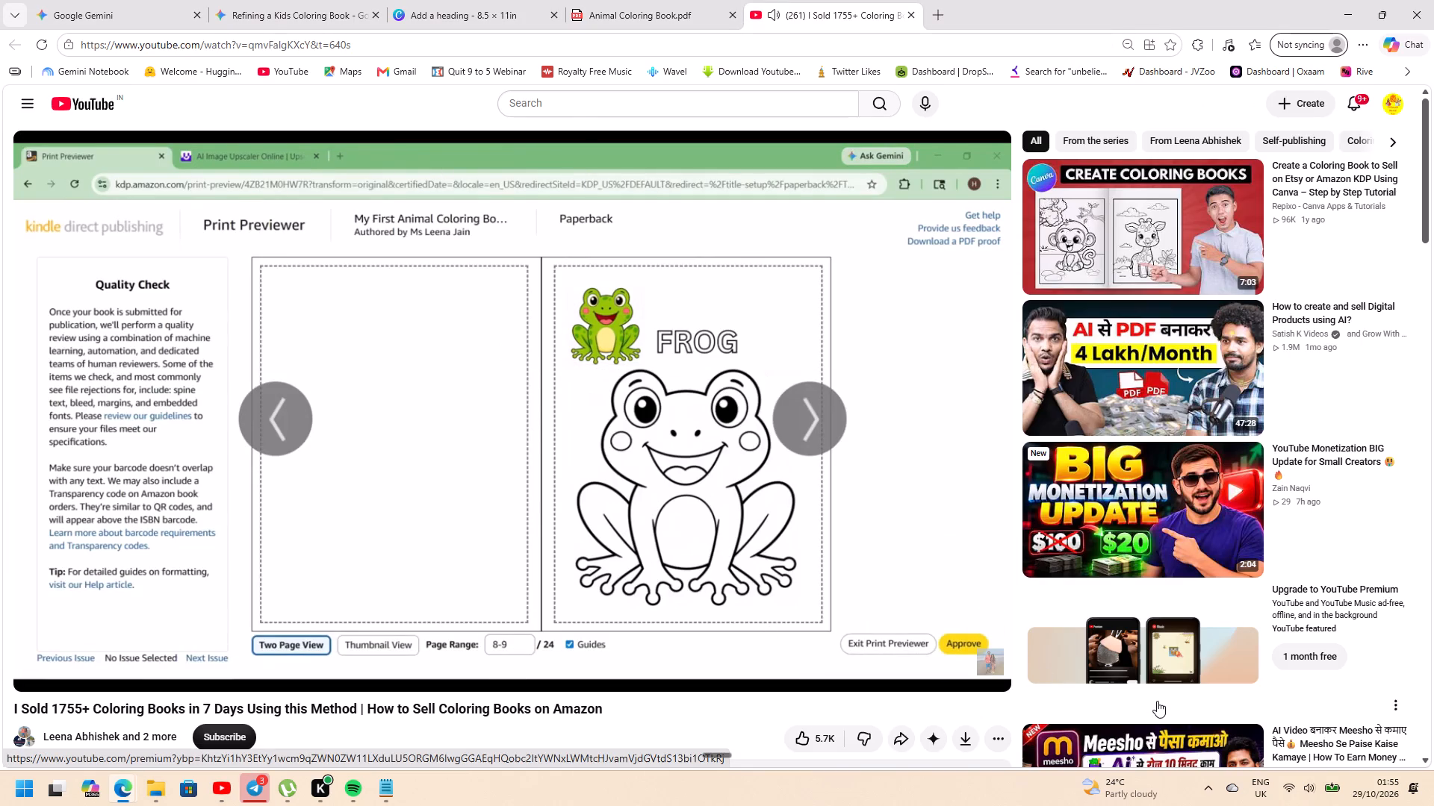
left_click(1309, 790)
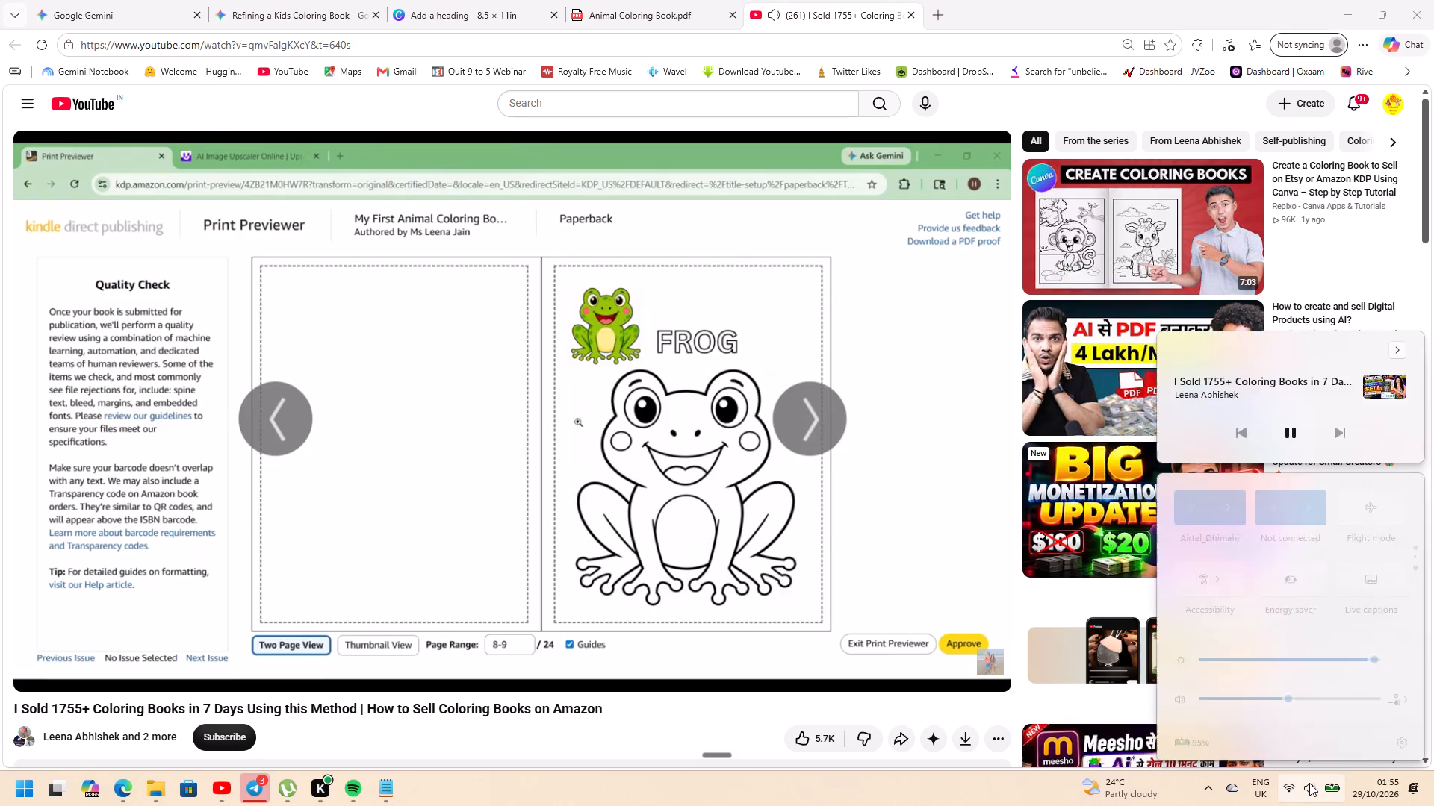
left_click(1309, 783)
left_click(1309, 781)
left_click_drag(1286, 701, 1281, 701)
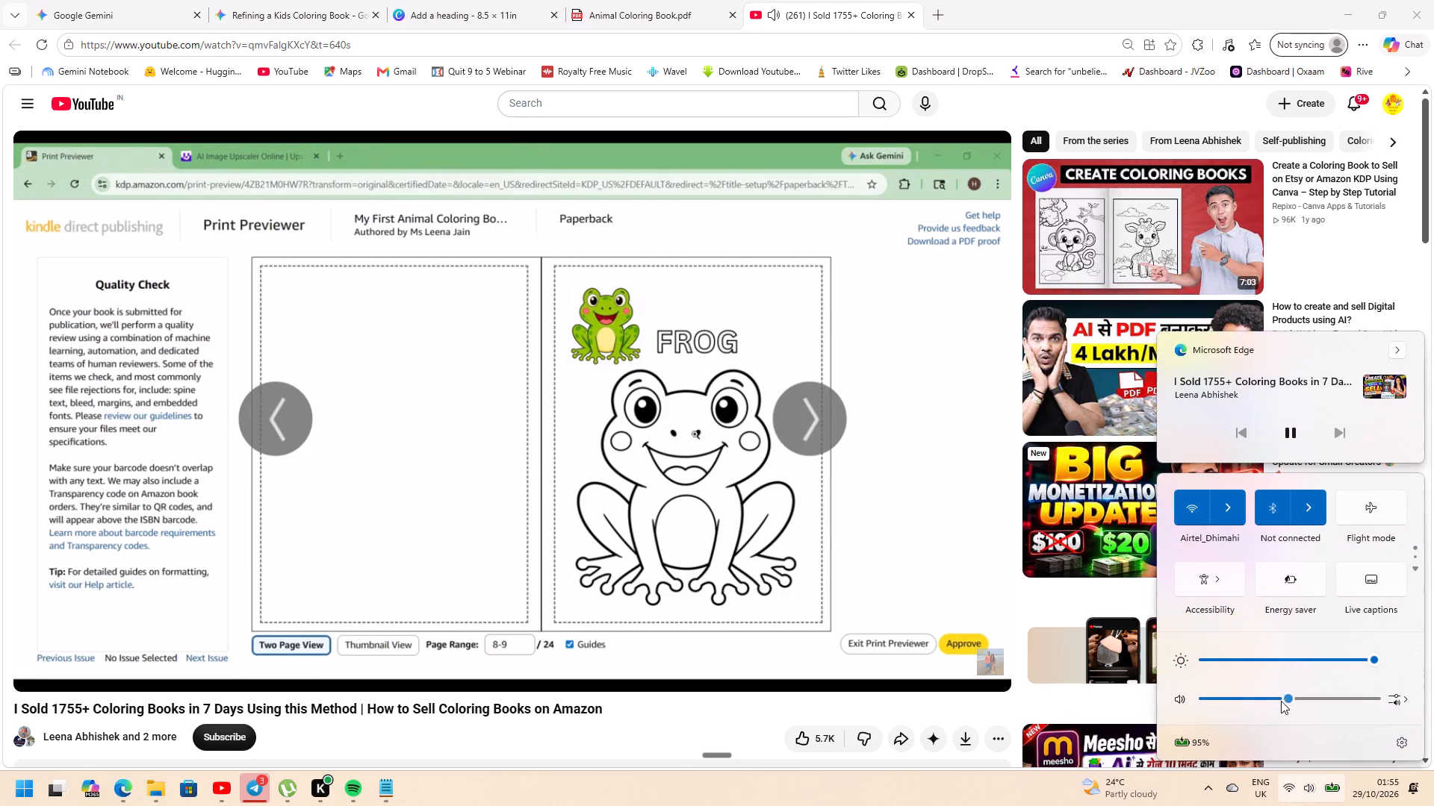
left_click_drag(1281, 701, 1243, 701)
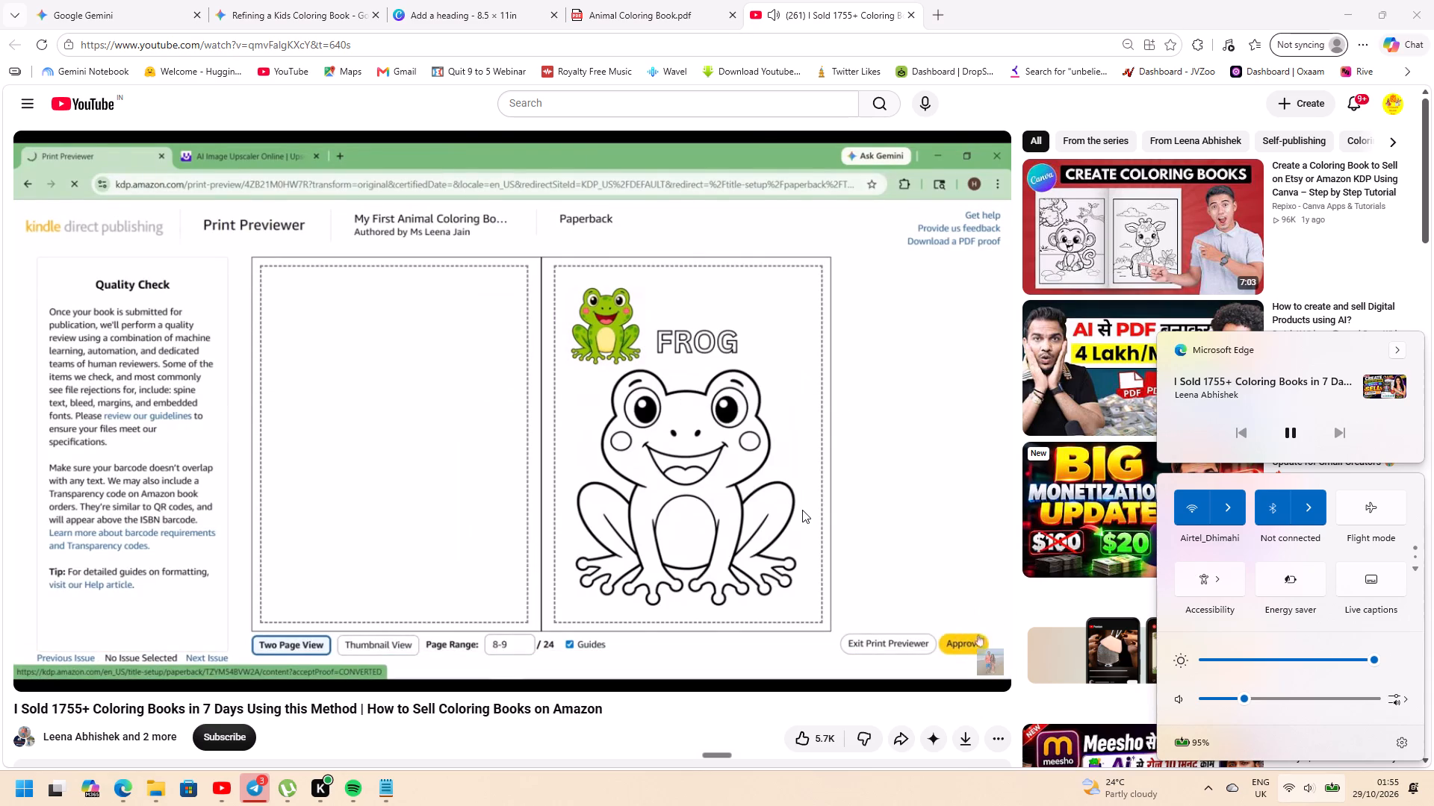
left_click(839, 458)
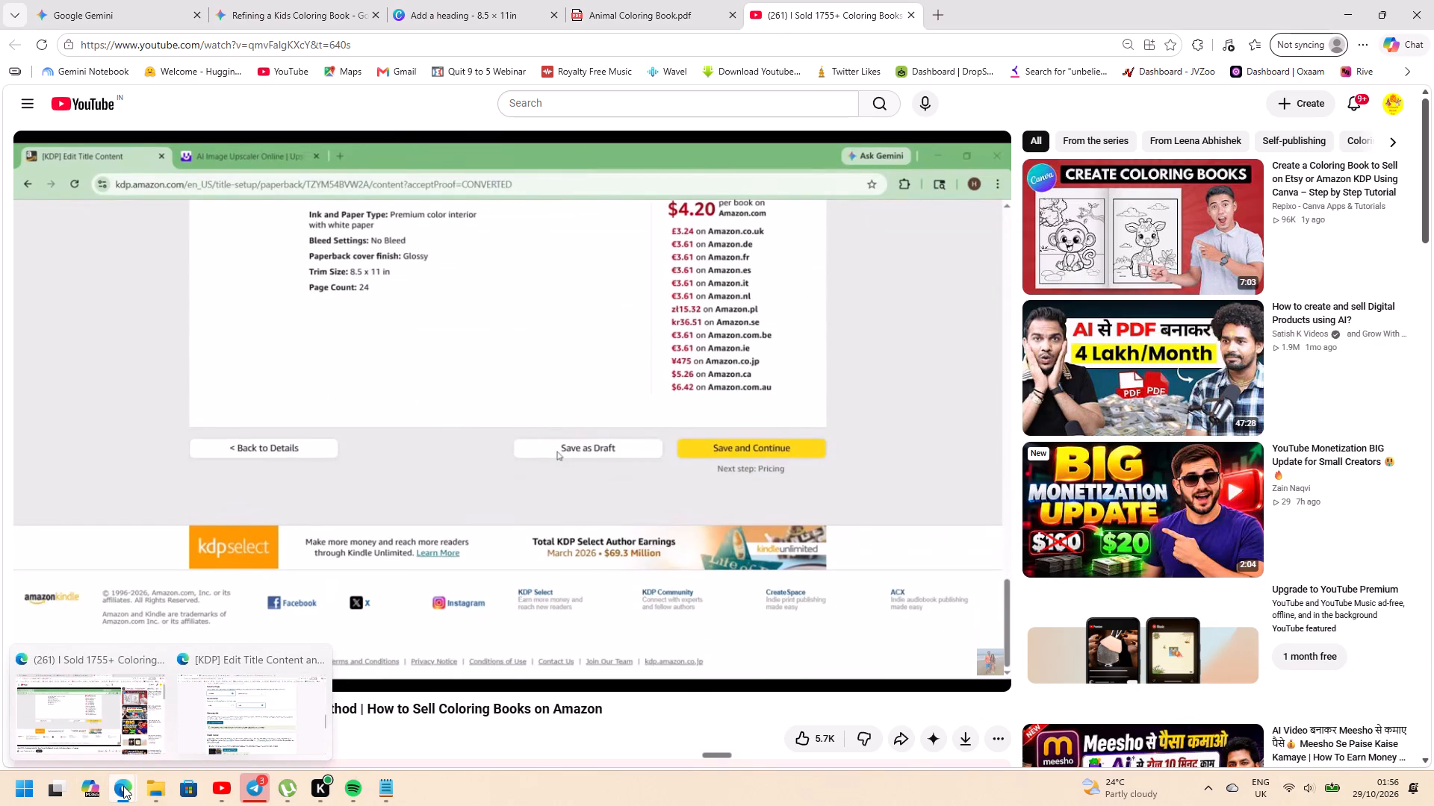
left_click(90, 730)
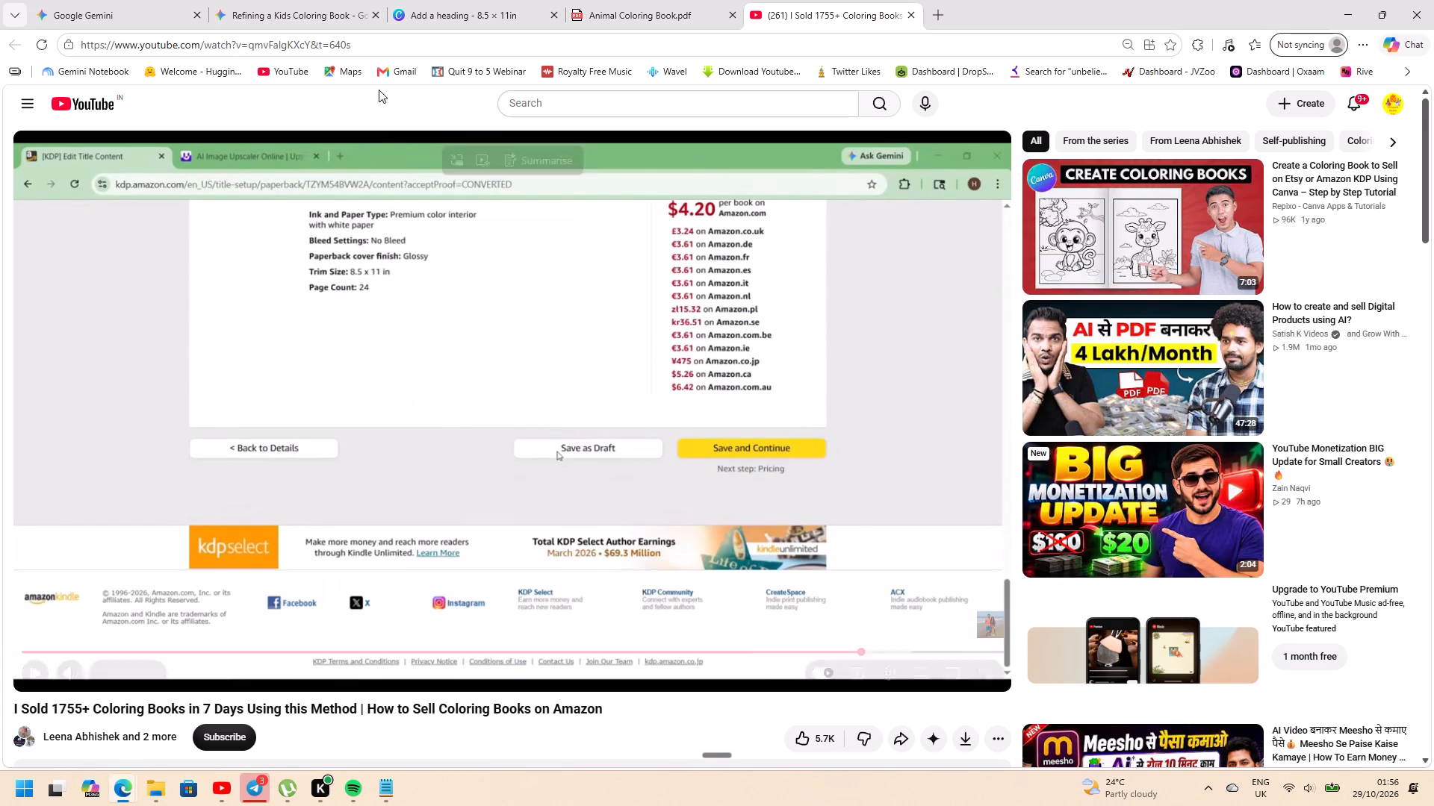
Switch to the 8.5 × 11 in Canva design and shrink page 2's colored elephant picture to fit inside the margin guides.
left_click(456, 21)
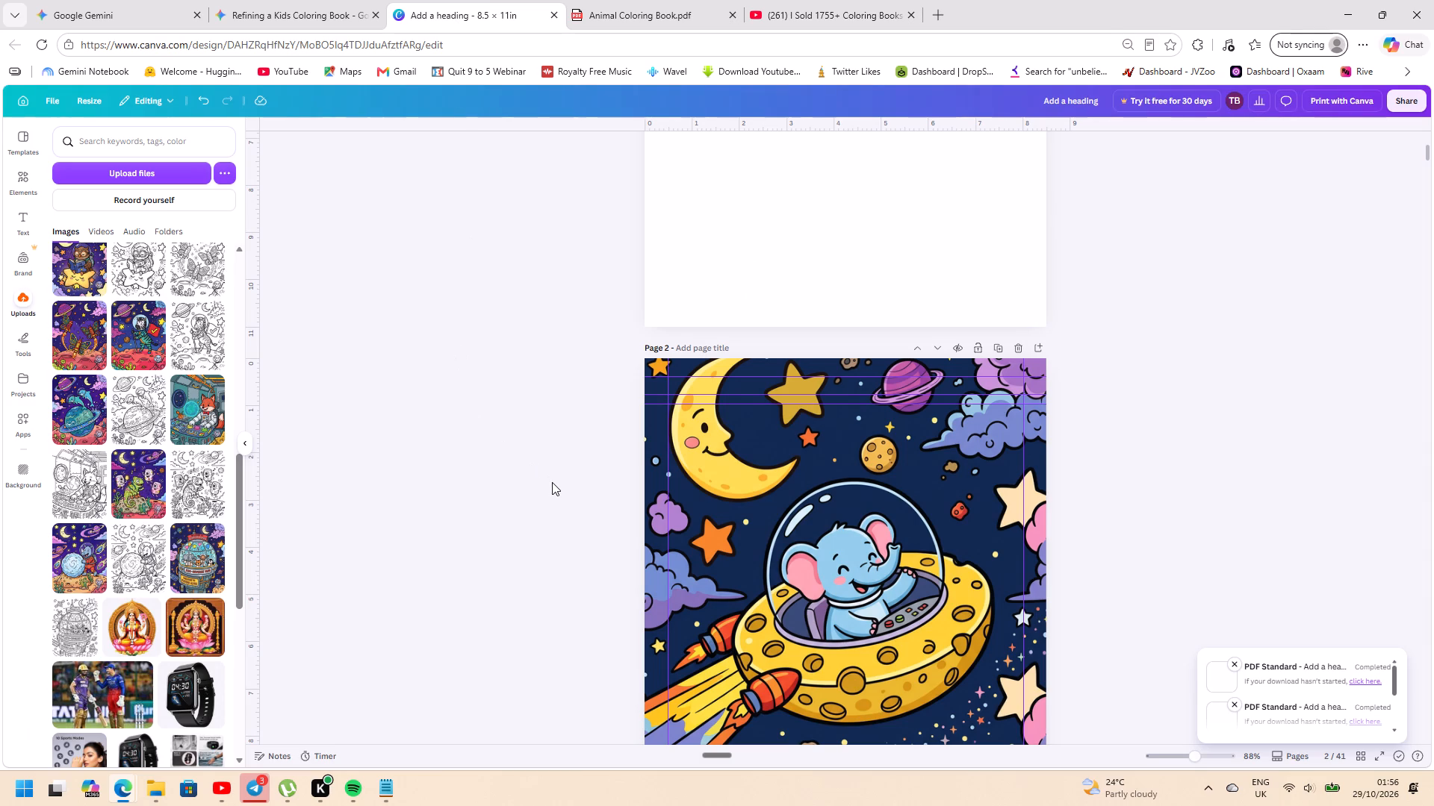
scroll(552, 482, "up", 8)
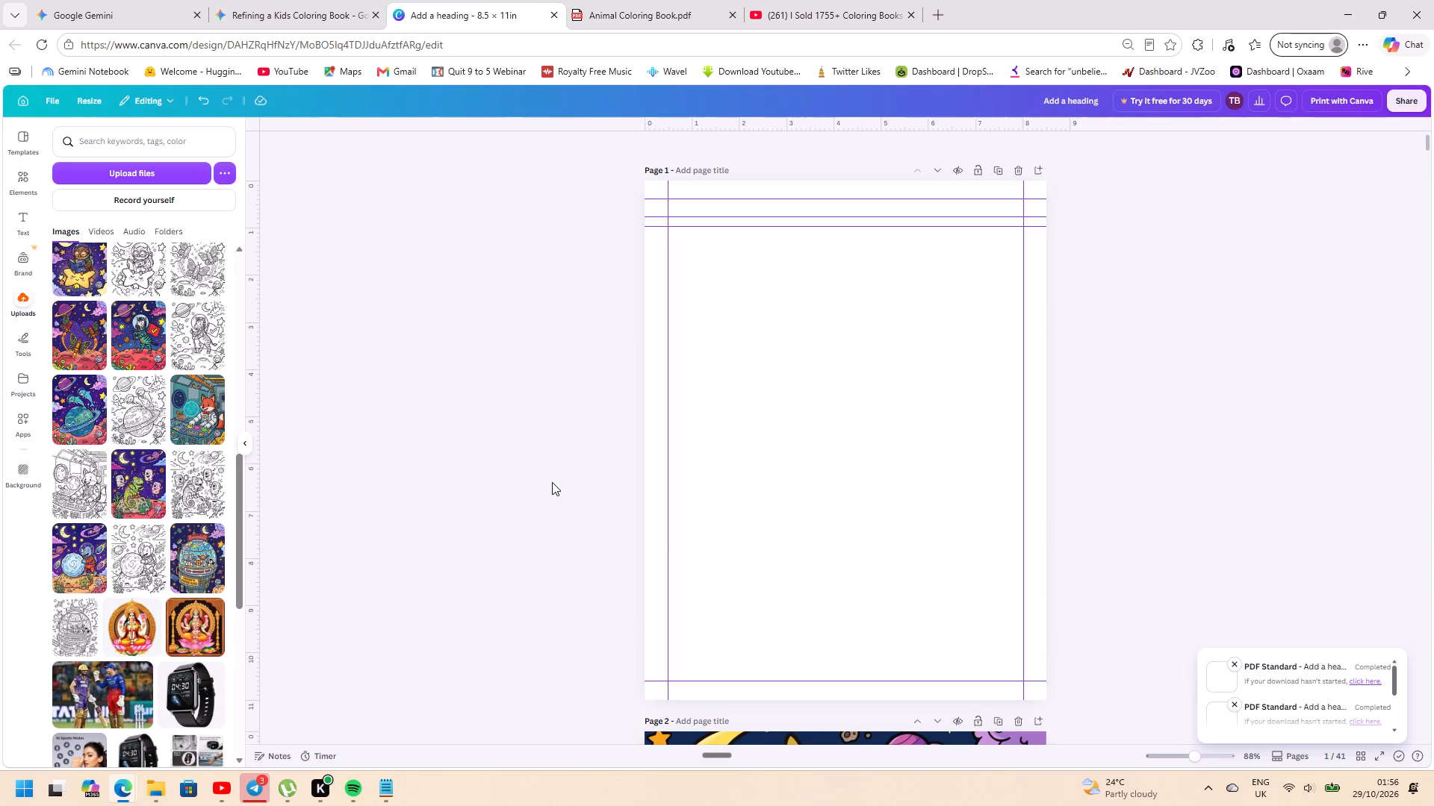
scroll(552, 482, "down", 6)
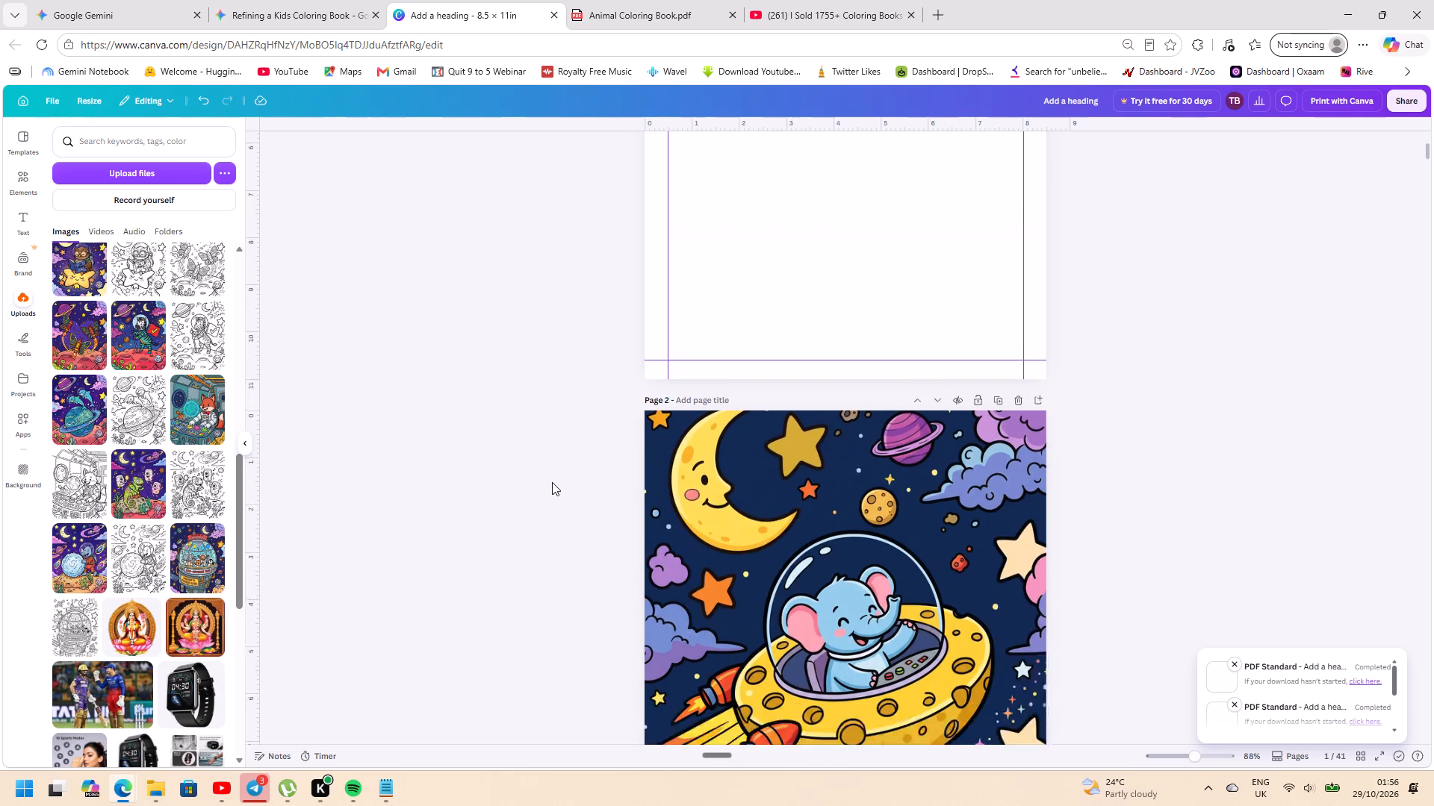
scroll(552, 482, "down", 1)
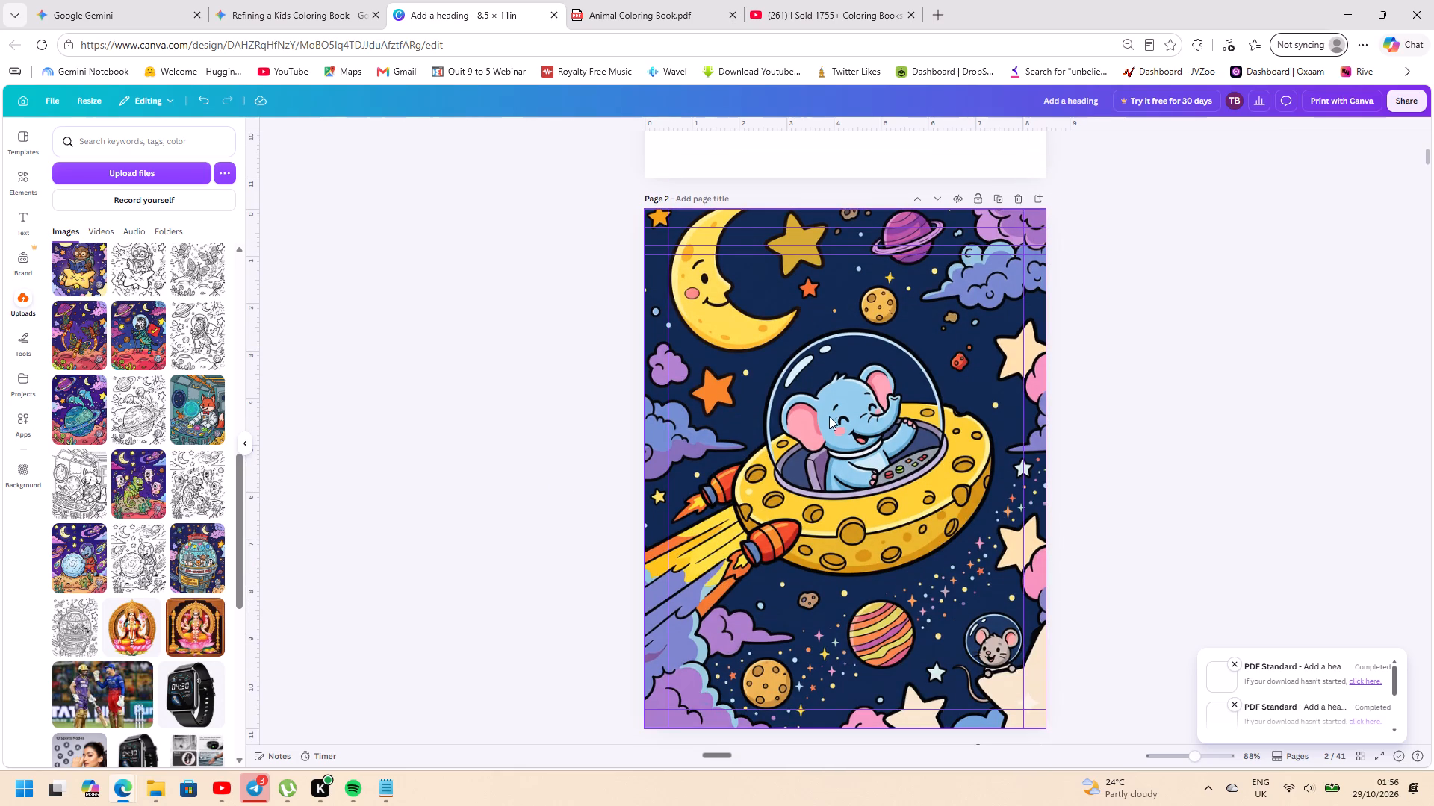
left_click(795, 442)
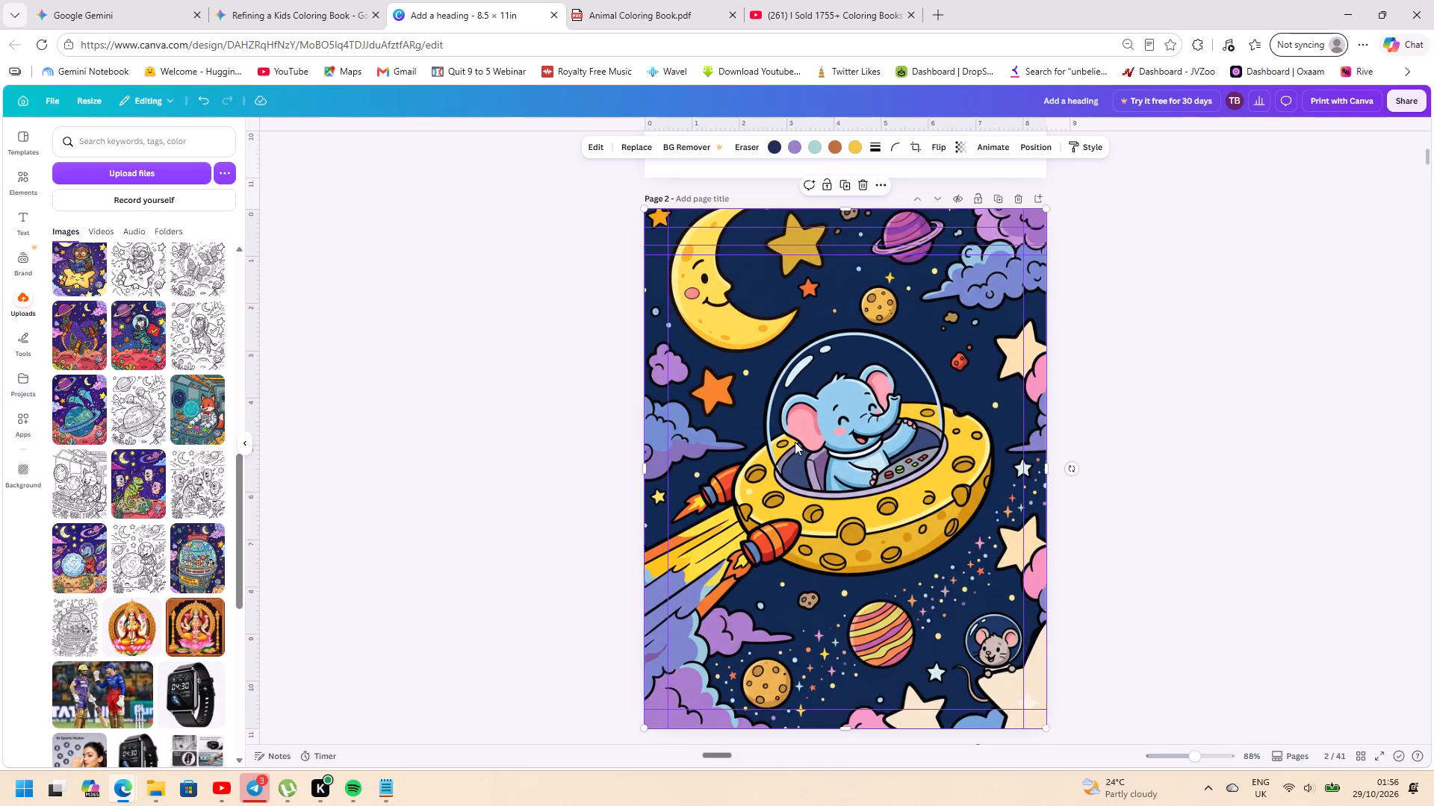
left_click_drag(1045, 727, 1012, 713)
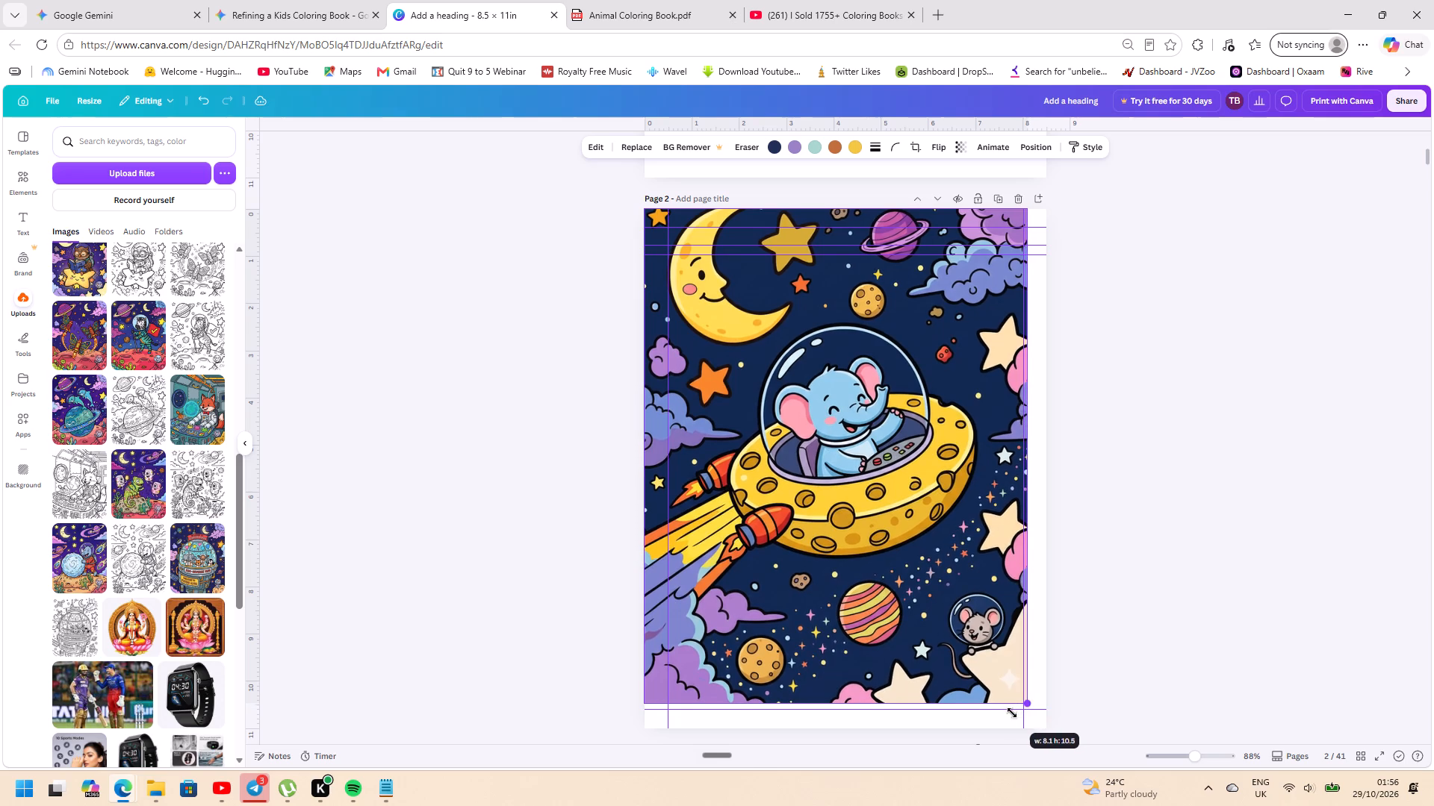
left_click_drag(1012, 713, 1007, 710)
left_click_drag(645, 210, 672, 258)
left_click_drag(771, 299, 760, 301)
left_click_drag(1007, 480, 1009, 479)
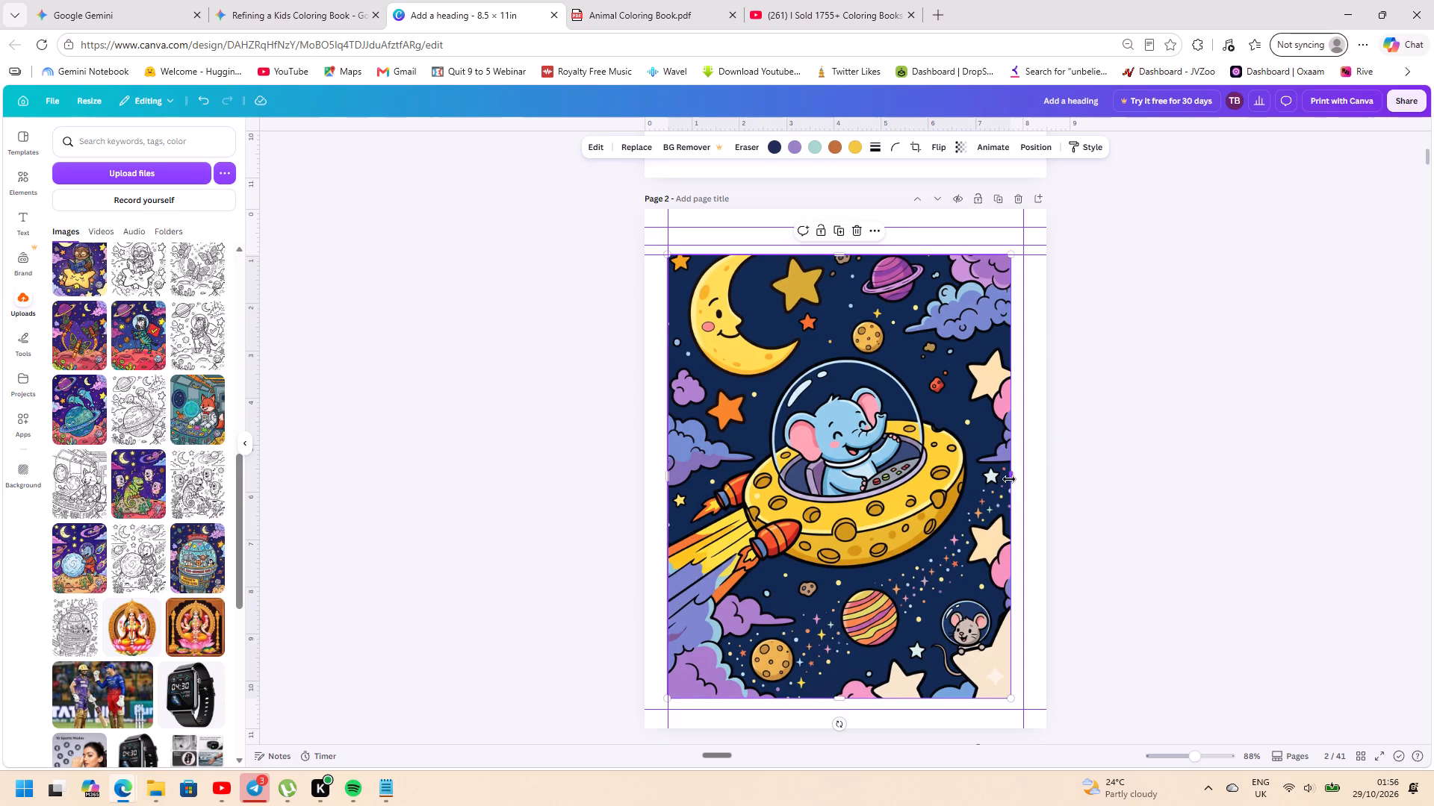
left_click_drag(1009, 479, 1018, 478)
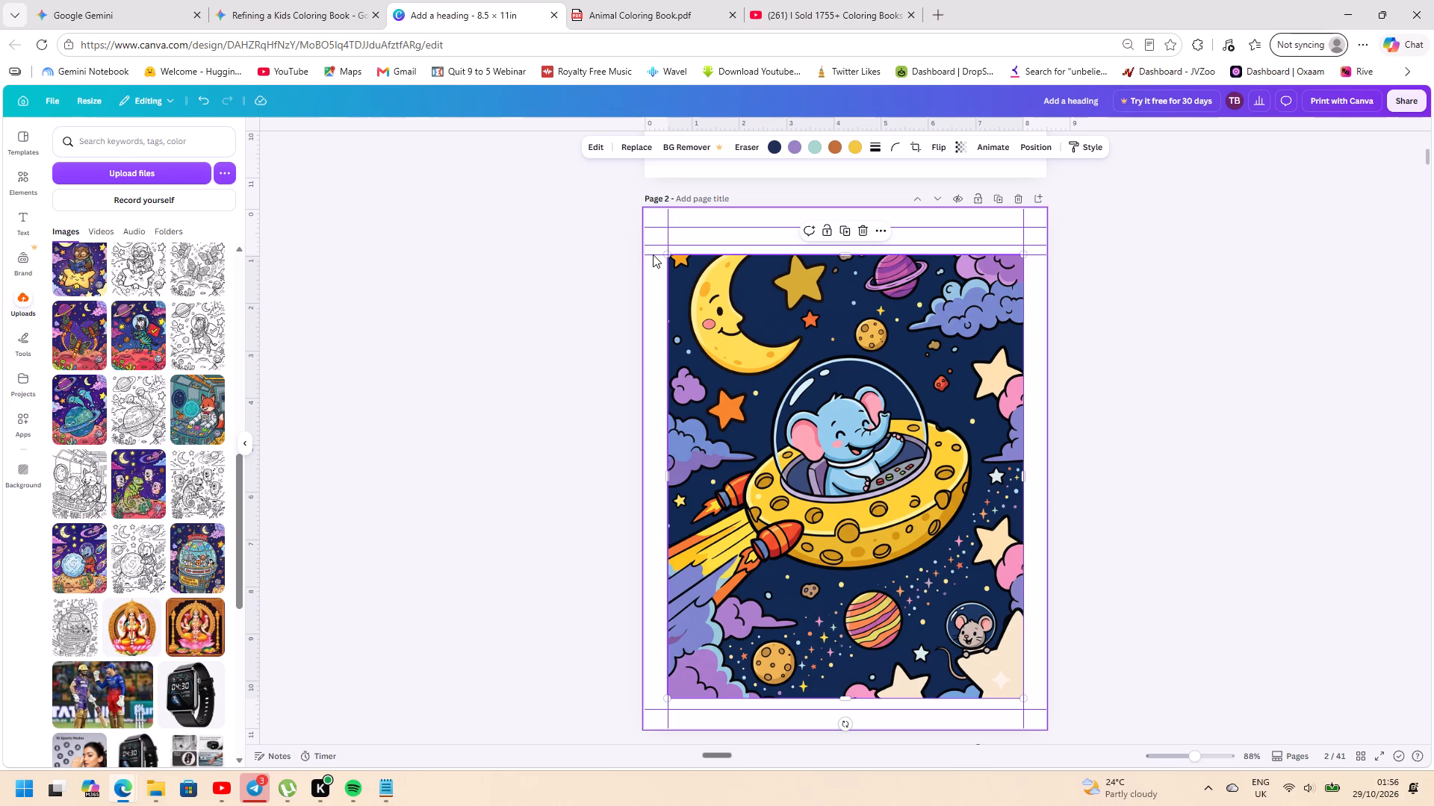
Unlock the ruler guides so they can be moved, keeping the rulers and guides shown.
left_click_drag(653, 254, 653, 214)
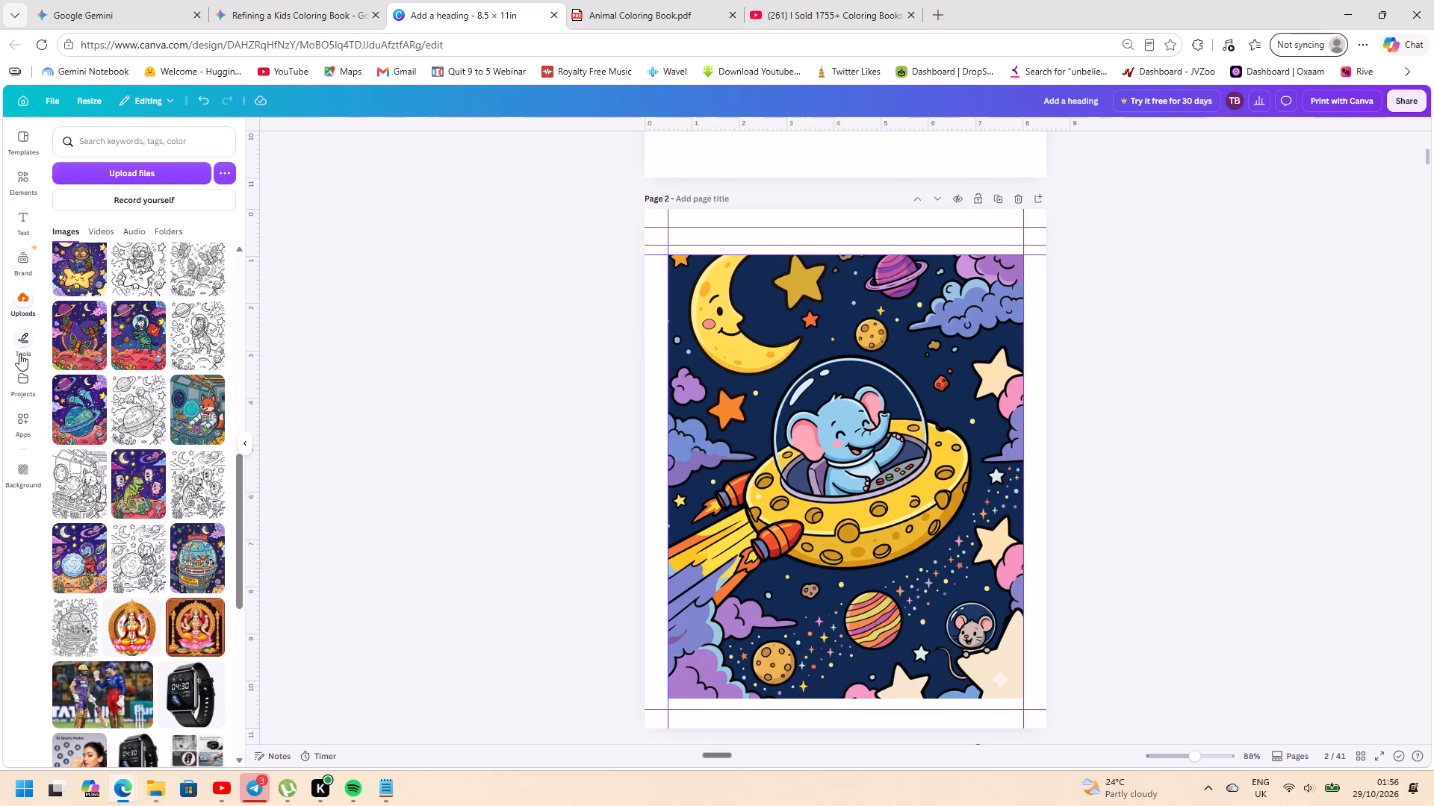
left_click(47, 103)
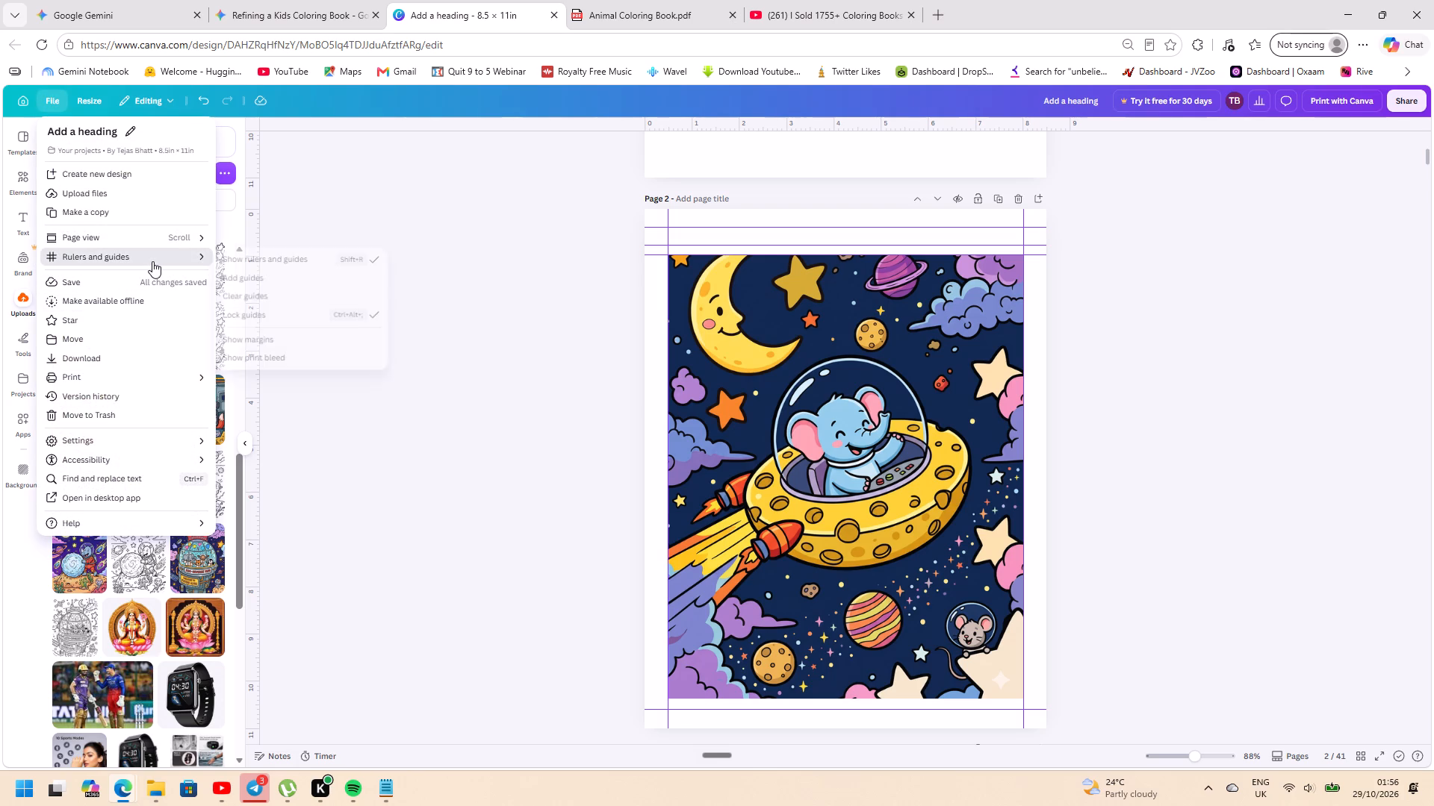
left_click(318, 309)
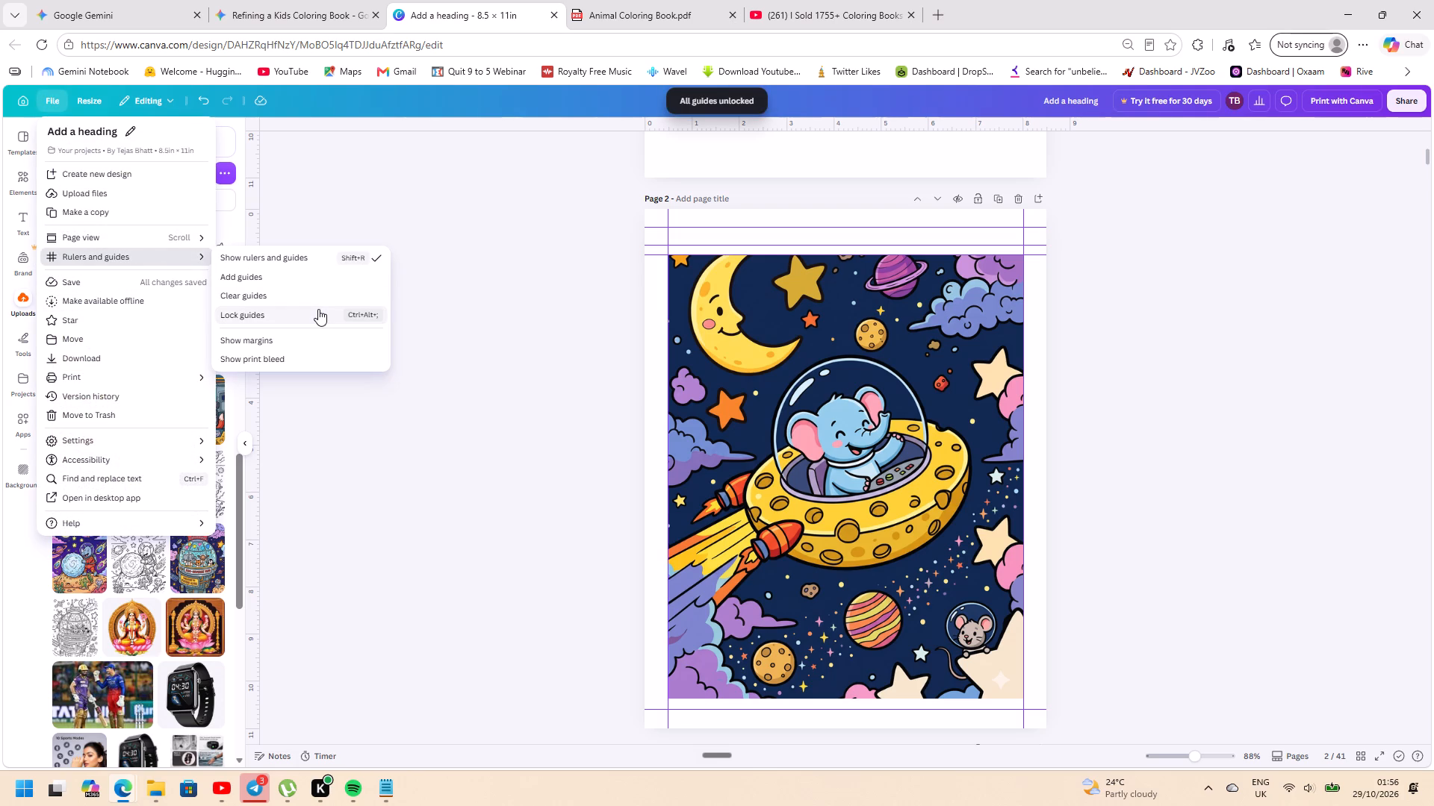
left_click(313, 255)
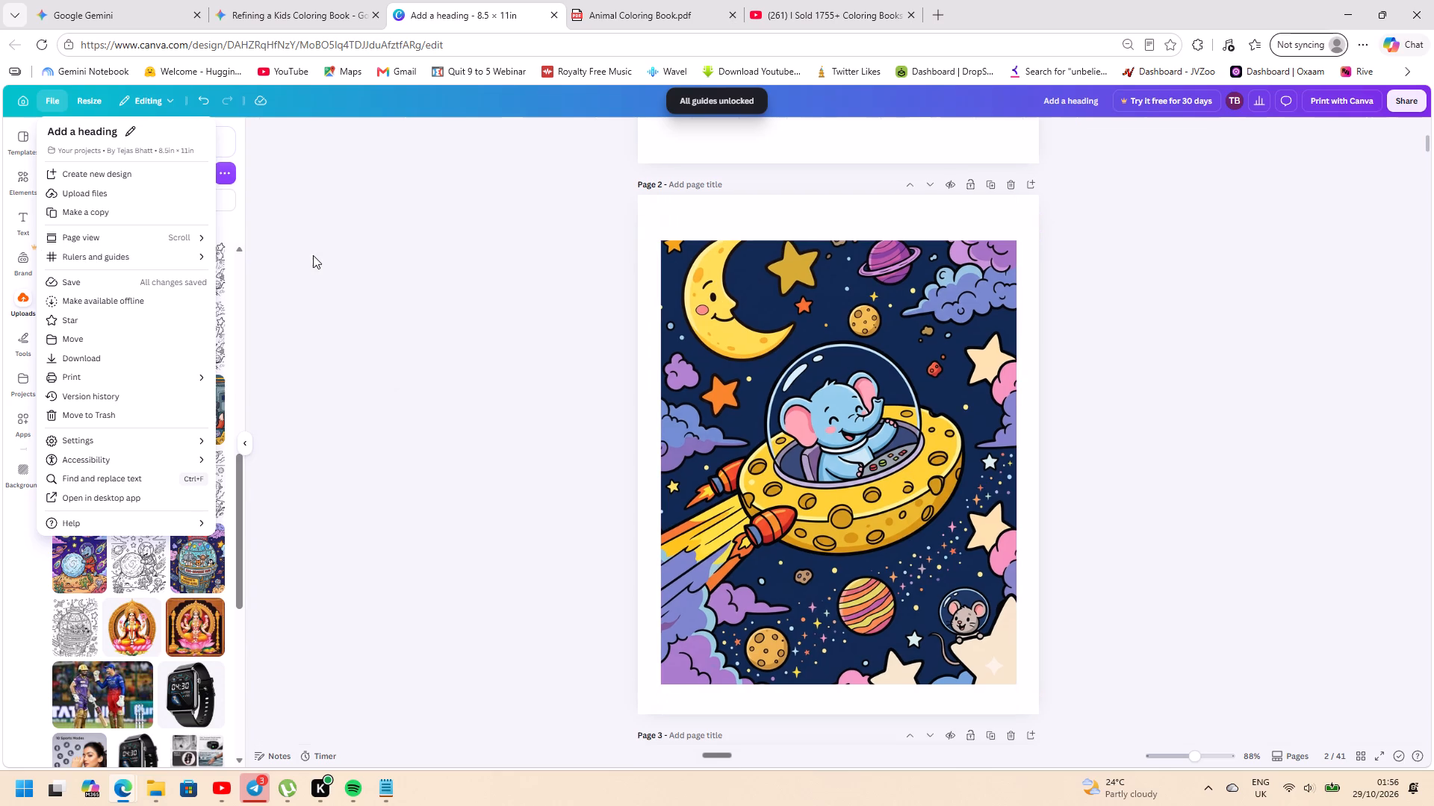
left_click(168, 260)
left_click(267, 260)
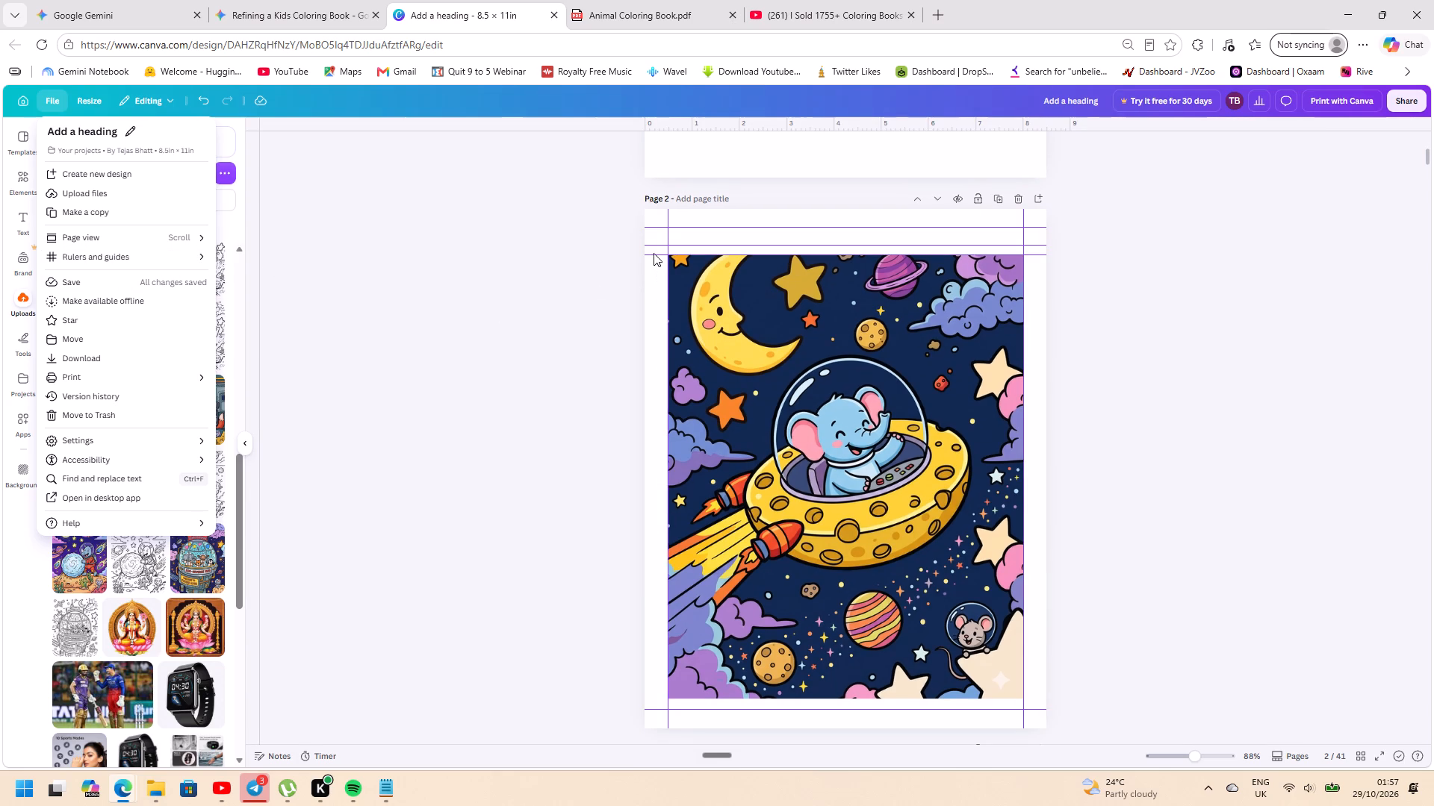
Remove the two lower horizontal guides near the top of page 2, keeping only the topmost one.
left_click_drag(654, 254, 643, 257)
left_click_drag(651, 256, 659, 121)
left_click(504, 335)
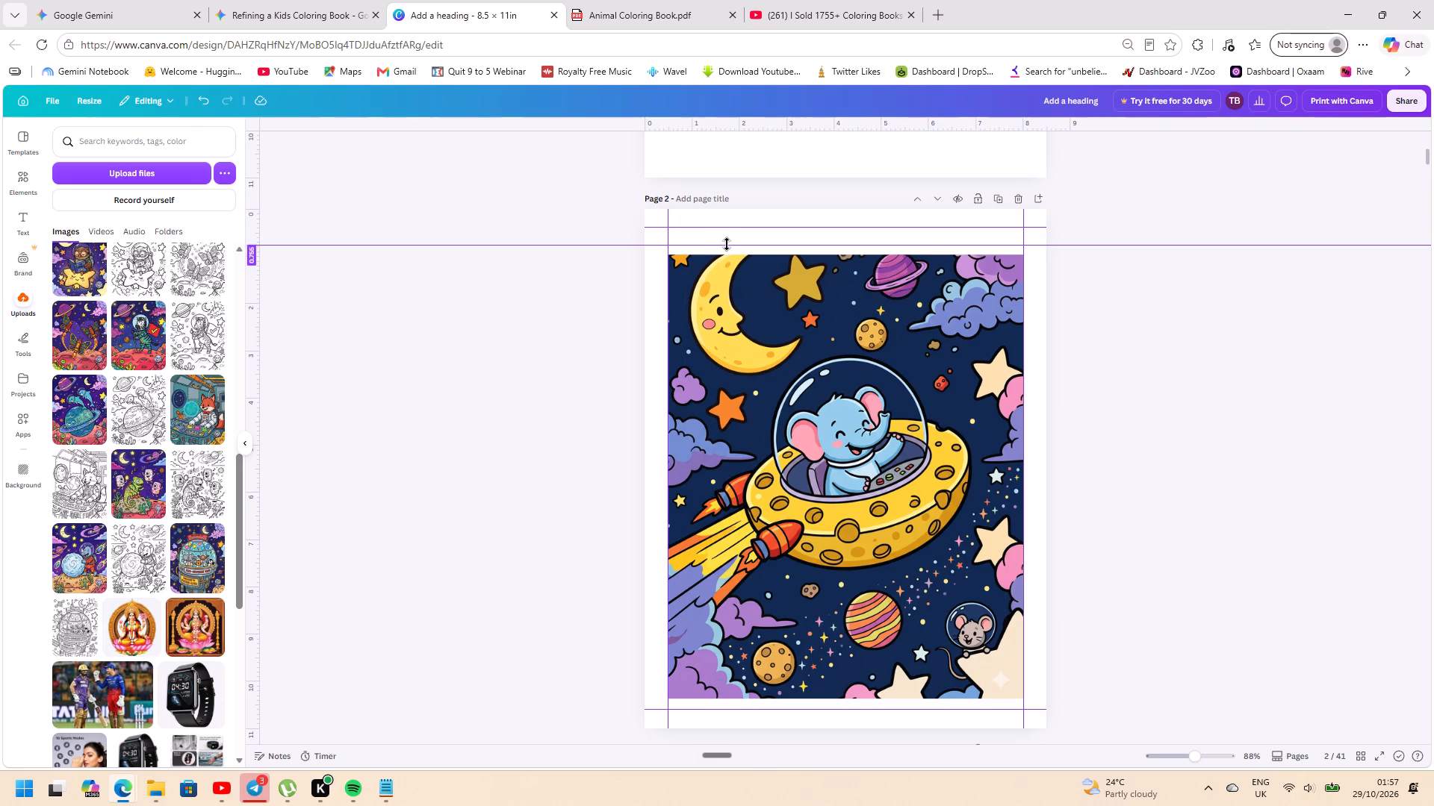
left_click_drag(727, 244, 731, 125)
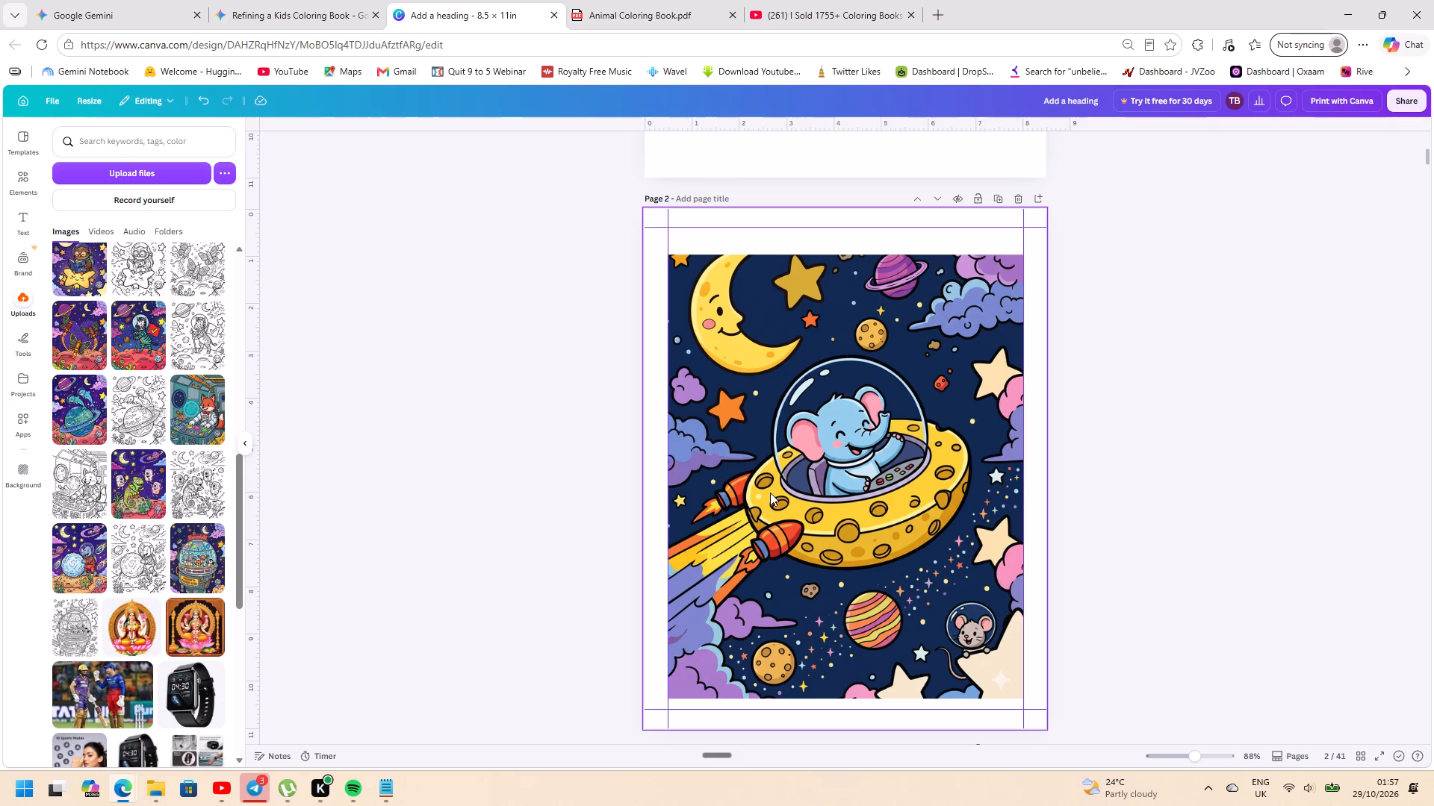
Move the remaining top guide on page 2 slightly down, between the page edge and the elephant picture.
left_click_drag(789, 227, 786, 237)
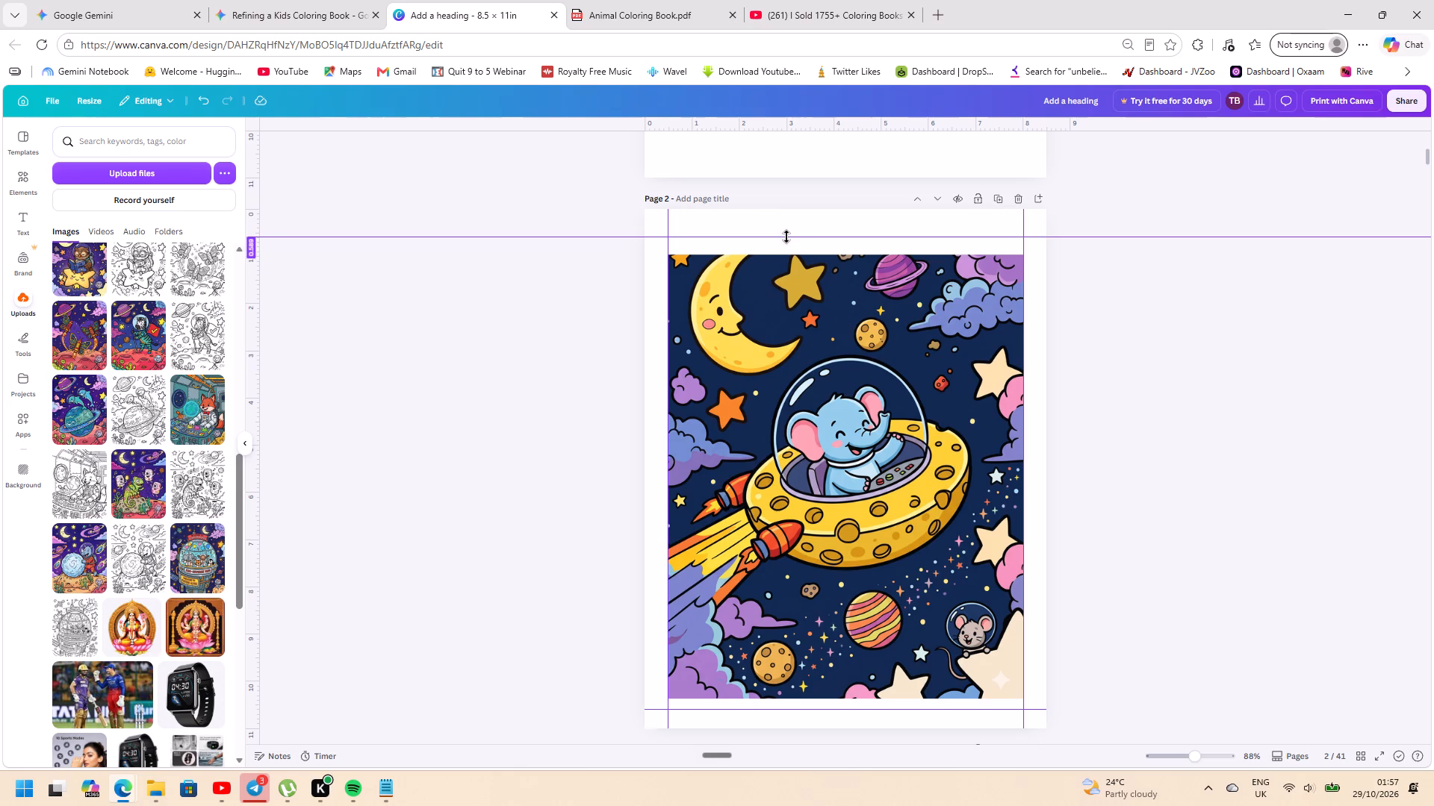
left_click_drag(786, 237, 784, 239)
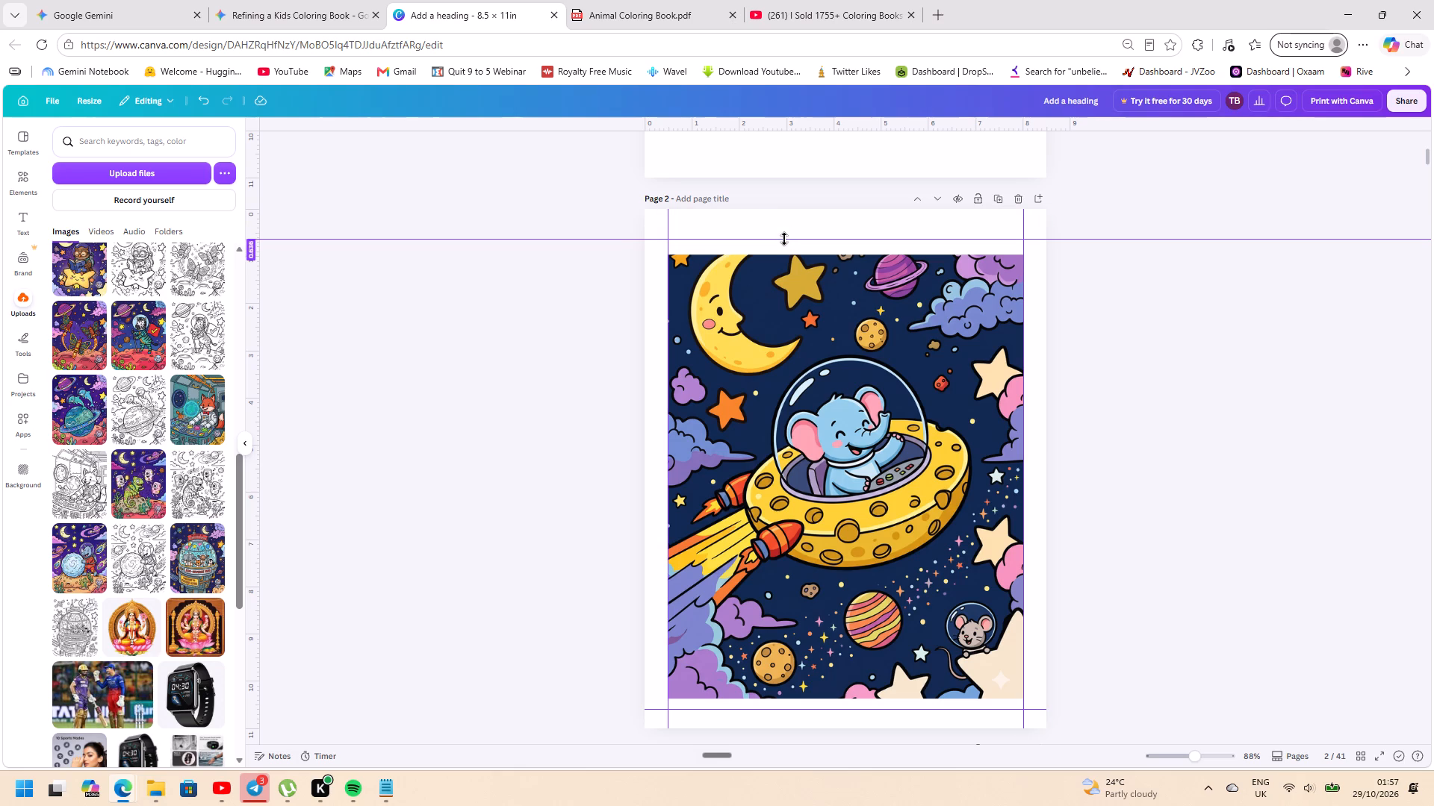
left_click_drag(784, 239, 784, 238)
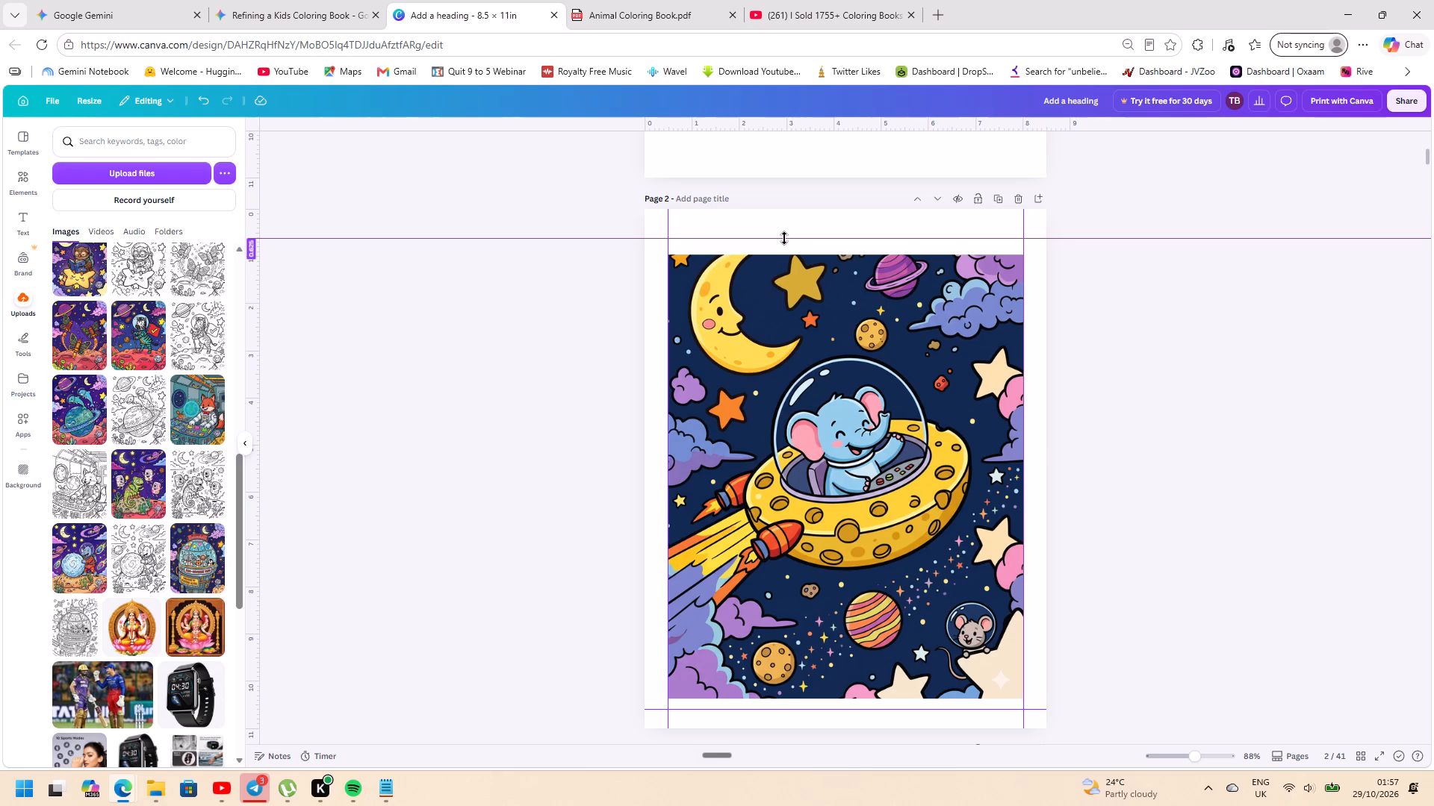
left_click_drag(784, 238, 785, 236)
Move page 2's bottom horizontal guide up to about 10.4 in, close to the elephant picture's lower edge.
scroll(564, 419, "down", 1)
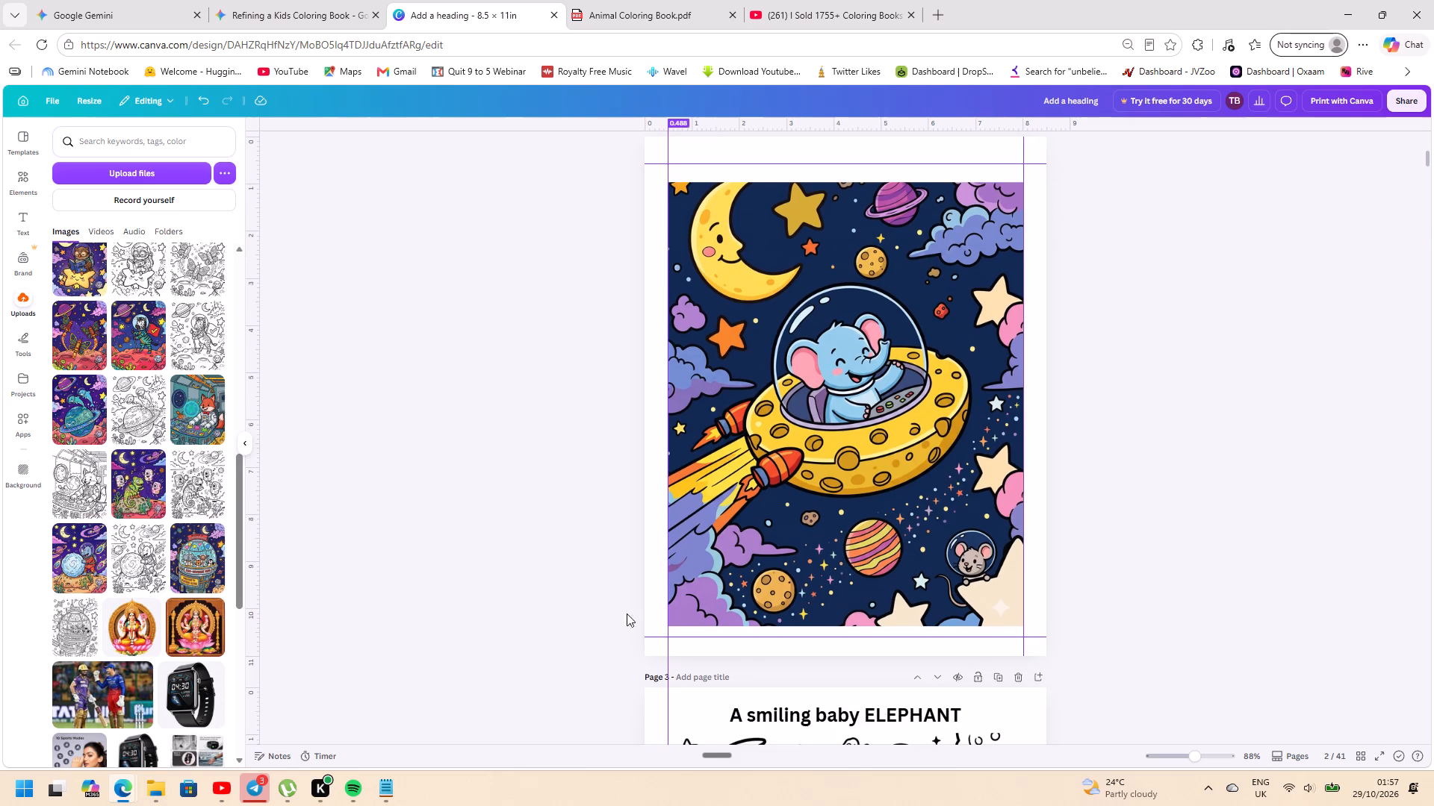
scroll(608, 619, "up", 1)
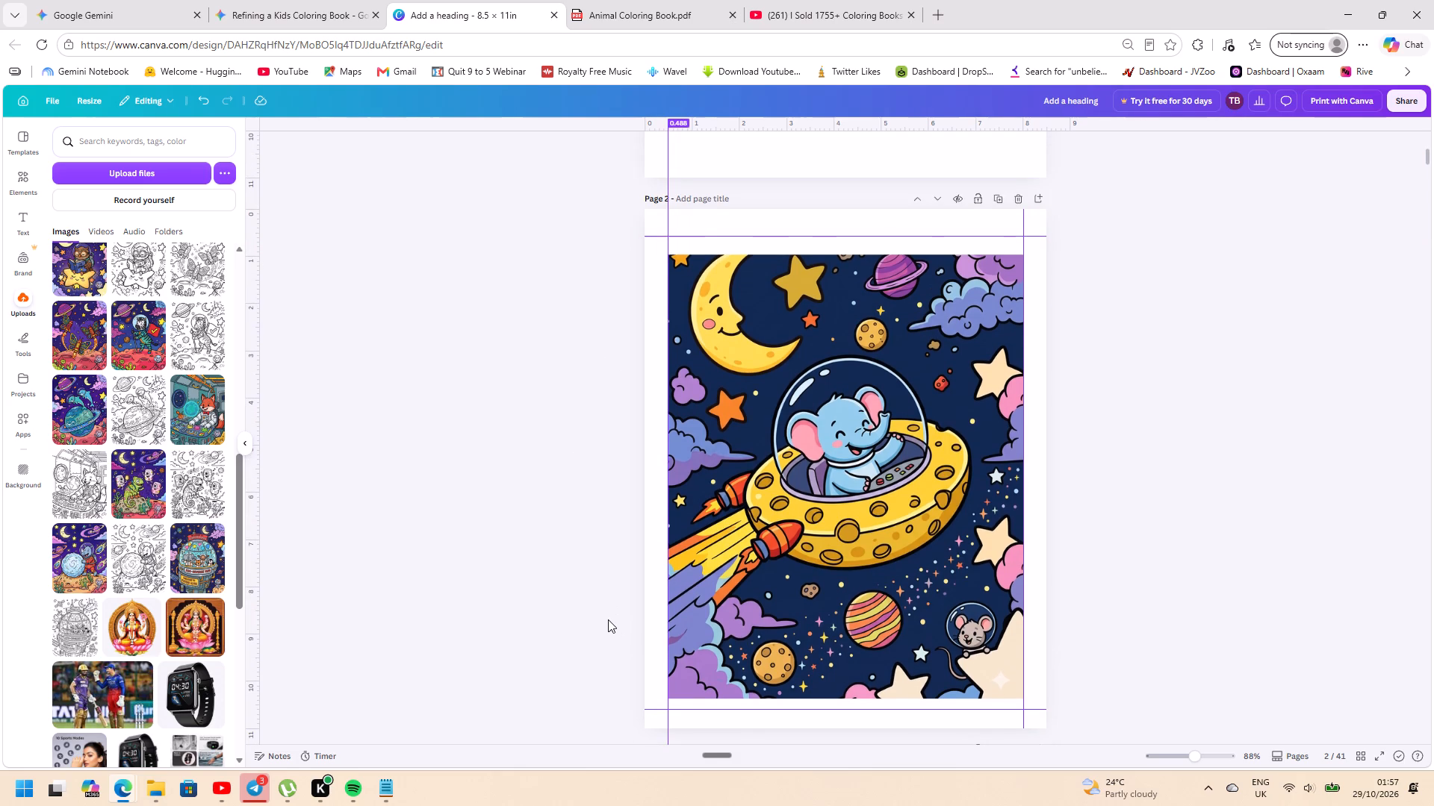
scroll(608, 619, "down", 1)
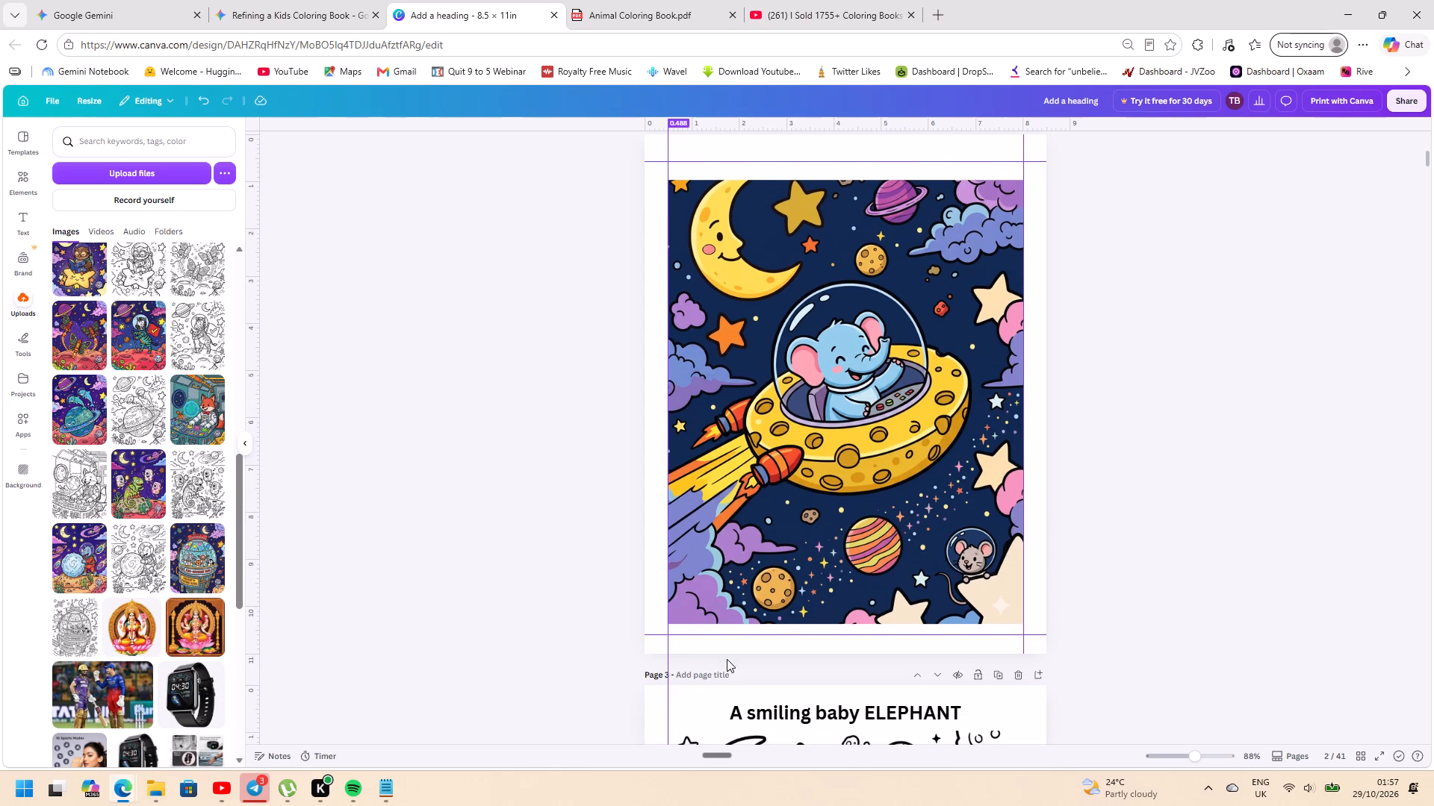
left_click_drag(731, 636, 731, 629)
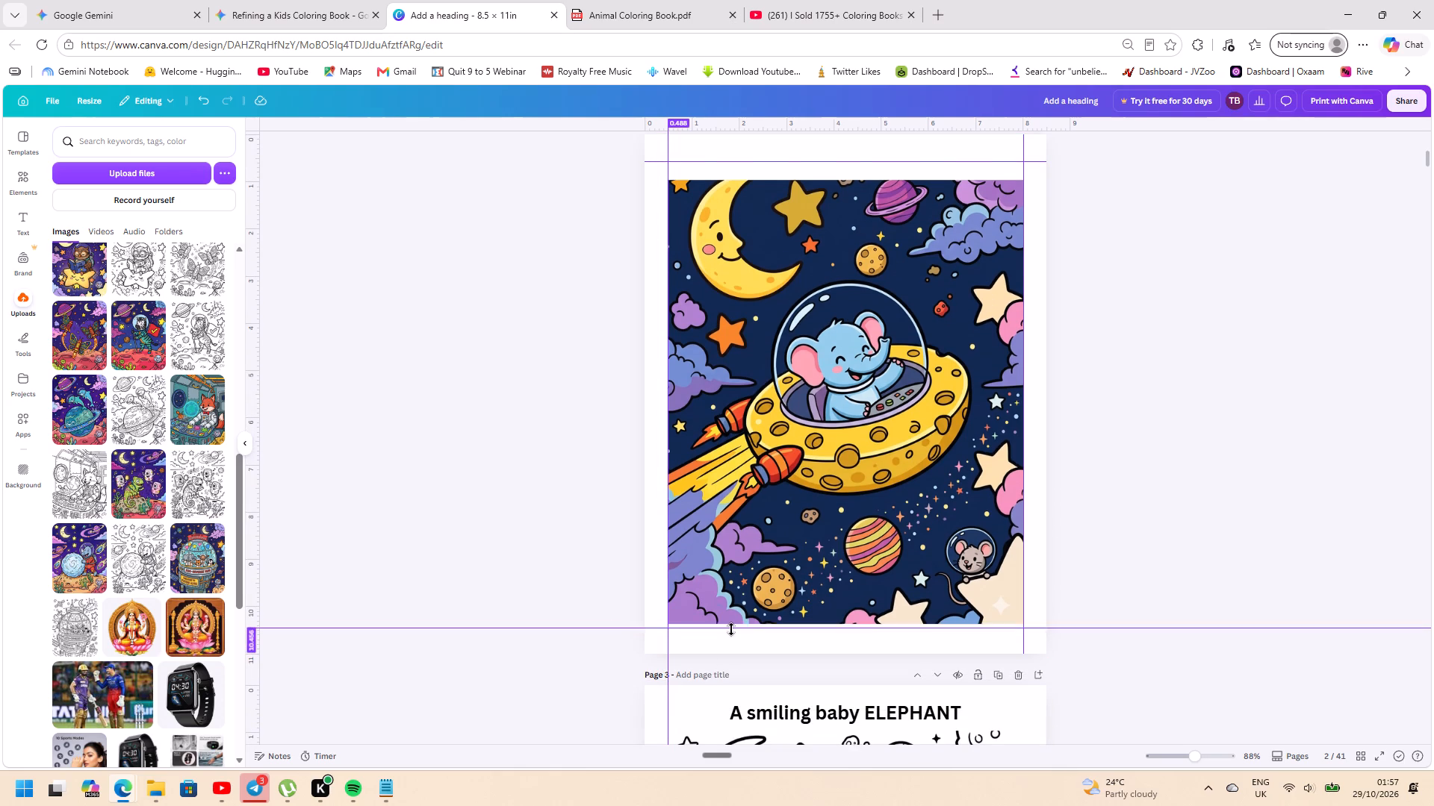
left_click_drag(731, 629, 731, 627)
Move page 2's elephant picture up to the top guide and extend its lower edge to the bottom guide, about 9.8 in tall.
left_click_drag(798, 470, 799, 454)
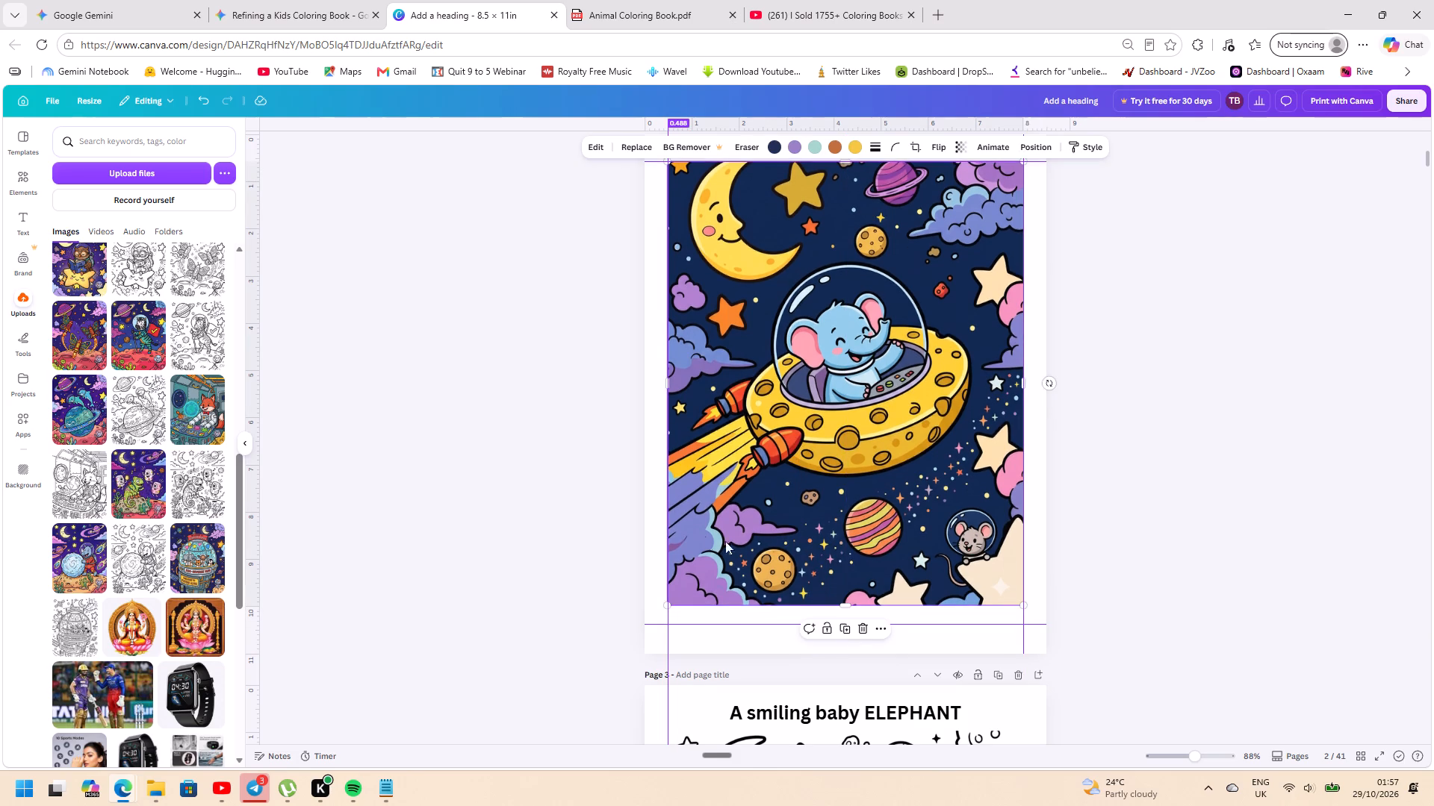
scroll(688, 532, "up", 3)
scroll(494, 525, "down", 5)
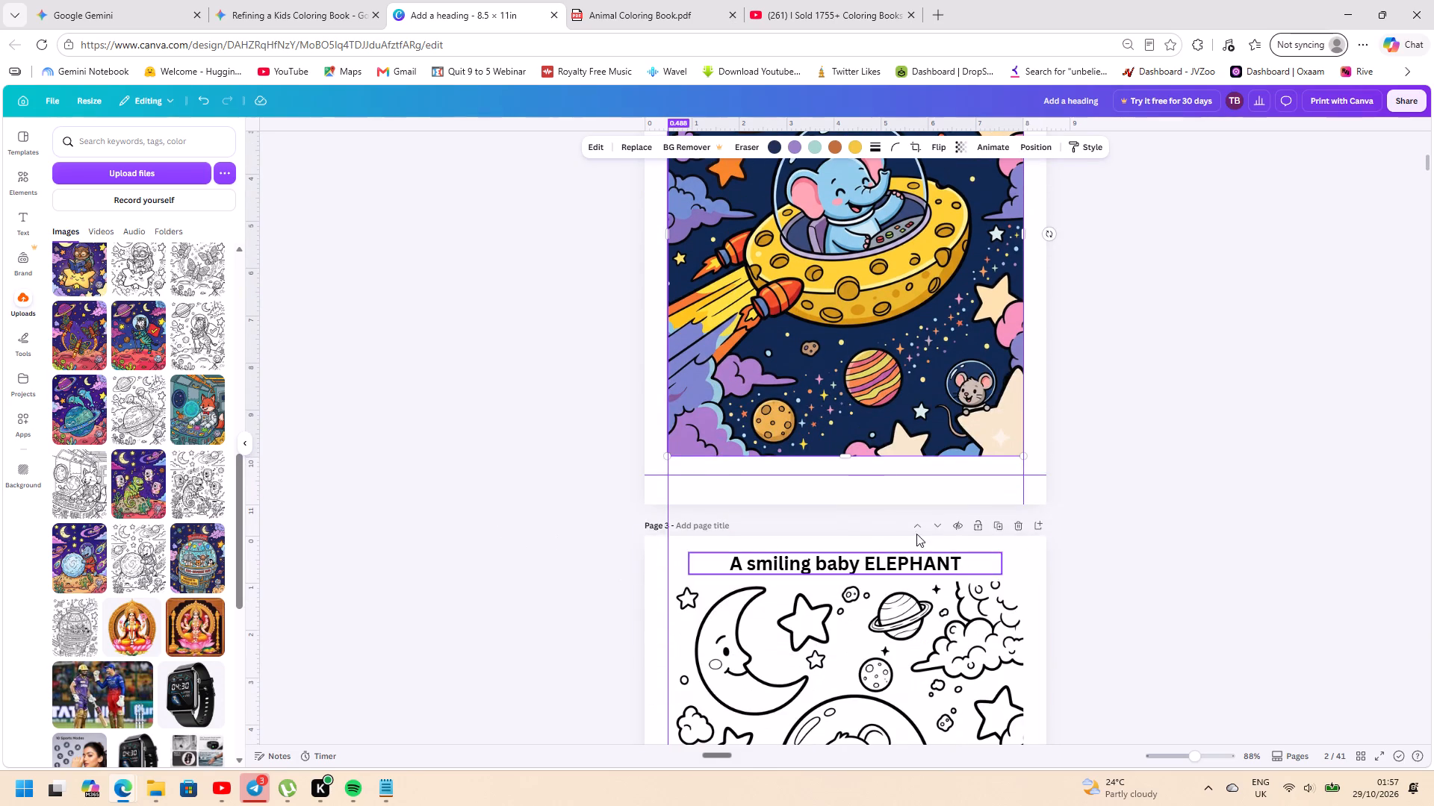
left_click_drag(847, 454, 843, 468)
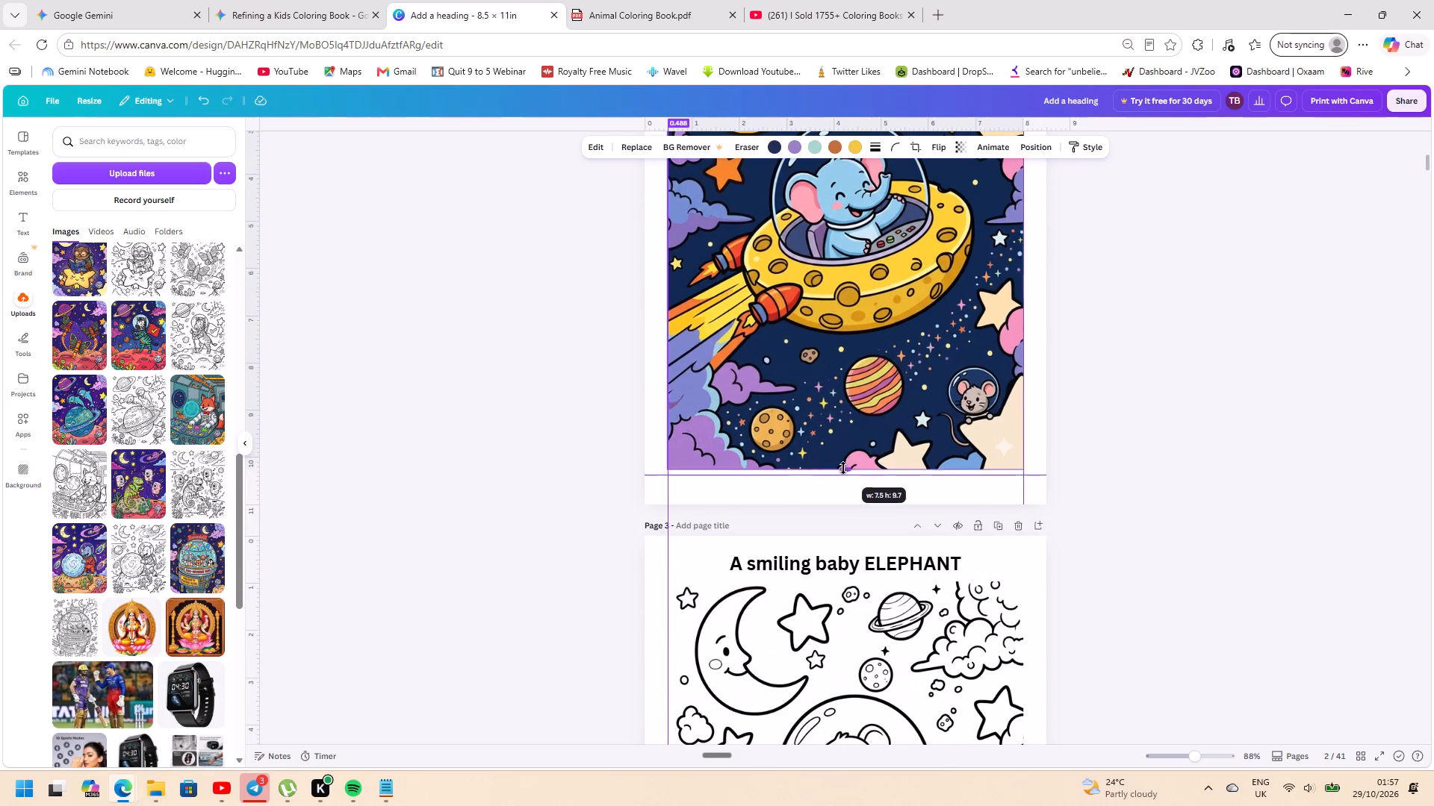
left_click_drag(843, 468, 843, 471)
scroll(751, 554, "up", 3)
scroll(844, 559, "down", 2)
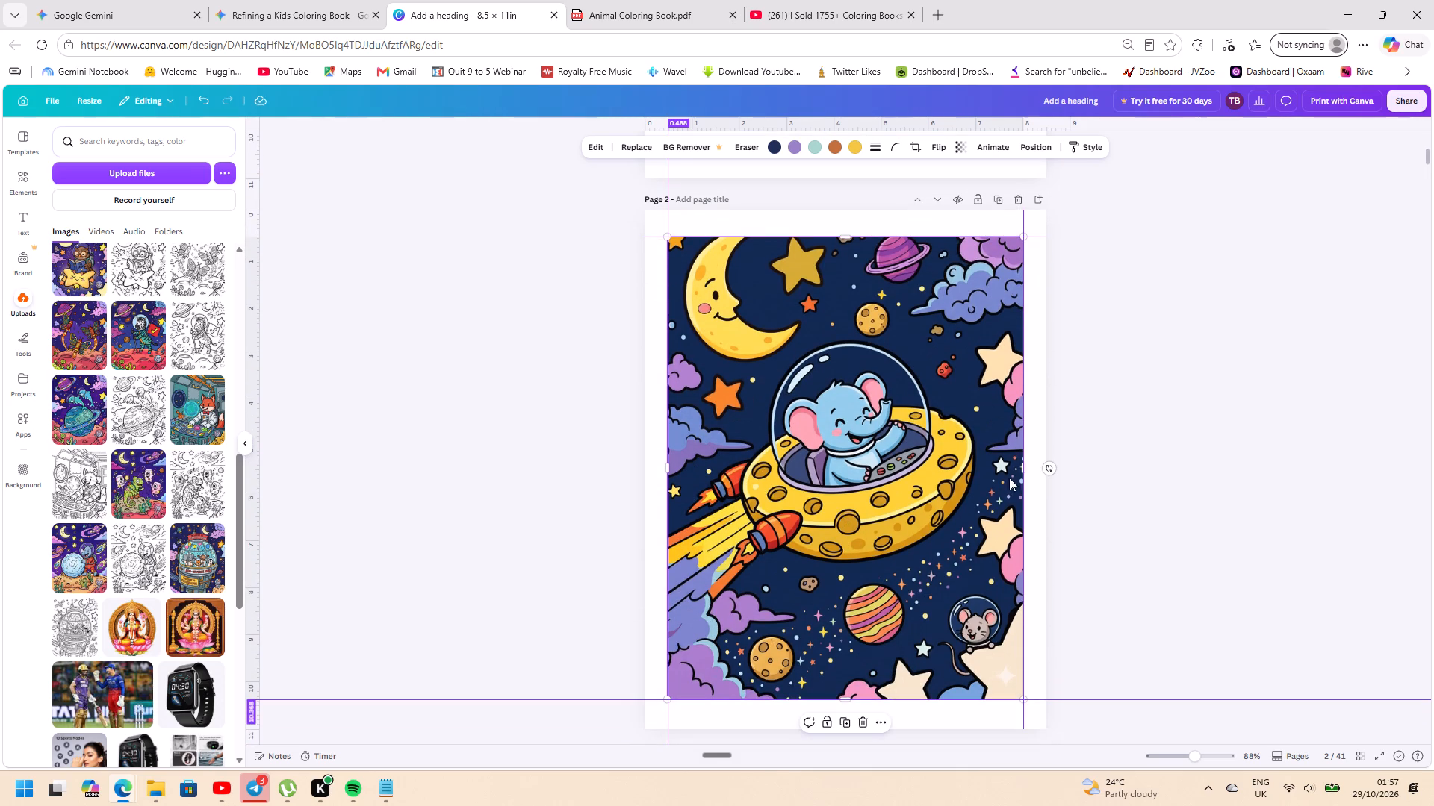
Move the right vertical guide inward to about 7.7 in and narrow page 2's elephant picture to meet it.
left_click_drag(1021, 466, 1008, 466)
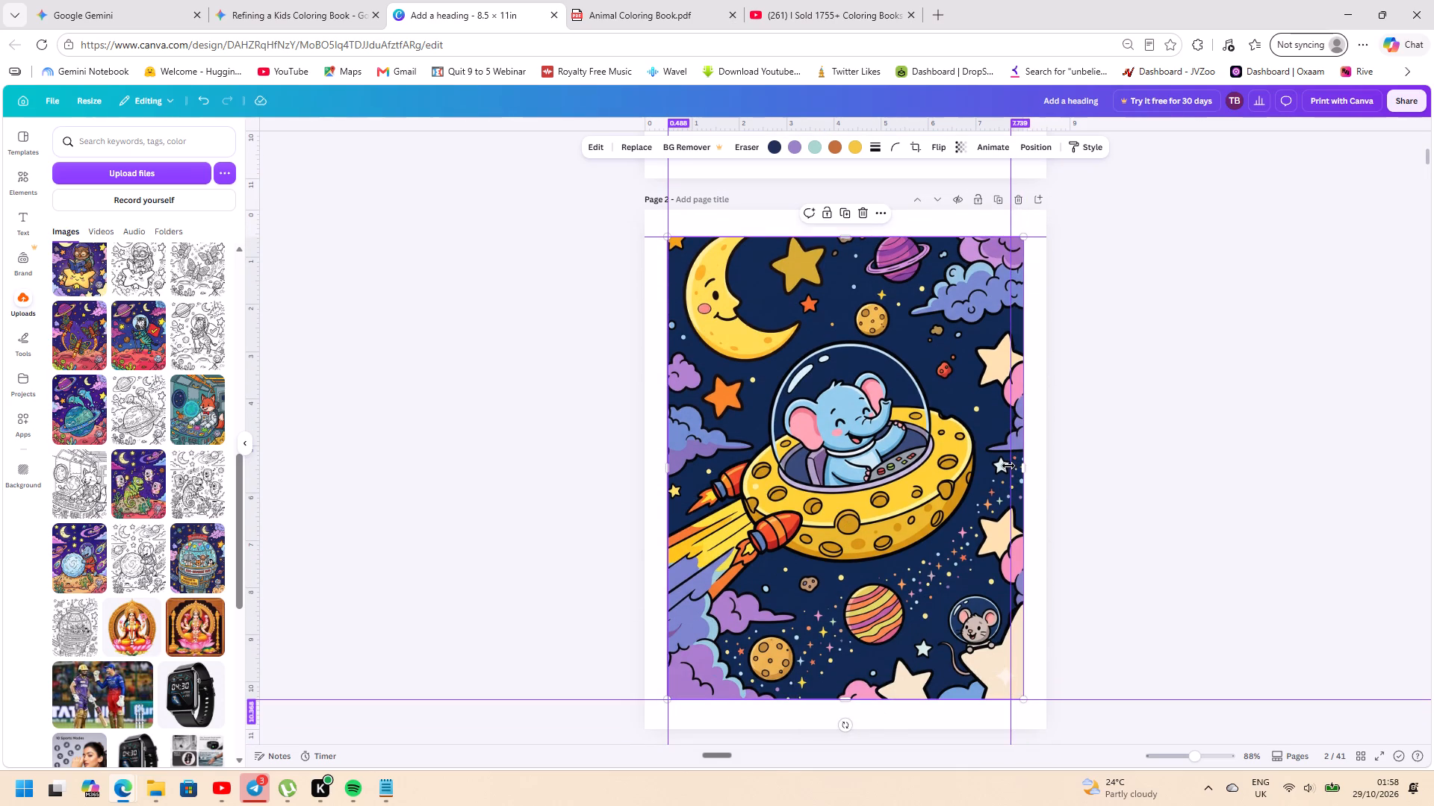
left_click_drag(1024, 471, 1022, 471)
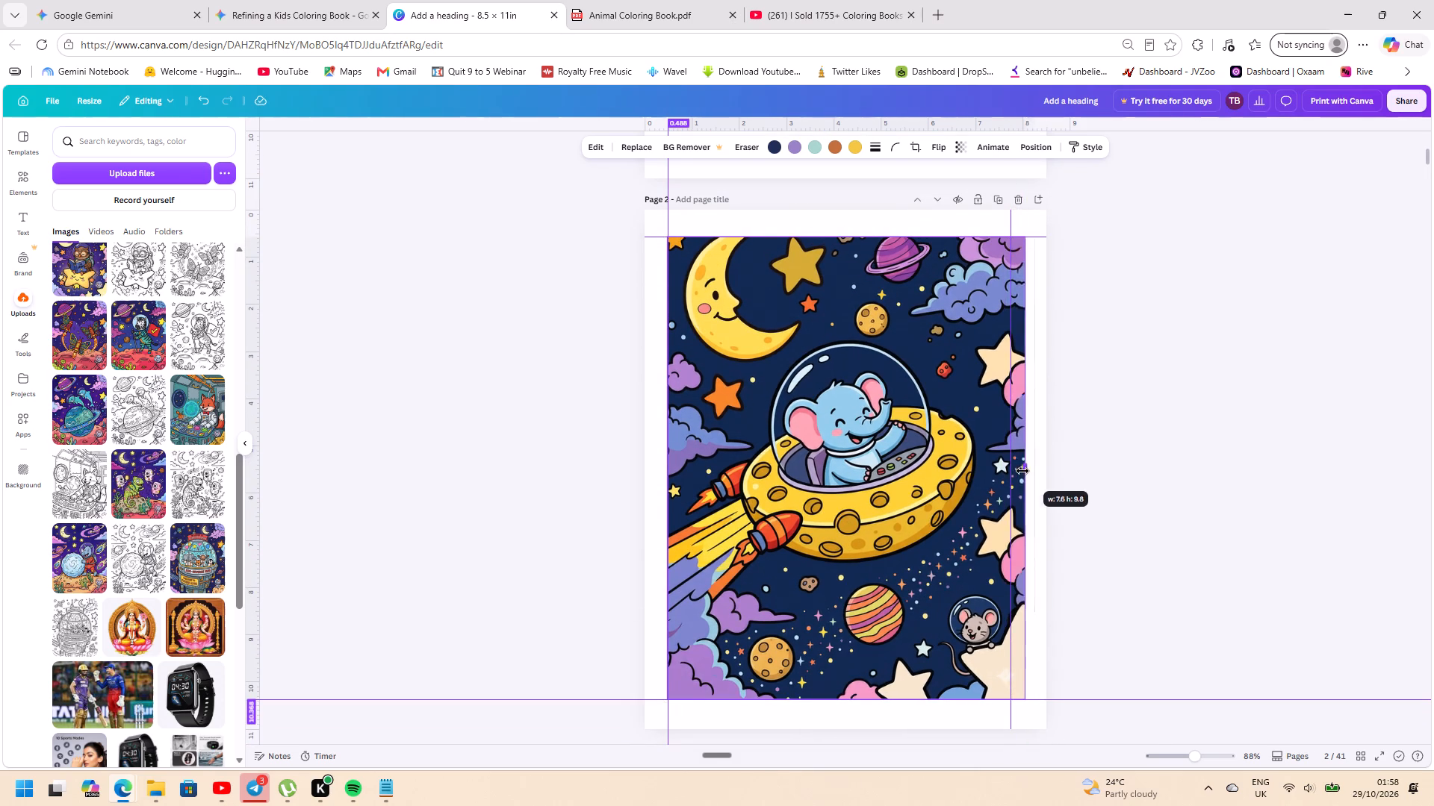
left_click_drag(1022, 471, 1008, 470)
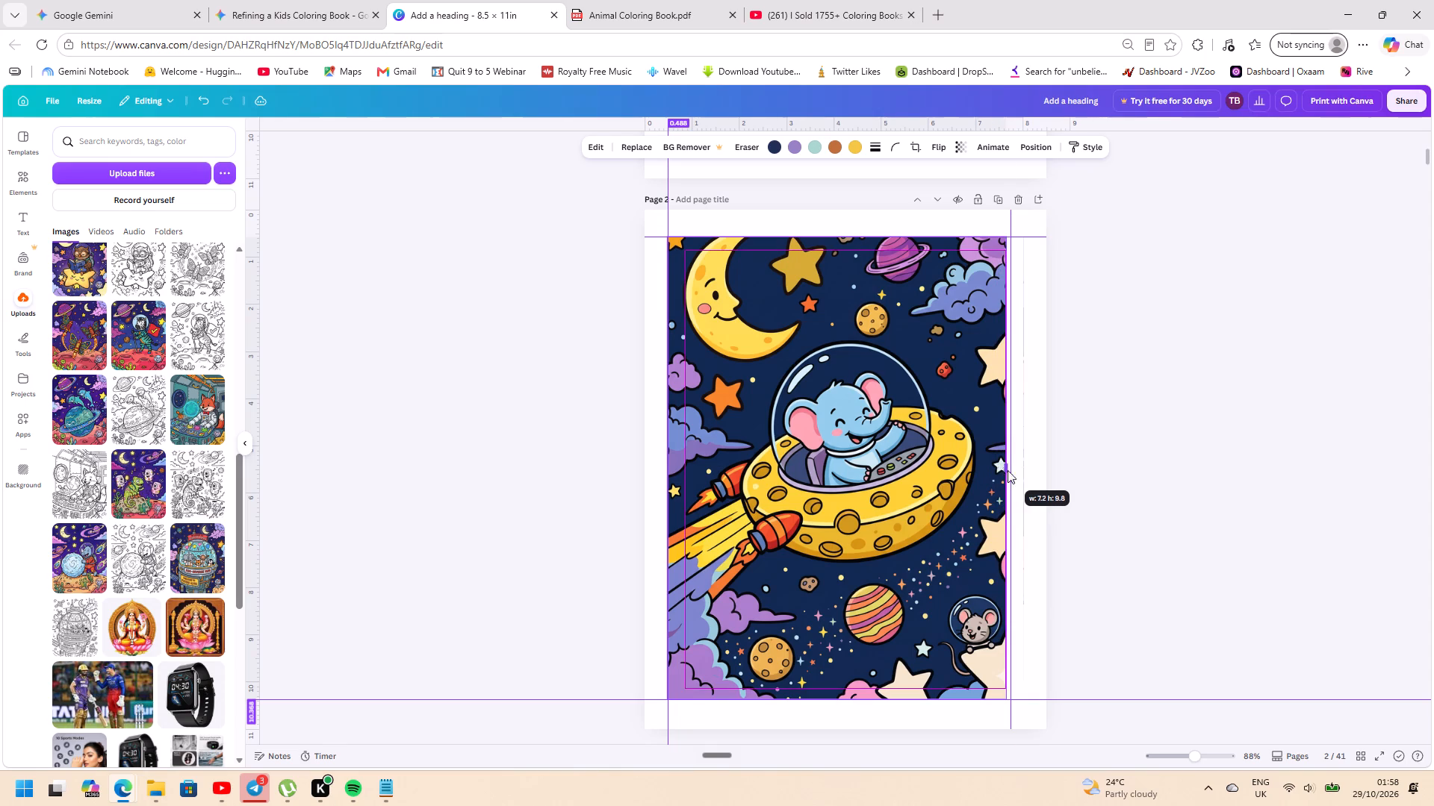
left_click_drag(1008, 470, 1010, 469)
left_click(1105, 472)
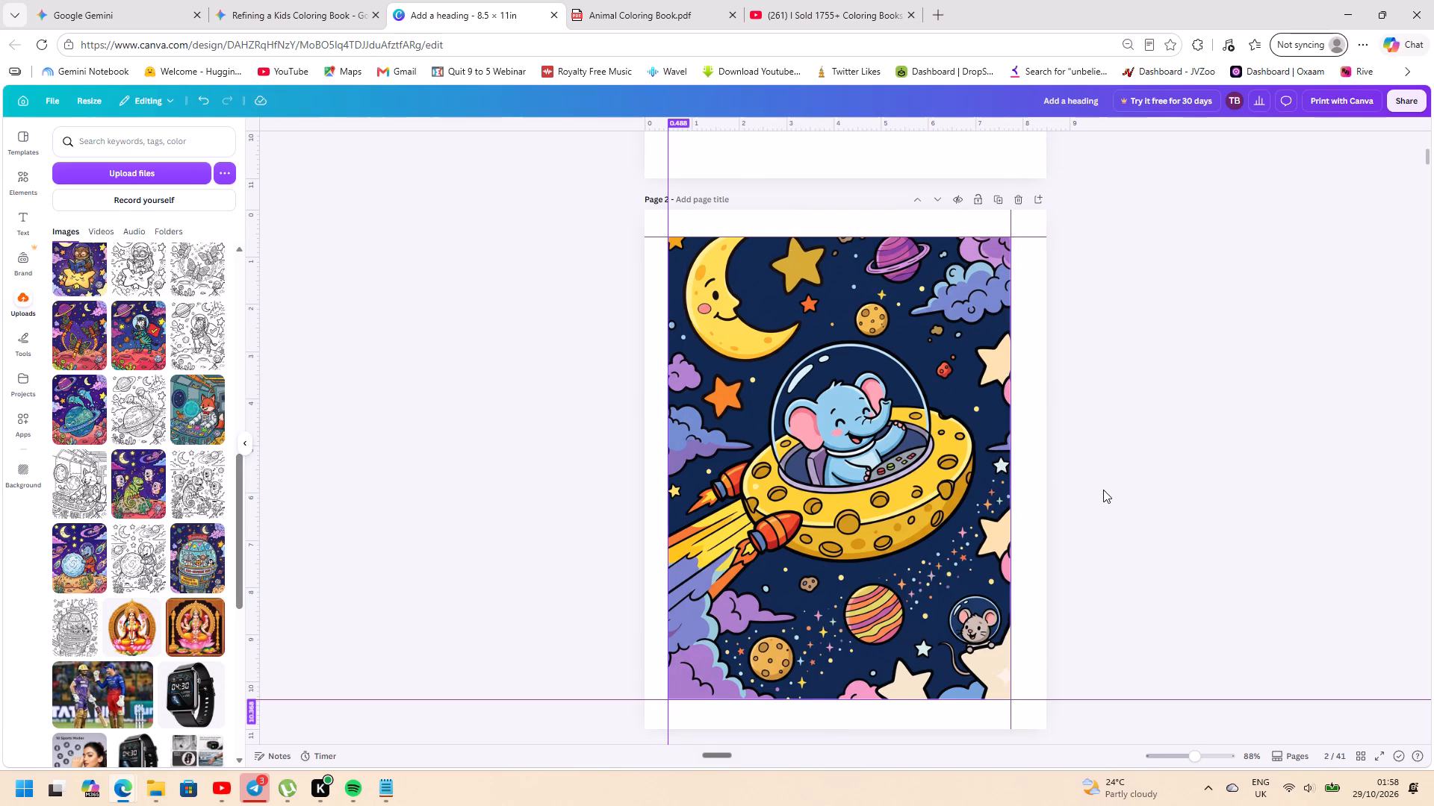
Move the right vertical guide back out to about 8.02 in and widen page 2's elephant picture to meet it.
left_click_drag(1010, 428, 1022, 428)
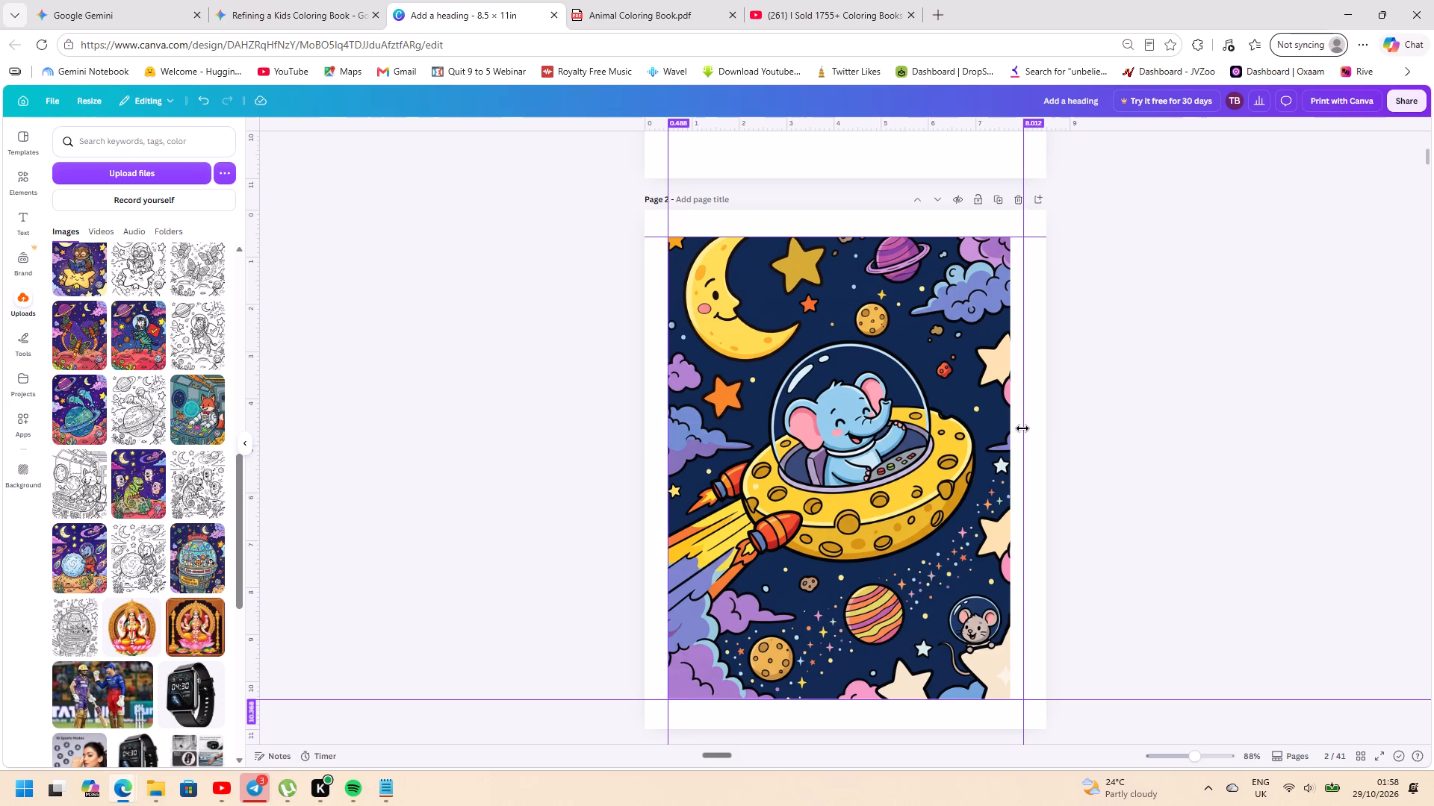
left_click_drag(1022, 428, 1023, 428)
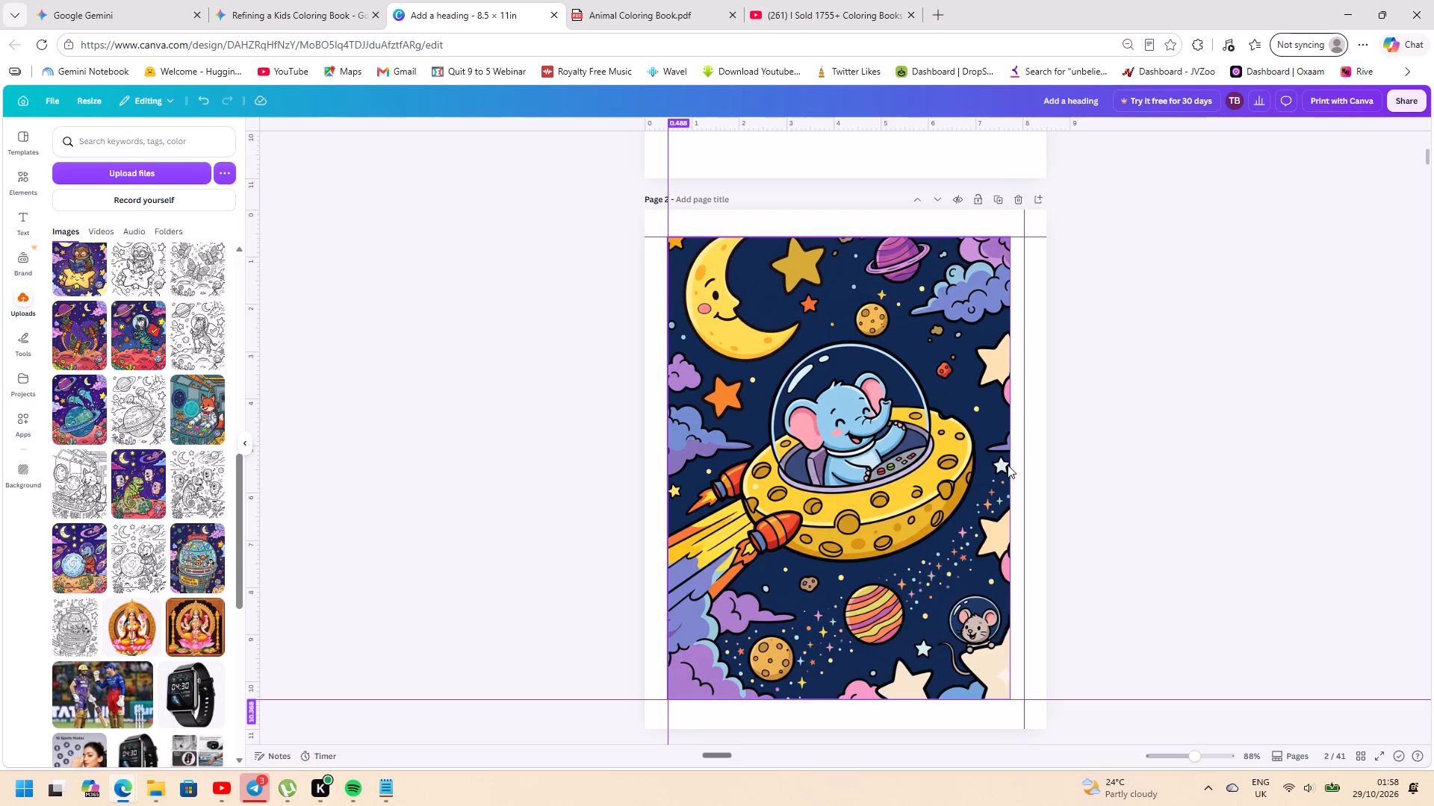
left_click(985, 463)
left_click_drag(1008, 466, 1017, 466)
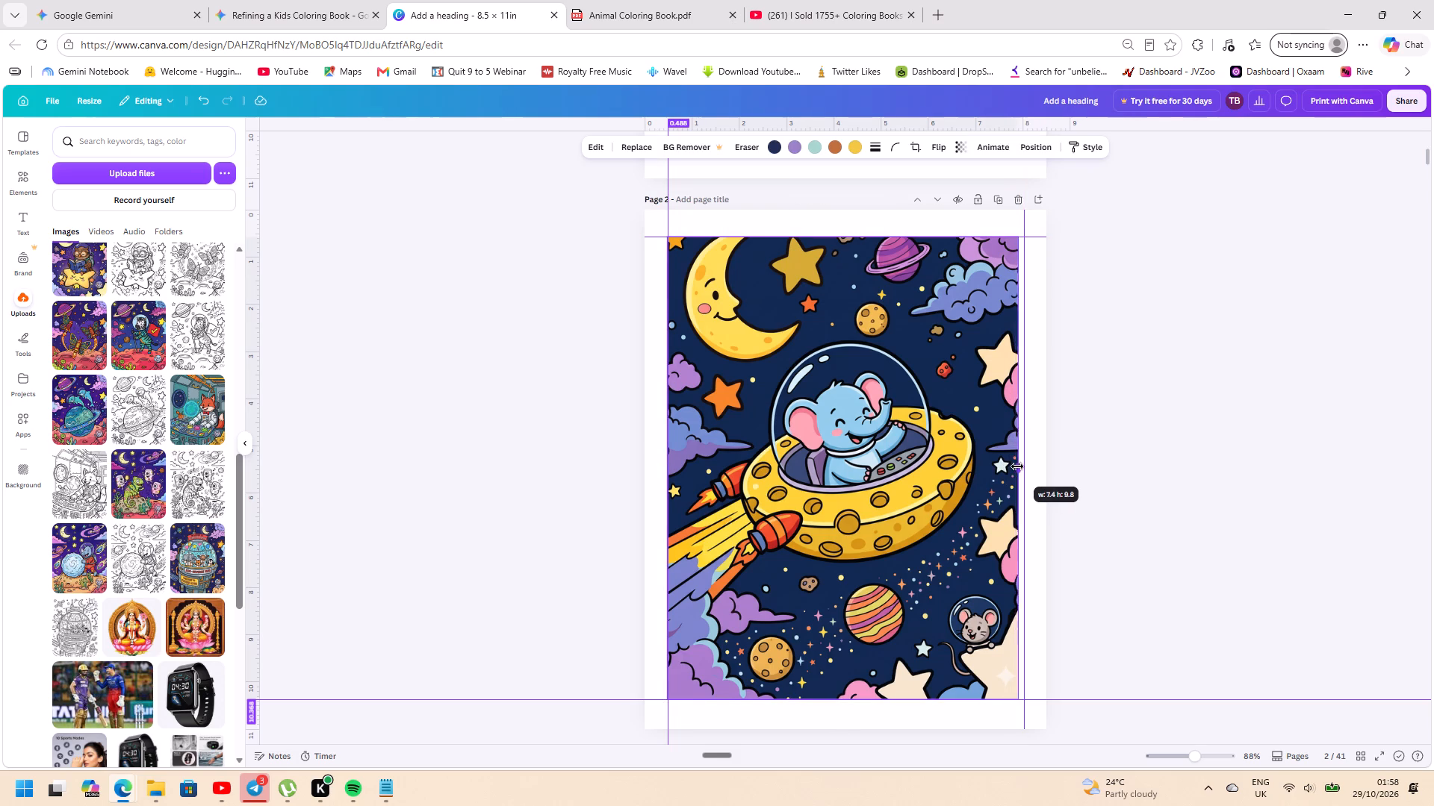
left_click_drag(1017, 466, 1020, 466)
left_click(1081, 457)
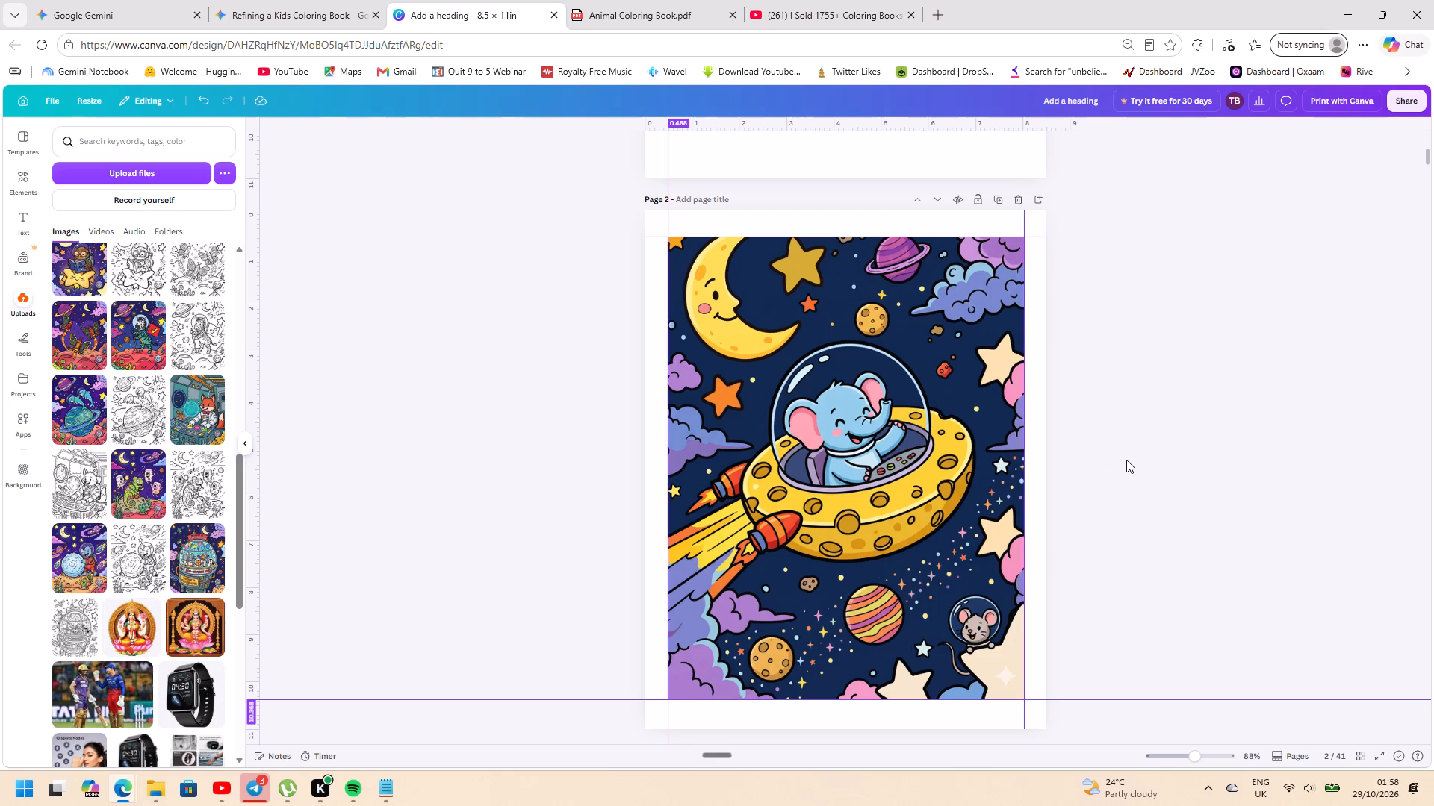
Resize page 3's line-art elephant picture to meet the bottom and right guides, and extend its top edge slightly toward the title.
scroll(1126, 460, "down", 1)
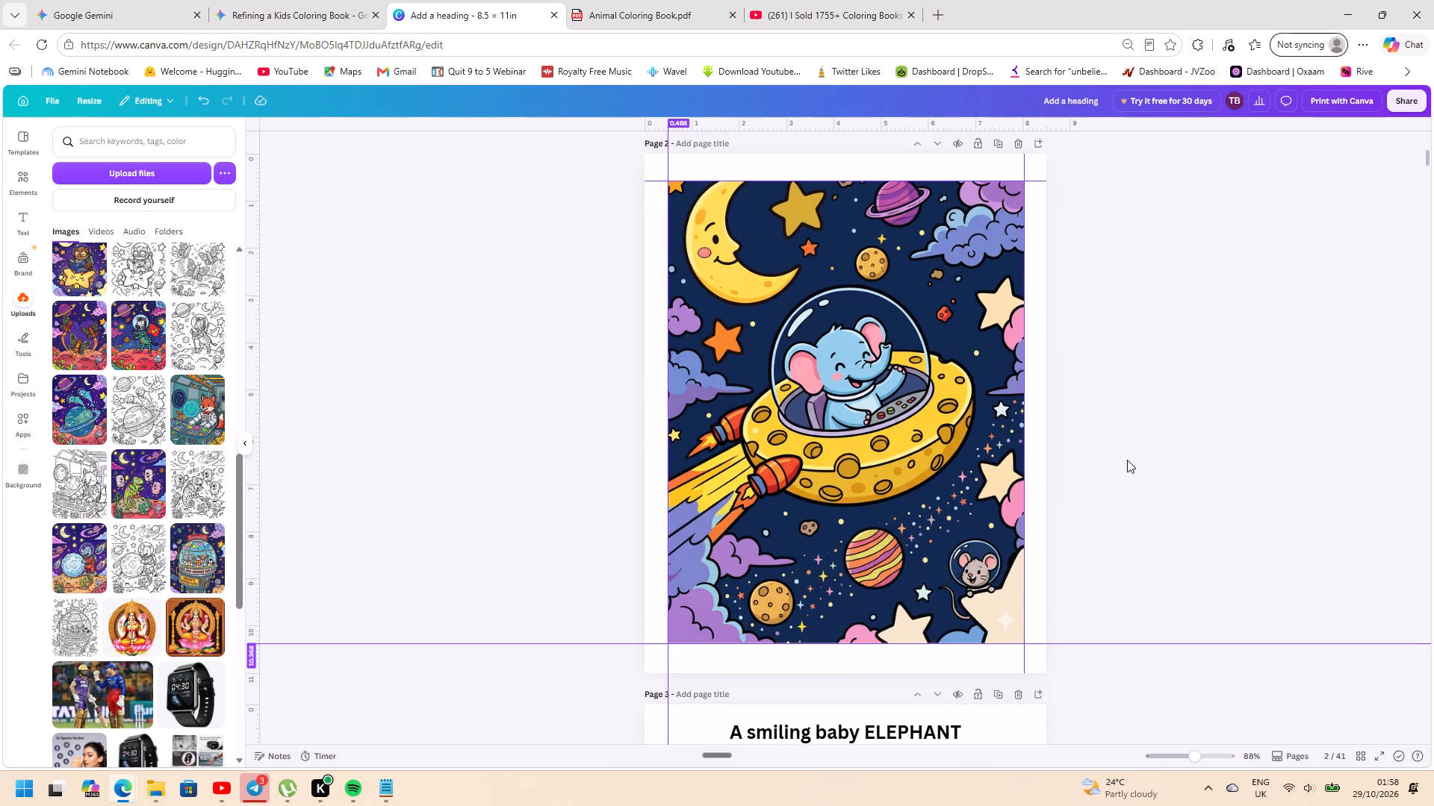
scroll(1127, 460, "up", 2)
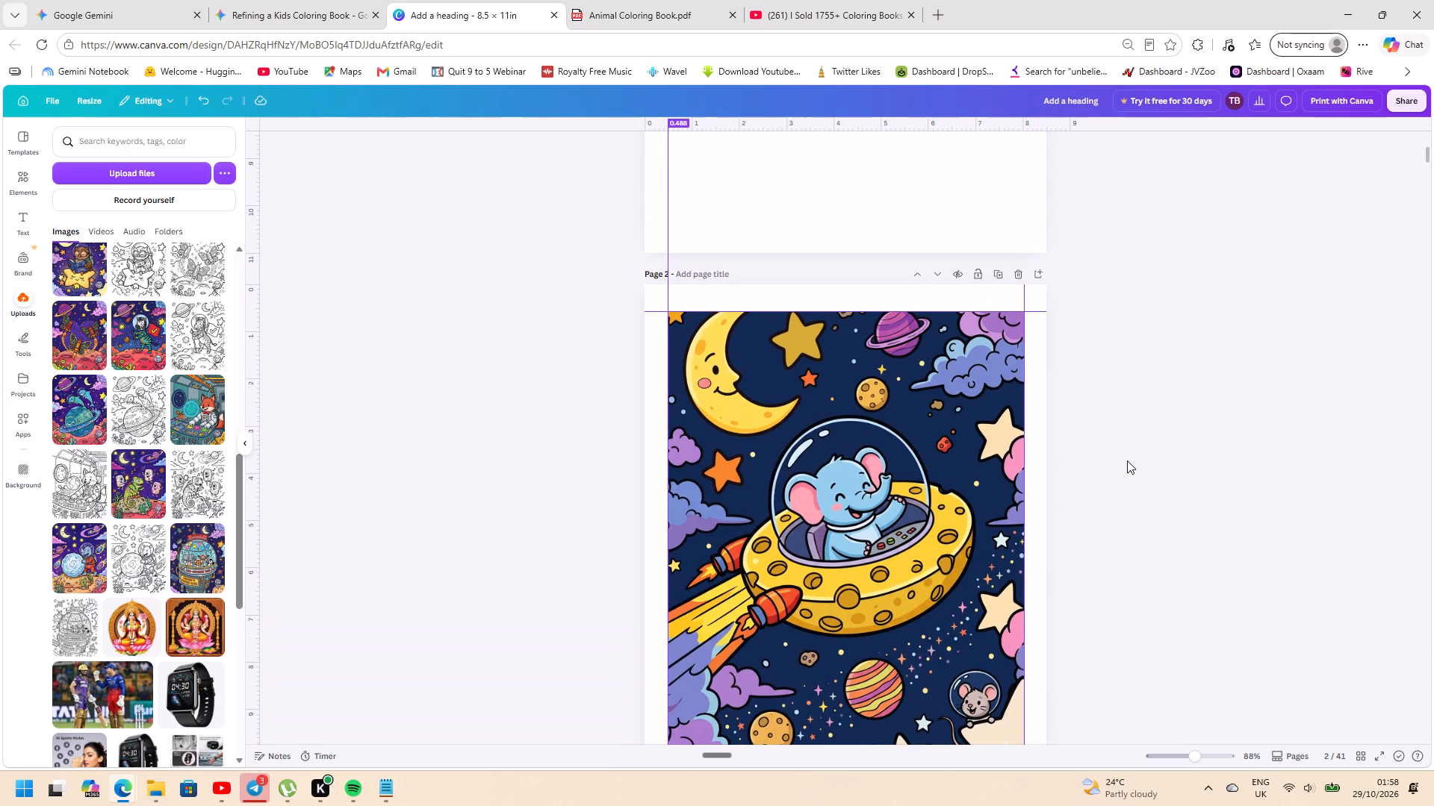
left_click(1127, 460)
scroll(1133, 472, "down", 4)
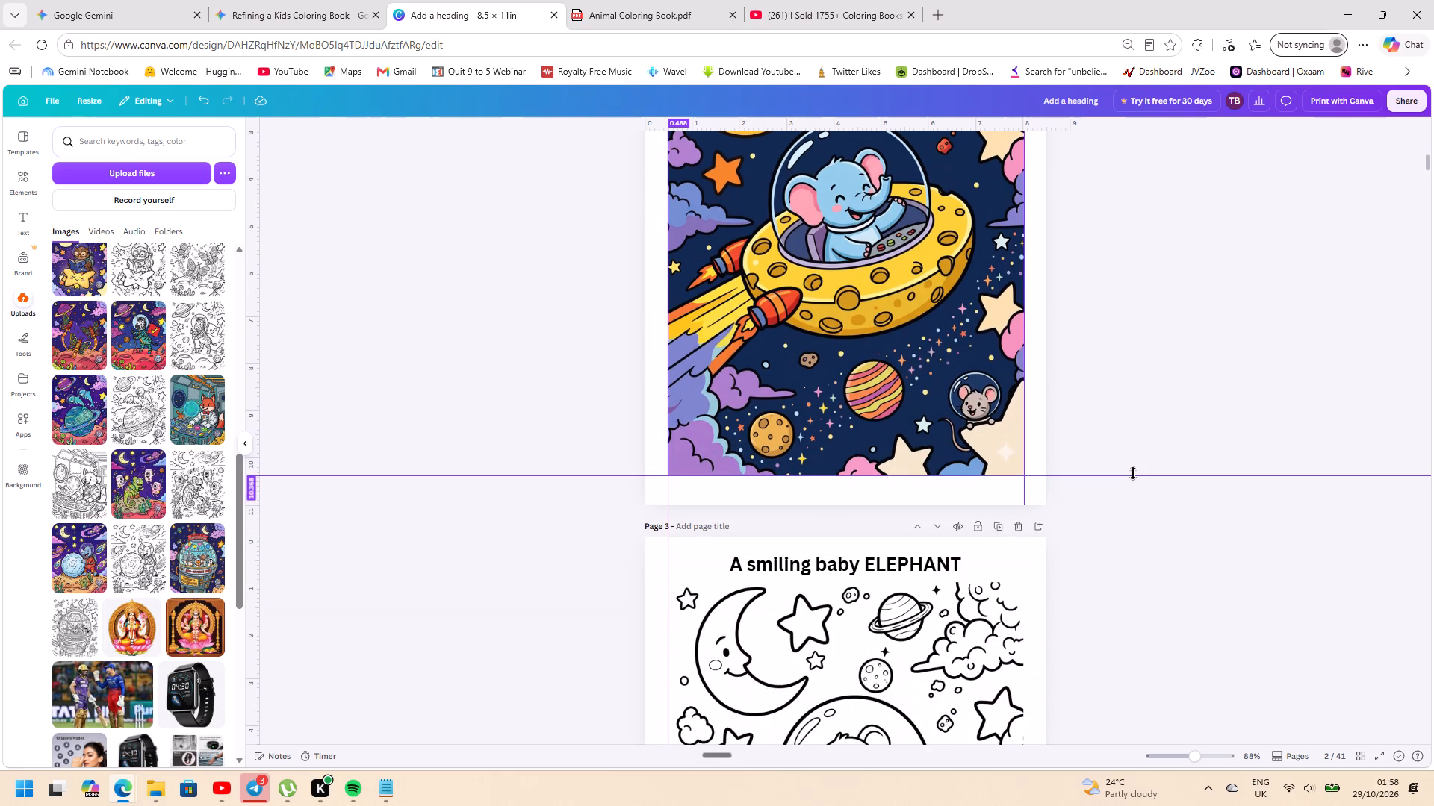
scroll(1133, 473, "down", 4)
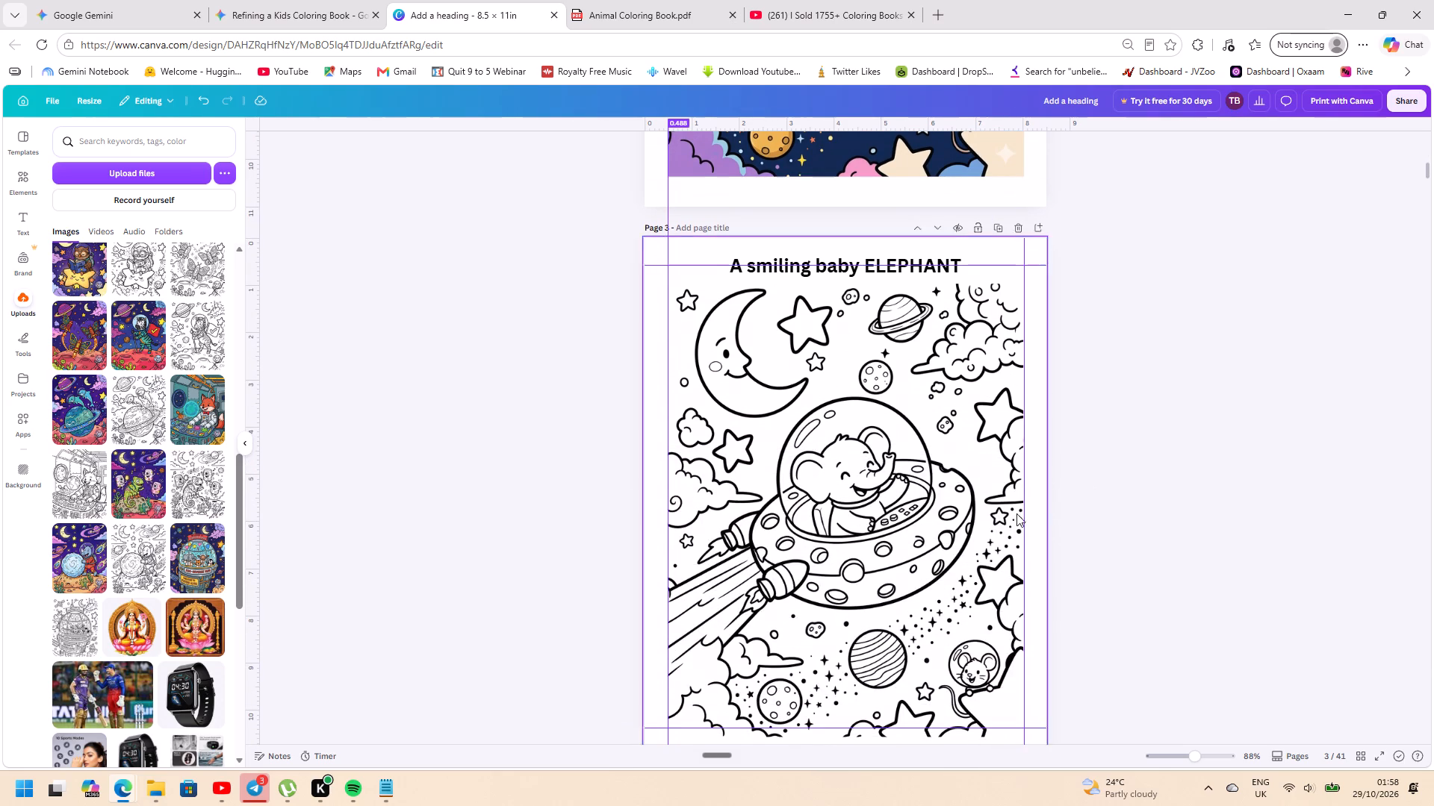
scroll(902, 540, "down", 2)
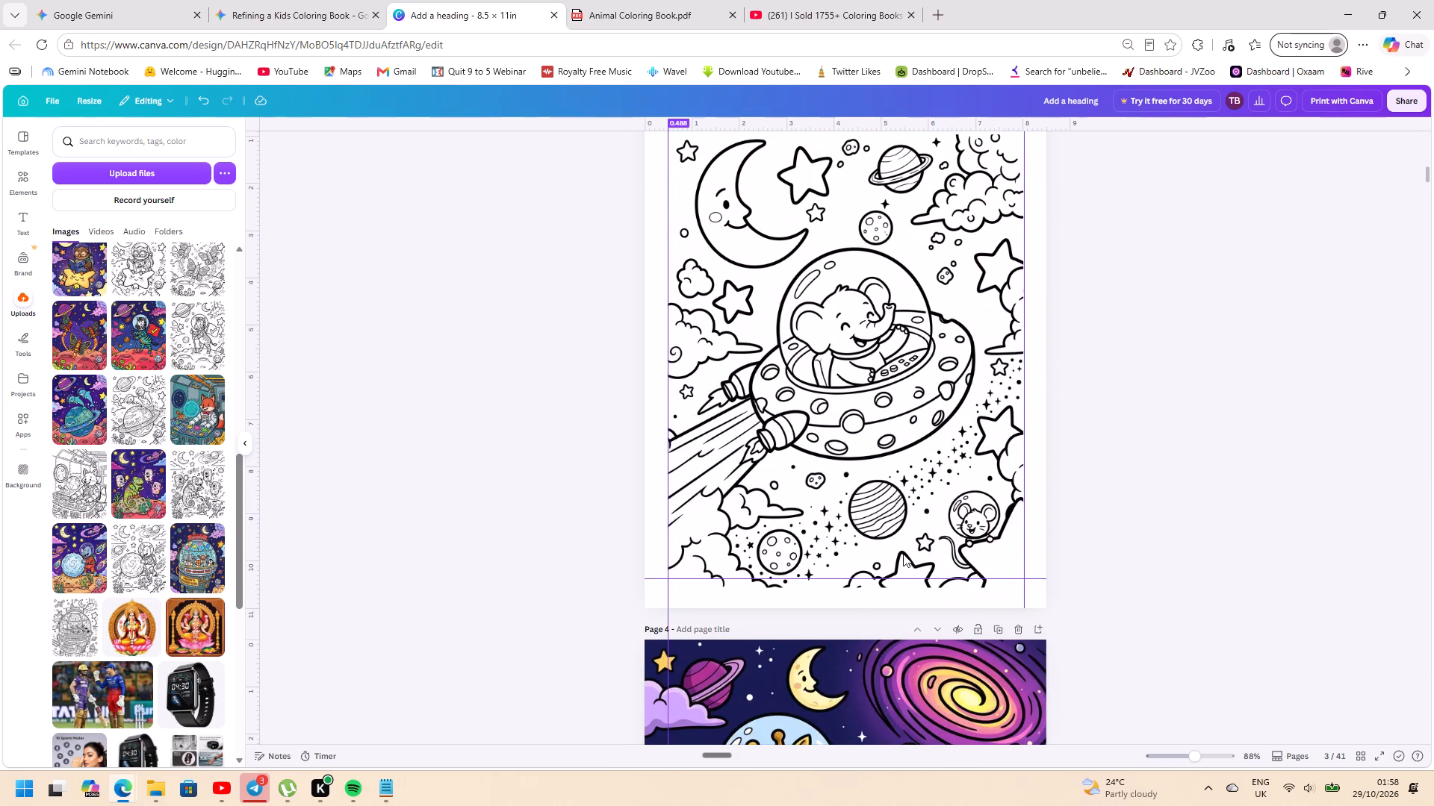
left_click(886, 511)
scroll(886, 513, "up", 2)
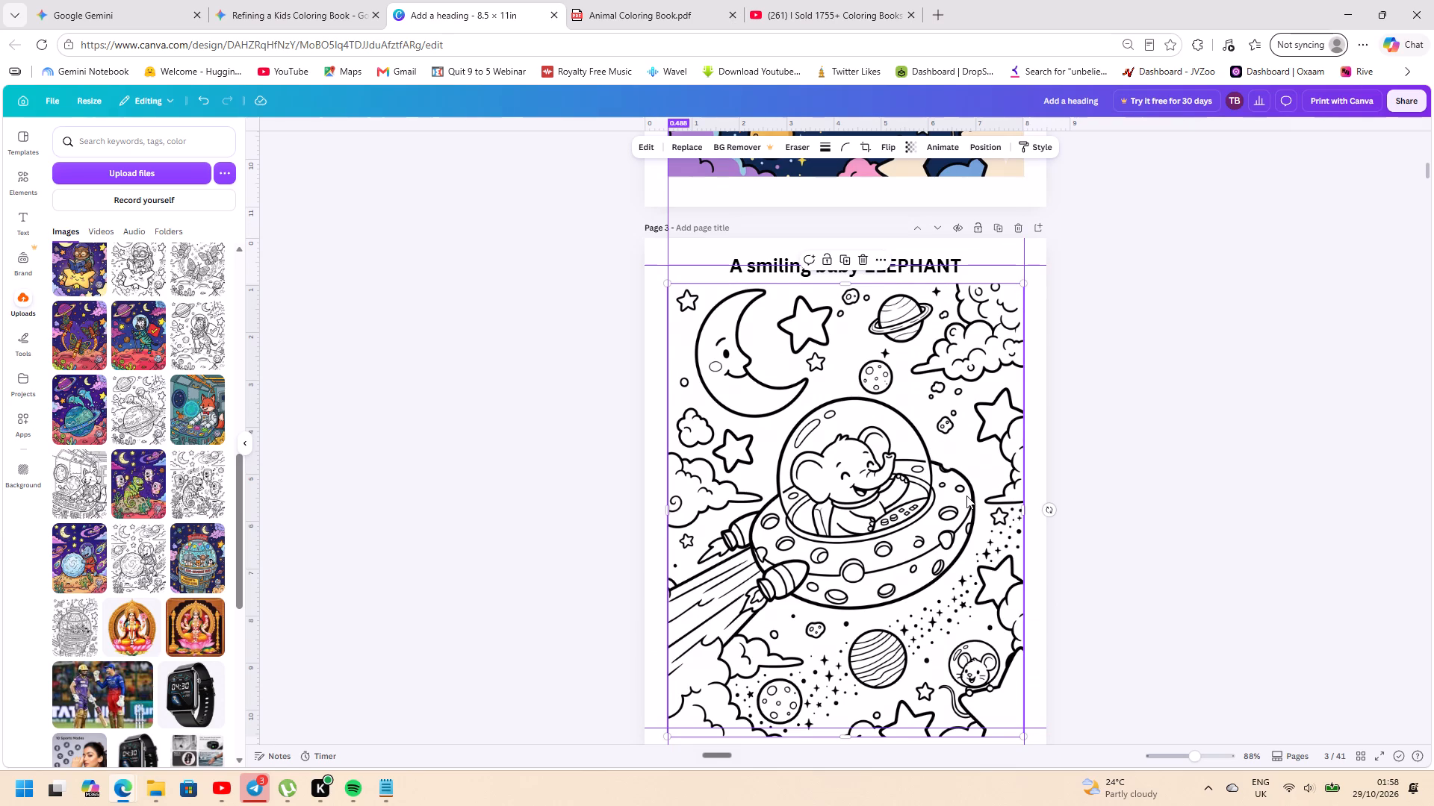
scroll(931, 552, "down", 2)
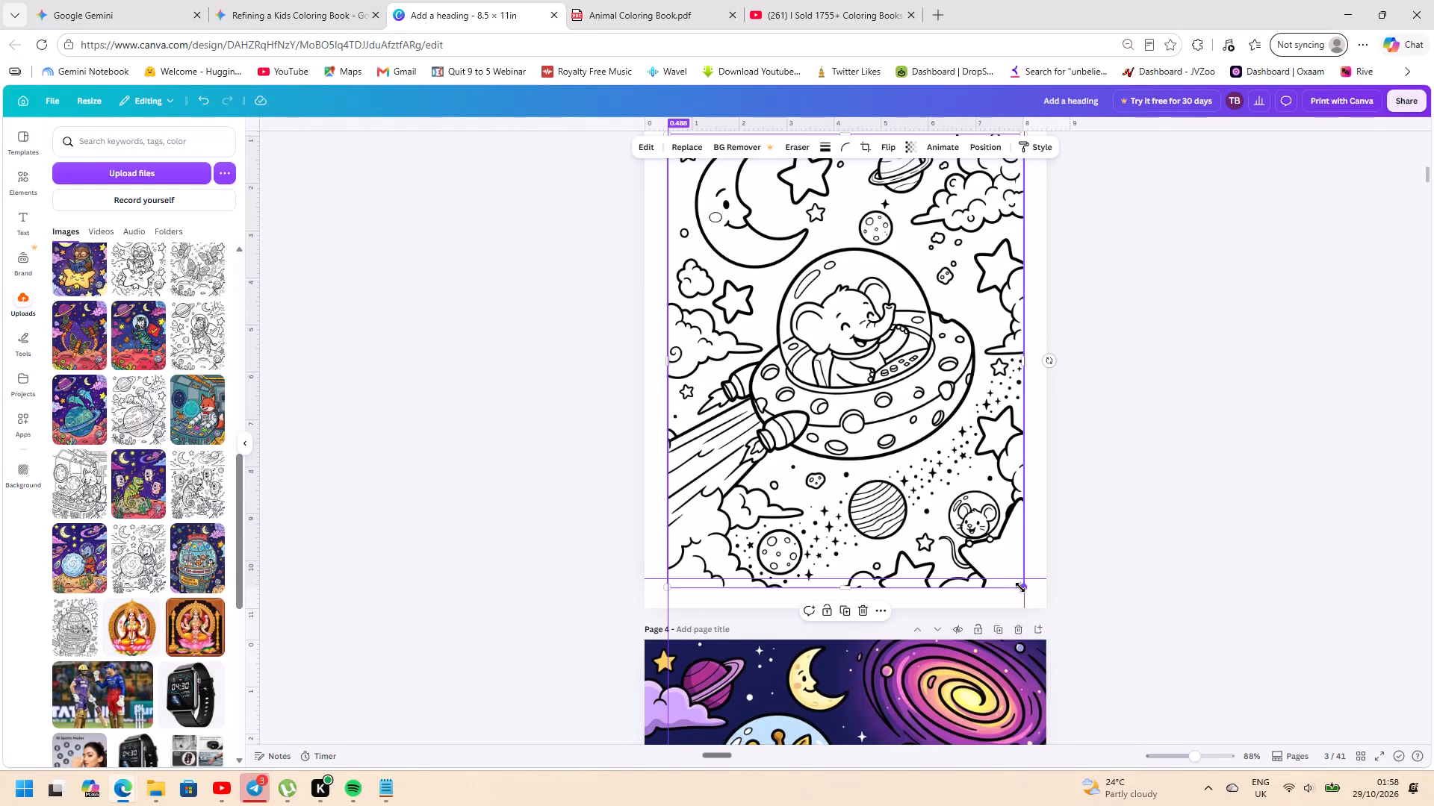
left_click_drag(1020, 587, 1021, 572)
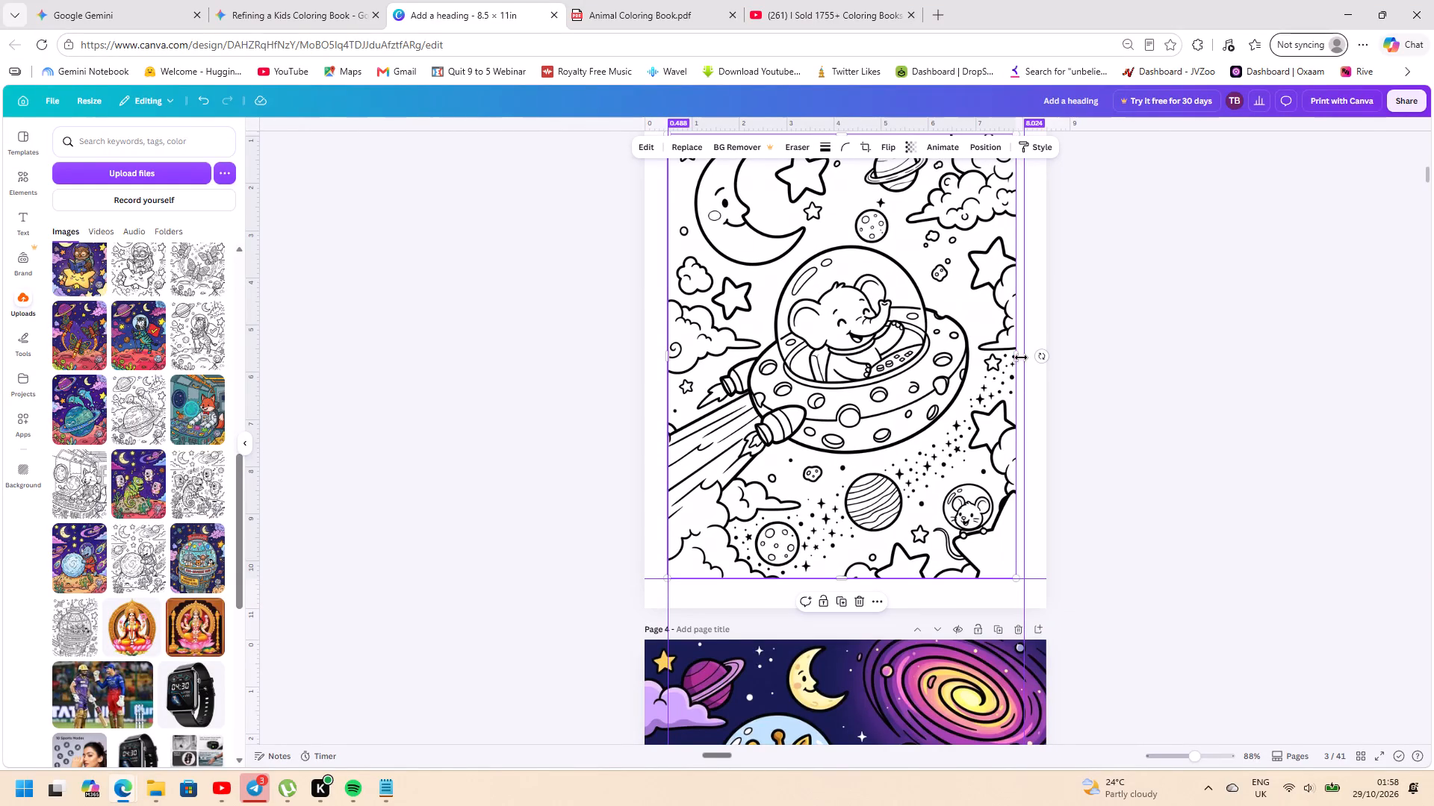
left_click_drag(1019, 357, 1026, 357)
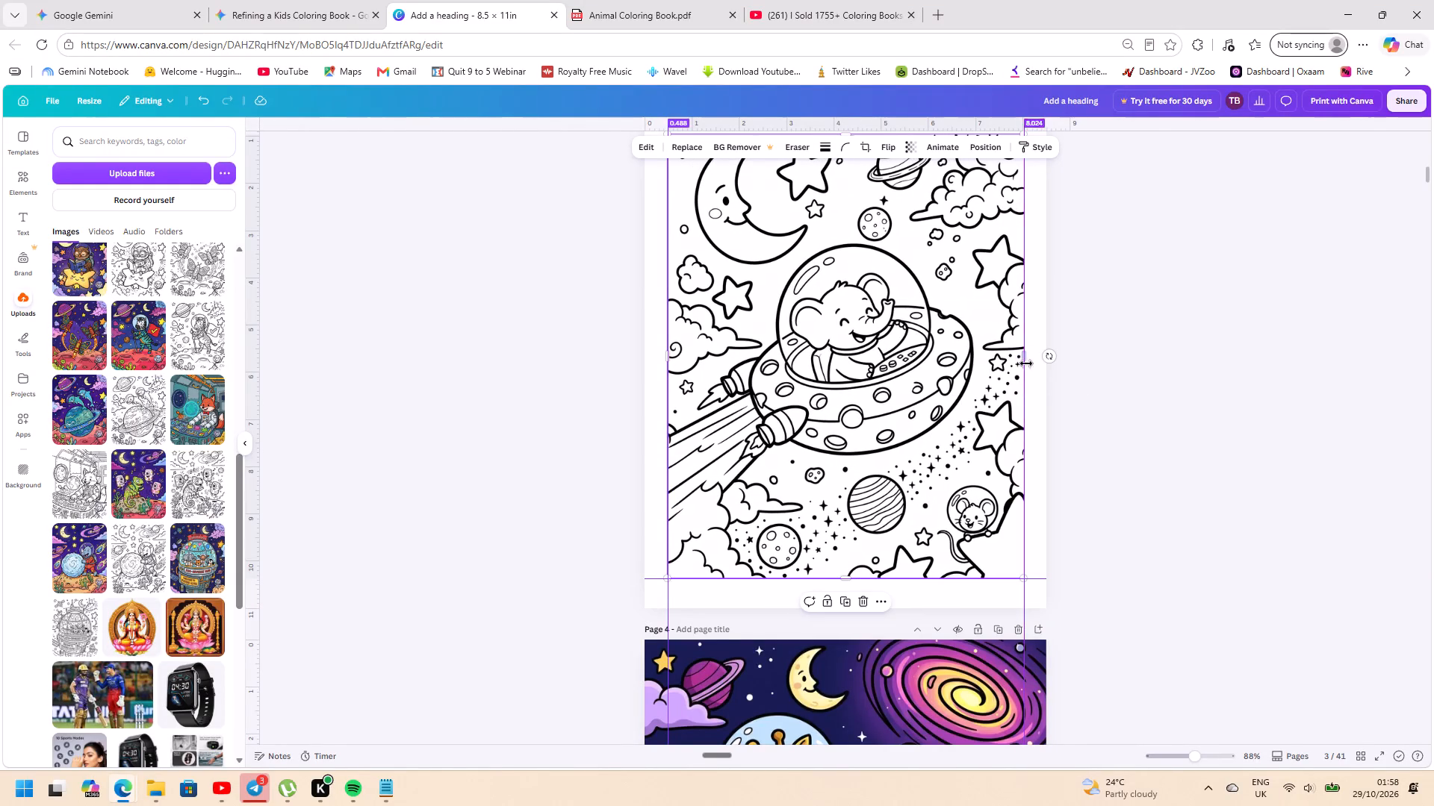
scroll(914, 452, "up", 2)
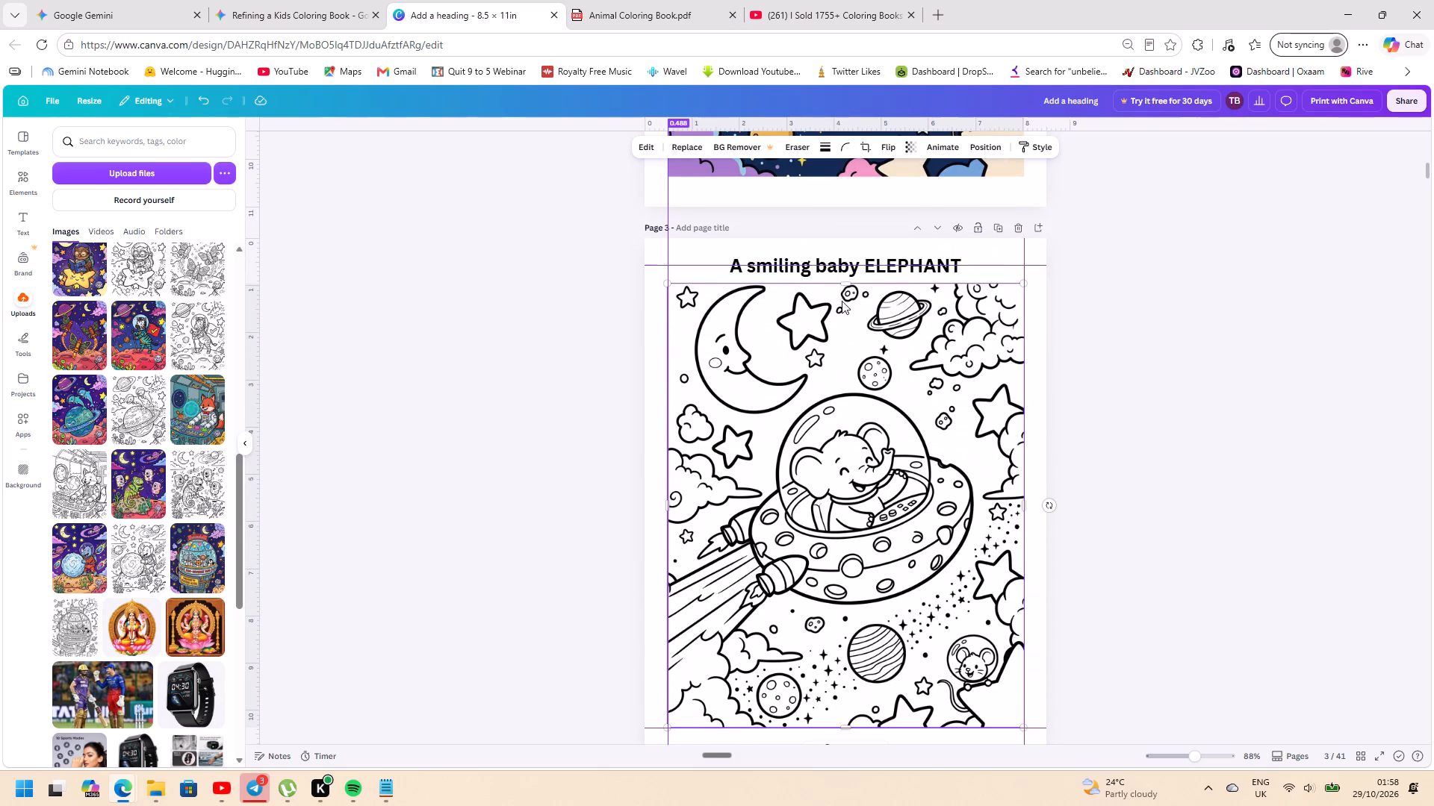
left_click(846, 281)
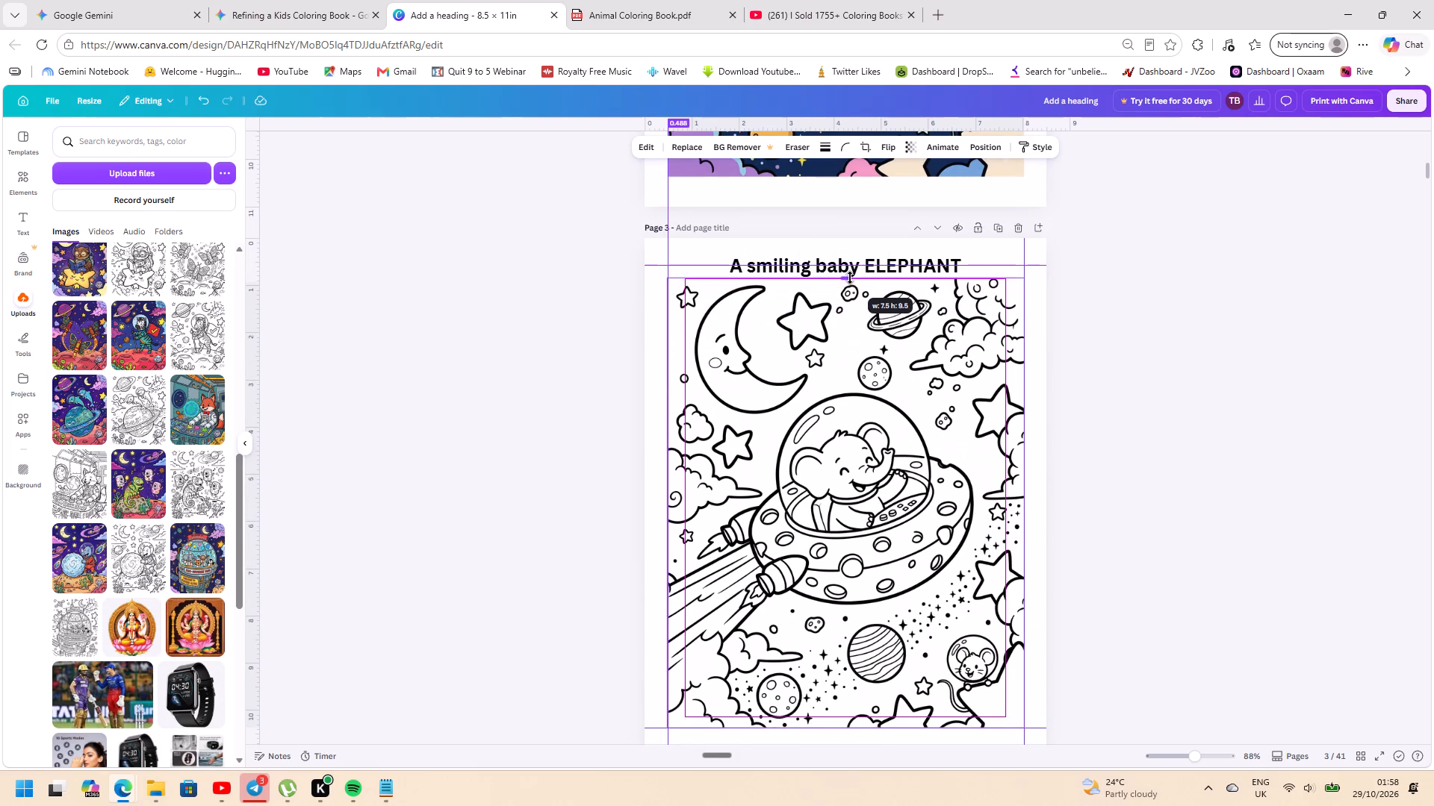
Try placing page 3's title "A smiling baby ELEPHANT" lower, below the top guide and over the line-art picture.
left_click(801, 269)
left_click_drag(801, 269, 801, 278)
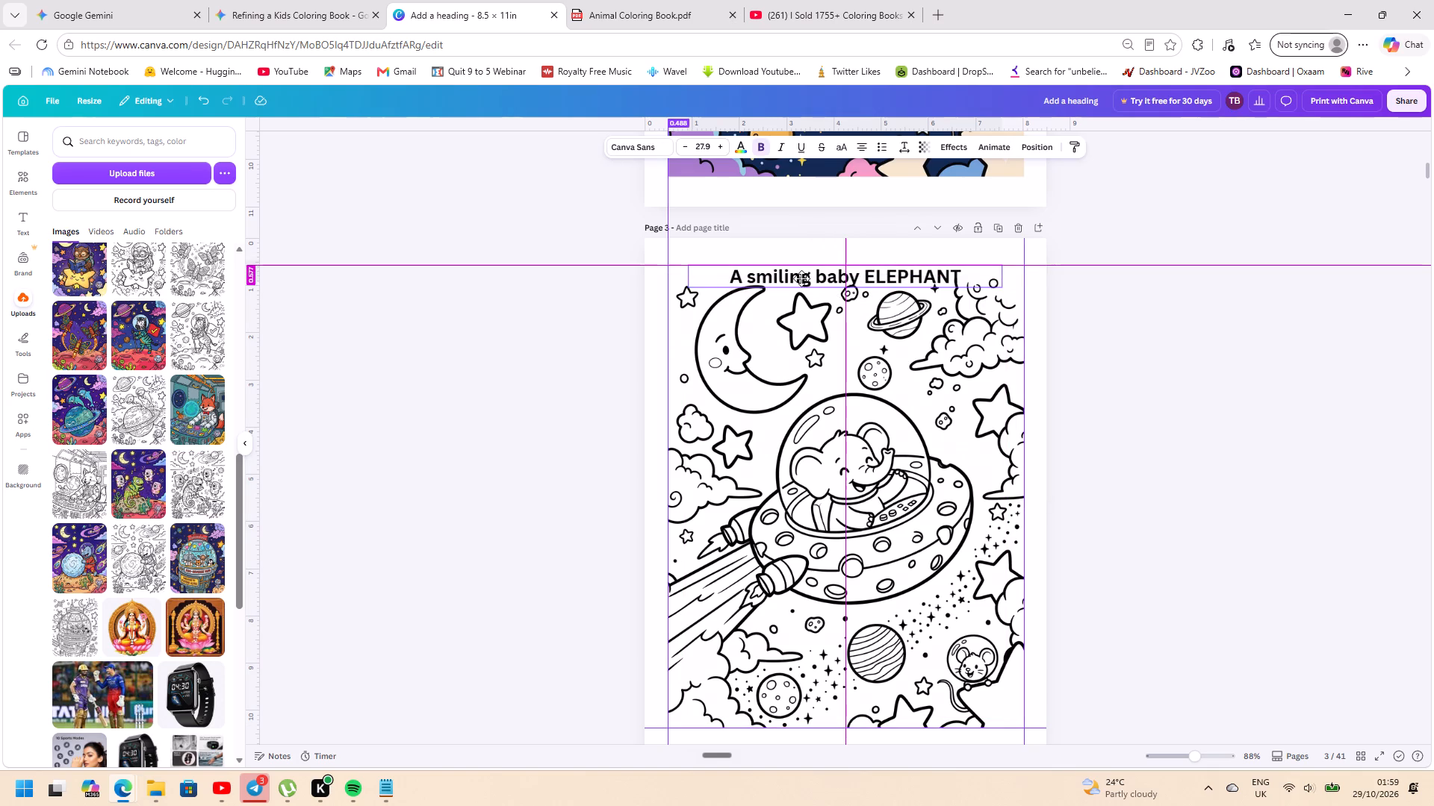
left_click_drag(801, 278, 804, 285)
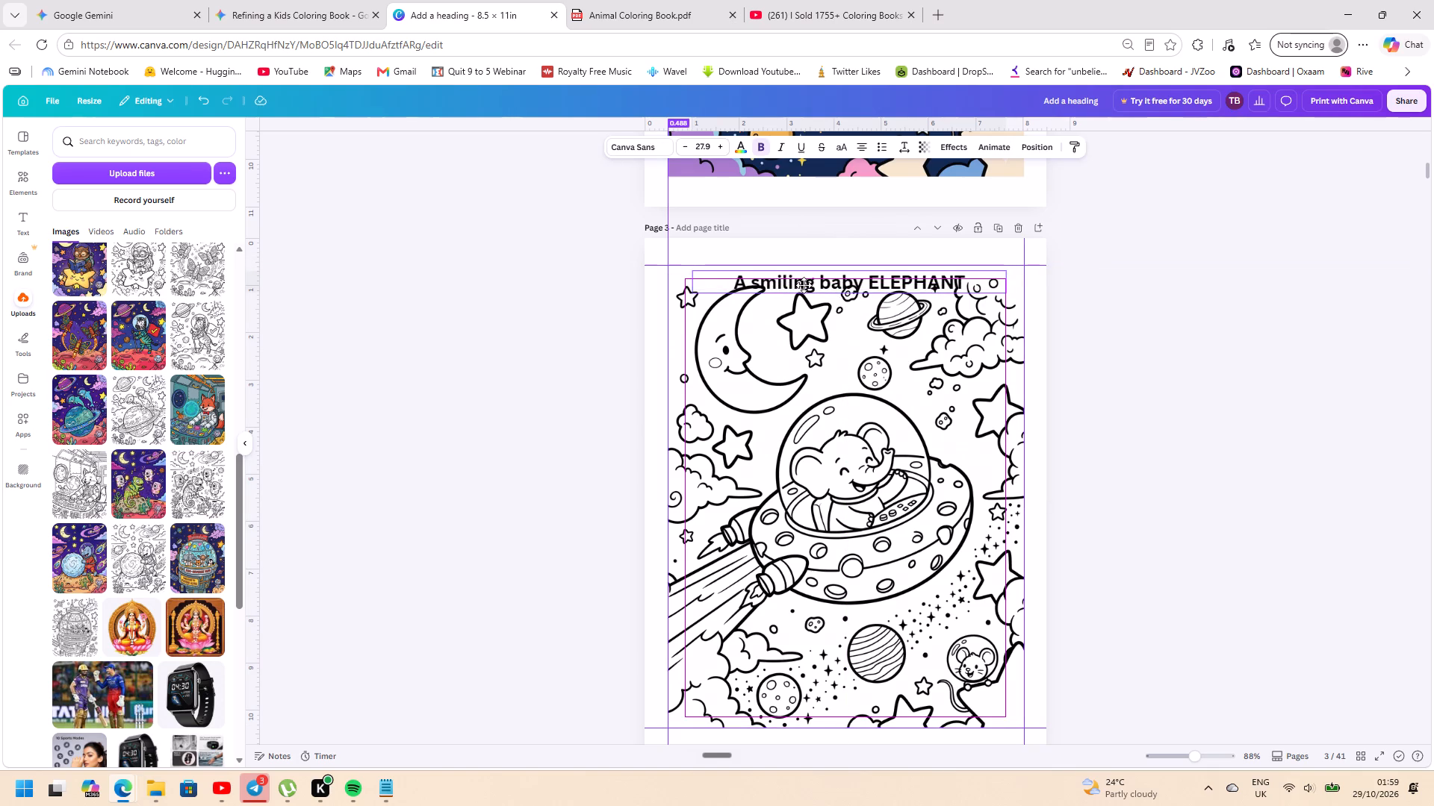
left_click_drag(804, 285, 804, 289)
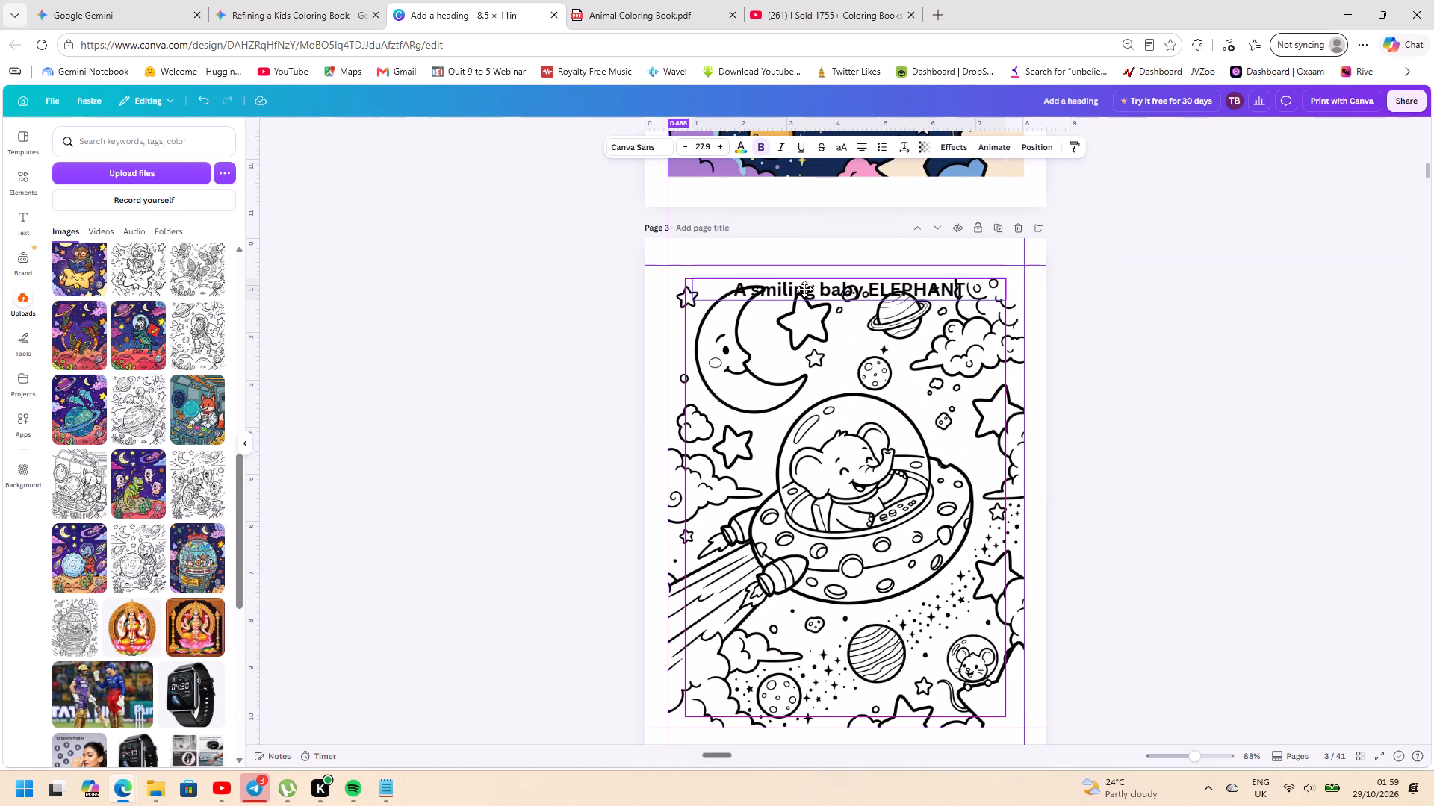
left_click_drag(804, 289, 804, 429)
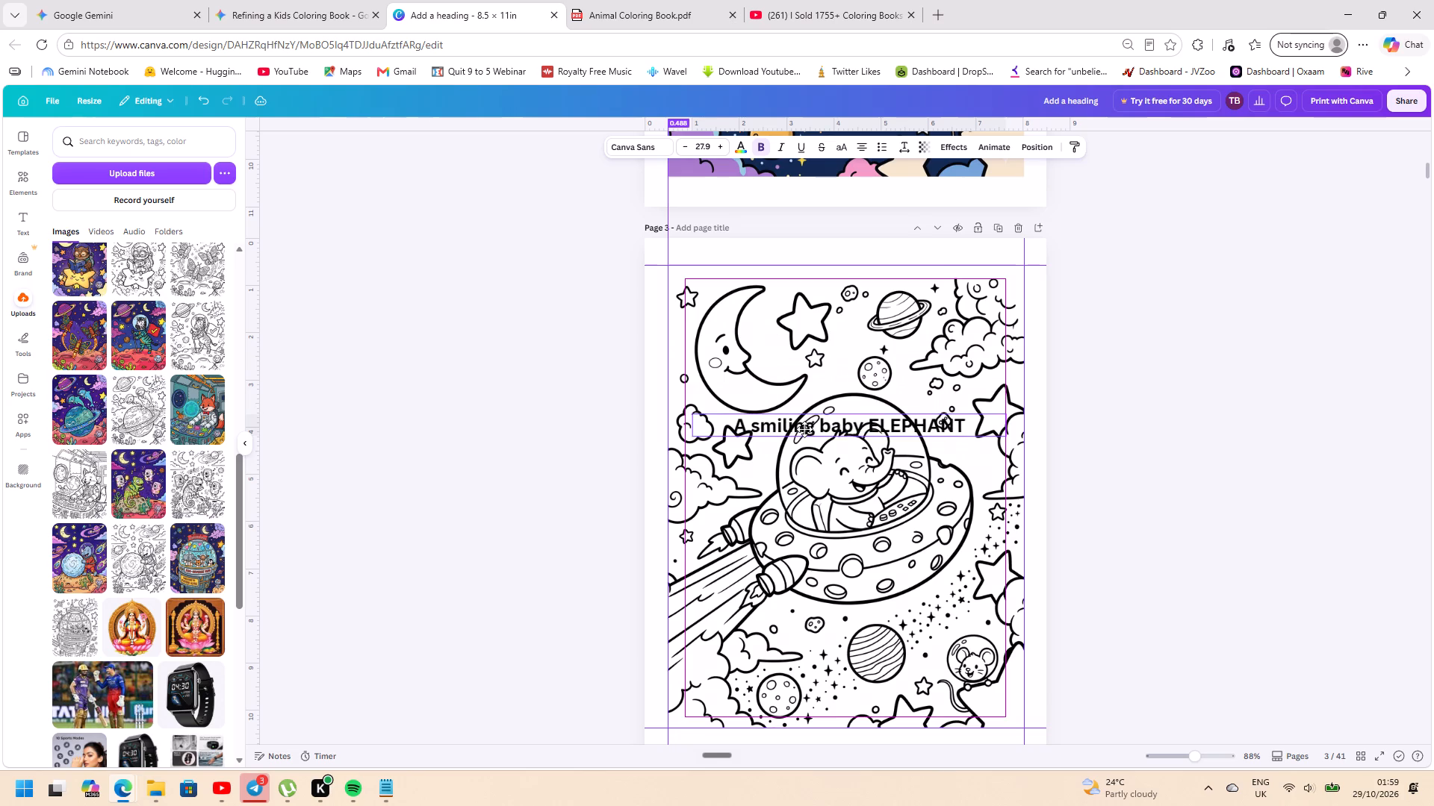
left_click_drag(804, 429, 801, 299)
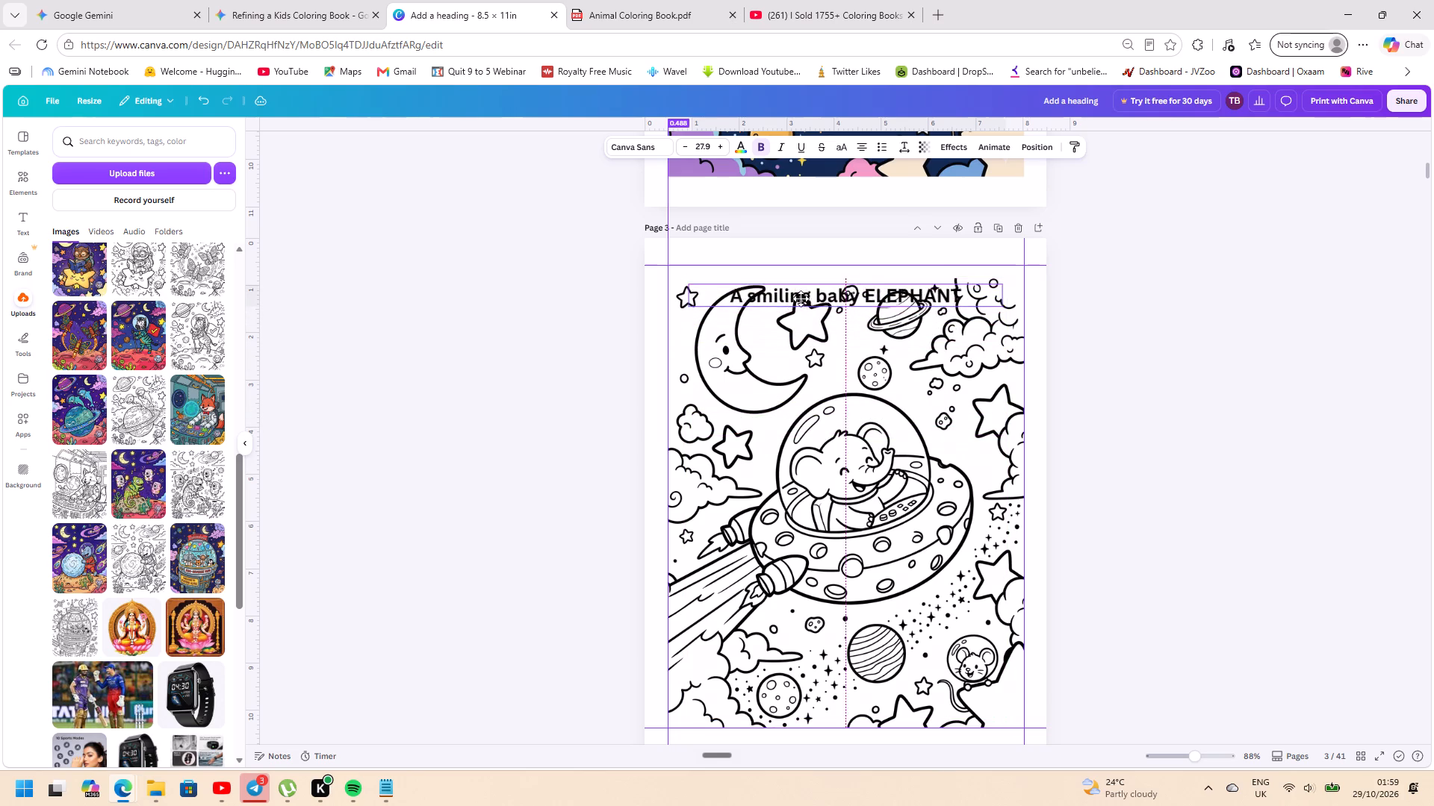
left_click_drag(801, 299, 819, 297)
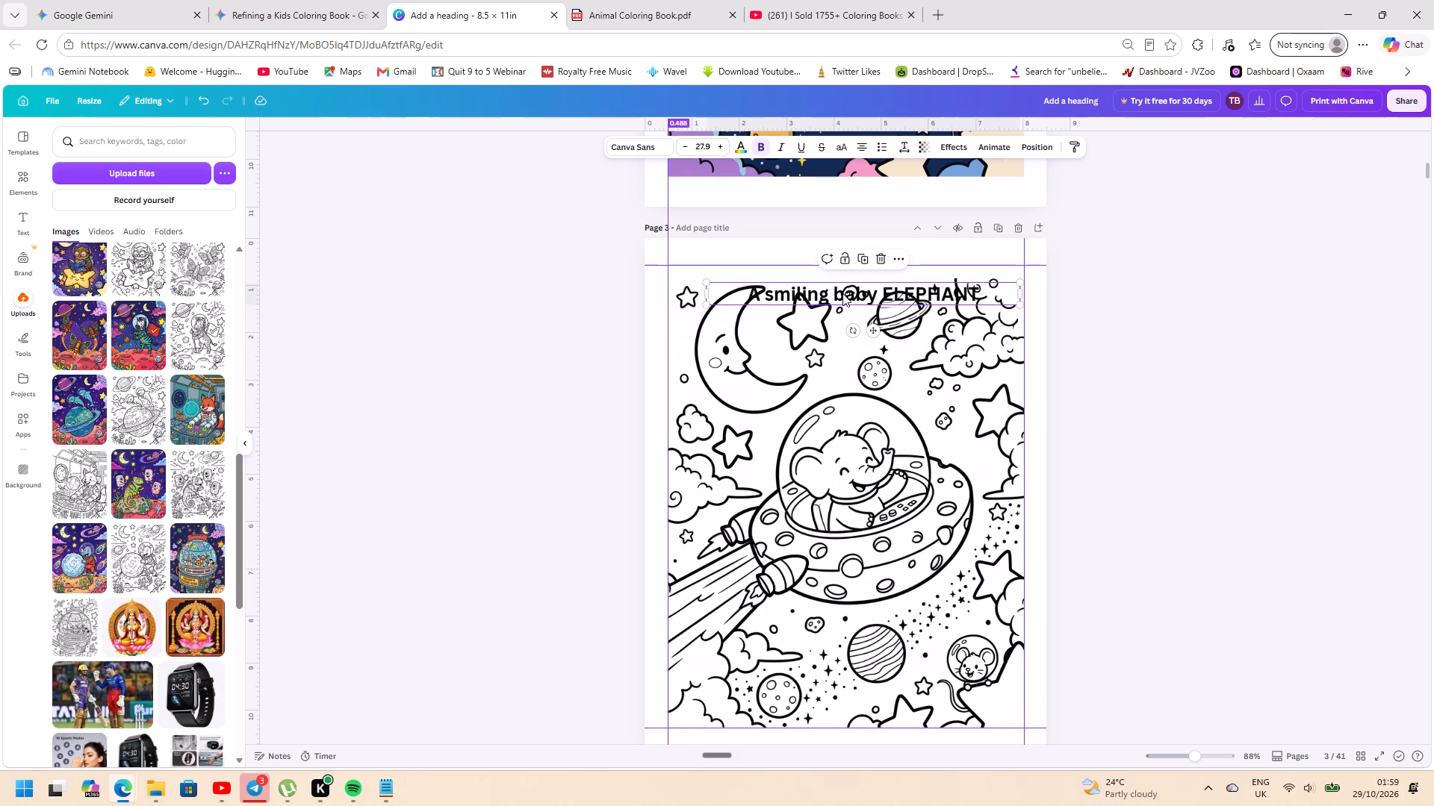
Shorten page 3's title to the single word "ELEPHANT".
double_click(842, 293)
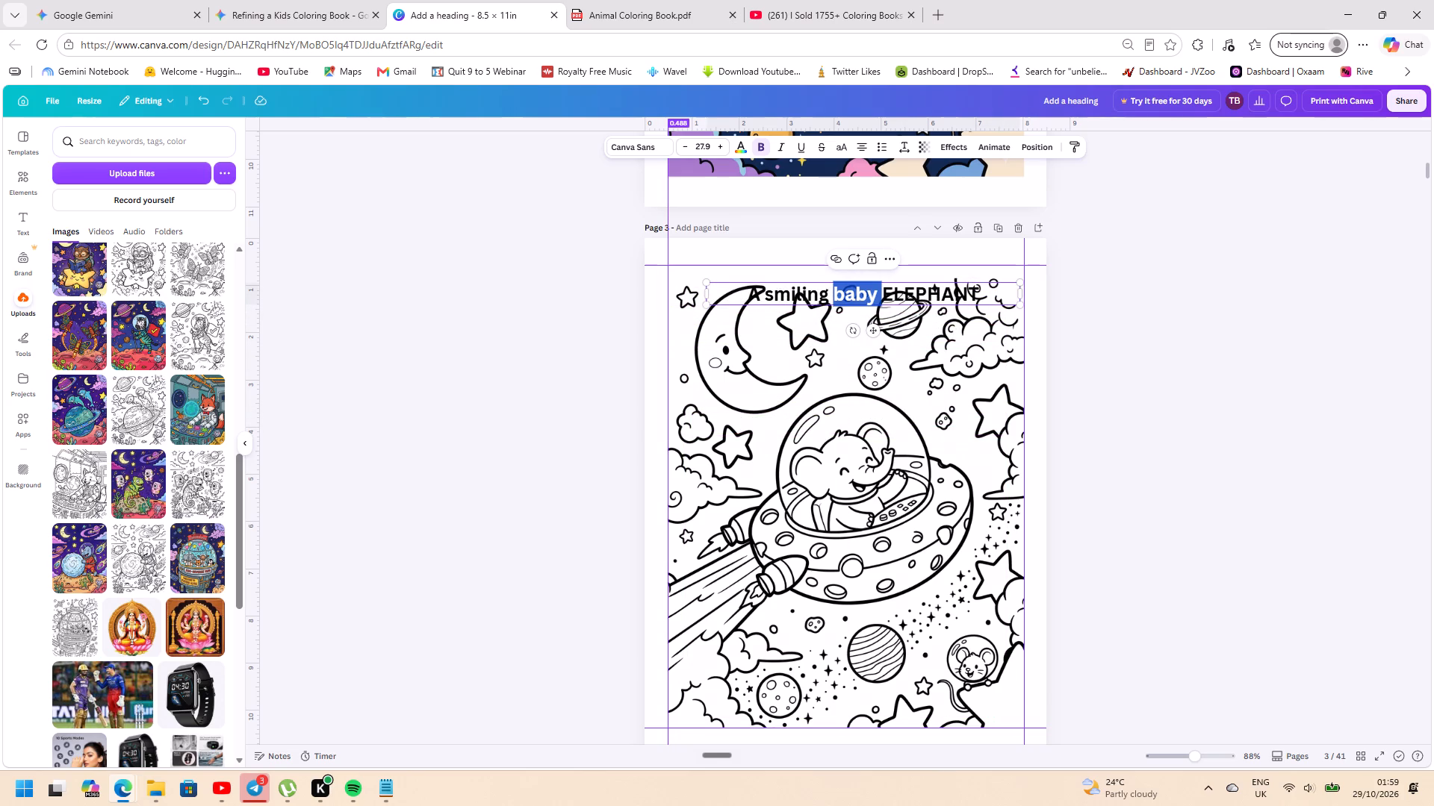
key("Right")
key("ctrl+shift+Left")
key("ctrl+shift+Left")
key("ctrl+shift+Left")
key("Delete")
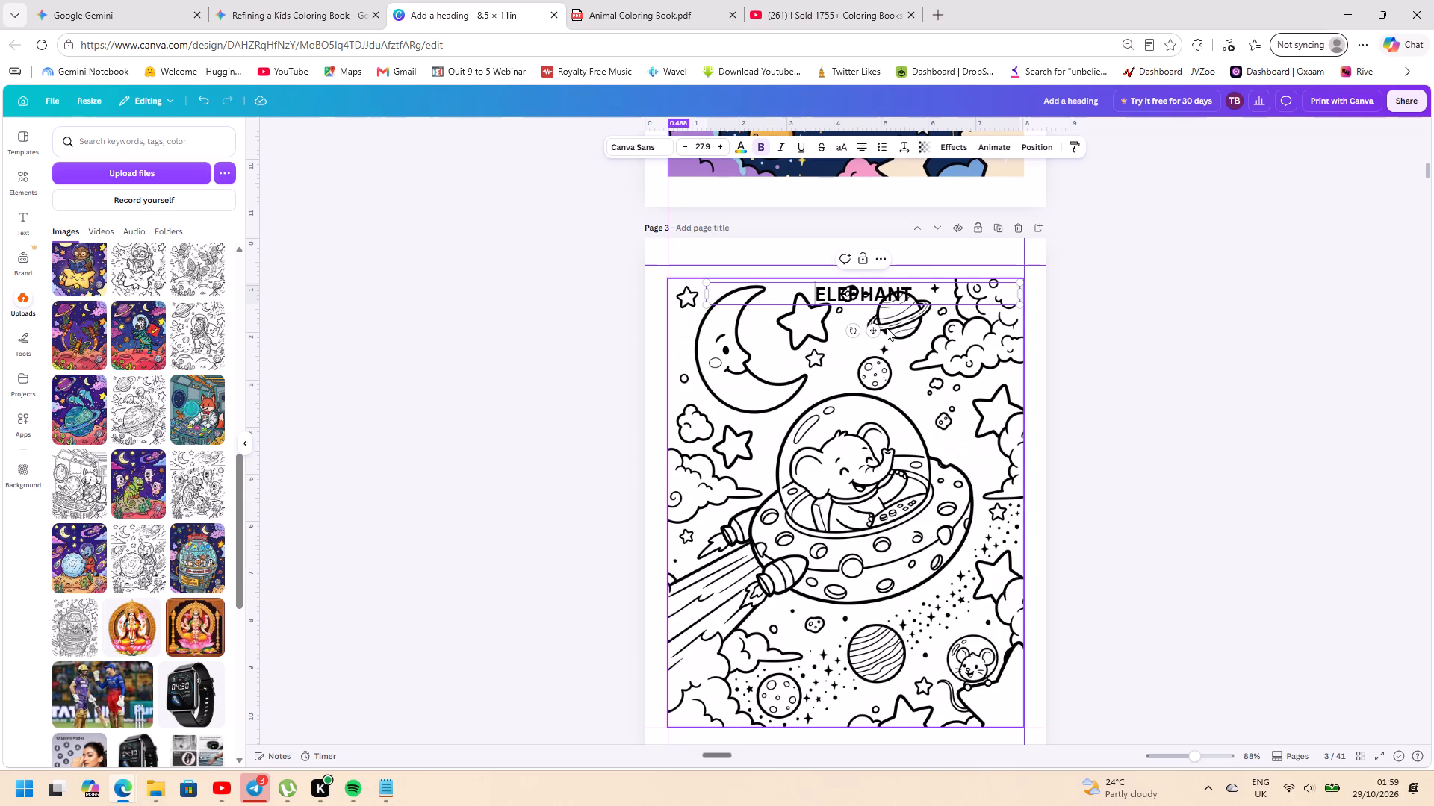
Move page 3's ELEPHANT title up just beneath the top guide and center it horizontally over the picture.
left_click_drag(854, 293, 851, 293)
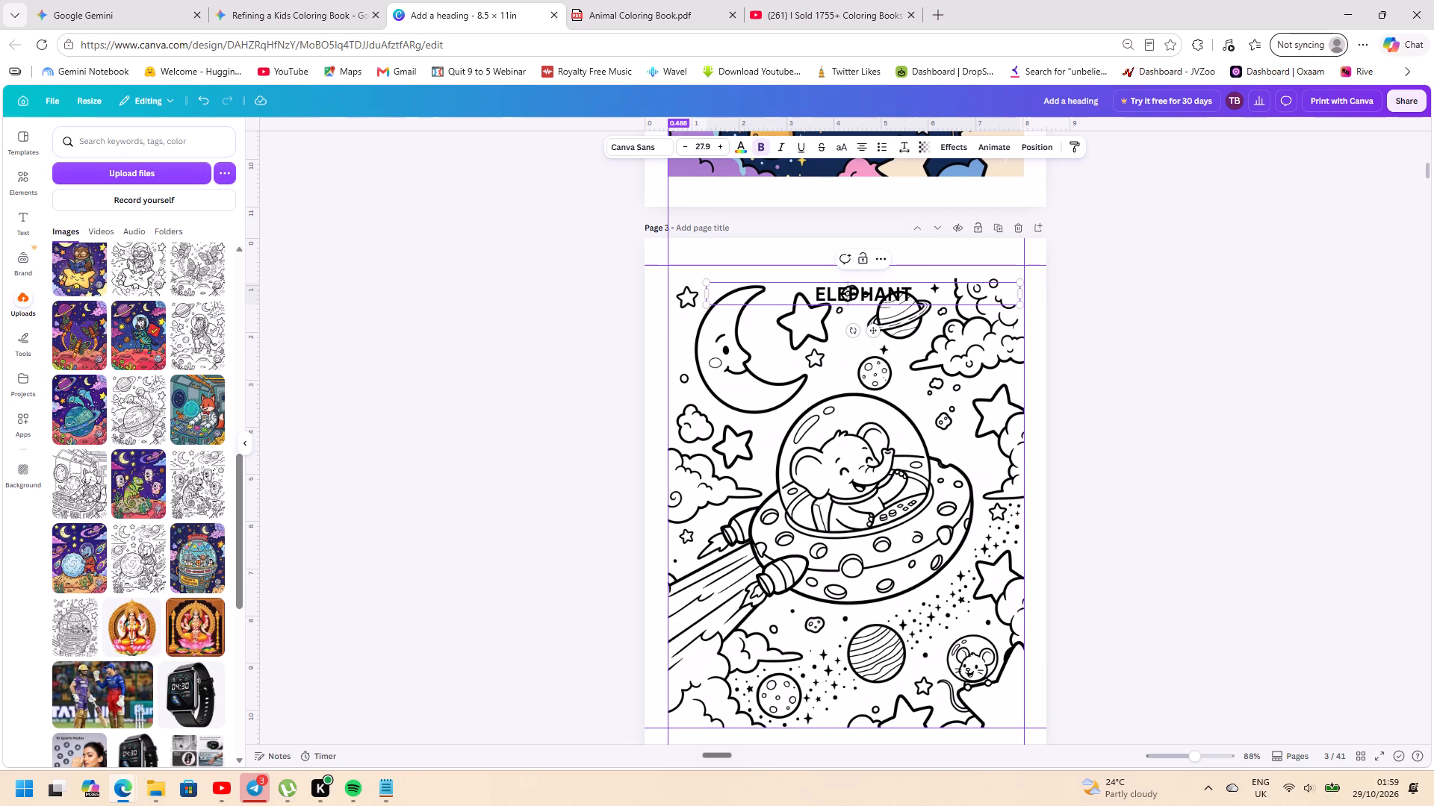
left_click_drag(851, 293, 849, 279)
left_click(571, 299)
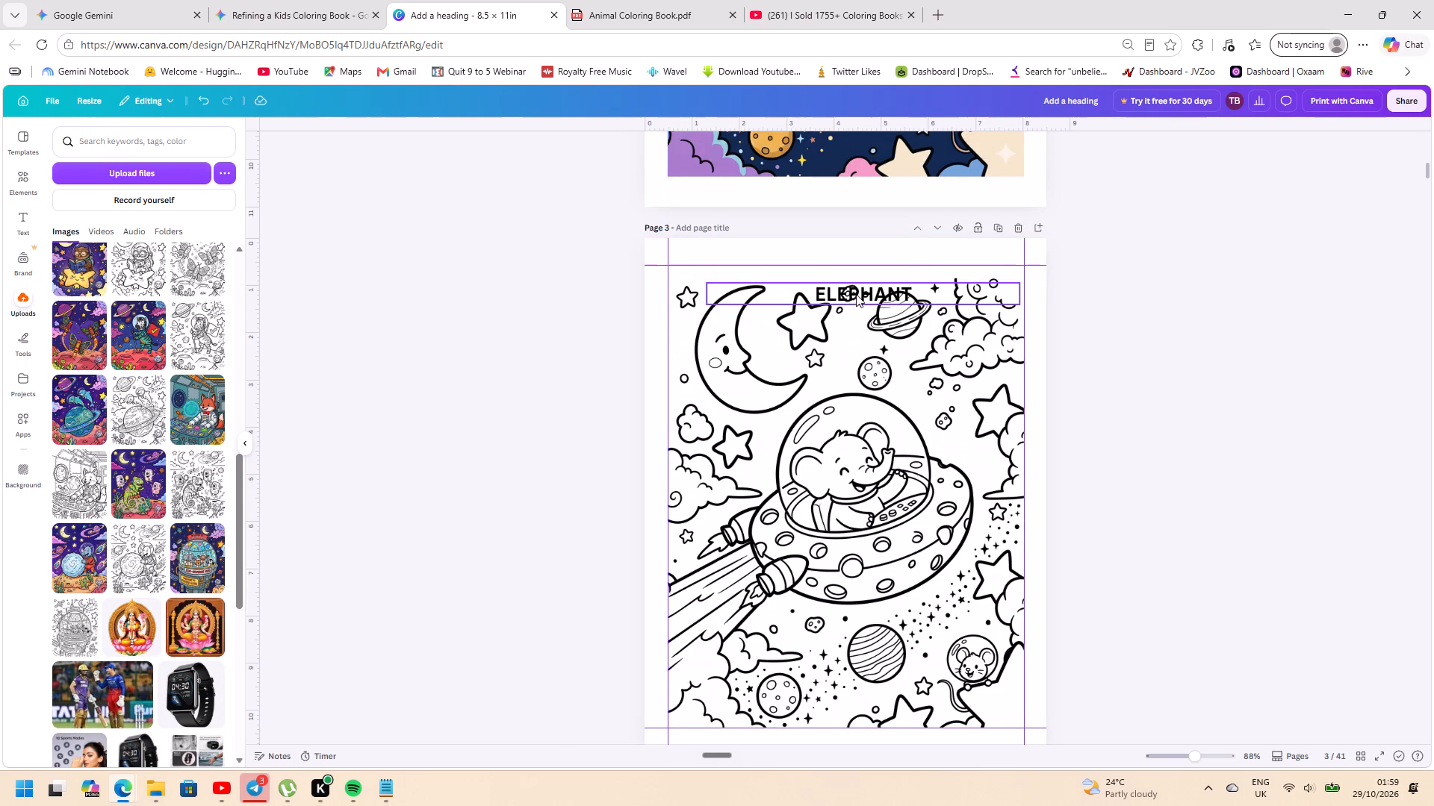
left_click_drag(828, 292, 819, 282)
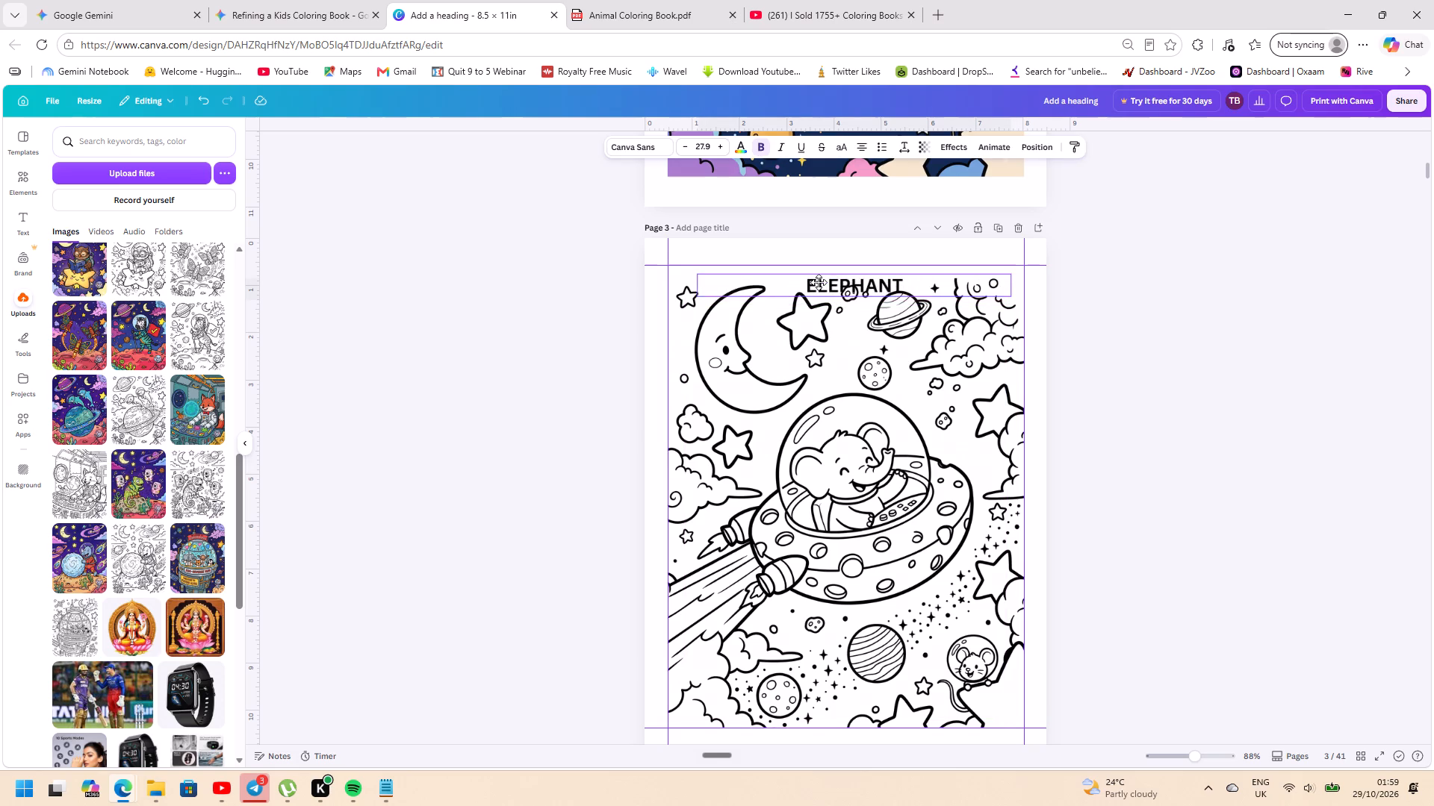
left_click_drag(819, 282, 782, 279)
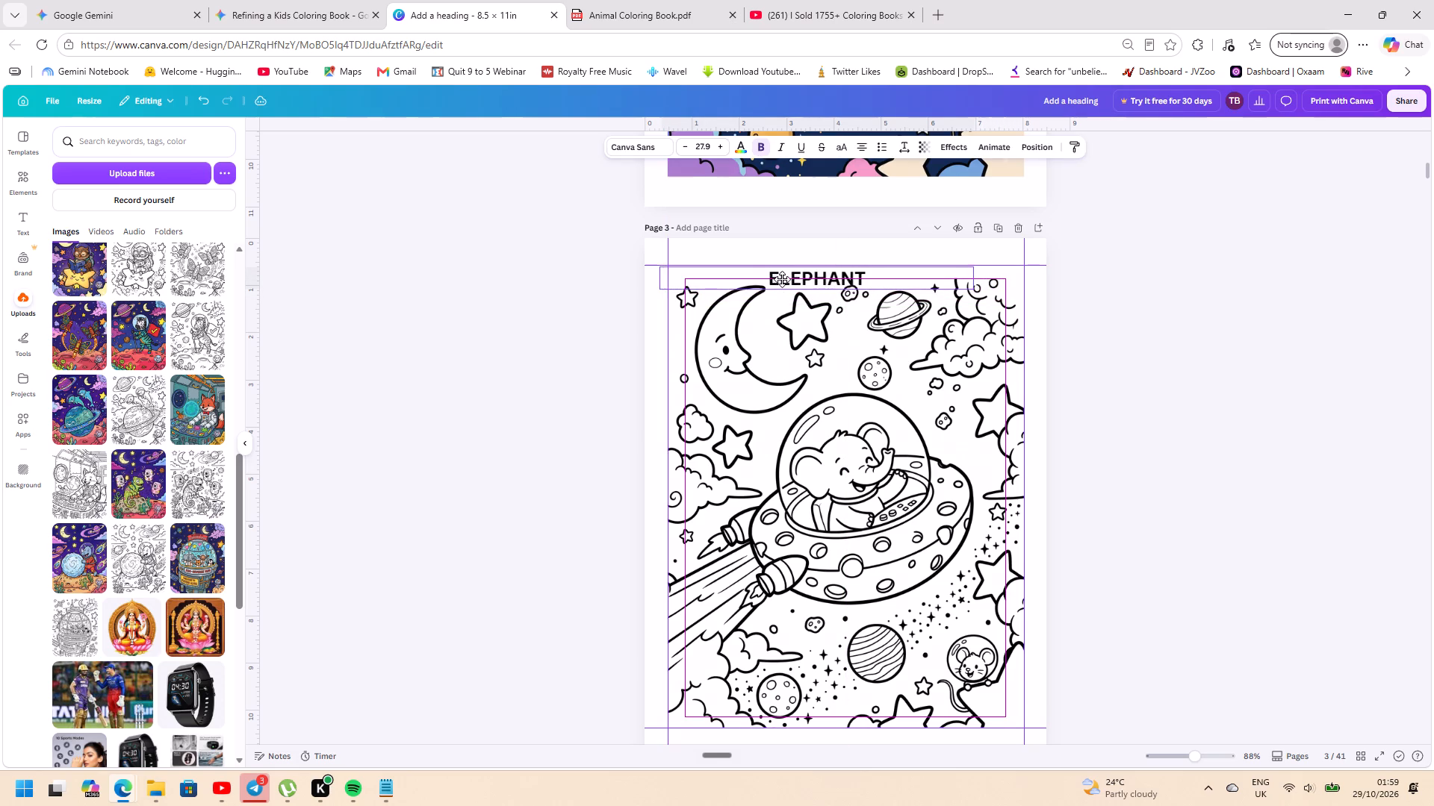
left_click_drag(782, 279, 810, 277)
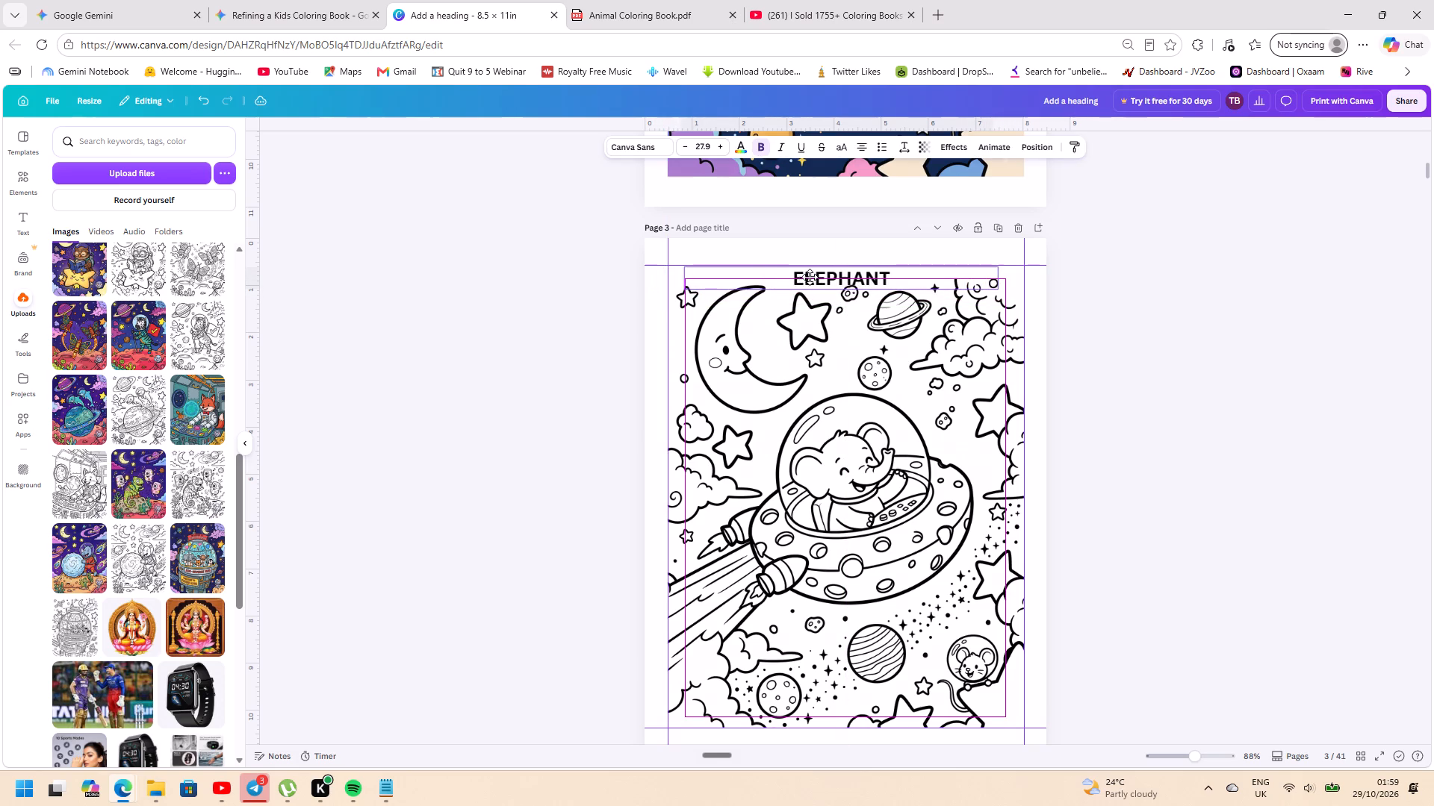
left_click_drag(810, 277, 812, 277)
left_click(821, 276)
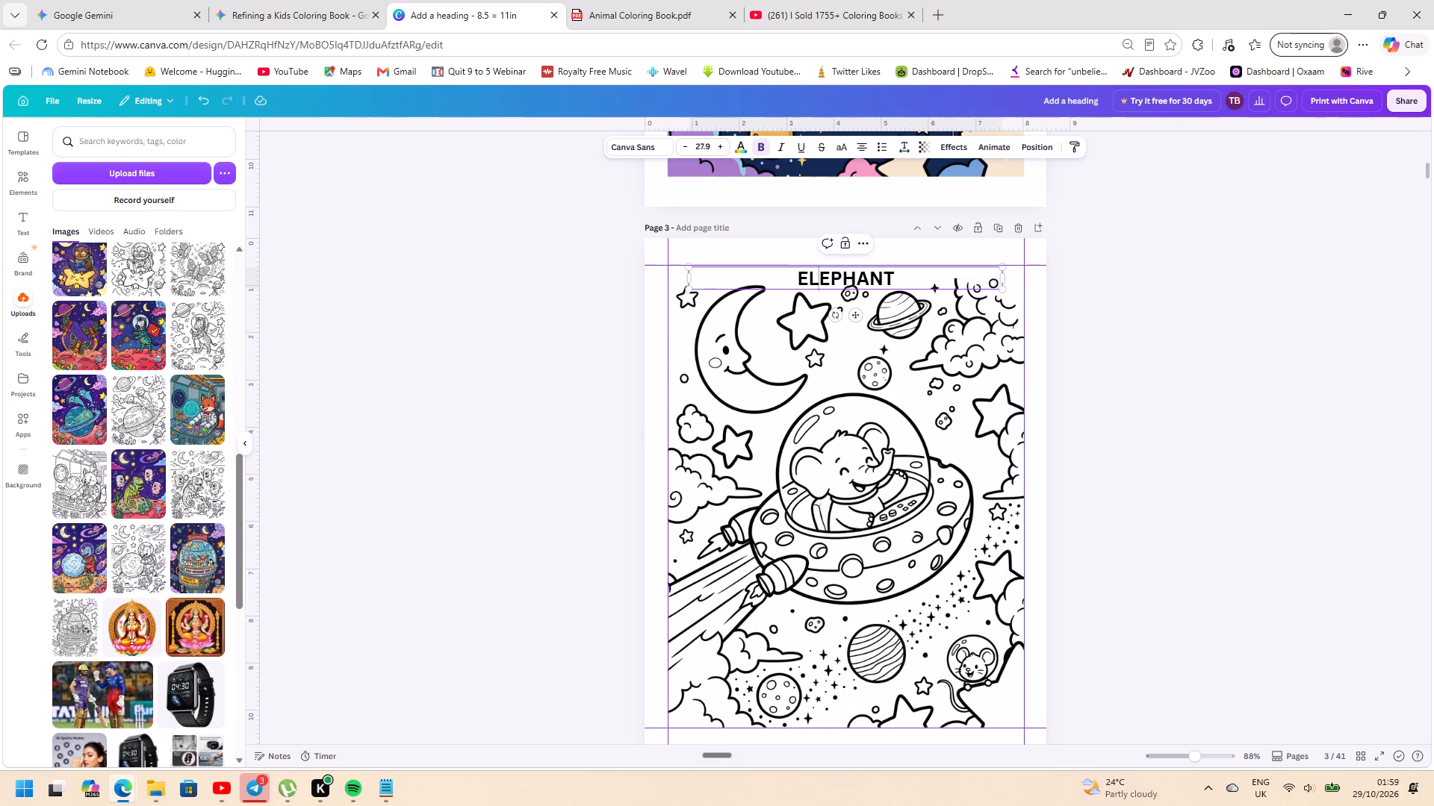
left_click(821, 276)
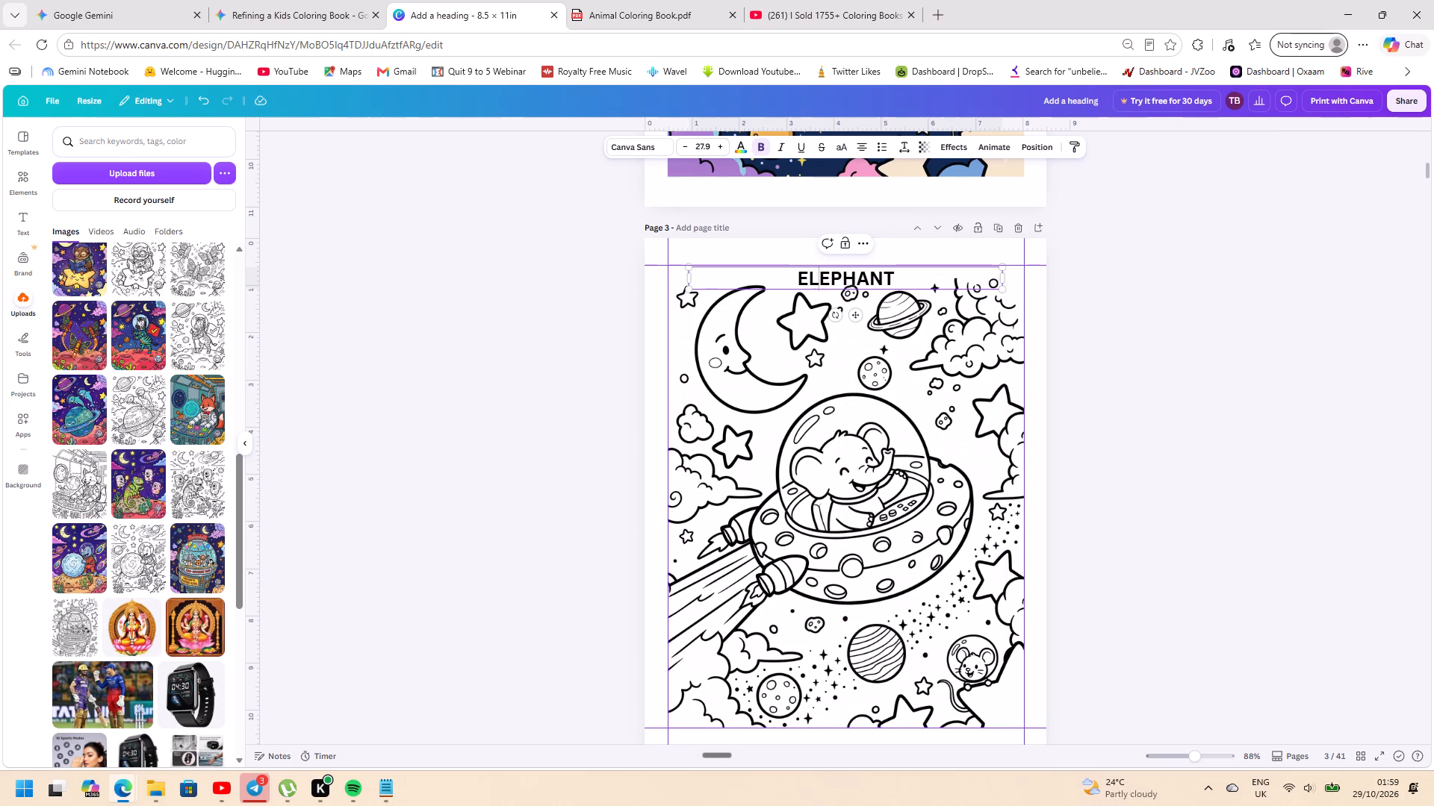
left_click(778, 280)
left_click(515, 330)
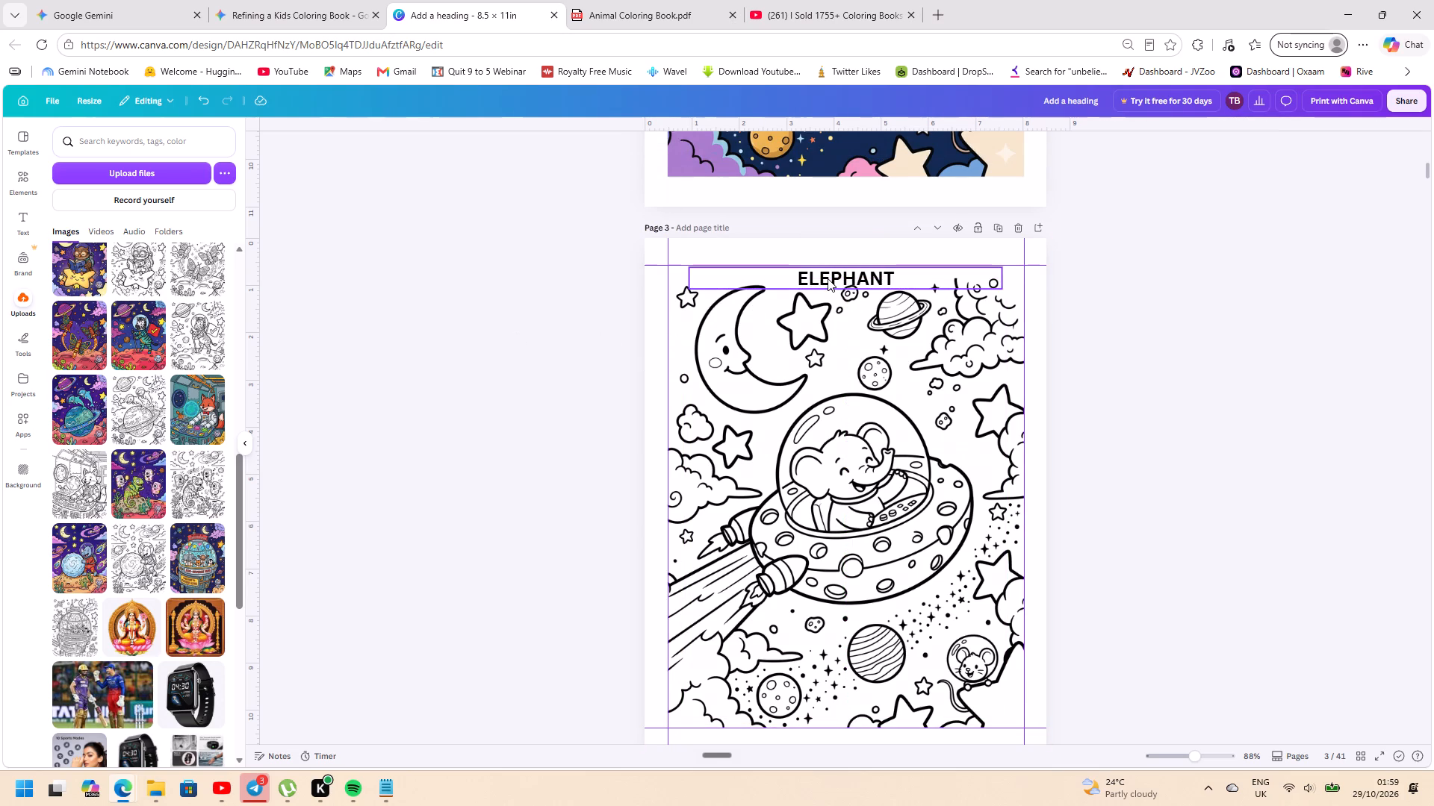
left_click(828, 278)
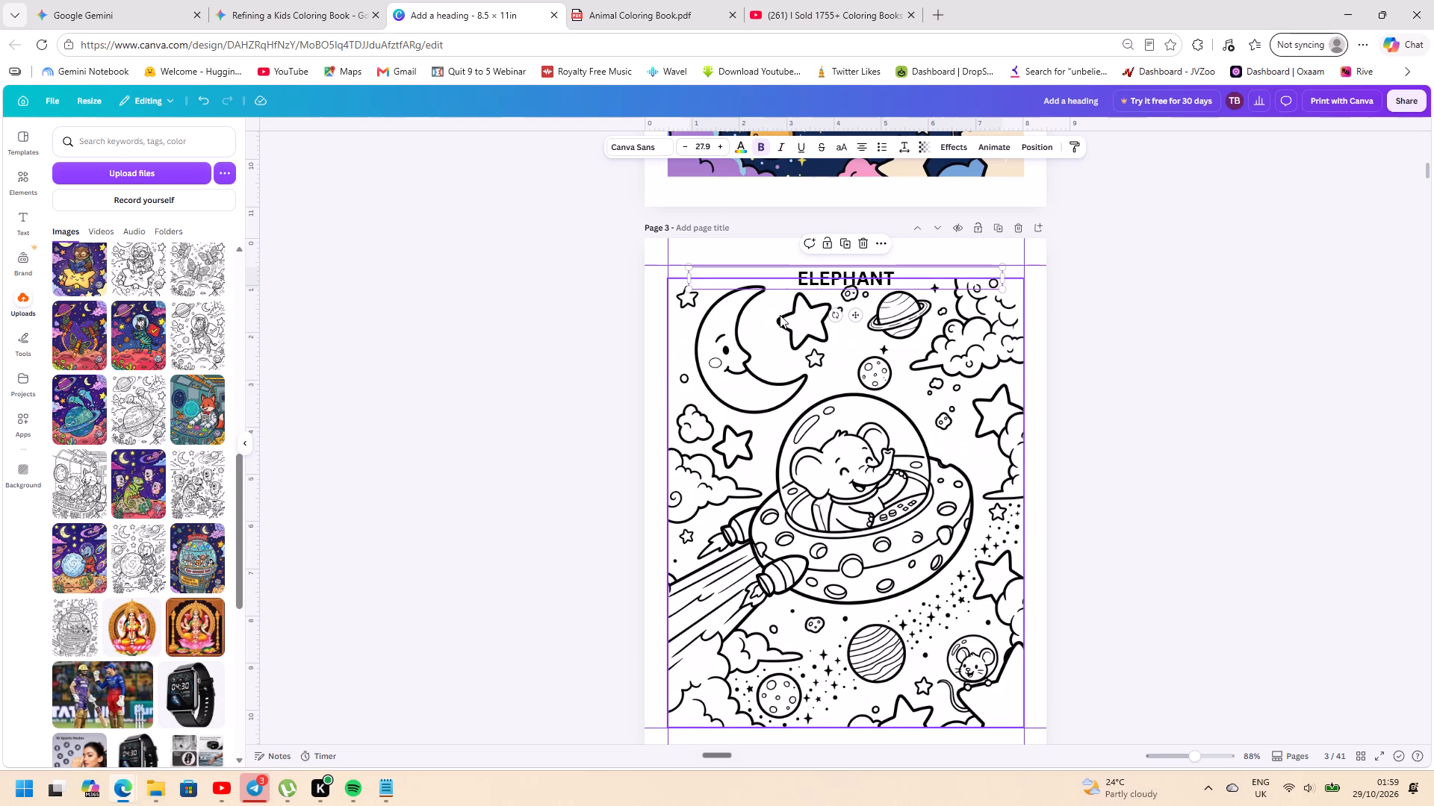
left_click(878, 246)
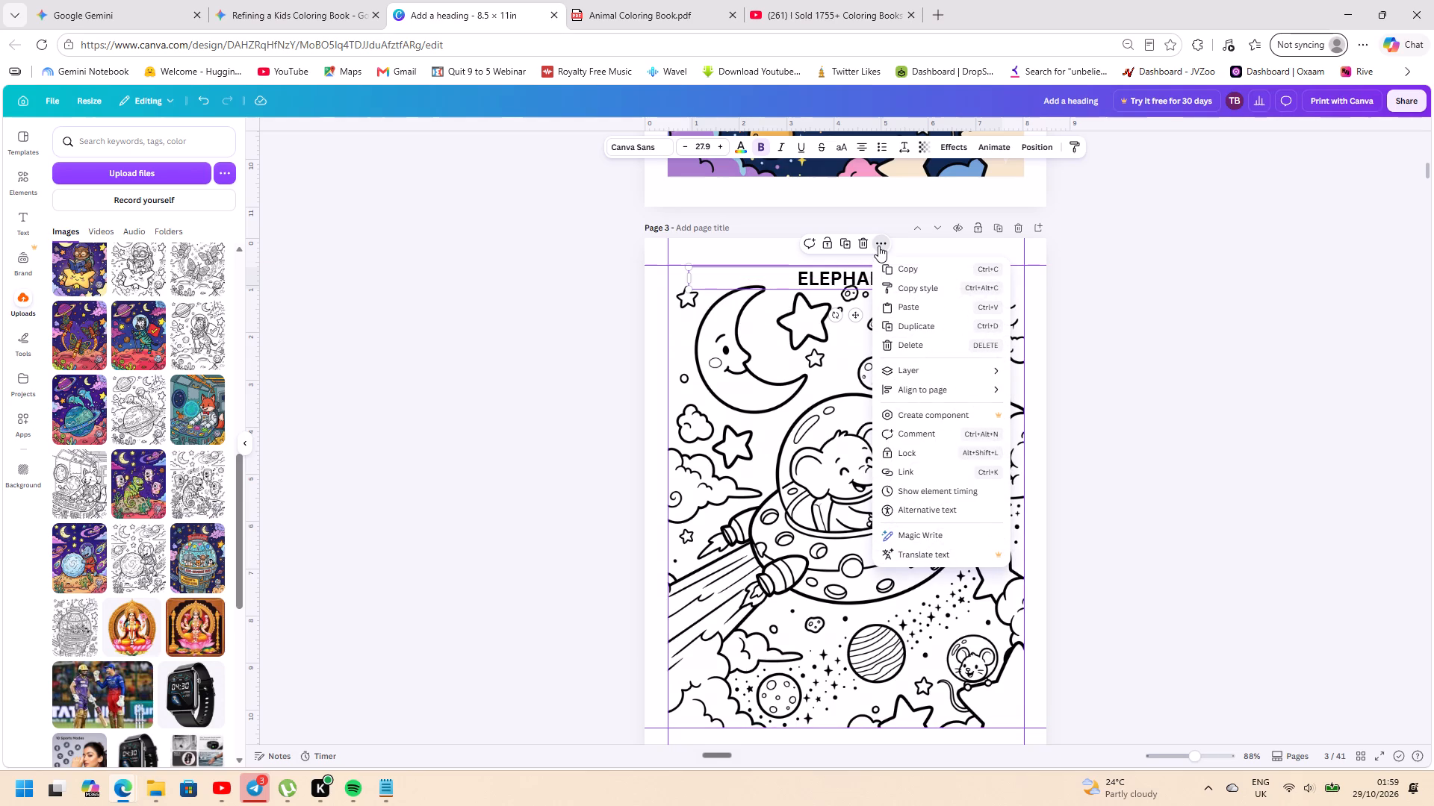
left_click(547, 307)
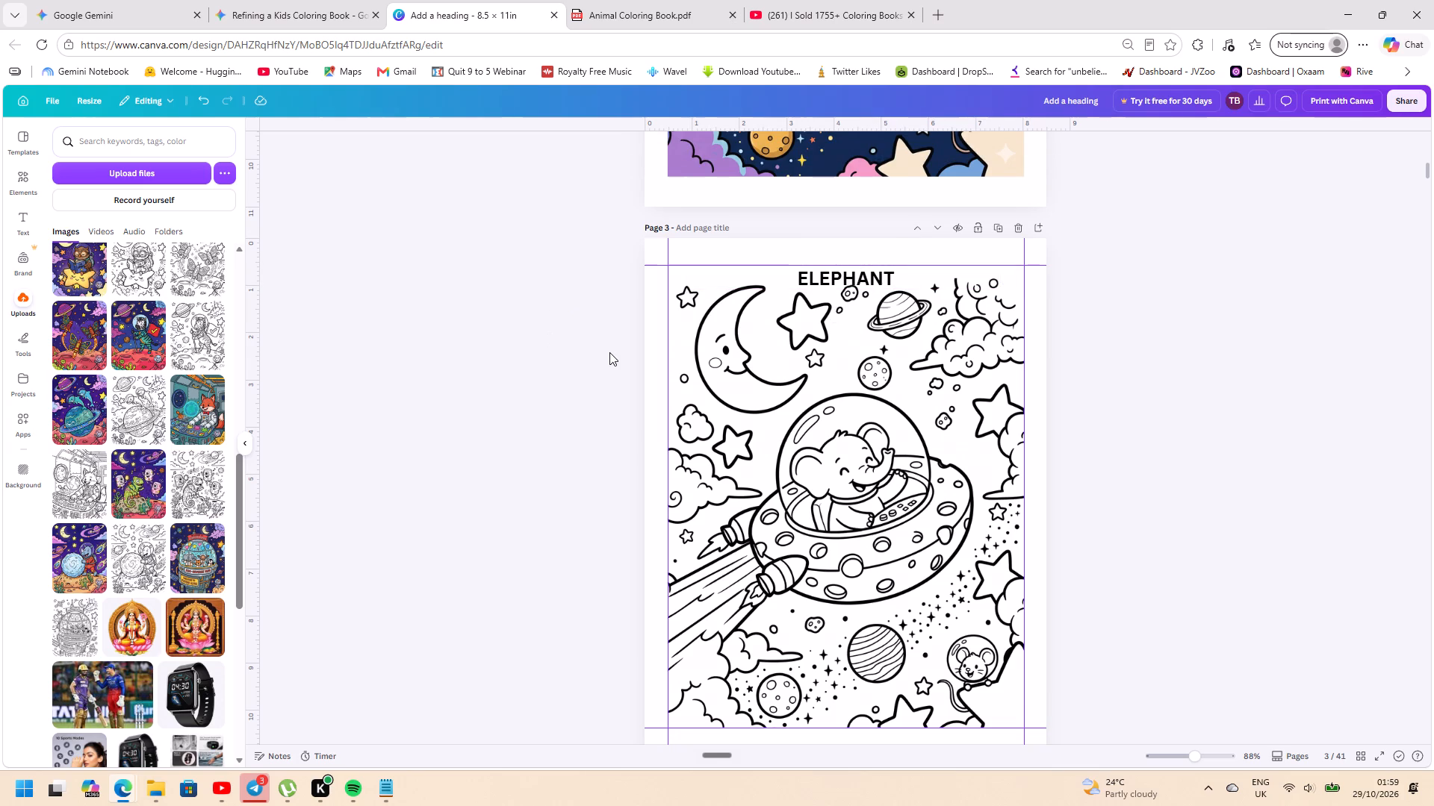
Lock all the margin guides in the design.
scroll(487, 363, "down", 1)
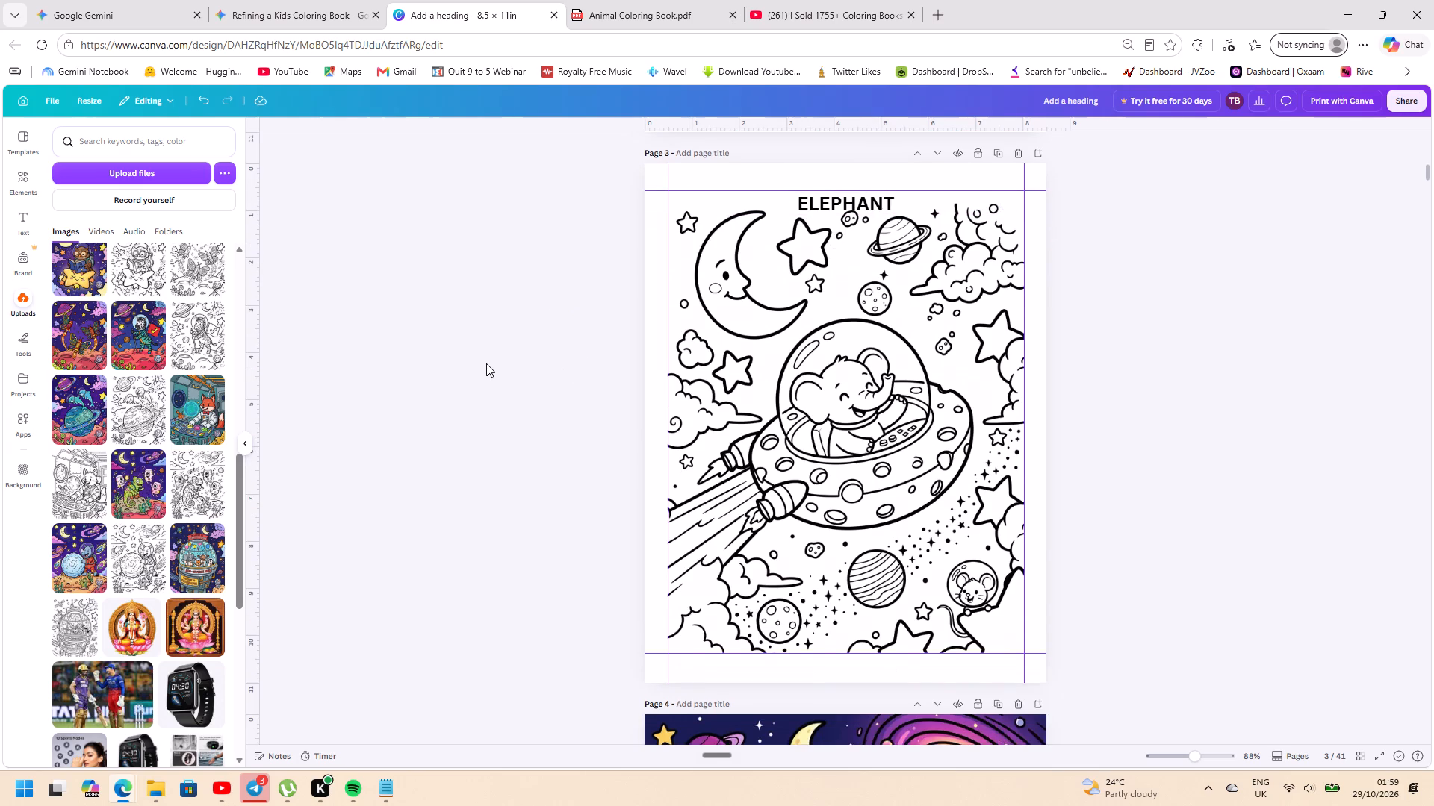
scroll(486, 363, "up", 5)
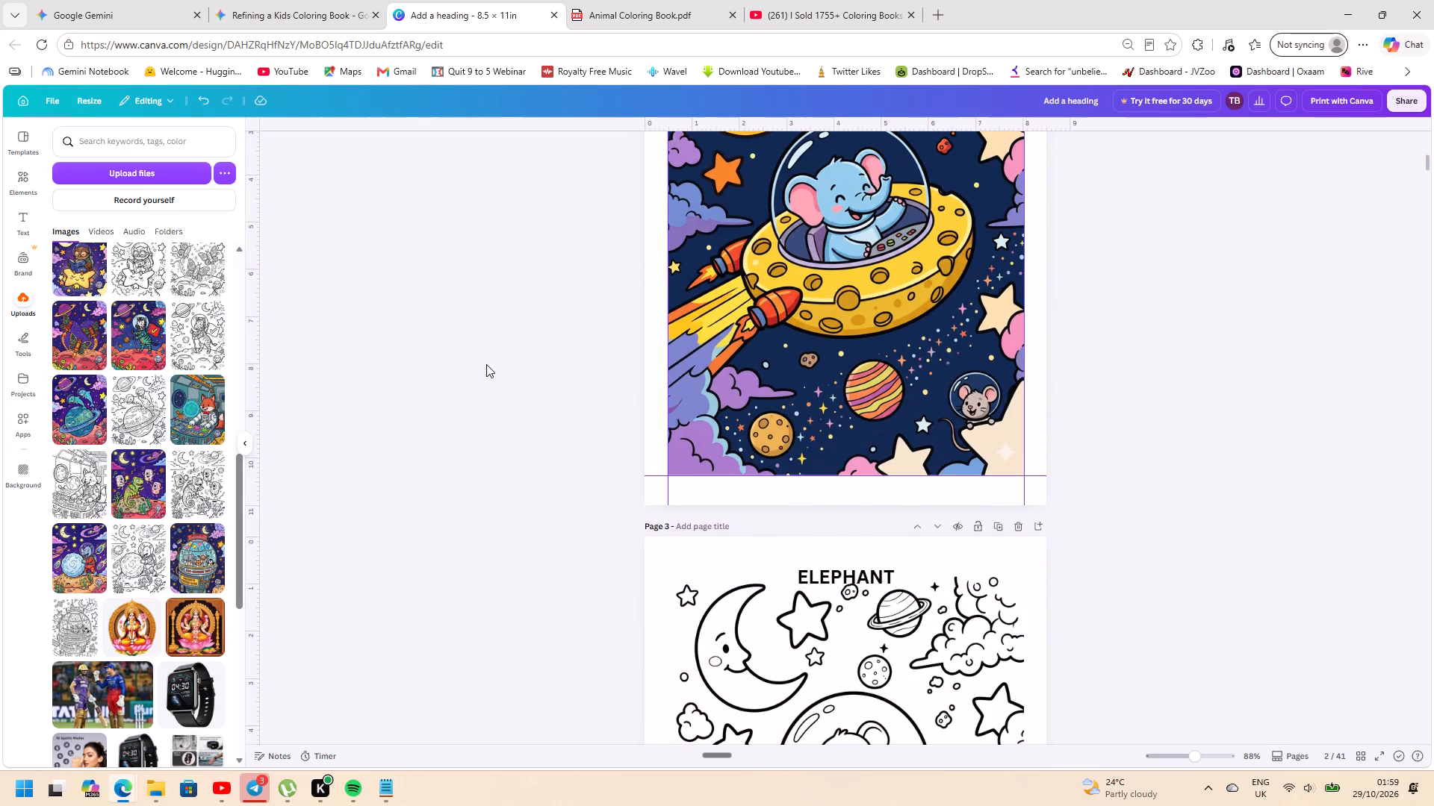
scroll(486, 364, "up", 3)
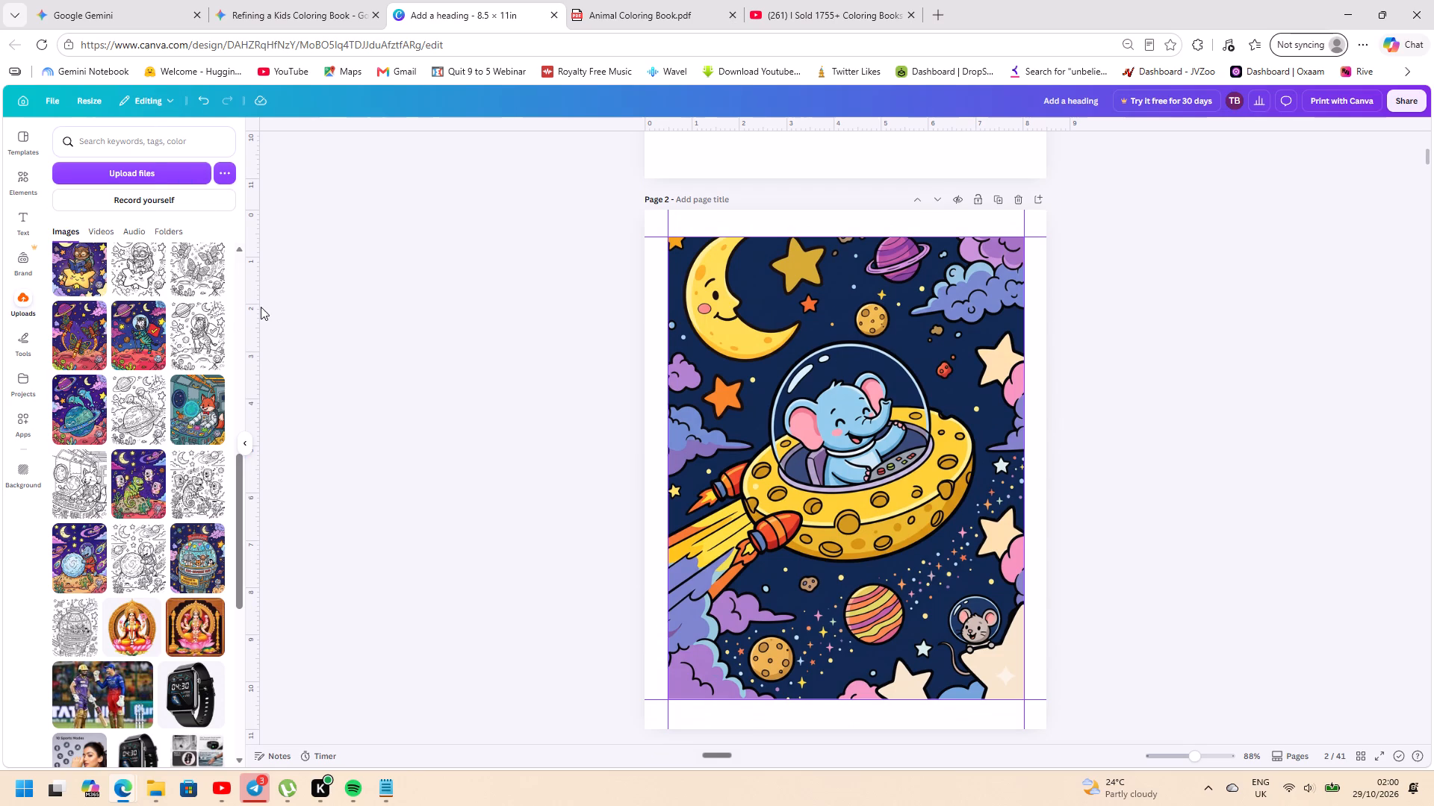
left_click(55, 104)
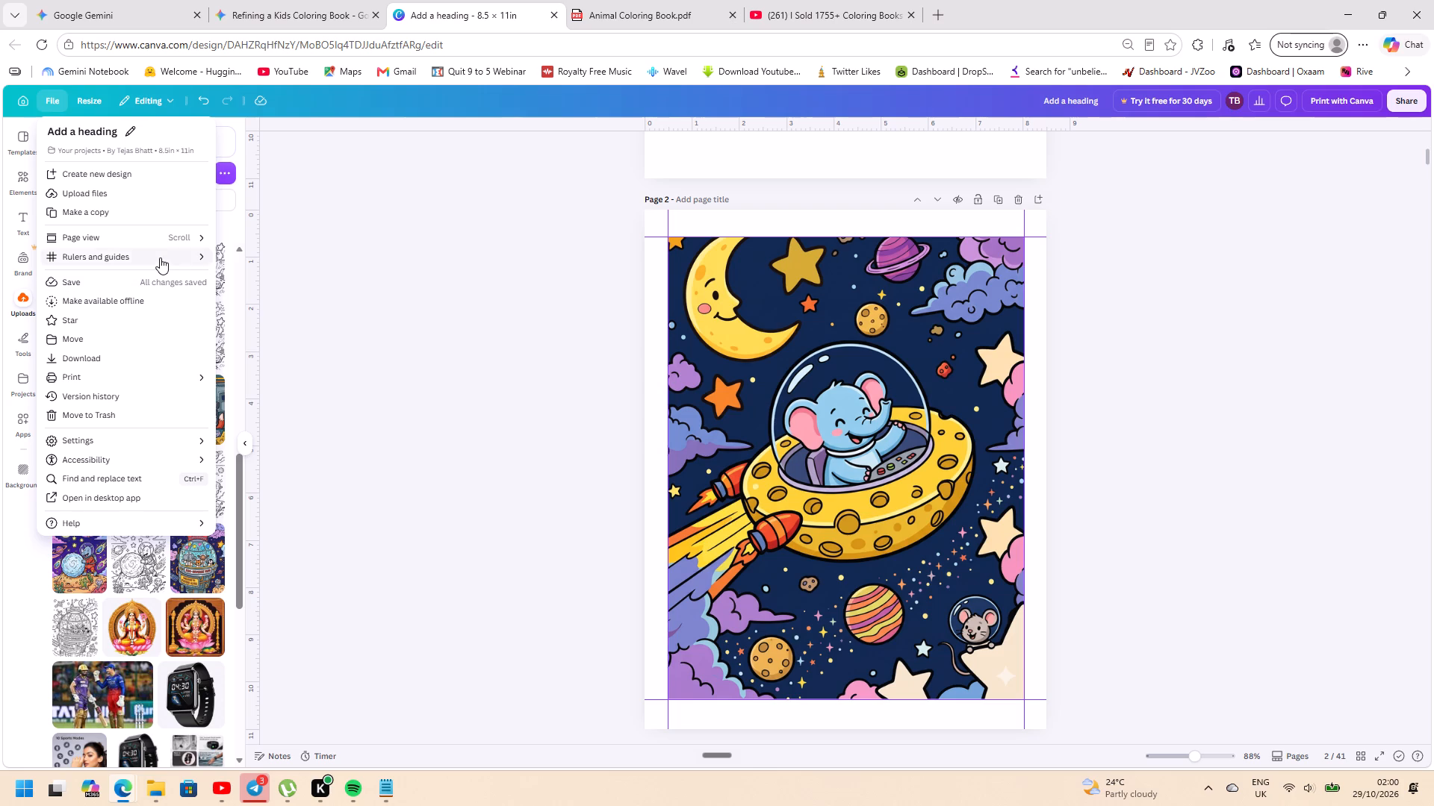
left_click(267, 312)
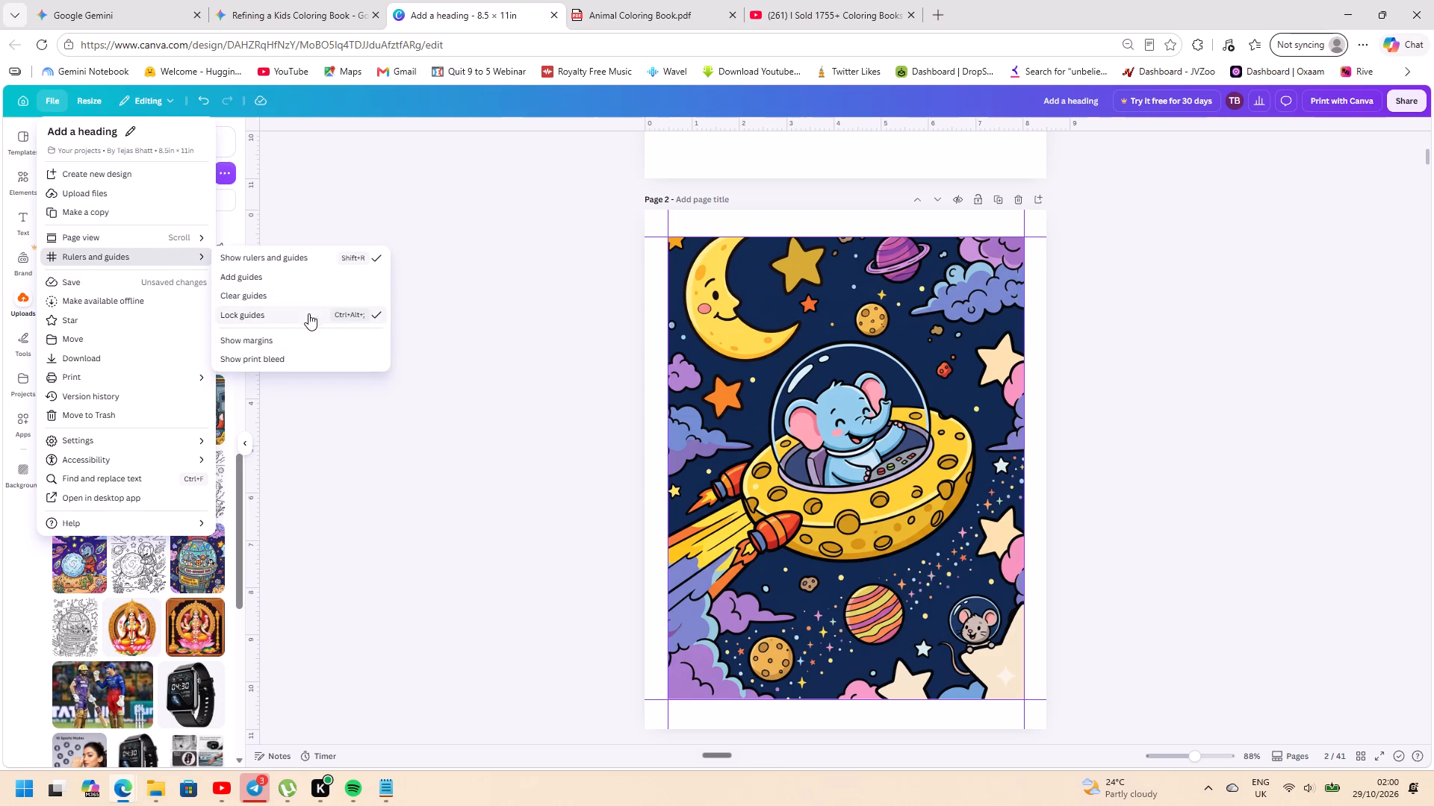
left_click(484, 339)
Shrink page 4's full-page giraffe picture from its upper-left corner and align it with the top and left guides.
scroll(482, 355, "down", 4)
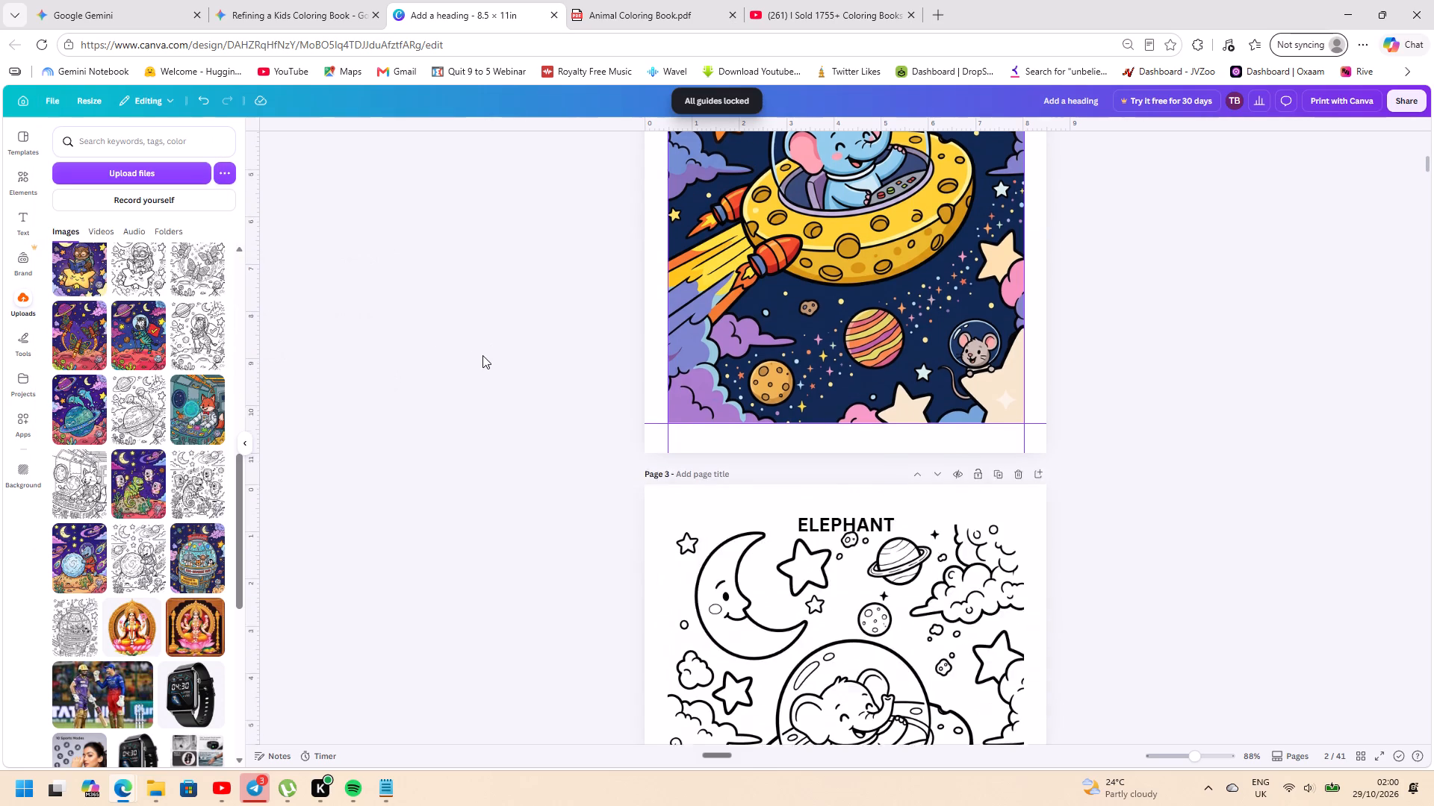
scroll(482, 355, "down", 2)
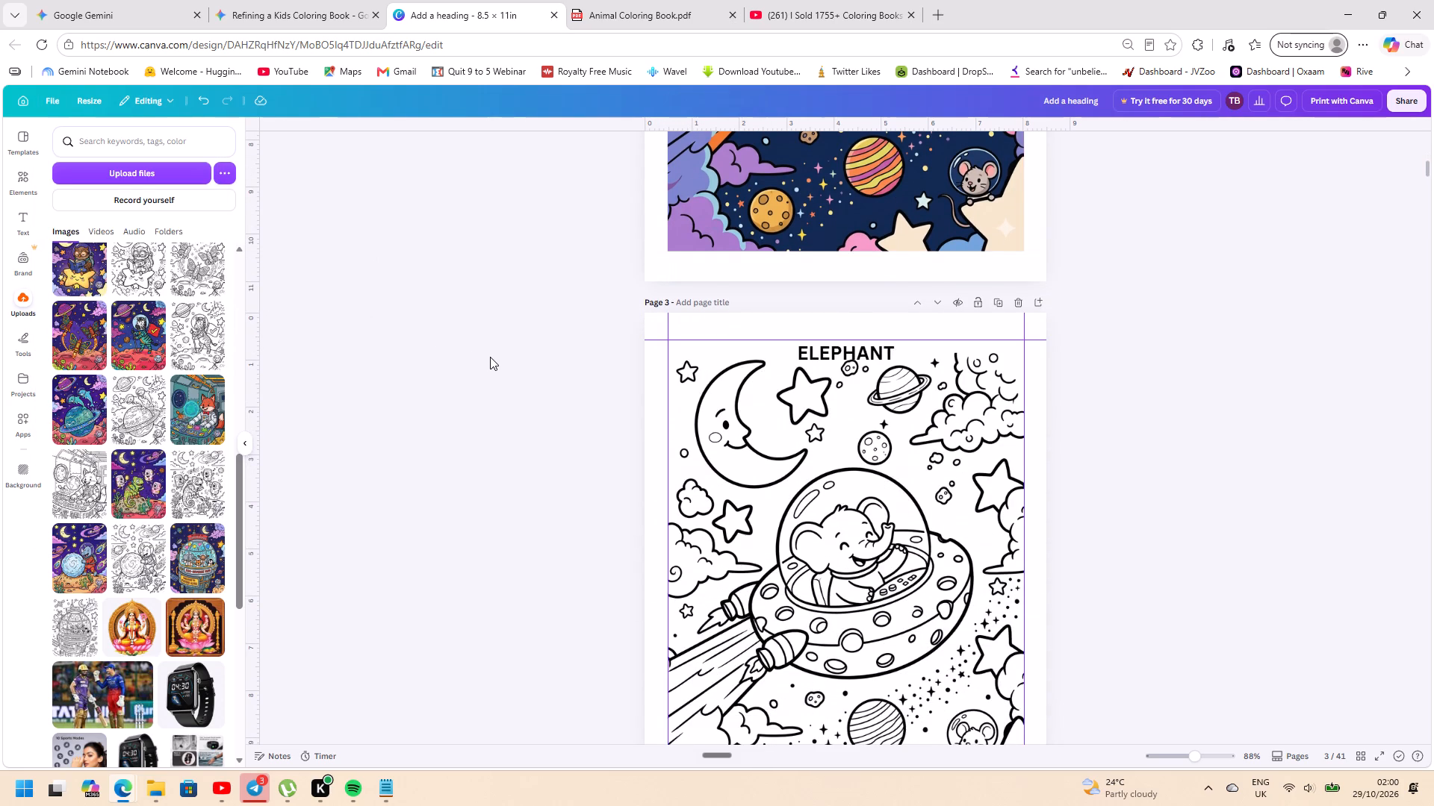
scroll(490, 357, "down", 5)
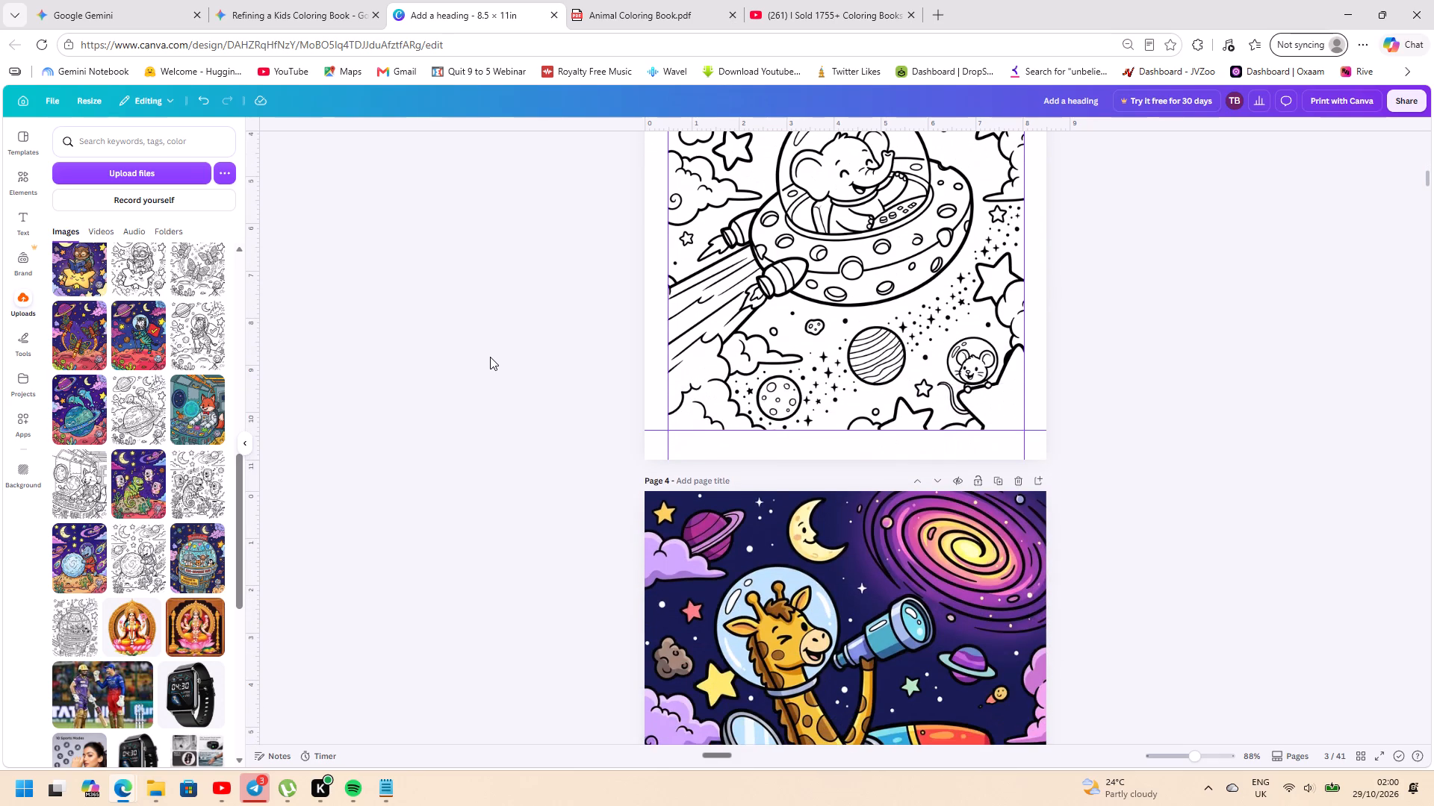
scroll(490, 357, "down", 4)
left_click(742, 342)
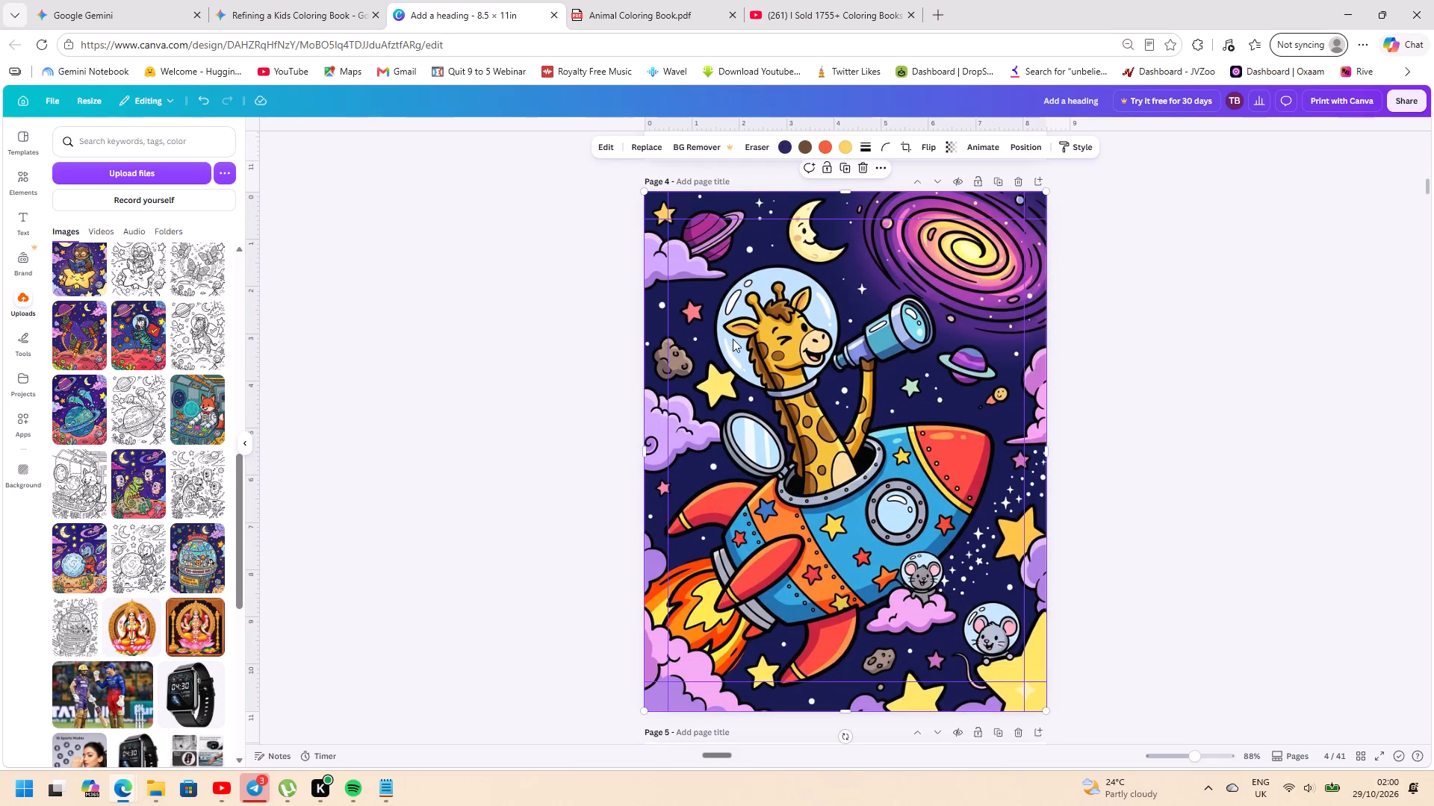
left_click_drag(647, 195, 674, 219)
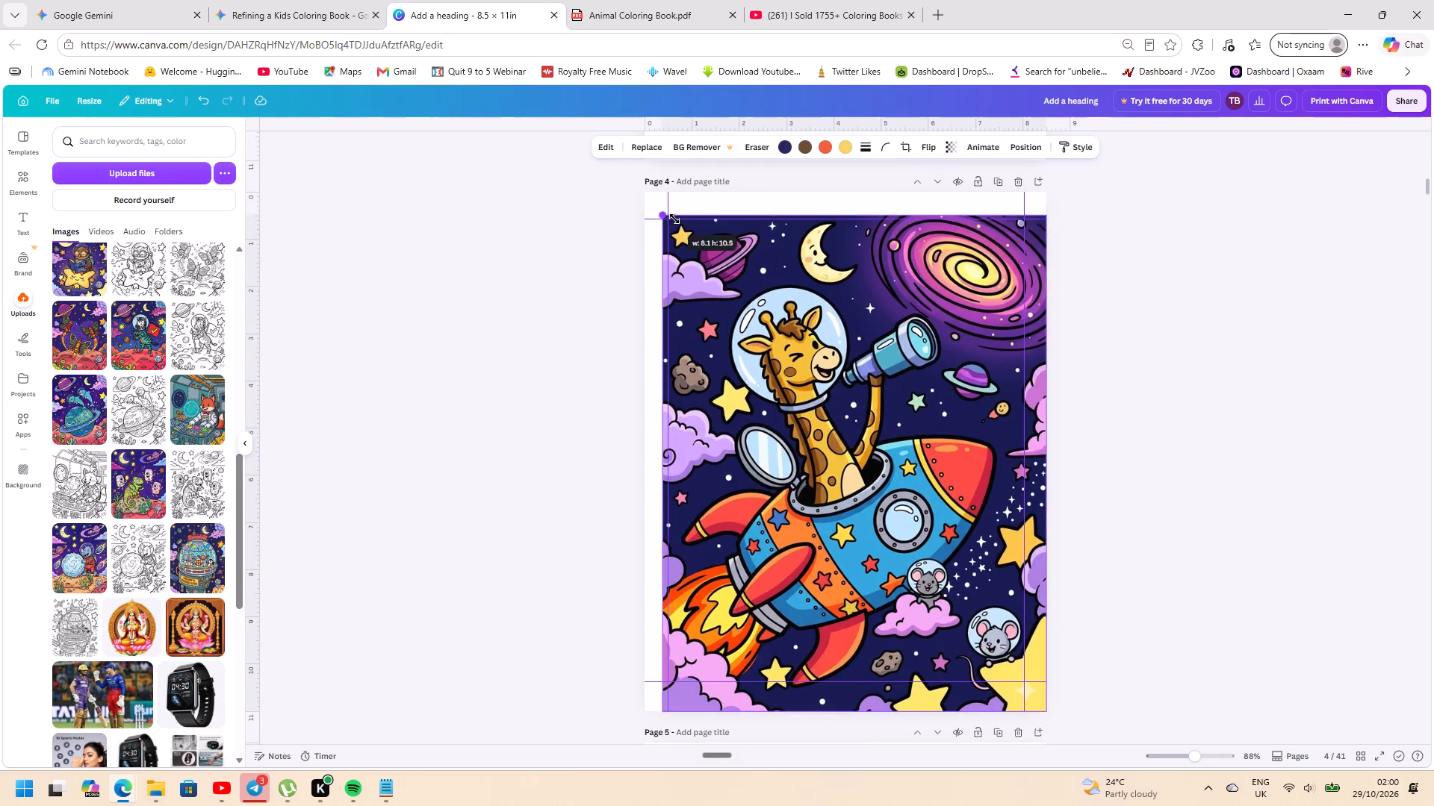
left_click_drag(674, 219, 677, 215)
left_click(482, 331)
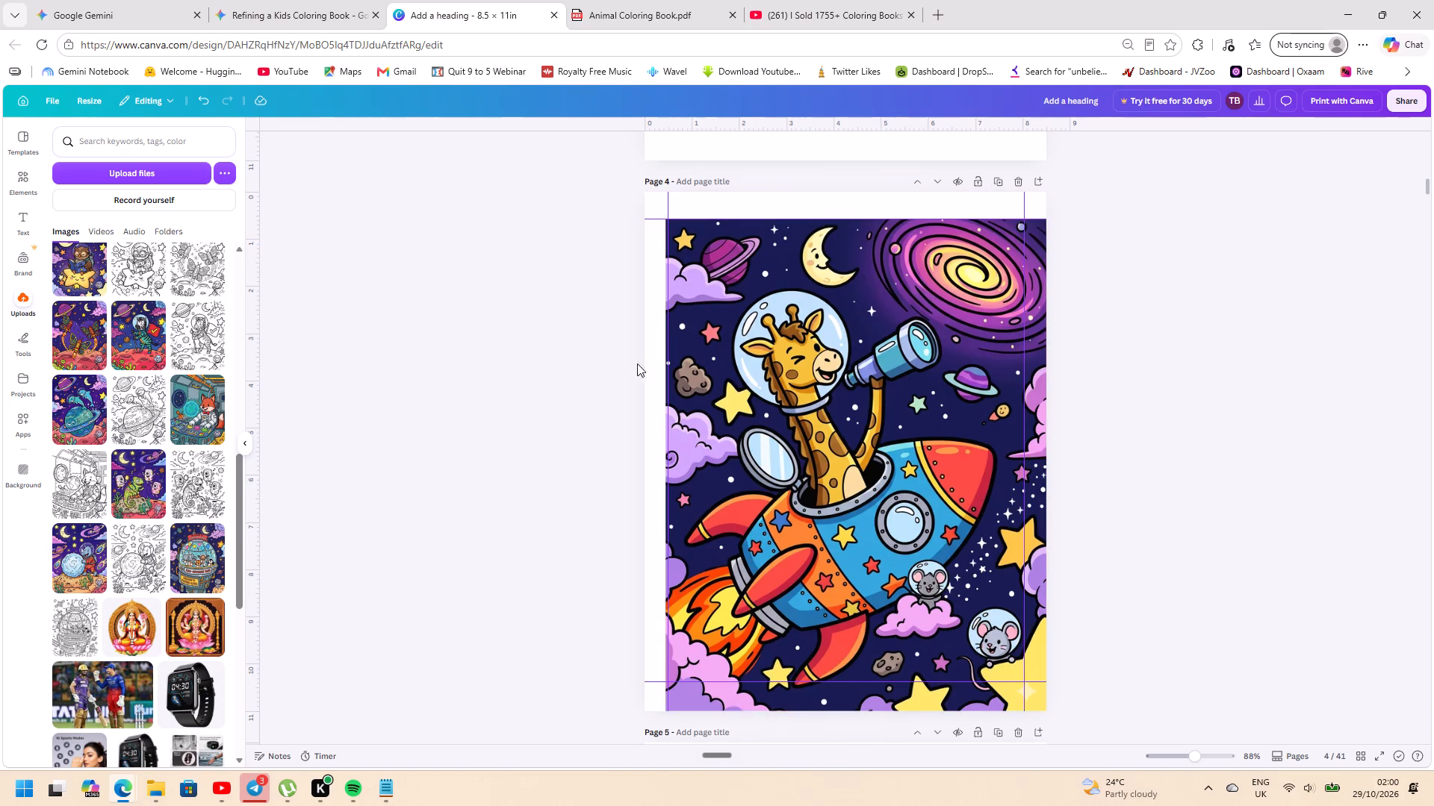
left_click(707, 356)
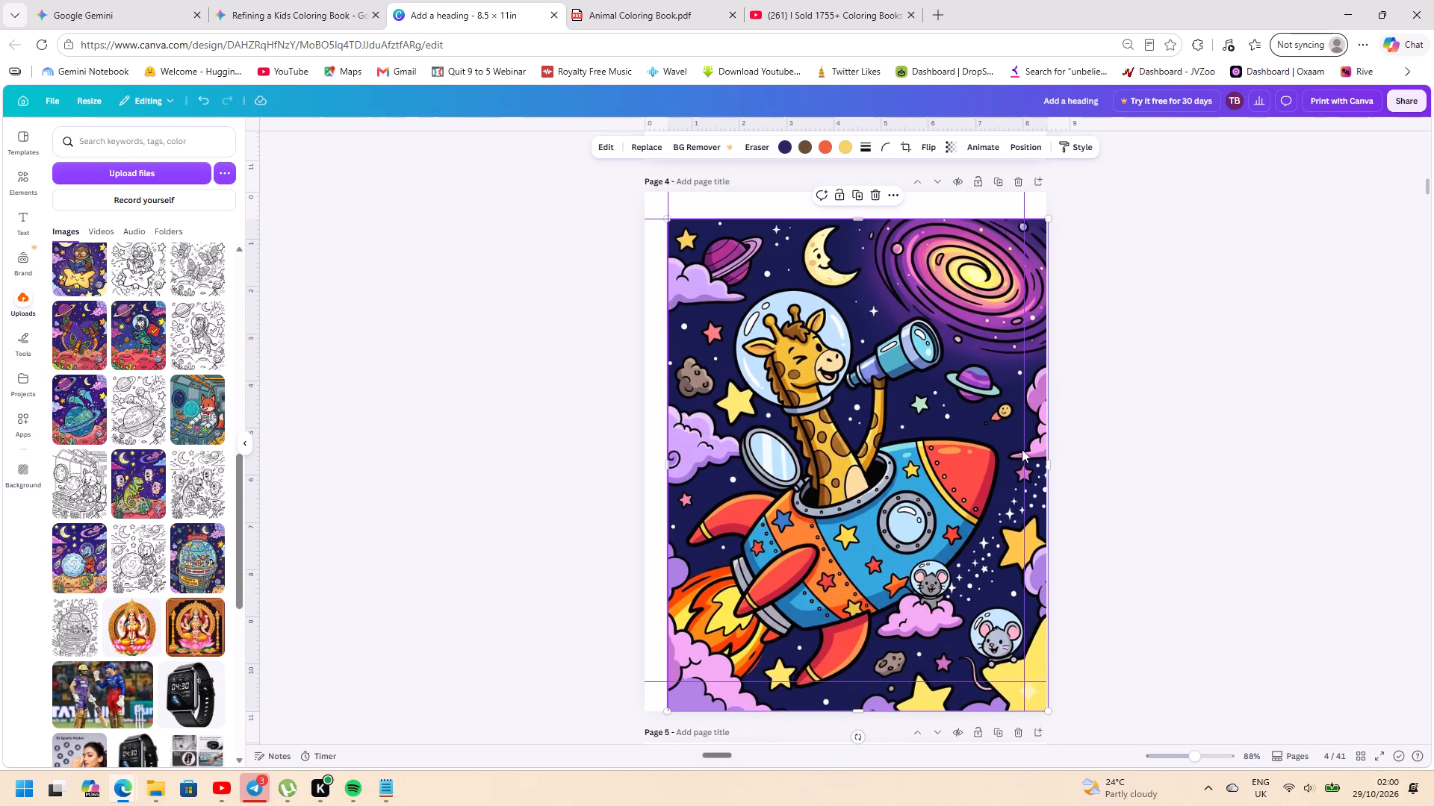
Bring the right and bottom edges of page 4's giraffe picture in to the right and bottom guides.
left_click_drag(1048, 463, 1024, 466)
scroll(1127, 476, "down", 2)
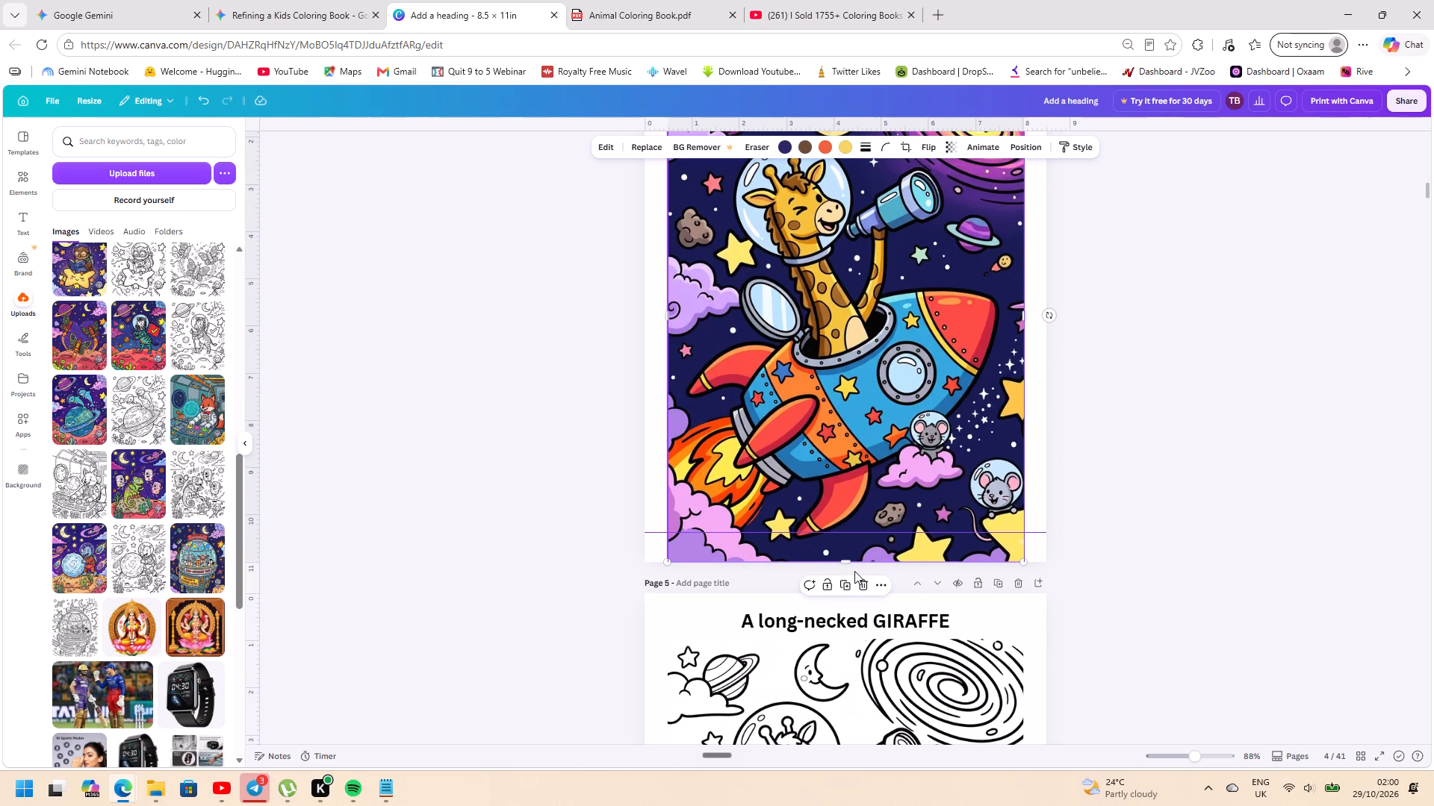
left_click_drag(845, 562, 846, 533)
left_click(1095, 442)
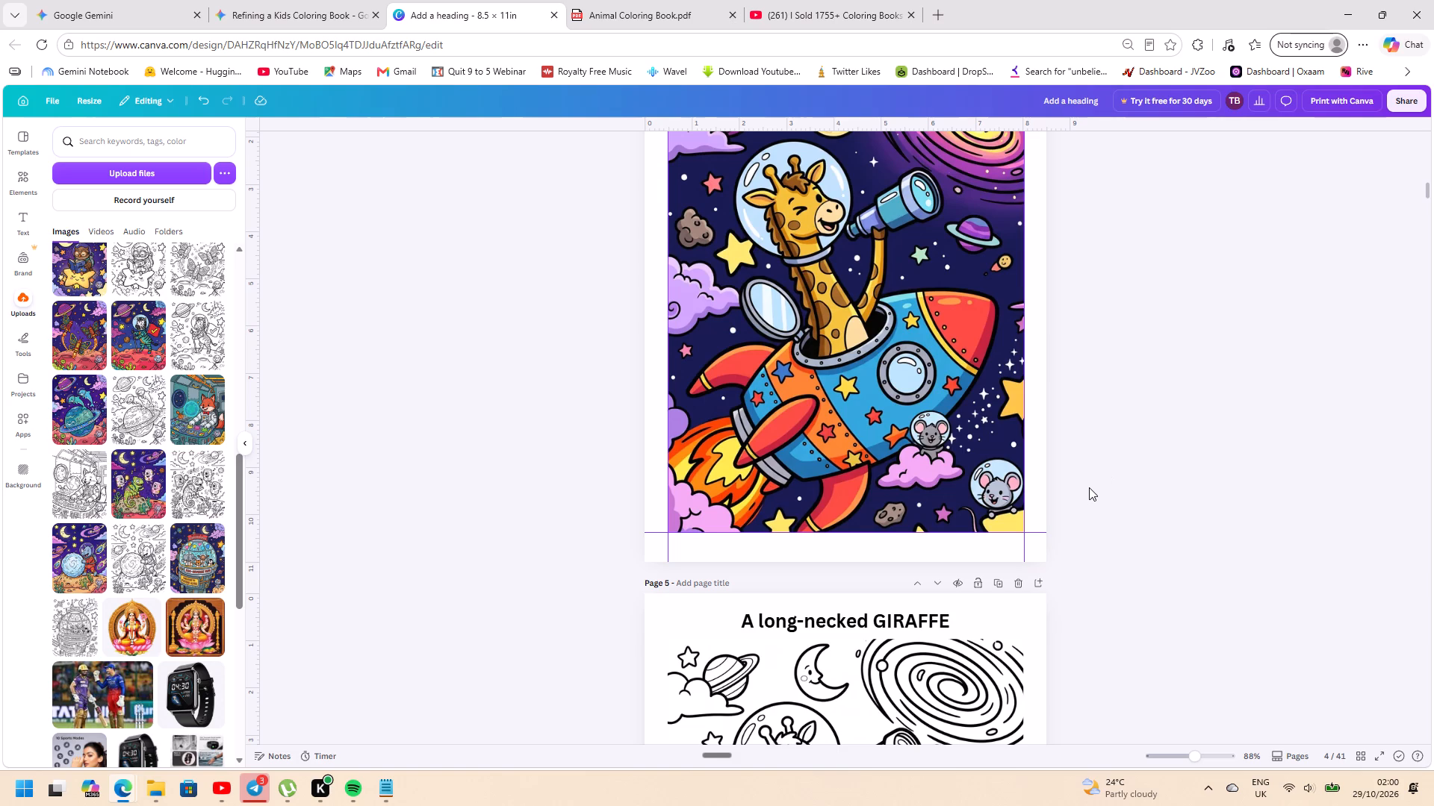
scroll(1089, 487, "up", 2)
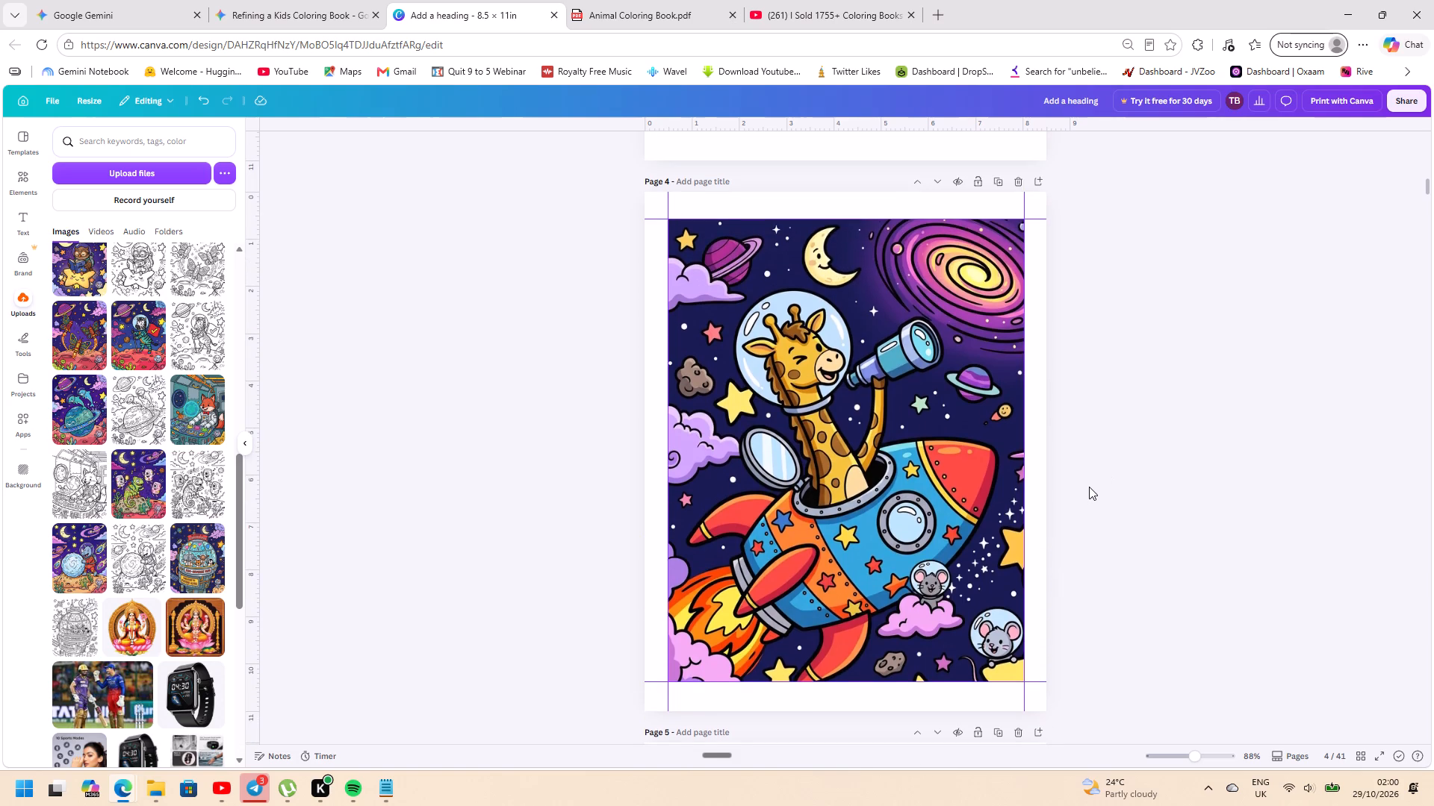
Bring the bottom edge of page 5's giraffe line art up to the bottom guide and fit its right edge to the right guide.
scroll(1089, 486, "down", 3)
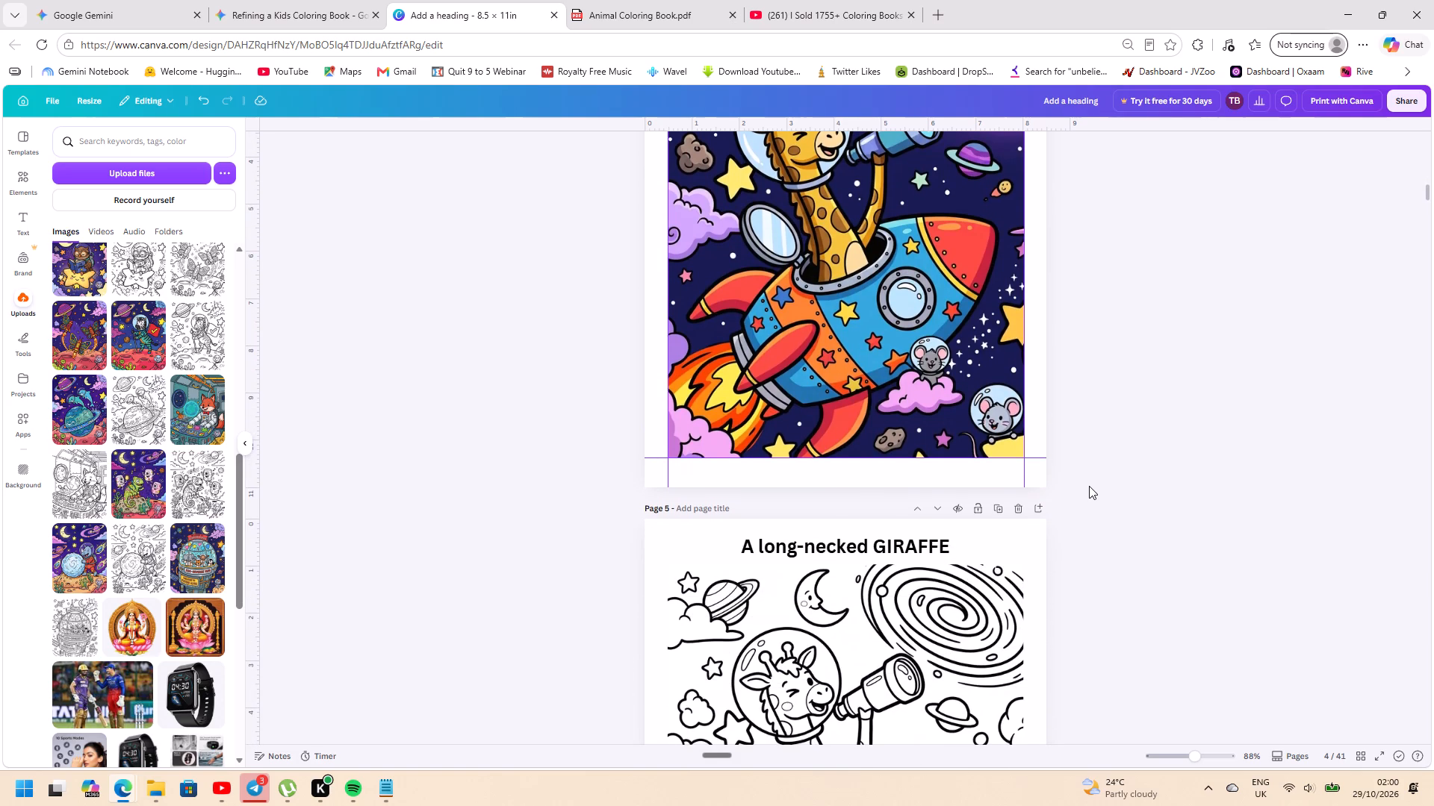
scroll(1089, 486, "down", 3)
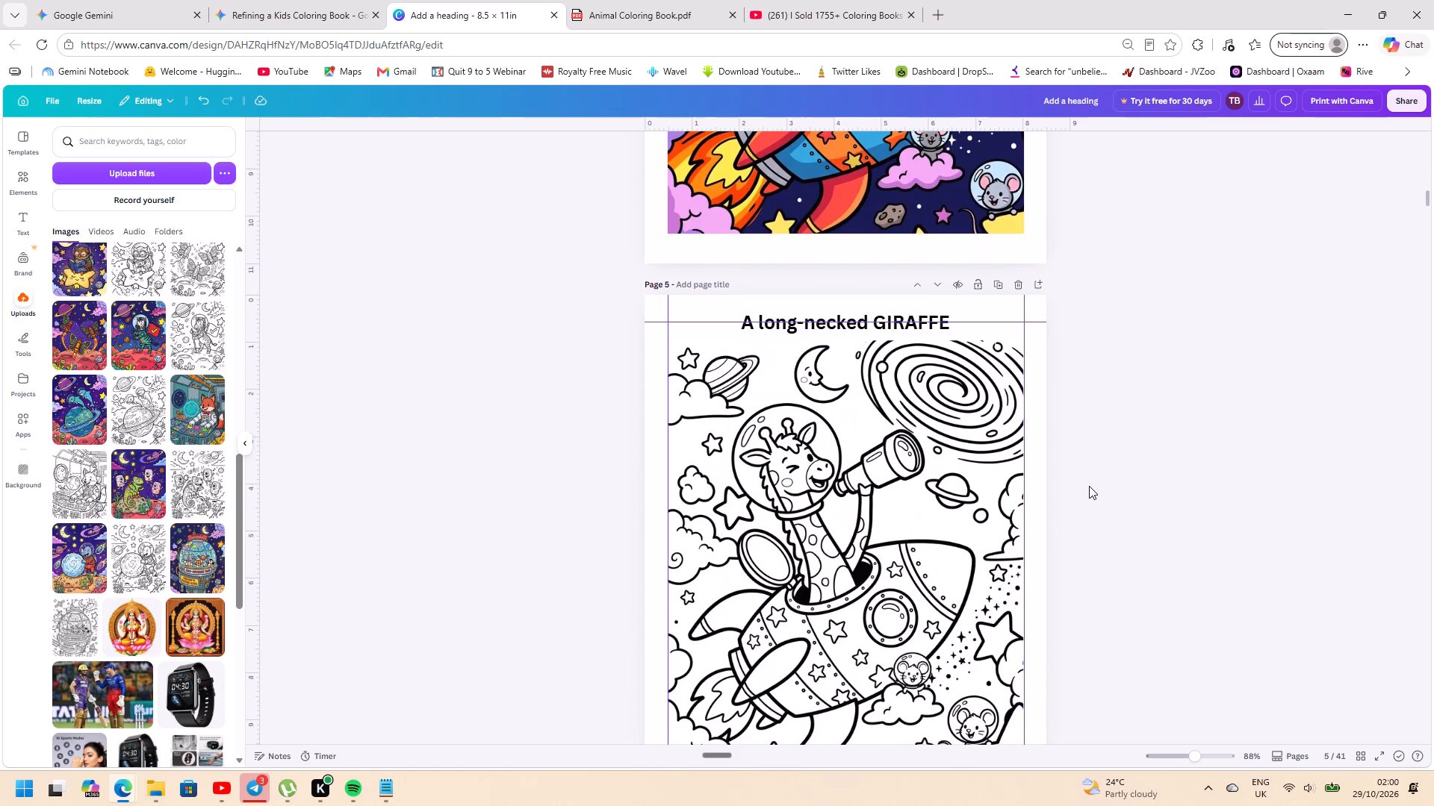
scroll(1089, 486, "down", 2)
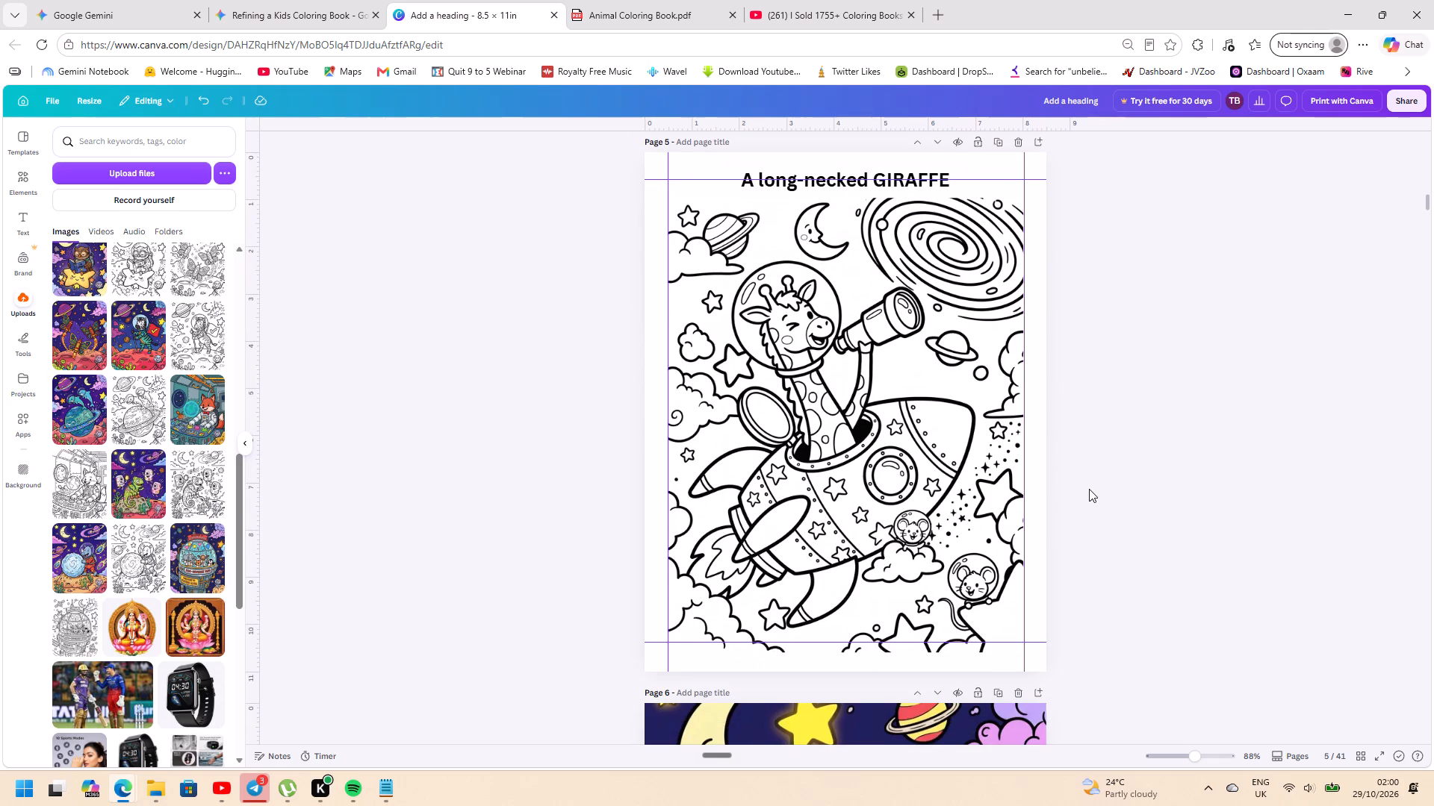
left_click(892, 484)
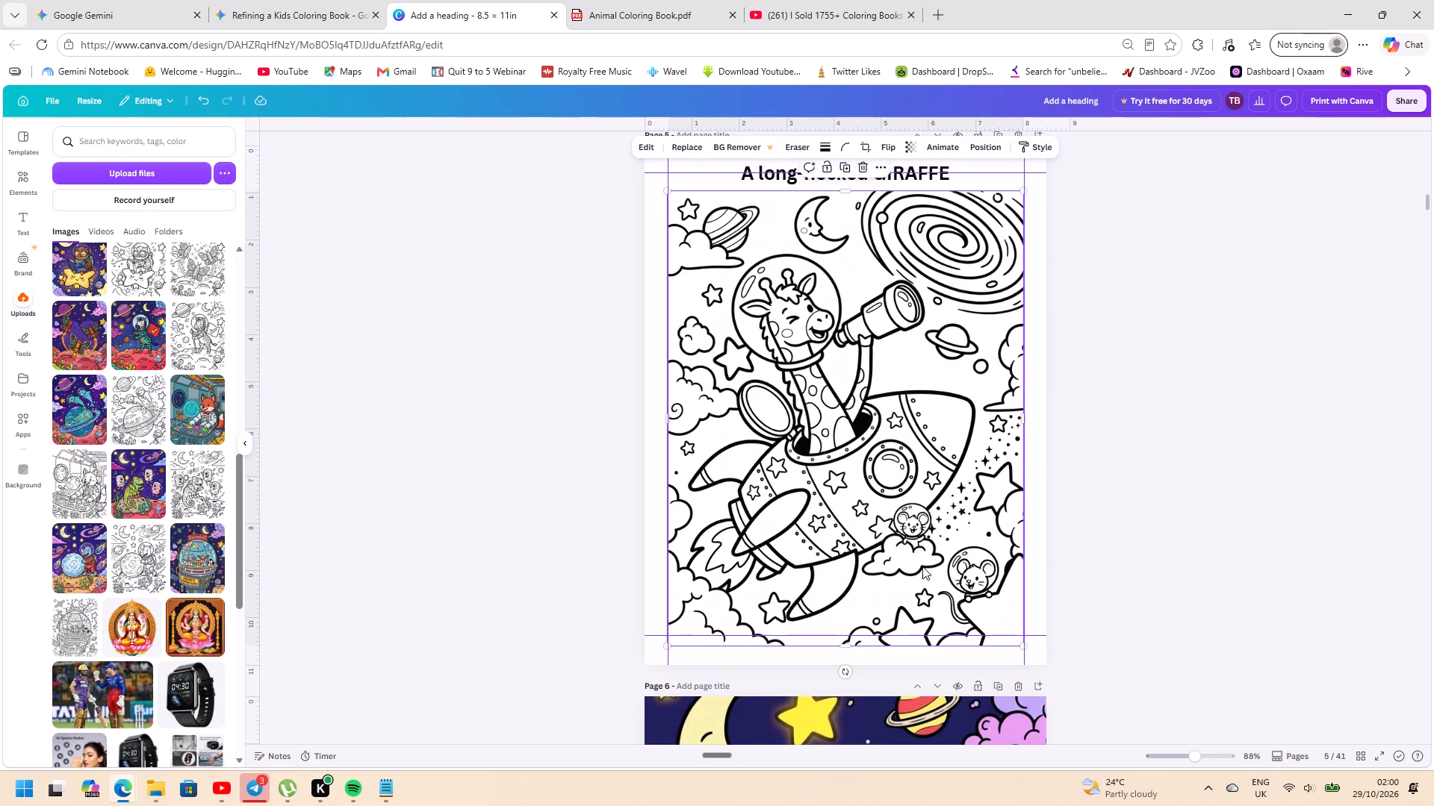
left_click_drag(1019, 641, 1011, 630)
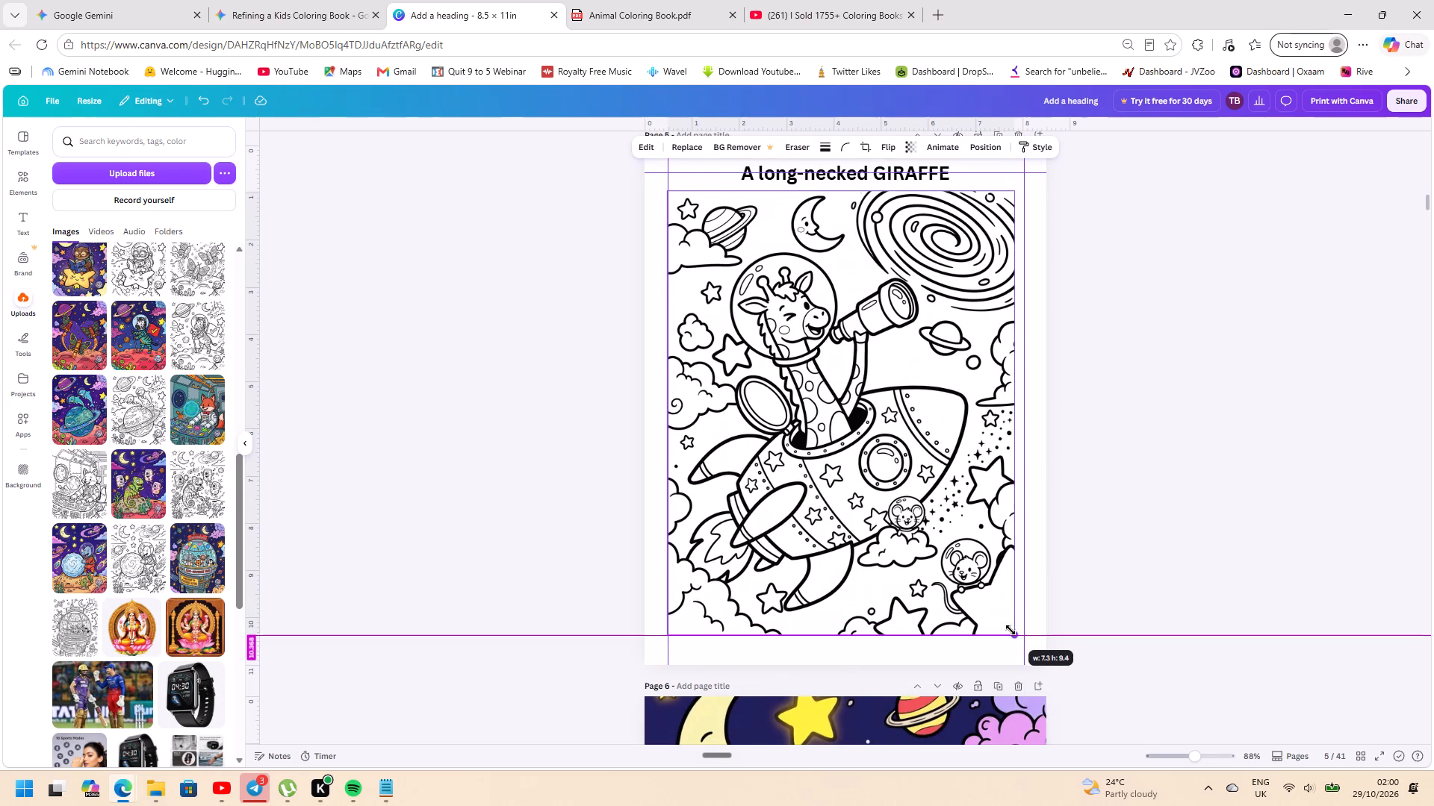
left_click_drag(1011, 630, 1009, 628)
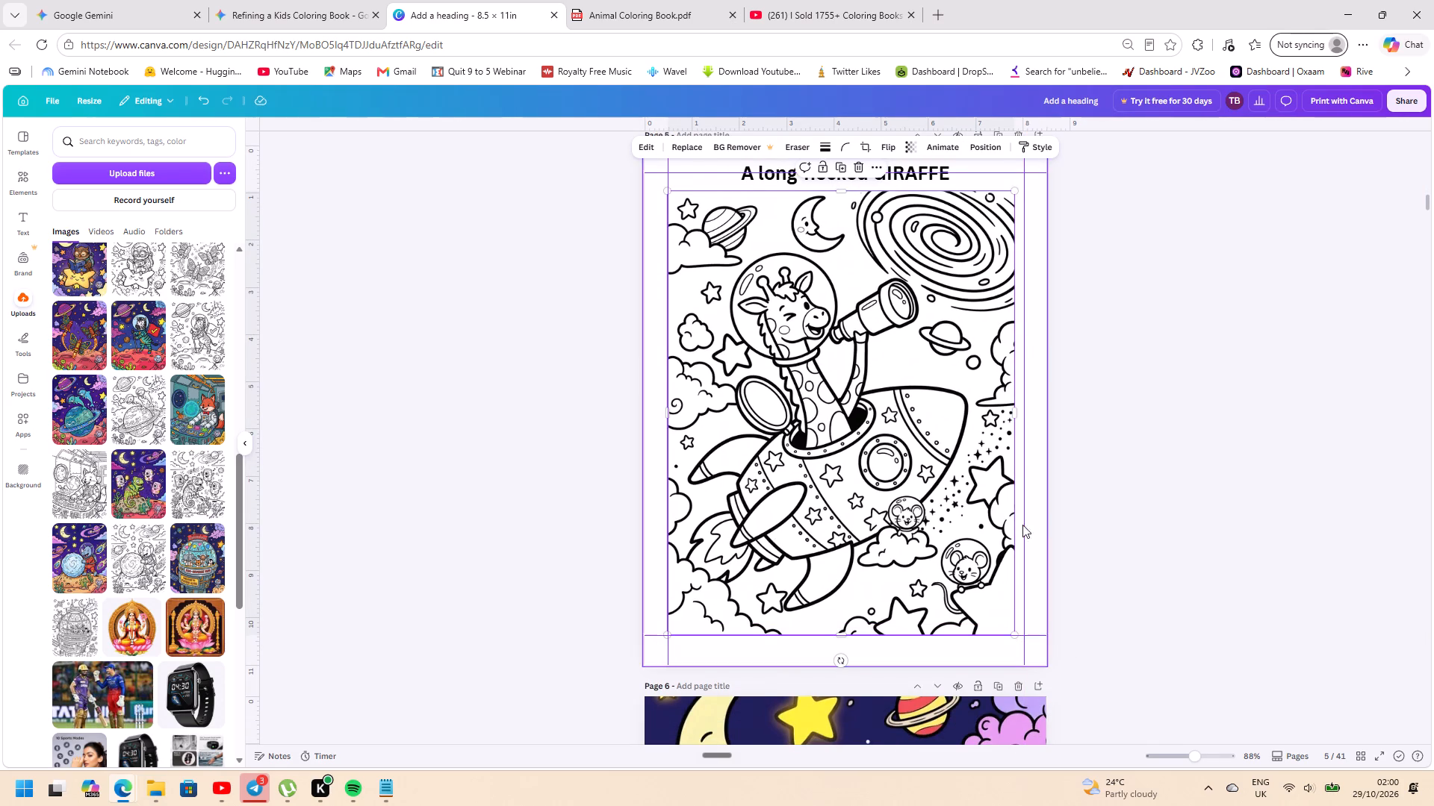
left_click_drag(1012, 416, 1022, 416)
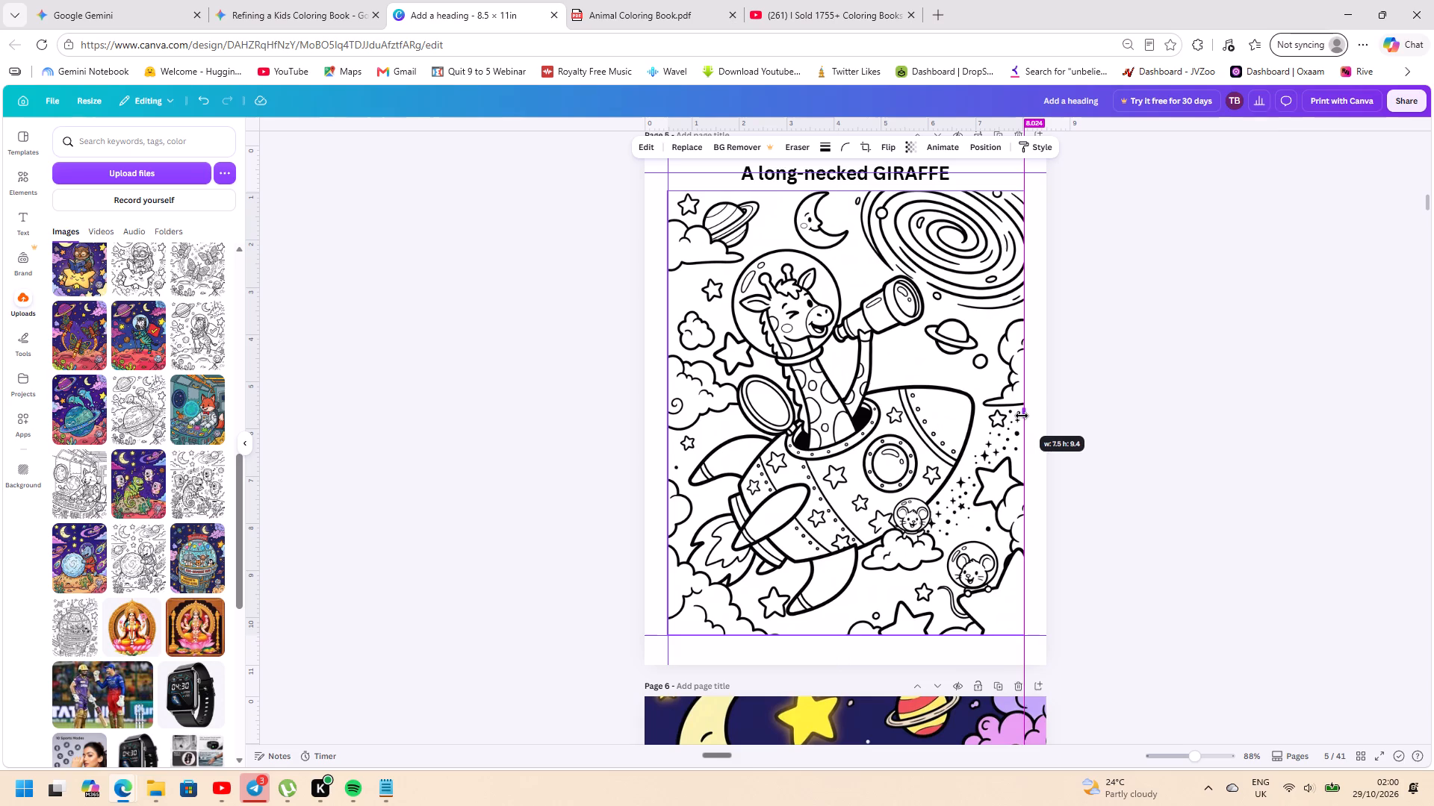
left_click_drag(1022, 416, 1019, 417)
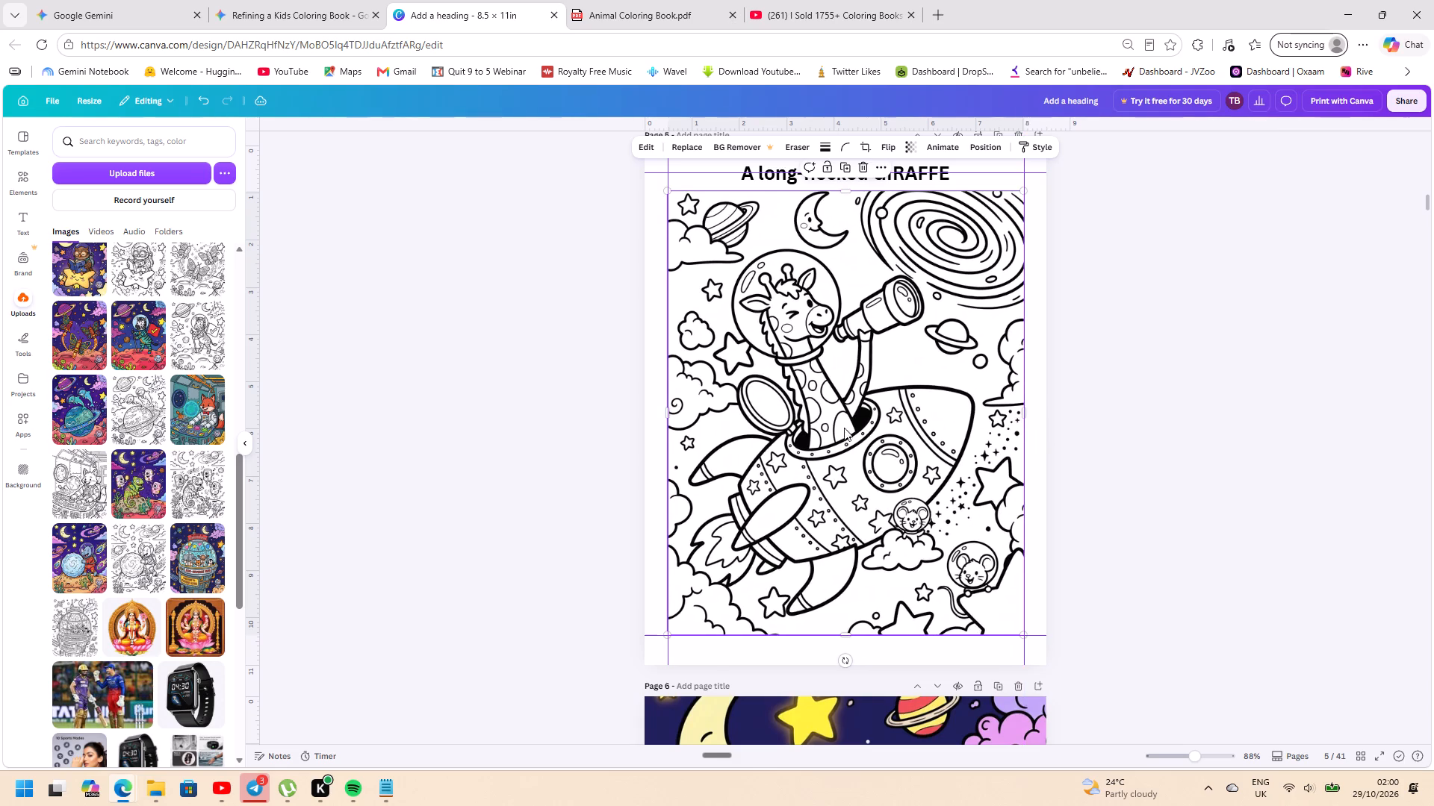
left_click(665, 409)
left_click(848, 633)
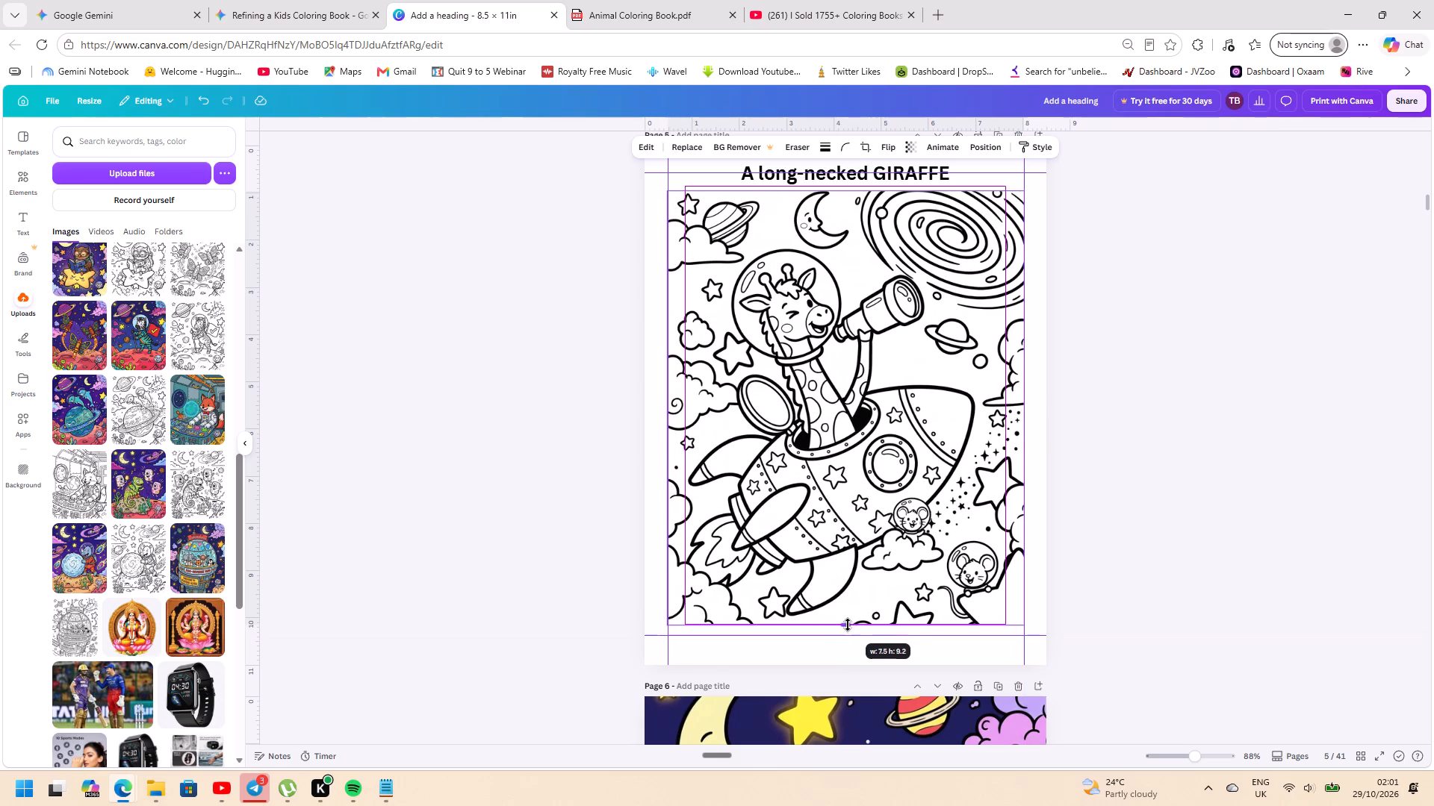
Extend page 5's giraffe line art upward to the top guide, to about 7.5 by 9.8 in.
scroll(851, 498, "up", 1)
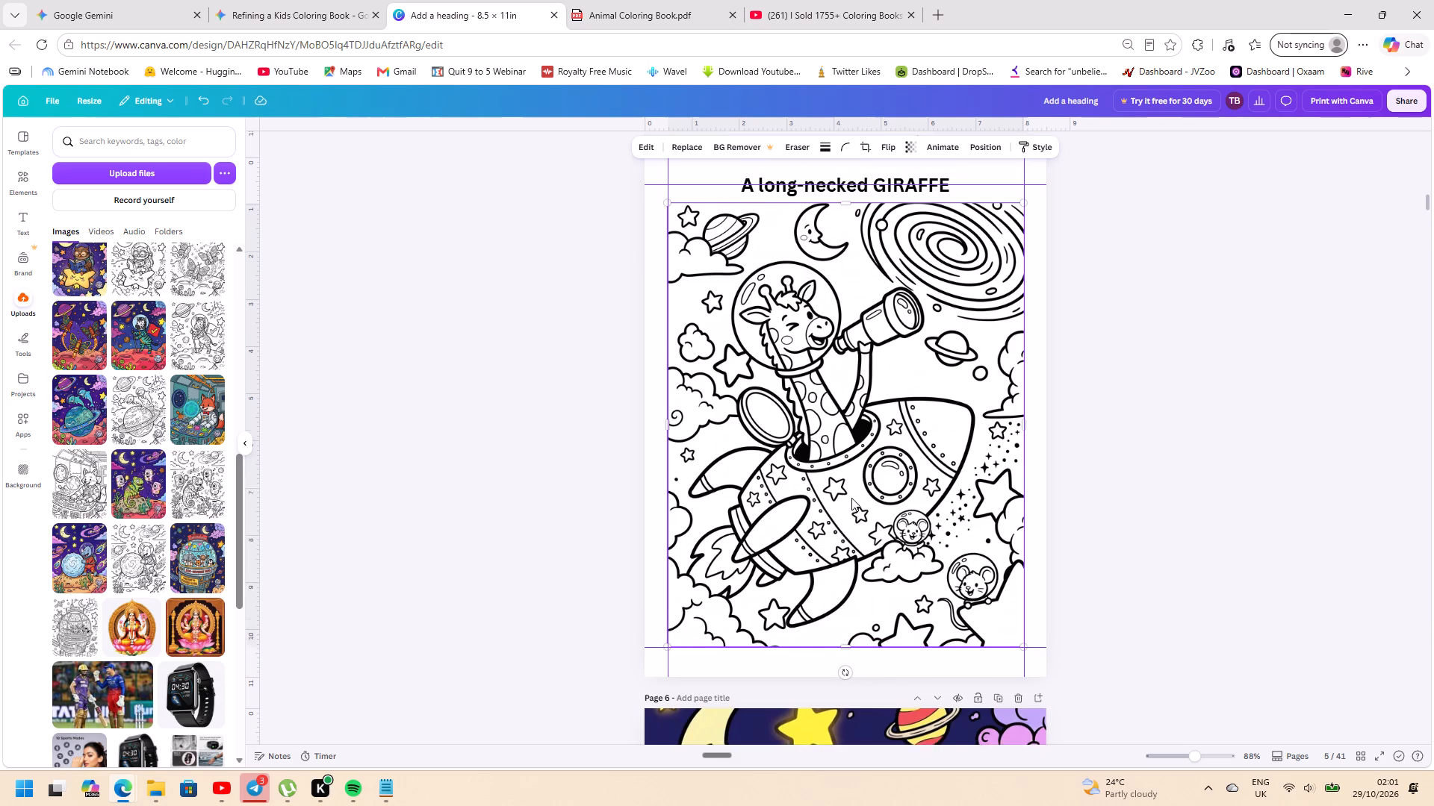
left_click_drag(848, 266, 846, 271)
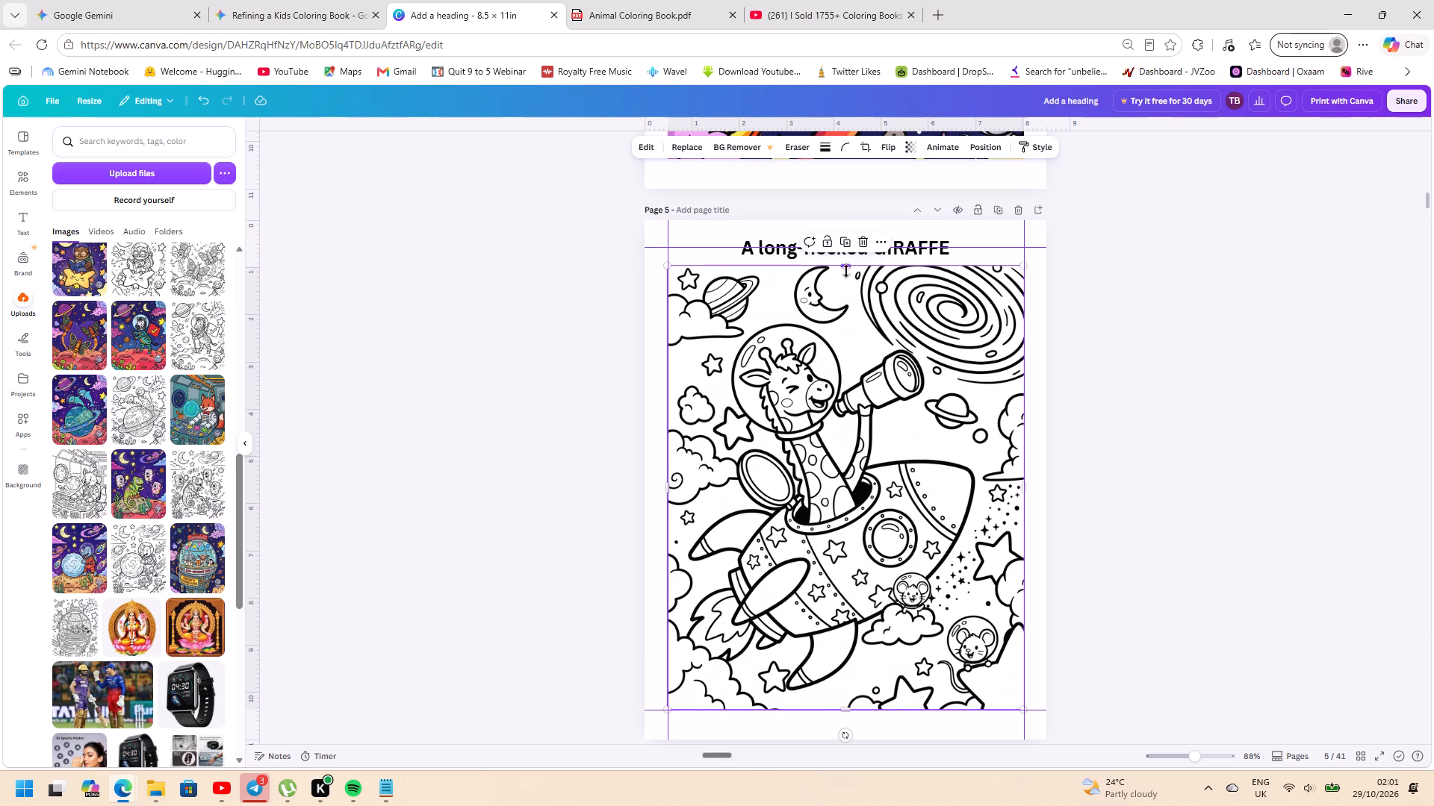
left_click_drag(846, 271, 844, 257)
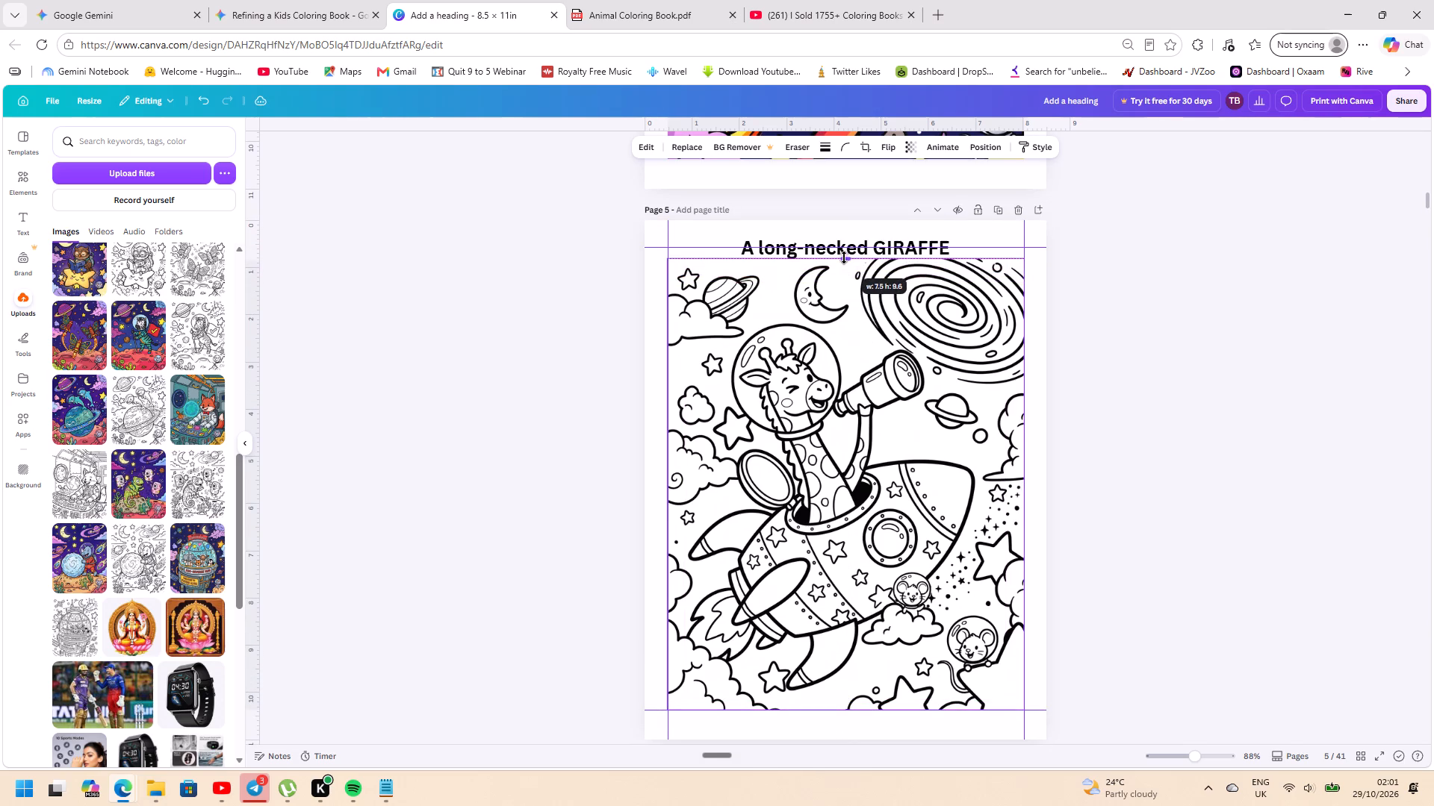
left_click_drag(844, 257, 843, 251)
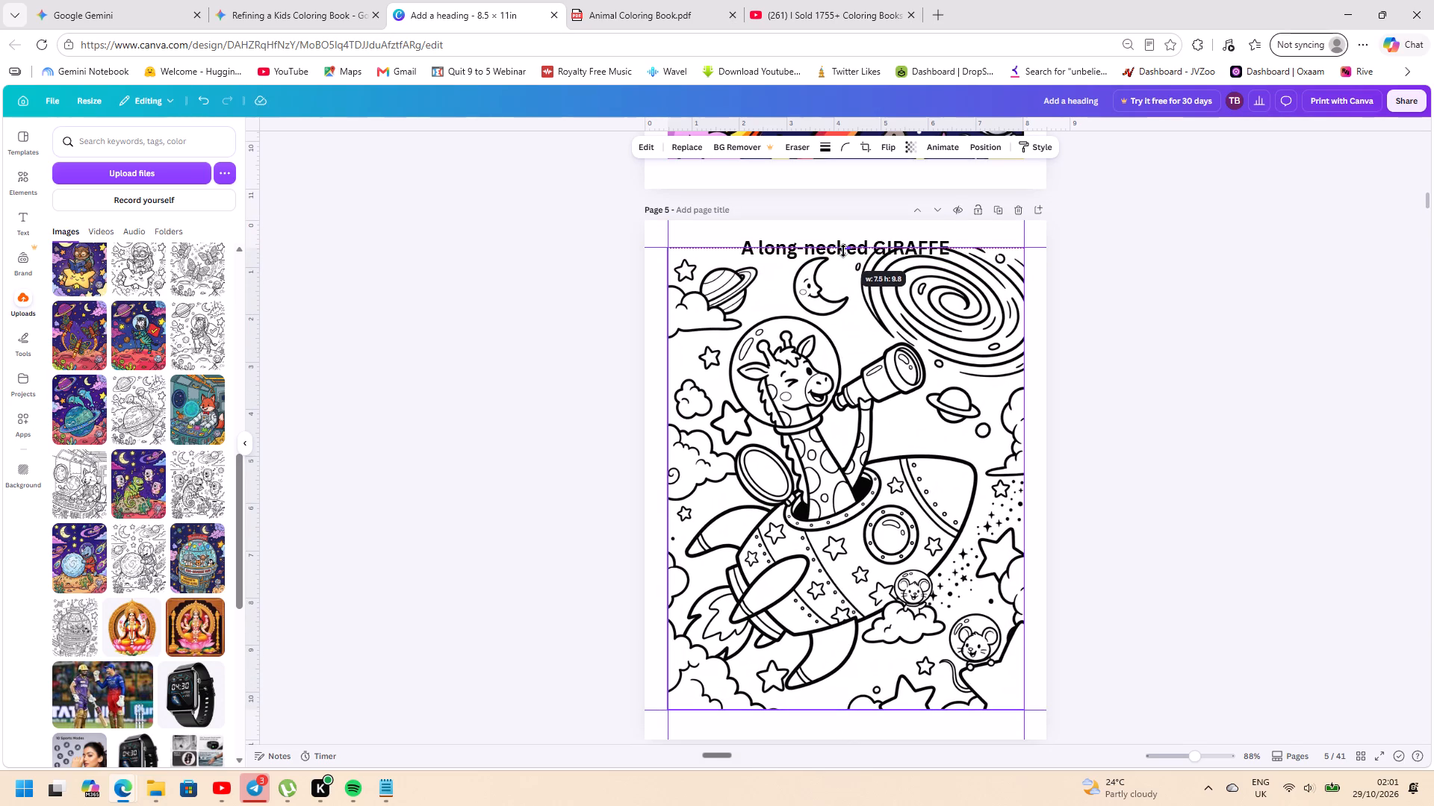
left_click_drag(843, 251, 843, 253)
left_click_drag(843, 253, 842, 248)
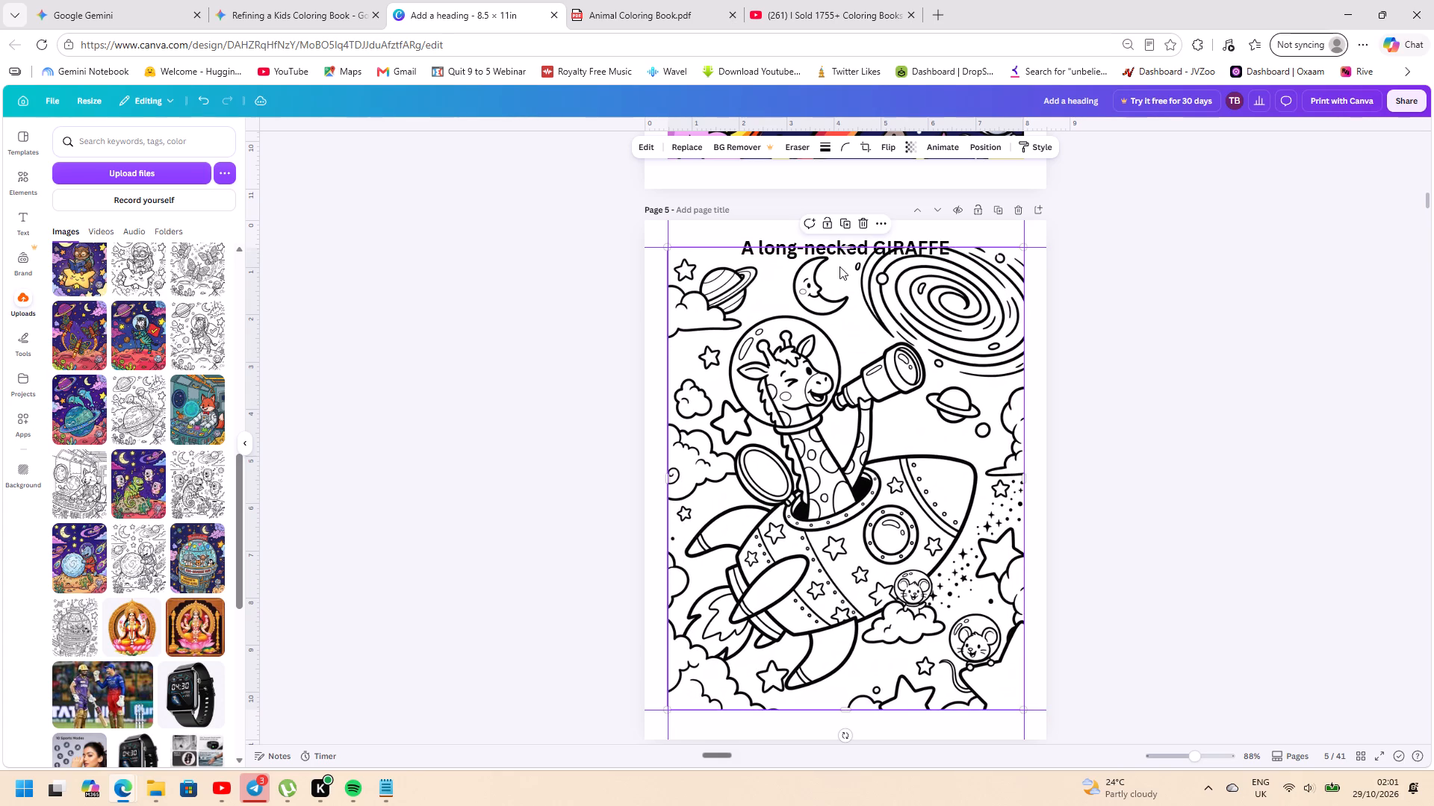
Move page 5's title onto the picture just beneath the top guide, shifted left so its box extends past the page edge.
left_click(756, 255)
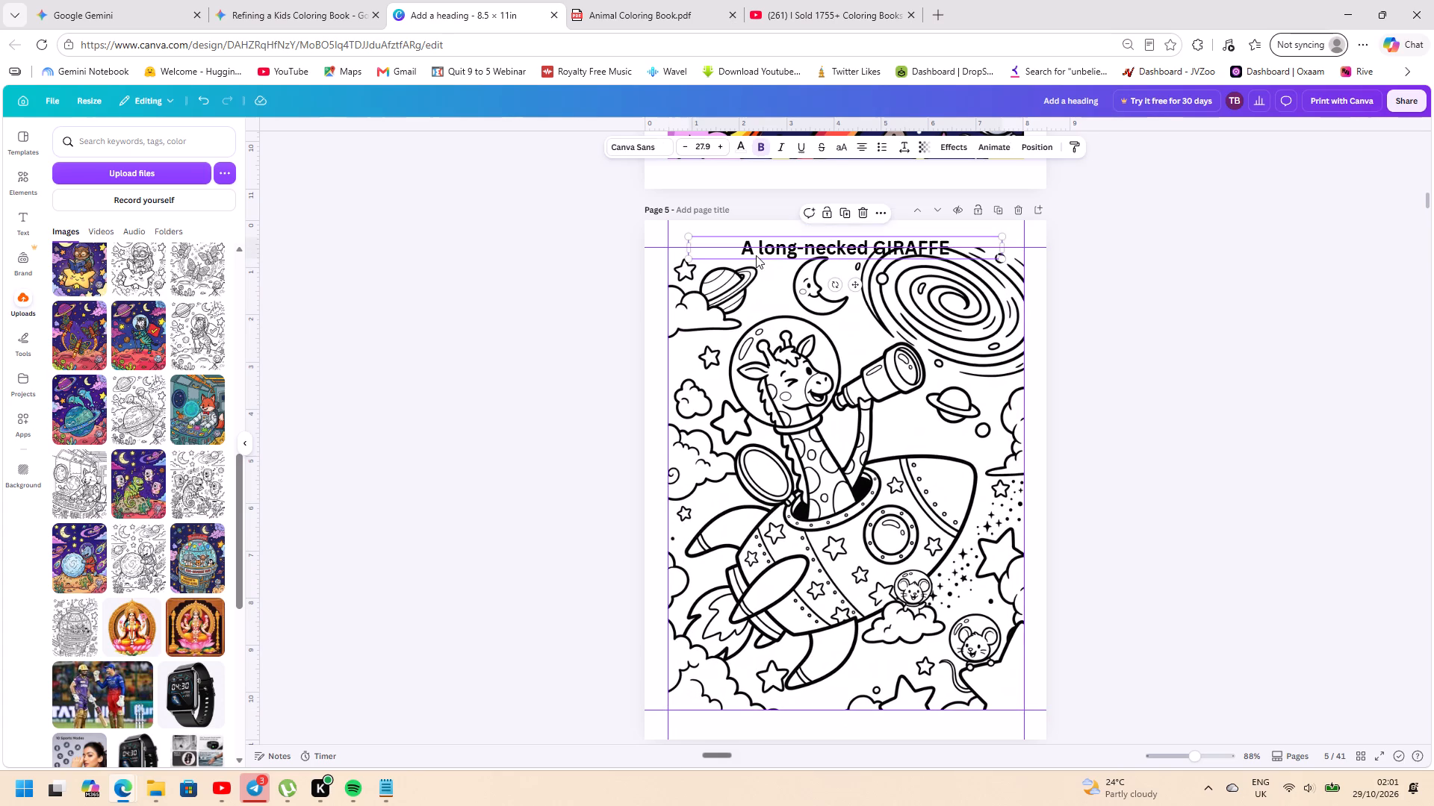
left_click_drag(834, 252, 835, 293)
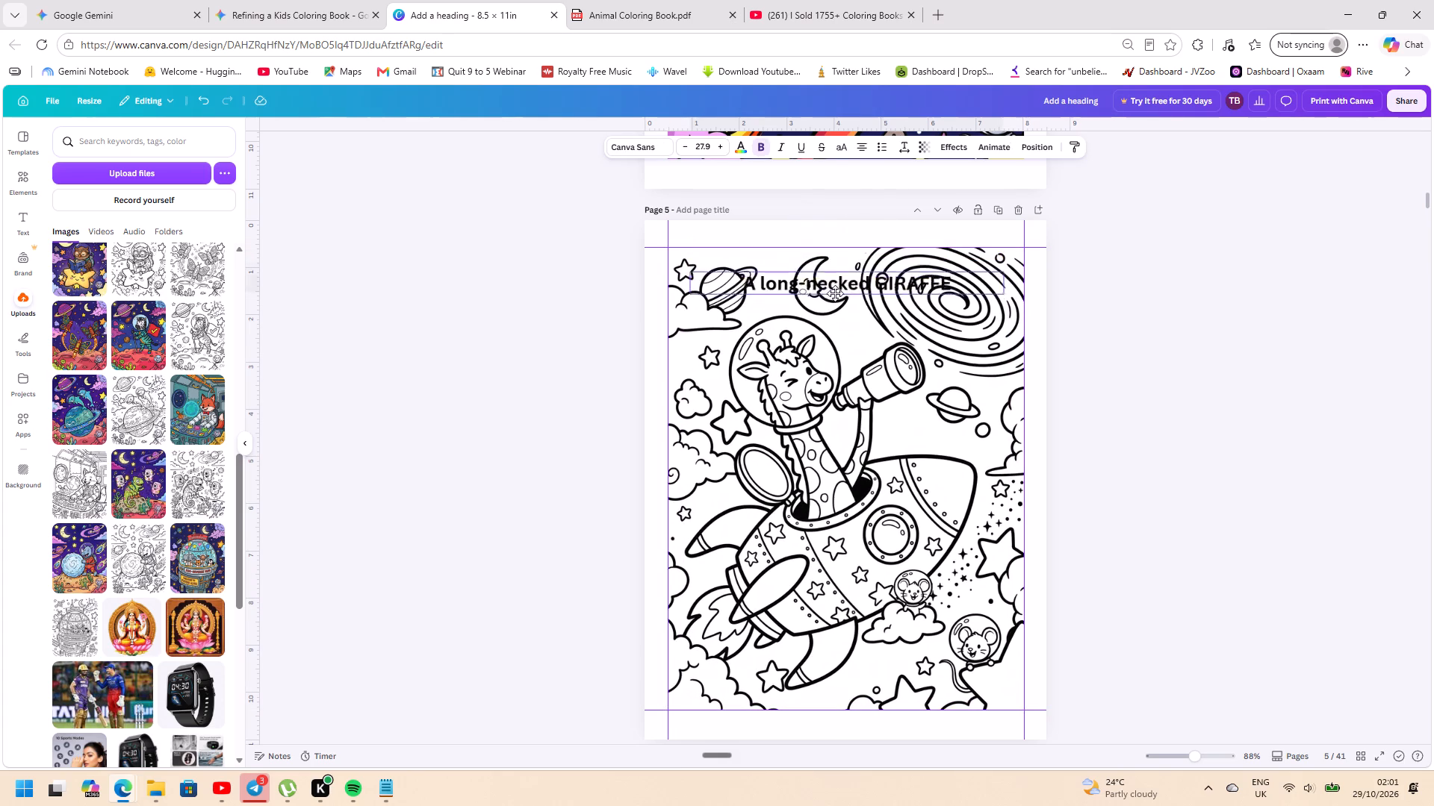
left_click_drag(835, 293, 788, 333)
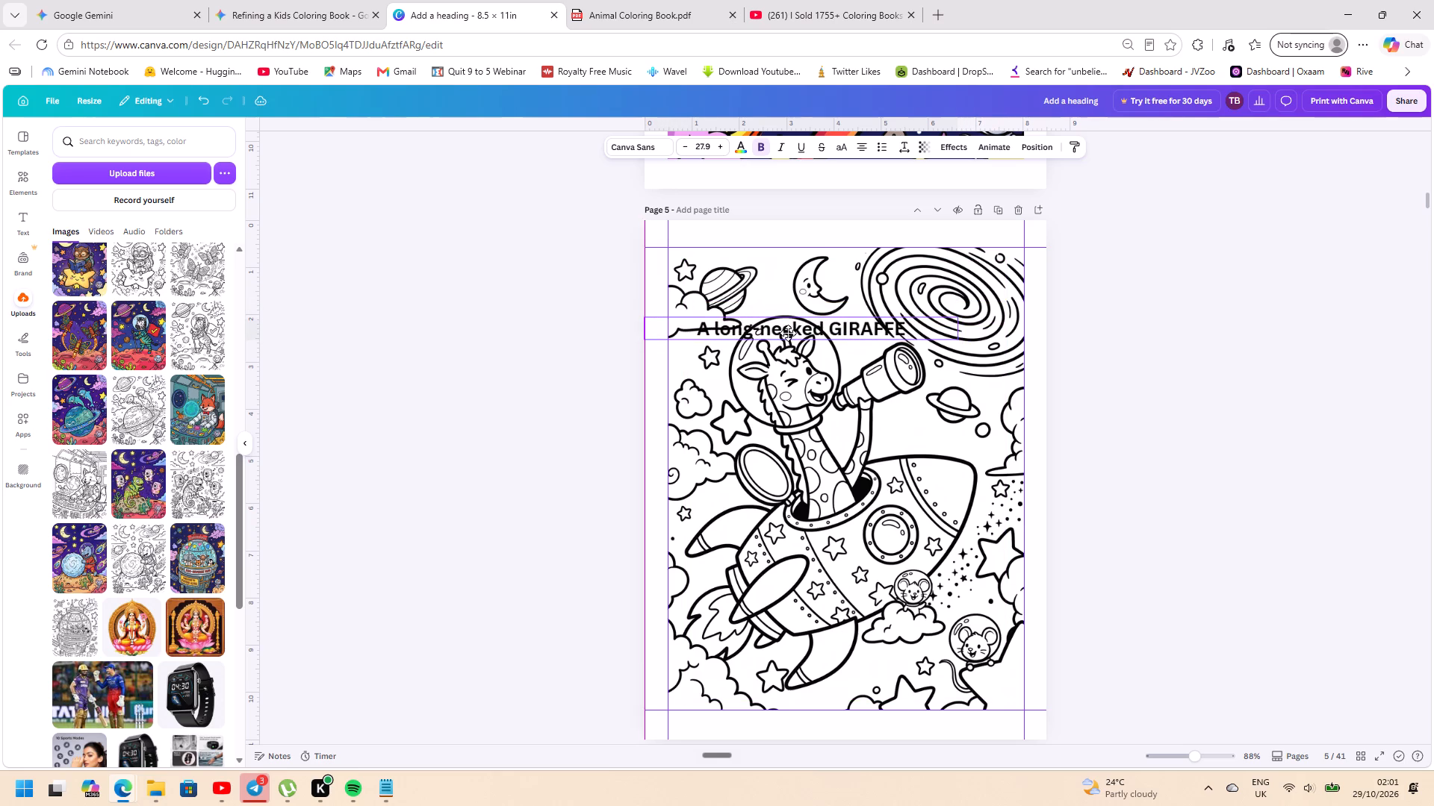
left_click_drag(788, 333, 785, 282)
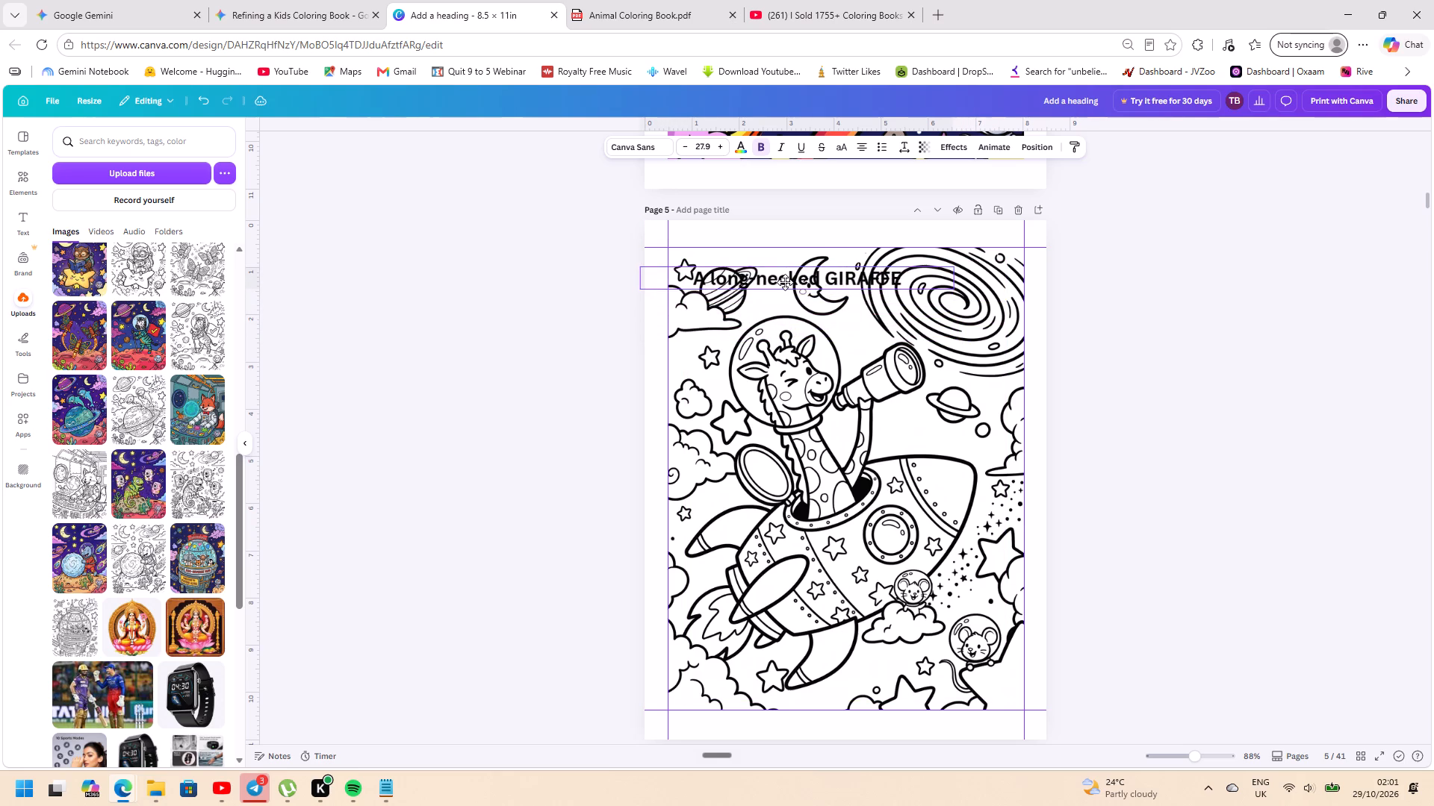
left_click_drag(785, 282, 698, 263)
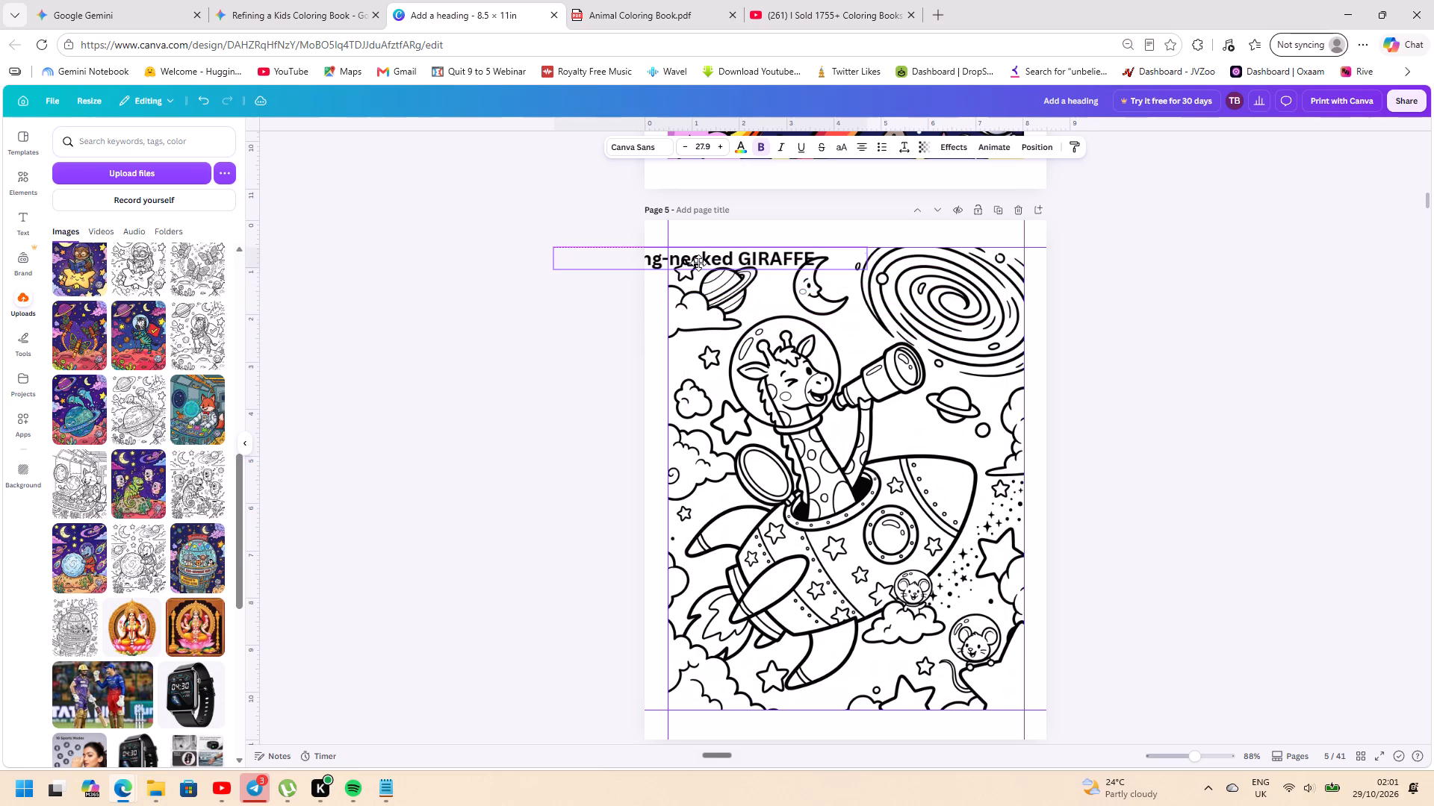
left_click_drag(698, 263, 685, 262)
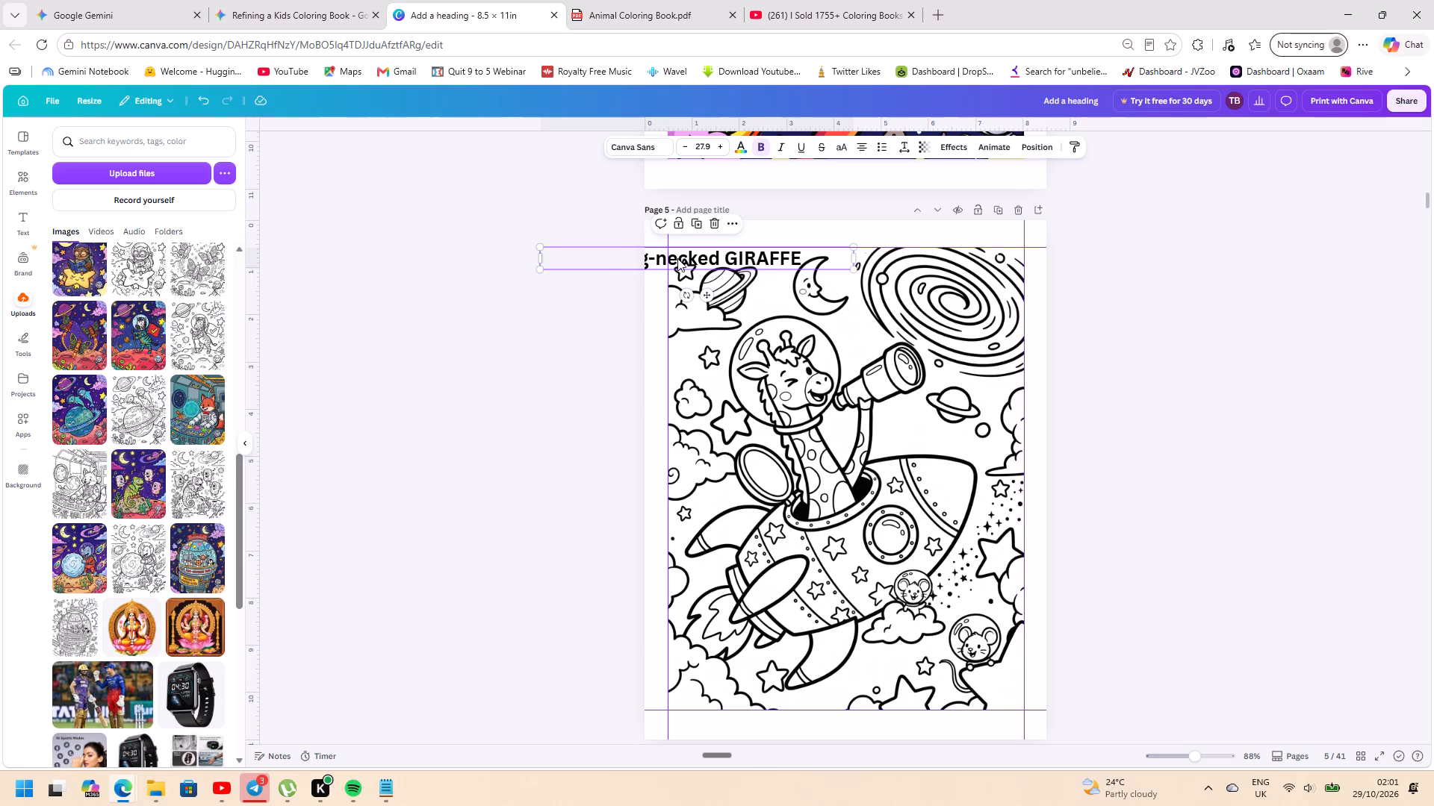
Shorten page 5's title to just "GIRAFFE".
double_click(679, 256)
key("Right")
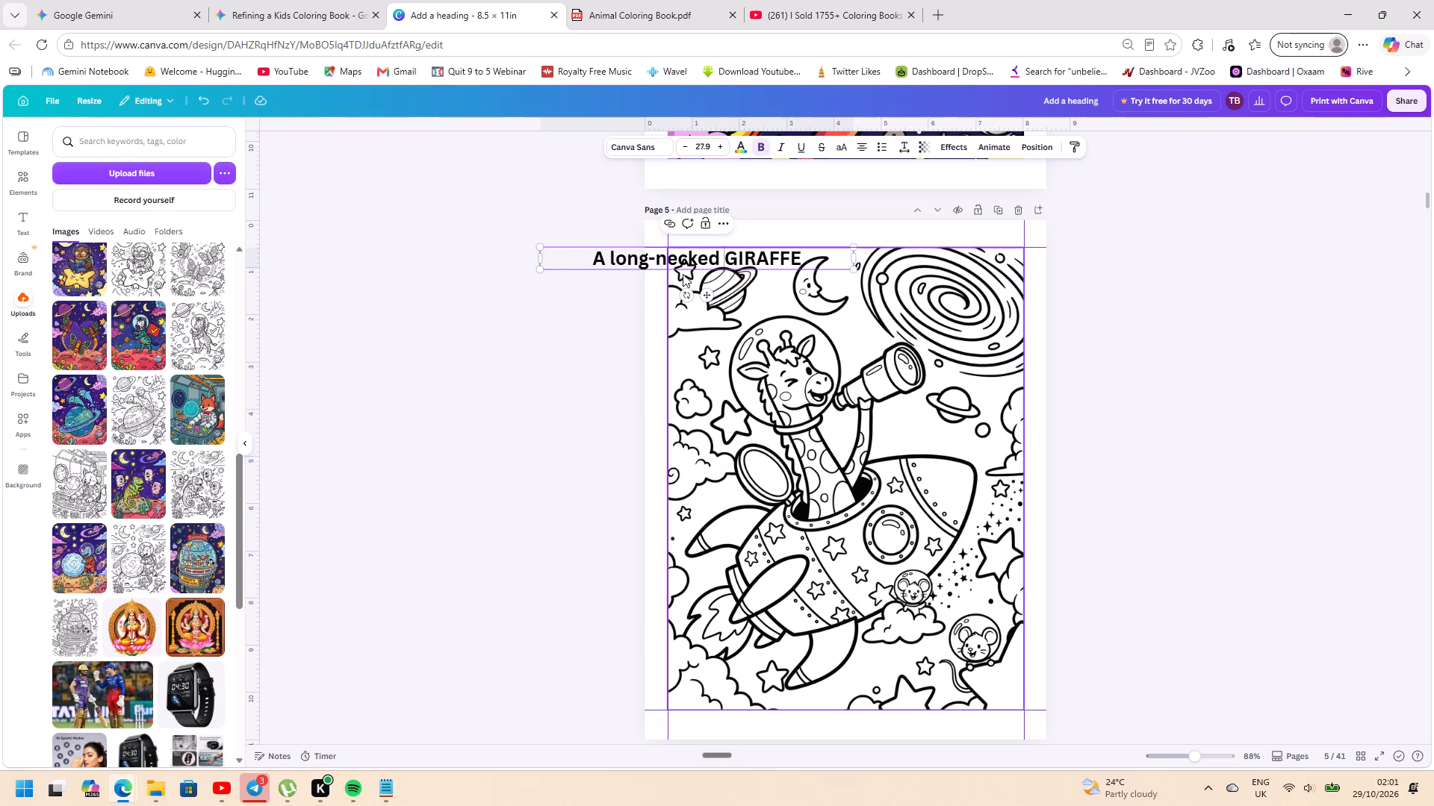
key("ctrl+shift+Left")
key("ctrl+shift+Left")
key("ctrl+shift+Left")
key("ctrl+shift+Left")
key("Delete")
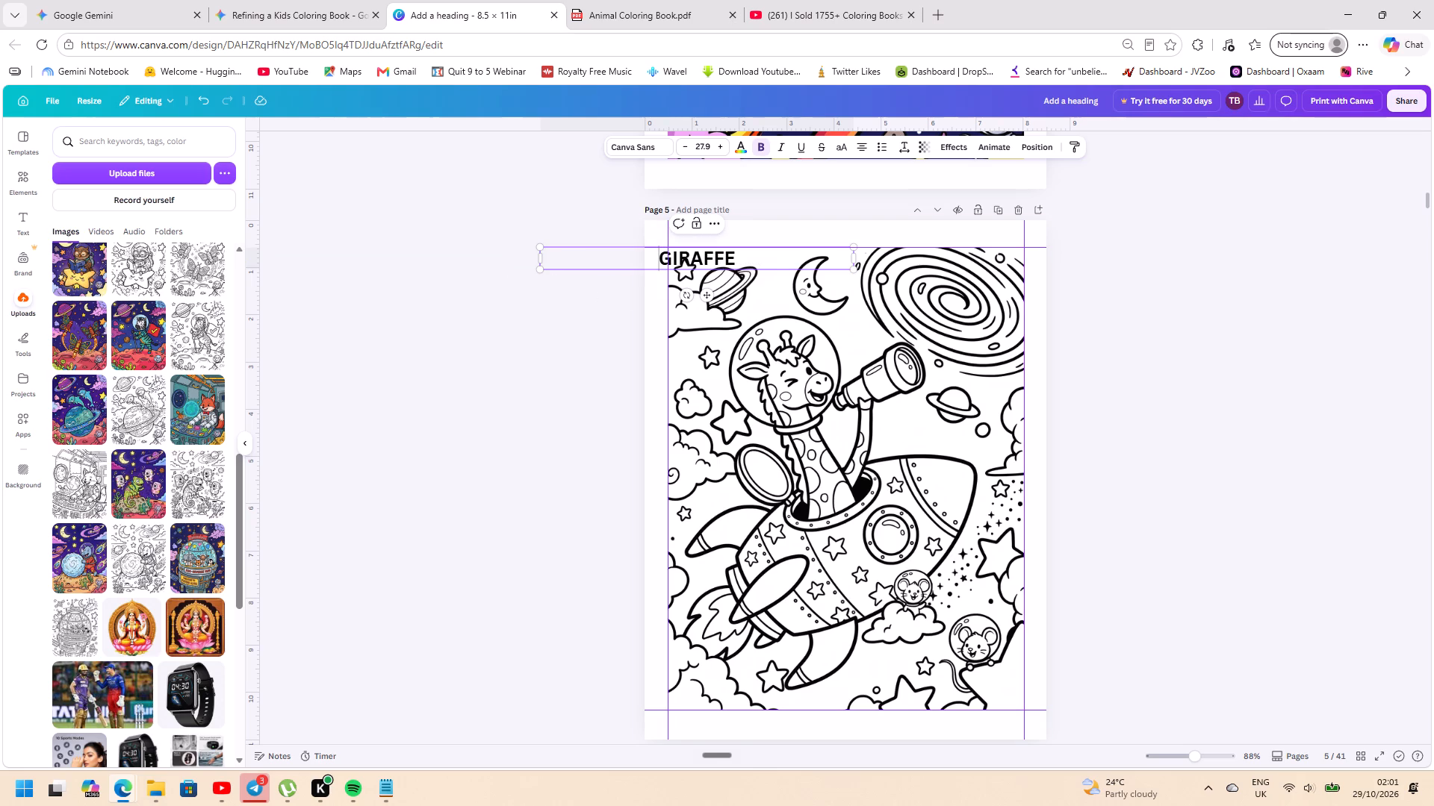
Narrow the GIRAFFE title's text box from both sides so it starts just inside the left guide and fits closely around the word.
left_click_drag(538, 260, 665, 259)
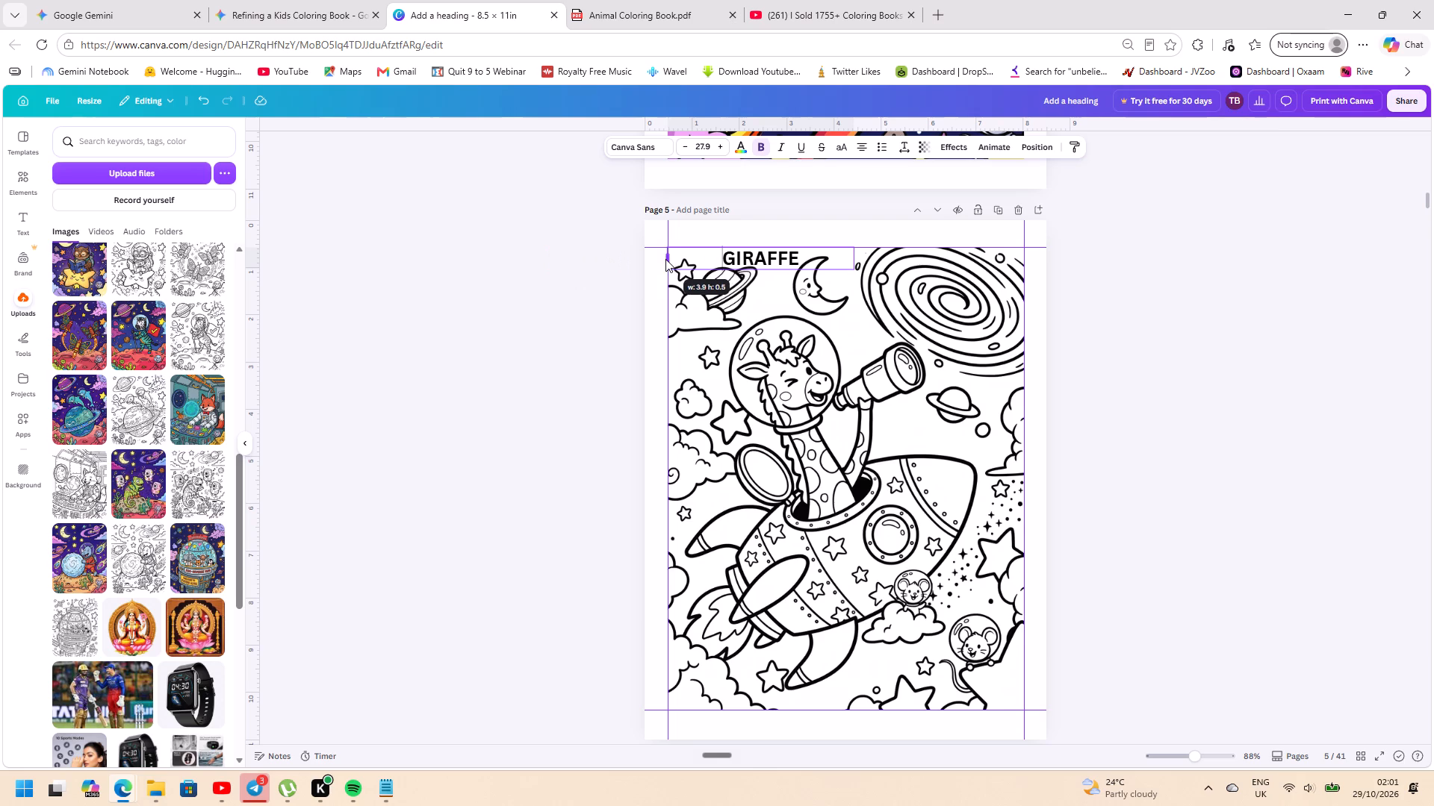
left_click_drag(665, 259, 673, 257)
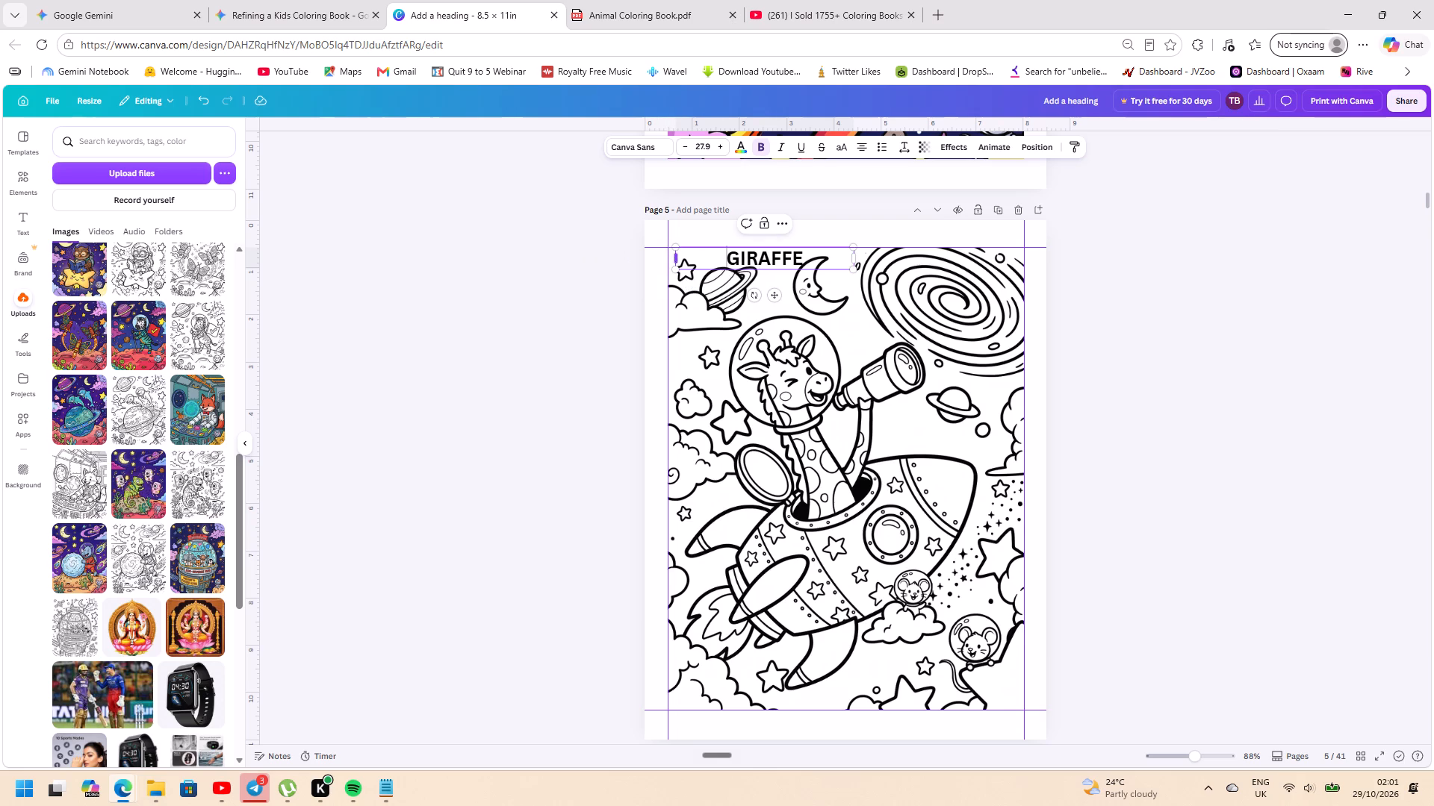
left_click_drag(855, 262, 838, 263)
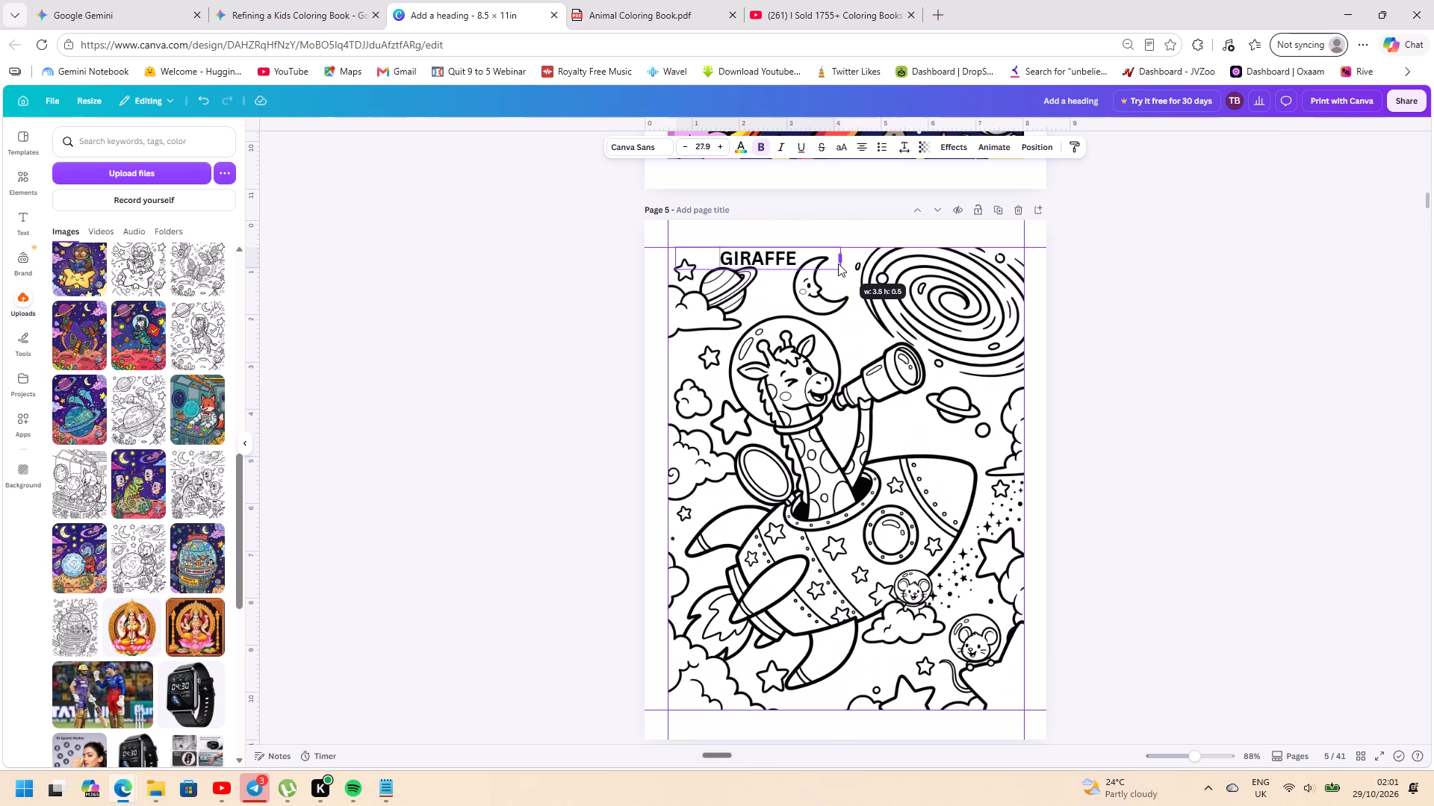
left_click_drag(838, 263, 792, 263)
left_click(773, 293)
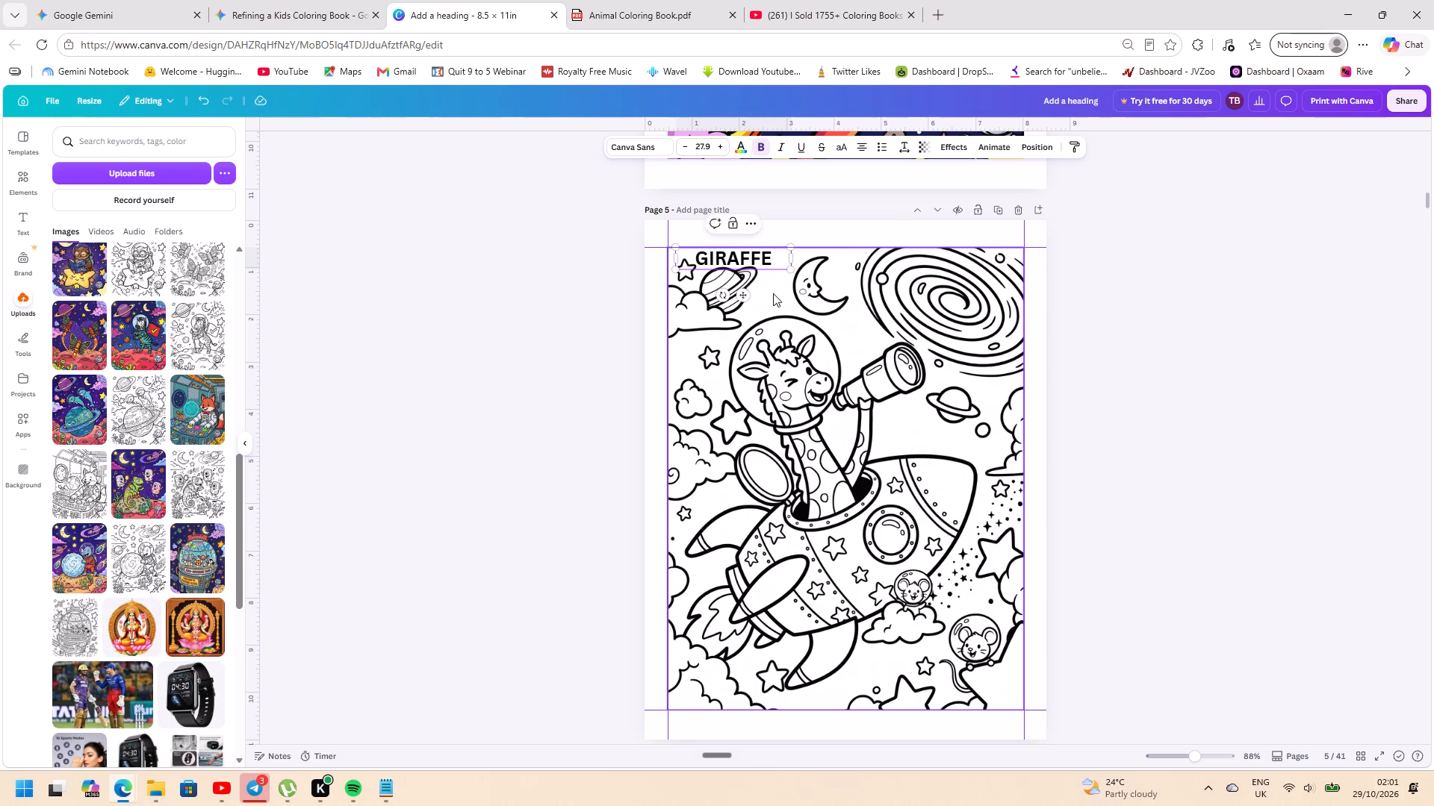
Shift the GIRAFFE title rightward into the gap between the corner star and the moon, just below the top guide.
left_click(770, 264)
left_click_drag(767, 262, 781, 262)
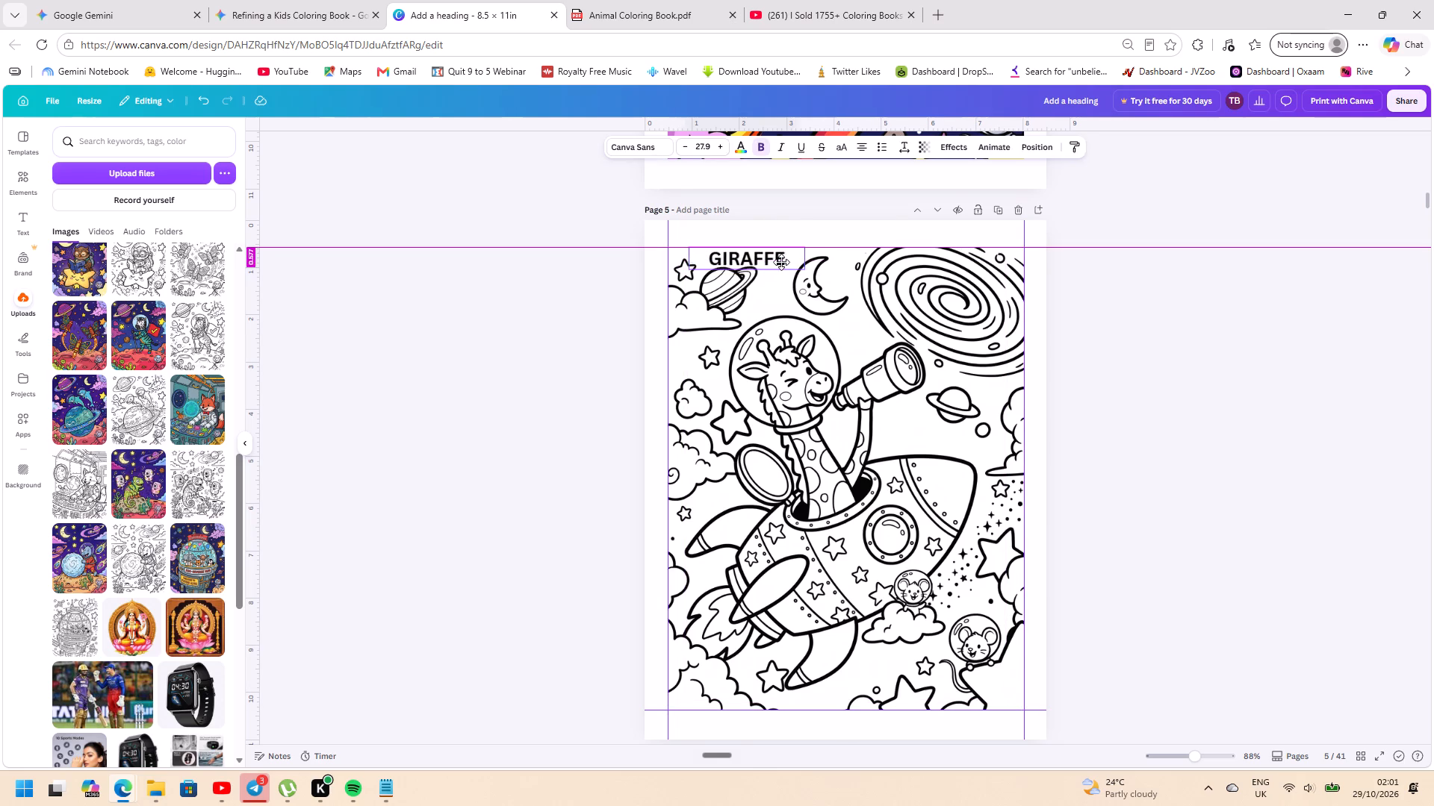
left_click_drag(781, 262, 795, 264)
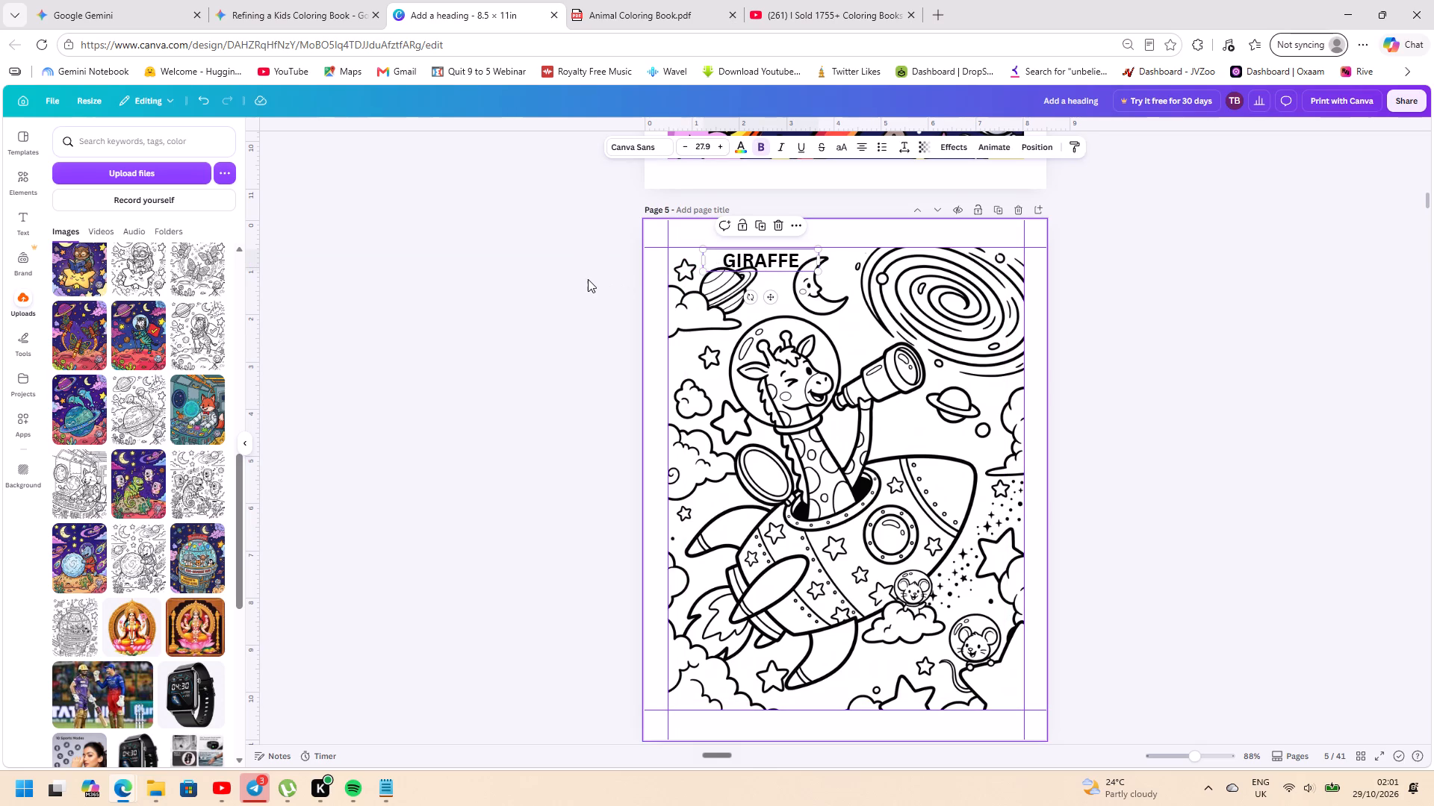
left_click(574, 279)
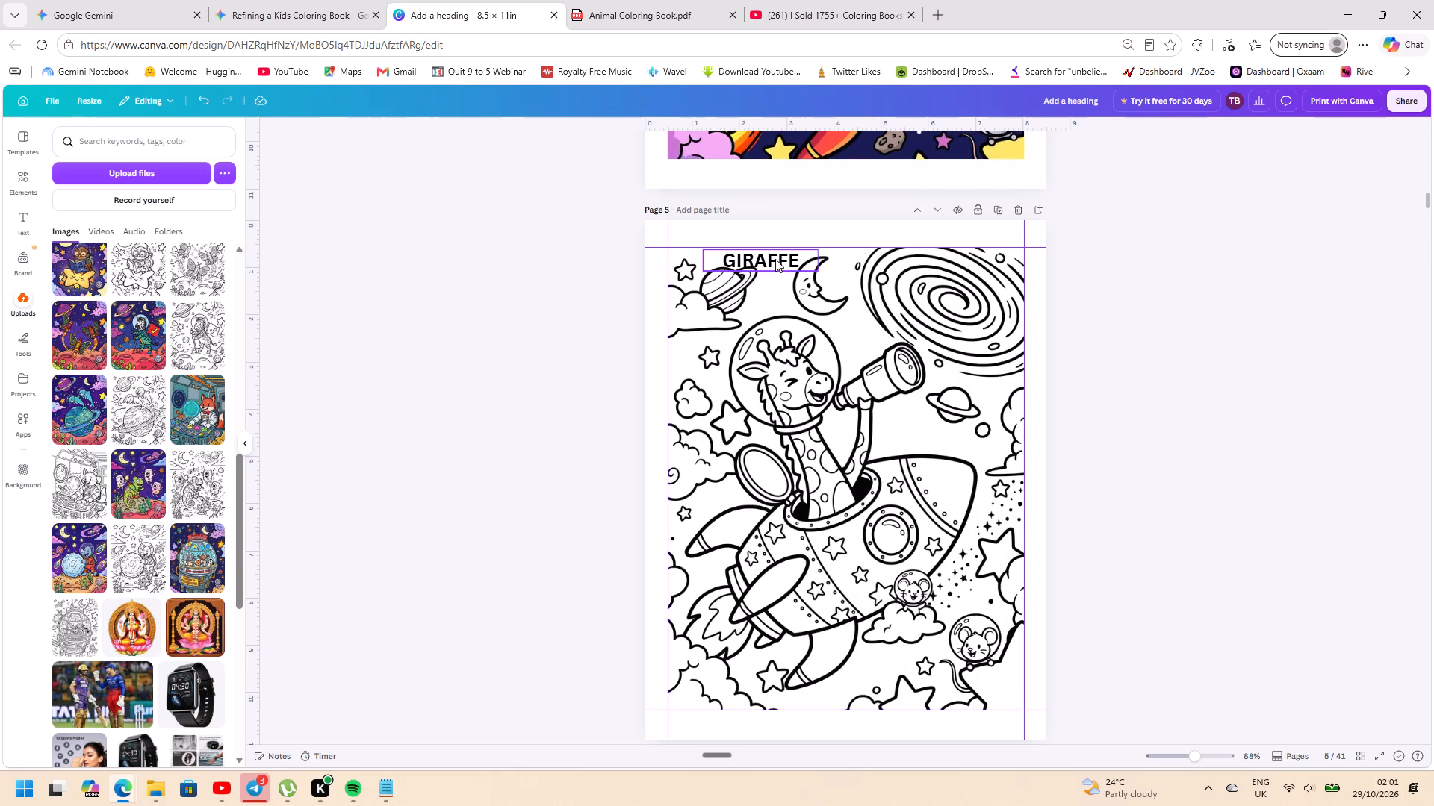
scroll(866, 326, "up", 7)
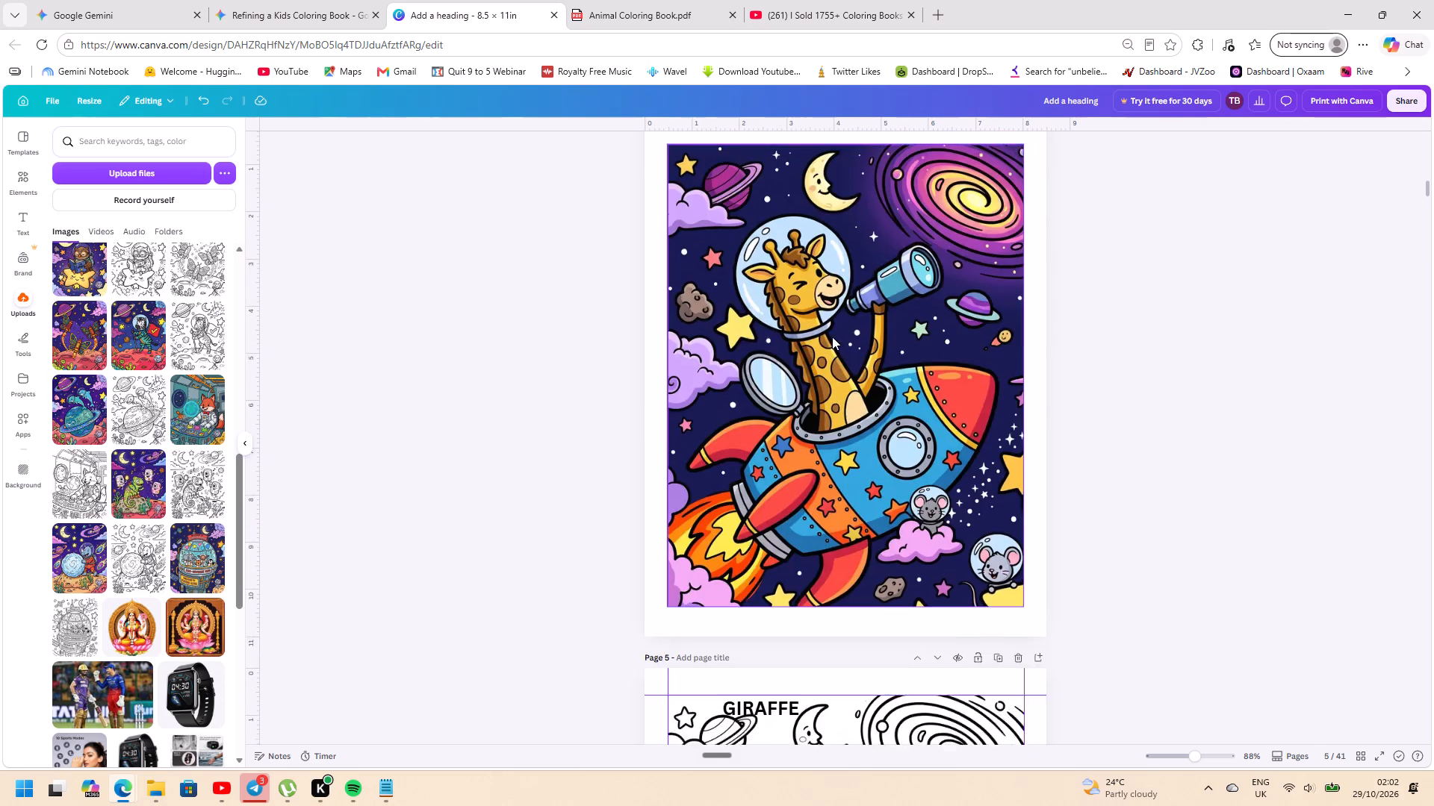
scroll(832, 337, "up", 5)
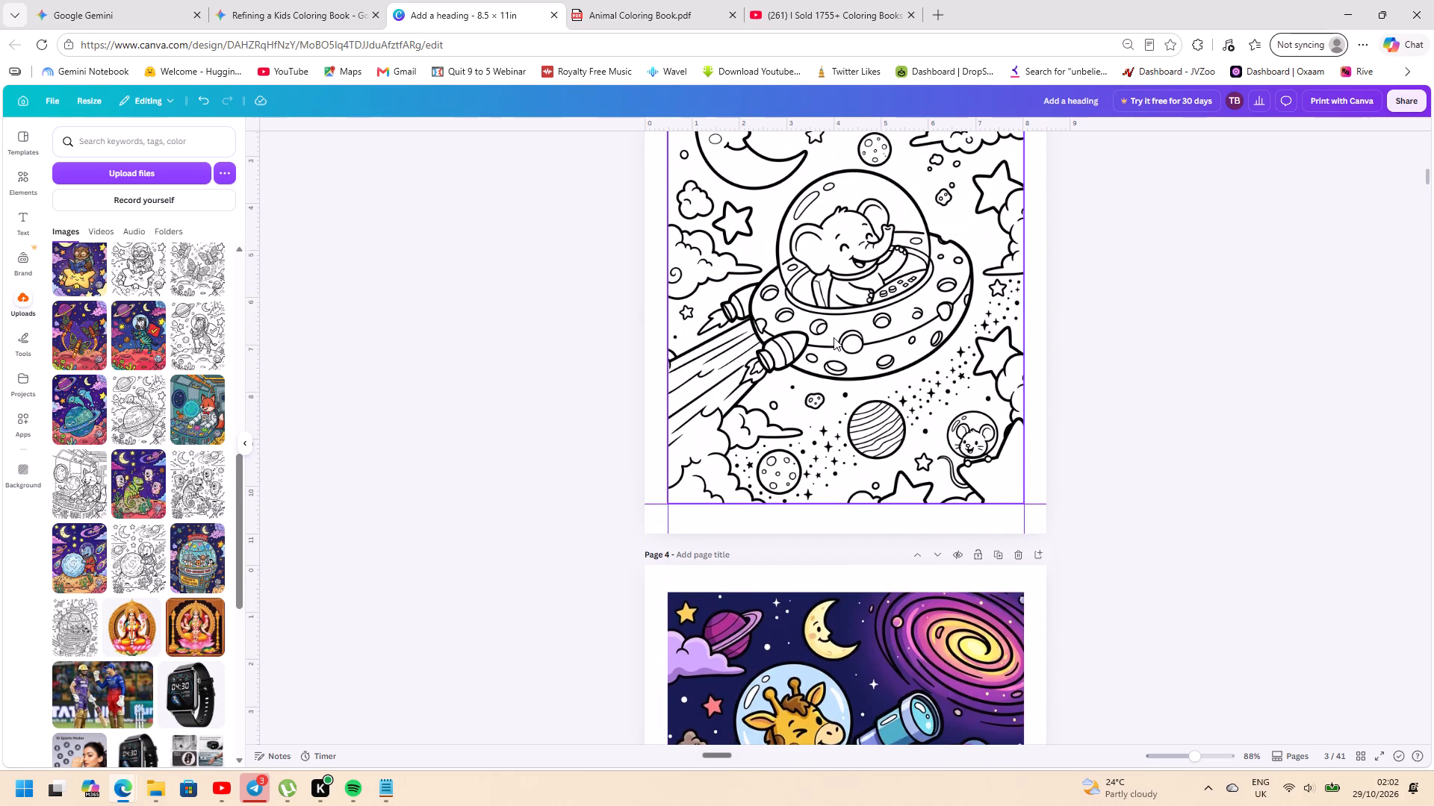
scroll(834, 337, "up", 5)
left_click(830, 429)
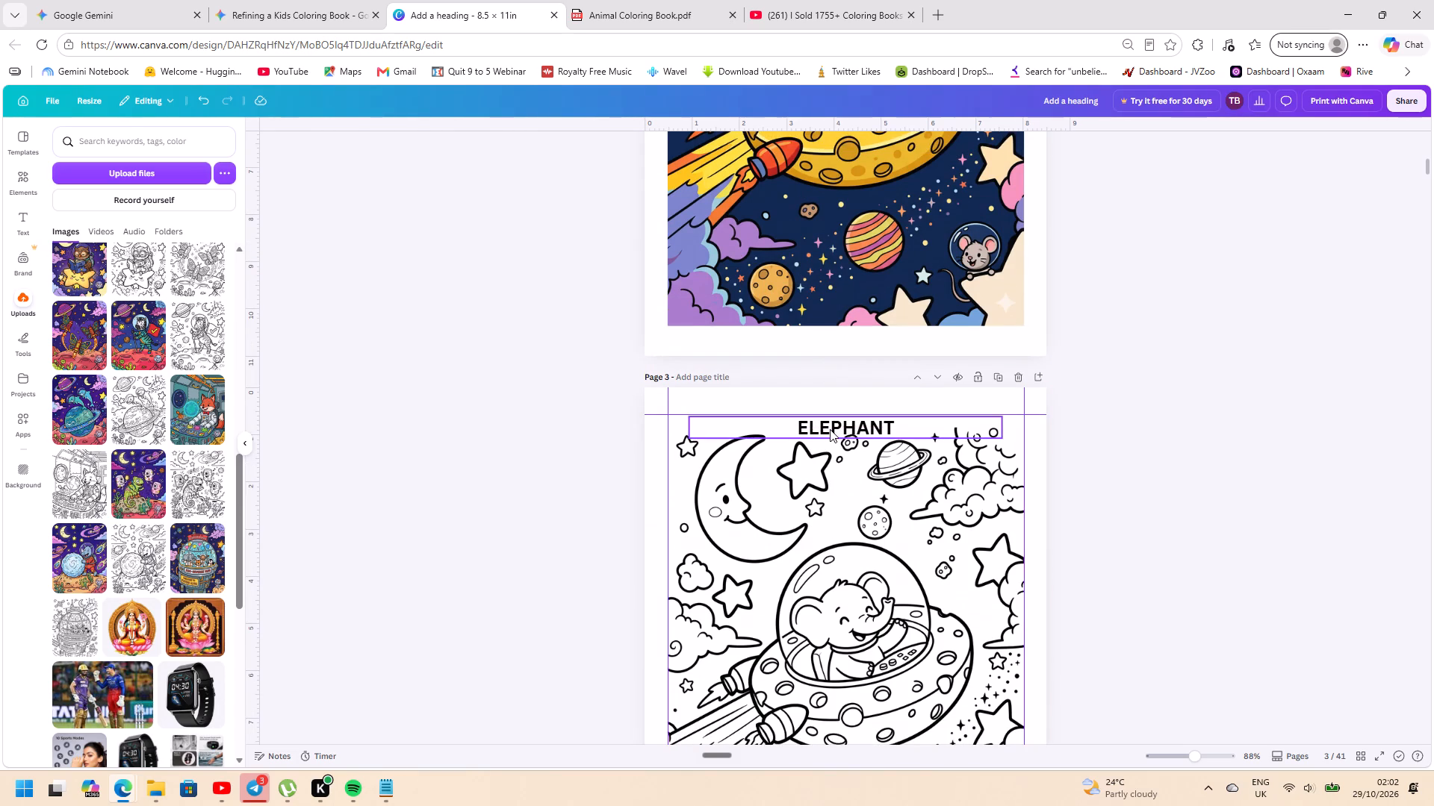
left_click_drag(689, 426, 756, 426)
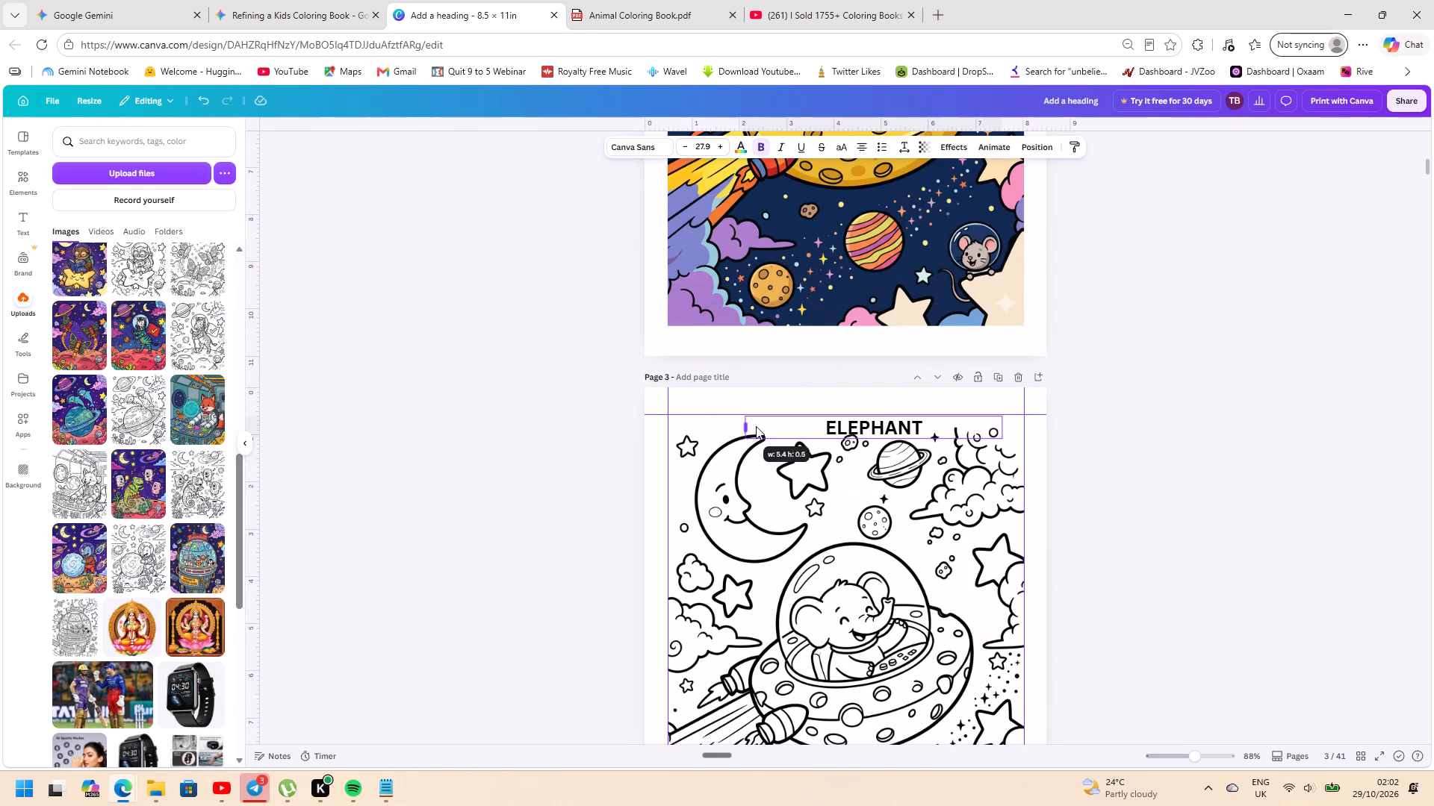
left_click_drag(756, 426, 782, 426)
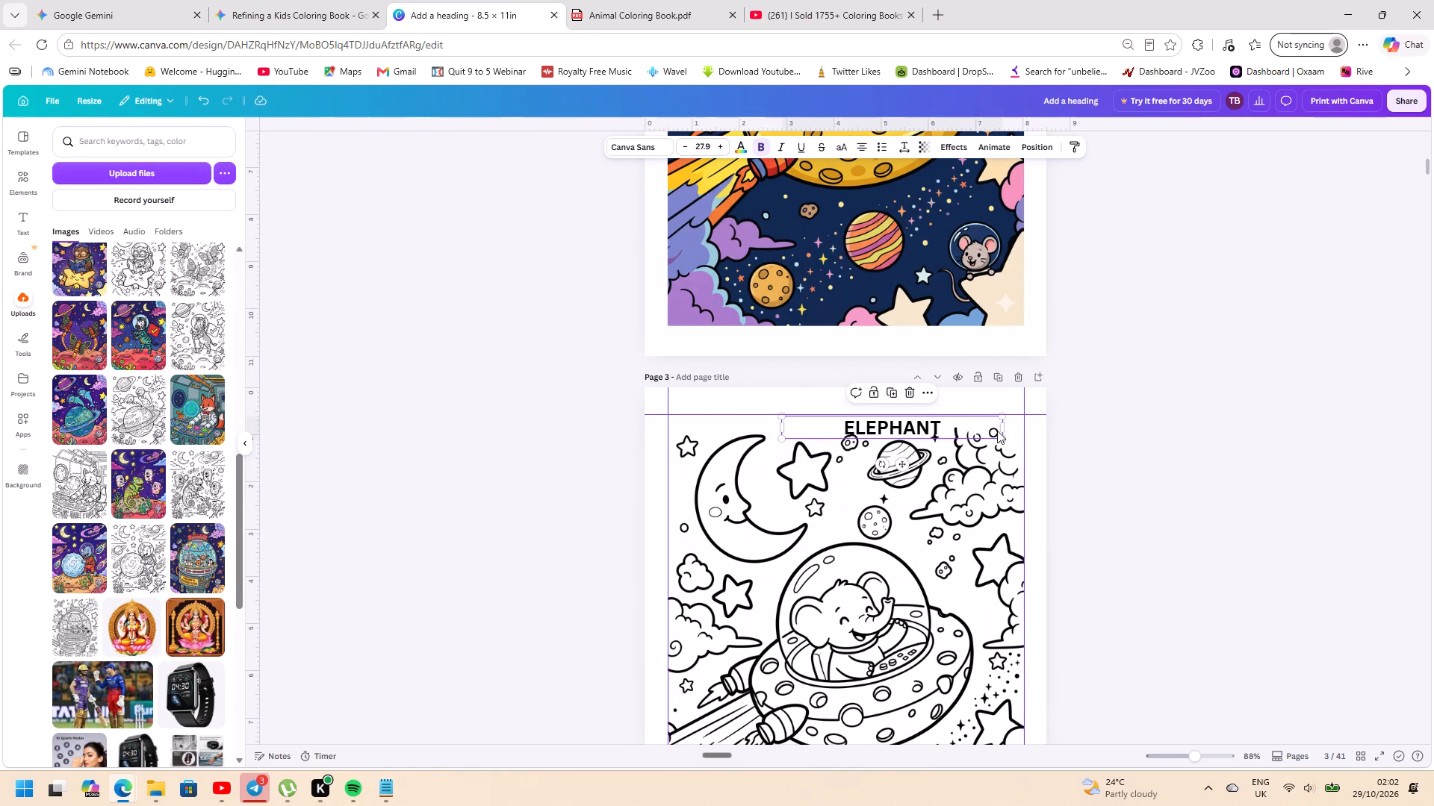
left_click_drag(1003, 425, 907, 427)
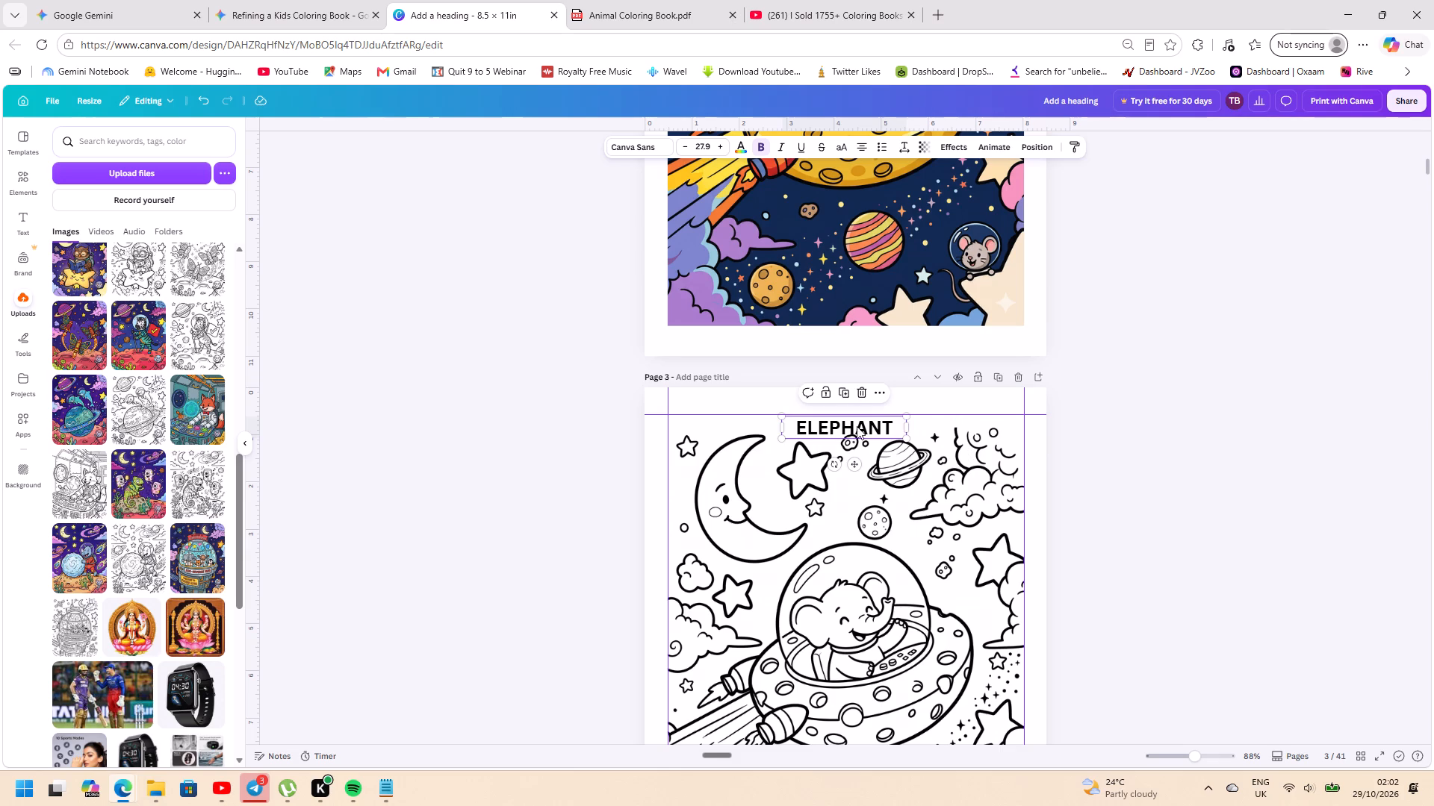
left_click(854, 426)
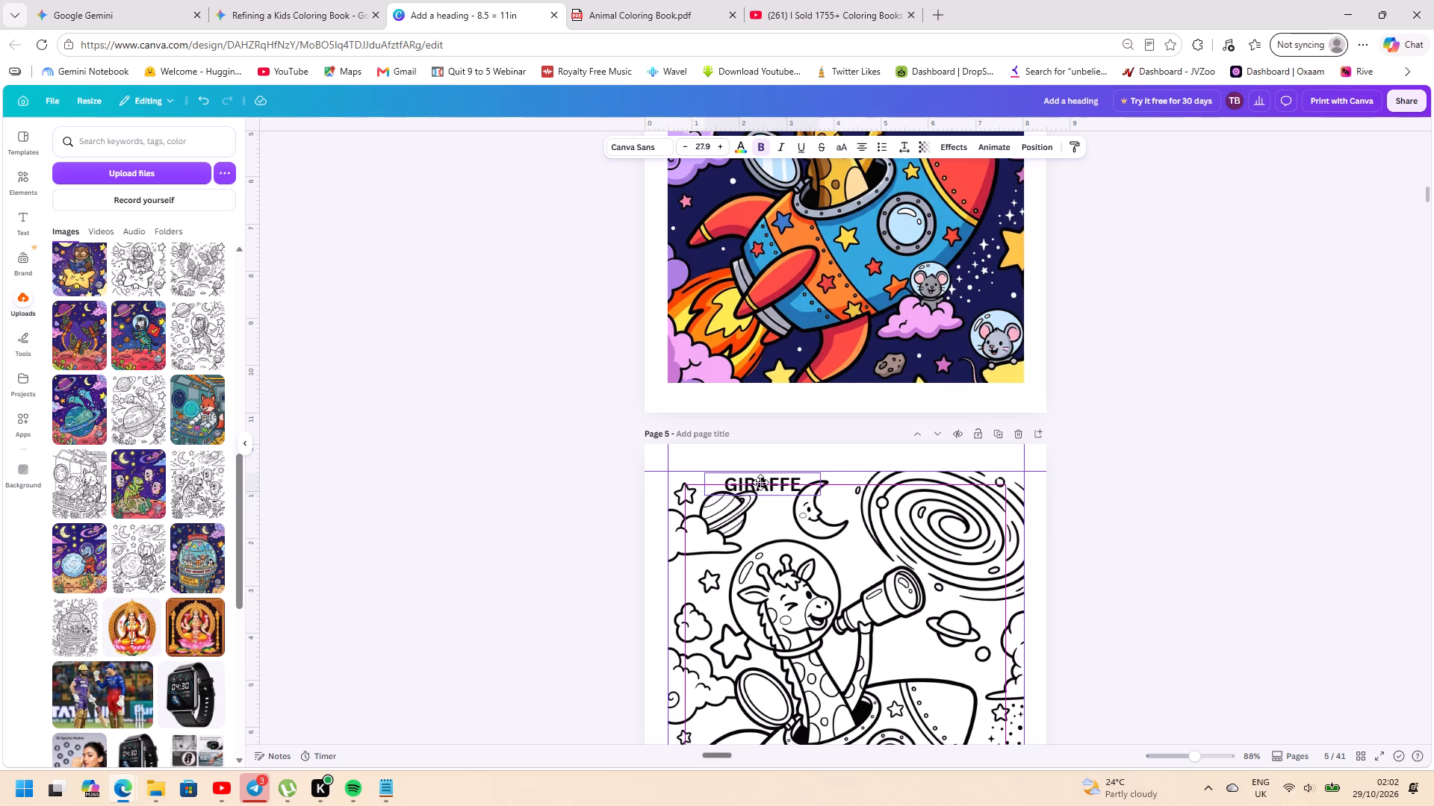
left_click(531, 457)
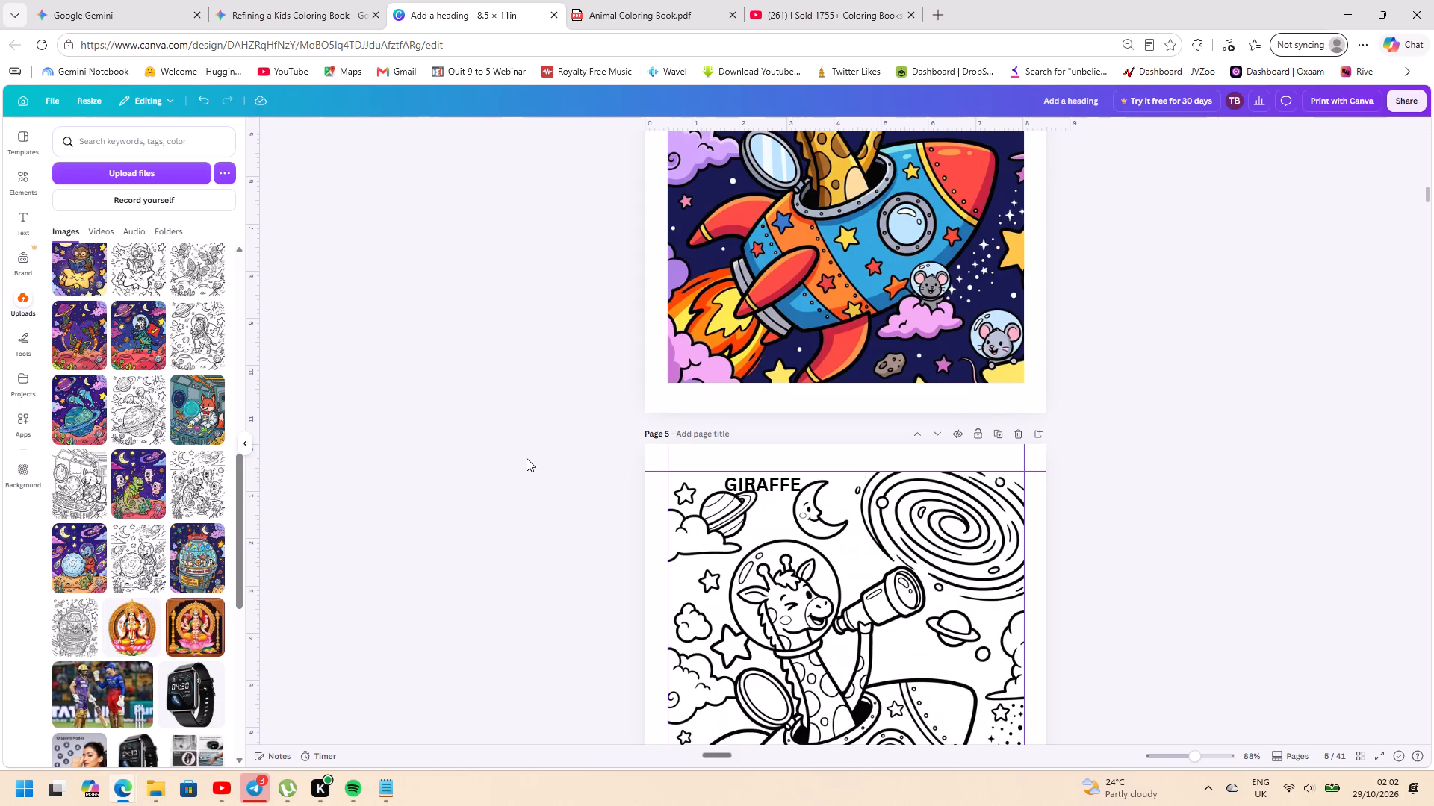
Review the colored giraffe picture on page 4 and its line-art version on page 5 against the margin guides.
scroll(527, 458, "down", 2)
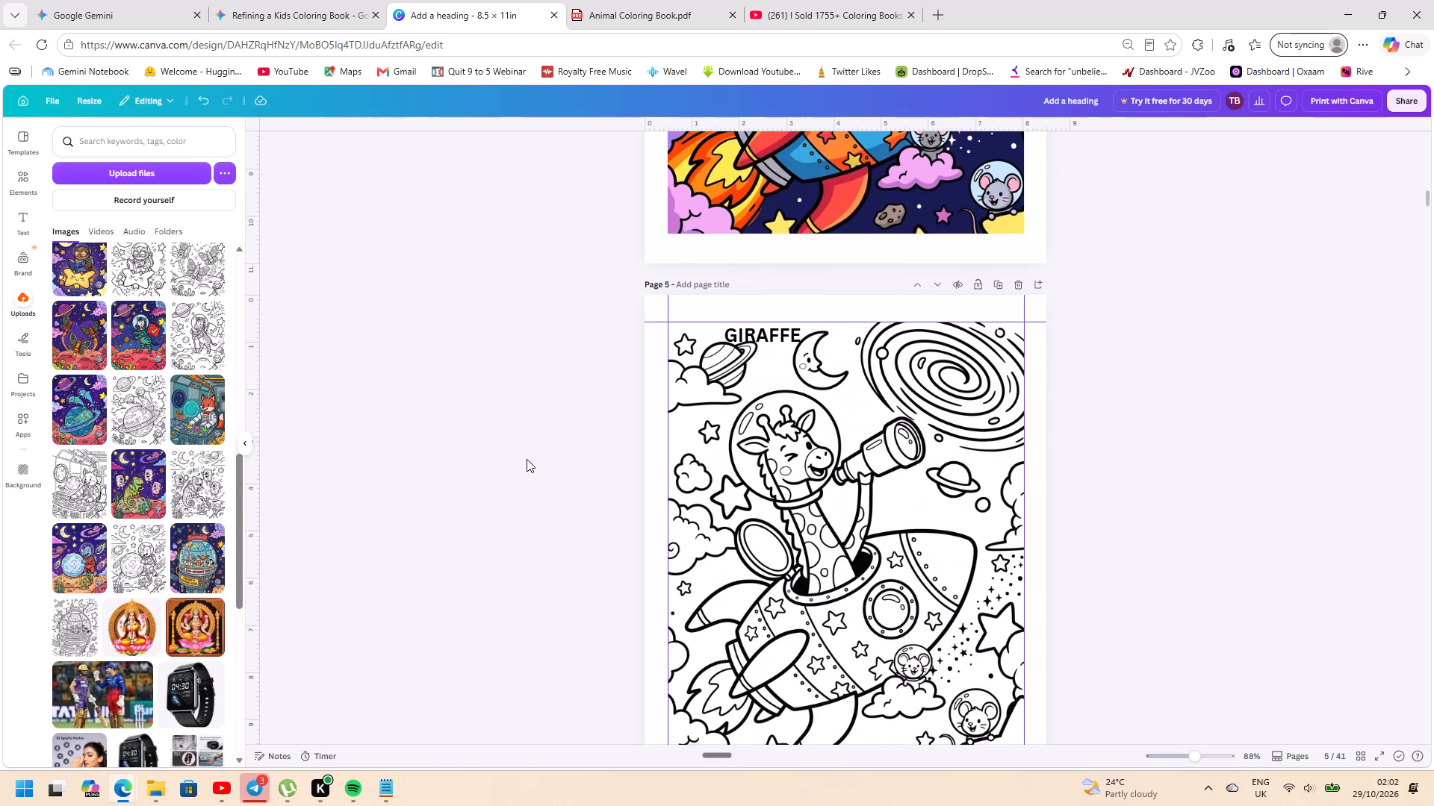
scroll(527, 459, "up", 6)
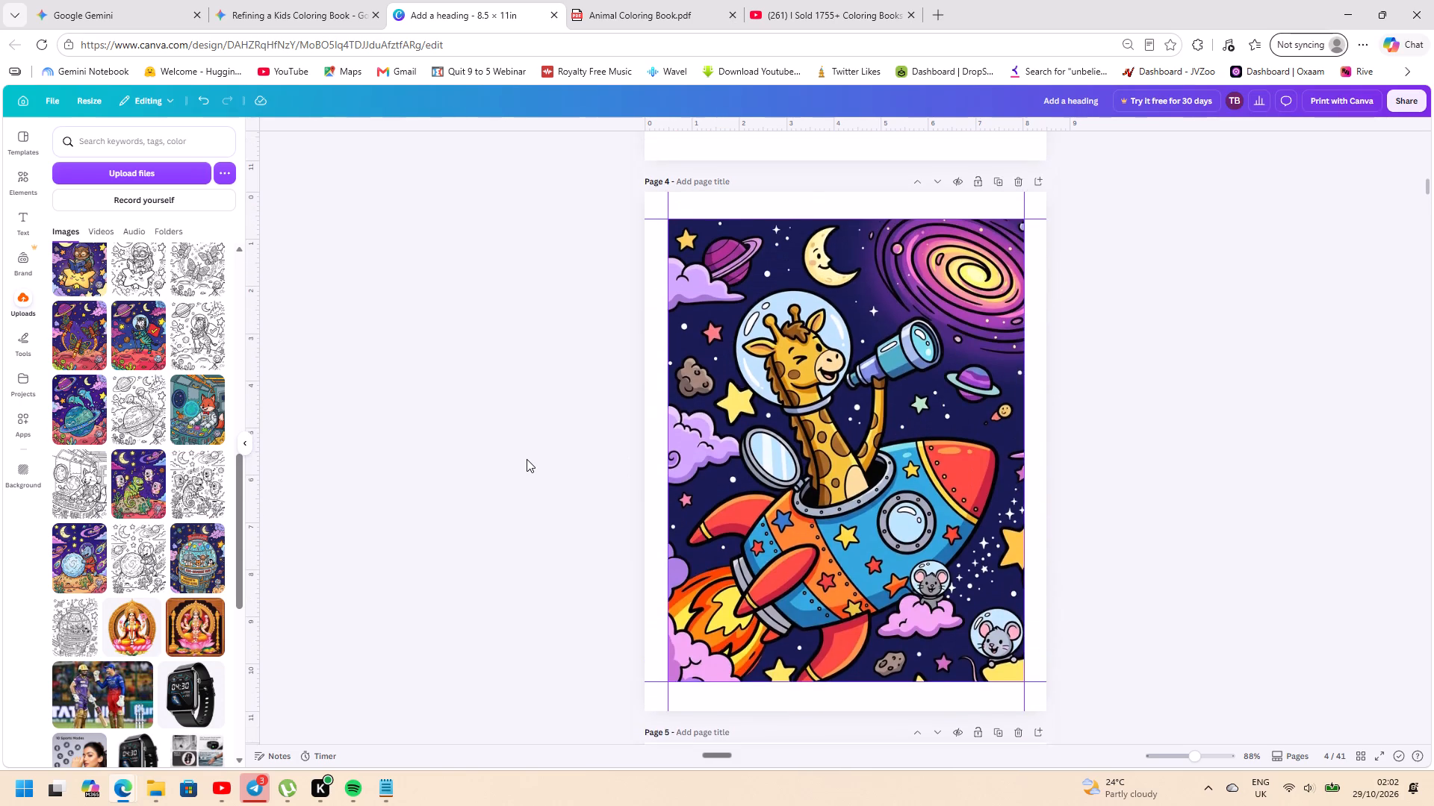
scroll(527, 459, "down", 5)
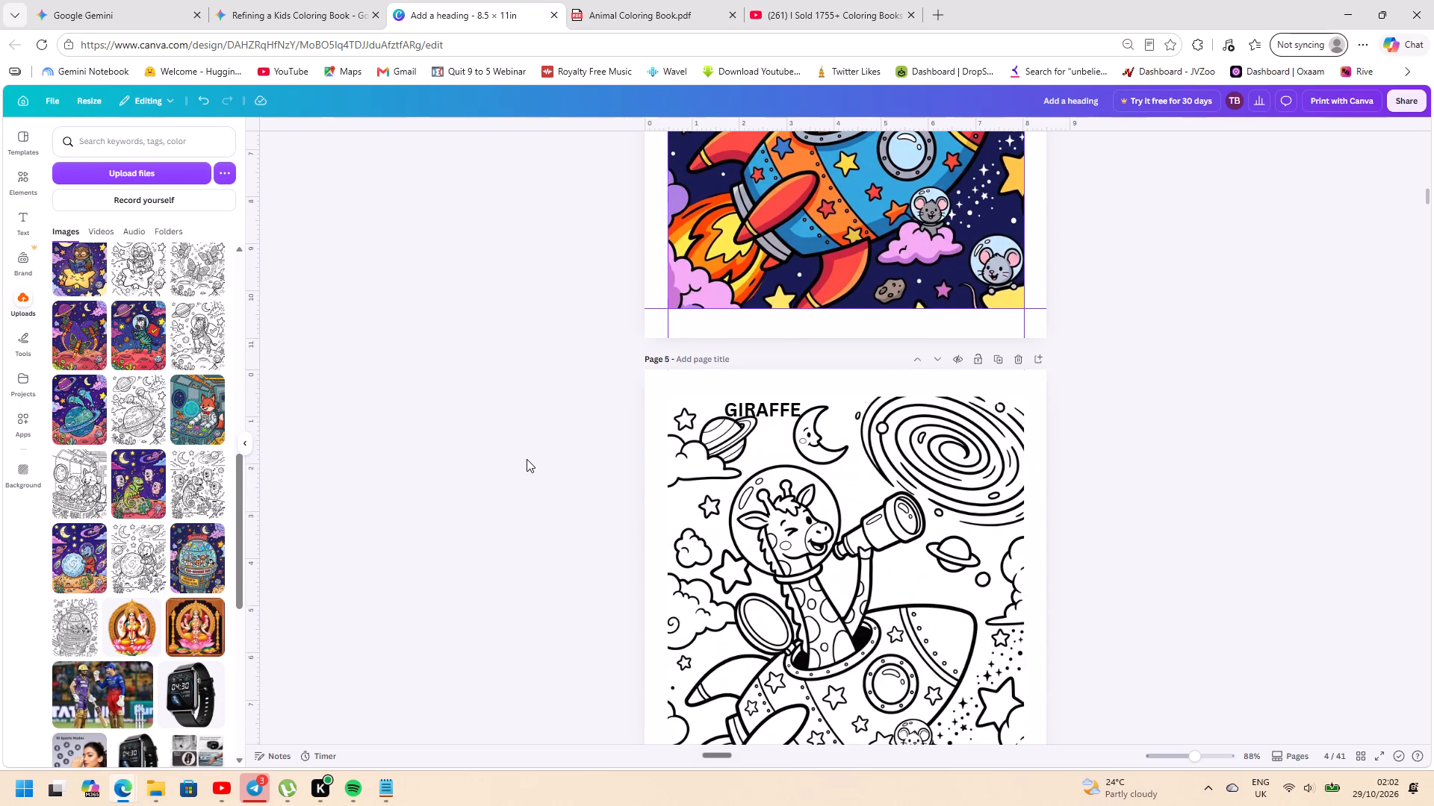
scroll(527, 459, "up", 6)
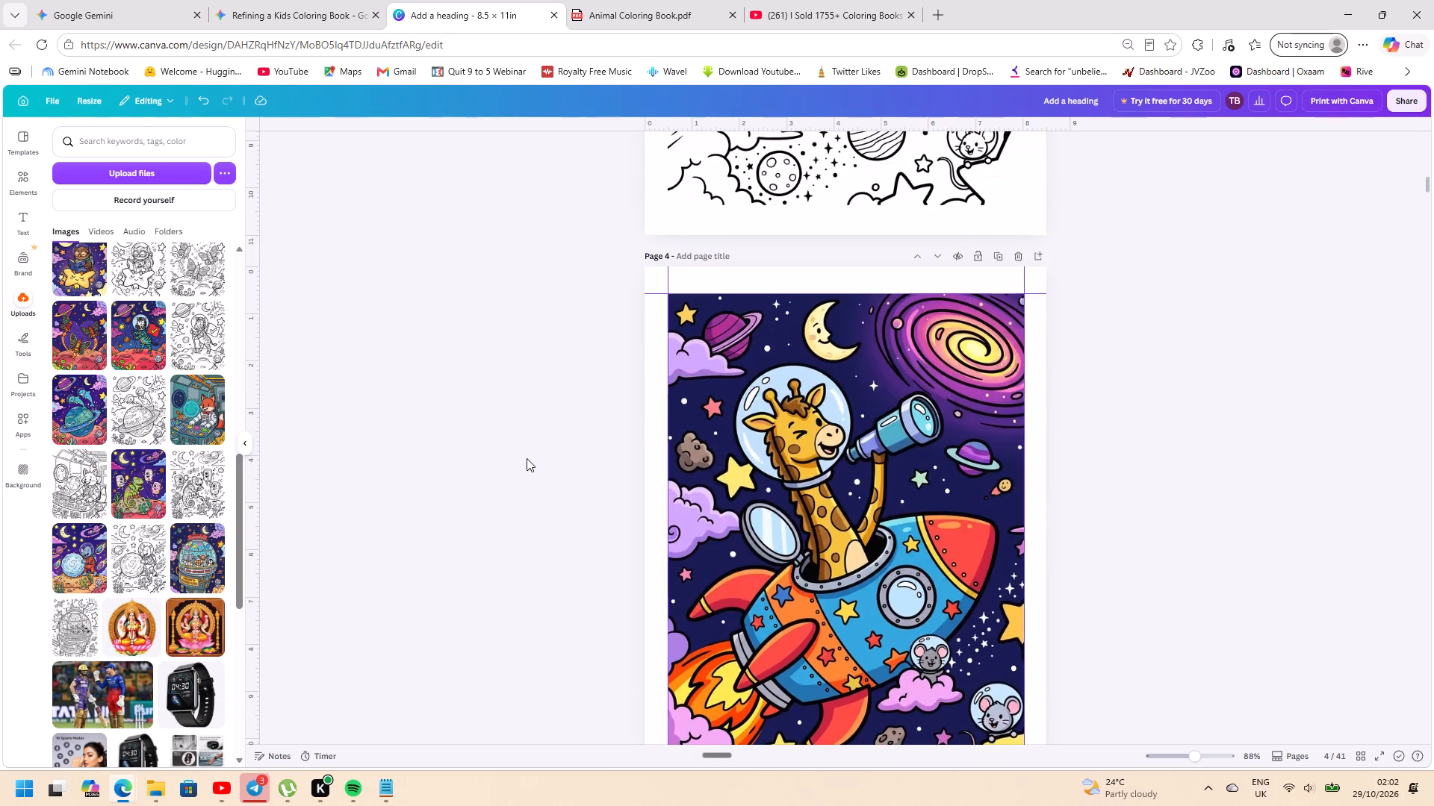
scroll(526, 458, "down", 9)
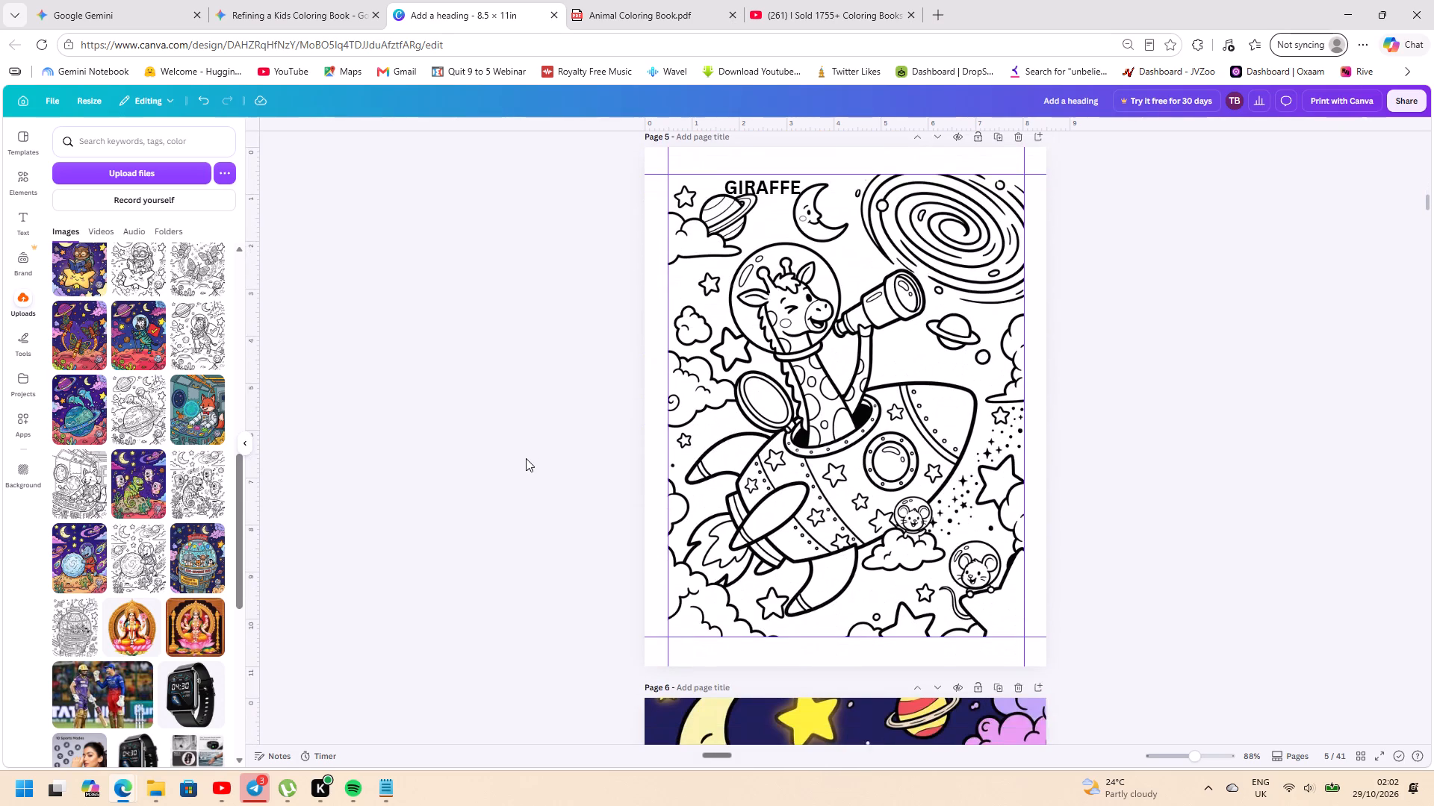
Shrink page 6's penguin picture from its upper-left corner to the top guide and trim its left edge to the left guide.
scroll(526, 458, "down", 6)
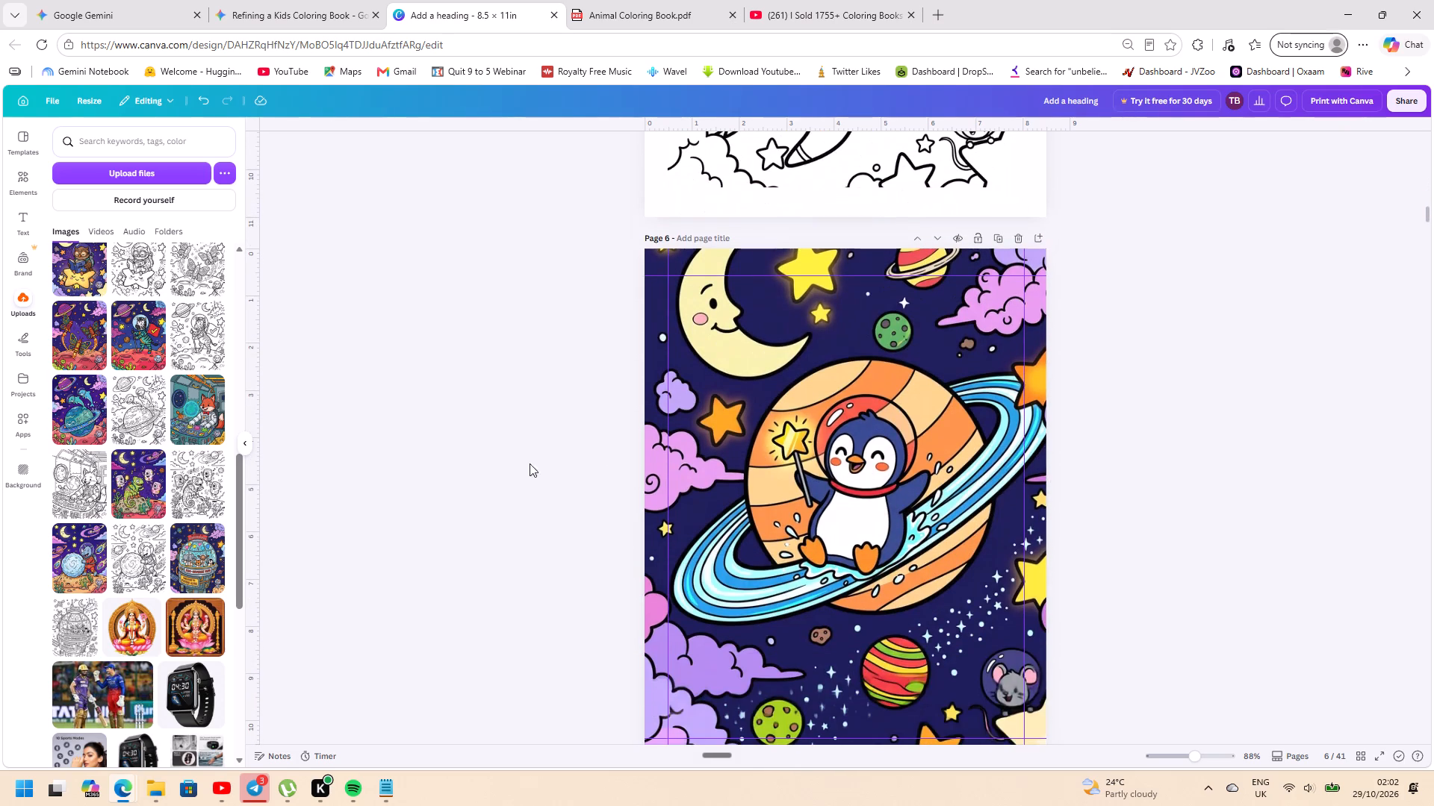
left_click(892, 412)
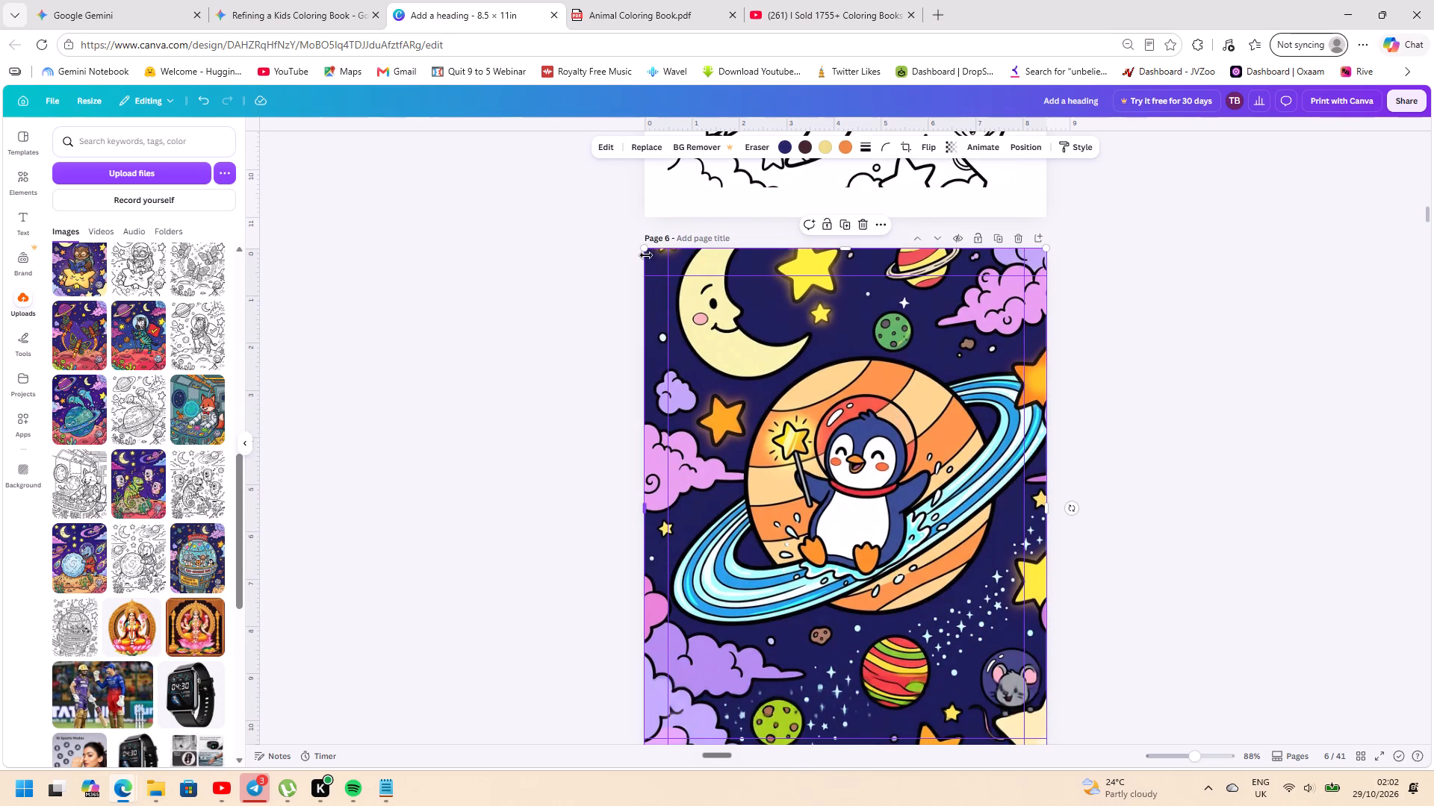
left_click_drag(642, 249, 676, 269)
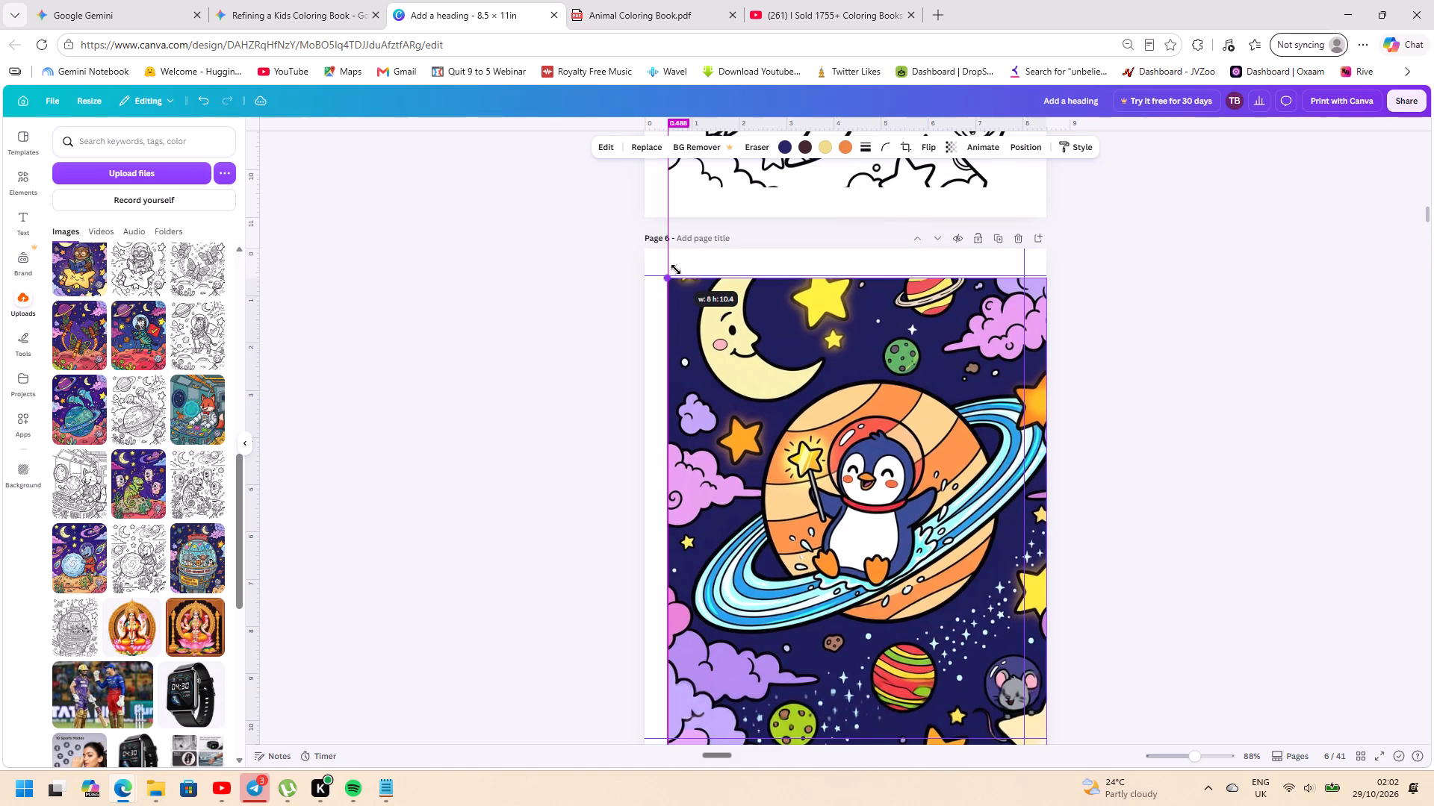
left_click_drag(676, 269, 676, 268)
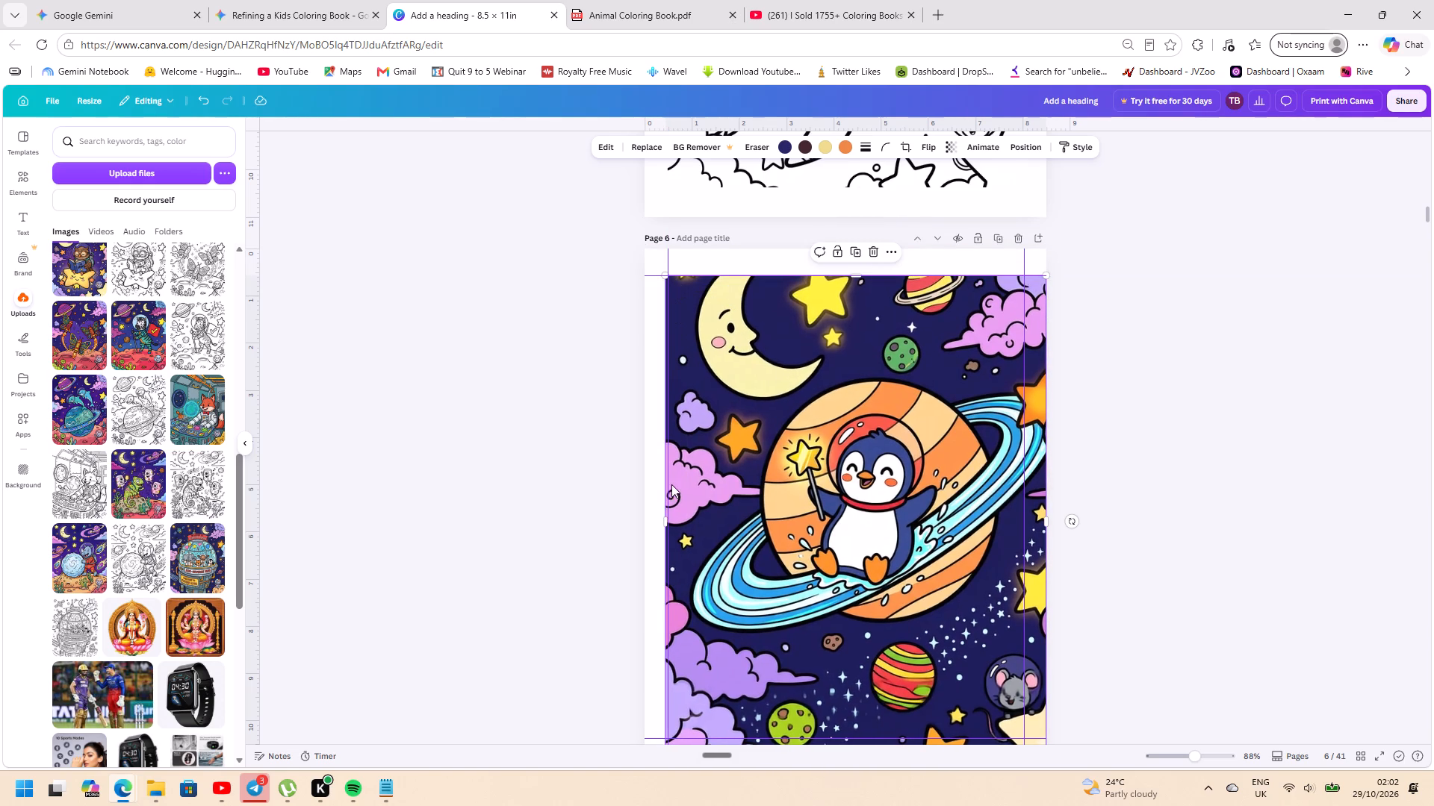
left_click(667, 517)
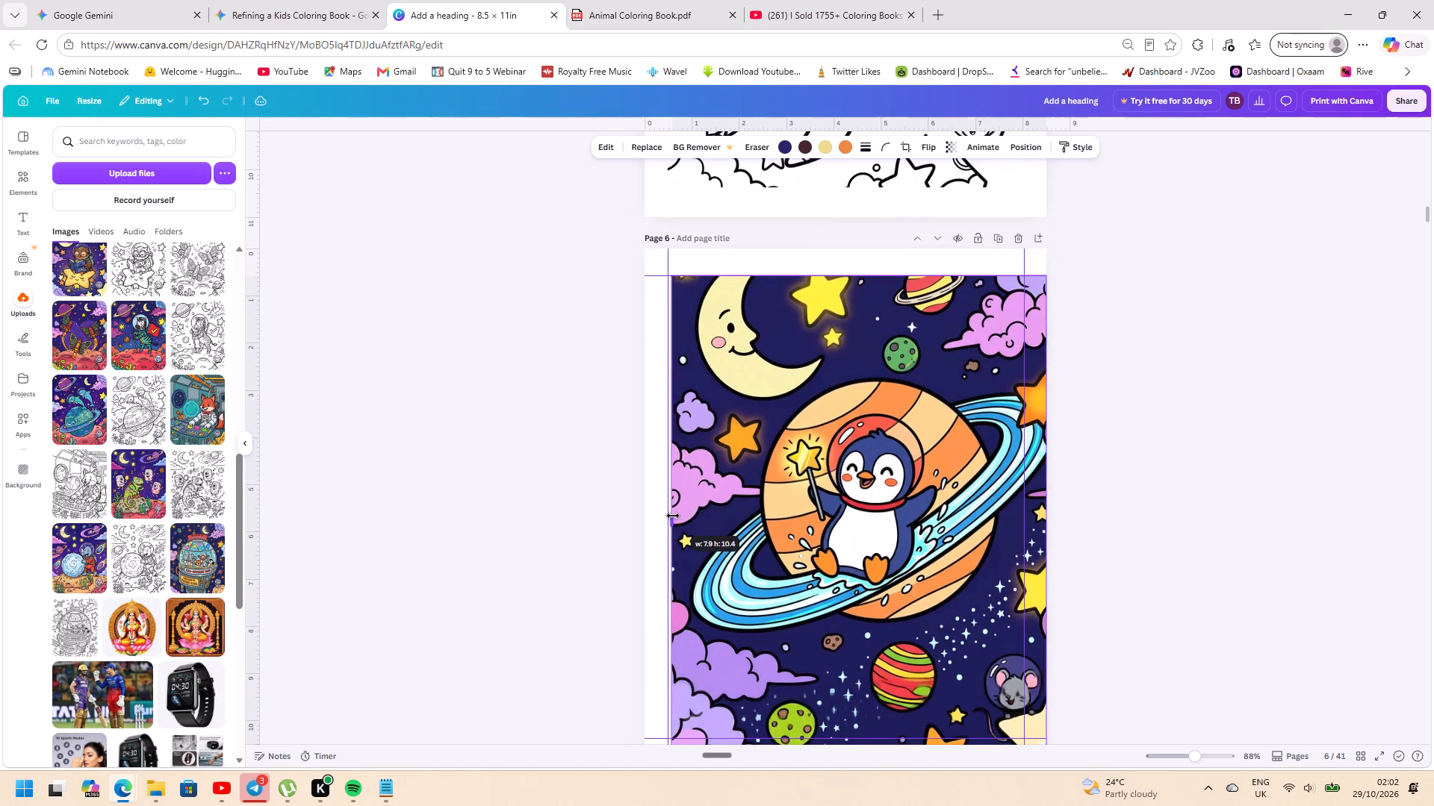
left_click(512, 481)
Shrink page 6's penguin picture from its lower-right corner to the right and bottom guides, about 7.5 by 9.8 in.
scroll(512, 481, "down", 4)
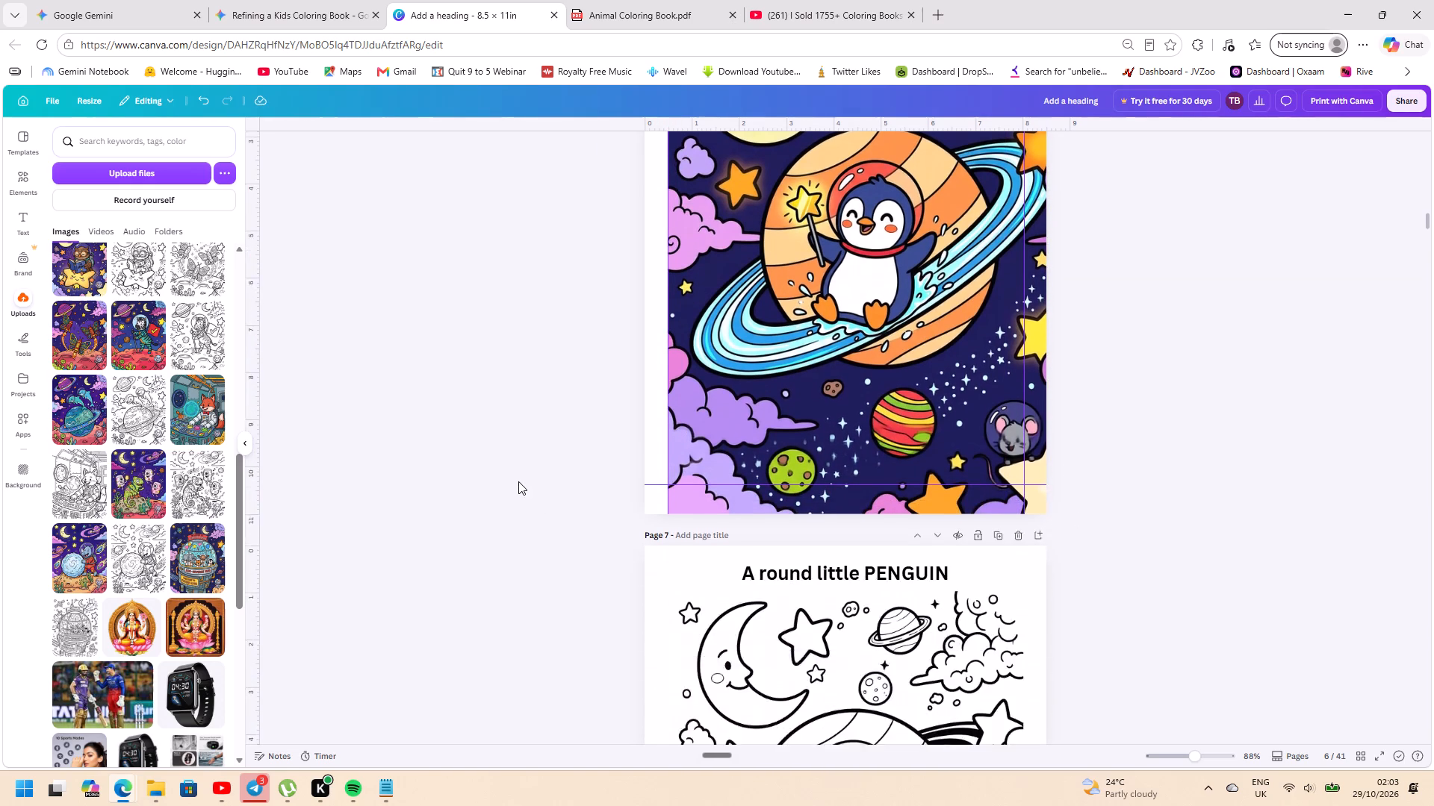
left_click(952, 370)
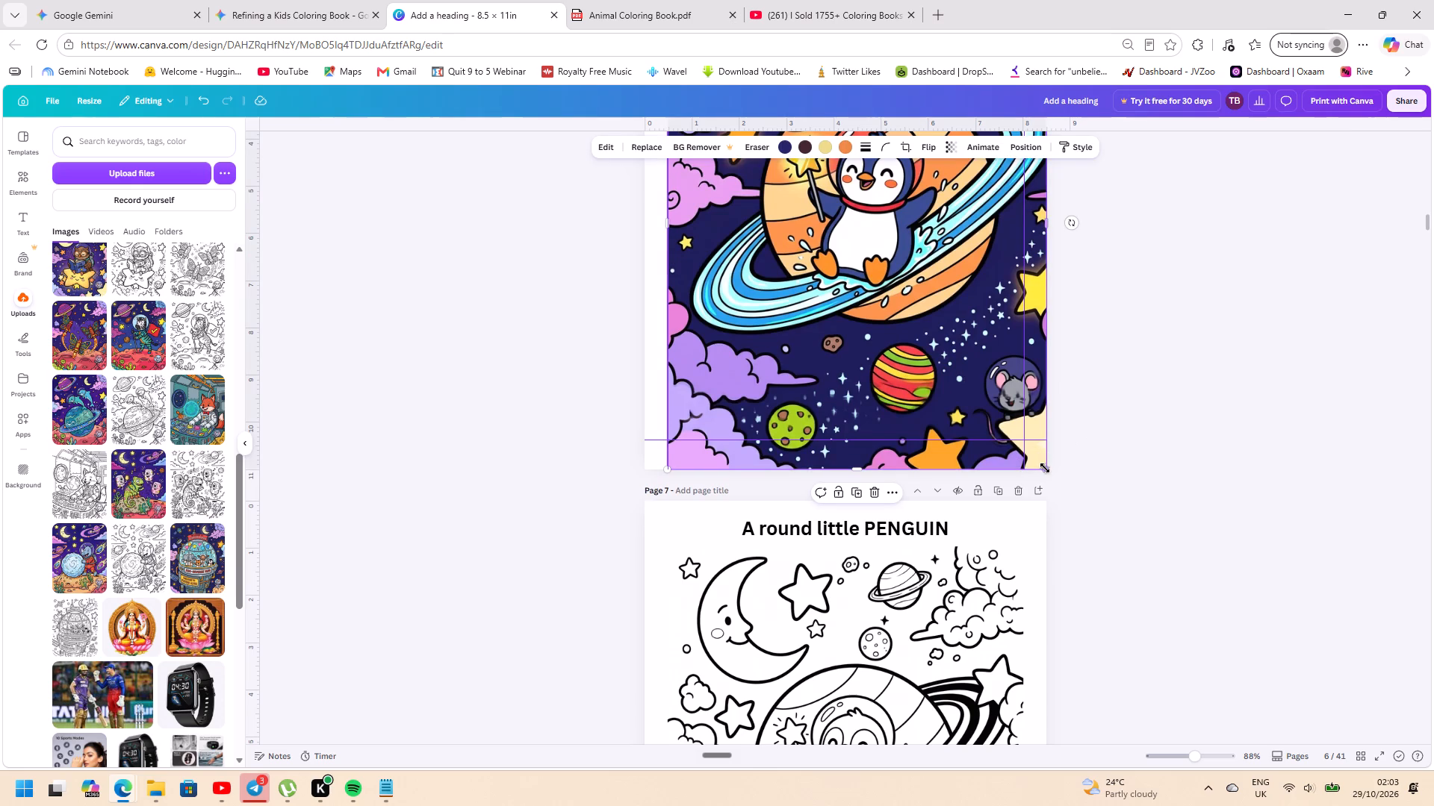
left_click_drag(1046, 469, 1016, 443)
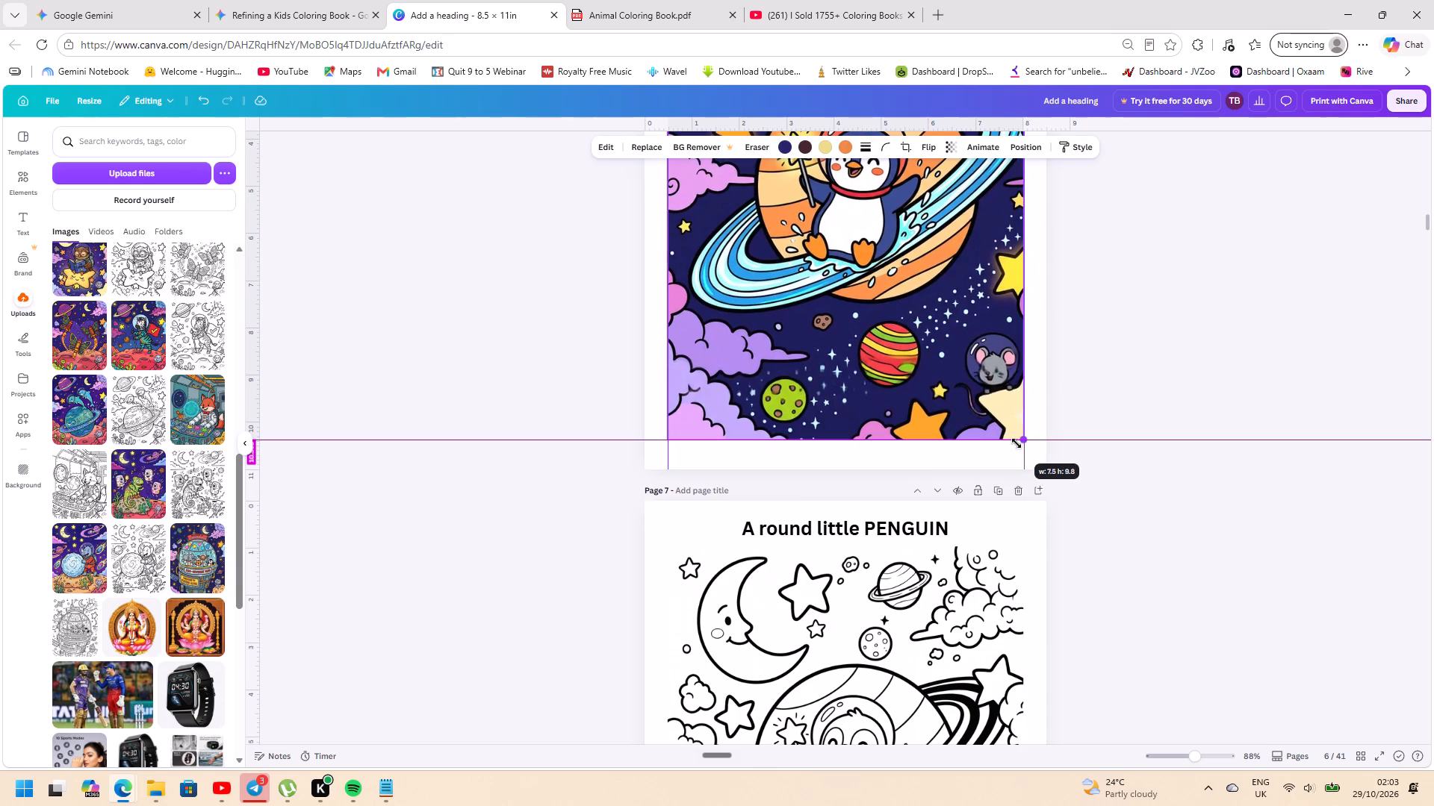
left_click_drag(1016, 443, 1016, 443)
left_click(562, 493)
Fine-tune the right and bottom edges of page 6's penguin picture so they sit exactly on the margin guides.
scroll(560, 495, "up", 3)
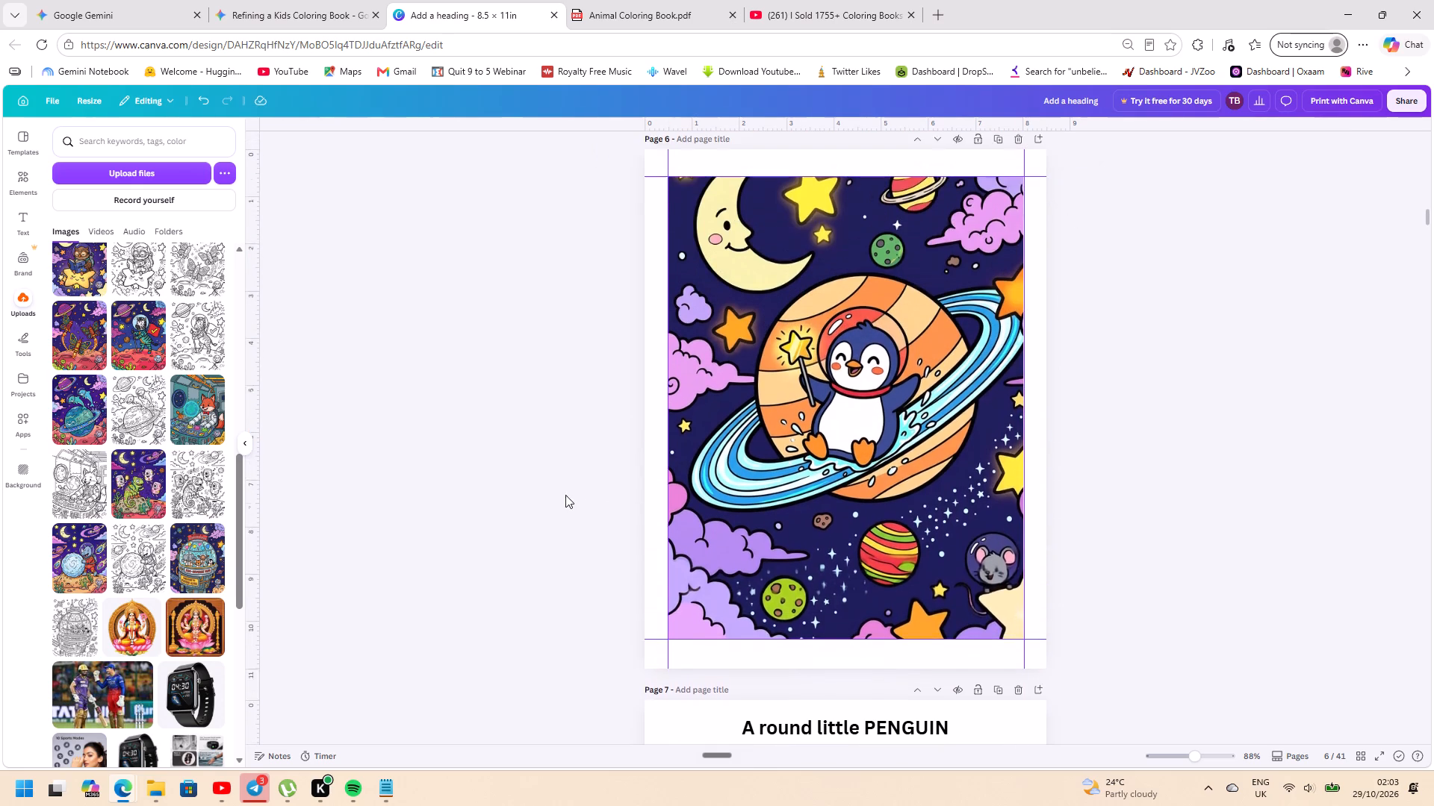
left_click(857, 456)
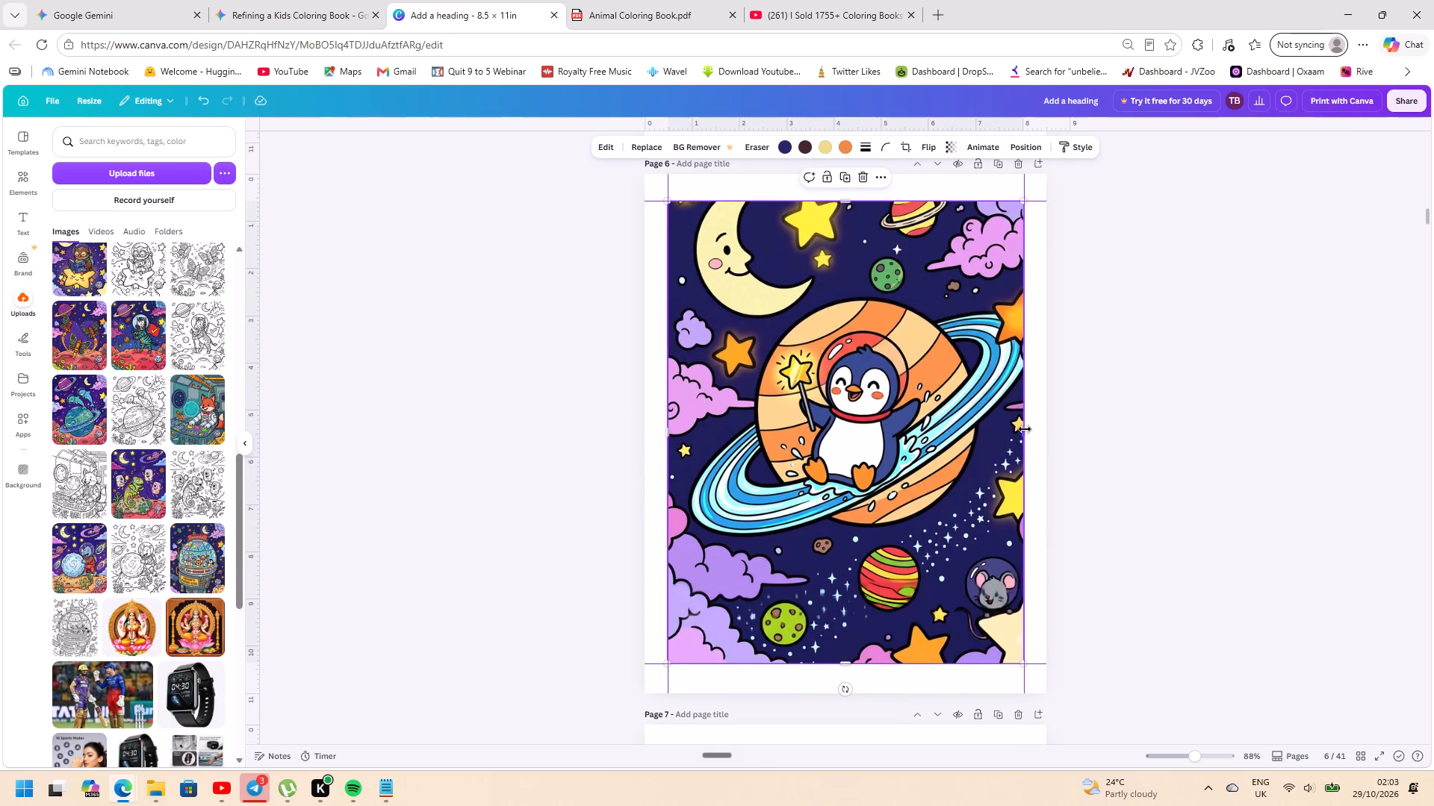
left_click(1025, 429)
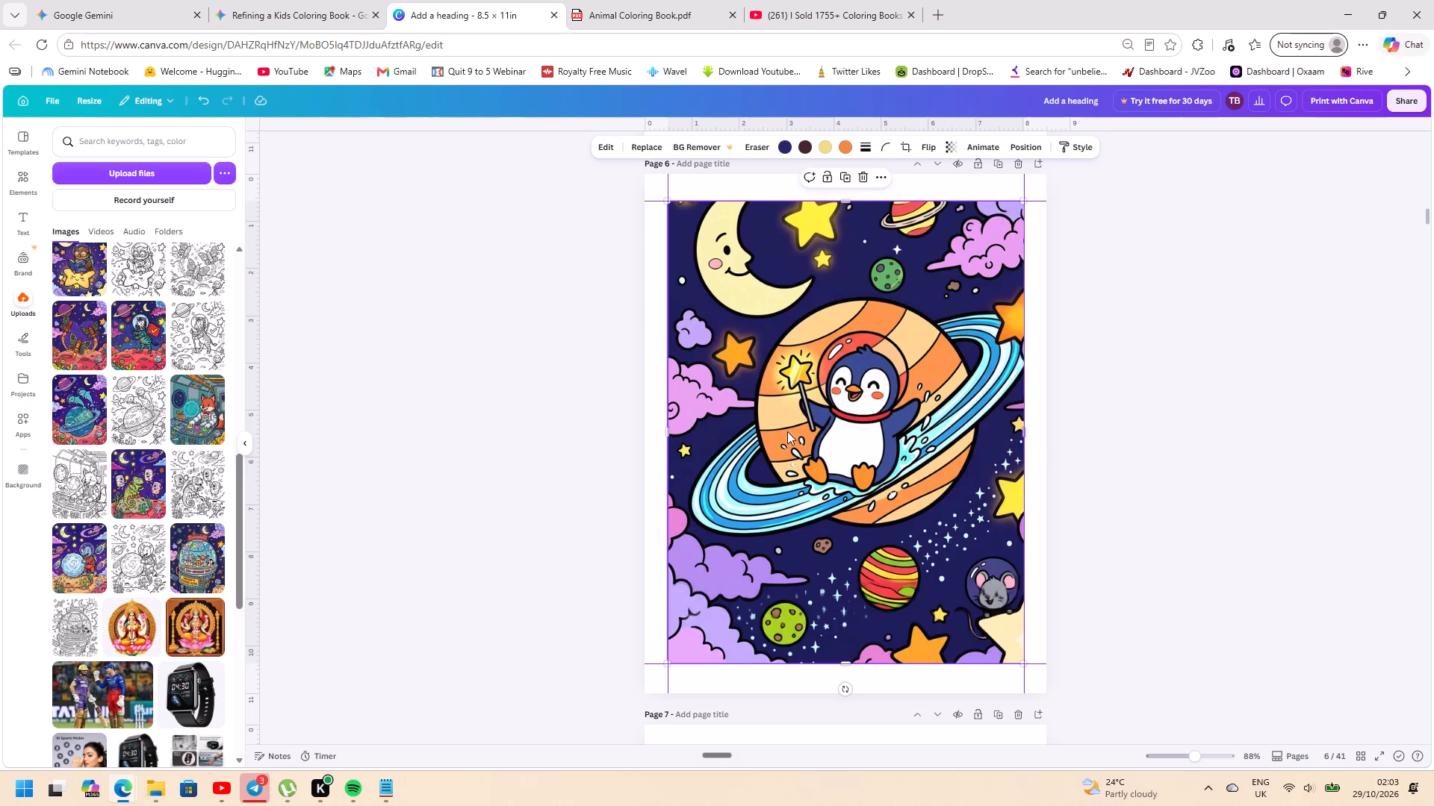
left_click(525, 416)
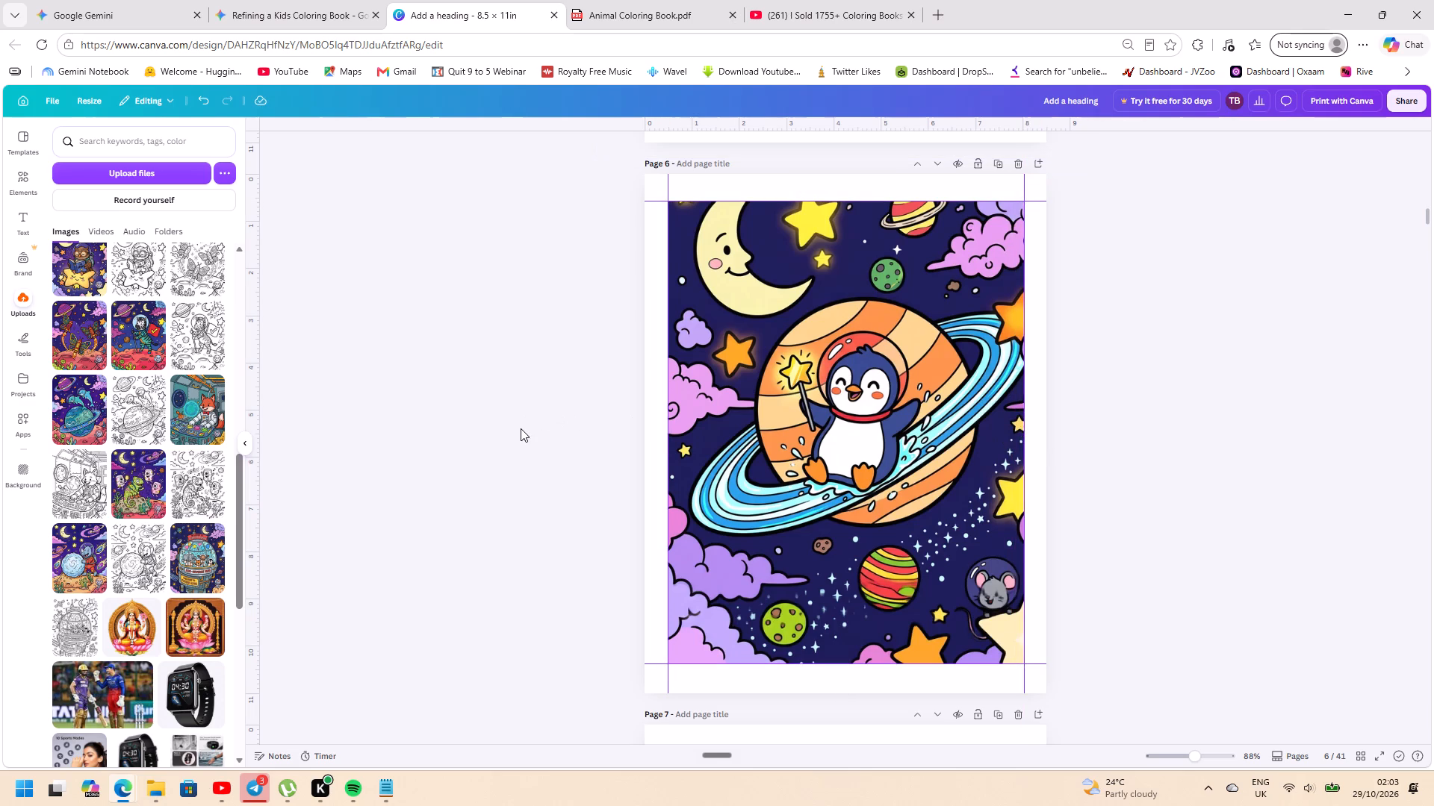
left_click(823, 464)
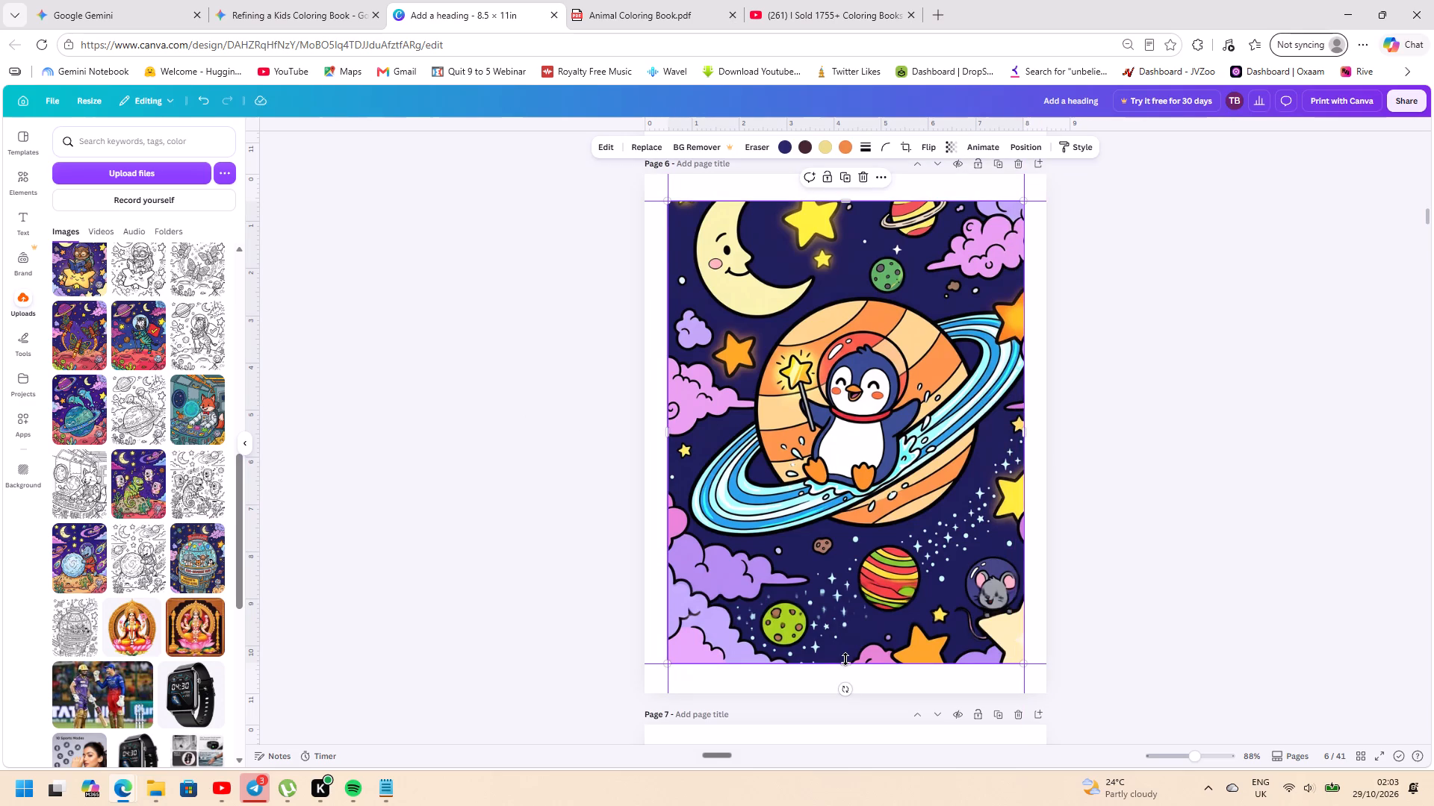
left_click(845, 660)
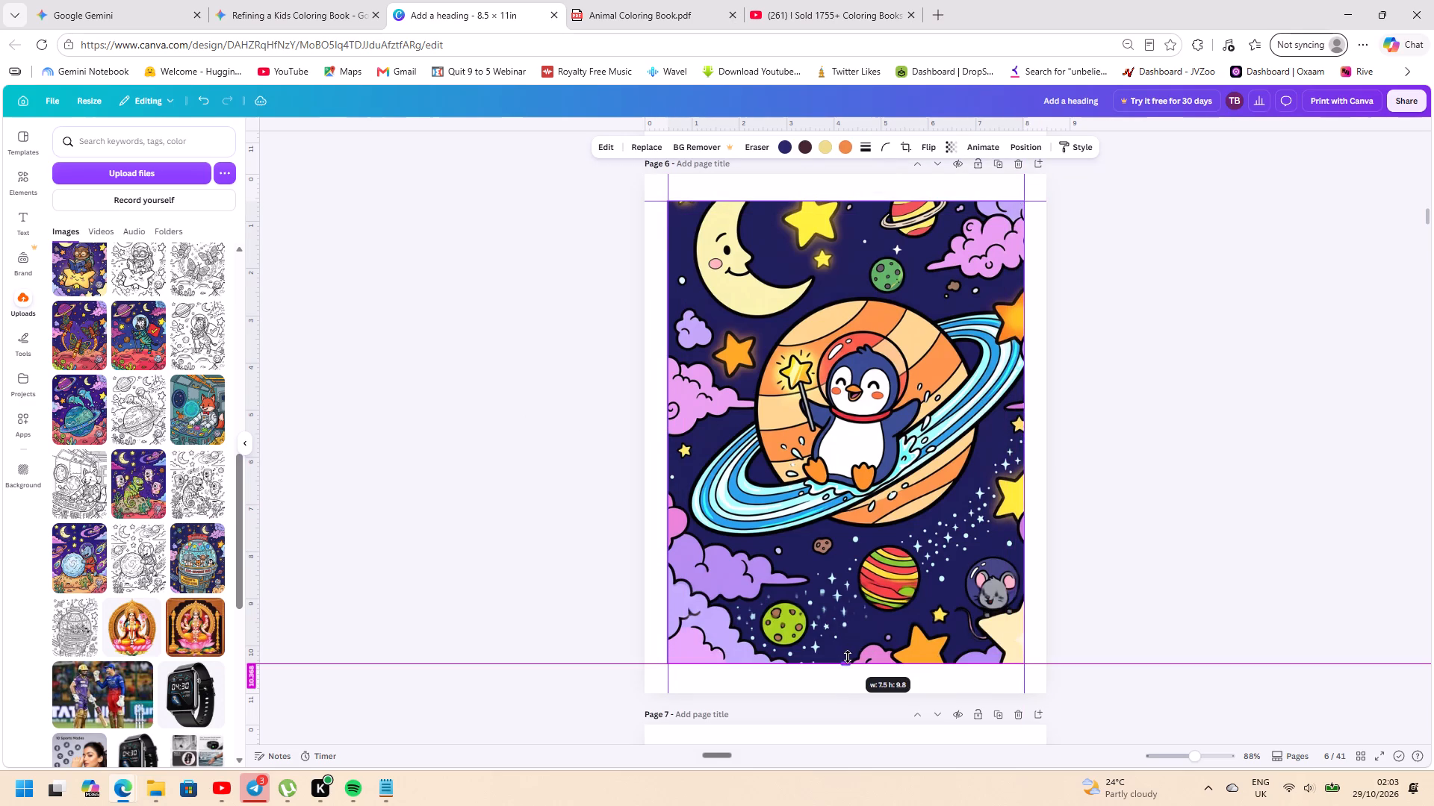
left_click(517, 529)
Move page 7's line-art penguin picture up so its top edge sits on the top margin guide, keeping it between the side guides.
scroll(514, 529, "up", 2)
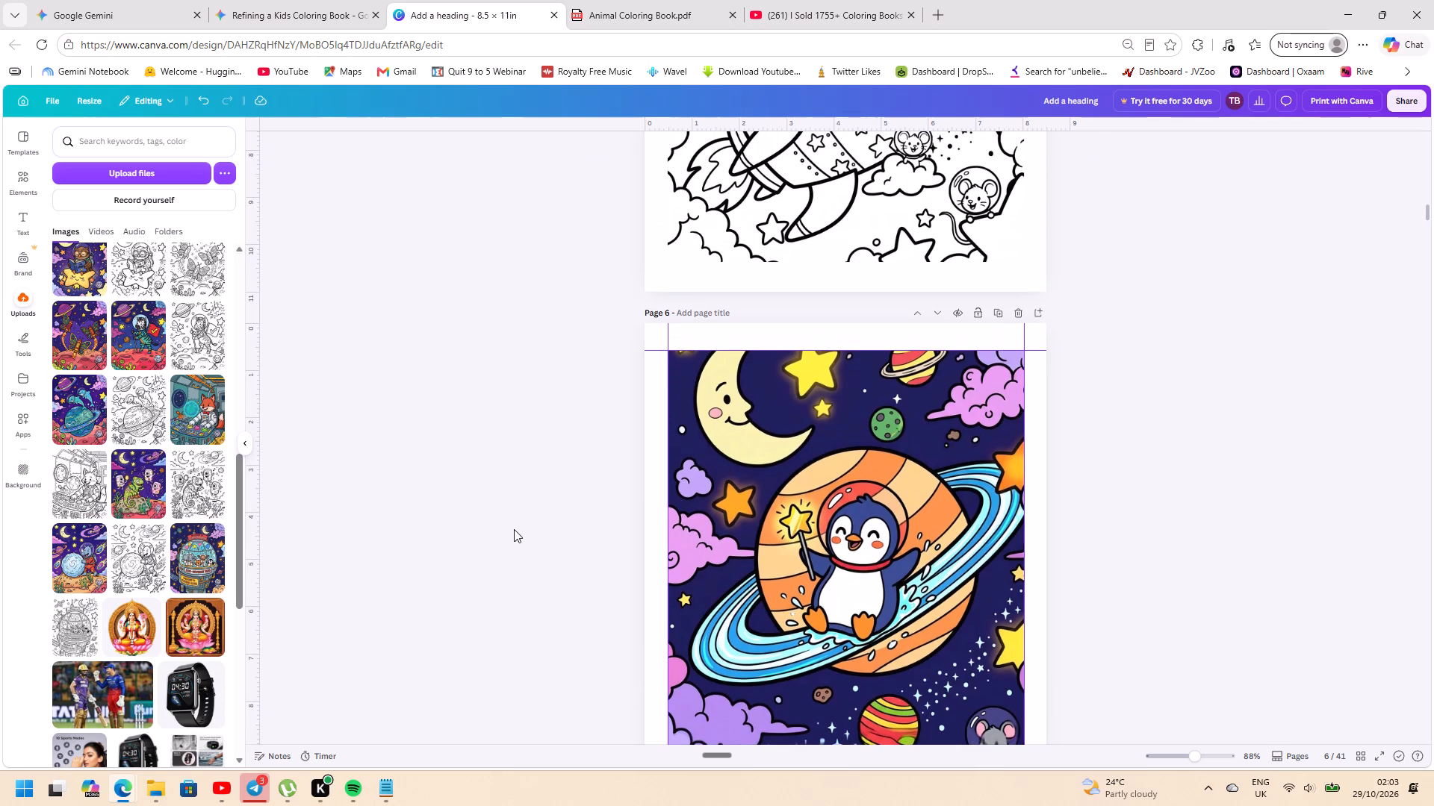
scroll(514, 529, "down", 8)
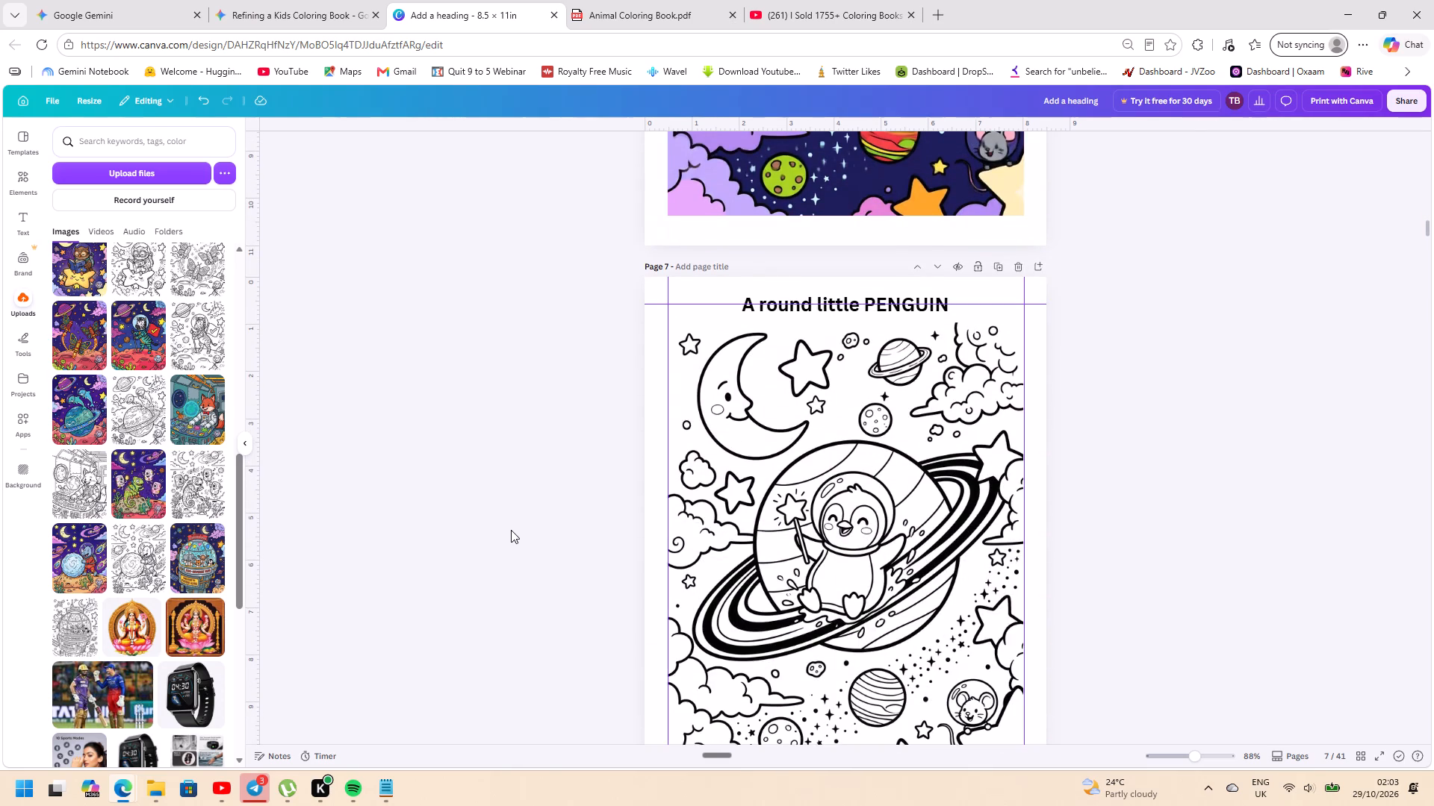
left_click(792, 528)
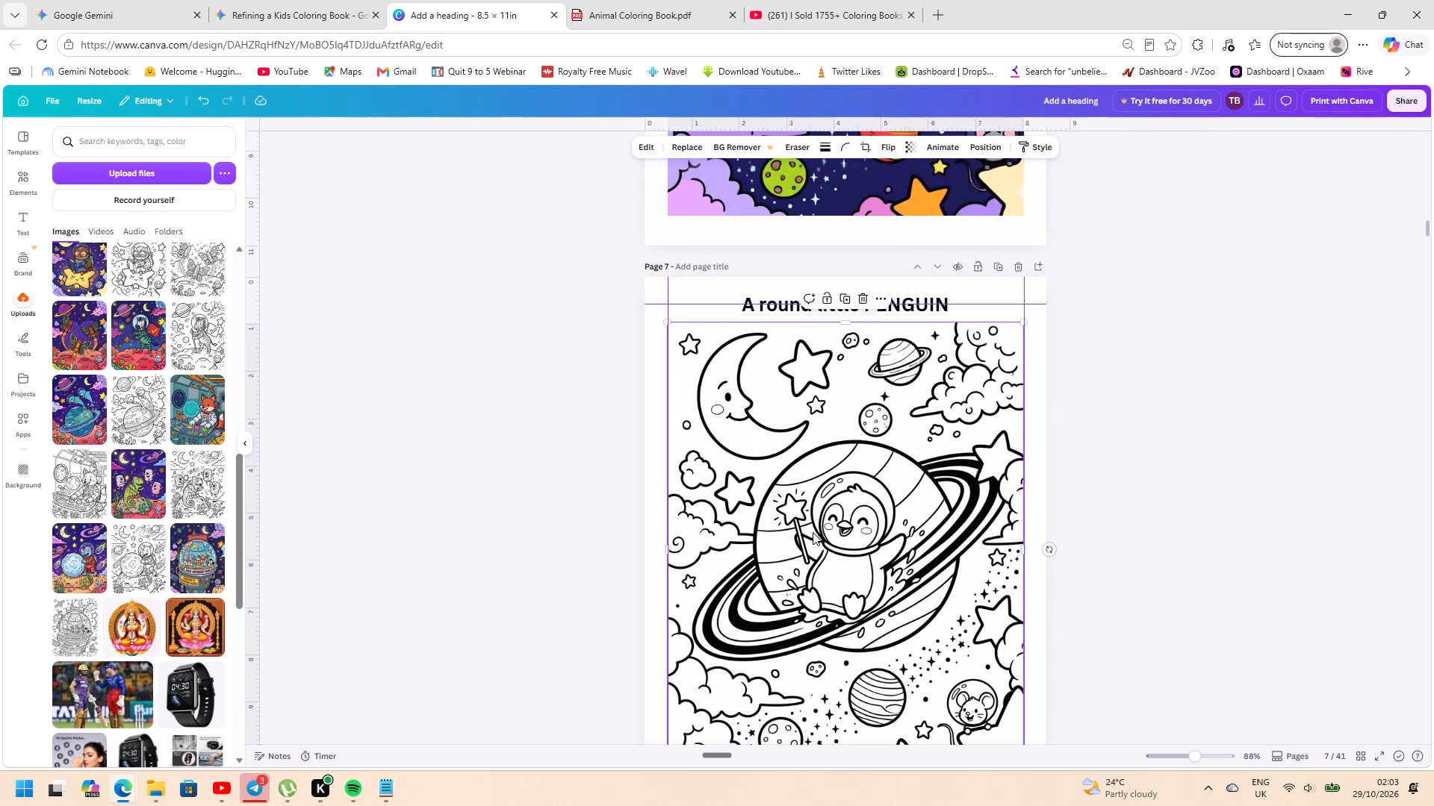
left_click_drag(816, 534, 814, 522)
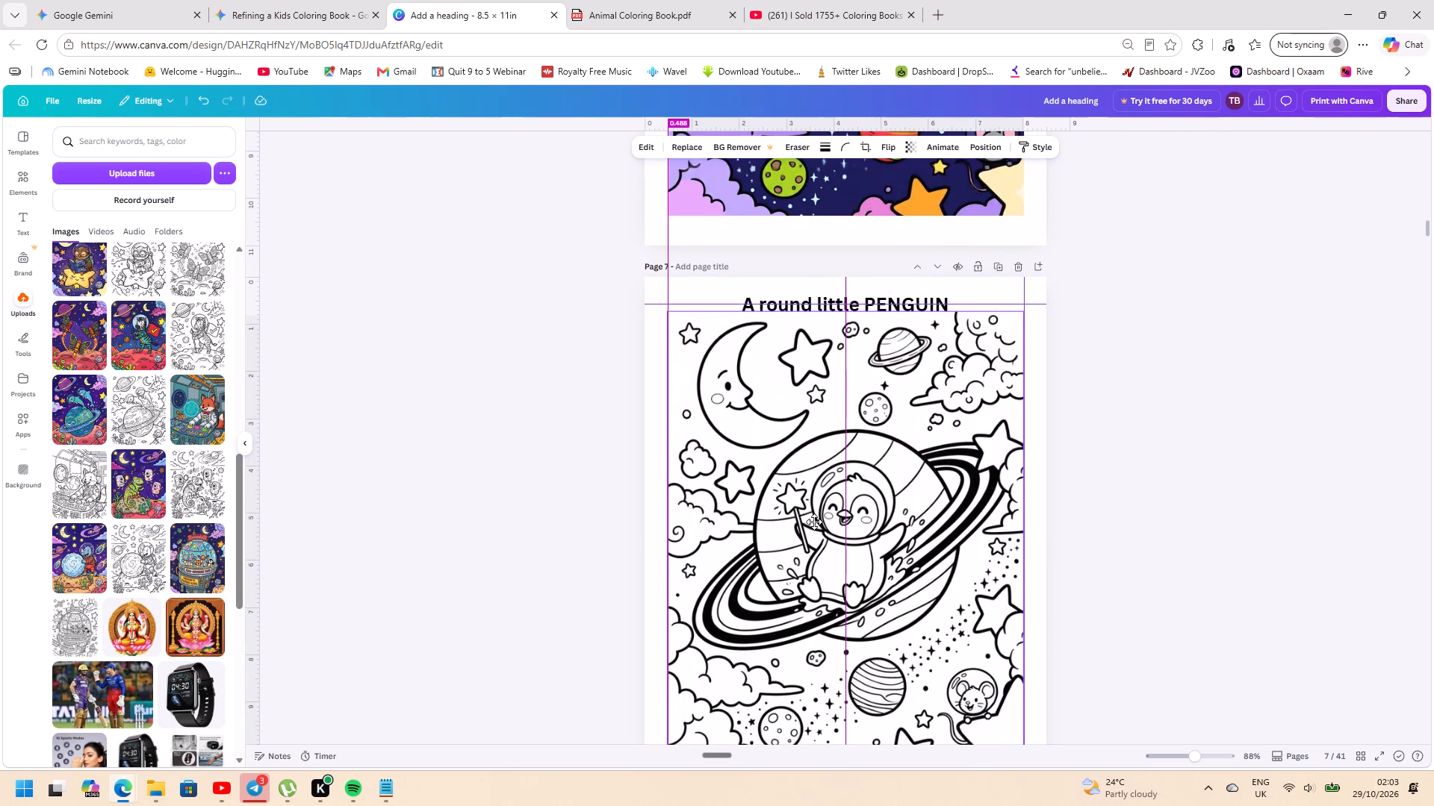
left_click_drag(814, 522, 814, 519)
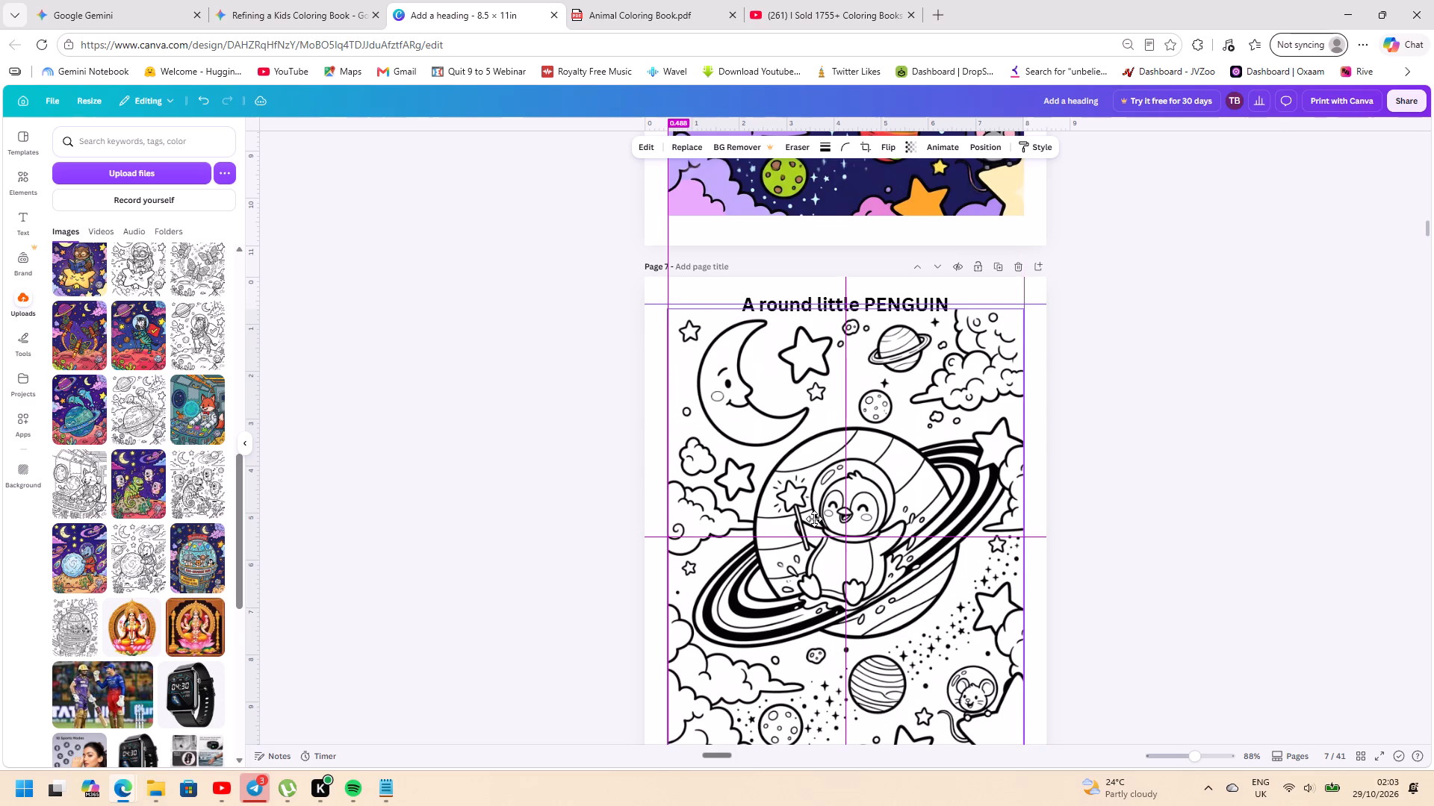
left_click_drag(814, 519, 816, 525)
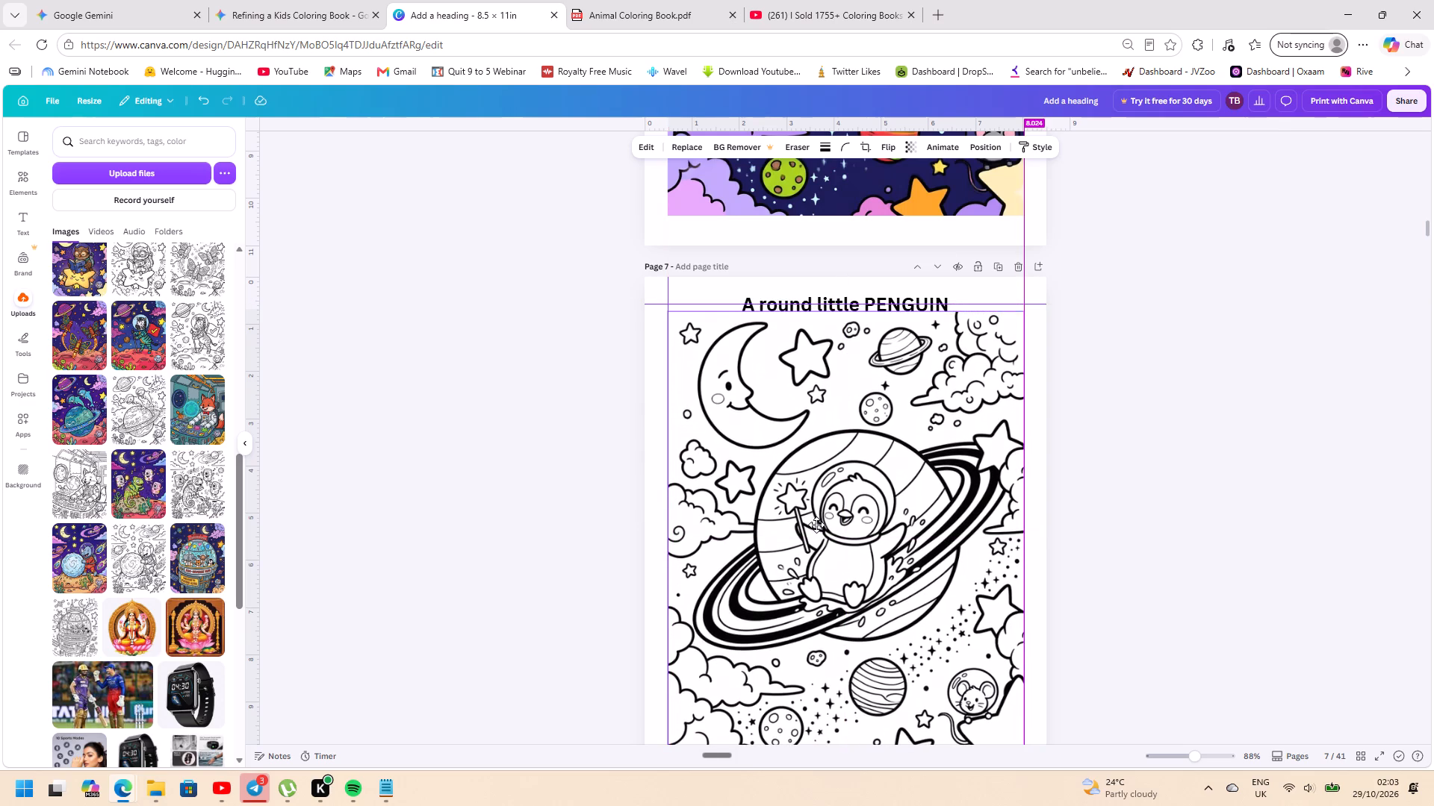
left_click_drag(816, 525, 816, 515)
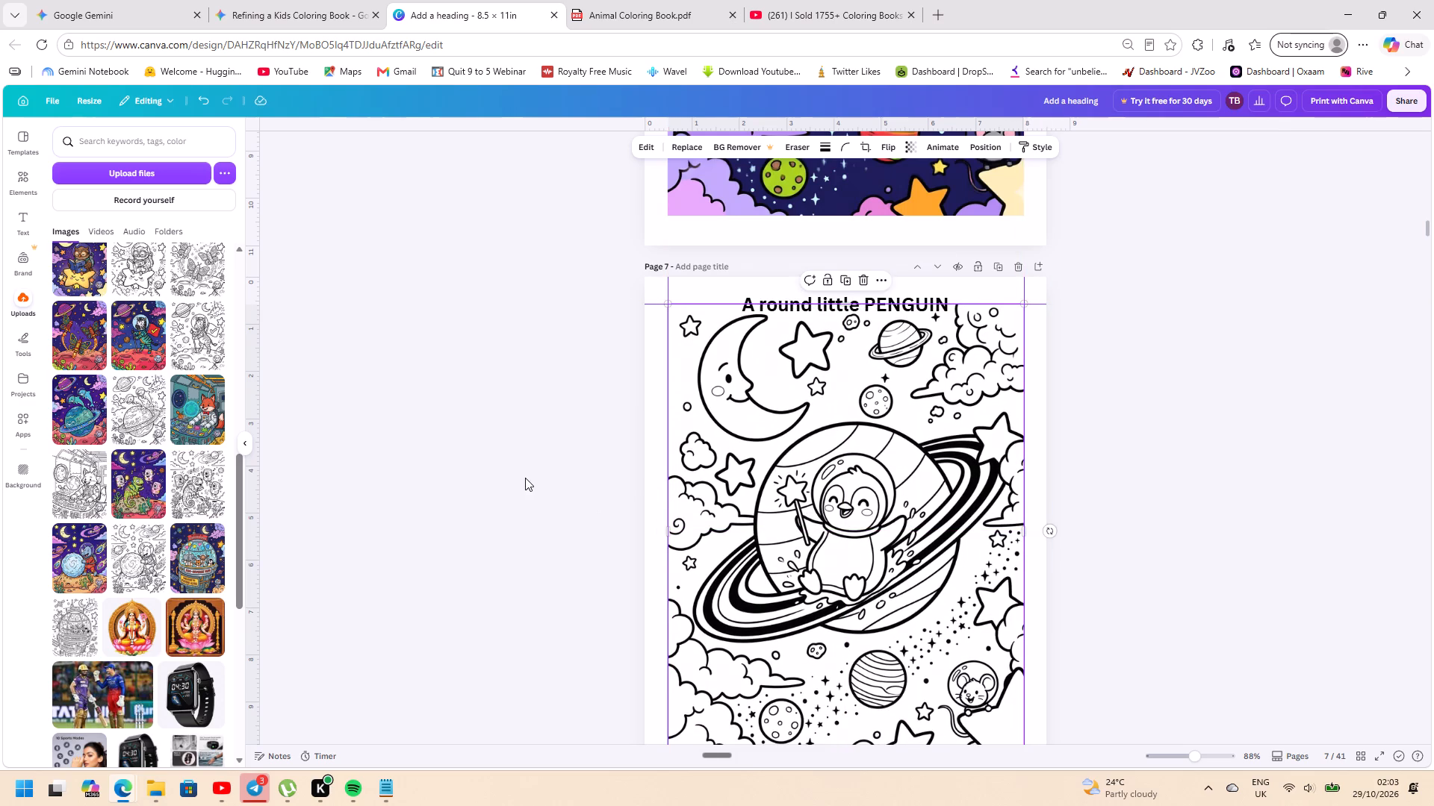
left_click(525, 478)
Extend the bottom edge of page 7's penguin picture to the bottom guide, about 7.5 by 9.8 in, and align its side edges to the guides.
scroll(535, 499, "down", 3)
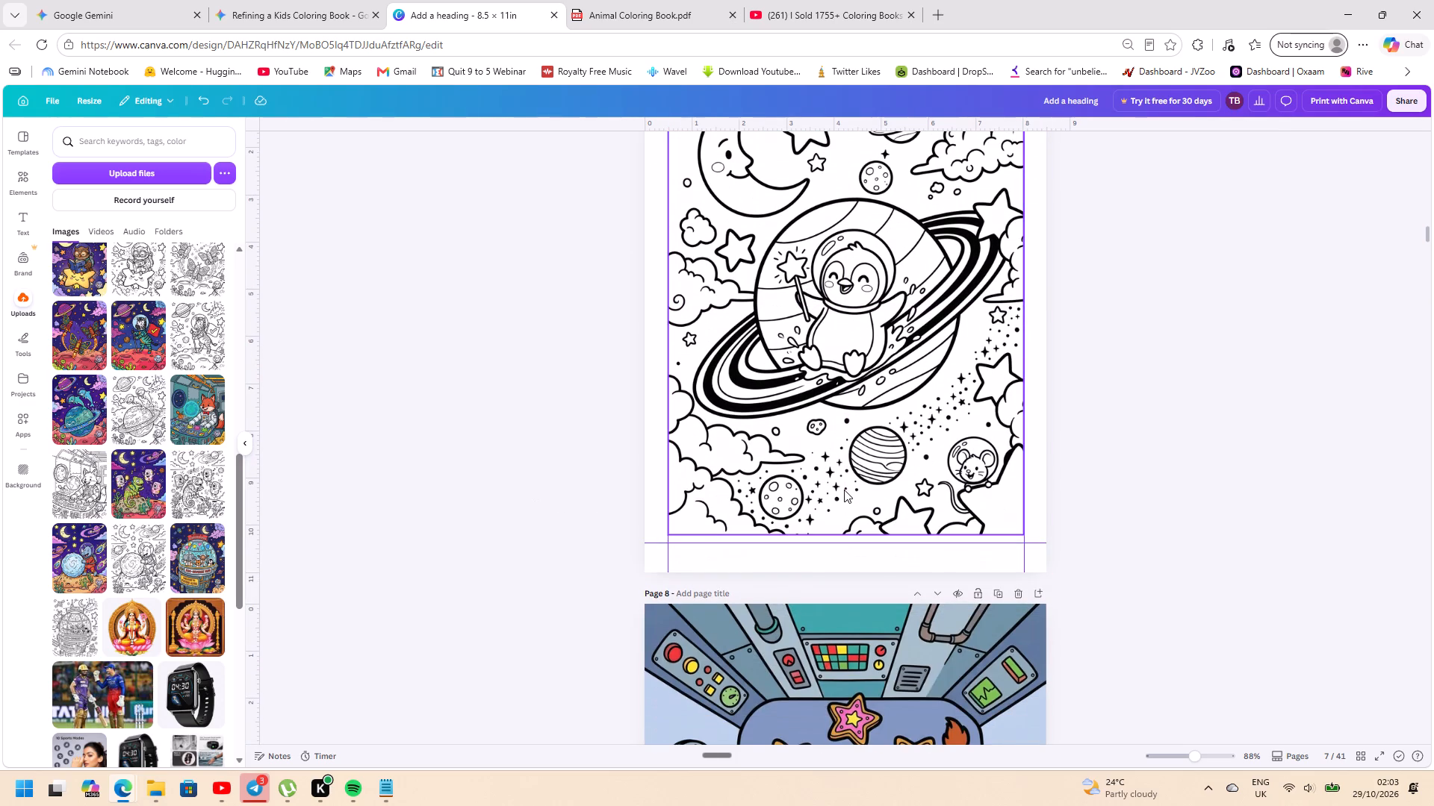
left_click(844, 490)
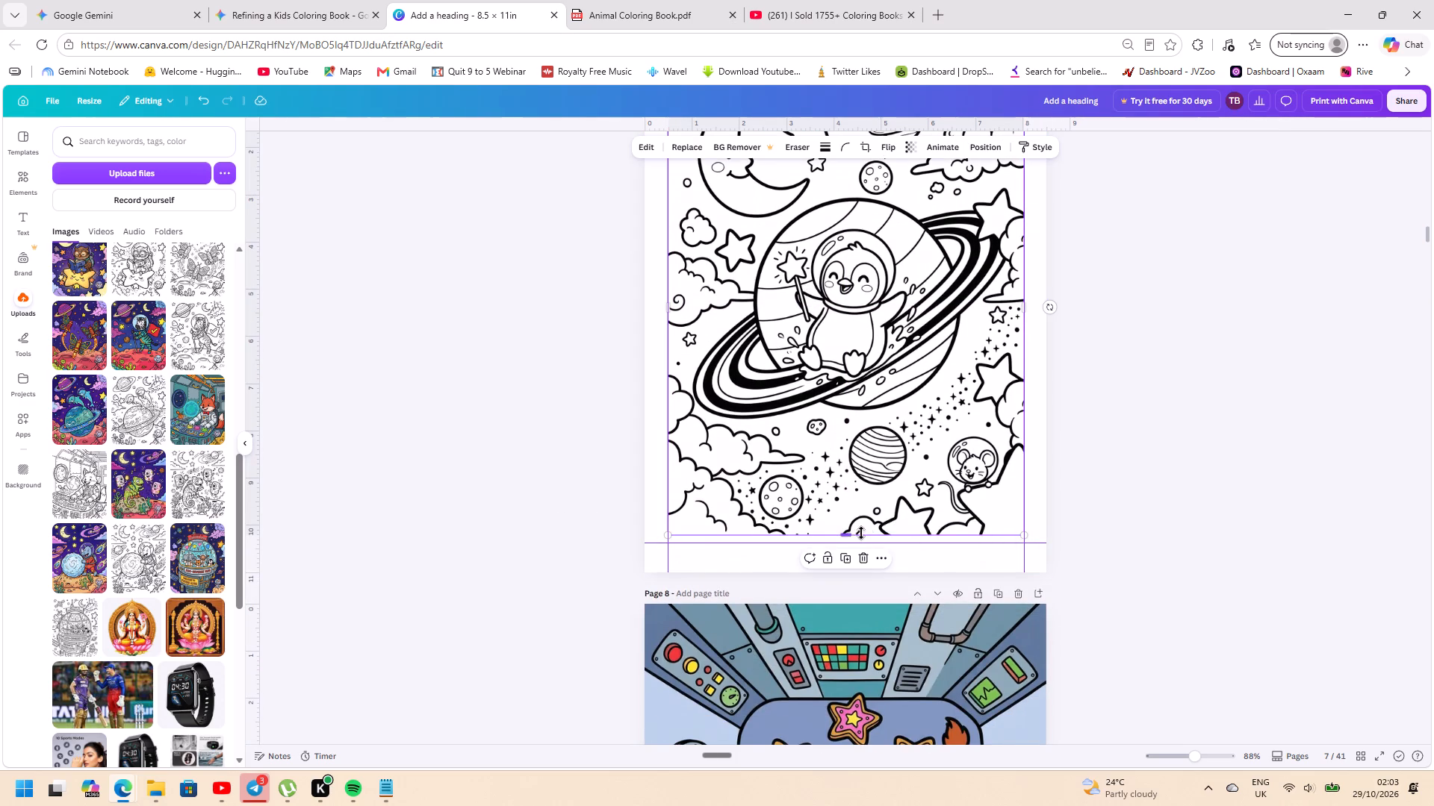
left_click(848, 533)
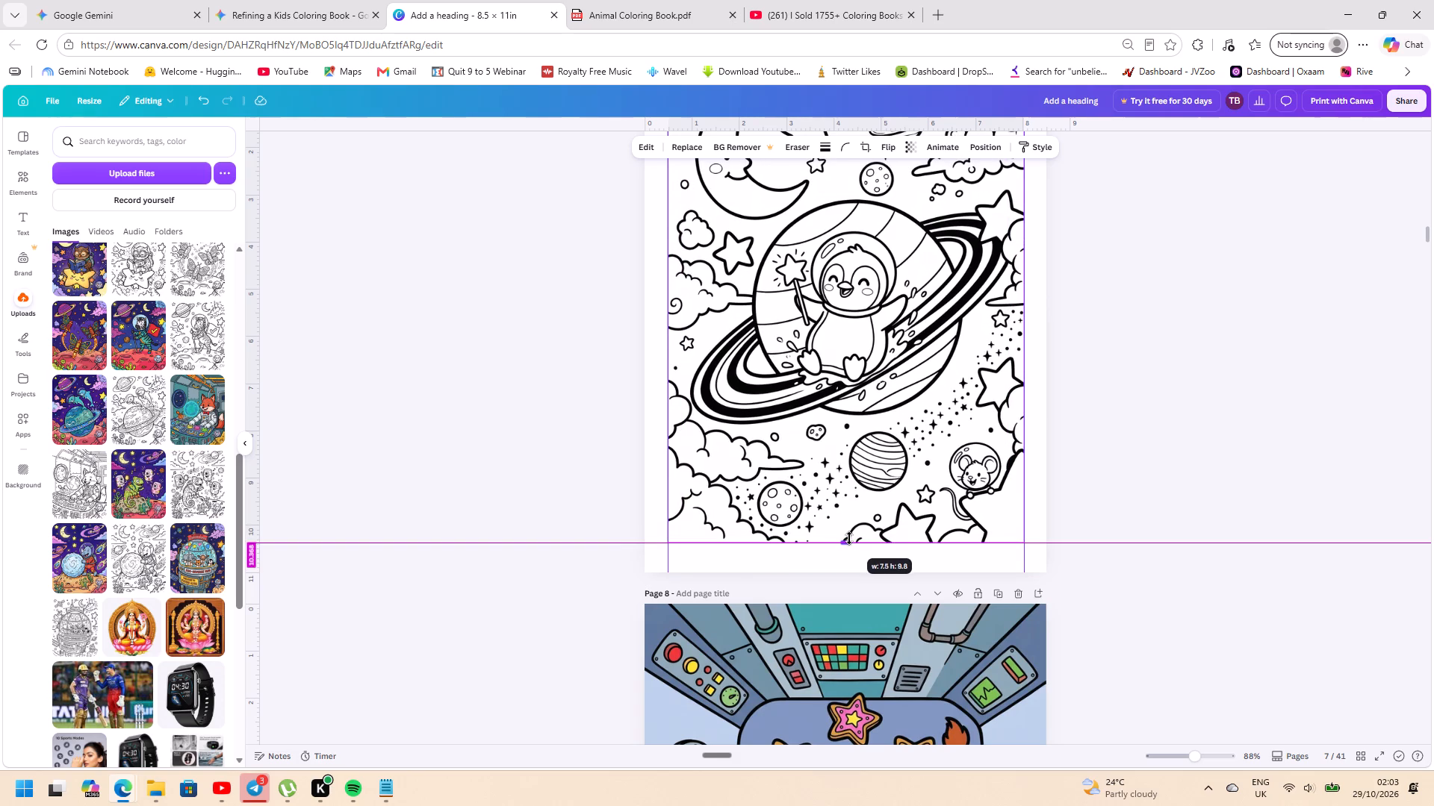
left_click(1021, 313)
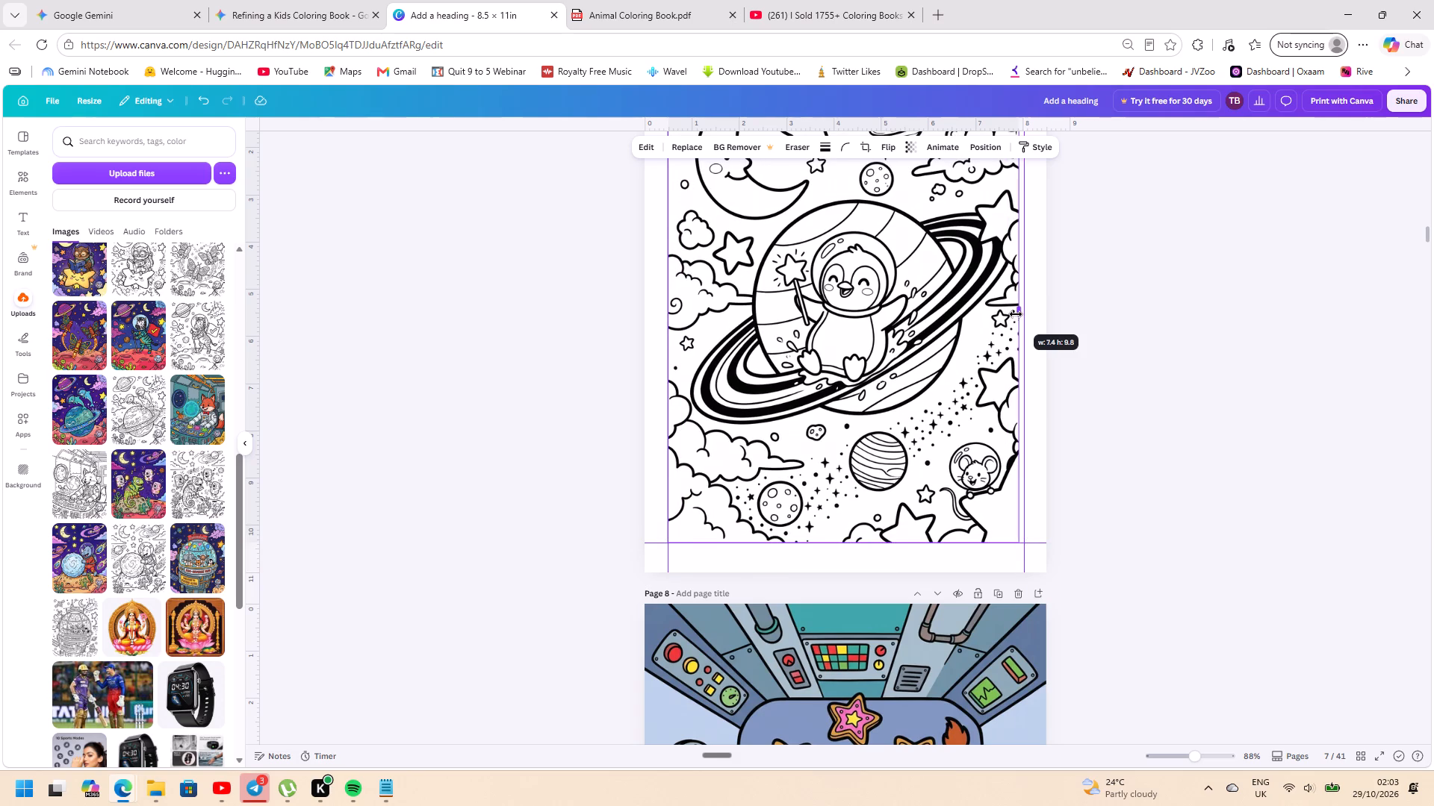
left_click(667, 311)
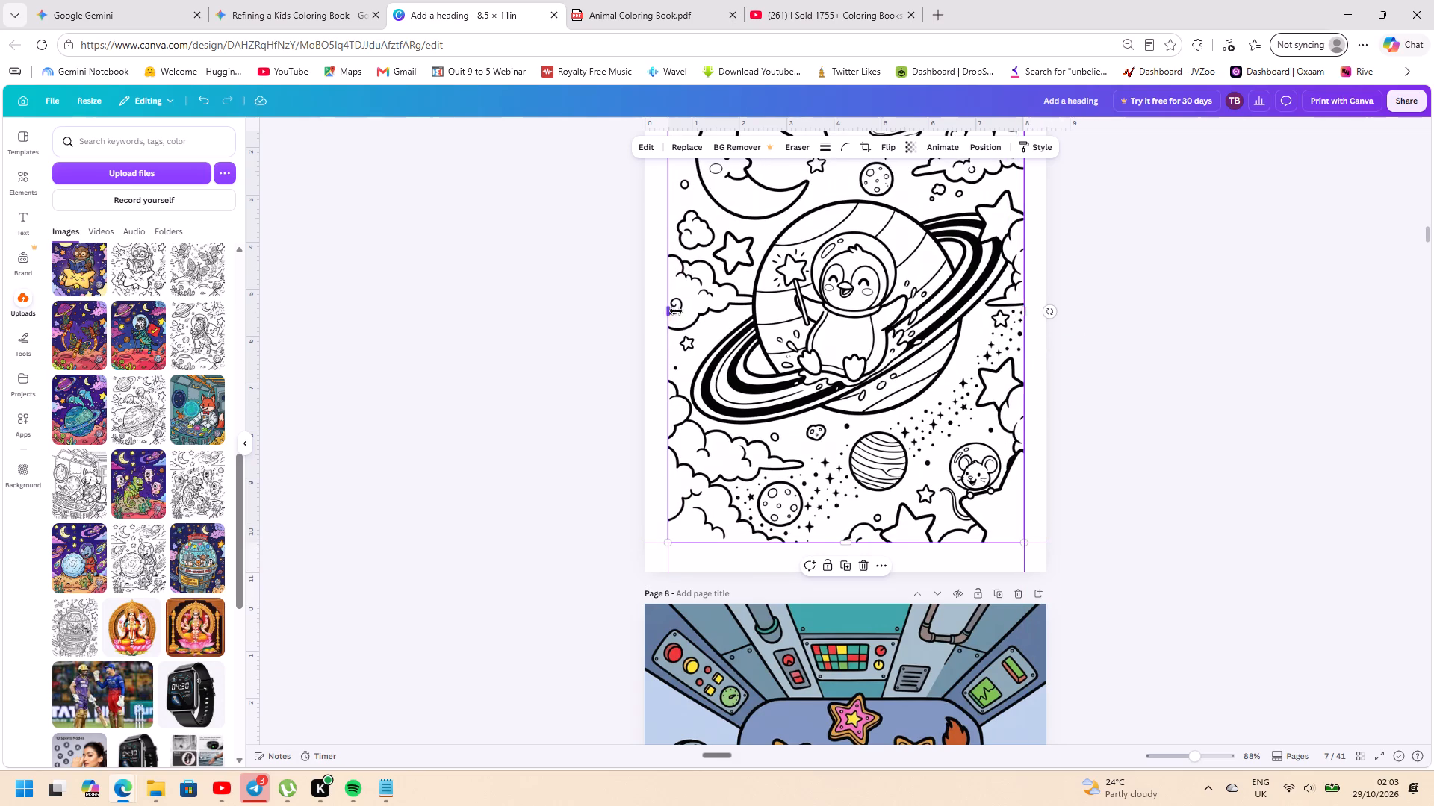
left_click(542, 396)
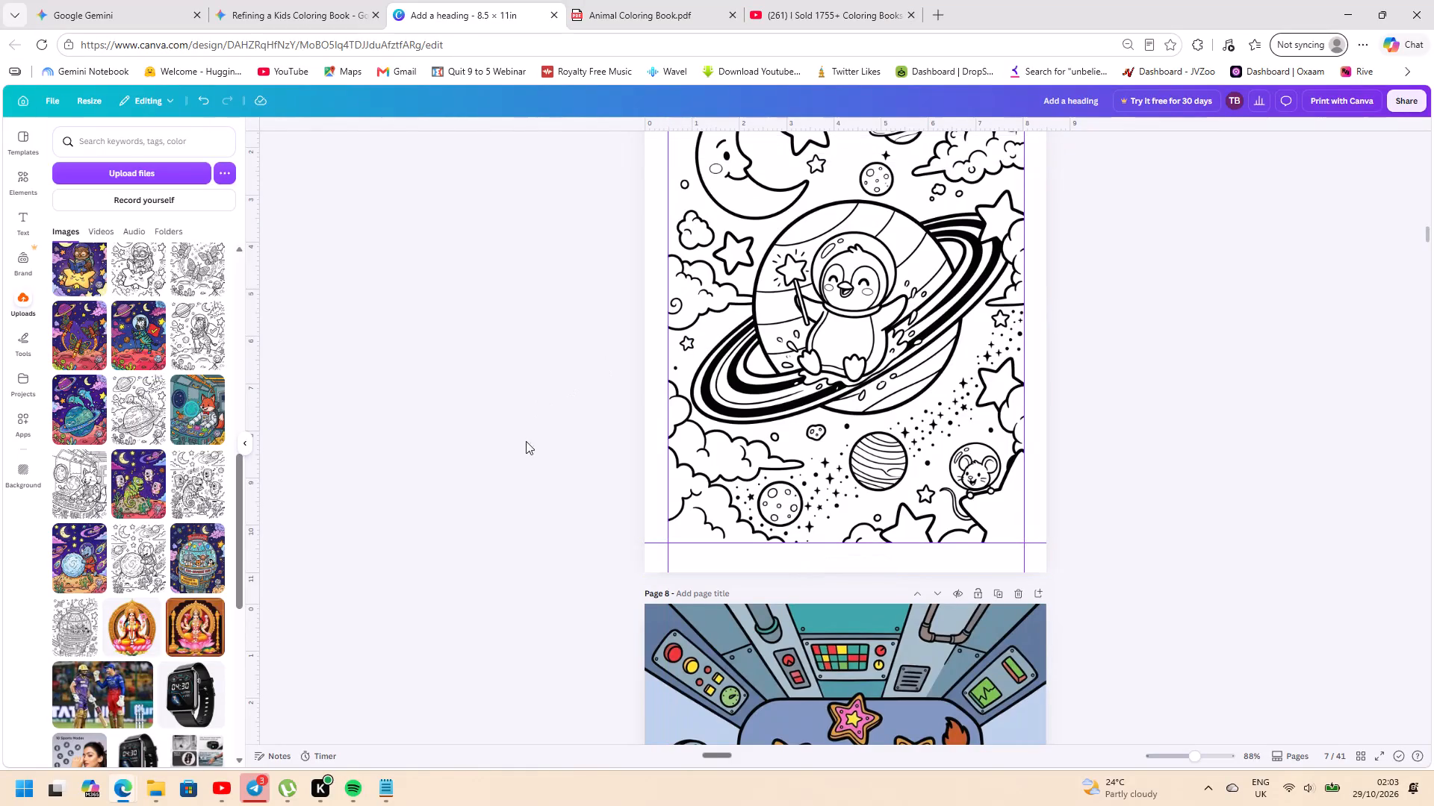
Shorten page 7's title to PENGUIN and narrow its text box to fit the word.
scroll(516, 464, "up", 2)
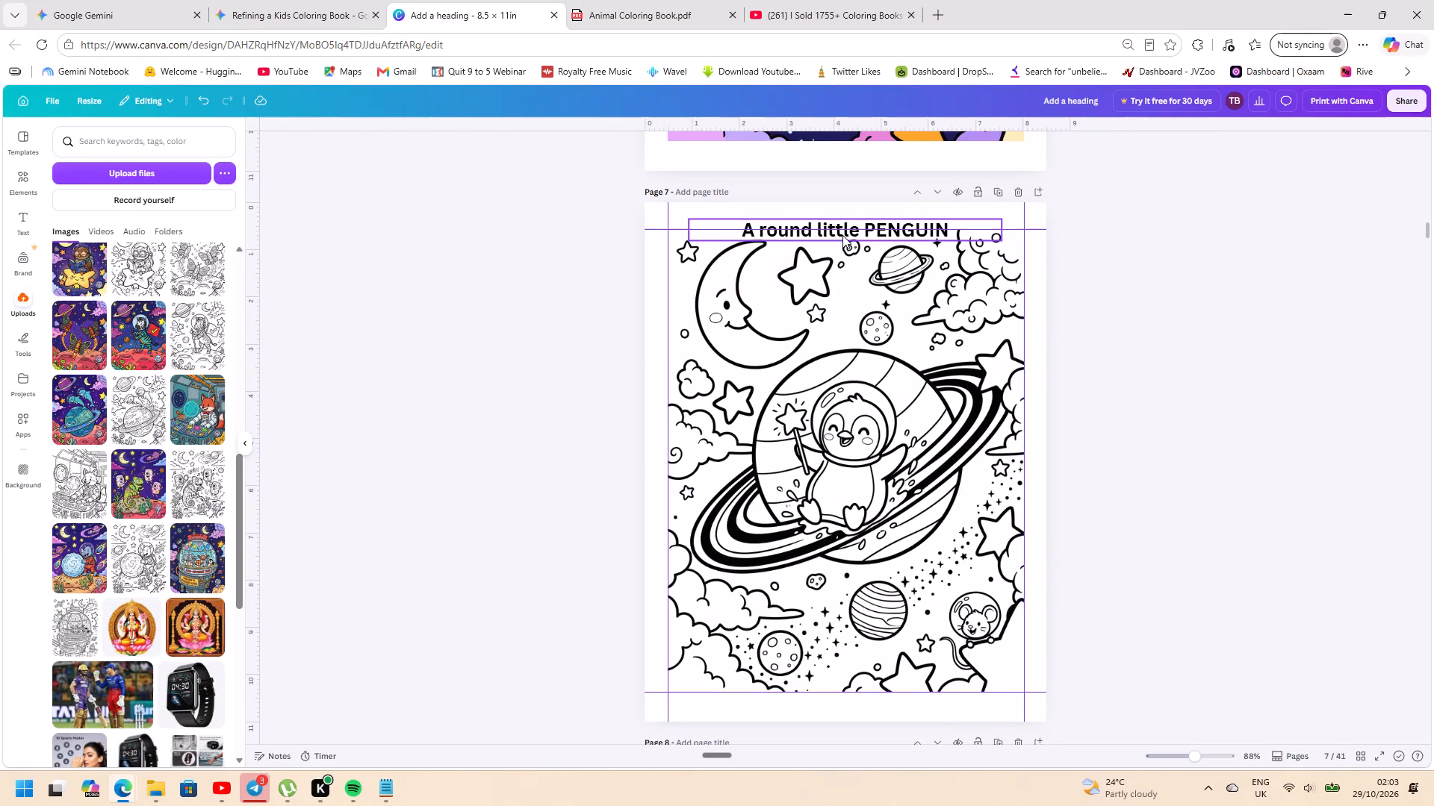
double_click(842, 233)
left_click(863, 228)
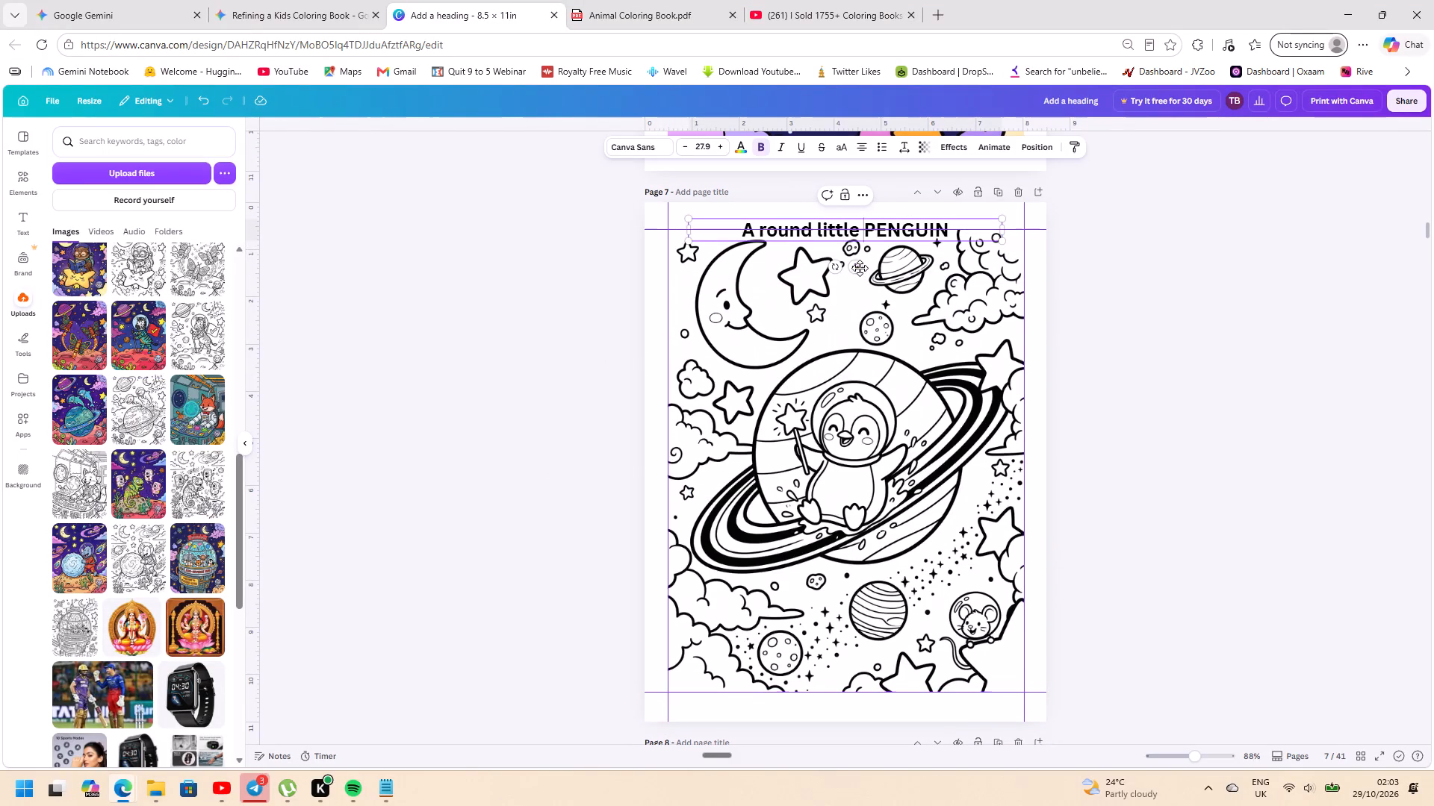
key("ctrl+shift+Left")
key("ctrl+shift+Left")
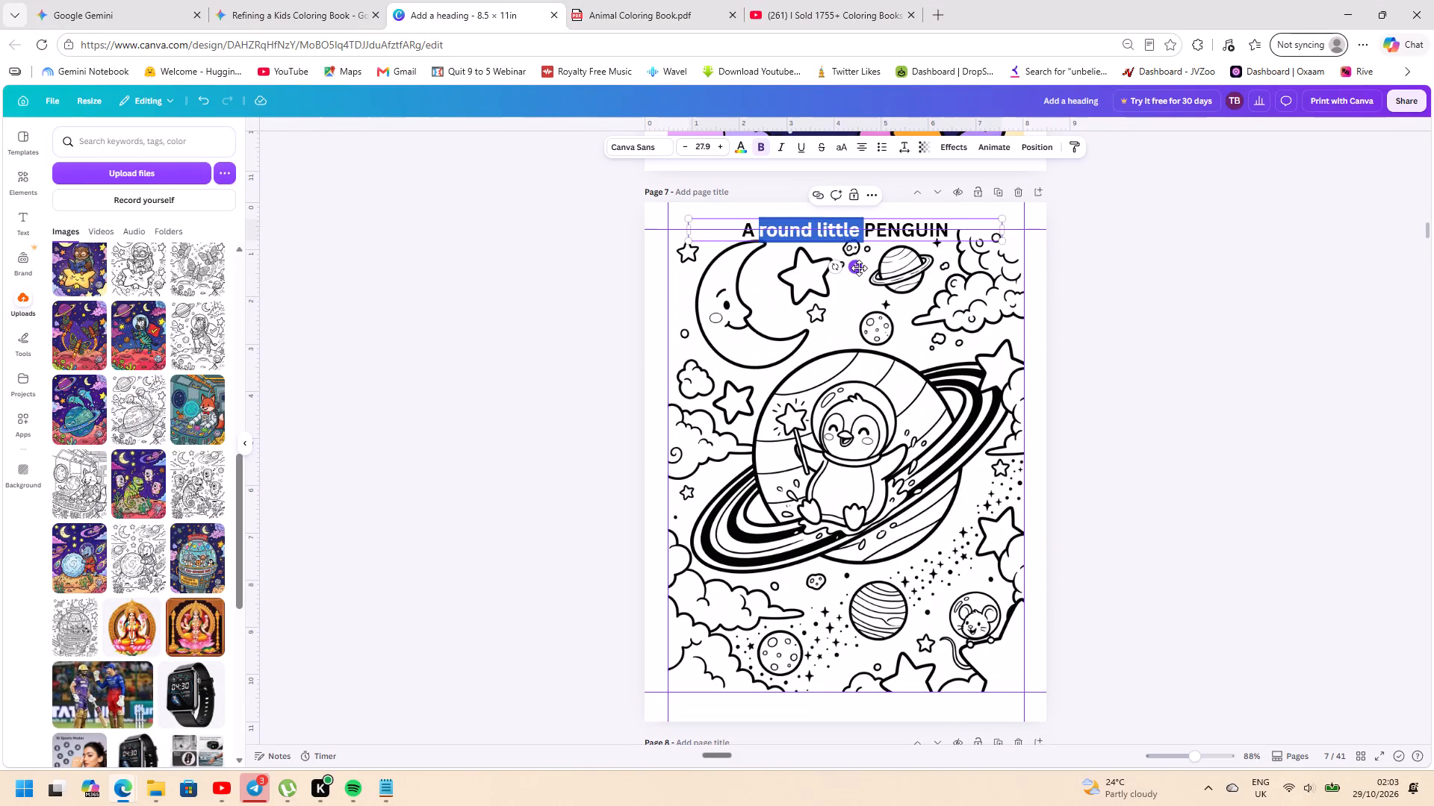
key("ctrl+shift+Left")
key("Delete")
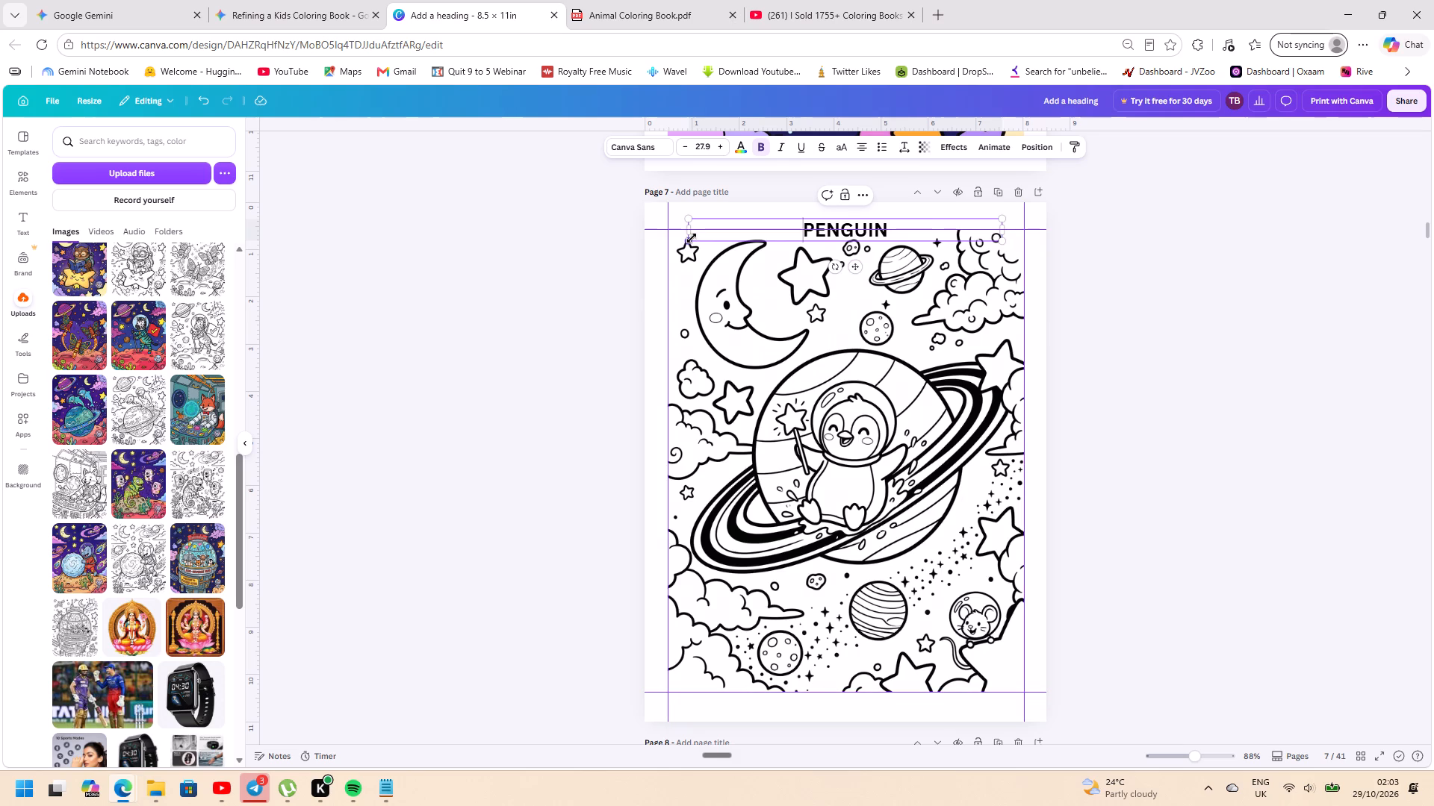
left_click_drag(685, 226, 822, 224)
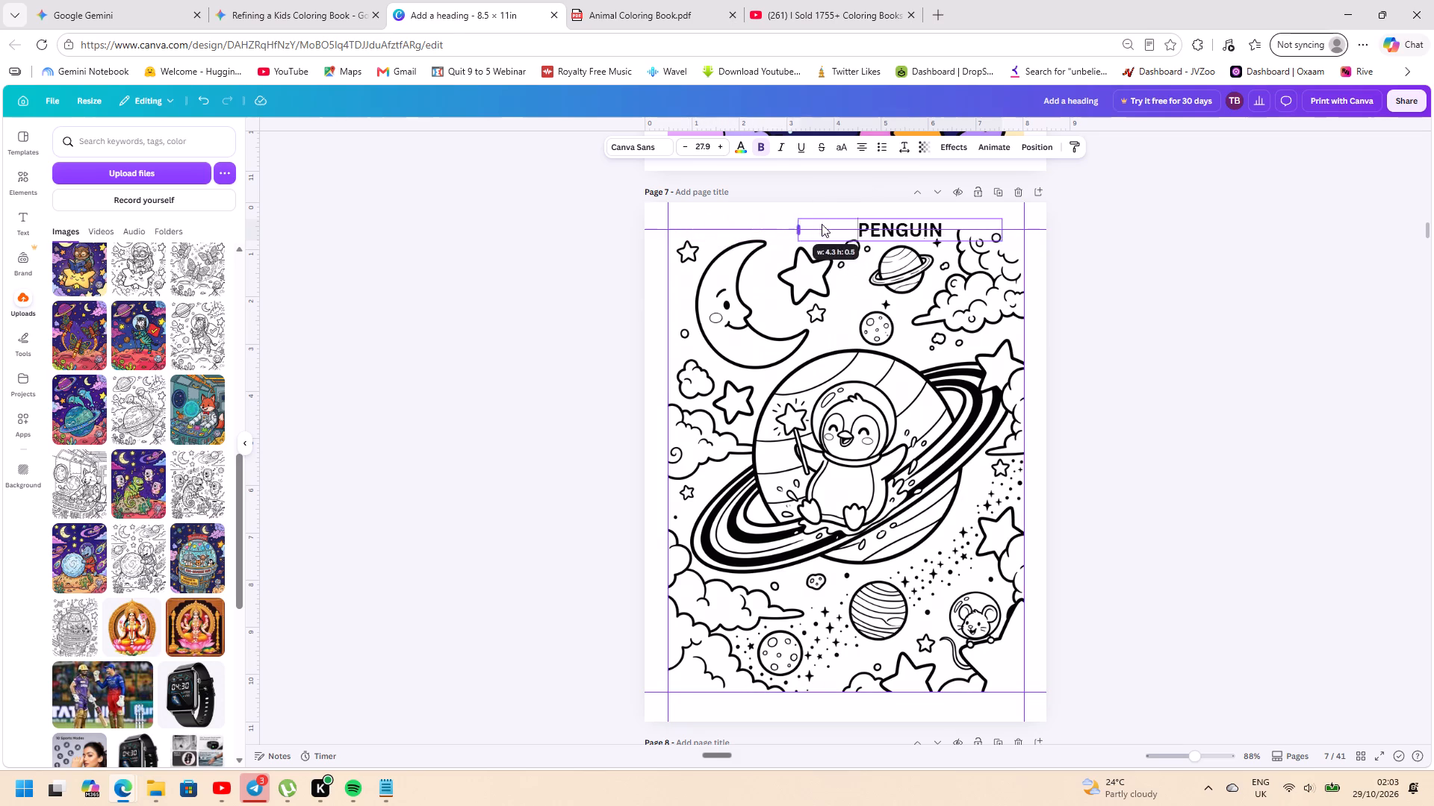
left_click_drag(822, 224, 886, 223)
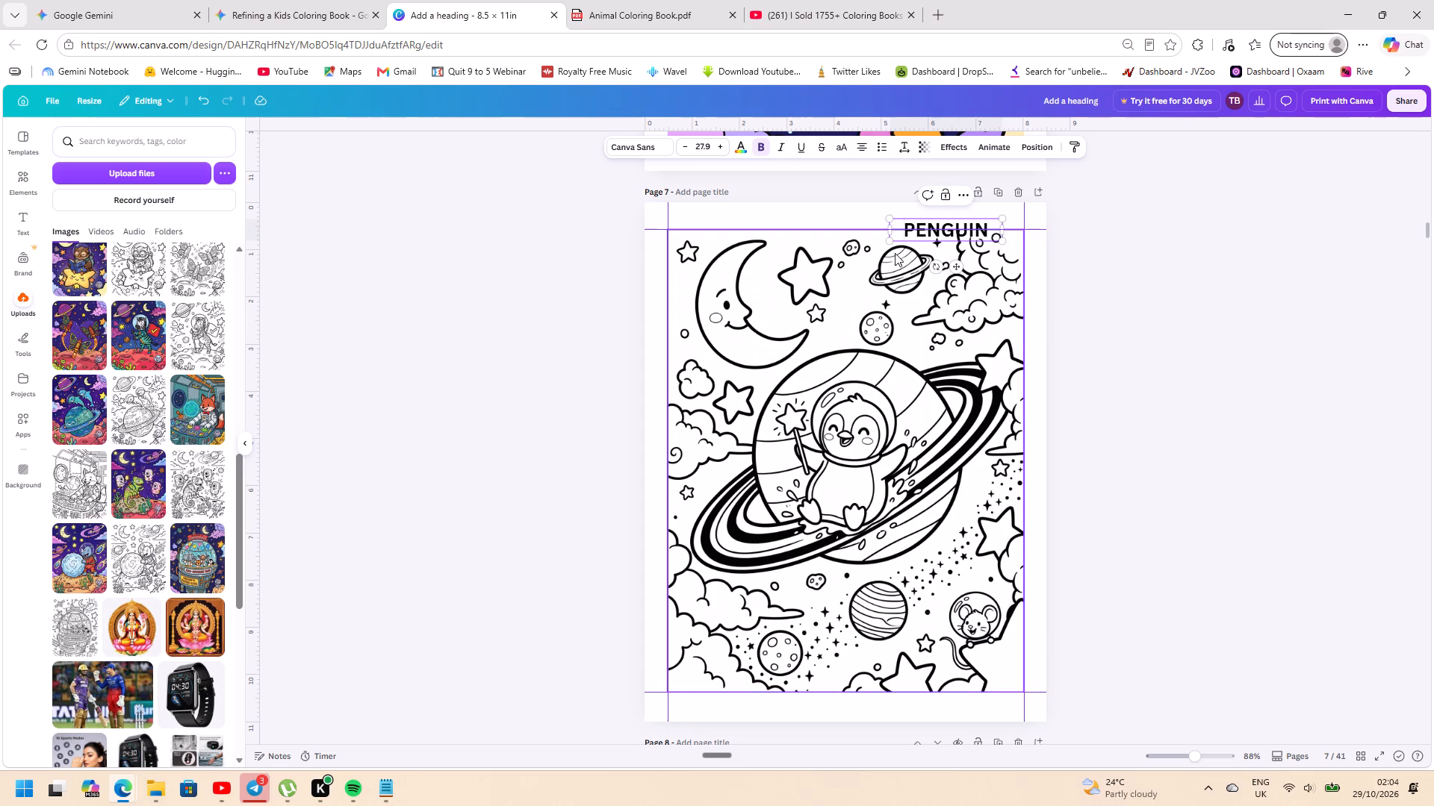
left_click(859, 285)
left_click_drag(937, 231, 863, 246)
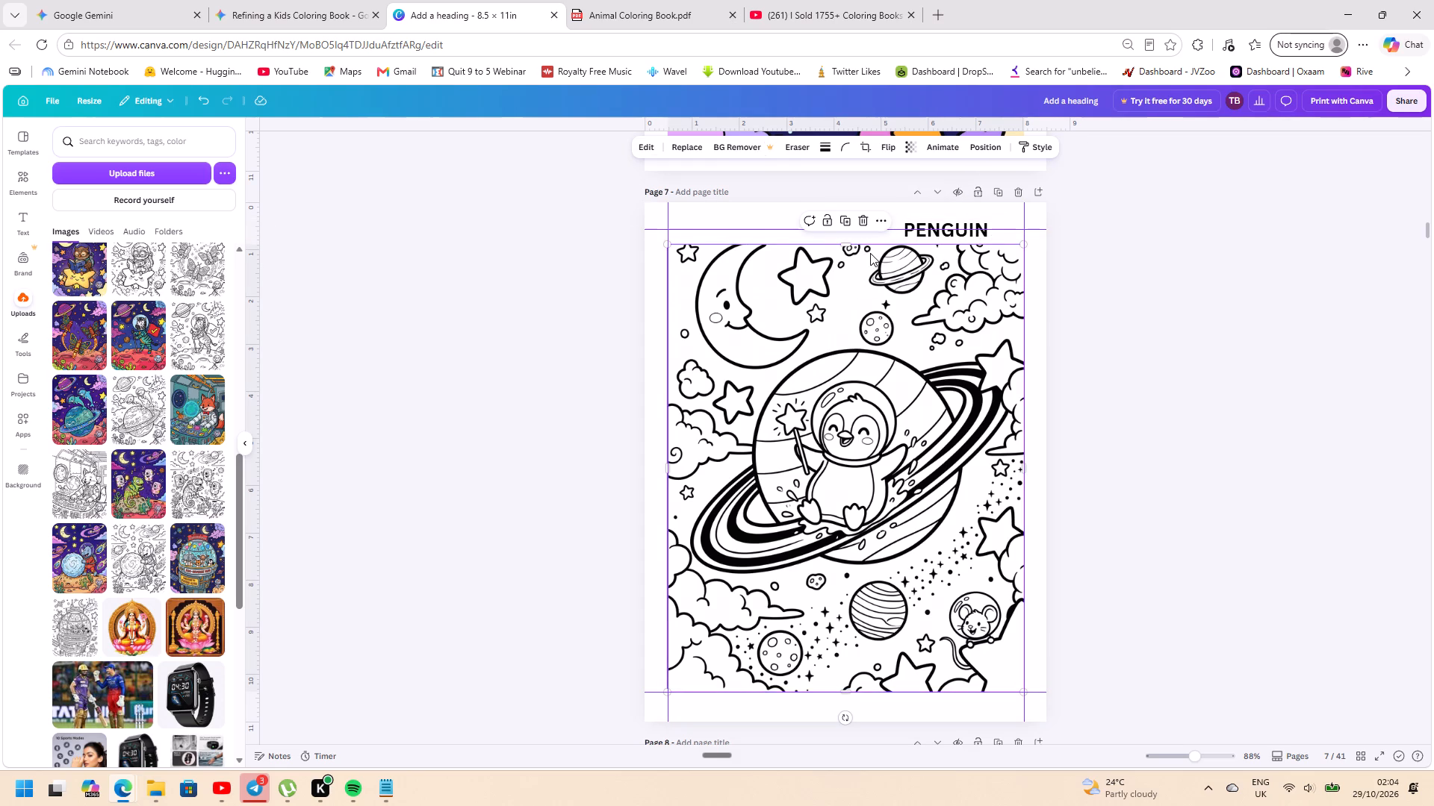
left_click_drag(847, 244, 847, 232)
Place page 7's PENGUIN title just below the top margin guide, centred horizontally over the picture.
left_click_drag(928, 224, 825, 237)
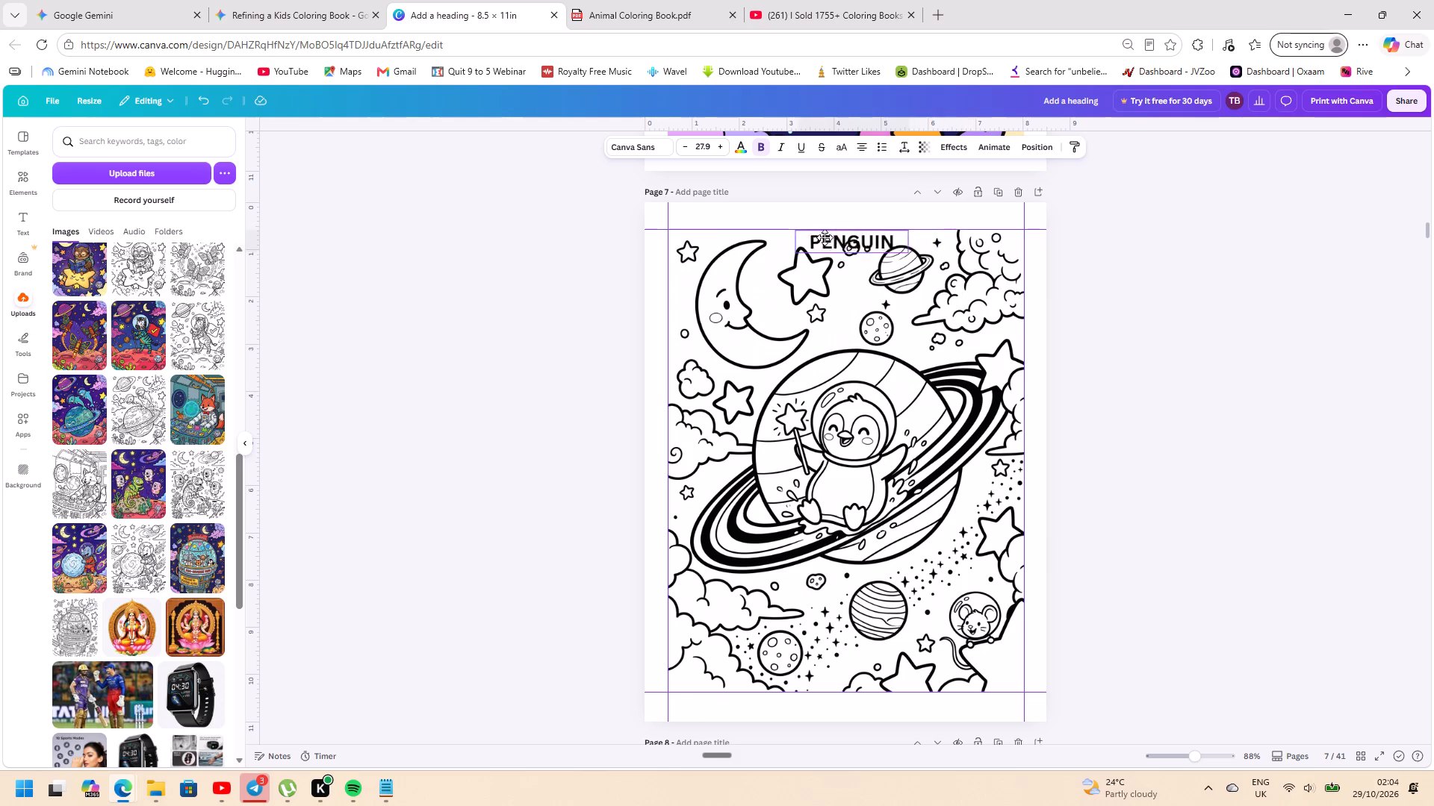
left_click_drag(825, 237, 802, 240)
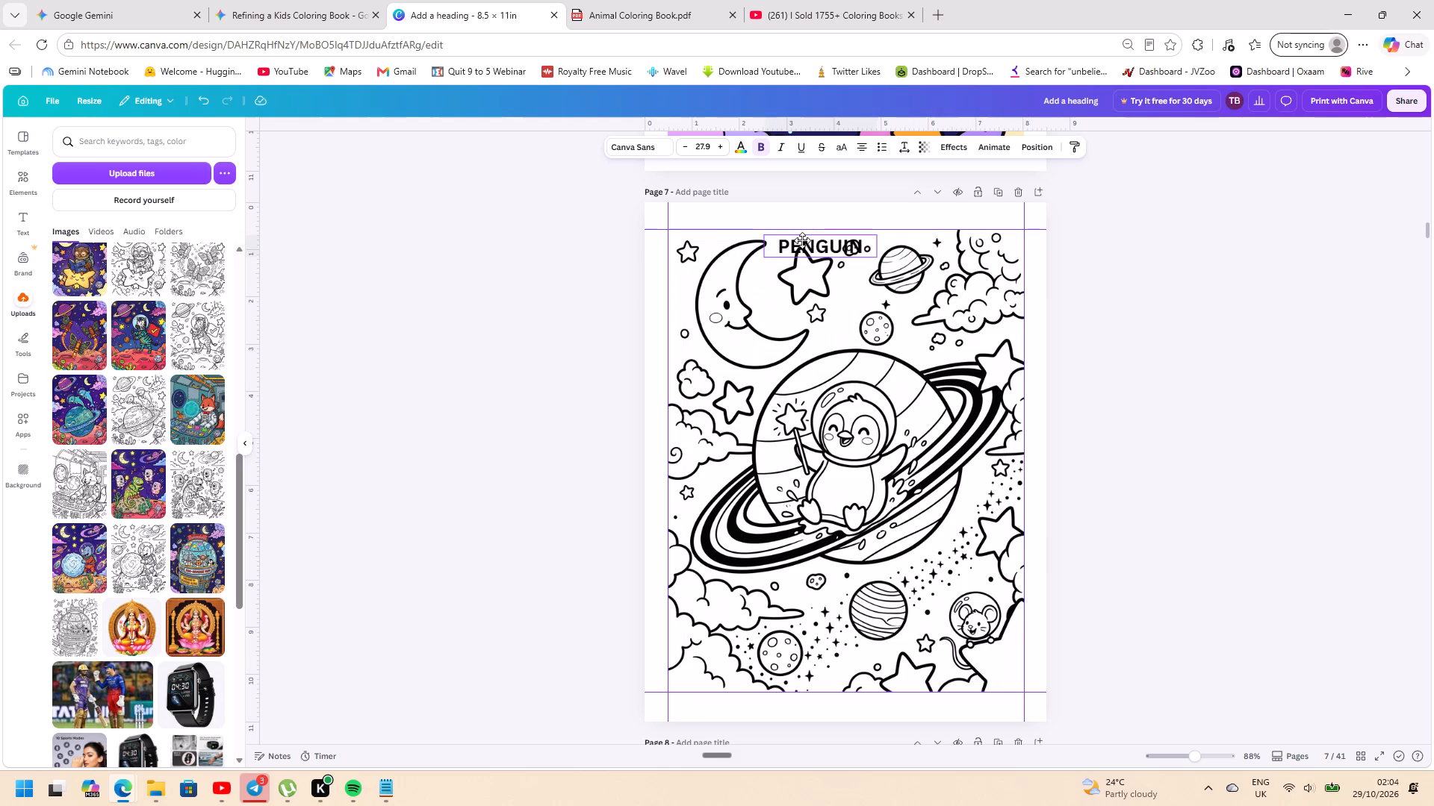
left_click_drag(802, 240, 798, 238)
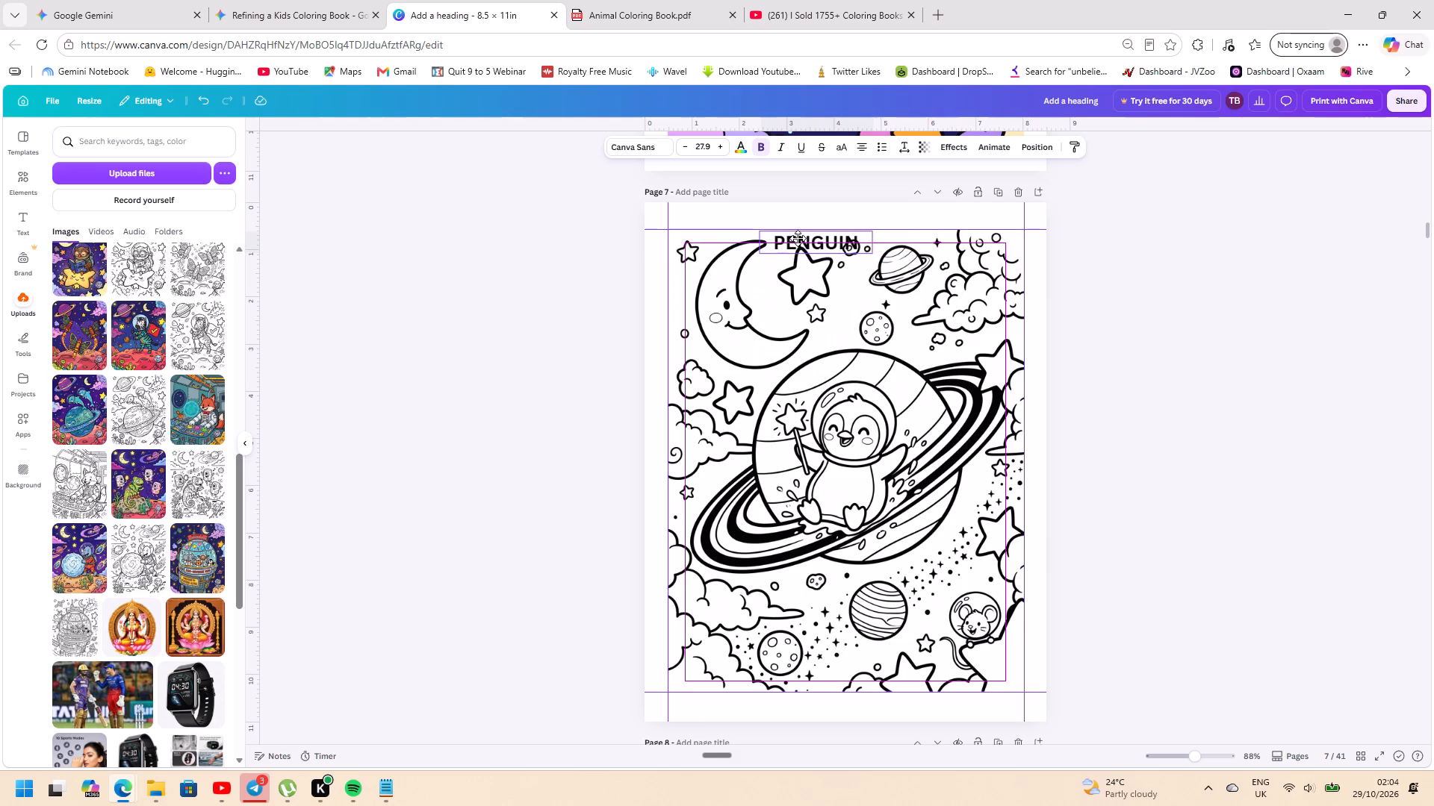
left_click_drag(798, 238, 753, 251)
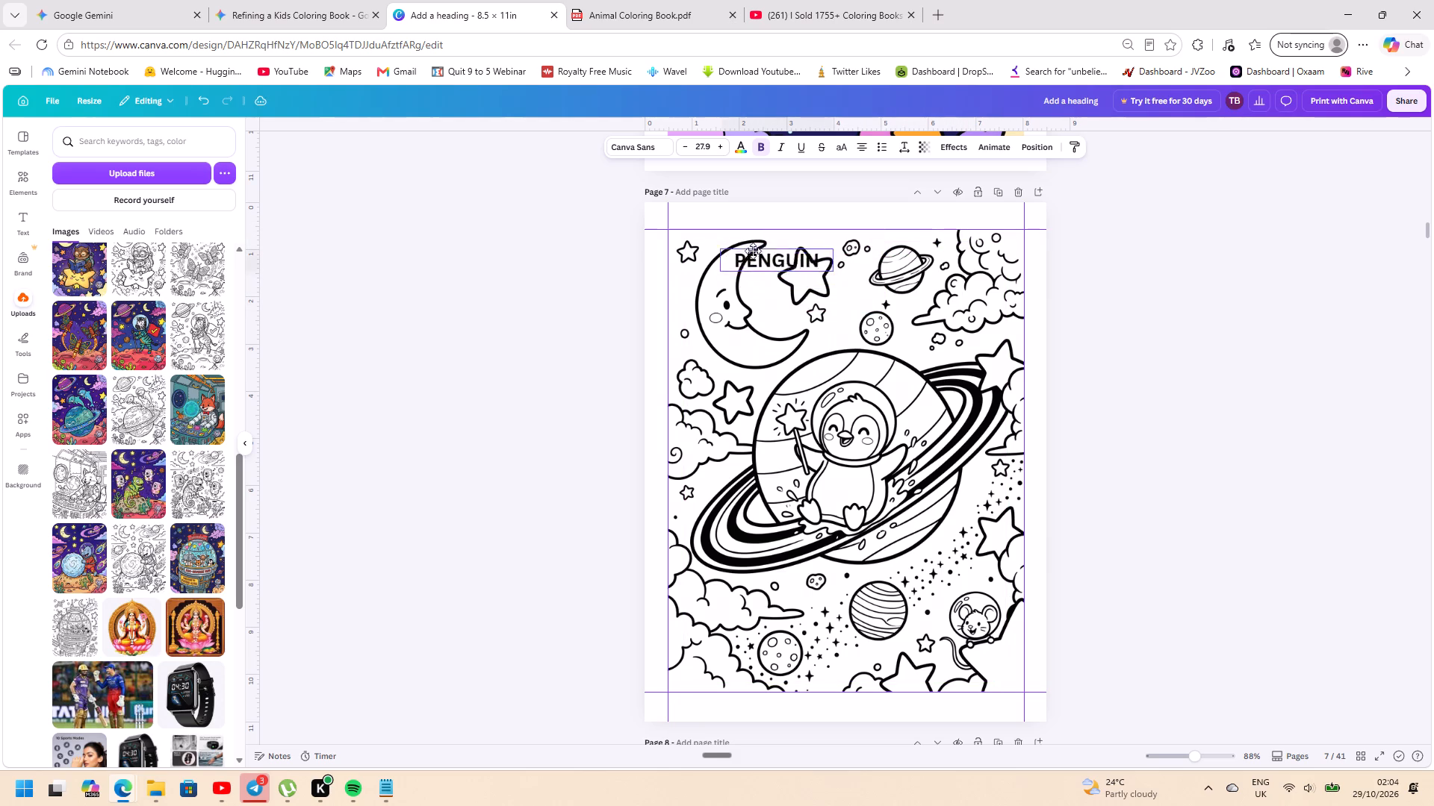
left_click_drag(753, 251, 803, 233)
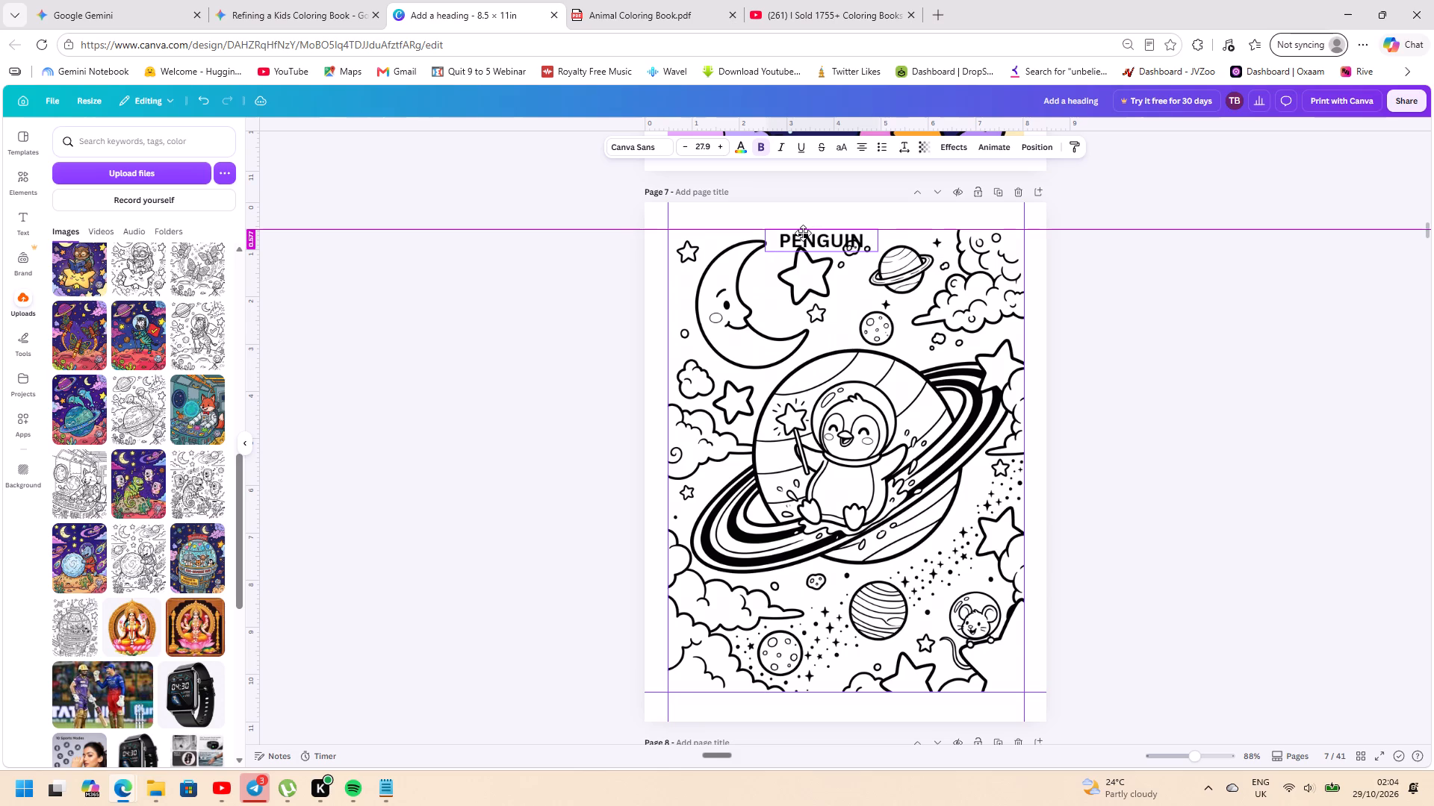
left_click_drag(803, 233, 810, 230)
left_click_drag(810, 230, 825, 233)
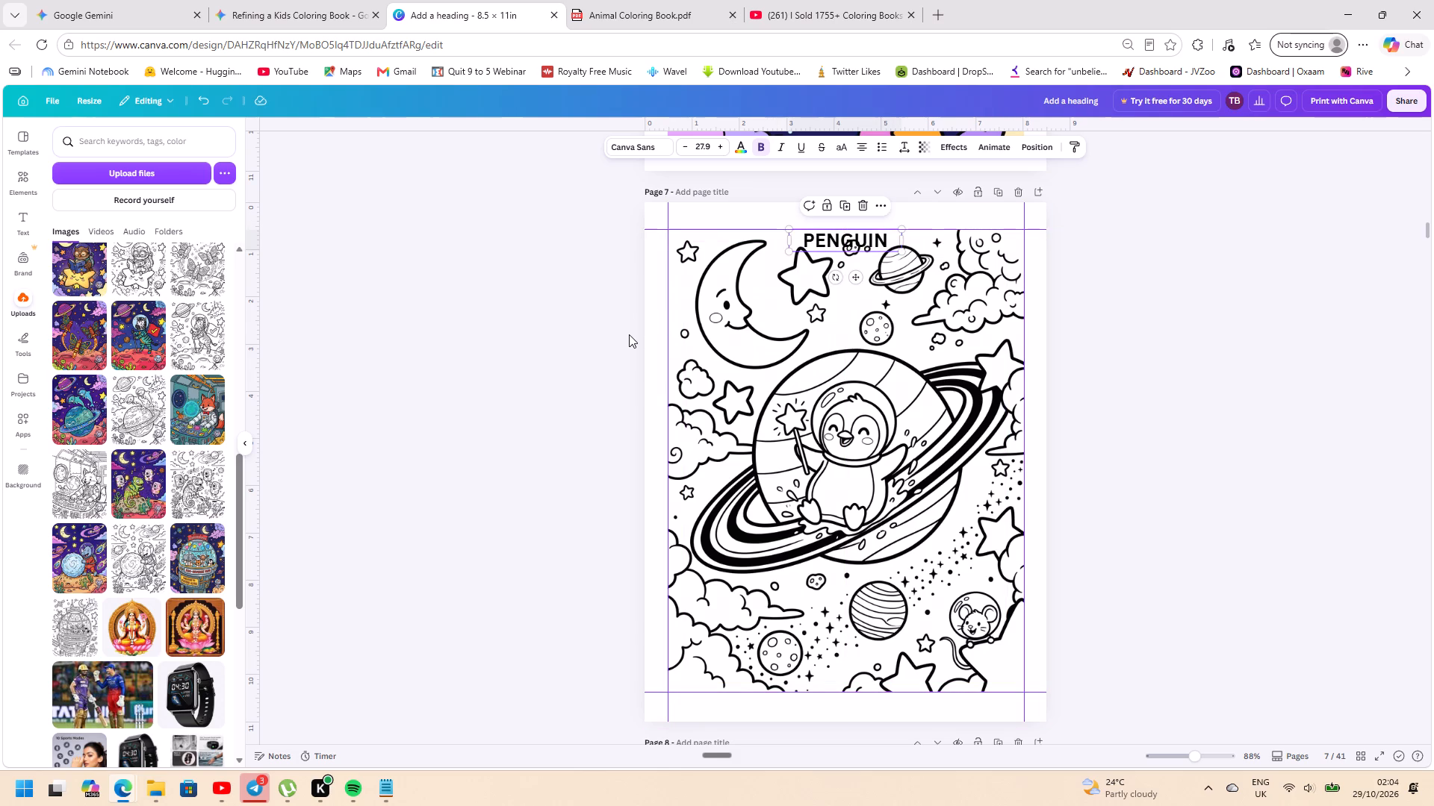
left_click(565, 336)
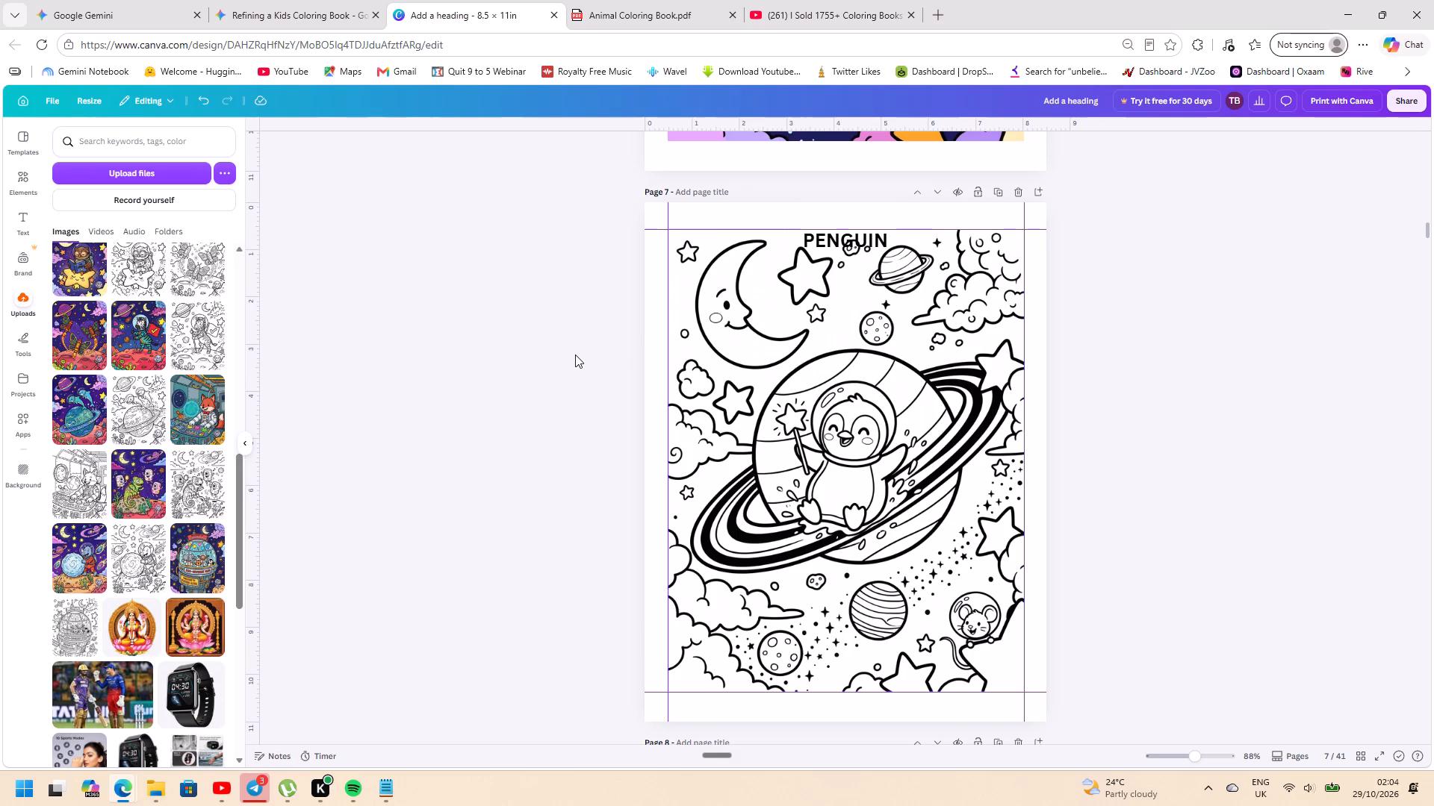
Shrink page 8's lion picture from its upper-left corner to the top and left guides, and trim its right edge to the right guide.
scroll(575, 354, "down", 7)
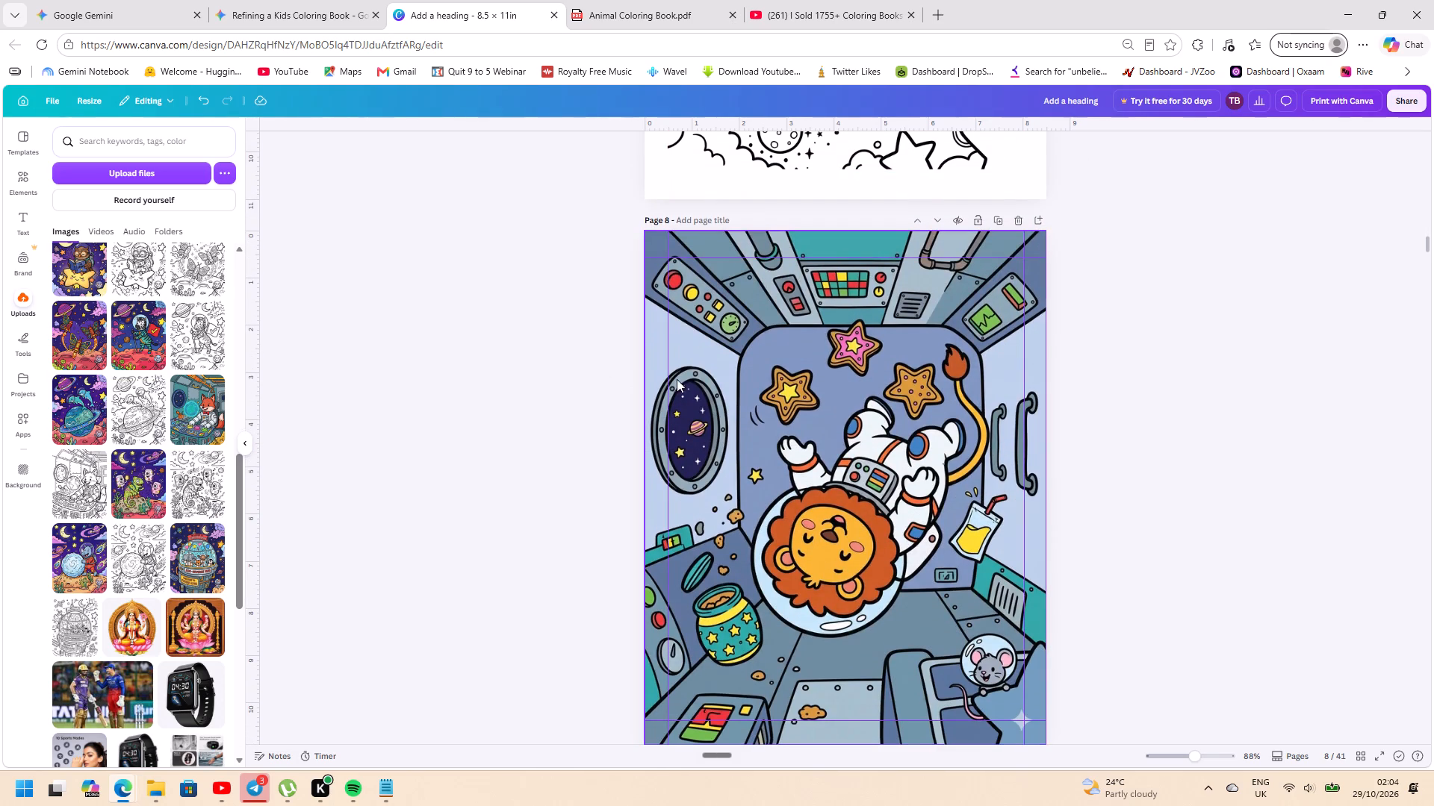
left_click(791, 381)
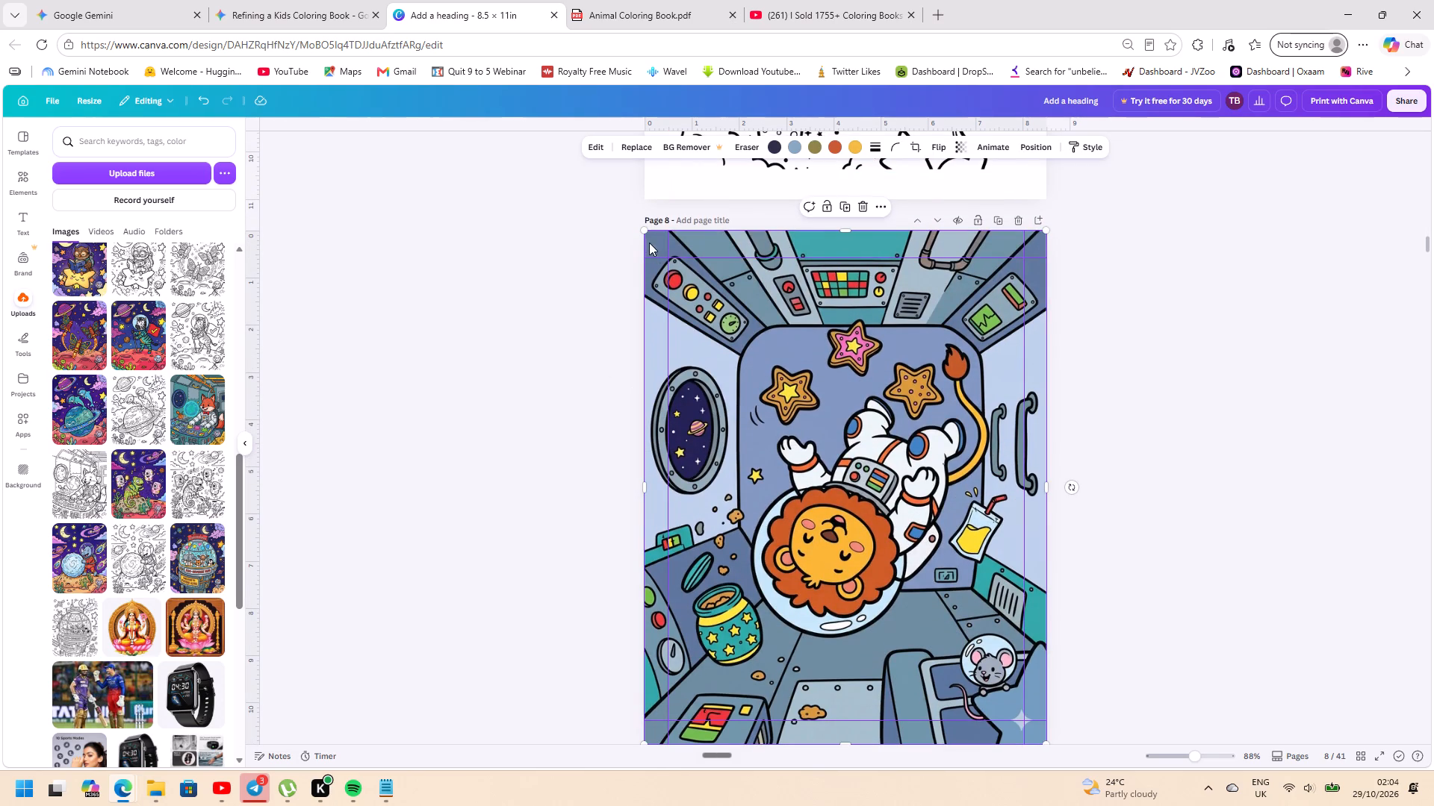
left_click_drag(644, 231, 676, 257)
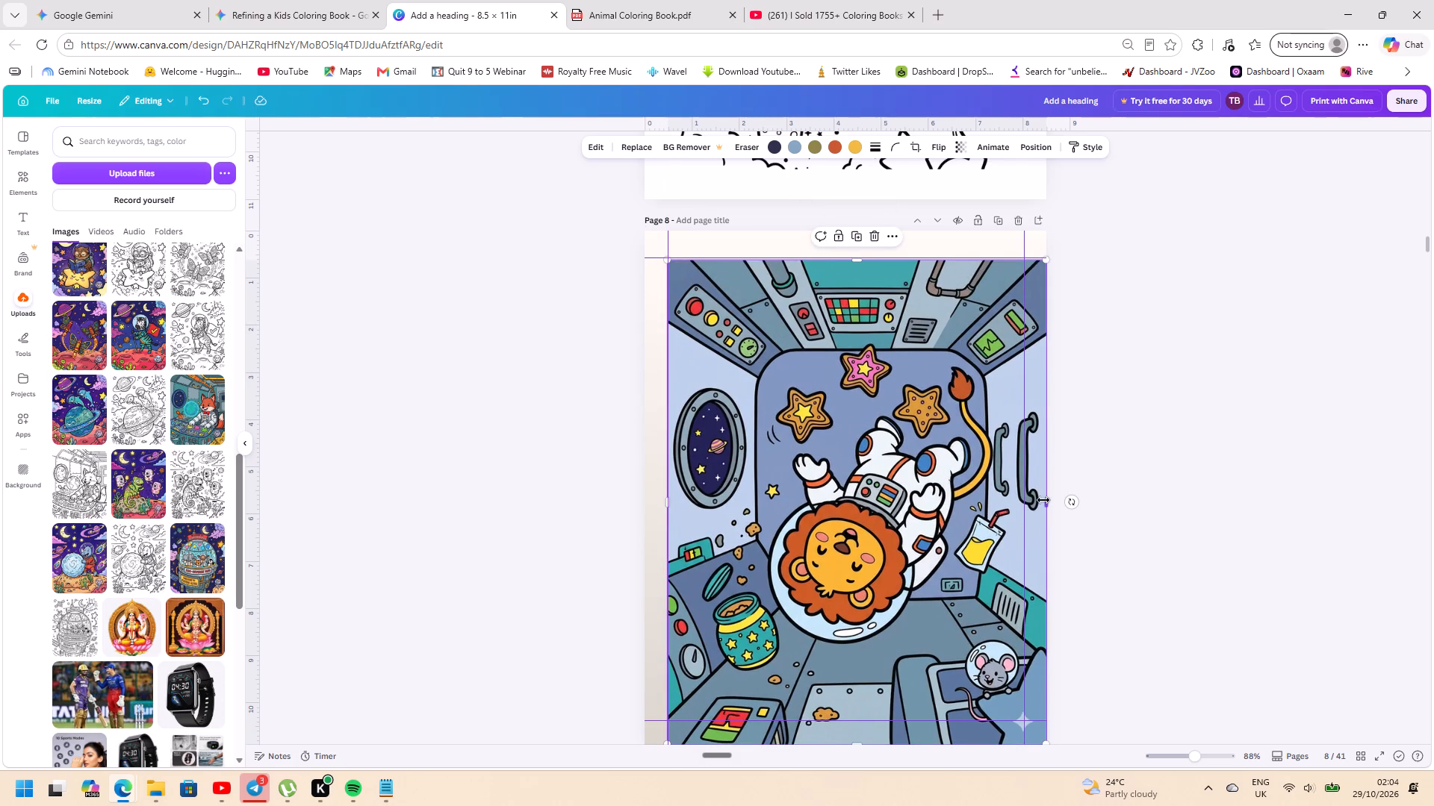
left_click_drag(1043, 500, 1020, 502)
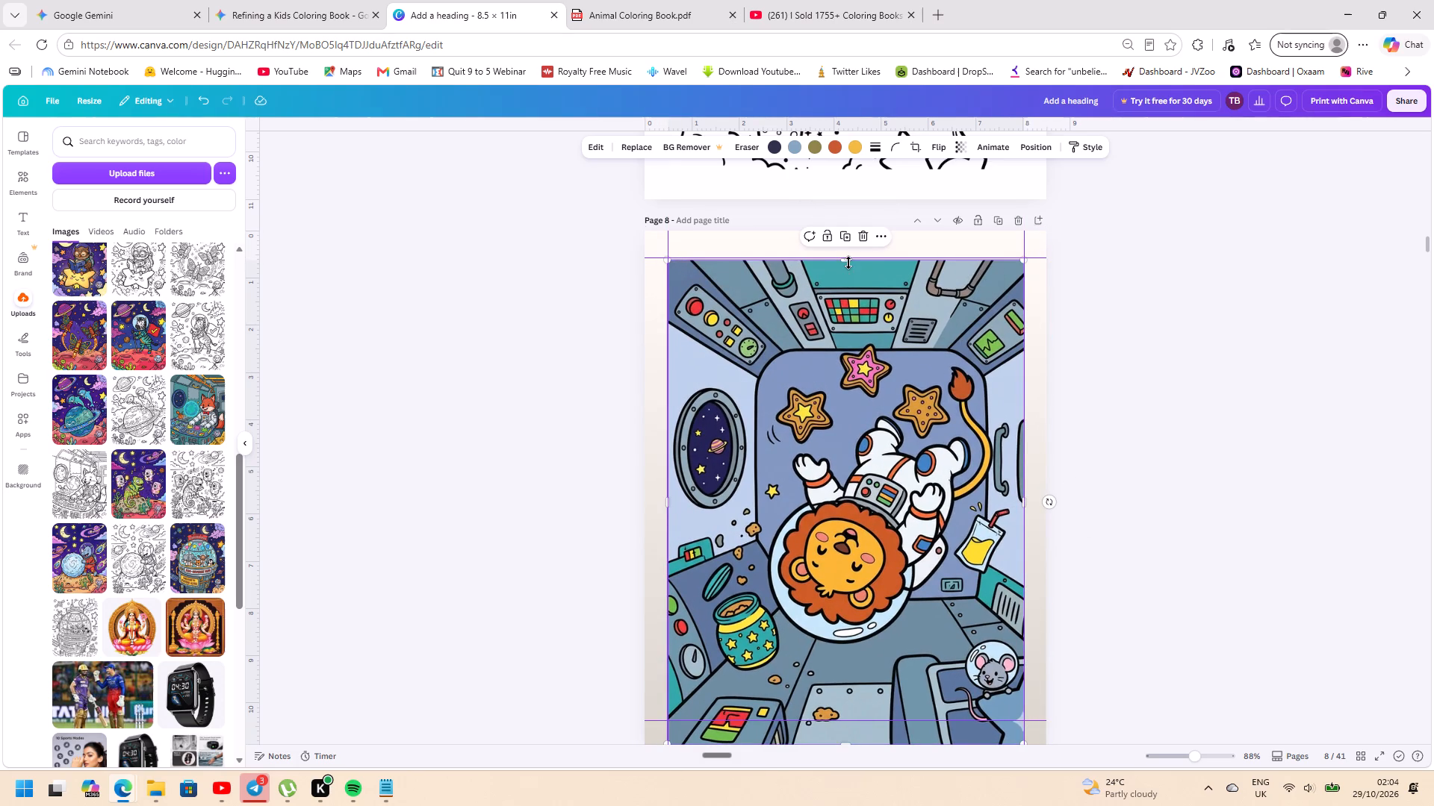
left_click(848, 260)
left_click(857, 351)
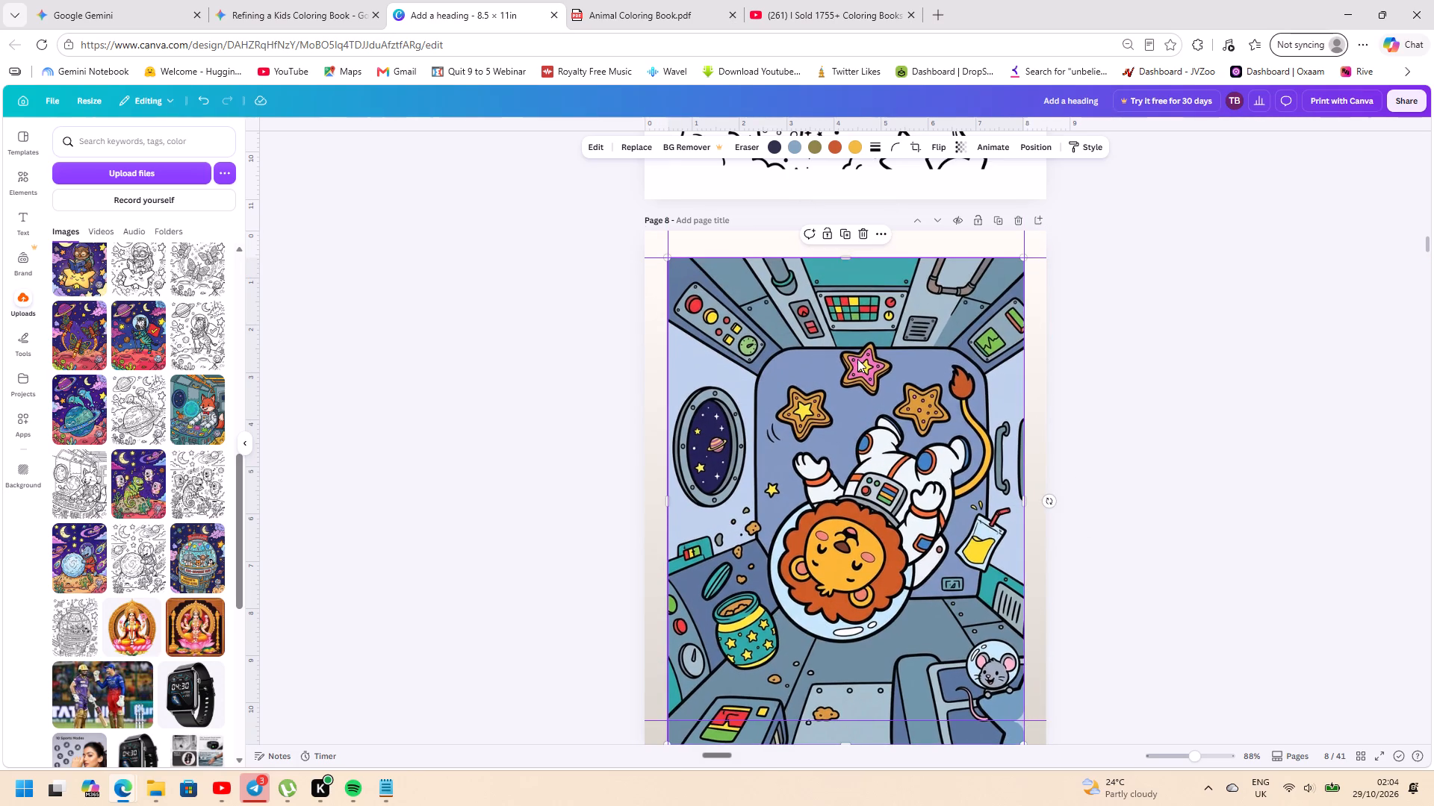
Trim the bottom edge of page 8's lion picture to the bottom margin guide.
scroll(857, 398, "down", 3)
left_click(844, 463)
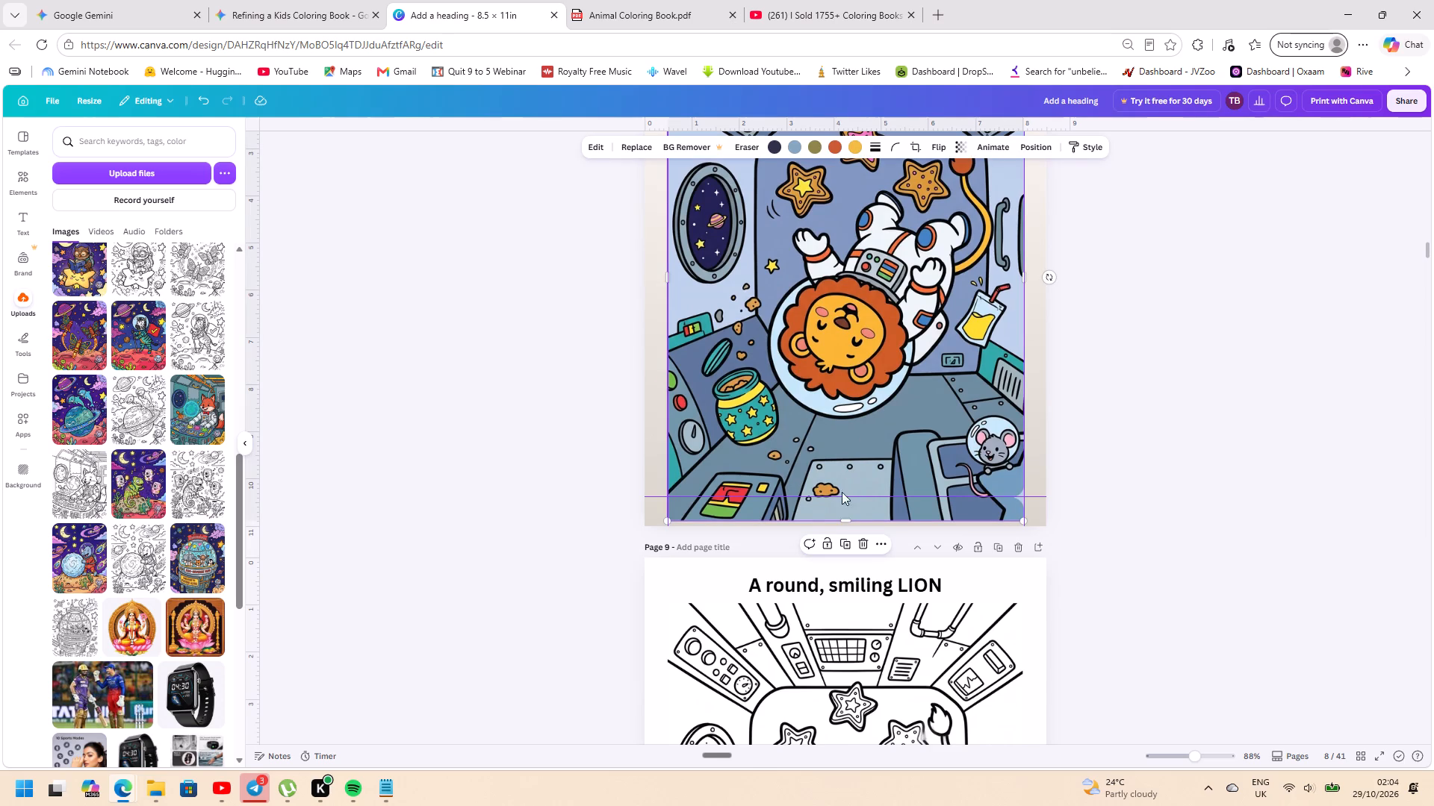
left_click_drag(845, 520, 843, 495)
scroll(843, 518, "up", 2)
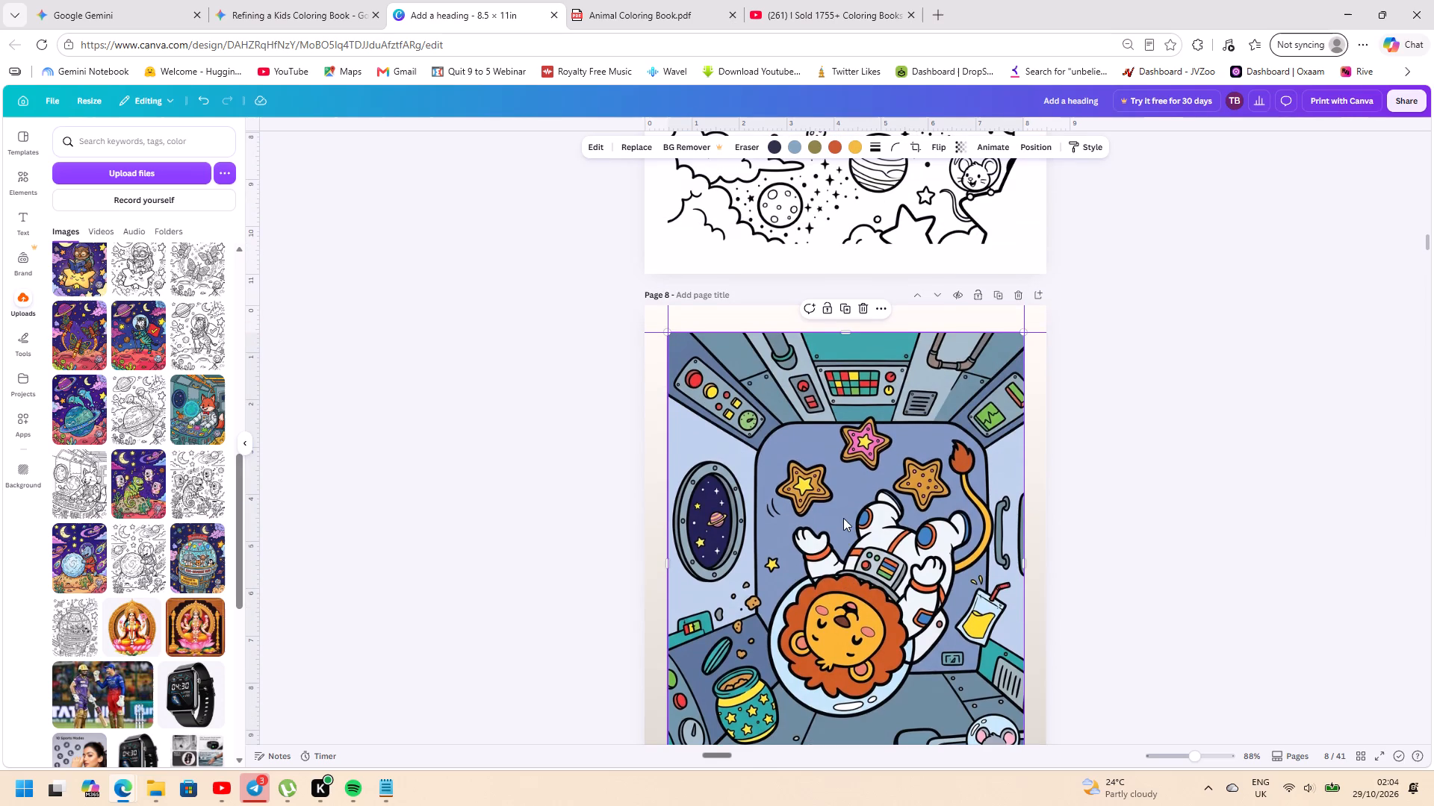
Change page 8's background from the beige gradient to solid white around the lion picture.
left_click(477, 417)
scroll(477, 417, "down", 1)
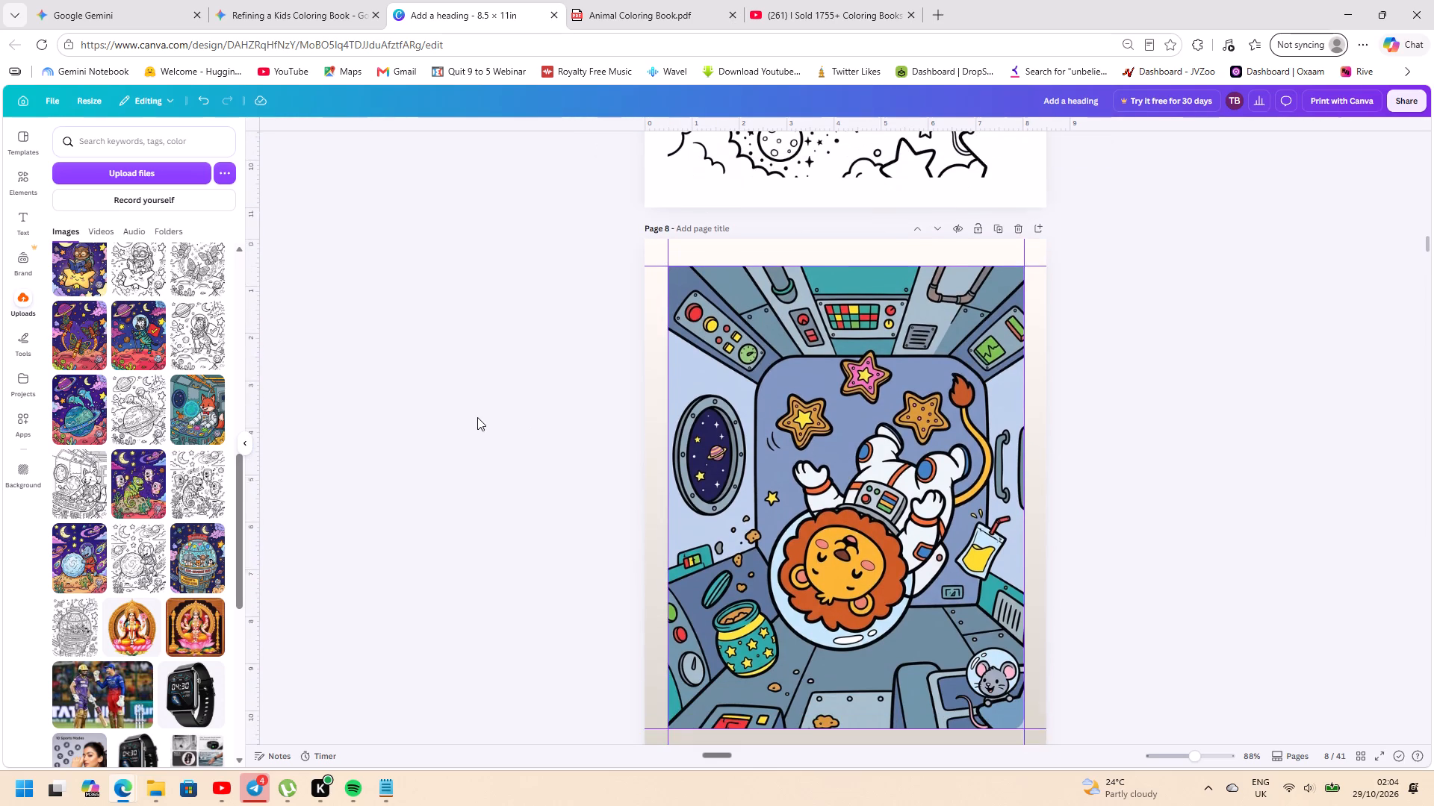
scroll(477, 417, "down", 1)
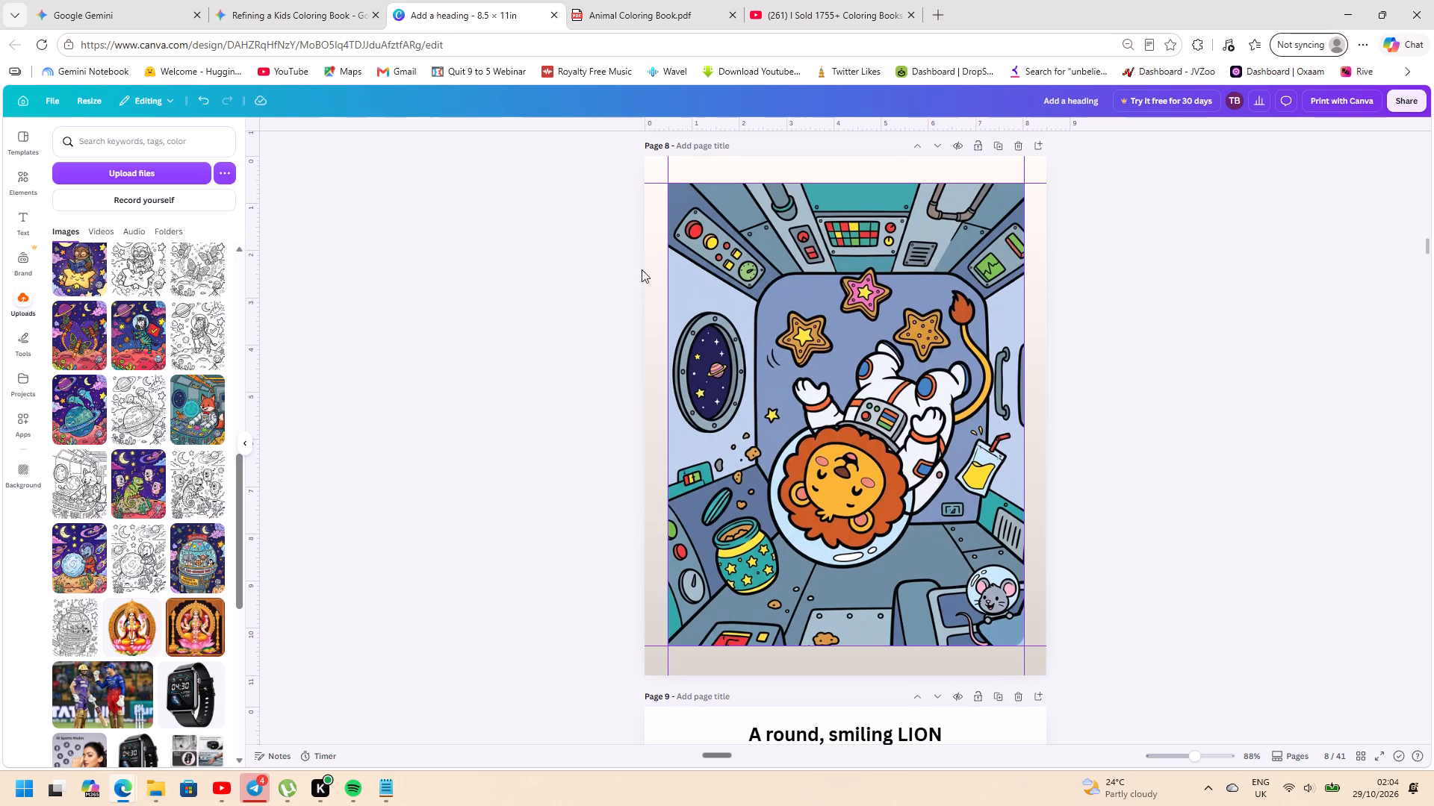
left_click(652, 249)
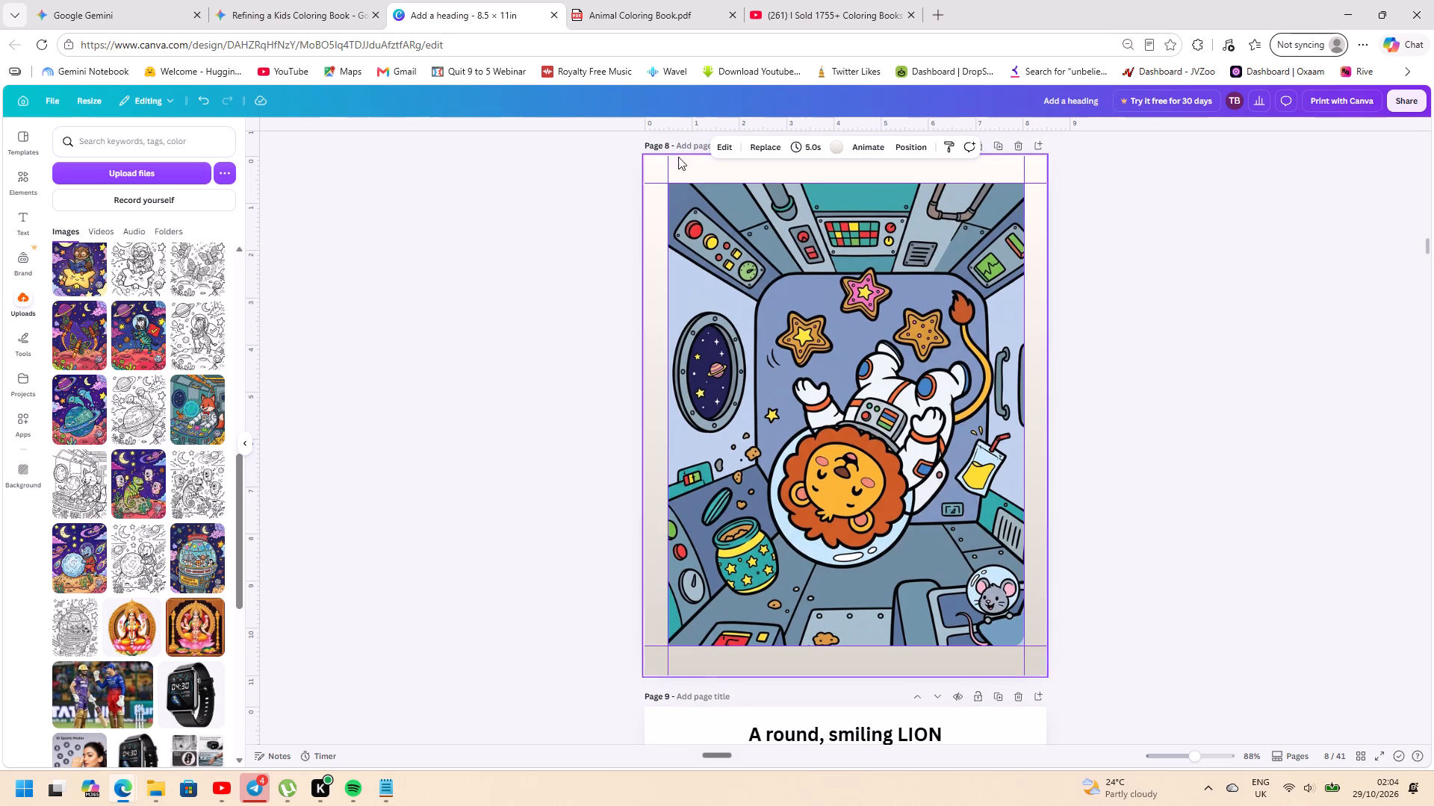
left_click(834, 145)
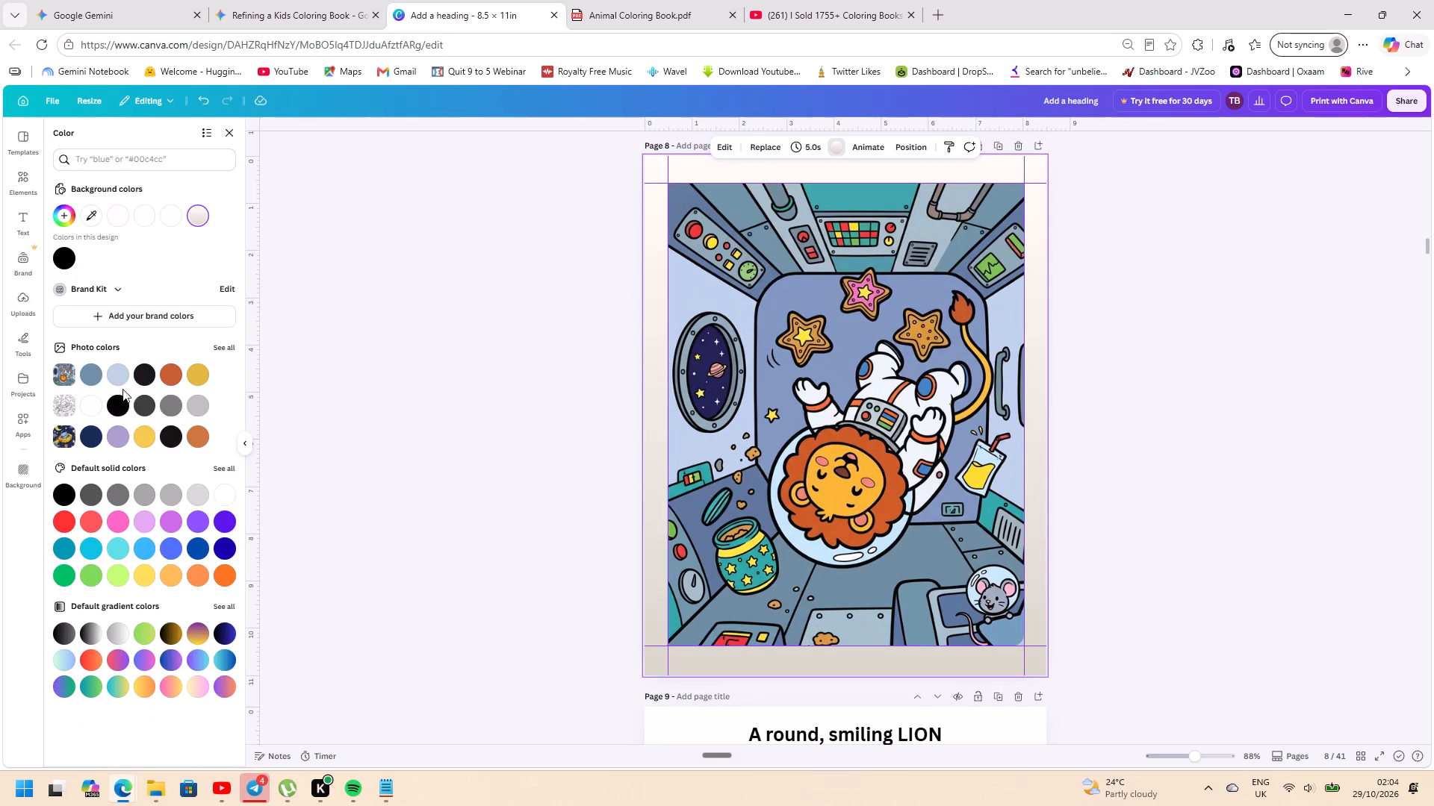
left_click(85, 402)
Review pages 2 to 8 for white backgrounds and for pictures and titles that fit inside the margin guides.
scroll(359, 452, "up", 7)
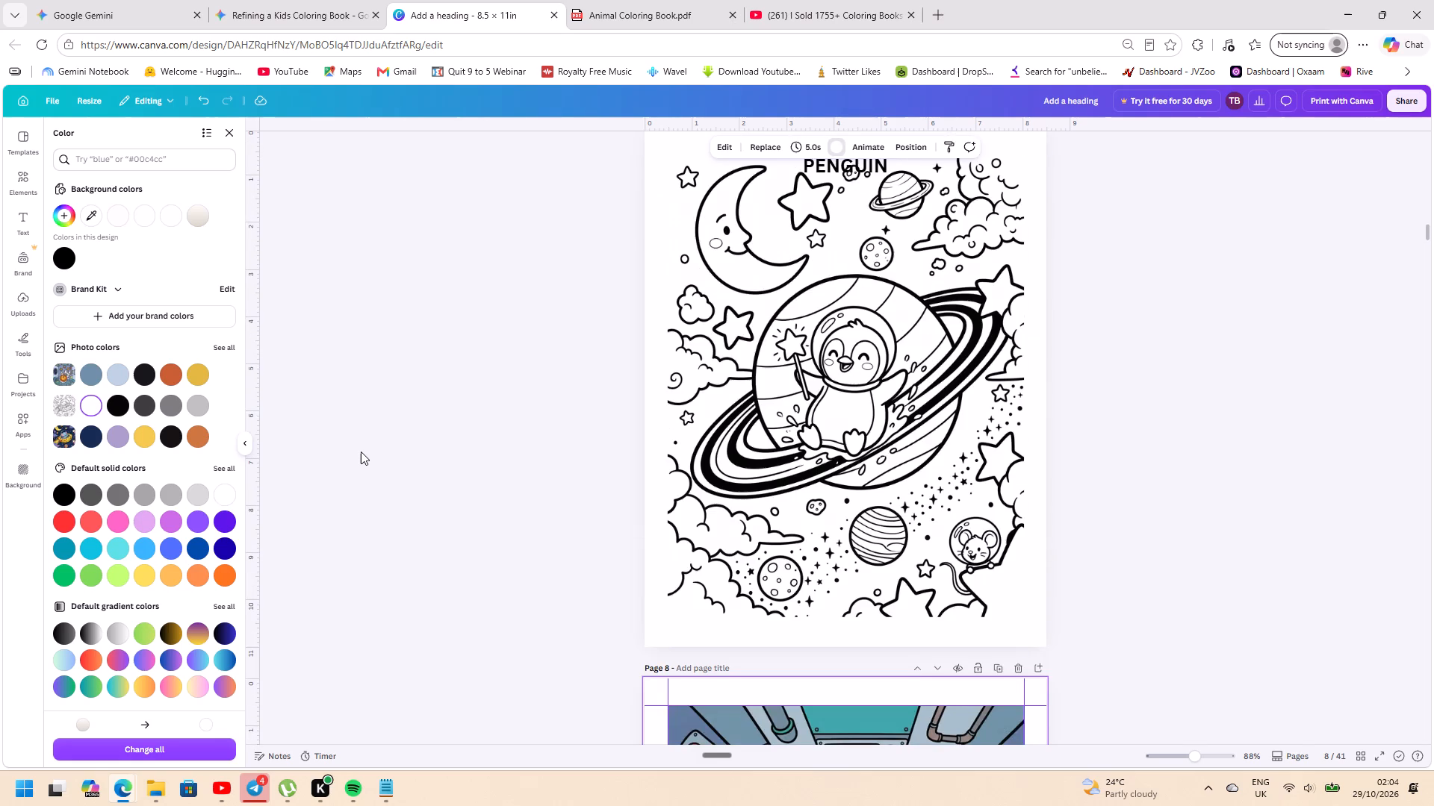
scroll(361, 452, "up", 9)
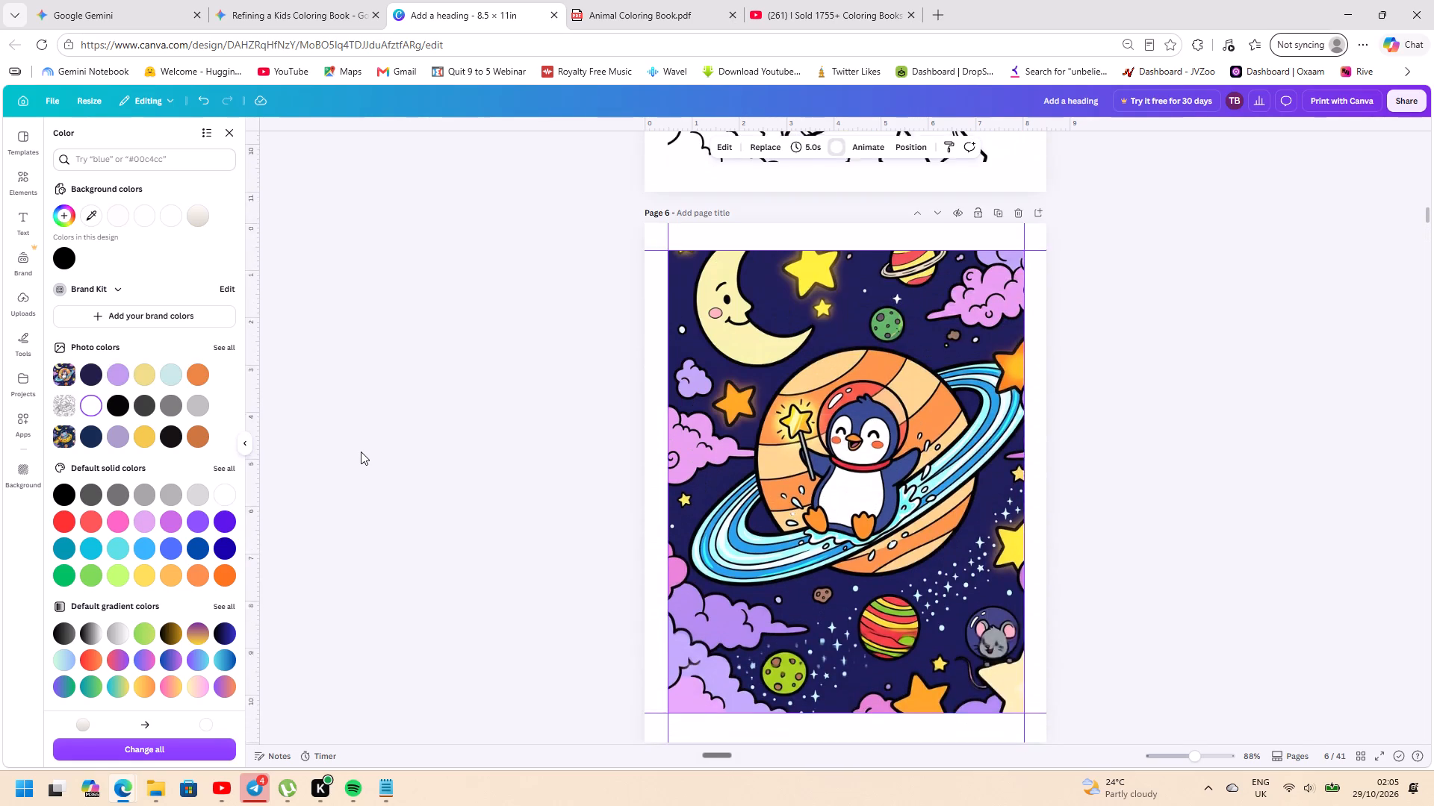
left_click(658, 314)
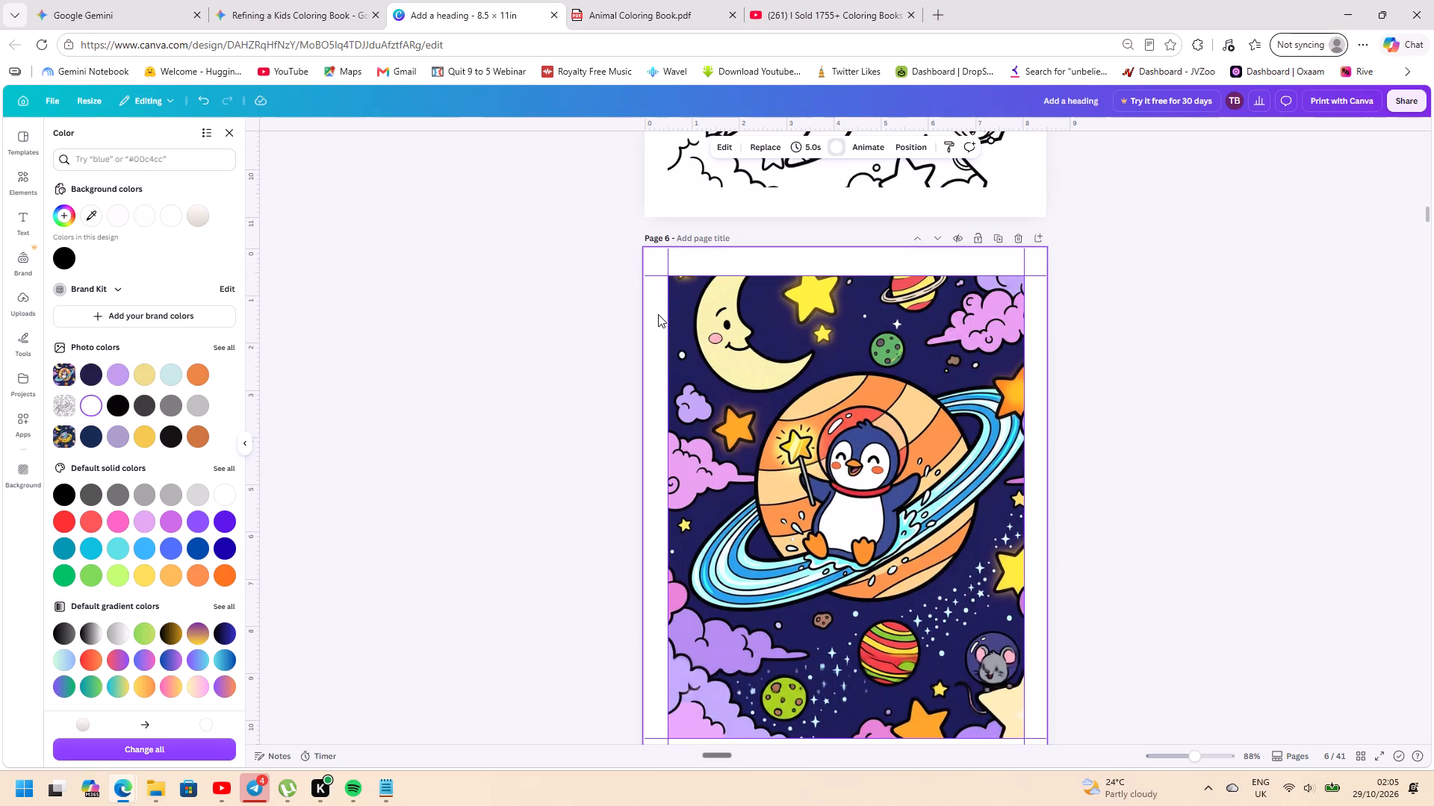
scroll(627, 361, "up", 17)
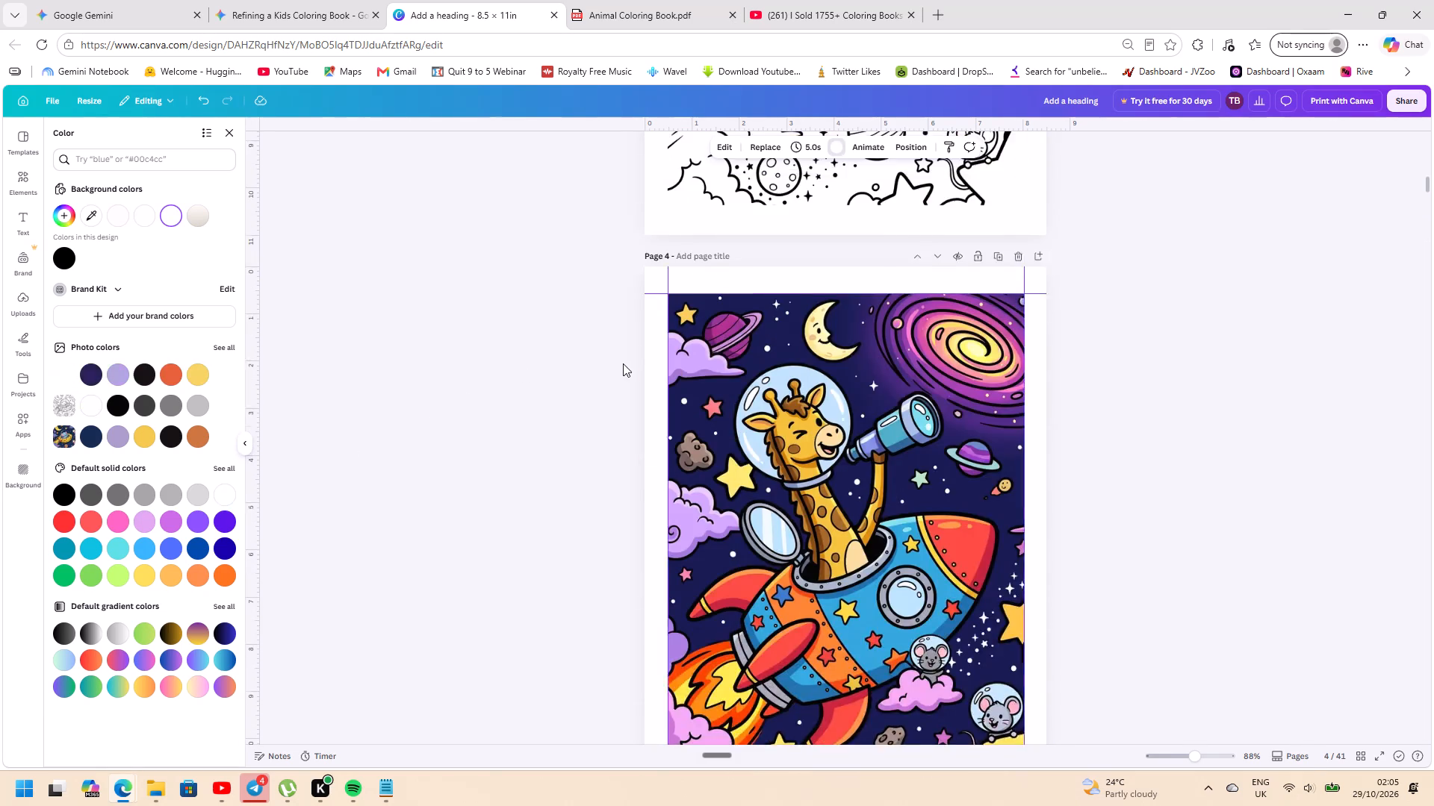
scroll(623, 363, "up", 15)
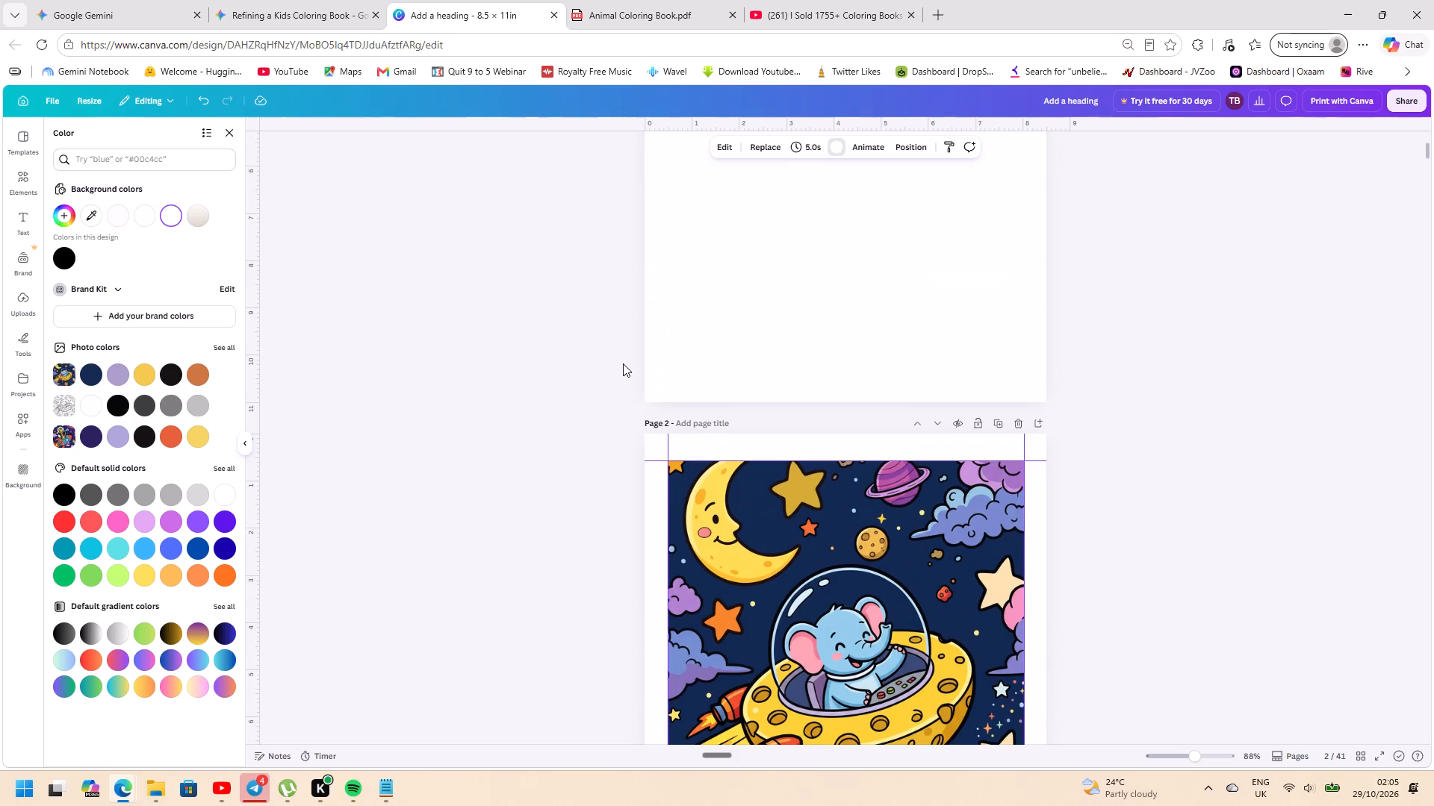
scroll(623, 363, "down", 2)
left_click(652, 374)
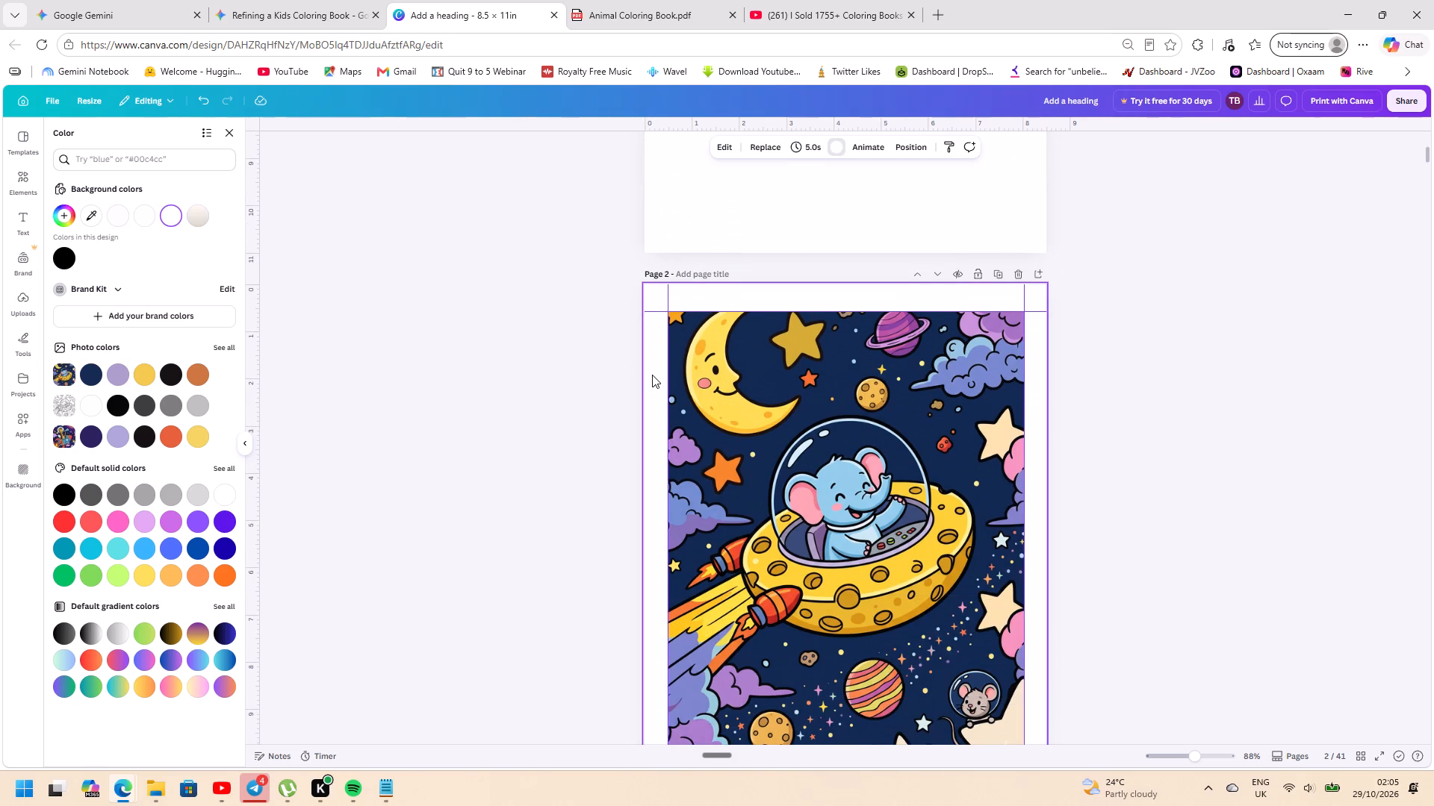
scroll(648, 381, "up", 9)
scroll(648, 381, "down", 11)
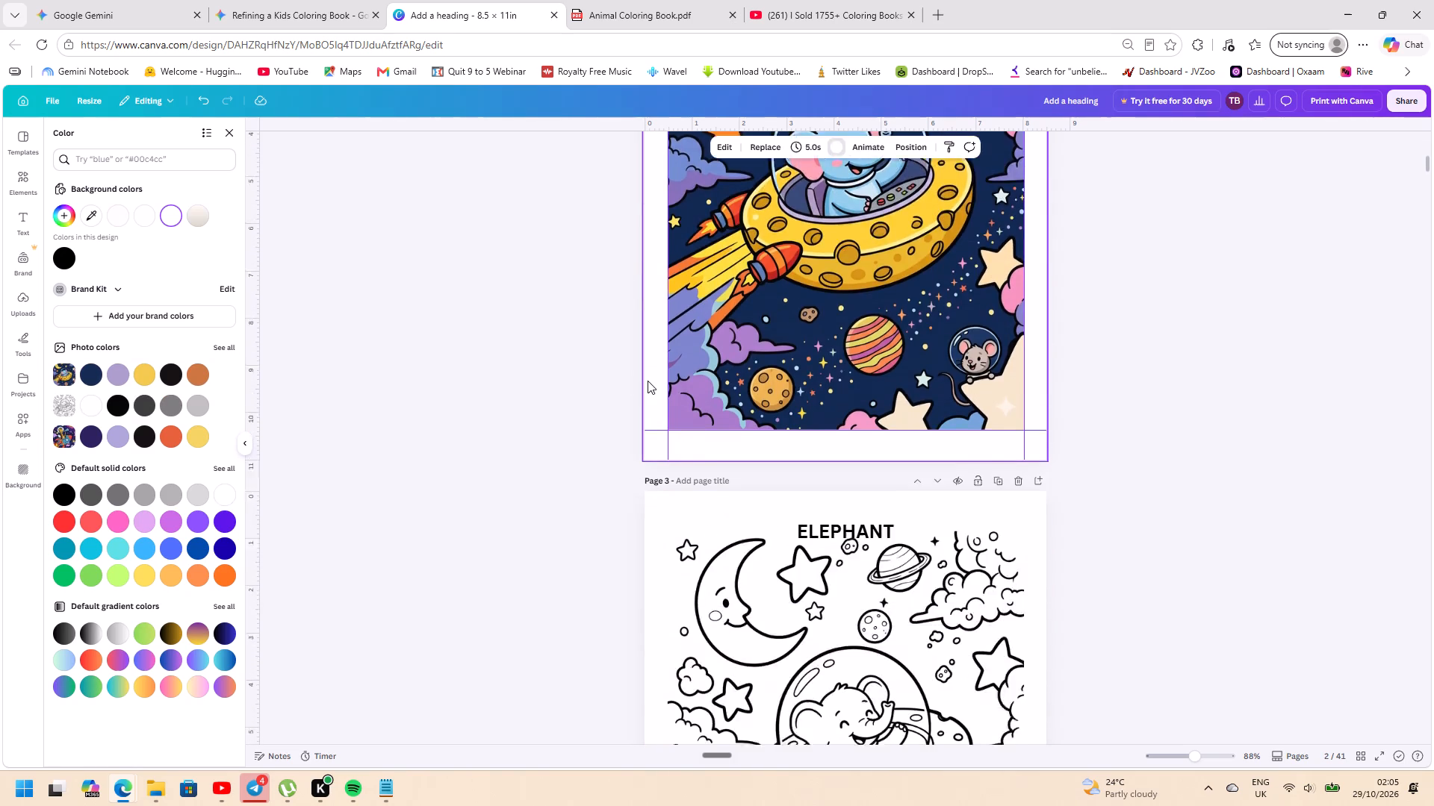
scroll(648, 381, "down", 19)
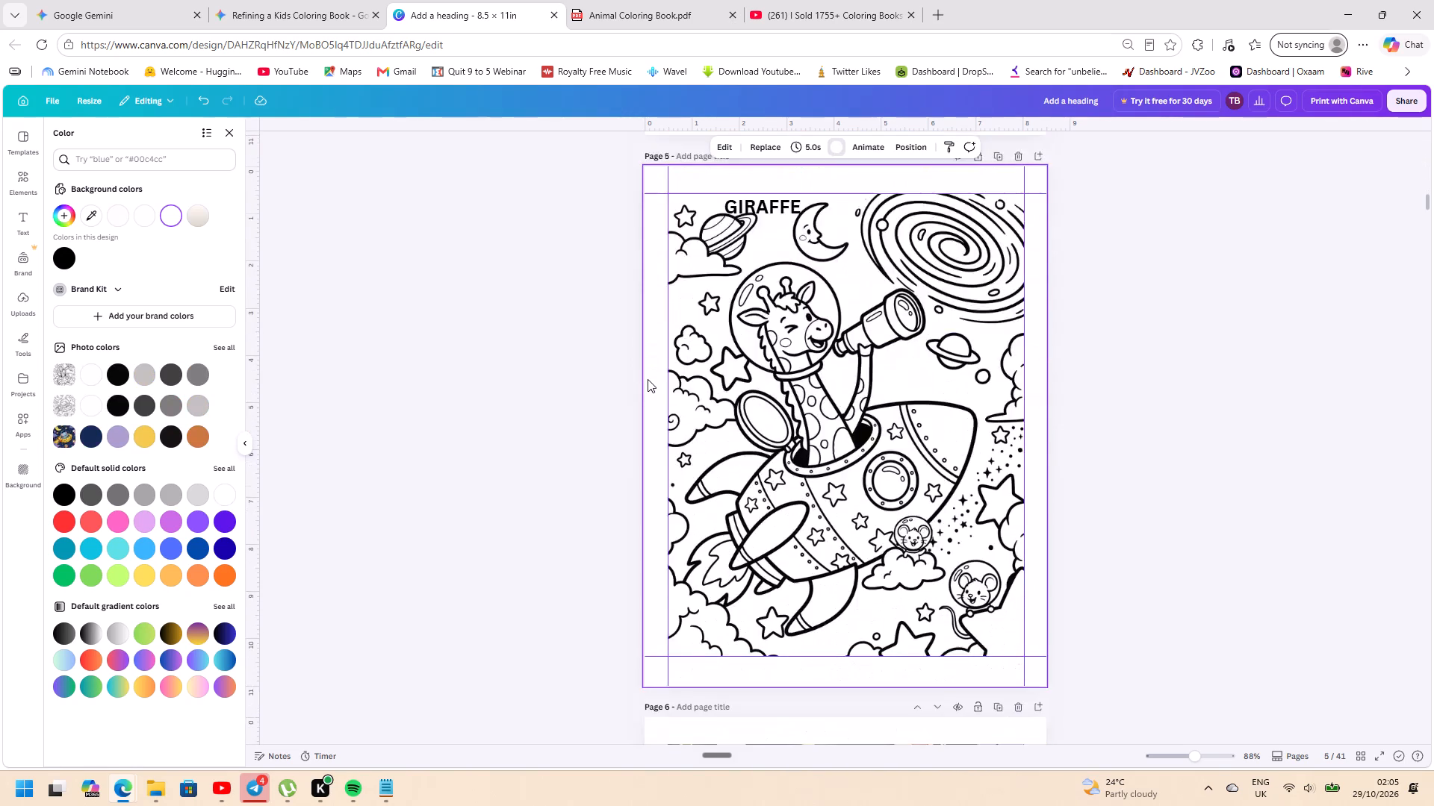
scroll(648, 381, "down", 14)
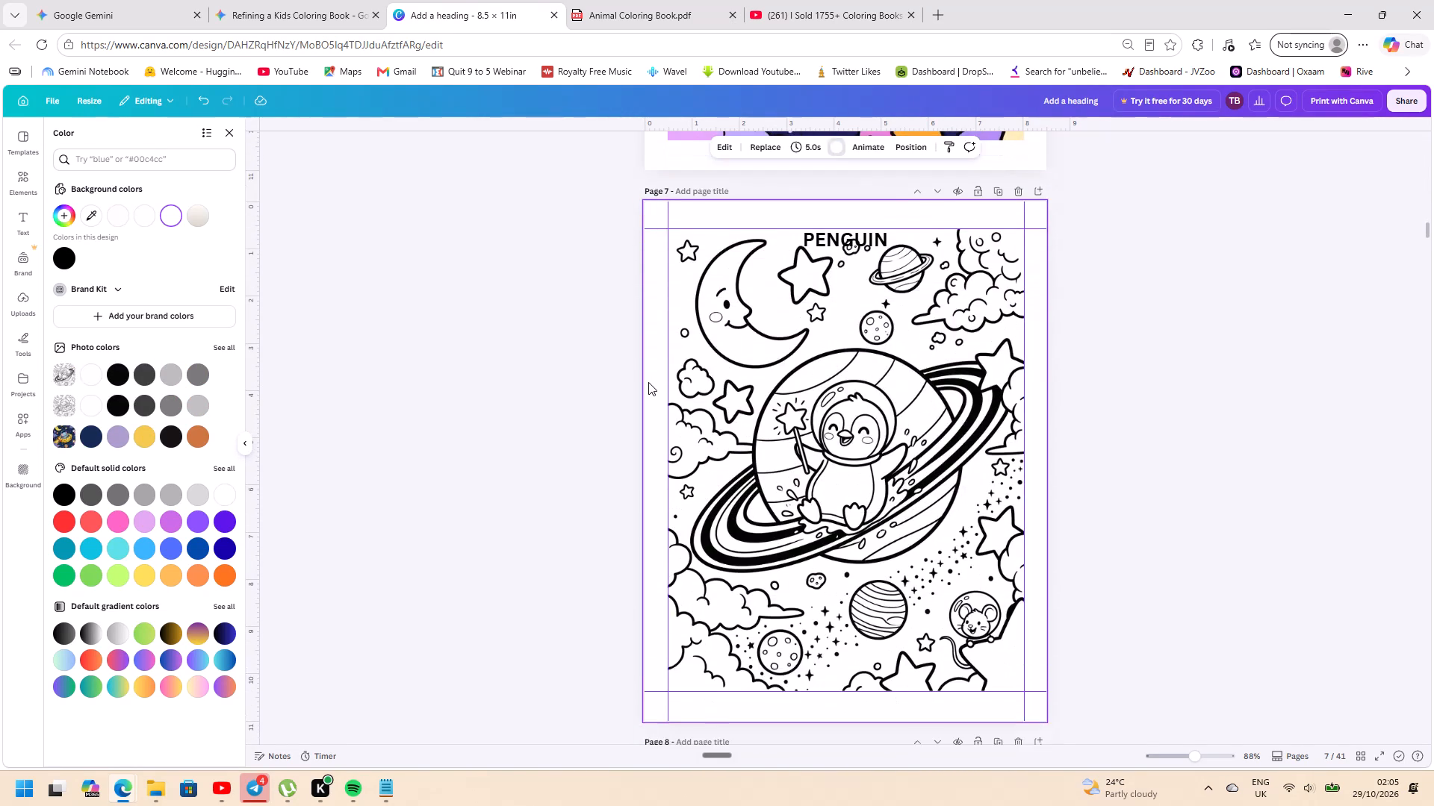
scroll(648, 382, "down", 6)
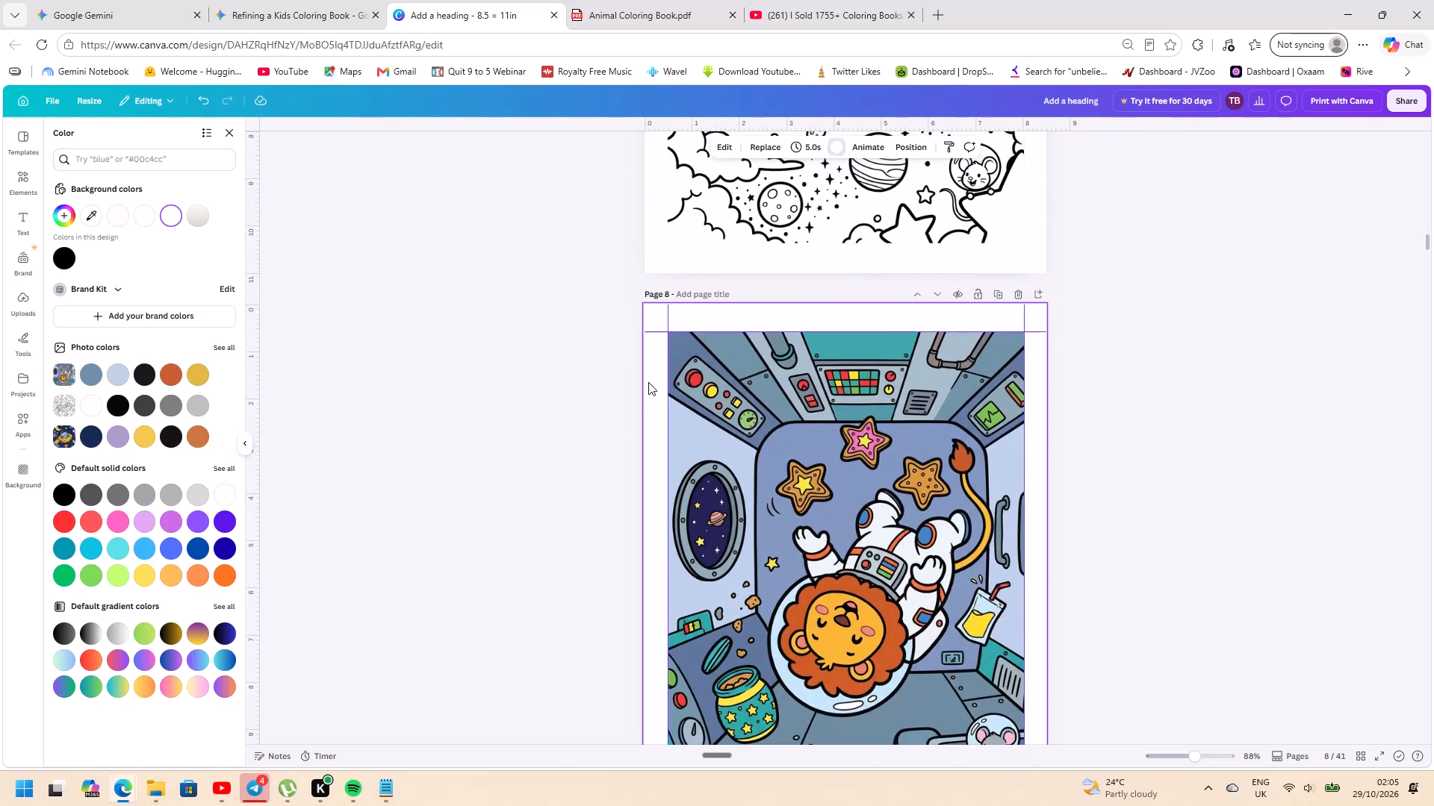
scroll(648, 382, "down", 4)
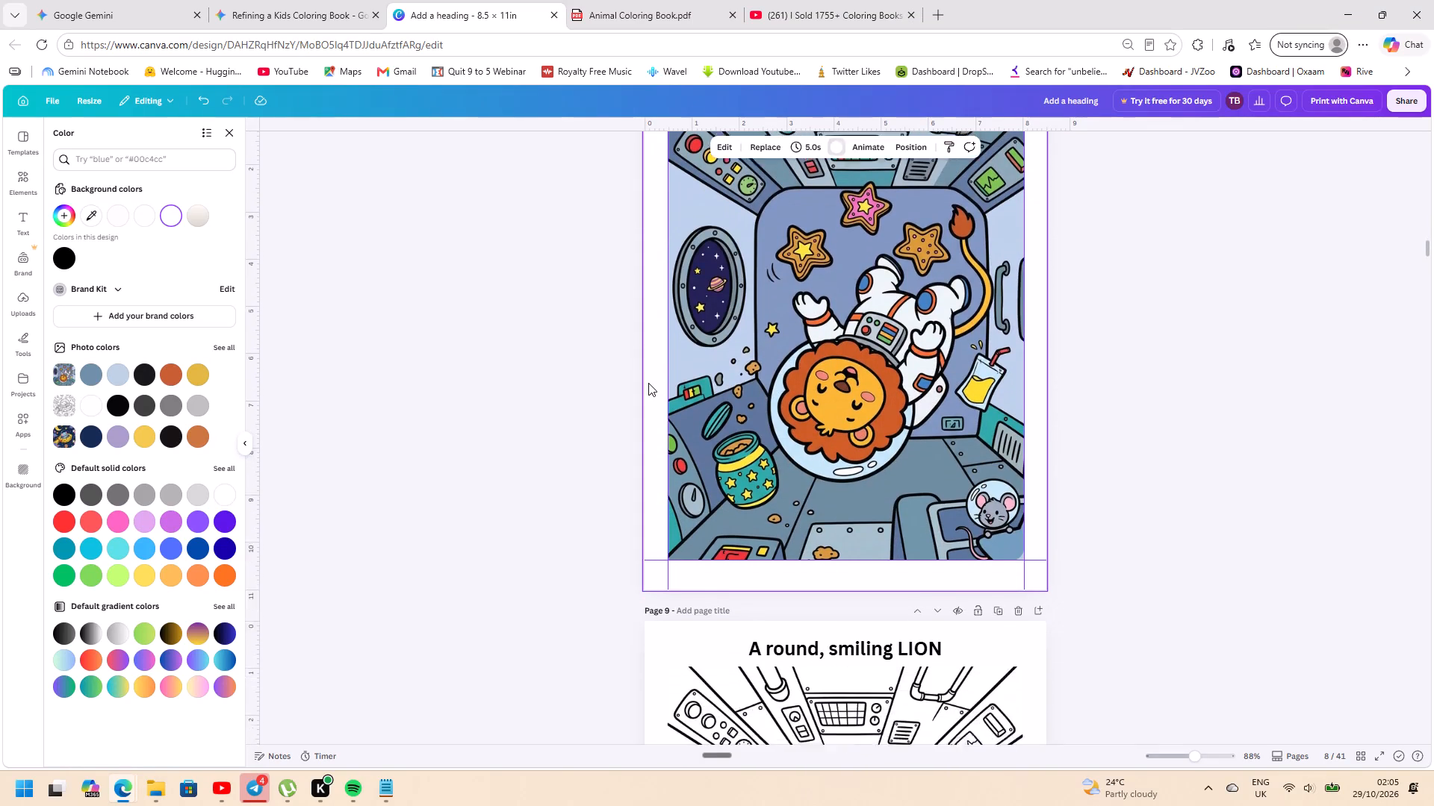
Extend the top edge of page 9's line-art lion picture up to the top margin guide, with its sides on the side guides.
scroll(648, 383, "down", 4)
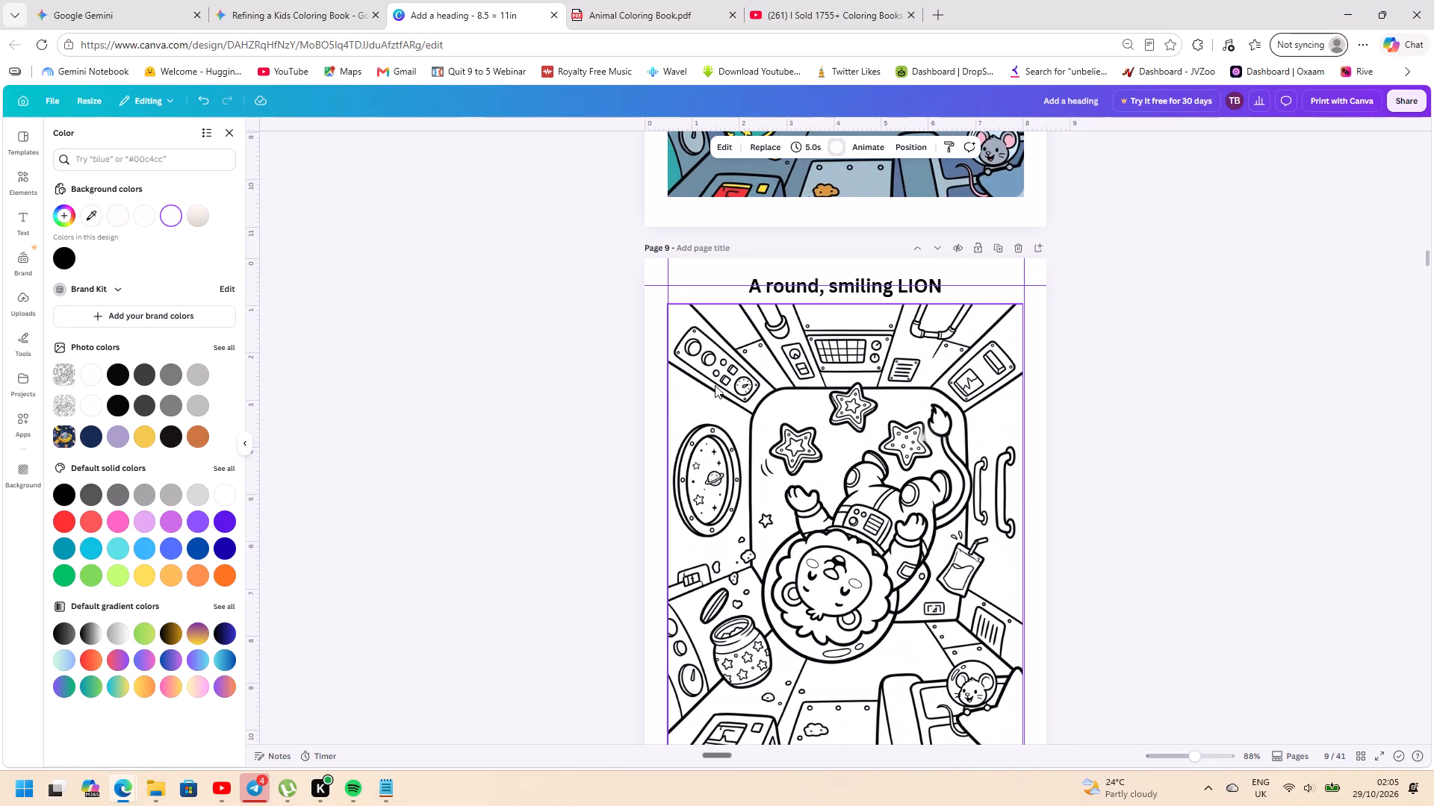
left_click(857, 410)
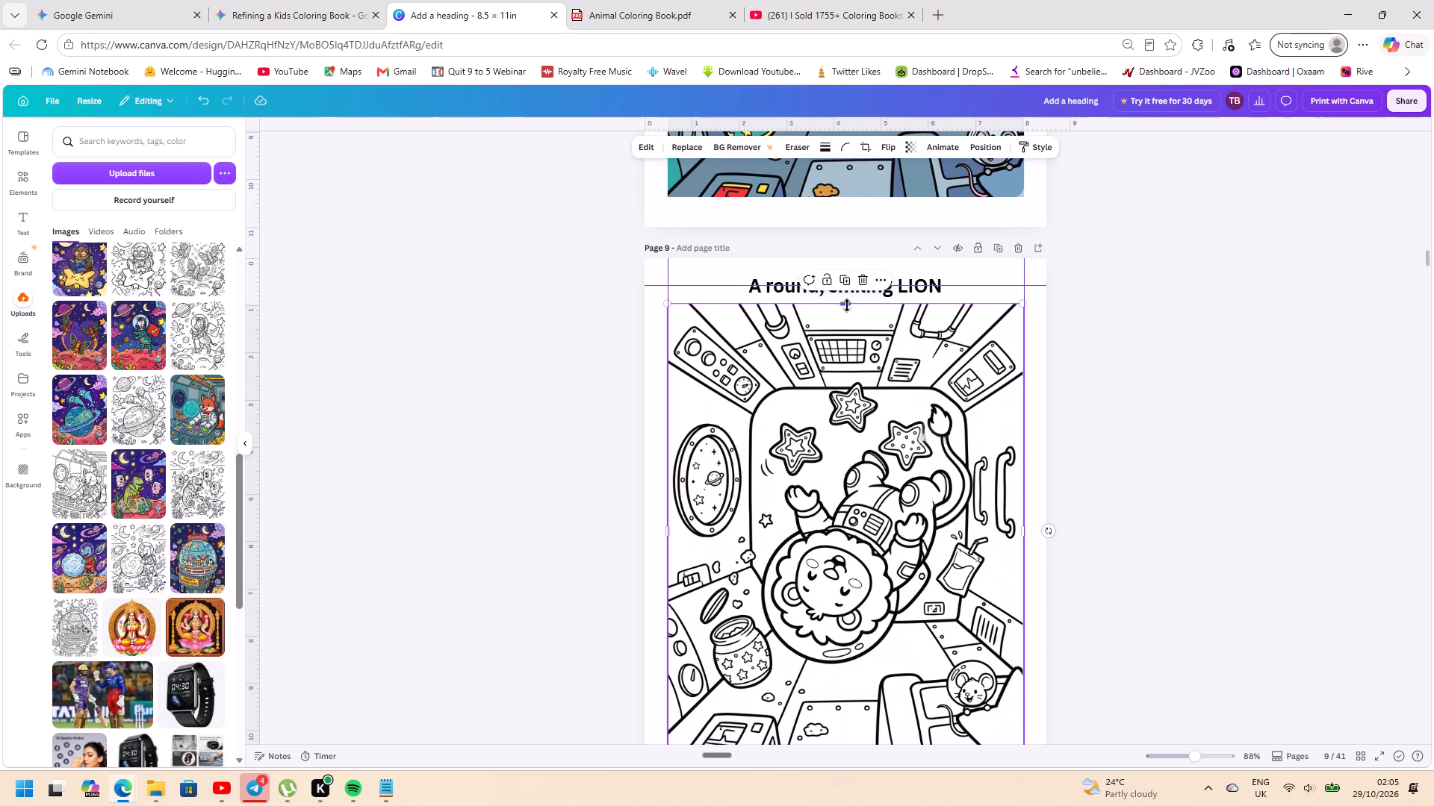
left_click_drag(847, 305, 851, 288)
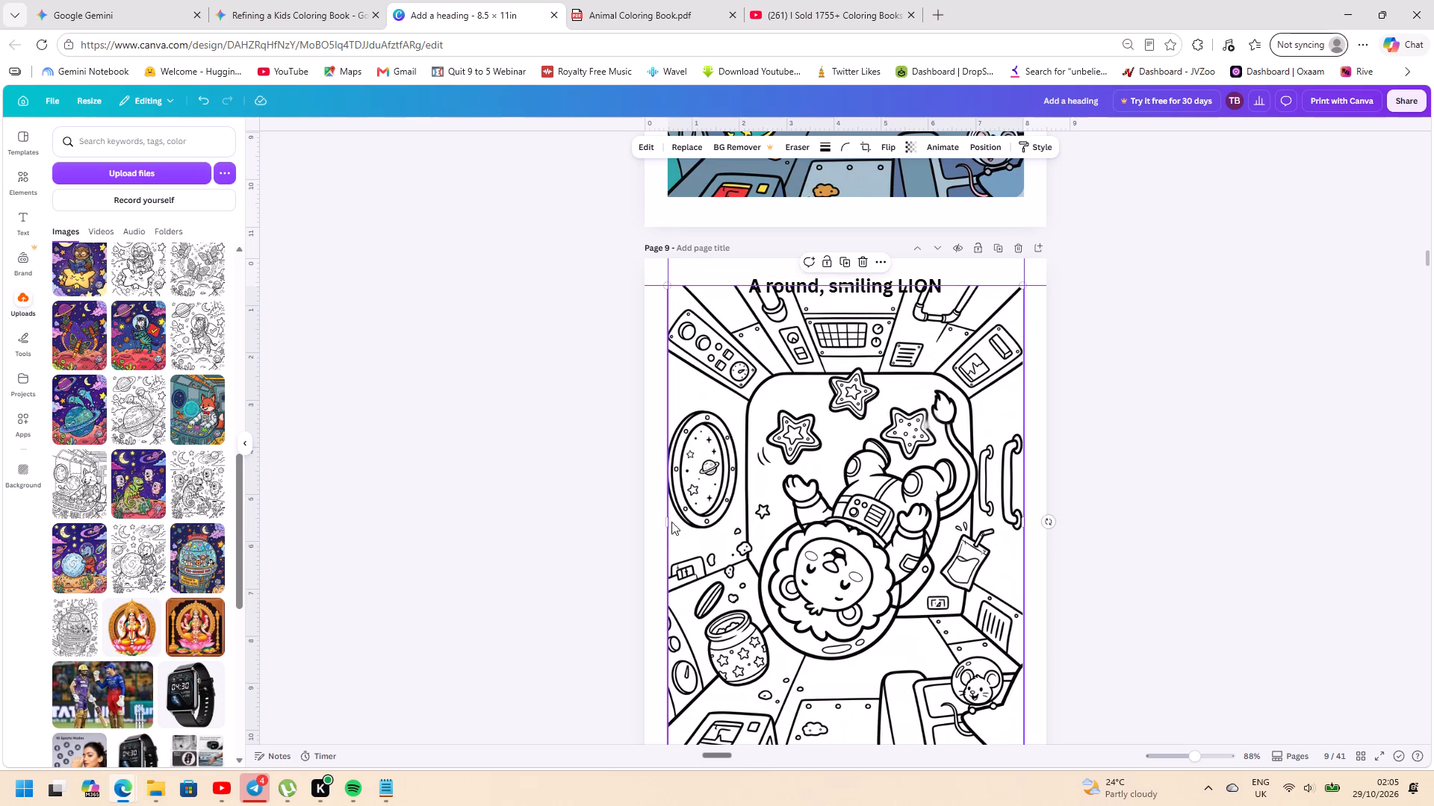
left_click(670, 528)
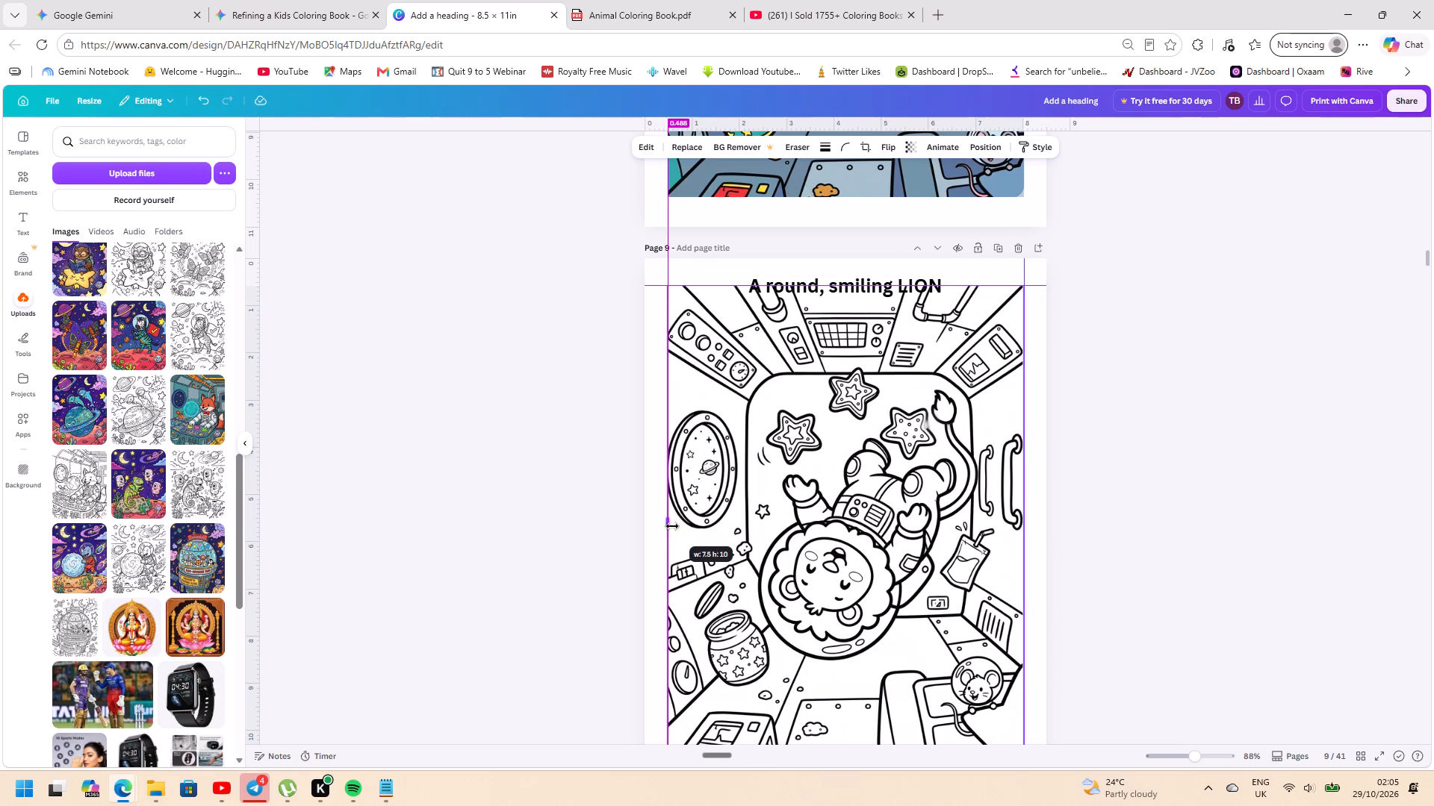
left_click(987, 559)
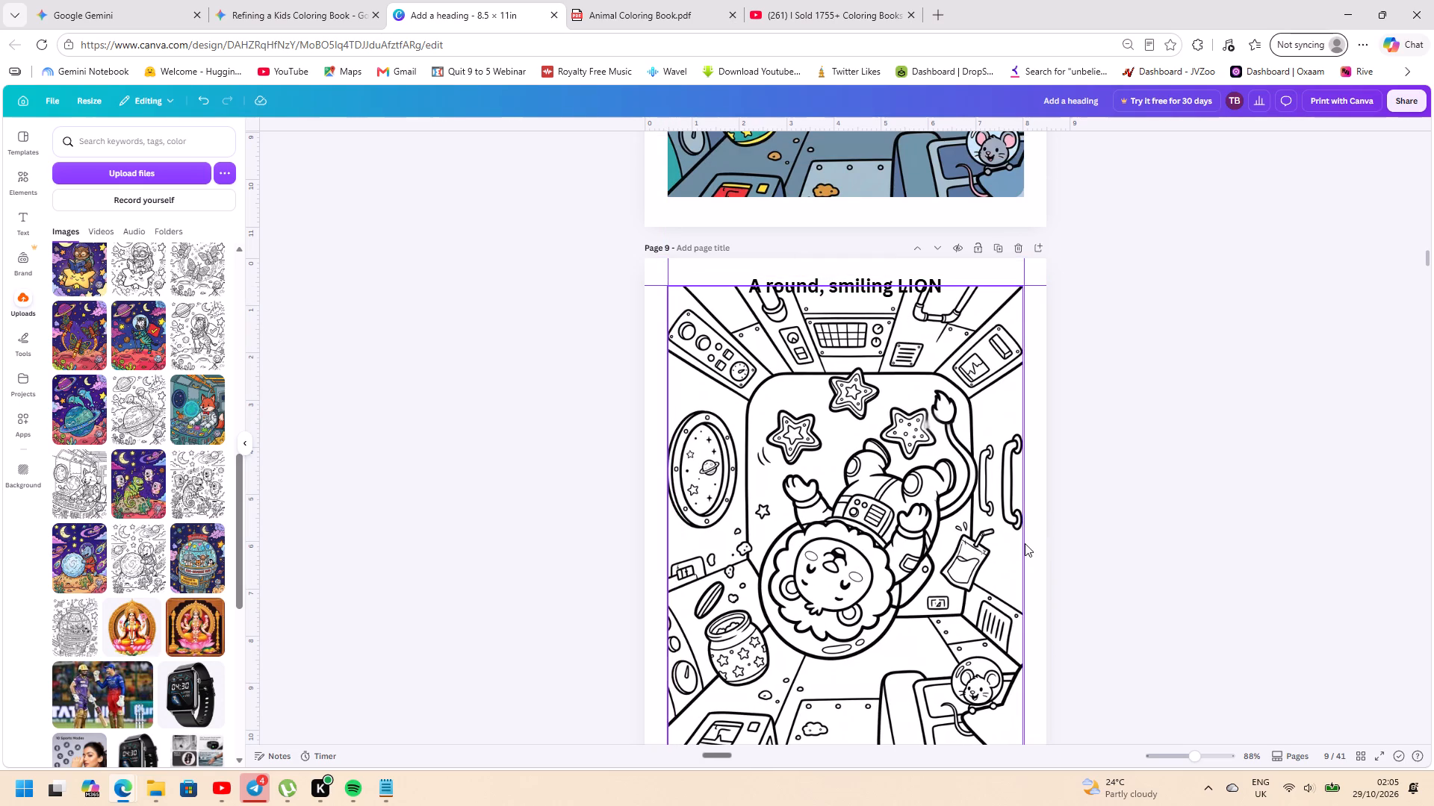
left_click(984, 546)
left_click(1024, 529)
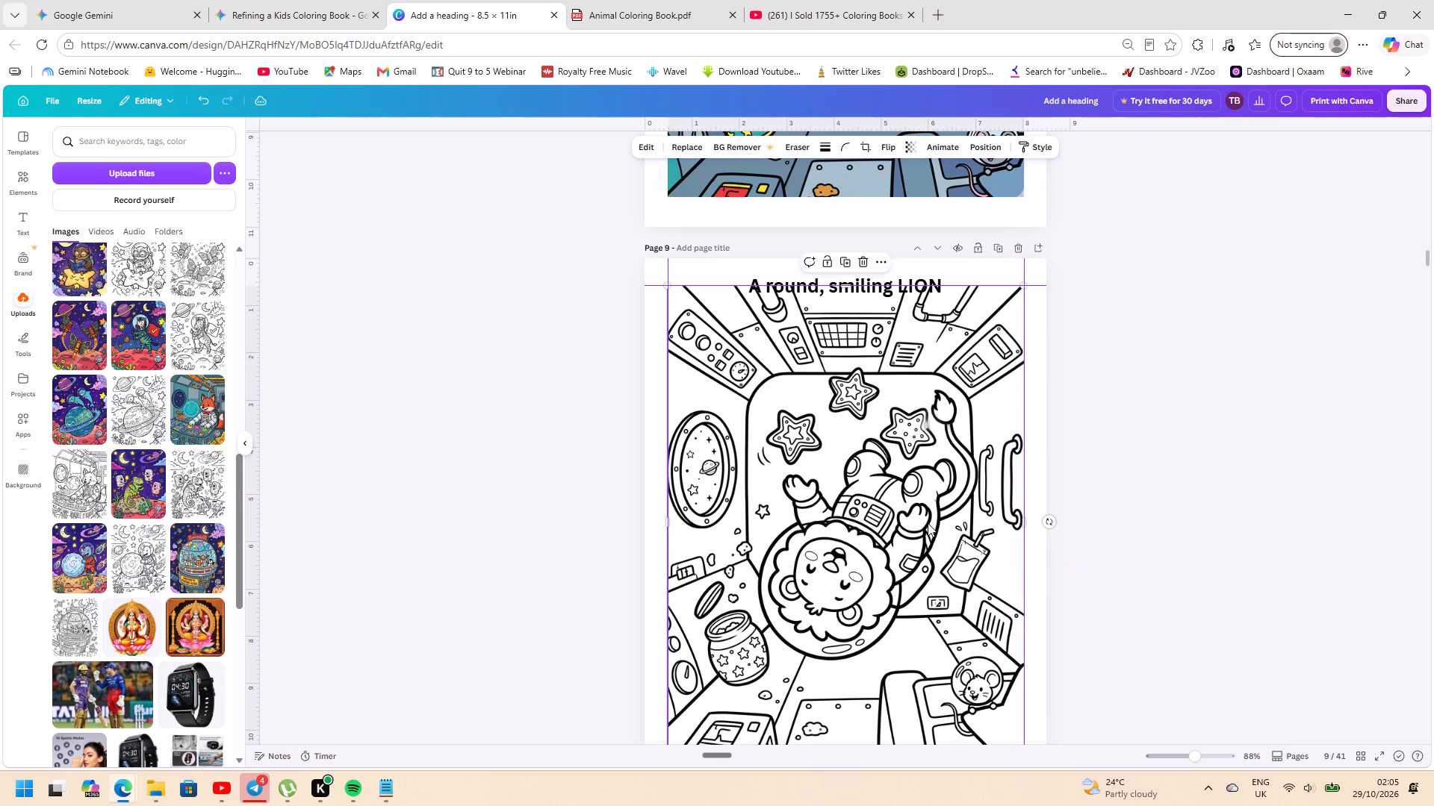
Trim the bottom edge of page 9's lion picture to the bottom margin guide.
scroll(928, 523, "down", 5)
scroll(912, 498, "up", 2)
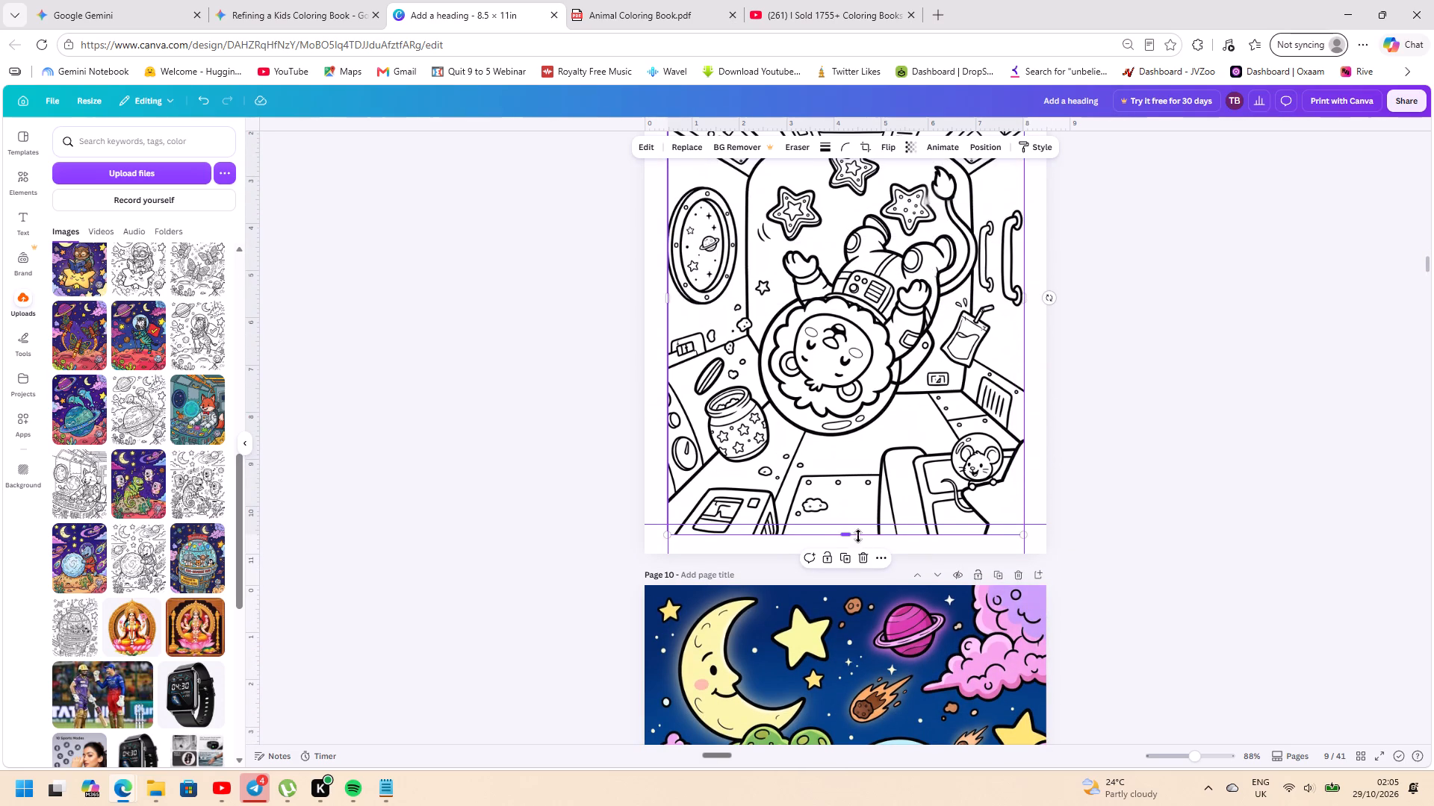
left_click_drag(847, 534, 845, 522)
Move page 9's title "A round, smiling LION" down to just below the top margin guide, shifted towards the left guide.
scroll(845, 456, "up", 3)
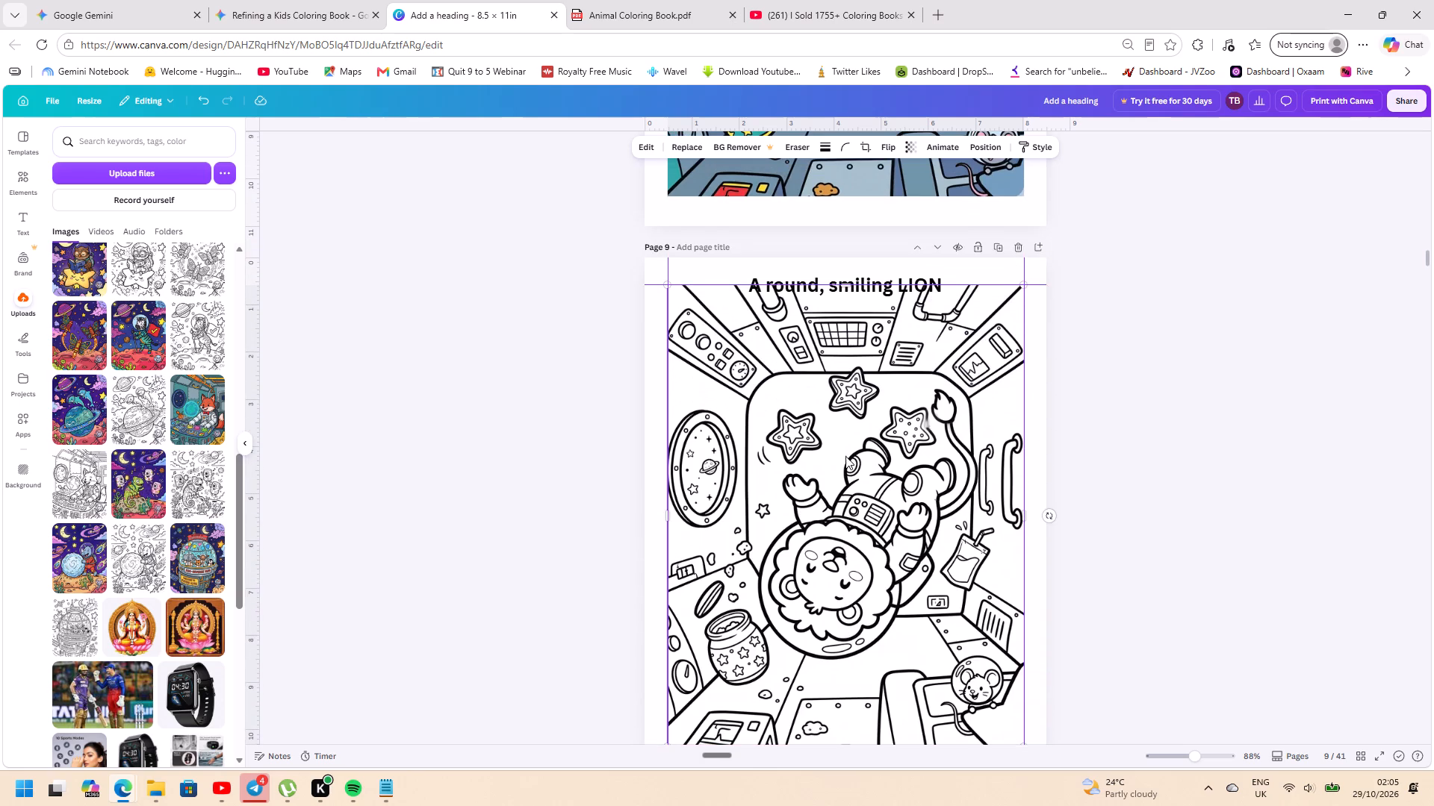
left_click(851, 291)
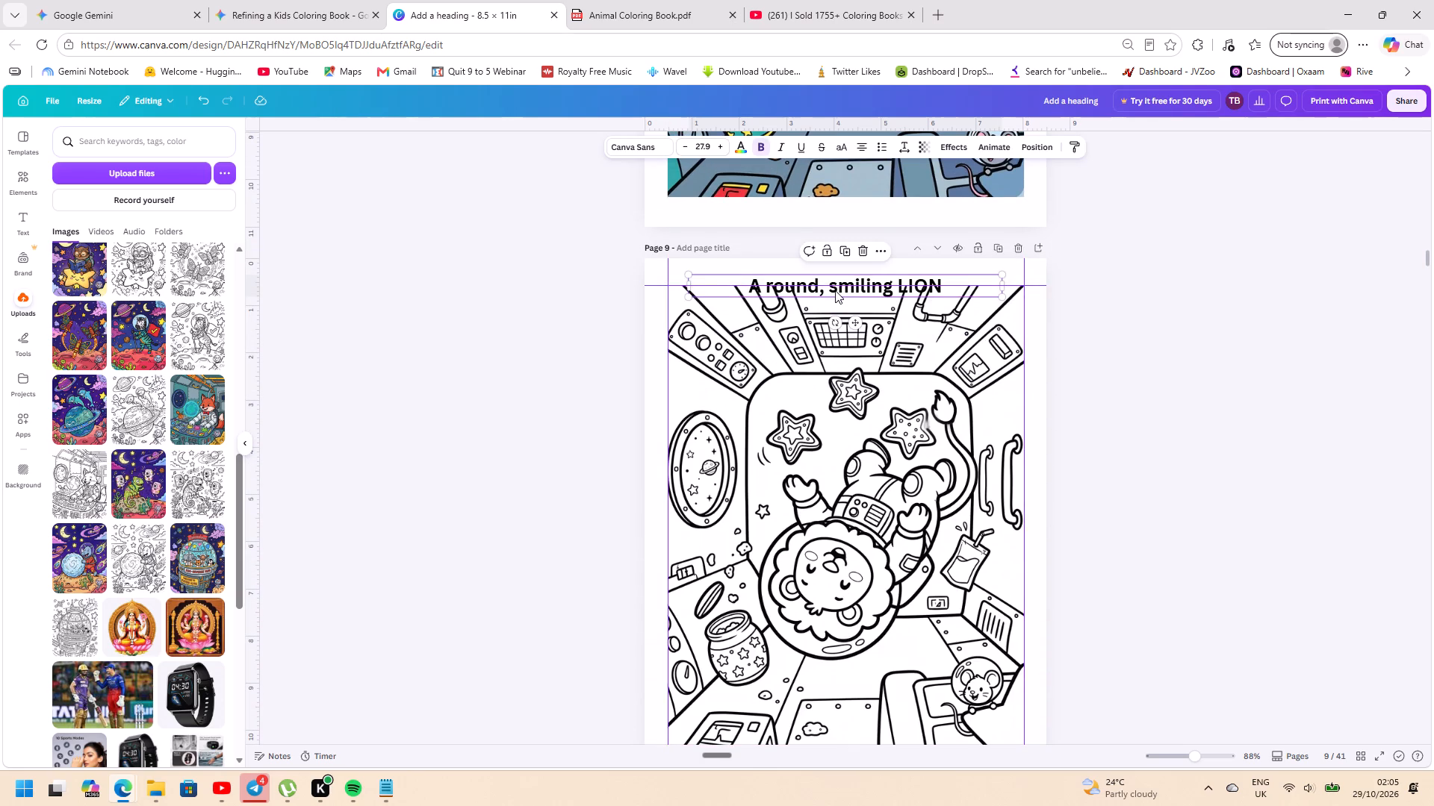
left_click_drag(839, 290, 816, 301)
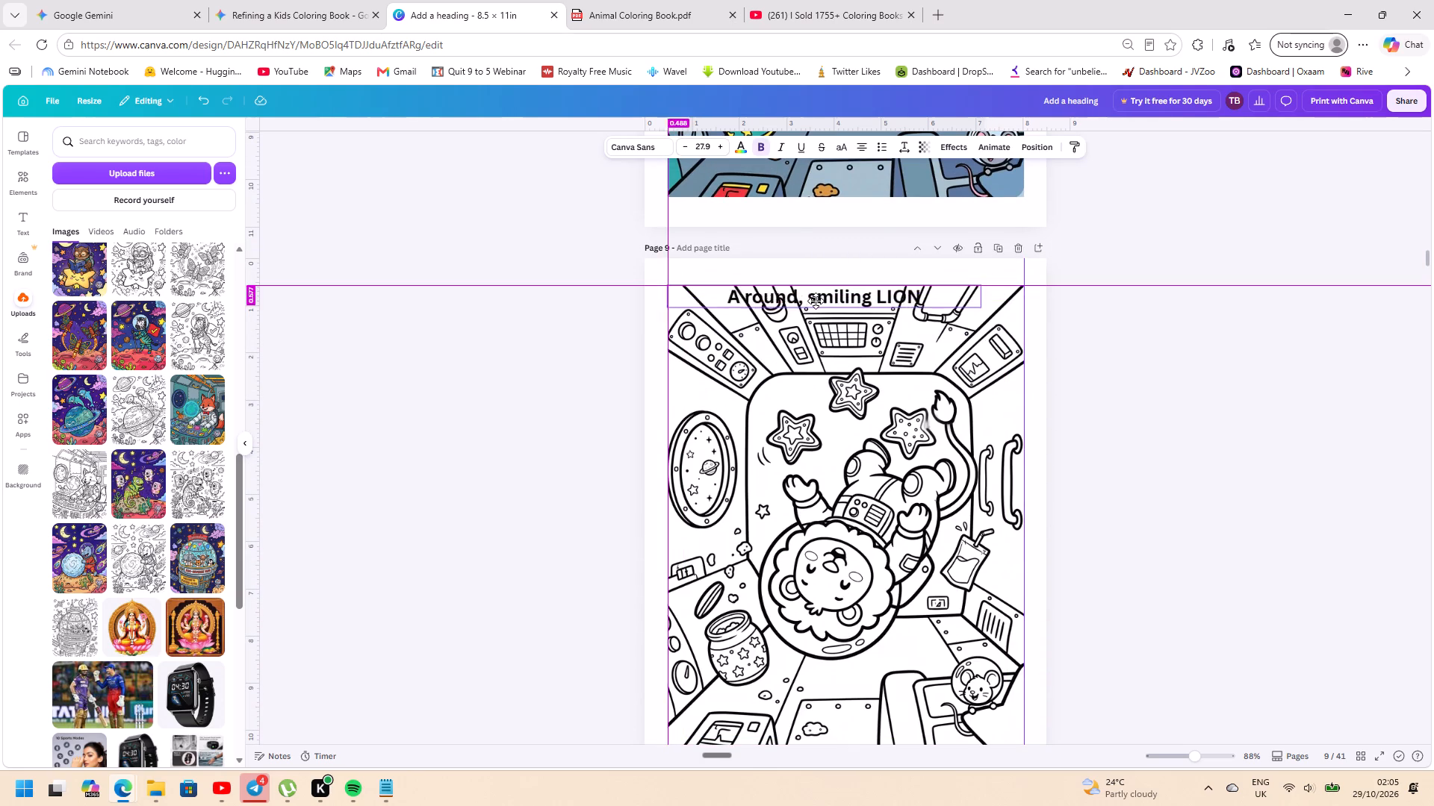
left_click_drag(816, 301, 780, 300)
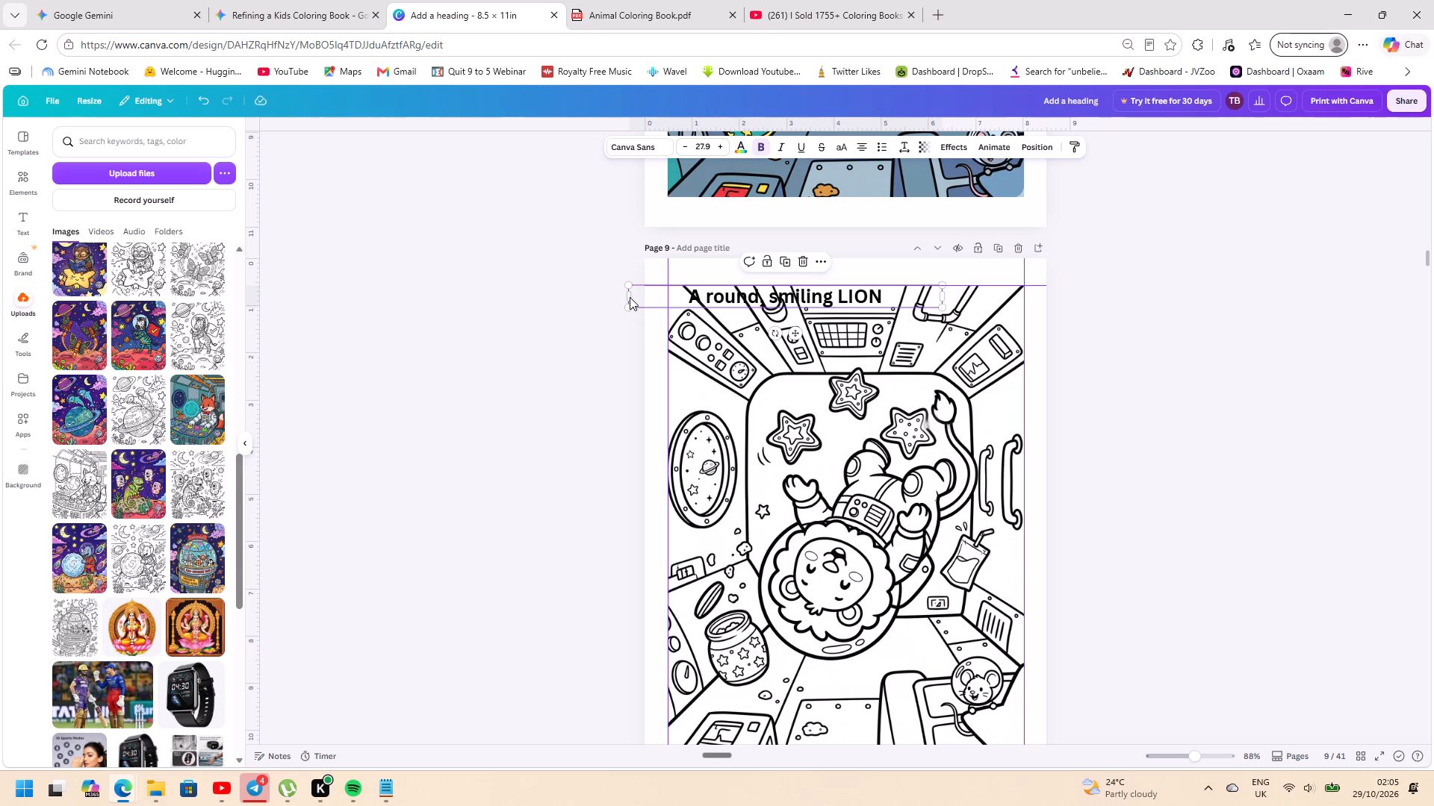
Shorten page 9's title to LION and narrow its text box to fit the word.
double_click(830, 298)
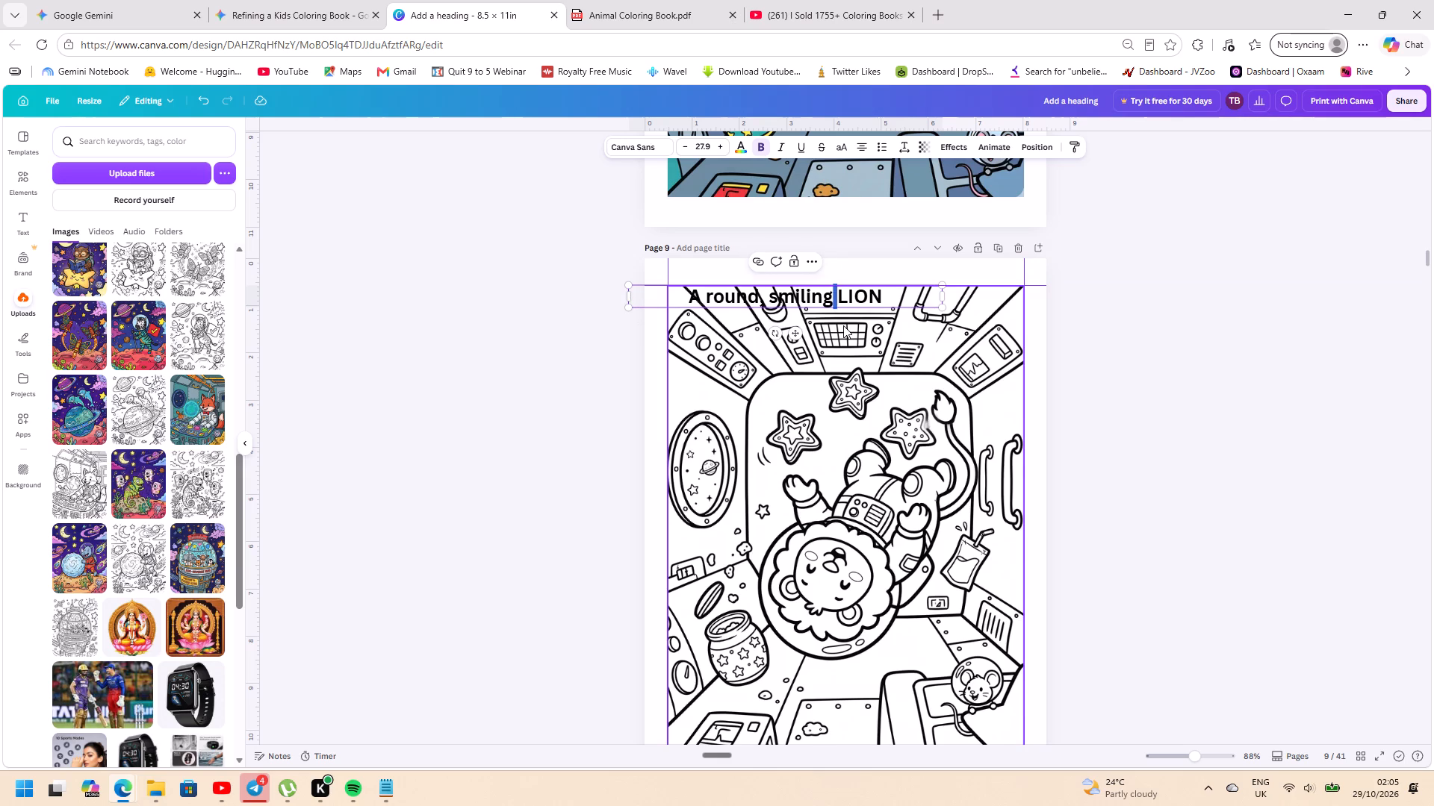
key("Right")
key("ctrl+shift+Left")
key("ctrl+shift+Left")
key("ctrl+shift+Left")
key("ctrl+shift+Left")
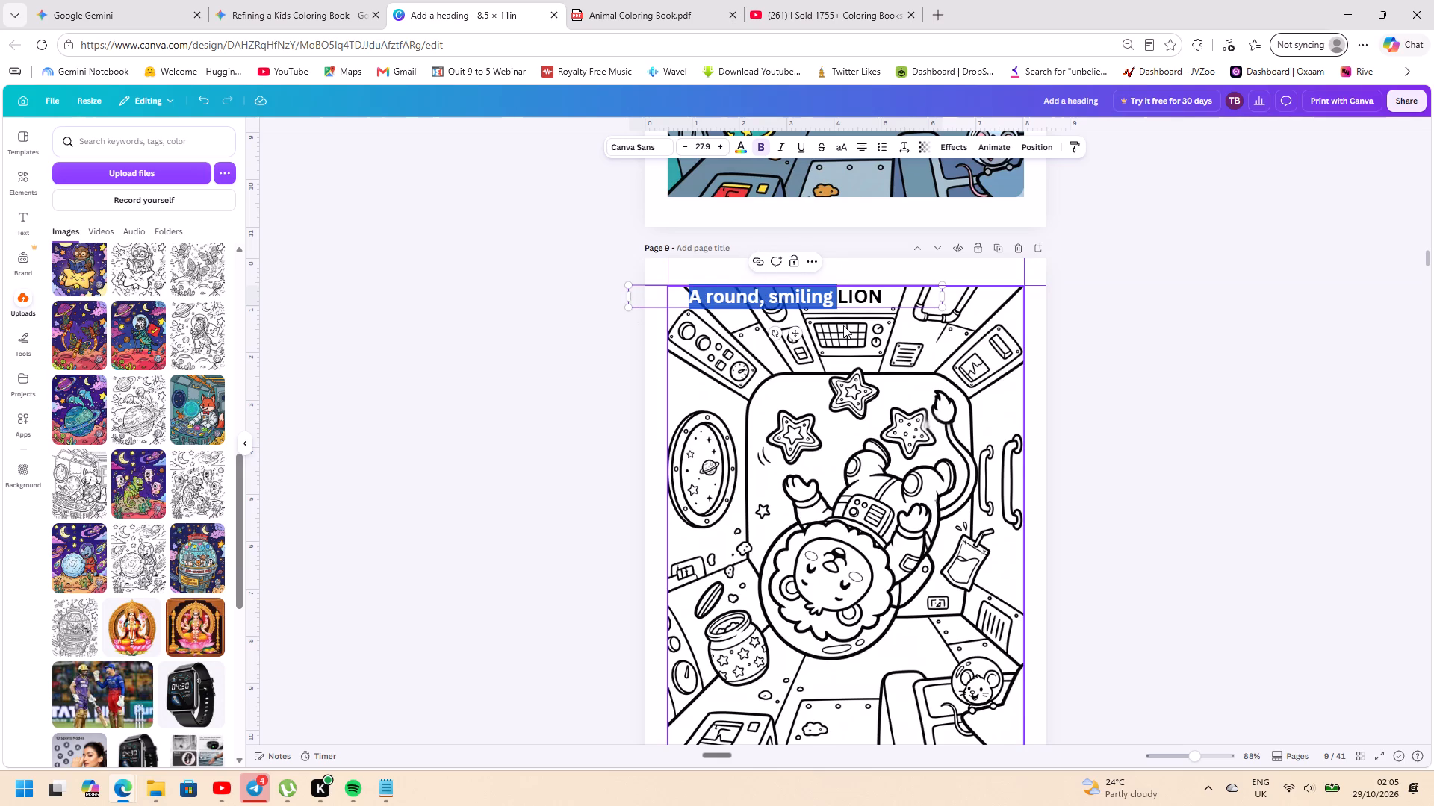
key("Delete")
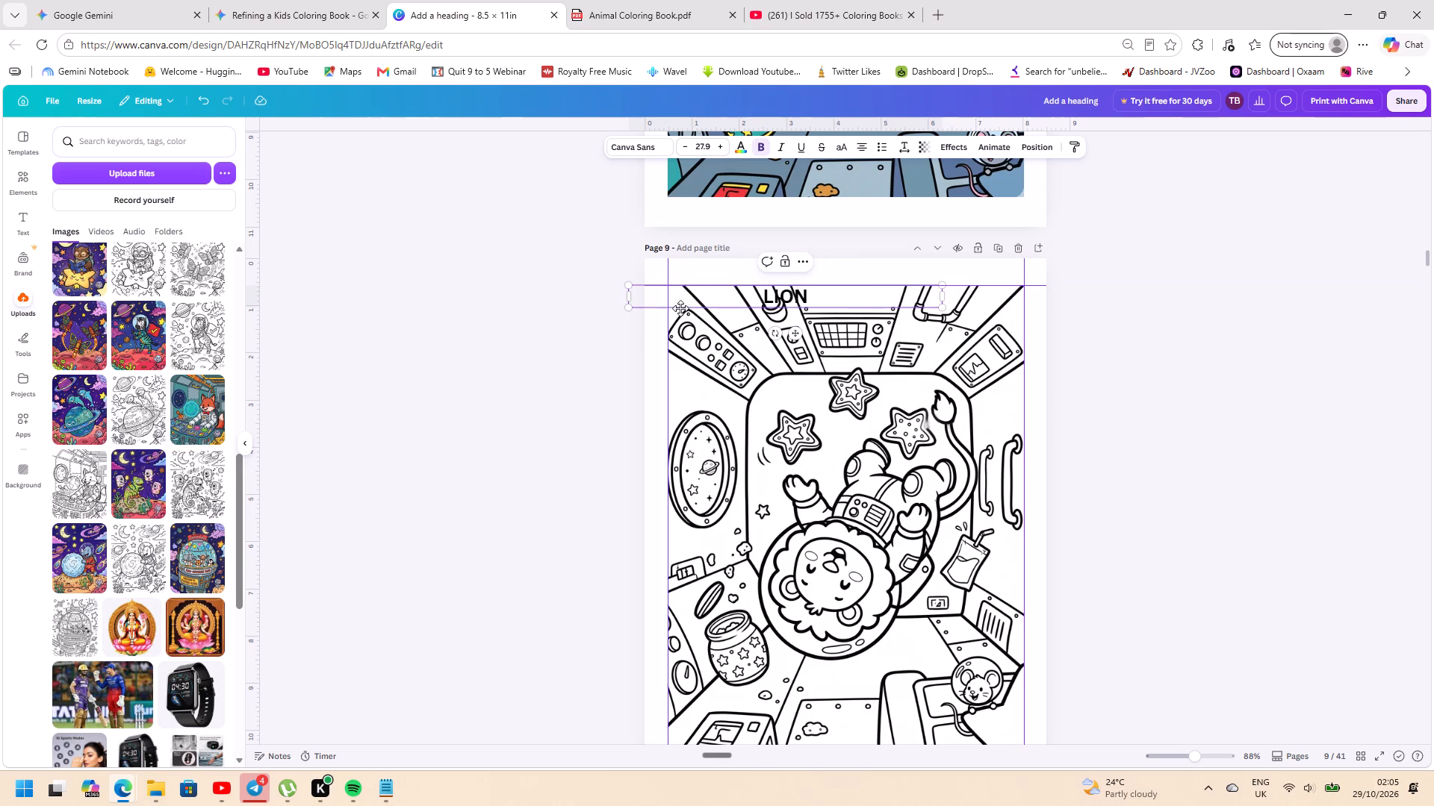
left_click_drag(626, 295, 769, 294)
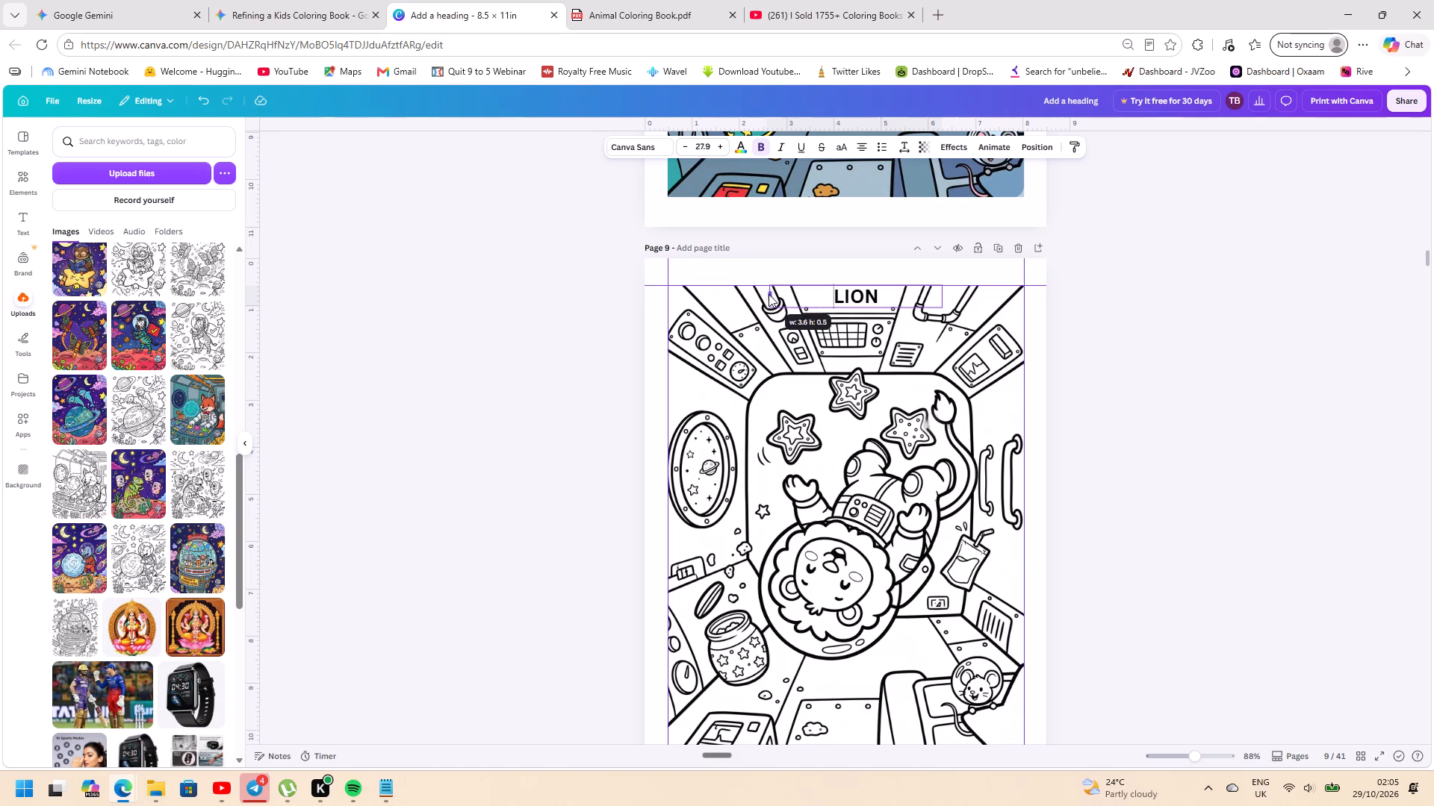
left_click_drag(769, 294, 801, 299)
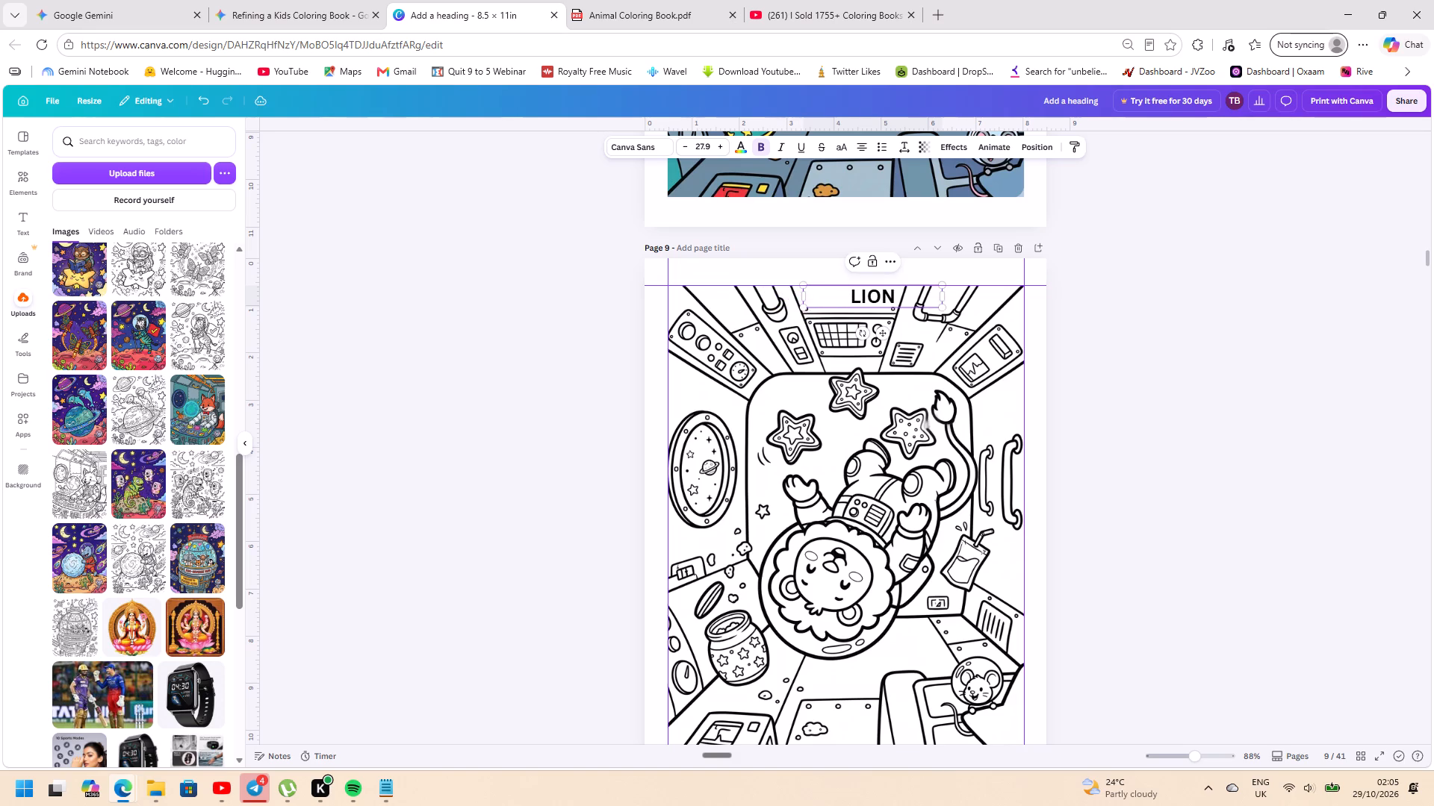
left_click_drag(943, 298, 884, 299)
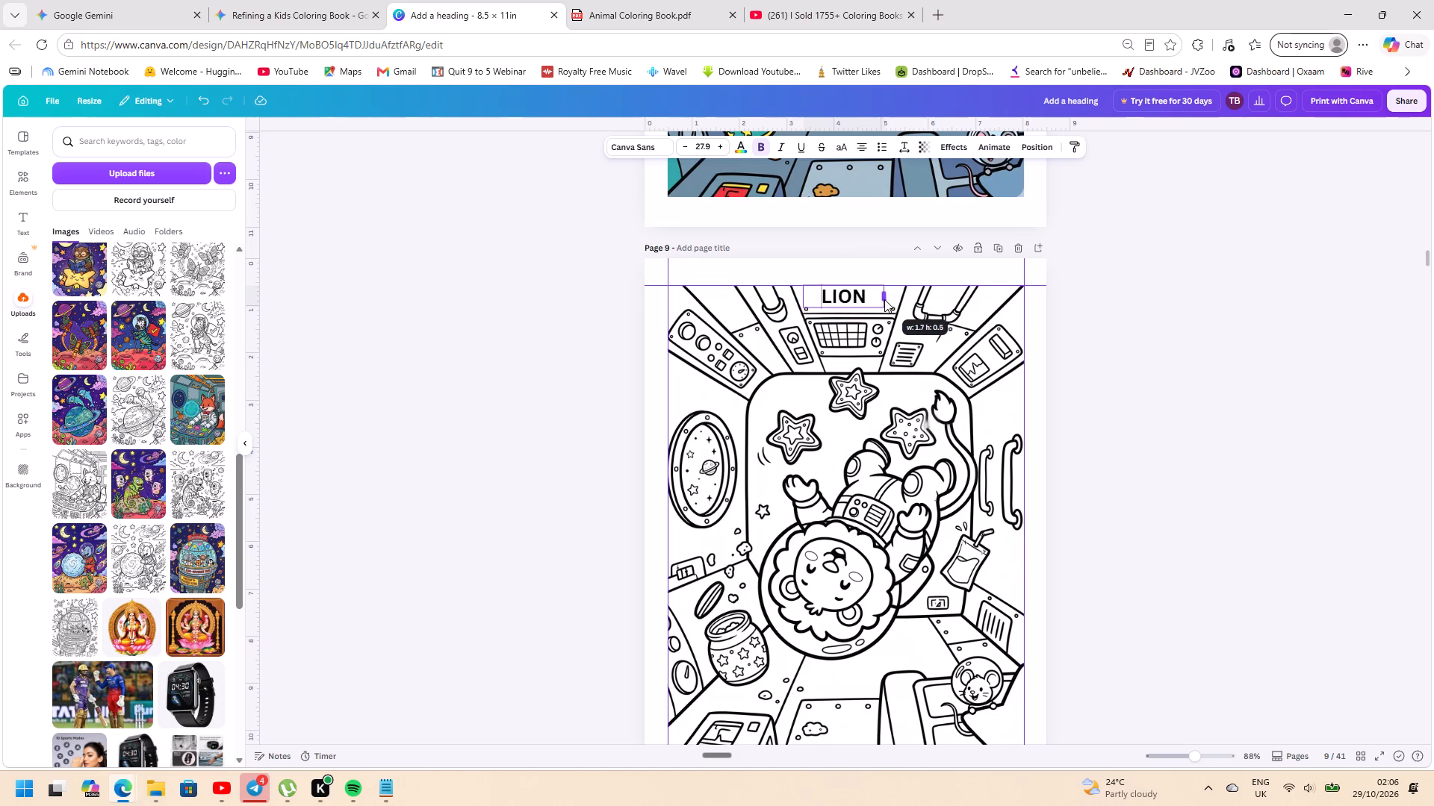
left_click_drag(884, 299, 876, 299)
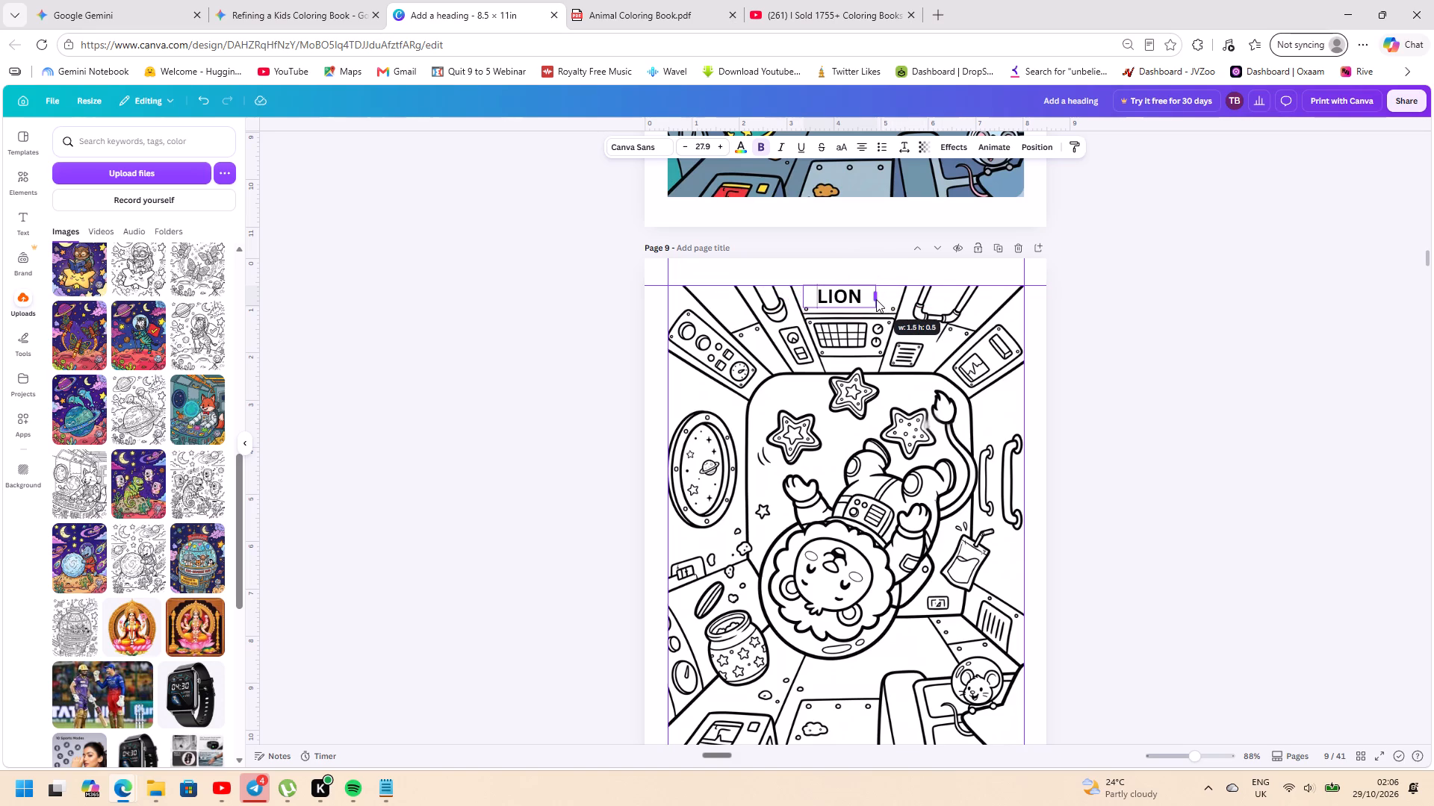
left_click_drag(876, 299, 875, 299)
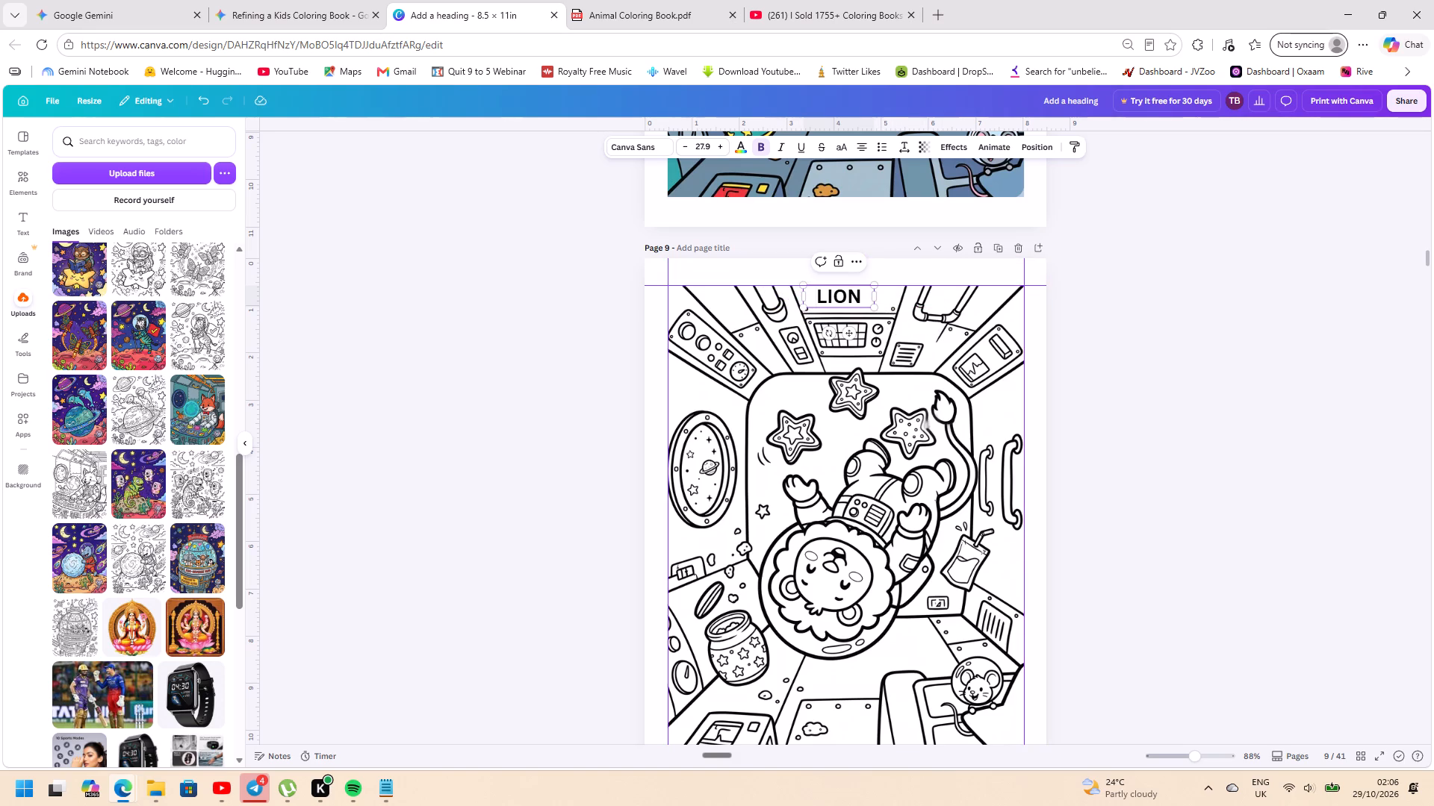
Move page 9's LION title to the page's horizontal centre, keeping it just below the top margin guide.
left_click(891, 300)
left_click_drag(844, 301, 851, 299)
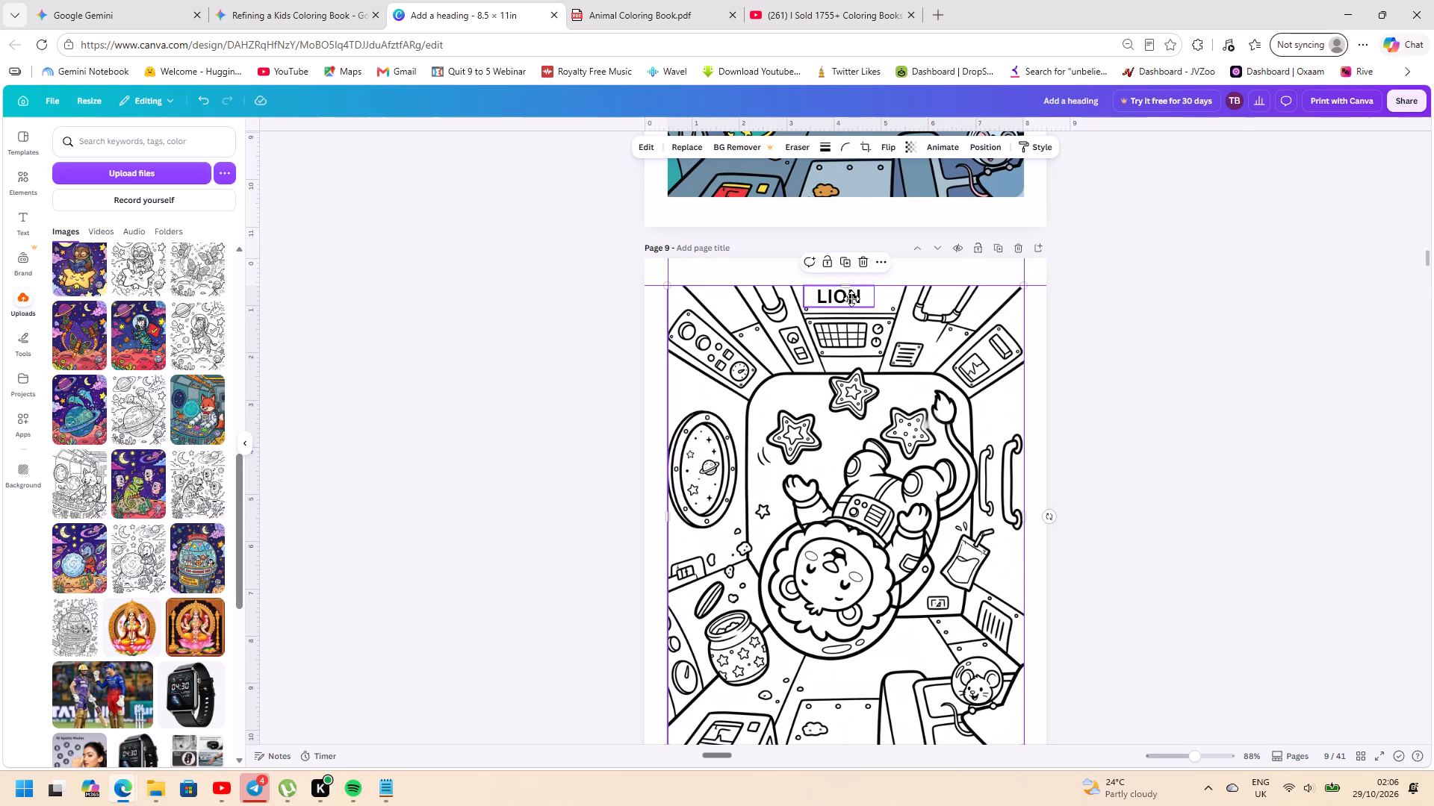
left_click_drag(851, 299, 855, 298)
key("Escape")
left_click_drag(836, 296, 844, 296)
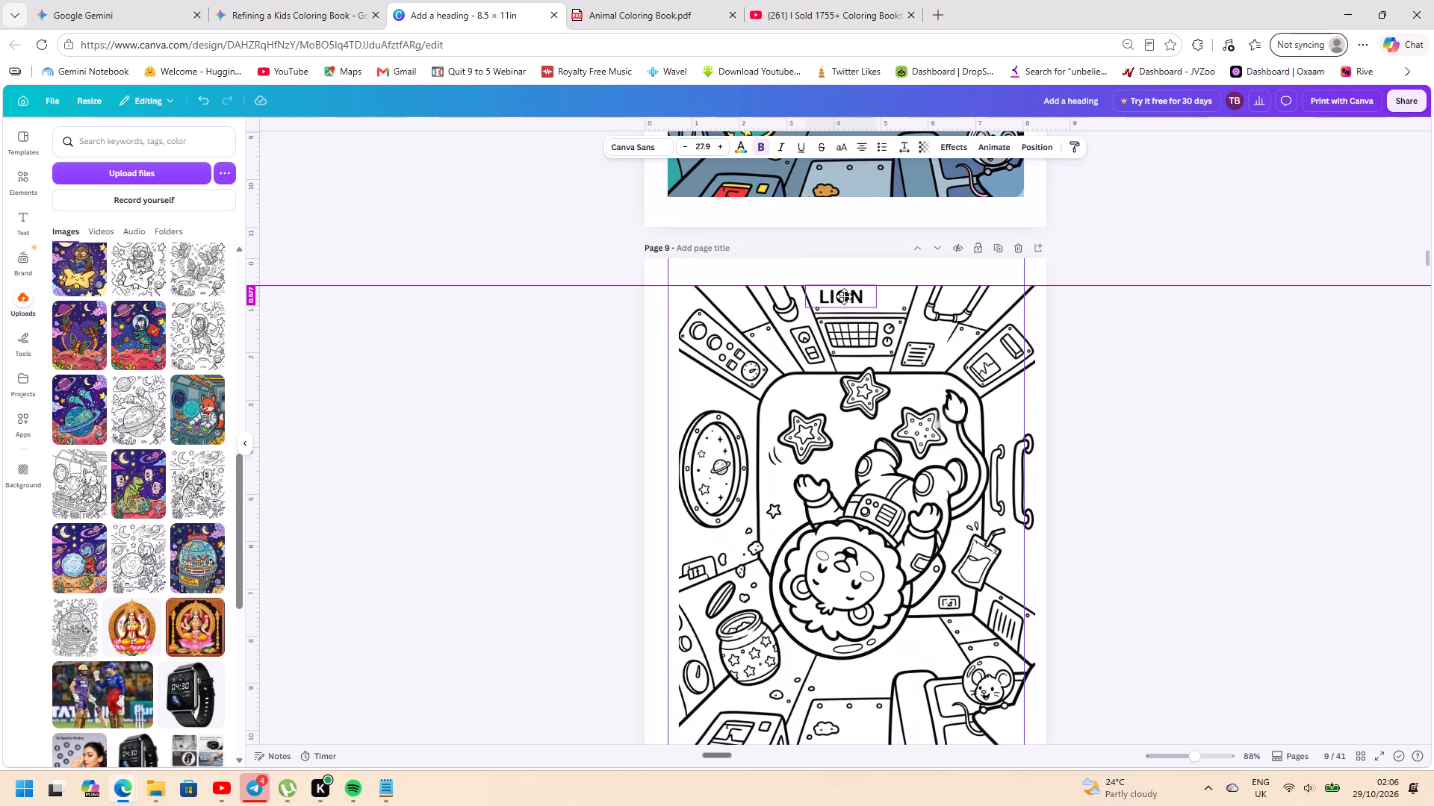
left_click_drag(844, 296, 845, 296)
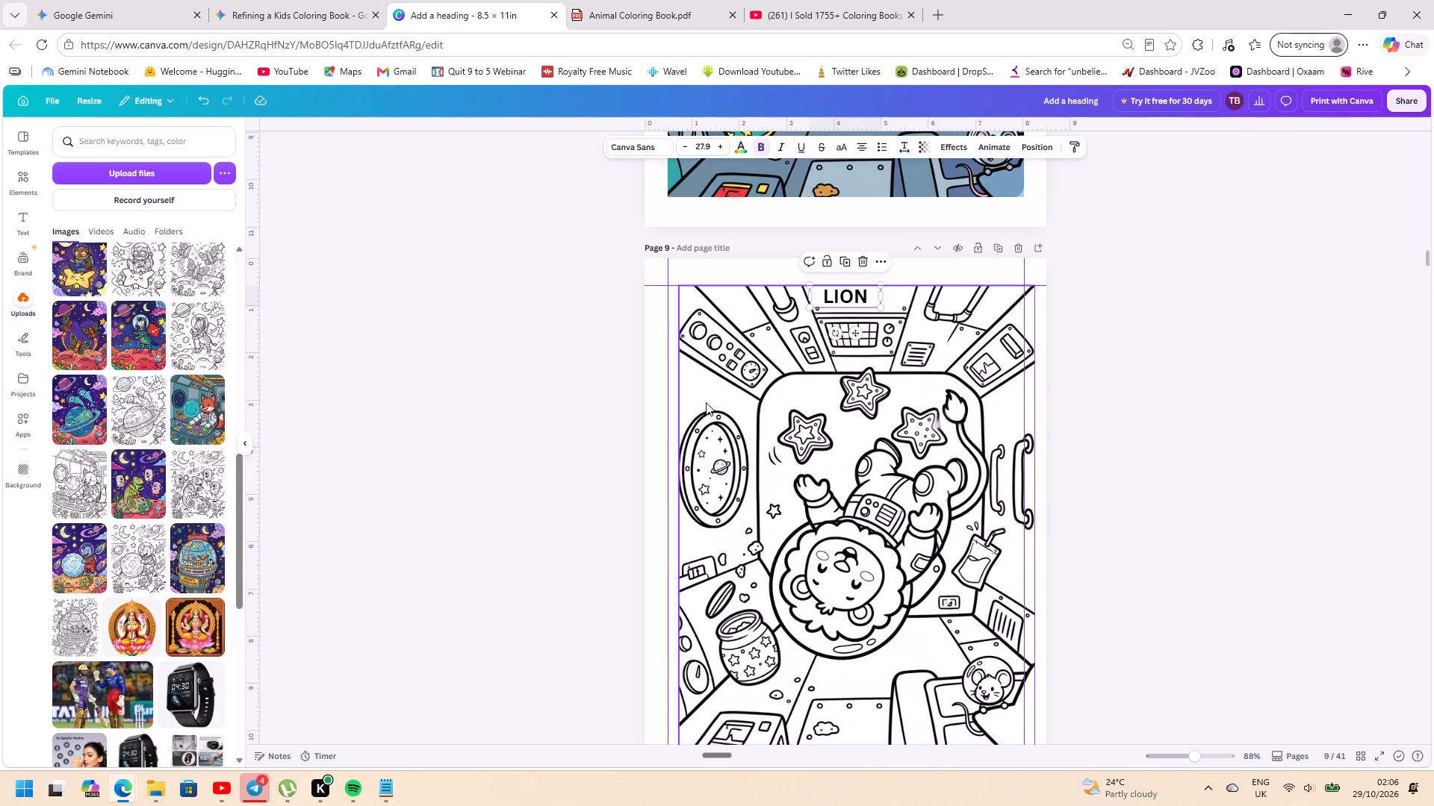
Shift page 9's lion picture back so that its sides sit on the side margin guides.
left_click_drag(813, 537, 802, 537)
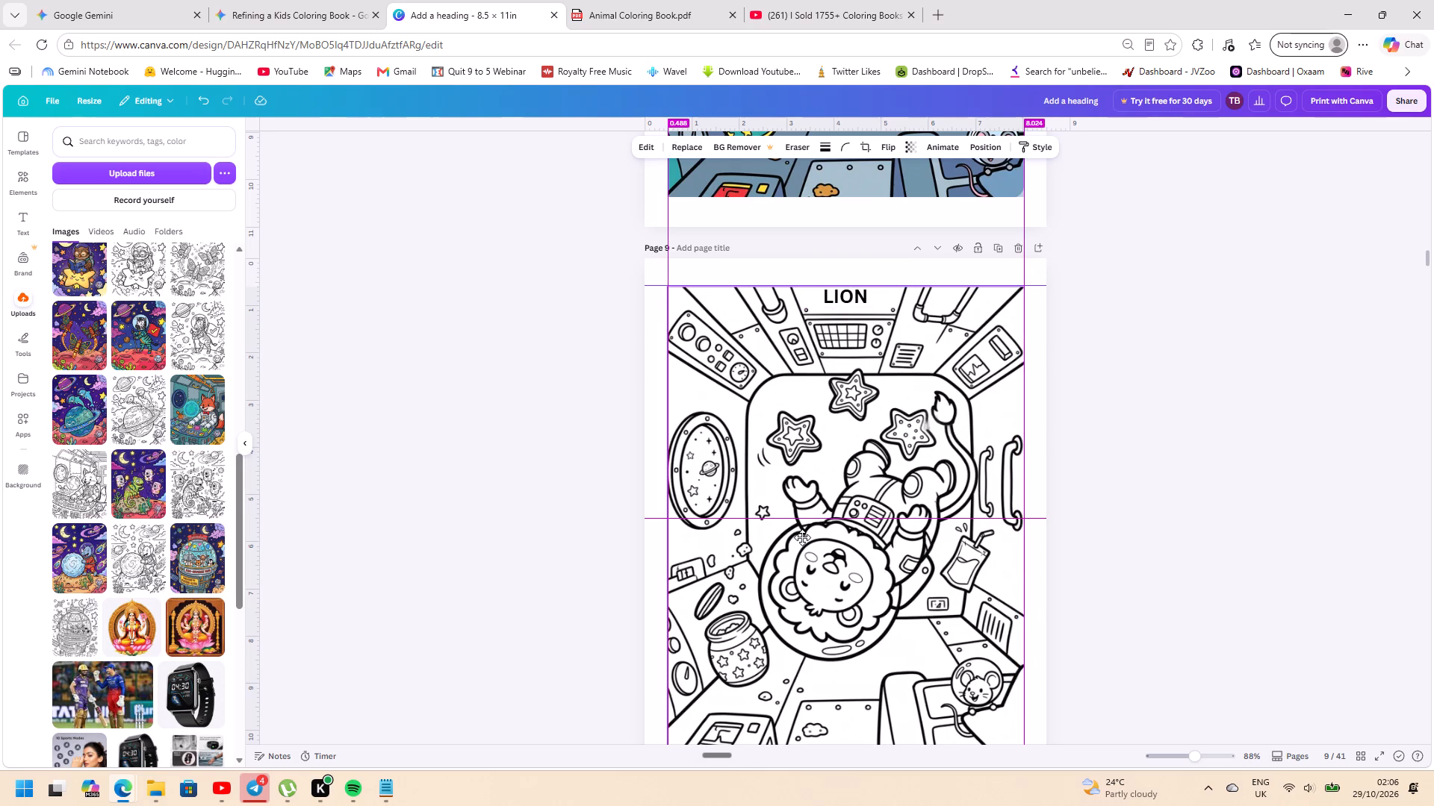
left_click_drag(802, 537, 801, 534)
left_click(537, 511)
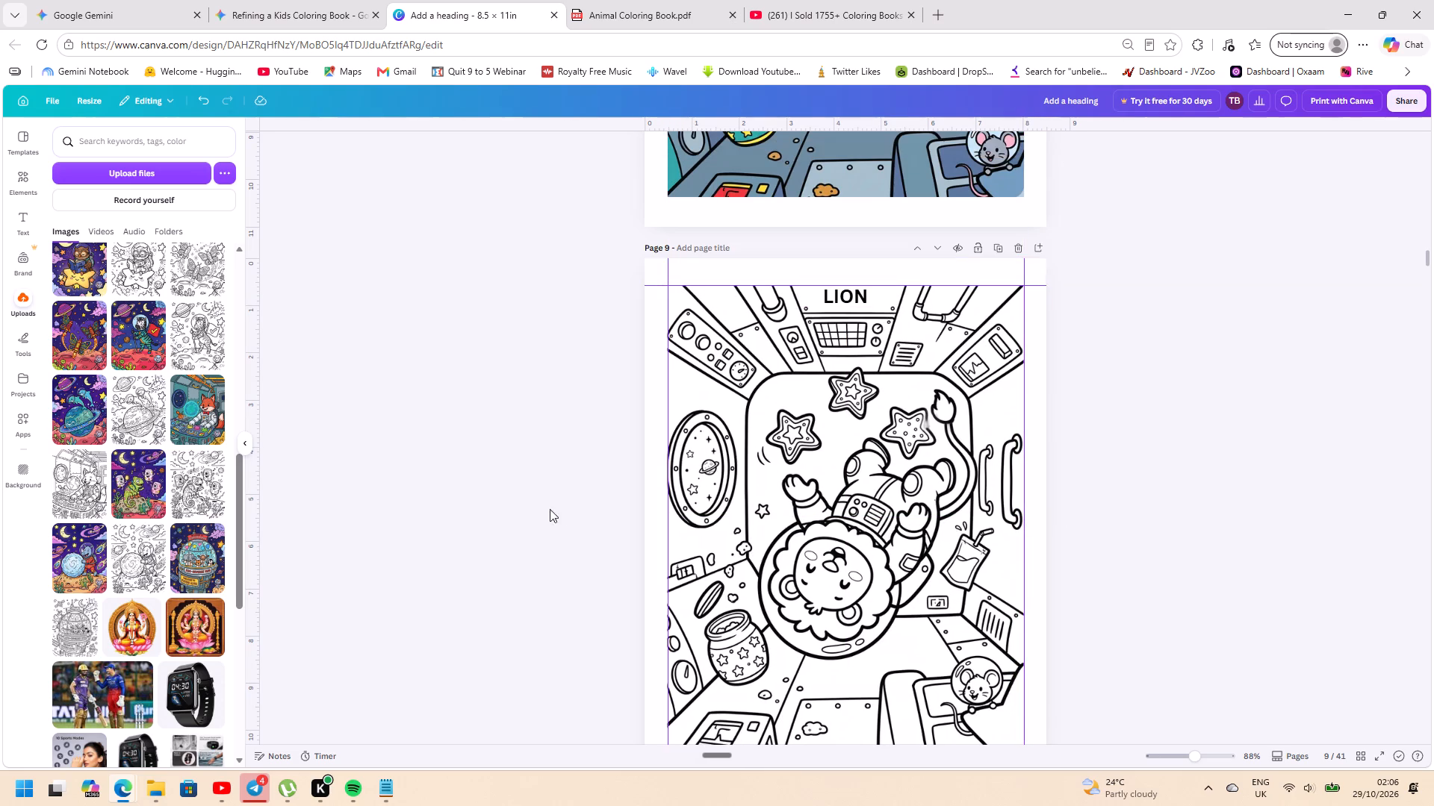
Fine-tune the top, side and bottom edges of page 9's lion picture so they meet the margin guides.
left_click(796, 356)
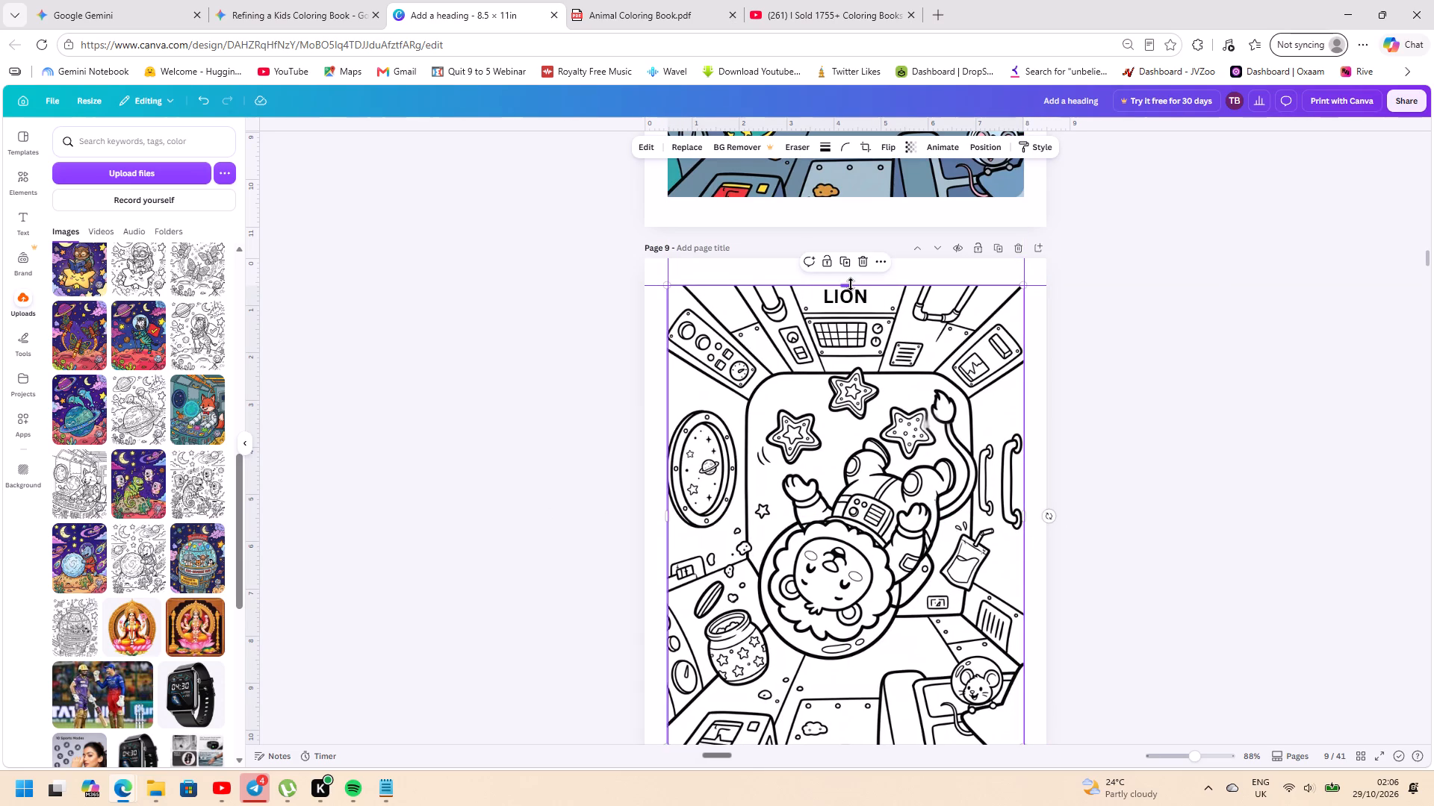
left_click(666, 284)
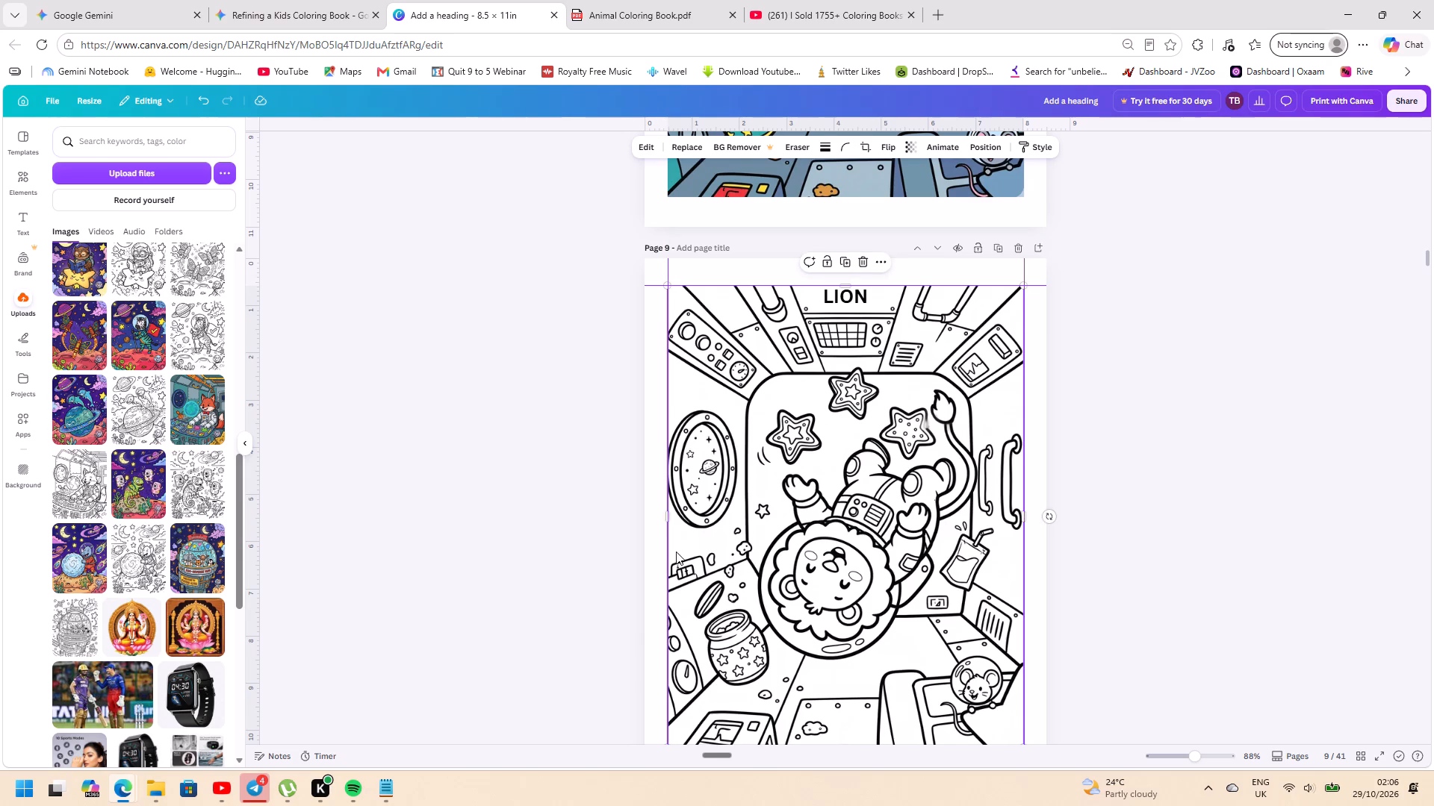
left_click(668, 518)
left_click(1025, 515)
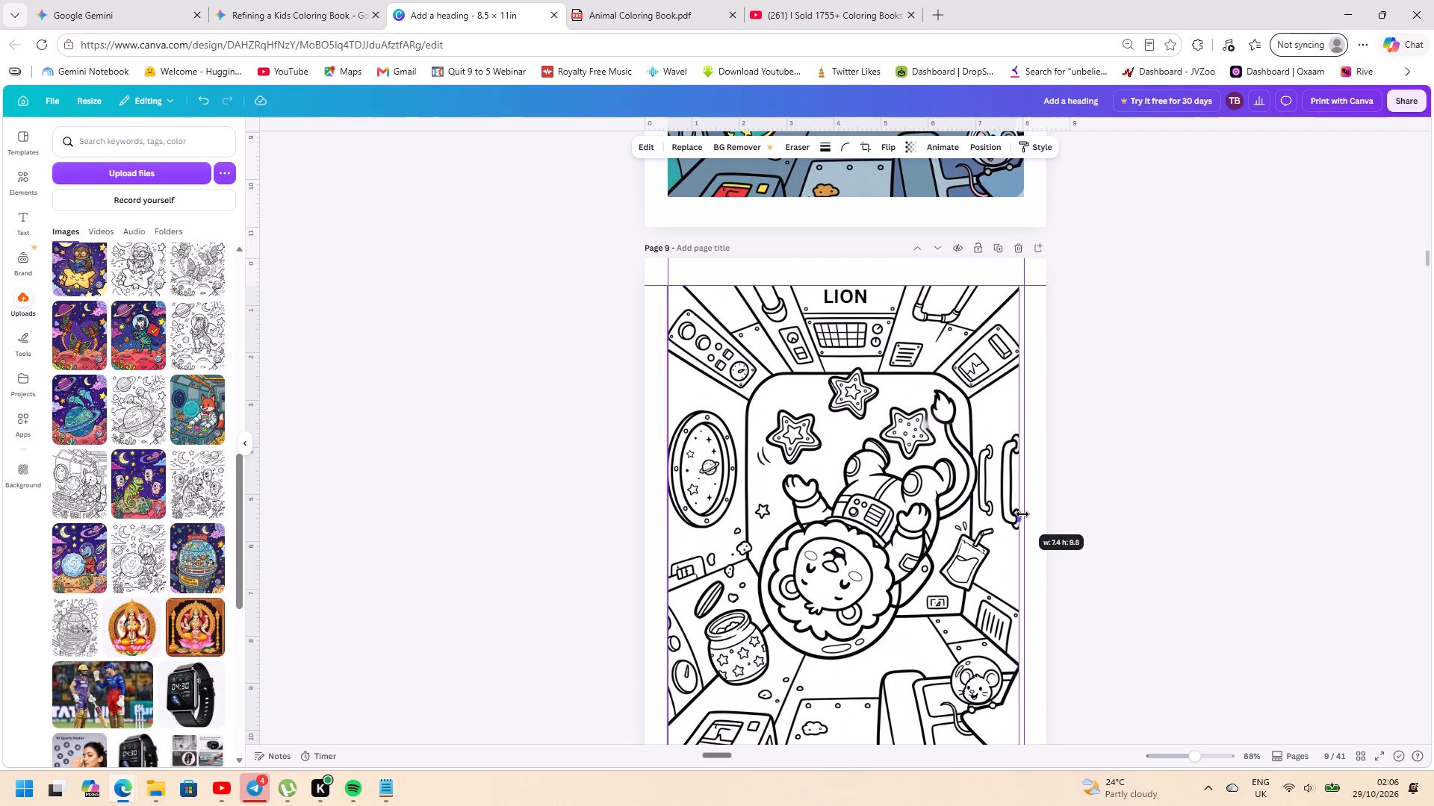
left_click(850, 496)
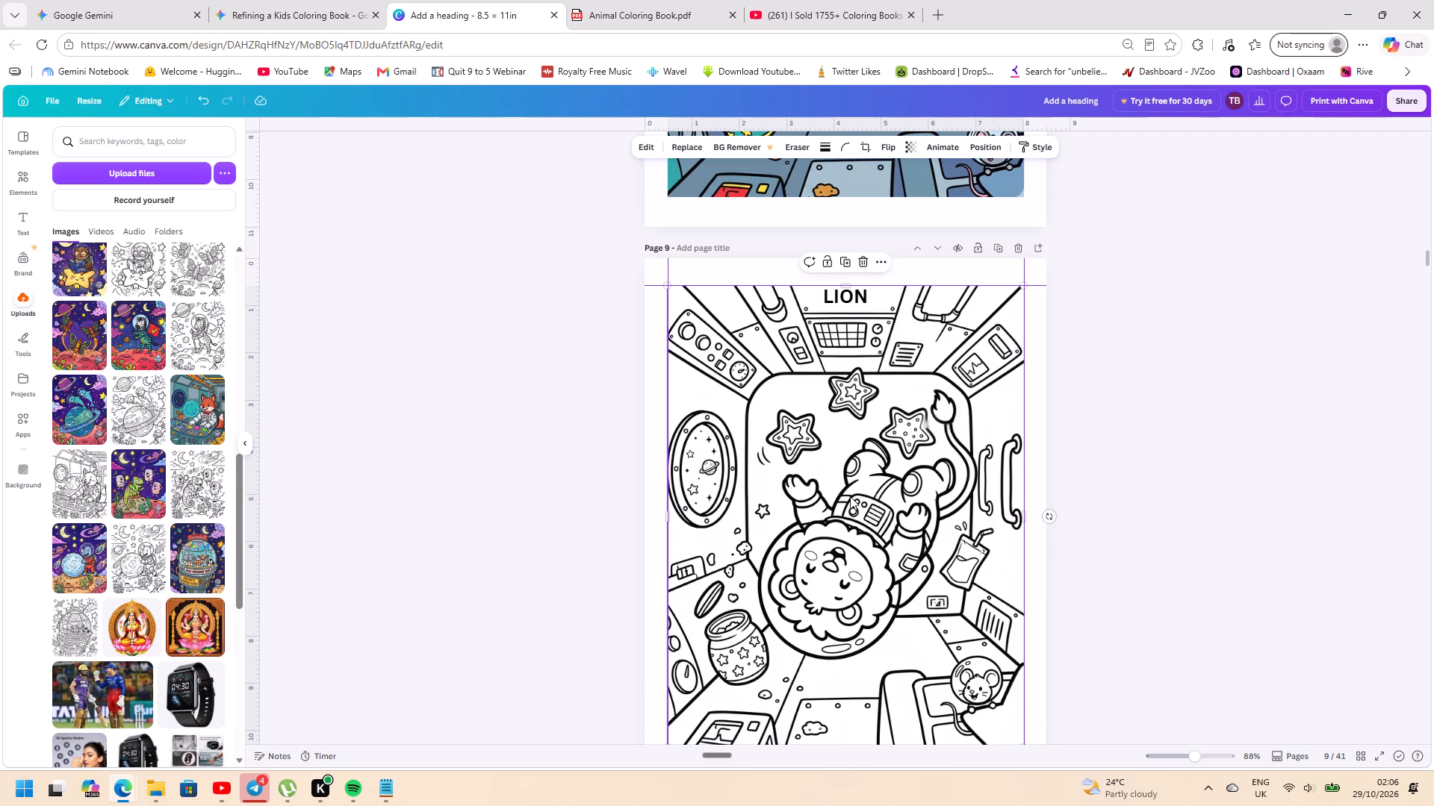
left_click(683, 513)
left_click(665, 515)
scroll(817, 534, "down", 4)
left_click(848, 449)
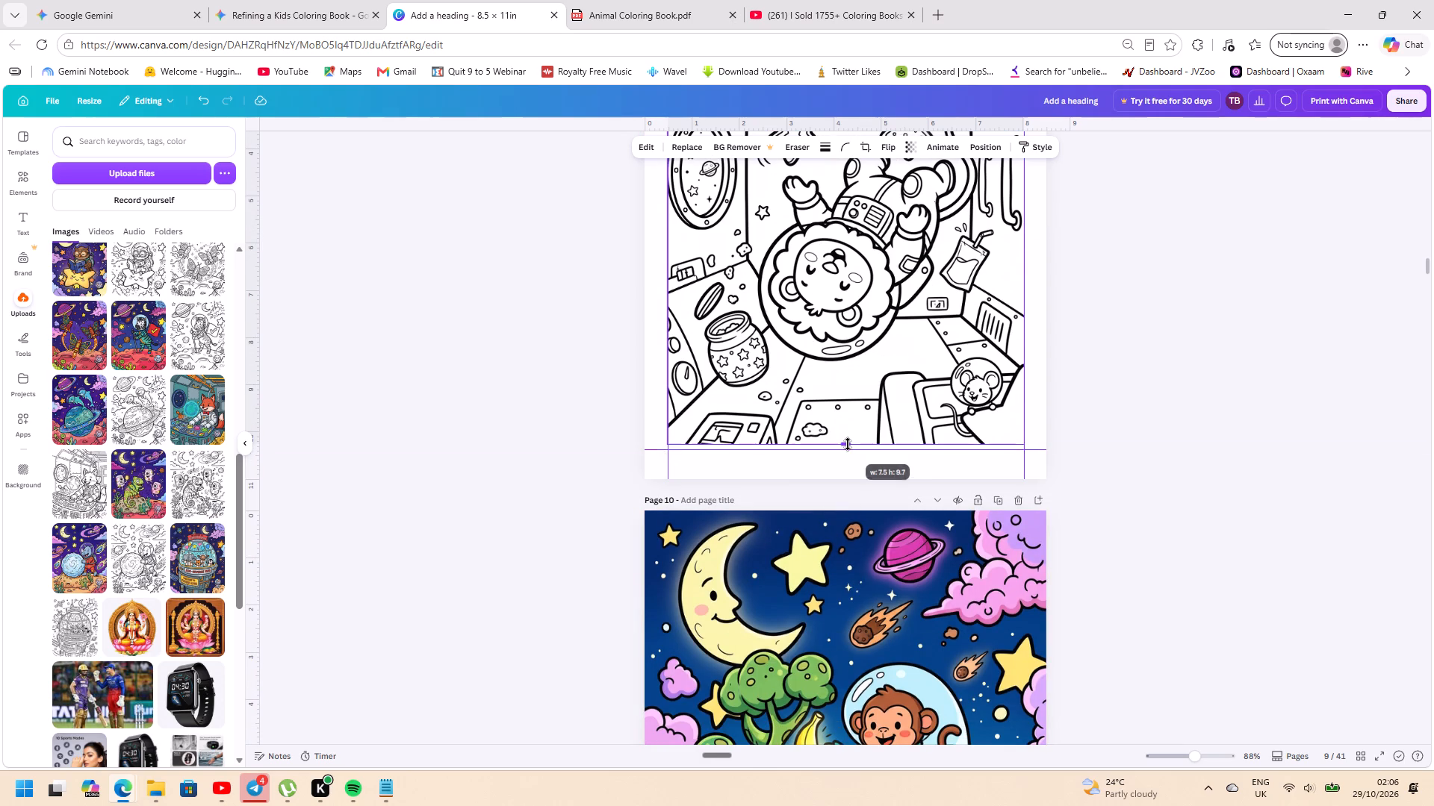
left_click(527, 384)
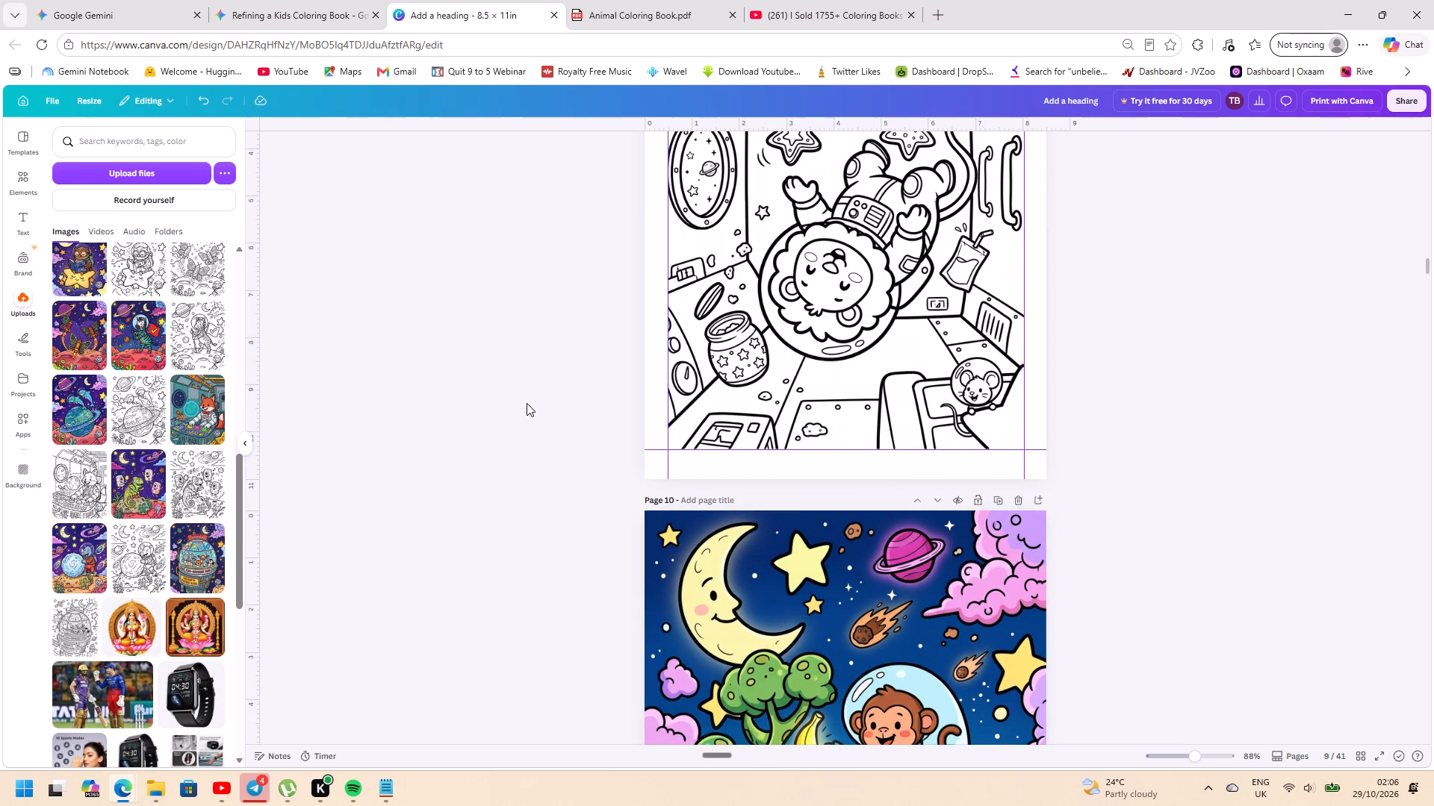
scroll(527, 409, "up", 3)
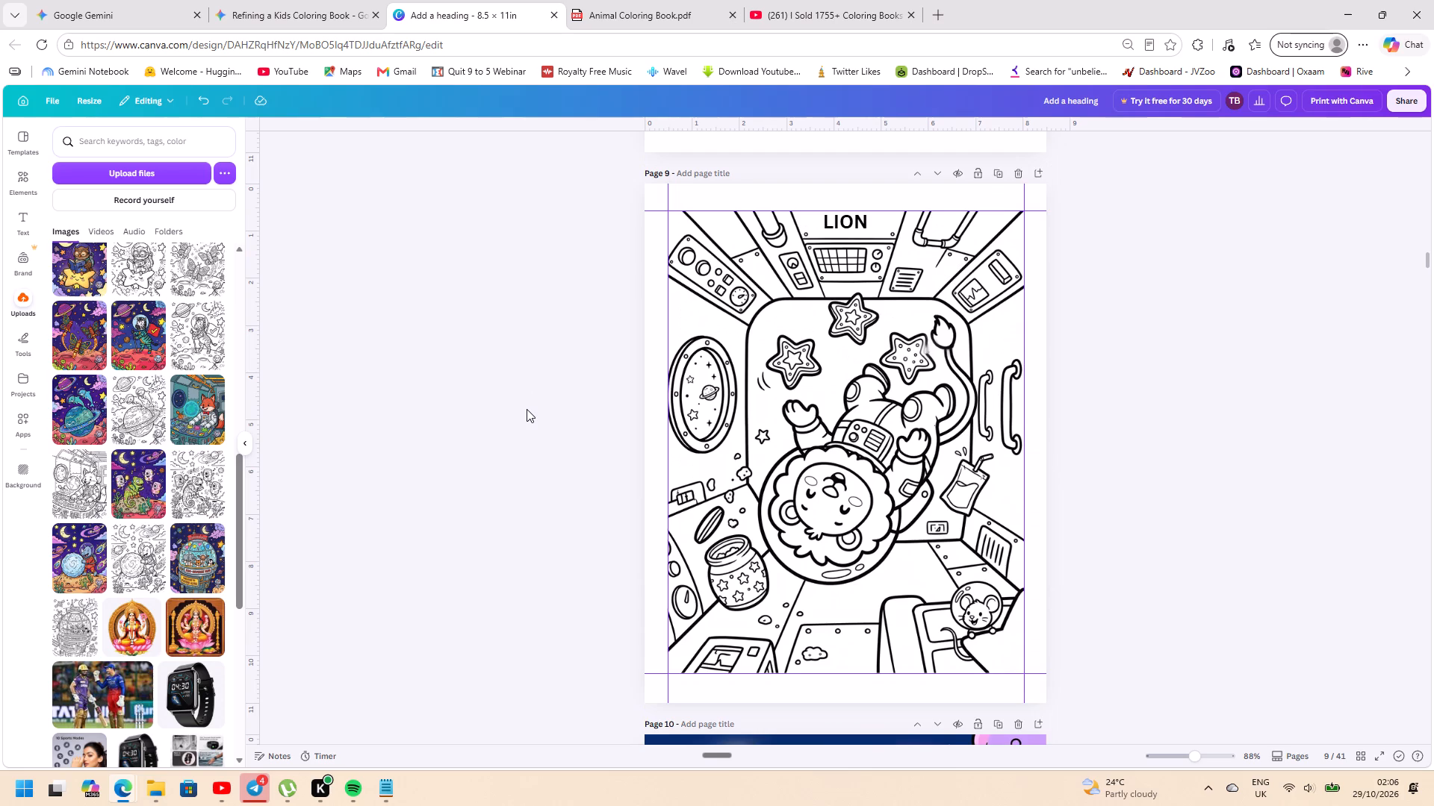
Shrink page 10's color monkey picture from its top-left corner so its top and left edges meet the margin guides.
scroll(527, 409, "down", 6)
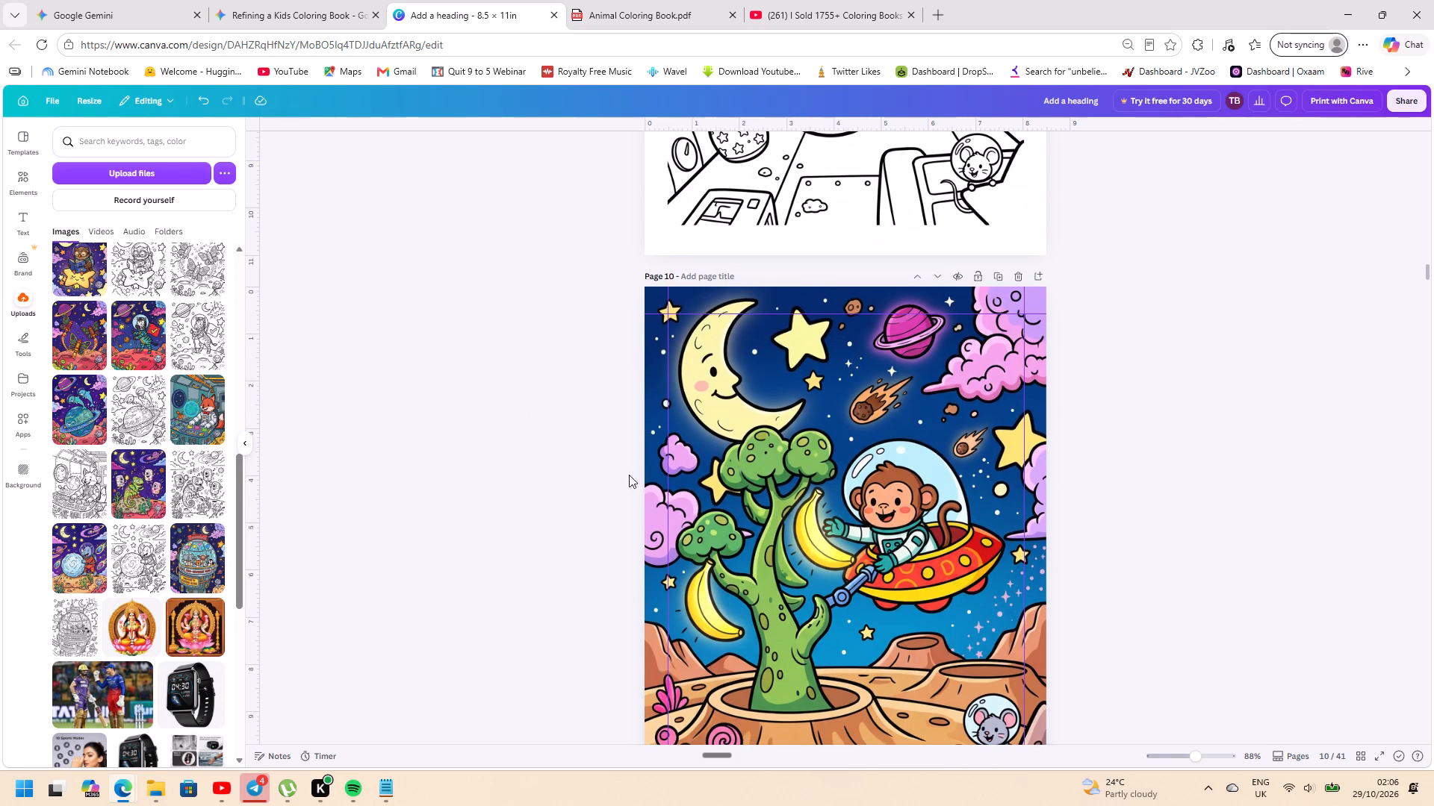
left_click(788, 472)
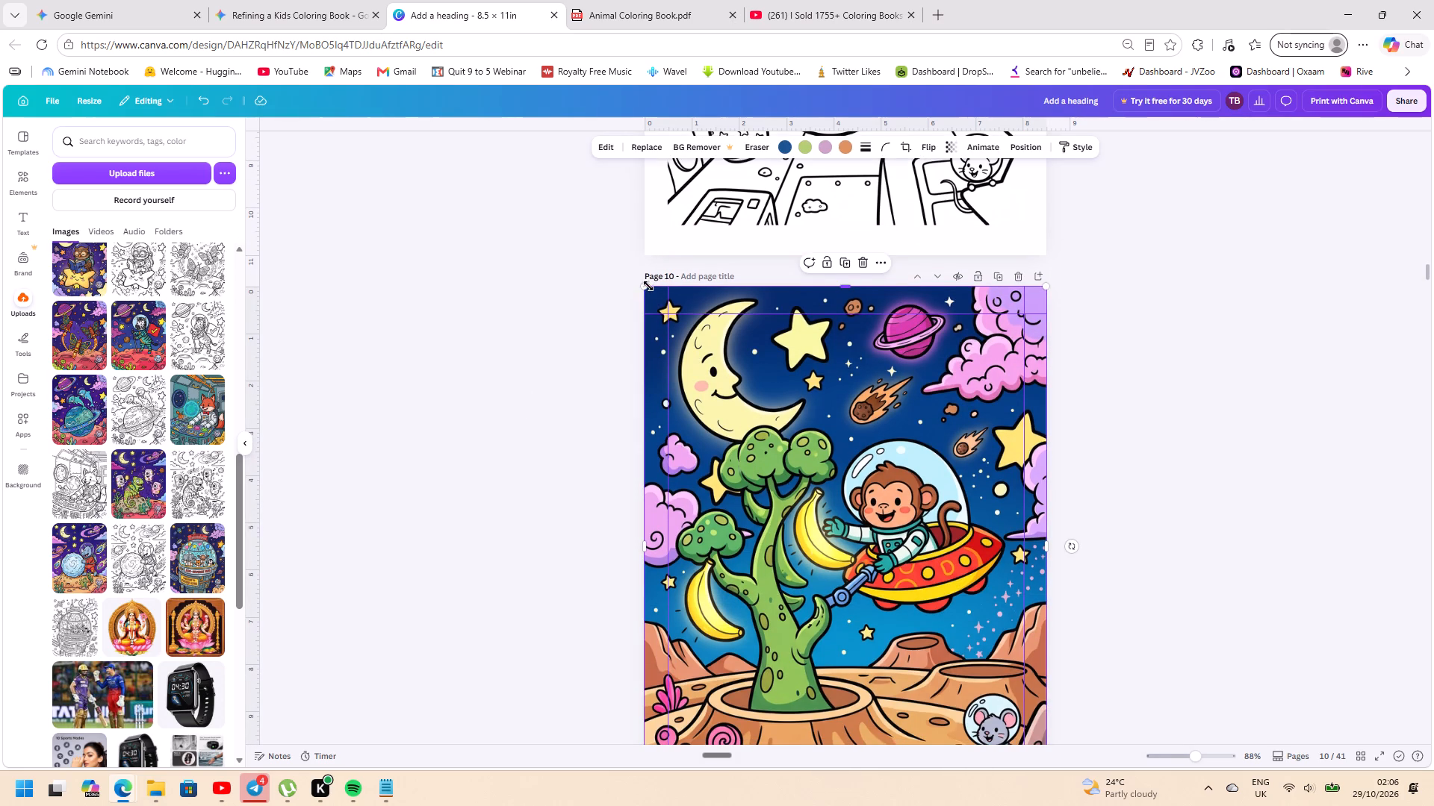
left_click_drag(646, 286, 680, 308)
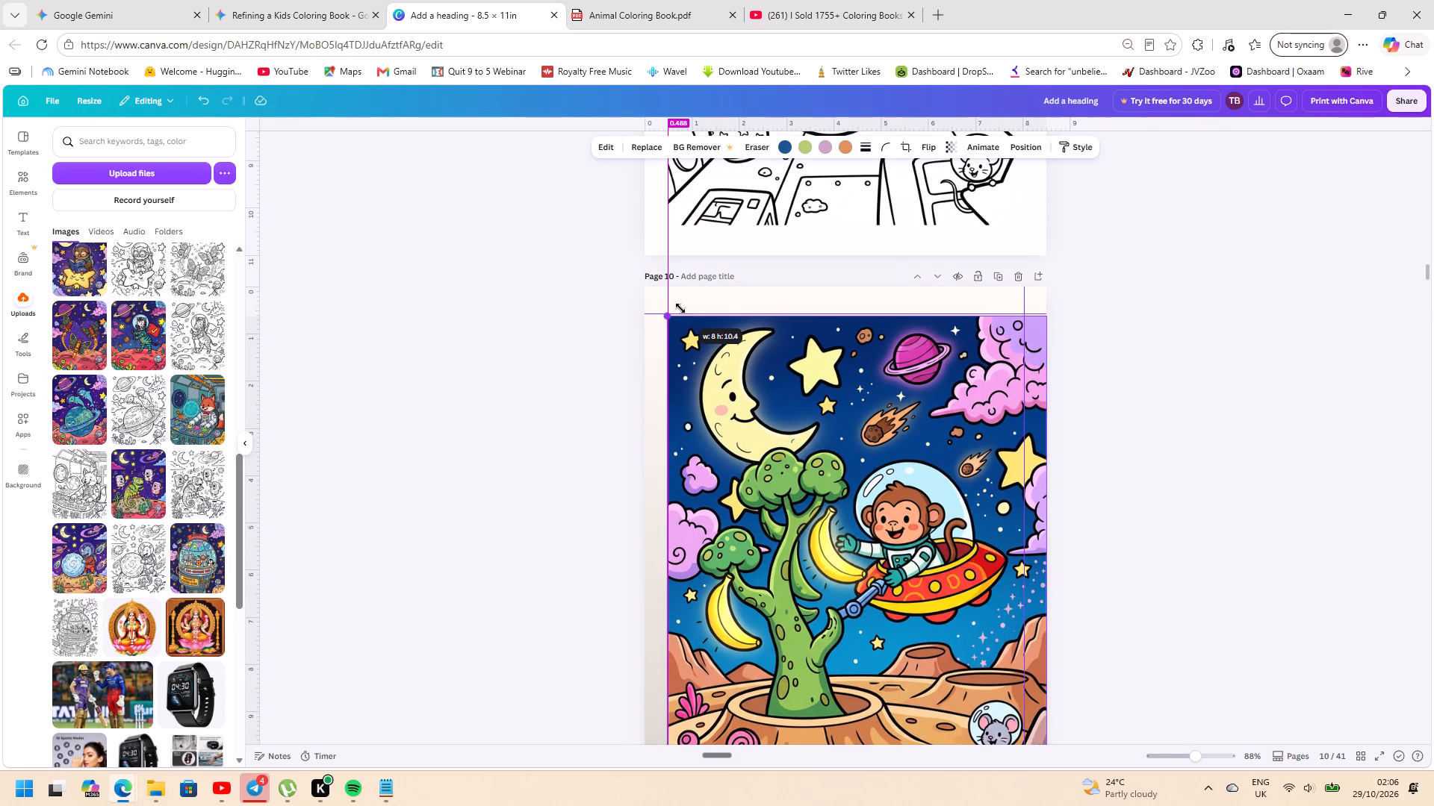
left_click_drag(680, 308, 680, 302)
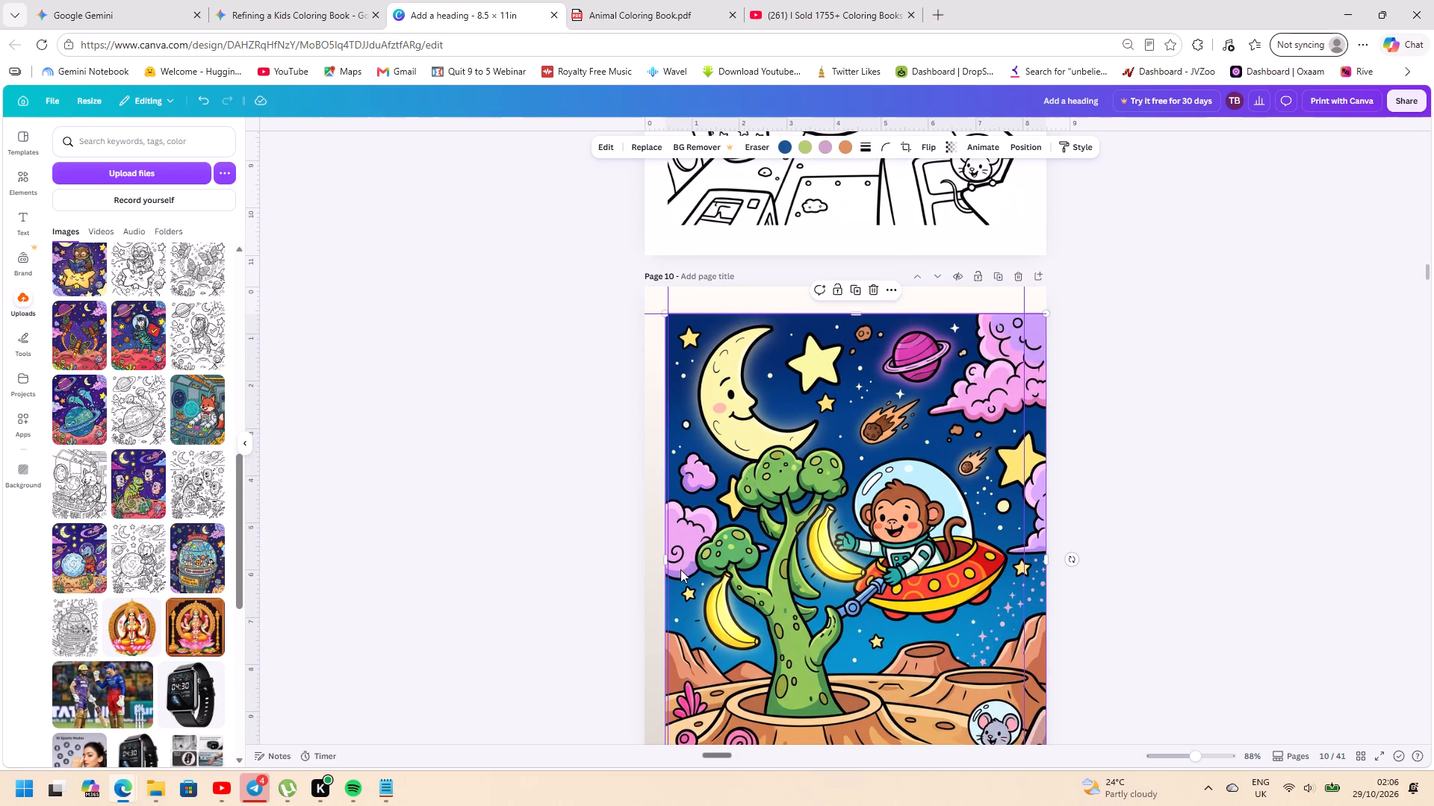
left_click(665, 558)
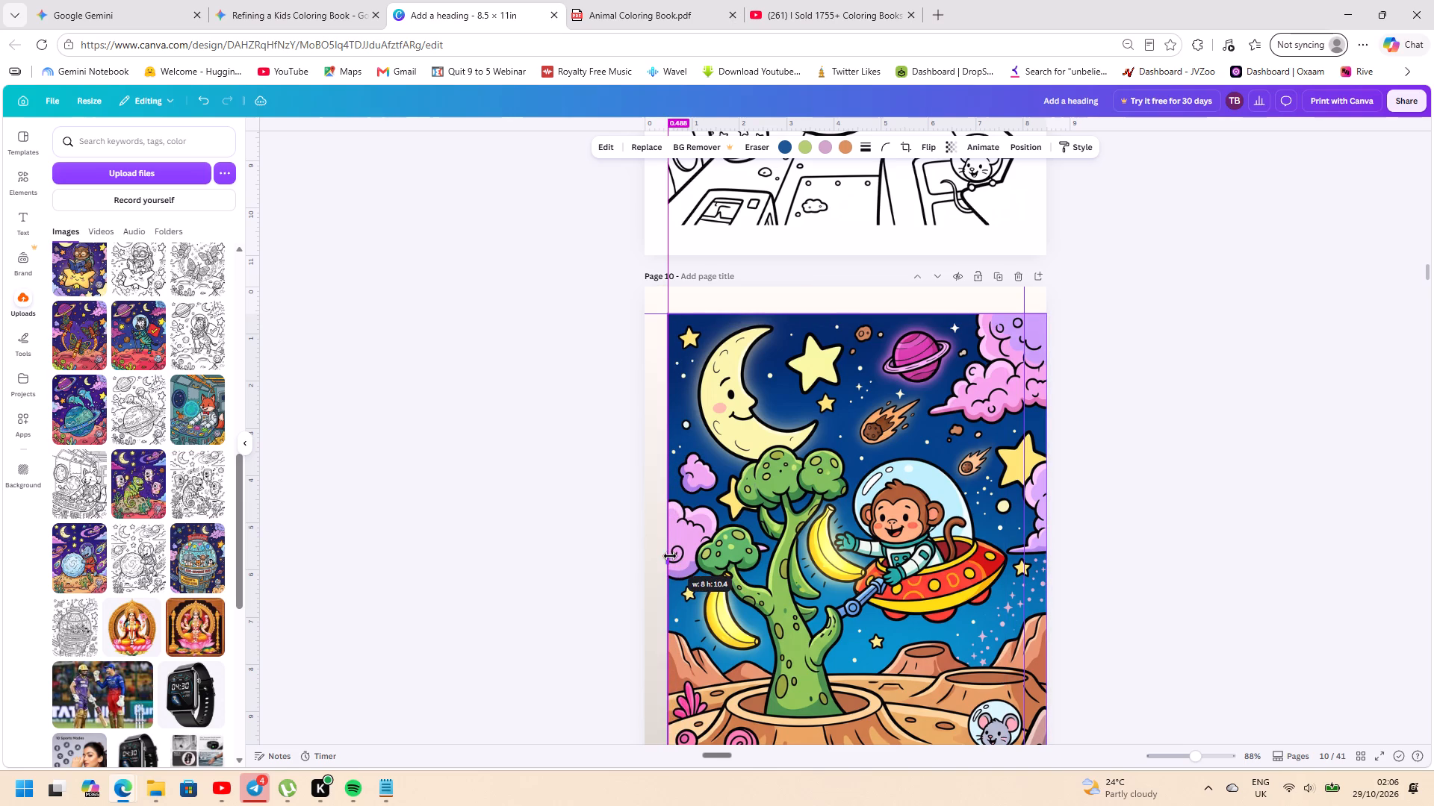
Trim the right edge of page 10's monkey picture to the right margin guide, keeping its top edge on the top guide.
left_click_drag(1046, 560, 1028, 560)
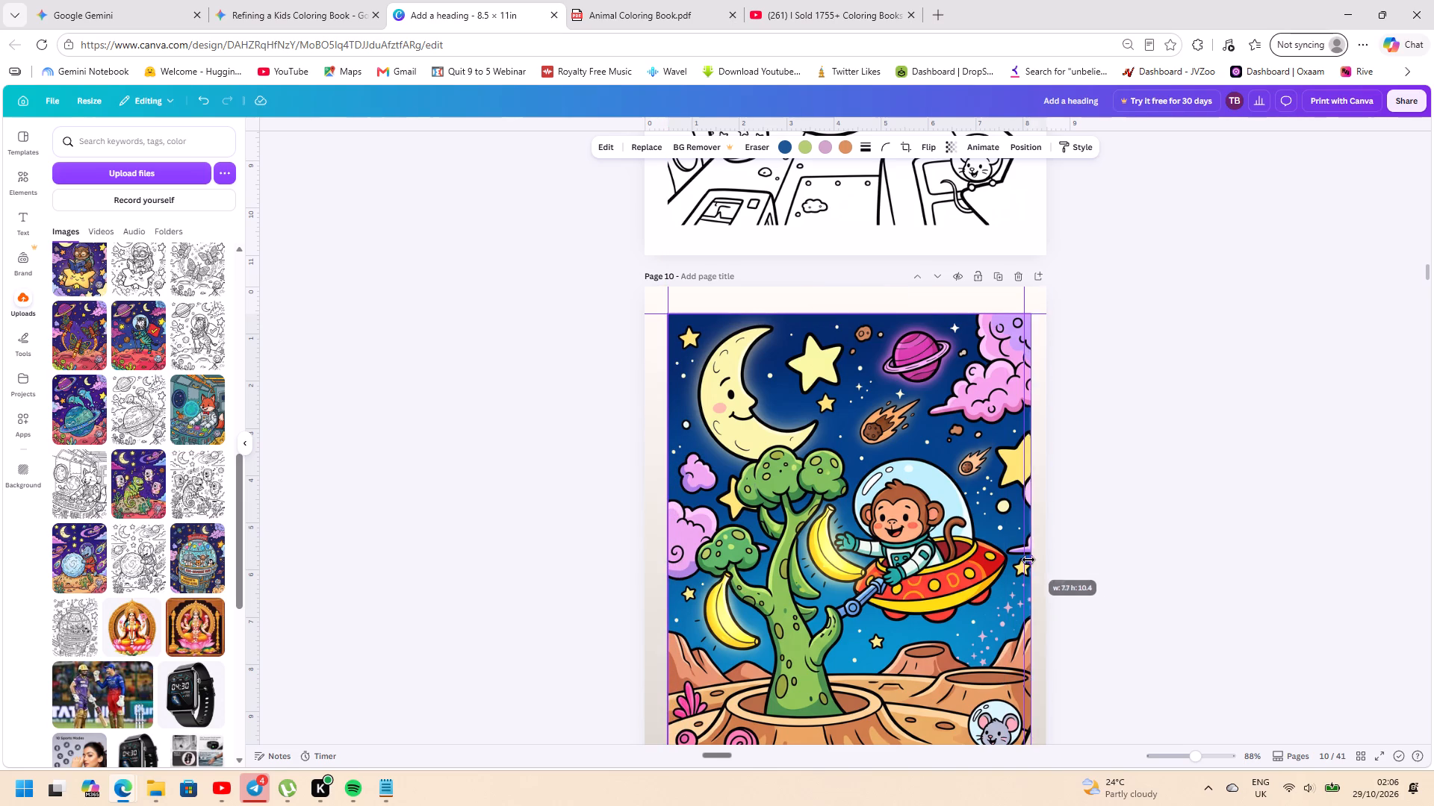
left_click_drag(1028, 560, 1022, 559)
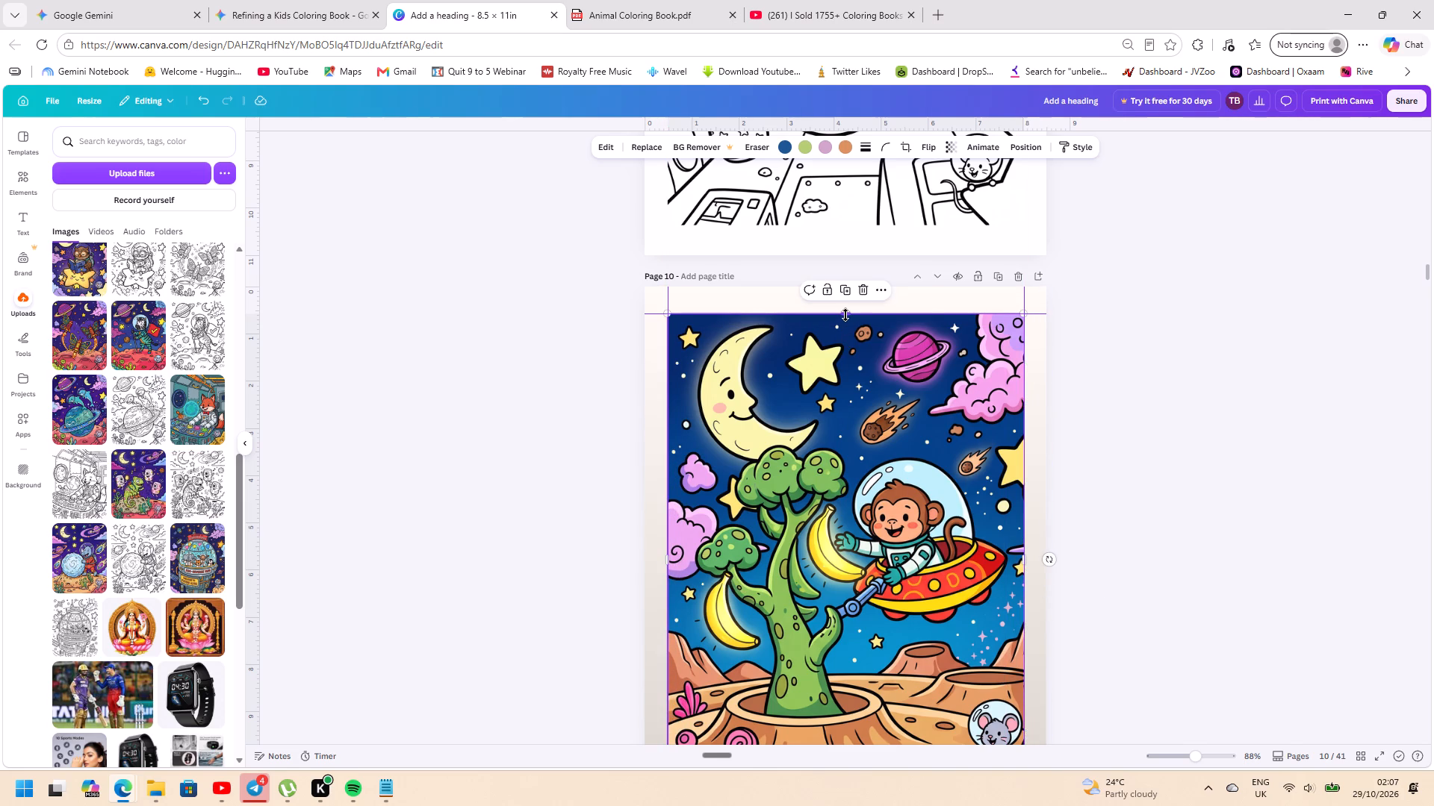
left_click(845, 315)
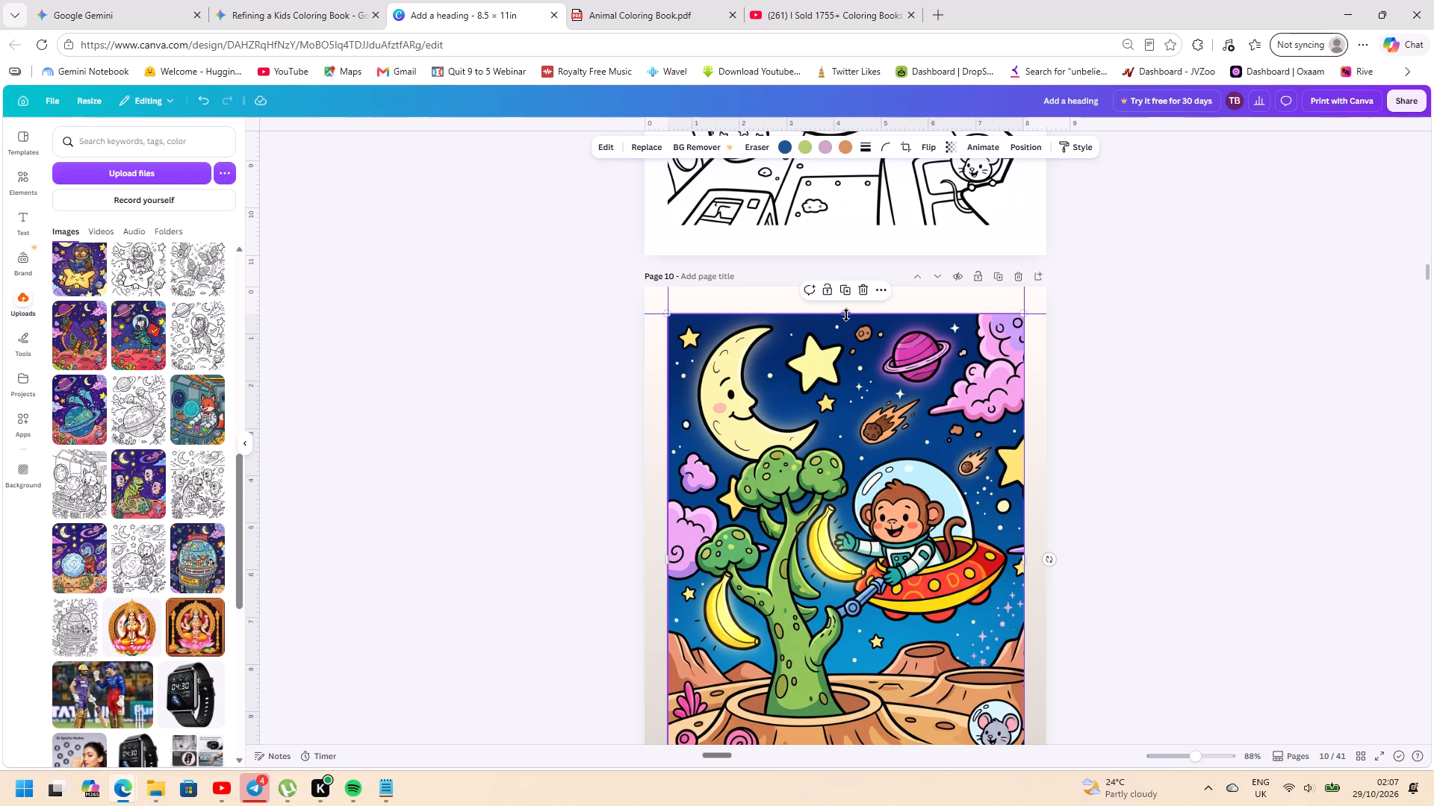
left_click(846, 313)
left_click(847, 419)
Trim the bottom edge of page 10's monkey picture to the bottom margin guide.
scroll(845, 457, "down", 4)
scroll(845, 457, "up", 4)
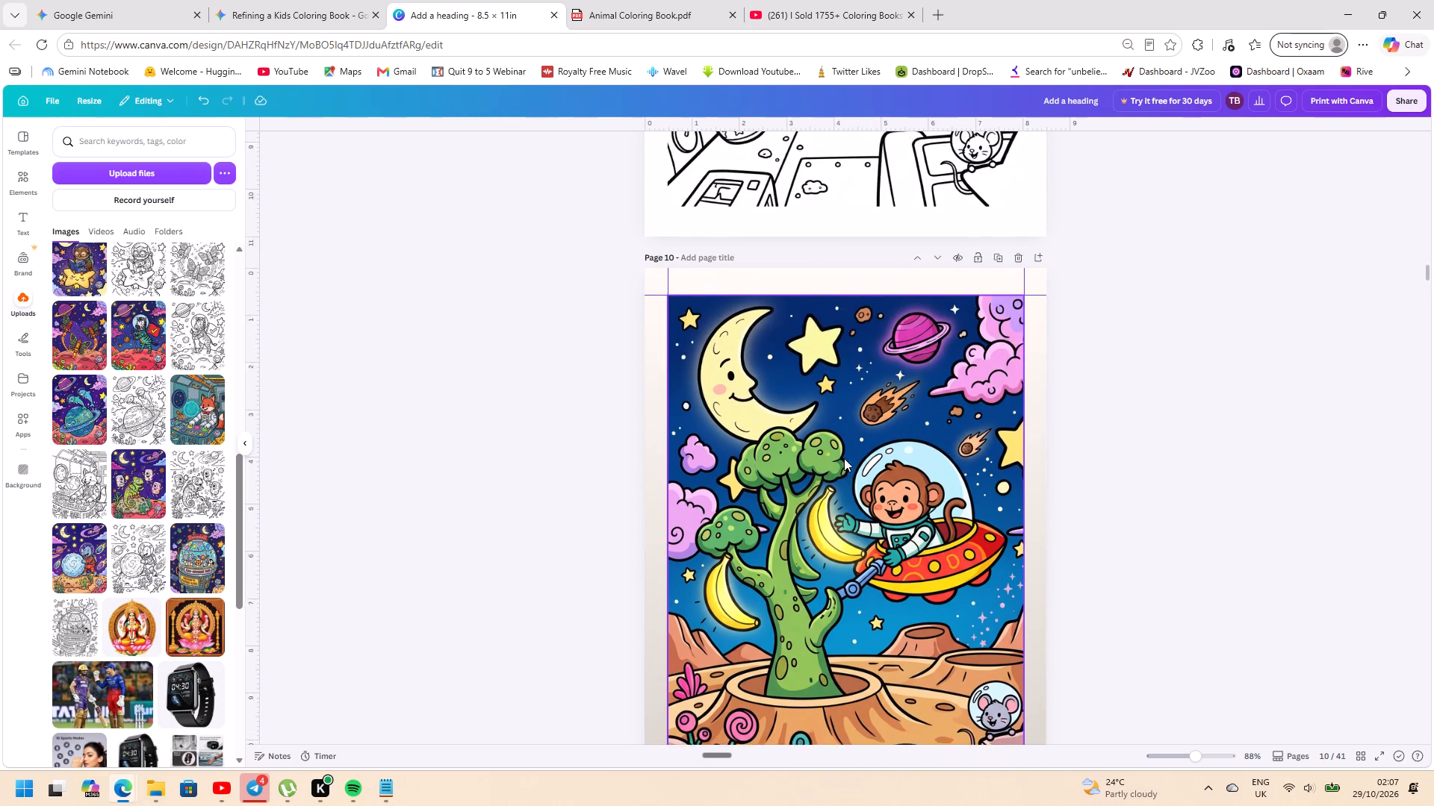
scroll(844, 458, "down", 4)
left_click(857, 448)
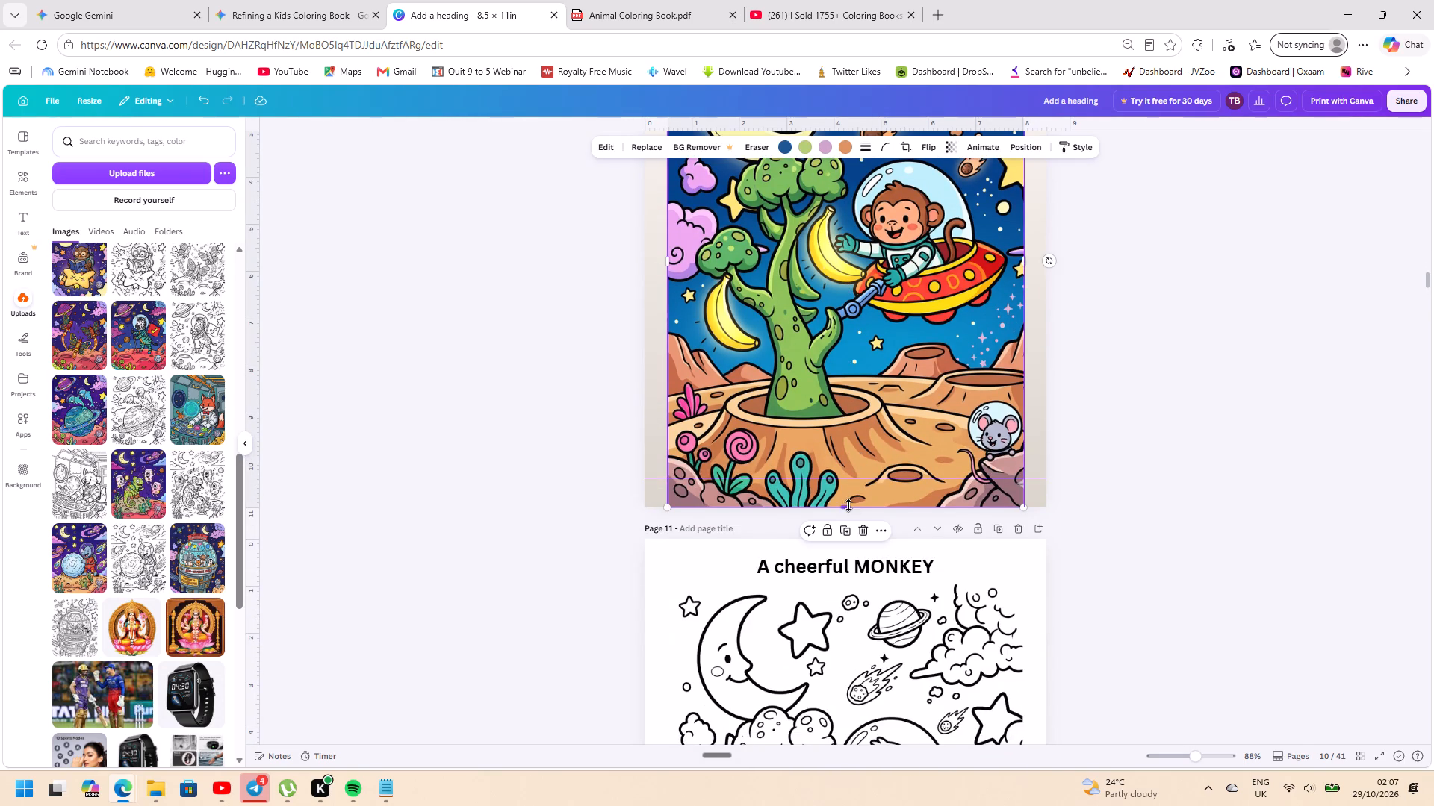
left_click_drag(848, 505, 851, 474)
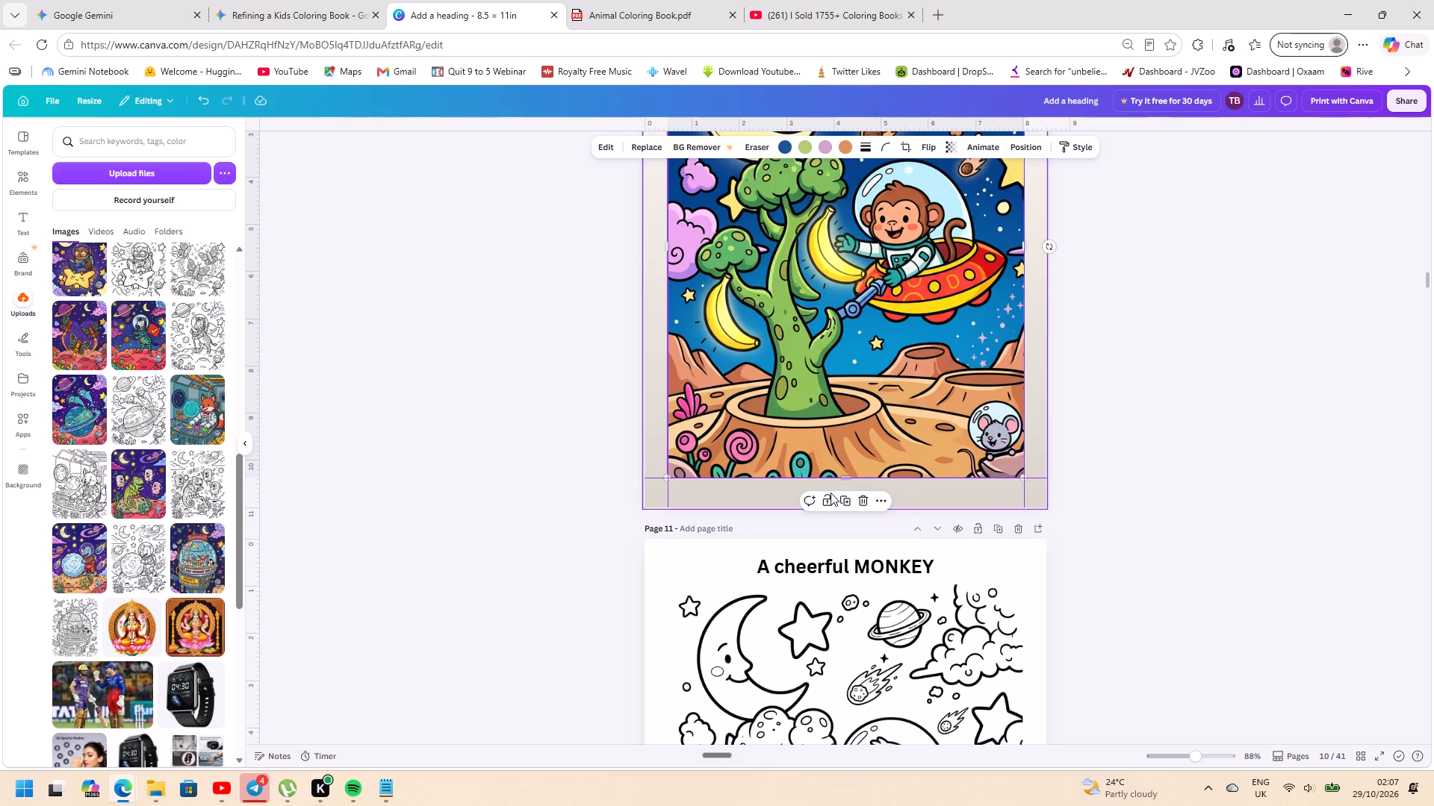
Change page 10's background color to white.
left_click(657, 420)
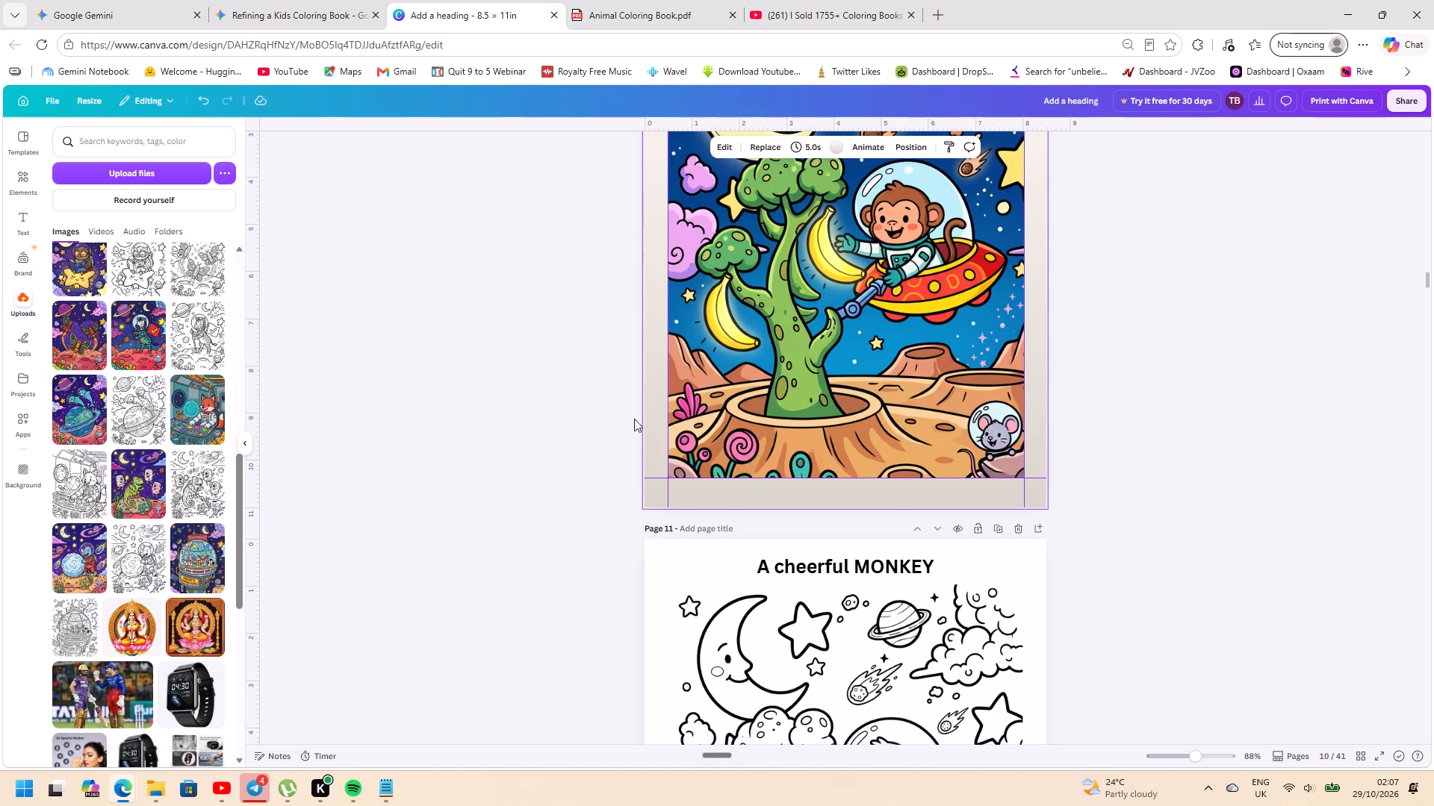
scroll(477, 433, "up", 1)
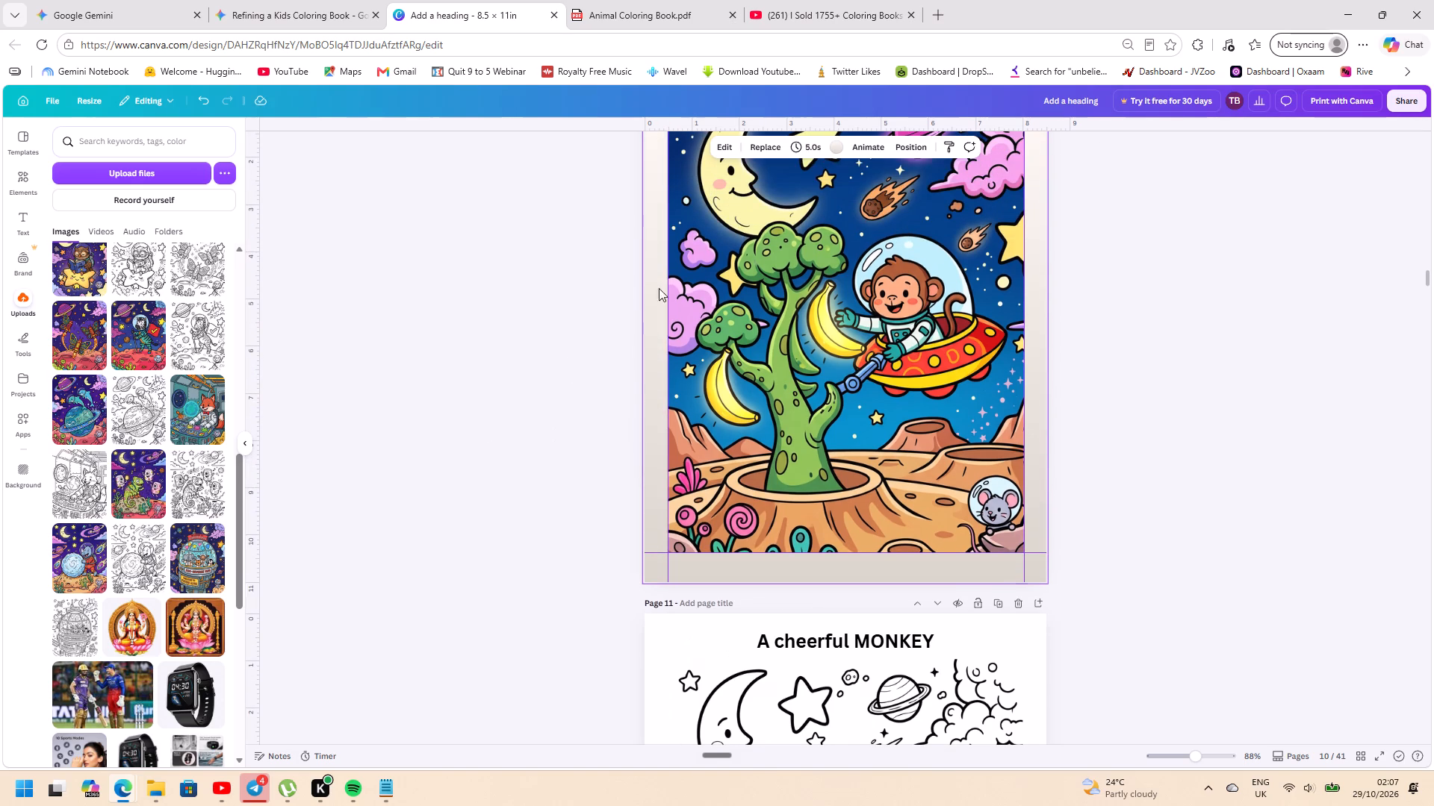
left_click(836, 147)
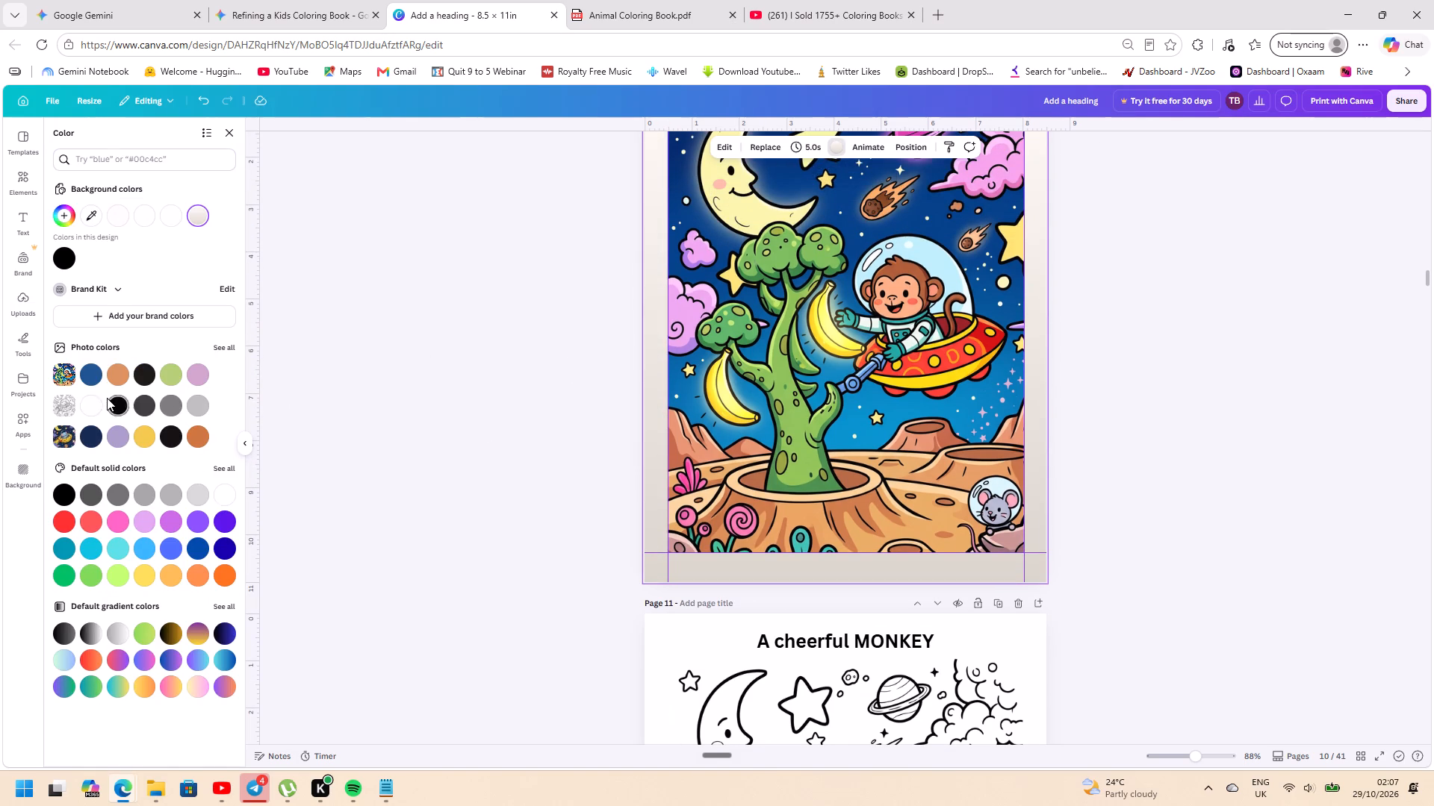
left_click(89, 404)
left_click(516, 373)
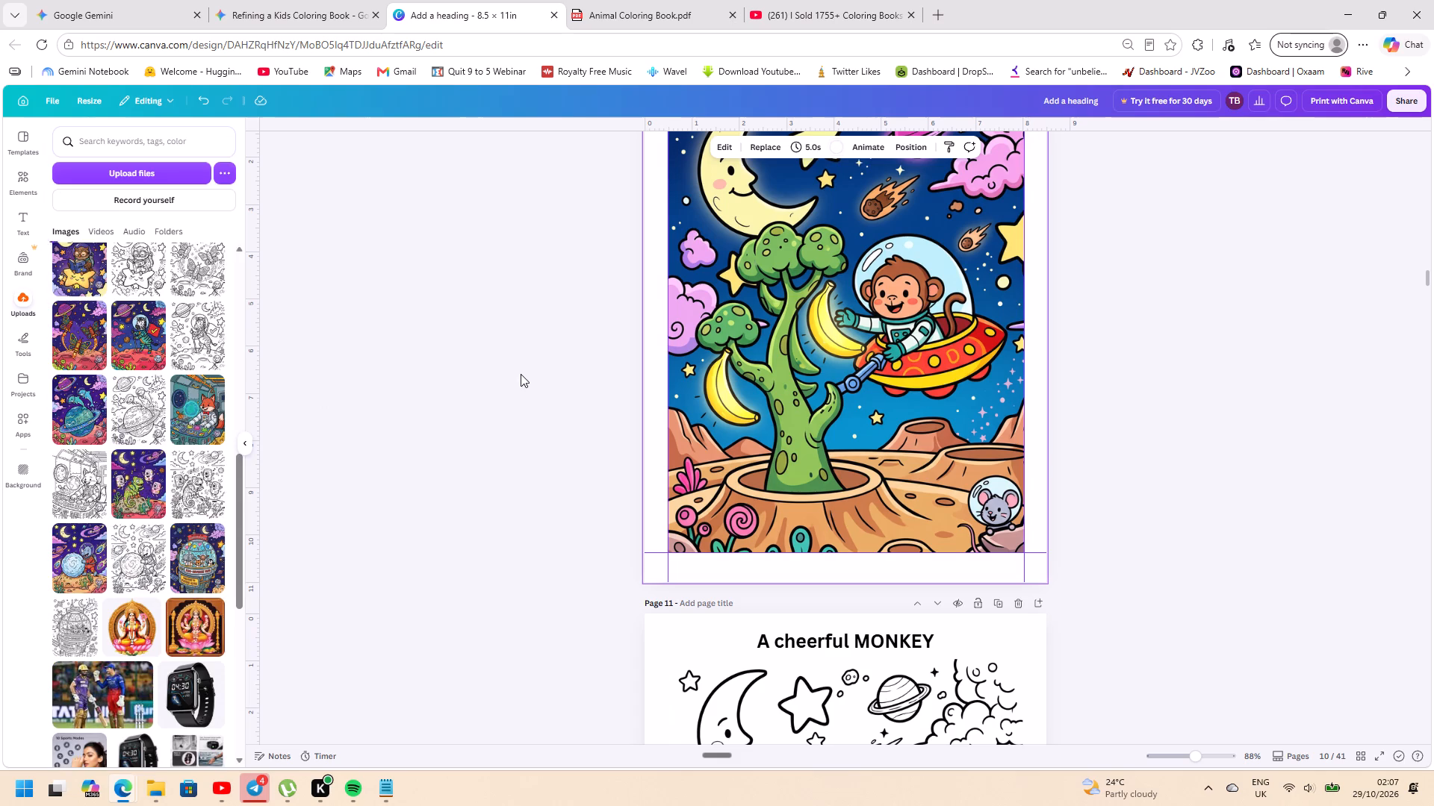
scroll(510, 380, "up", 1)
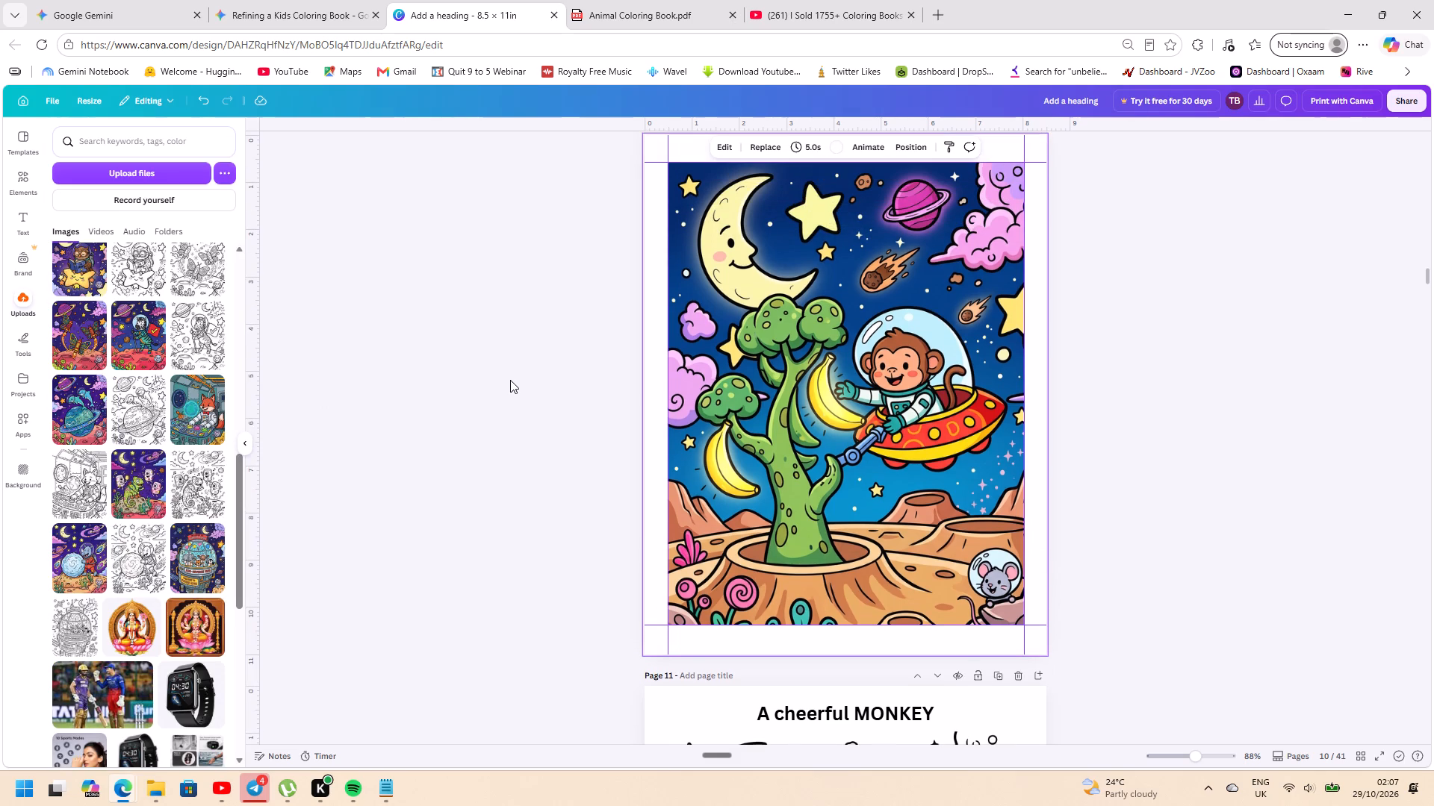
Move page 11's line-art monkey picture up until its top edge meets the top margin guide.
scroll(510, 381, "down", 5)
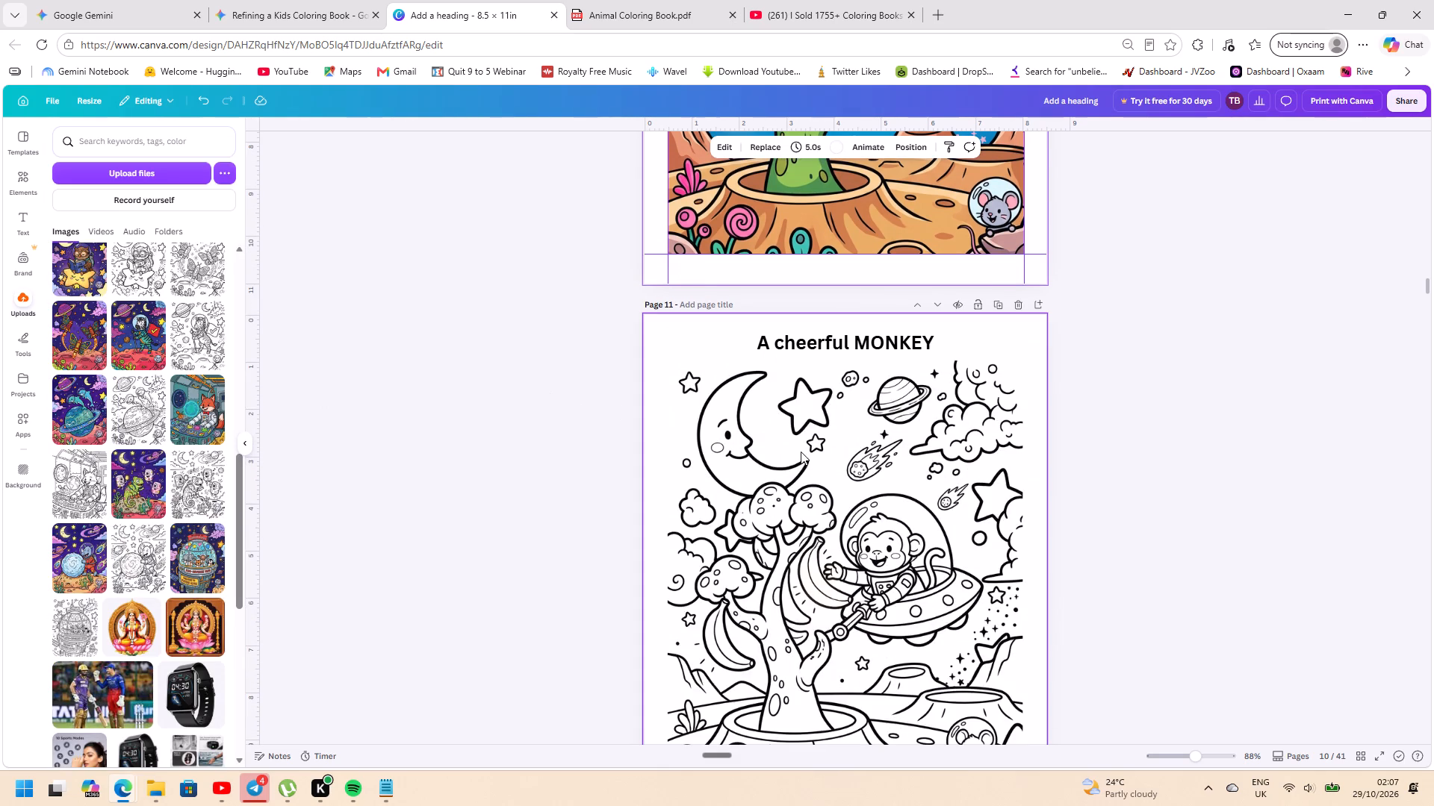
left_click(793, 452)
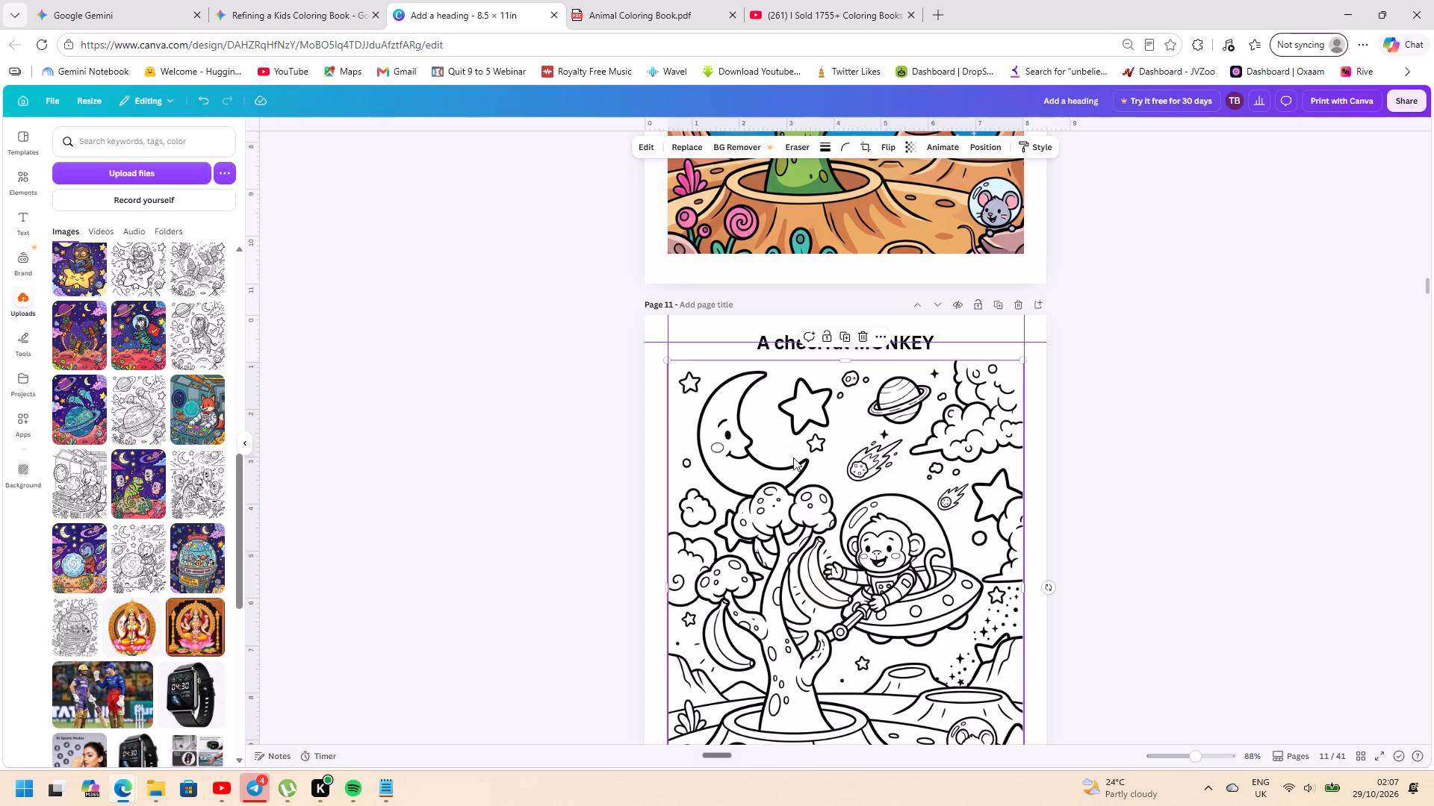
left_click_drag(793, 457, 792, 440)
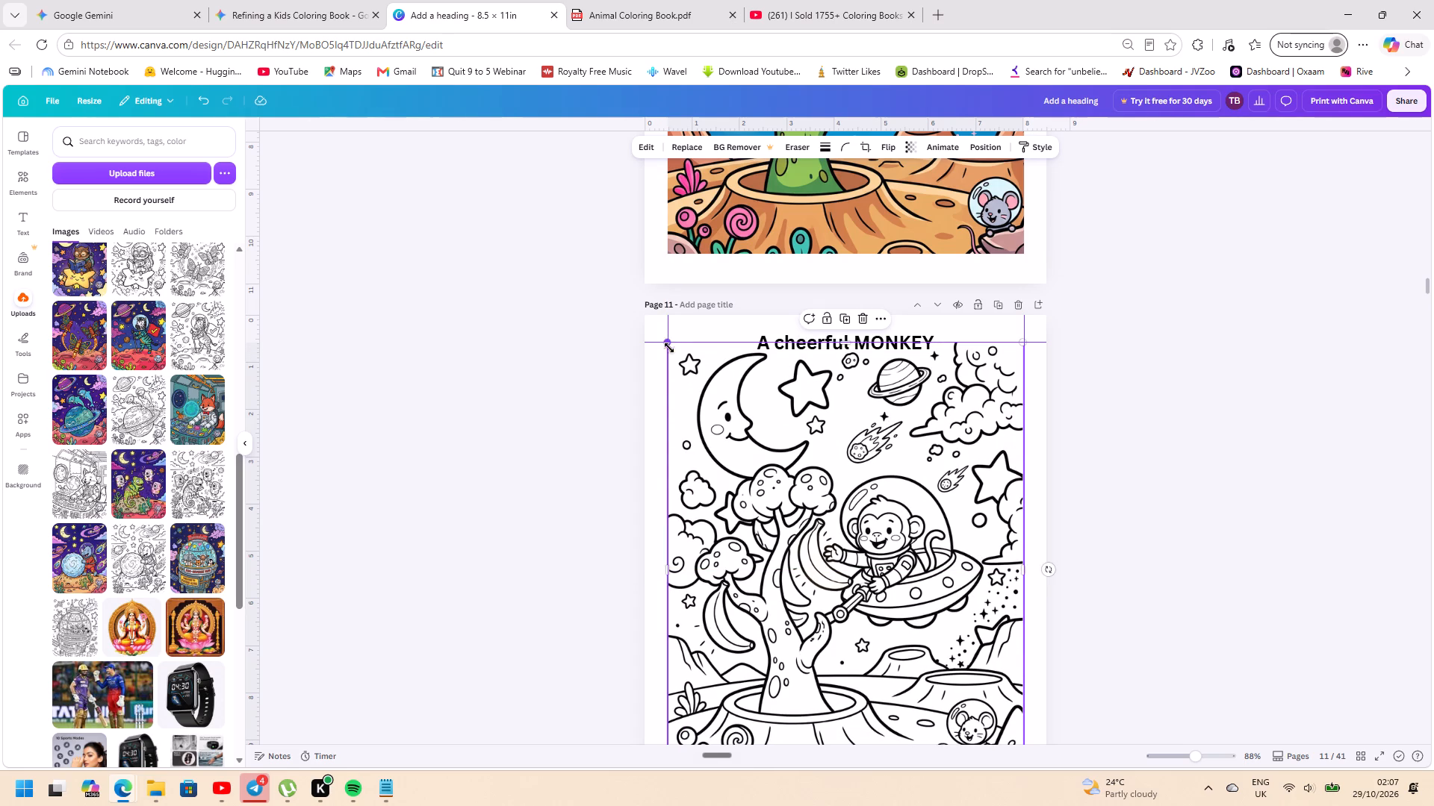
Stretch page 11's line-art monkey picture to the side and bottom margin guides, keeping its top edge on the top guide.
left_click(671, 572)
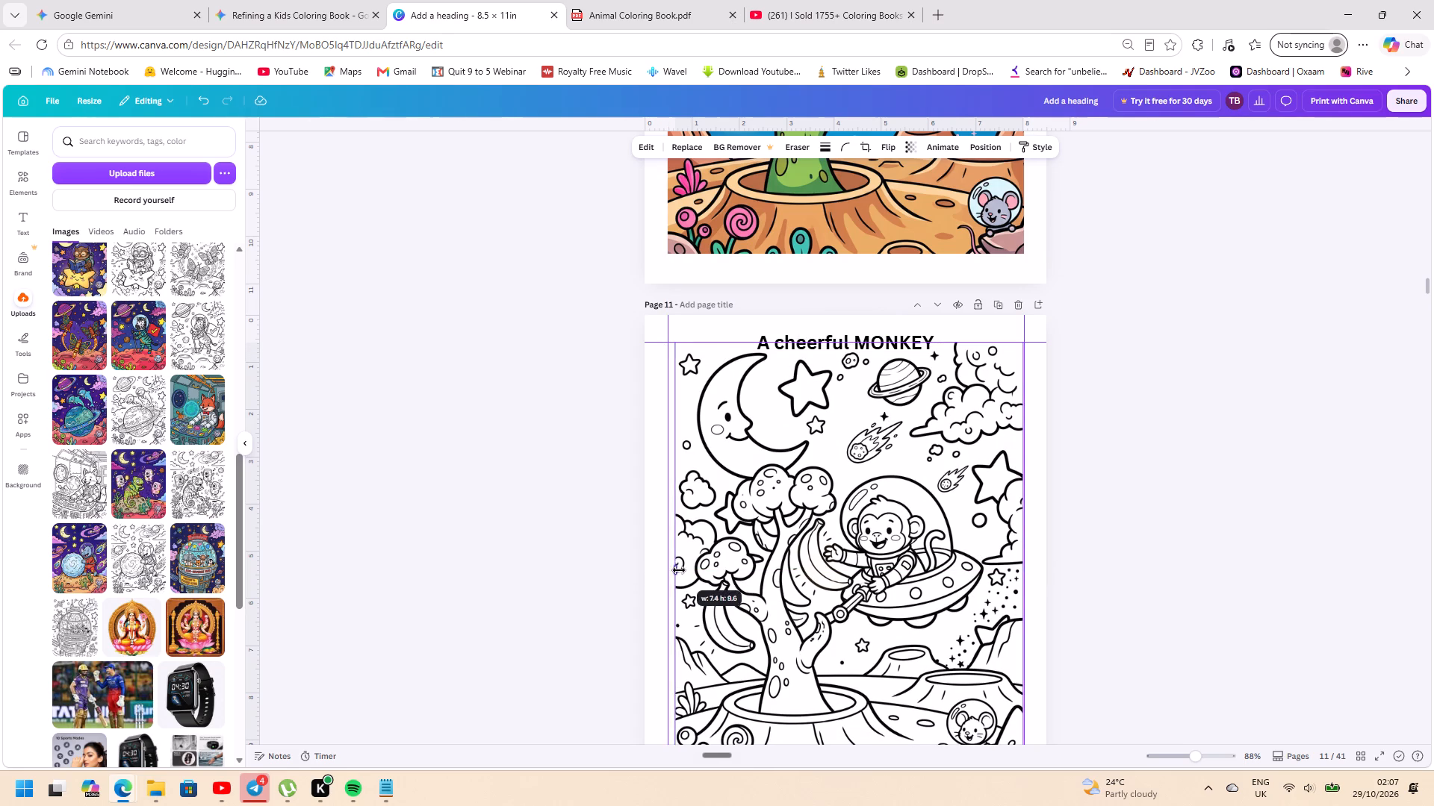
left_click(1019, 566)
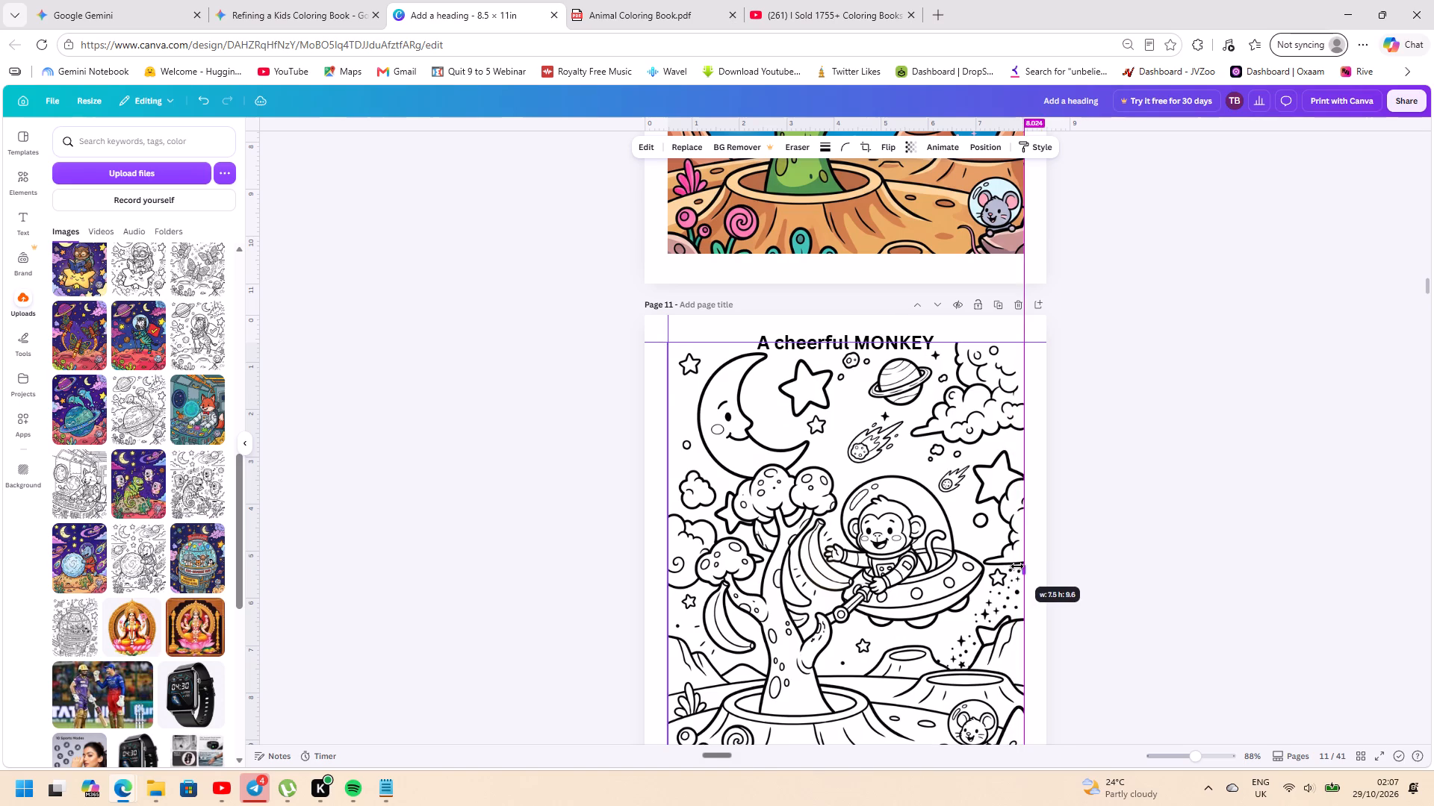
left_click(846, 342)
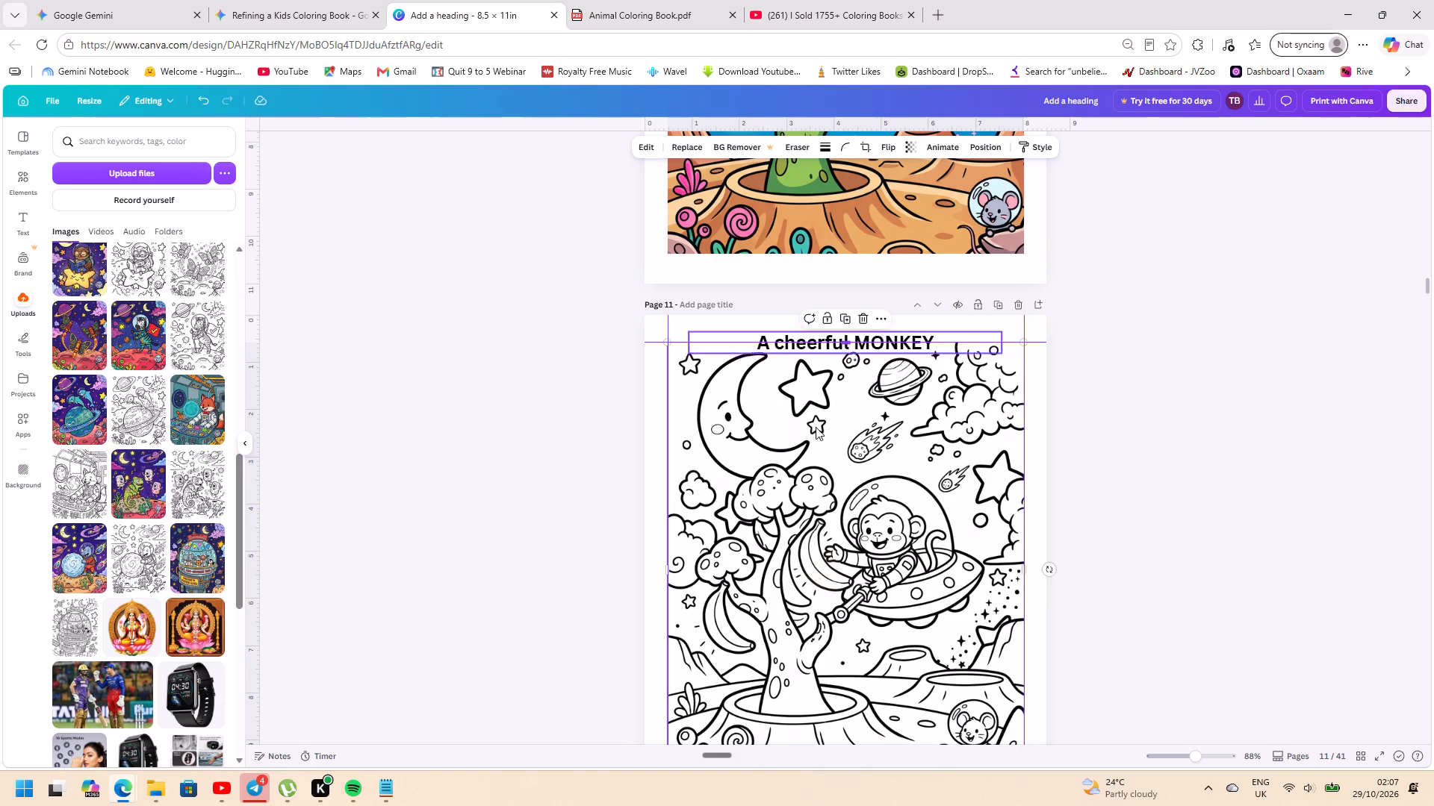
scroll(810, 486, "down", 3)
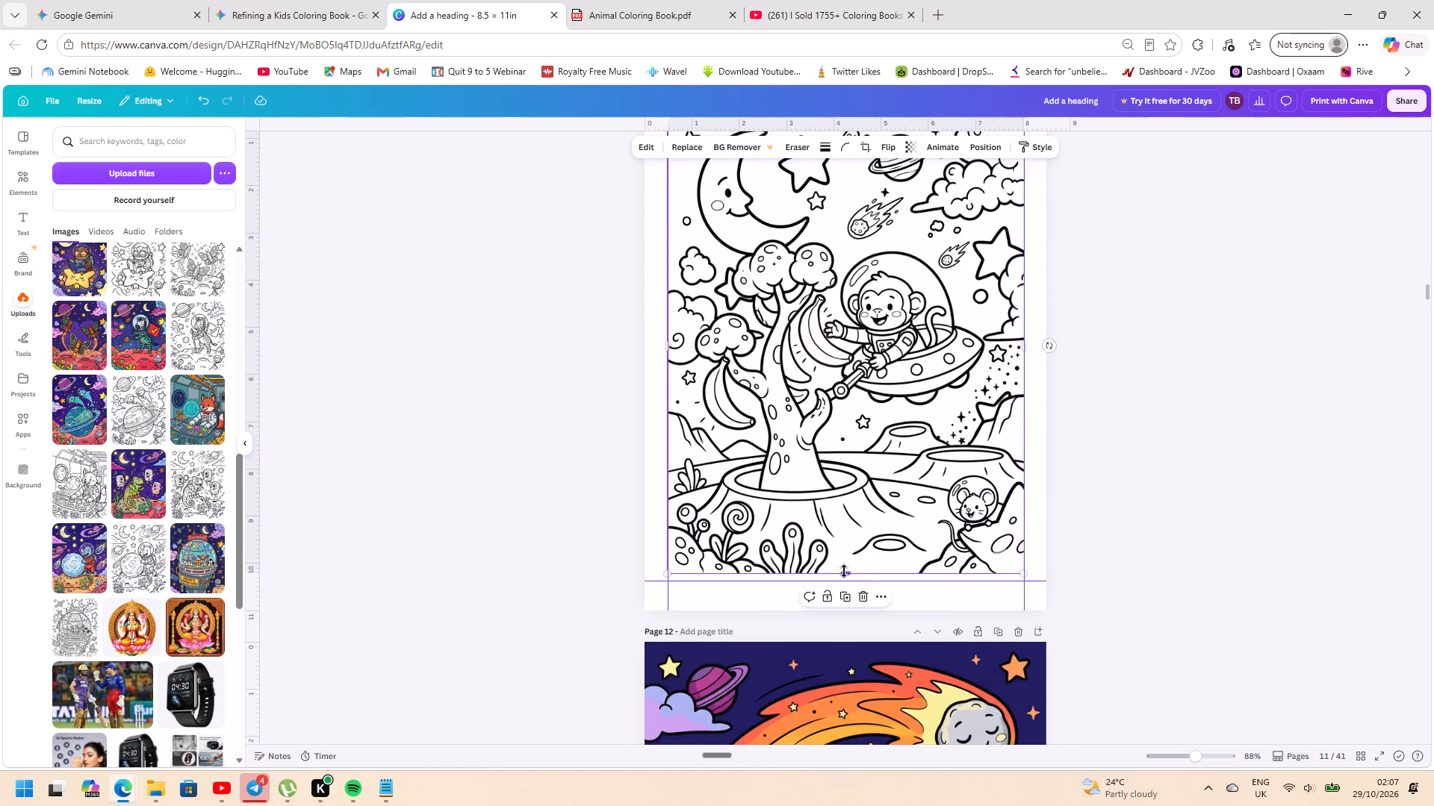
left_click(844, 571)
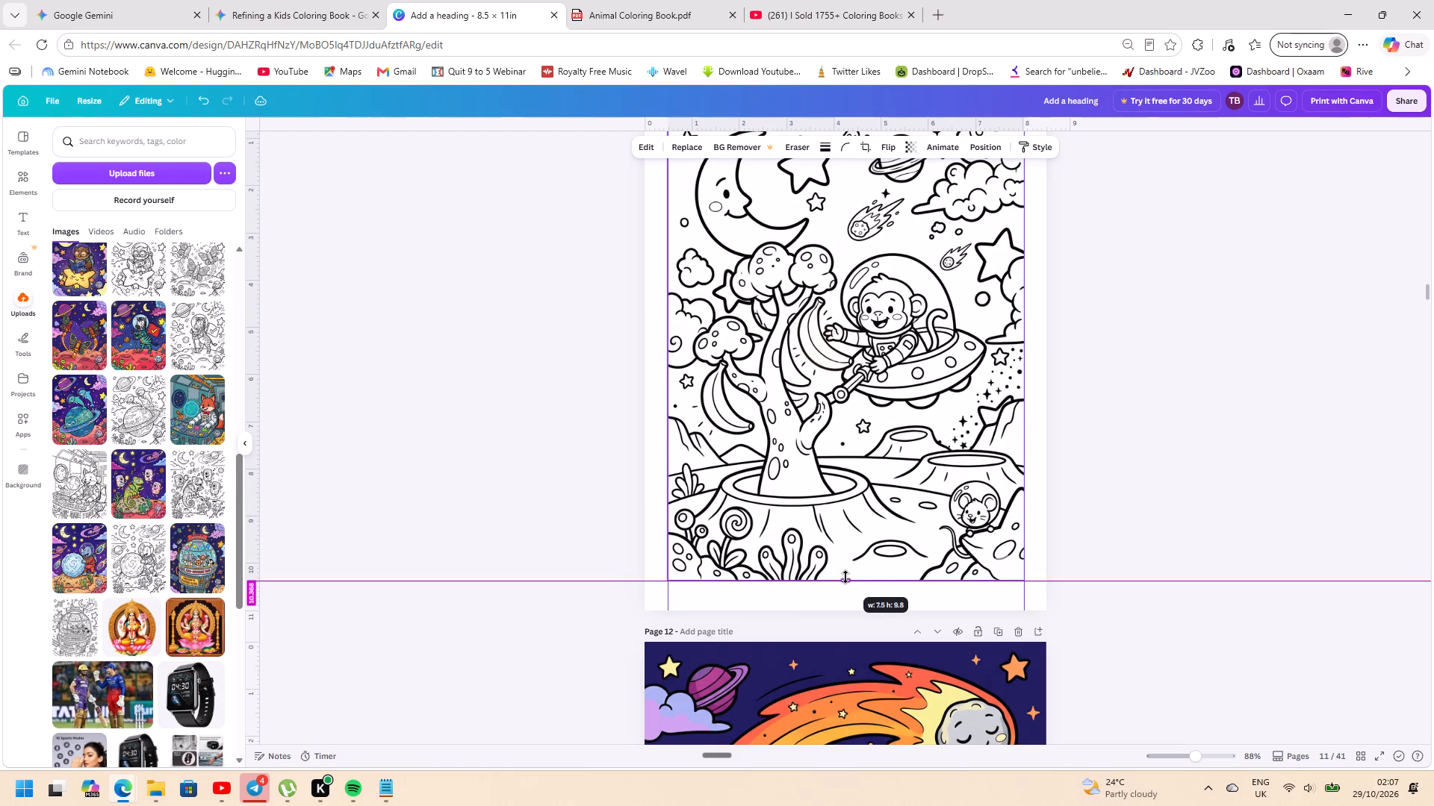
Shorten page 11's title to just "MONKEY" by deleting the words before it.
scroll(863, 513, "up", 2)
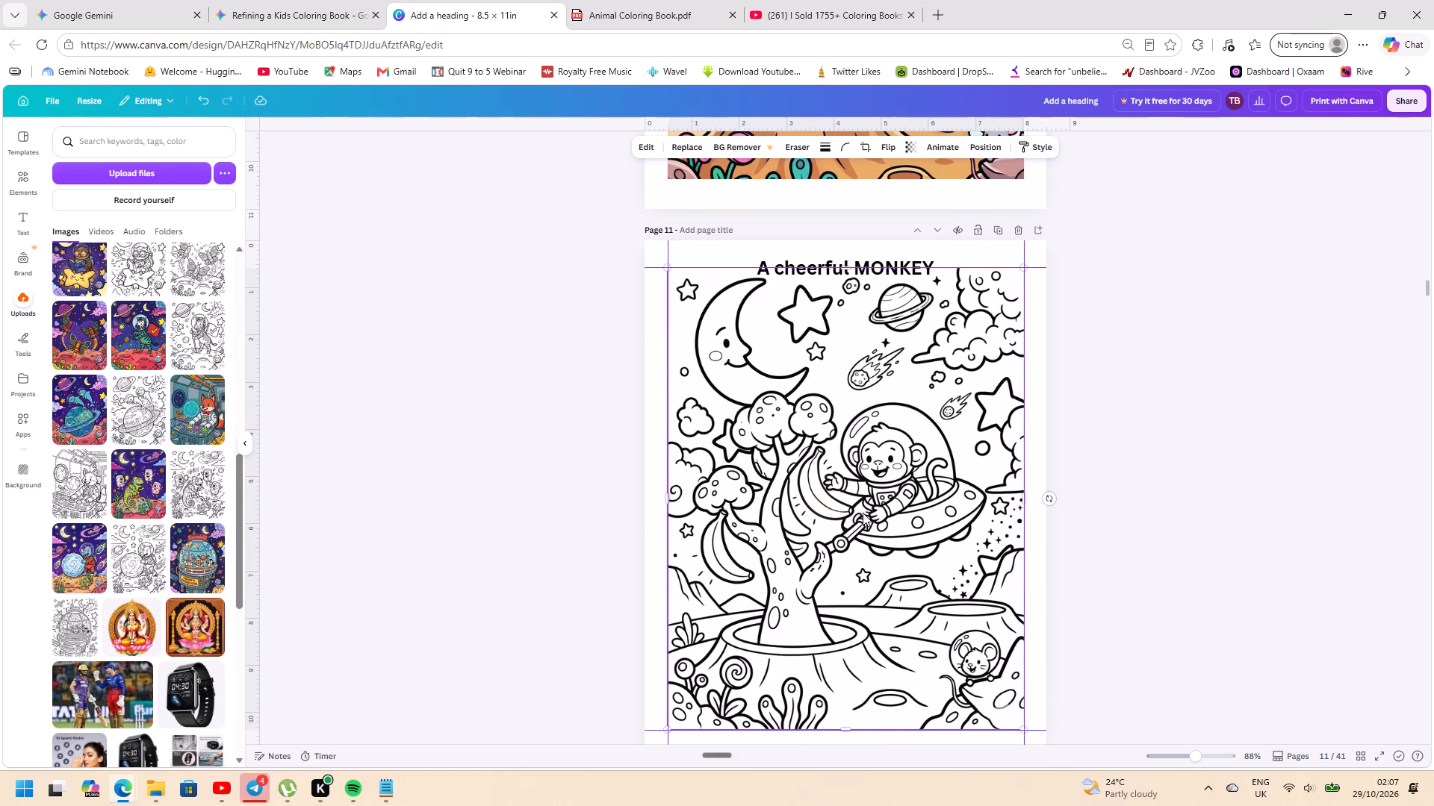
double_click(857, 269)
left_click(810, 269)
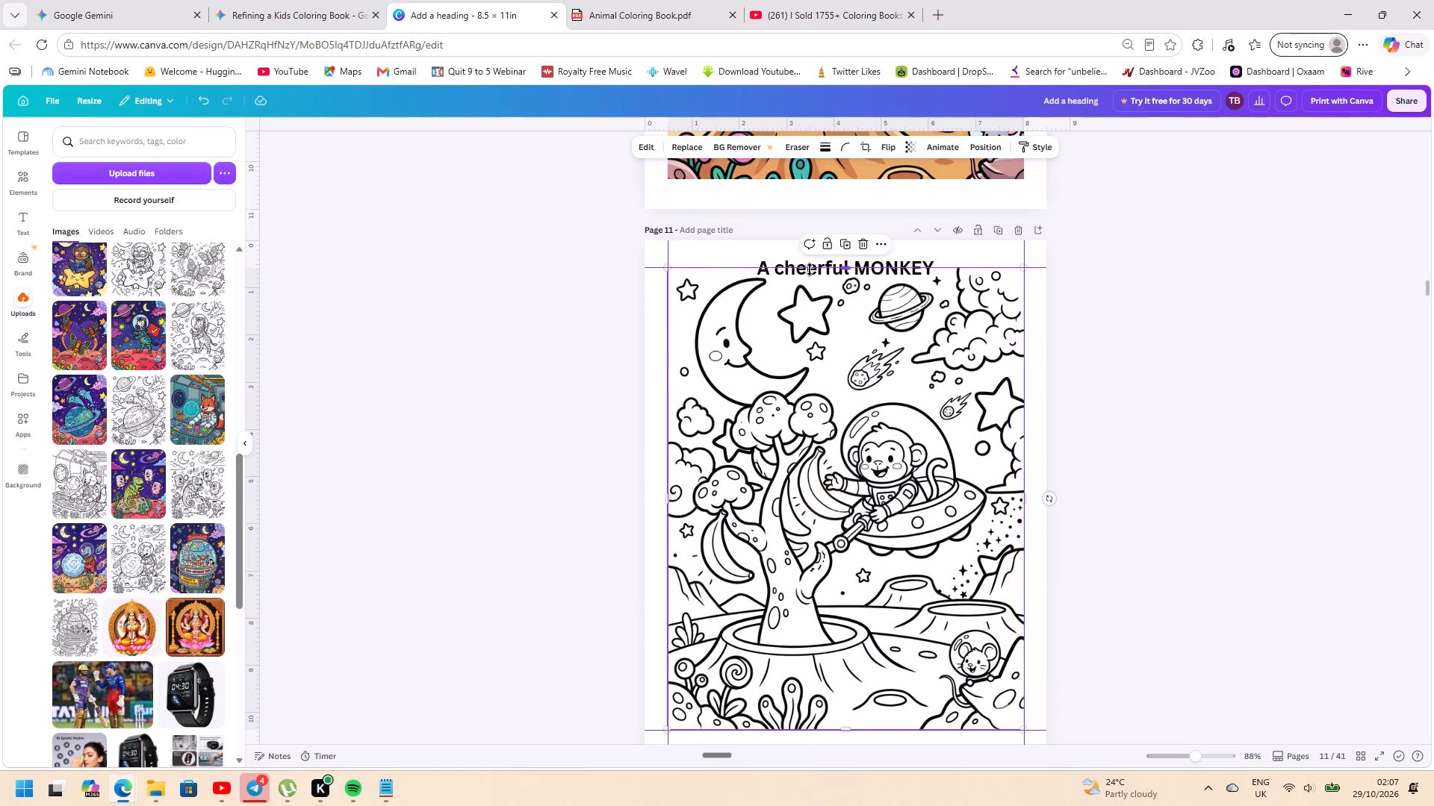
double_click(792, 269)
left_click(816, 272)
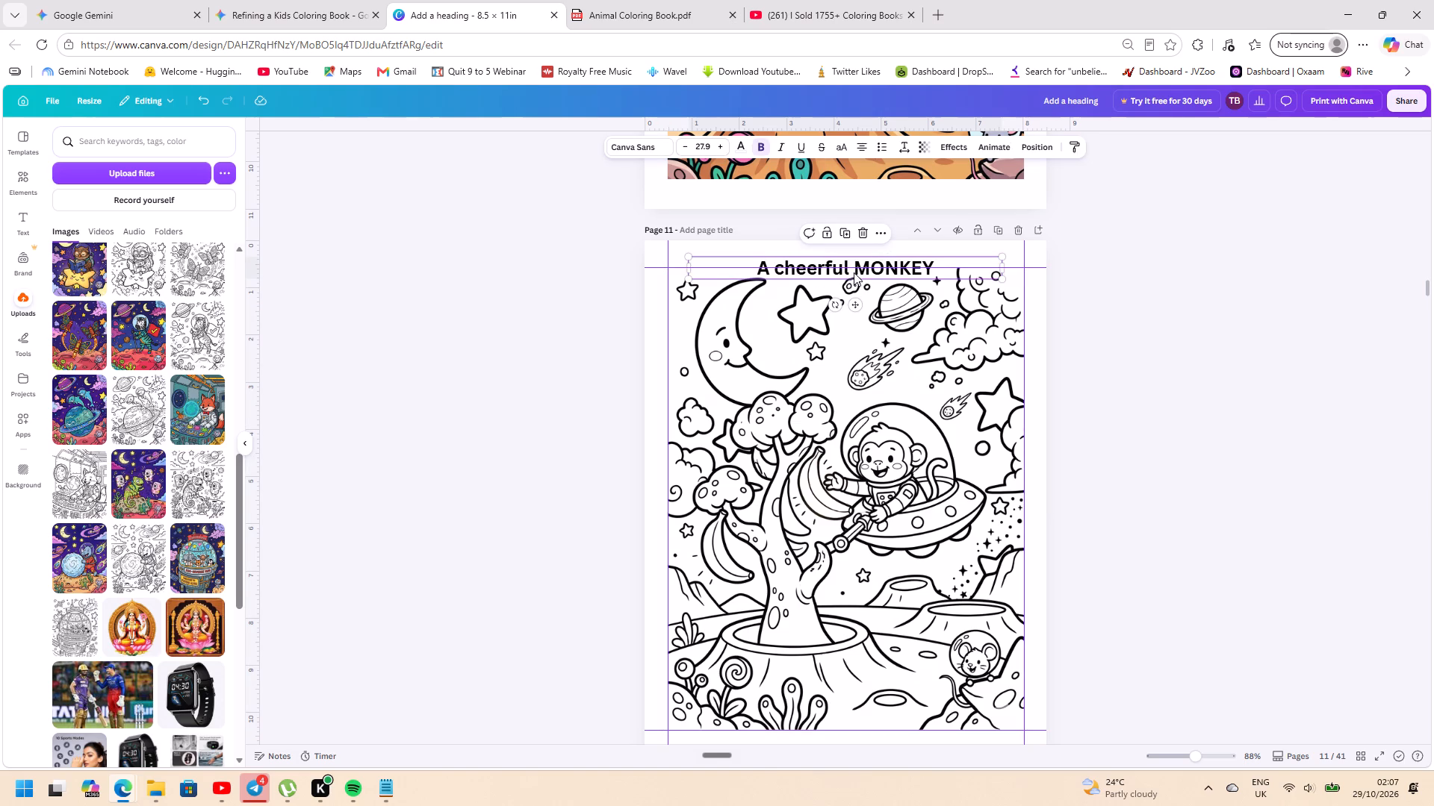
double_click(854, 270)
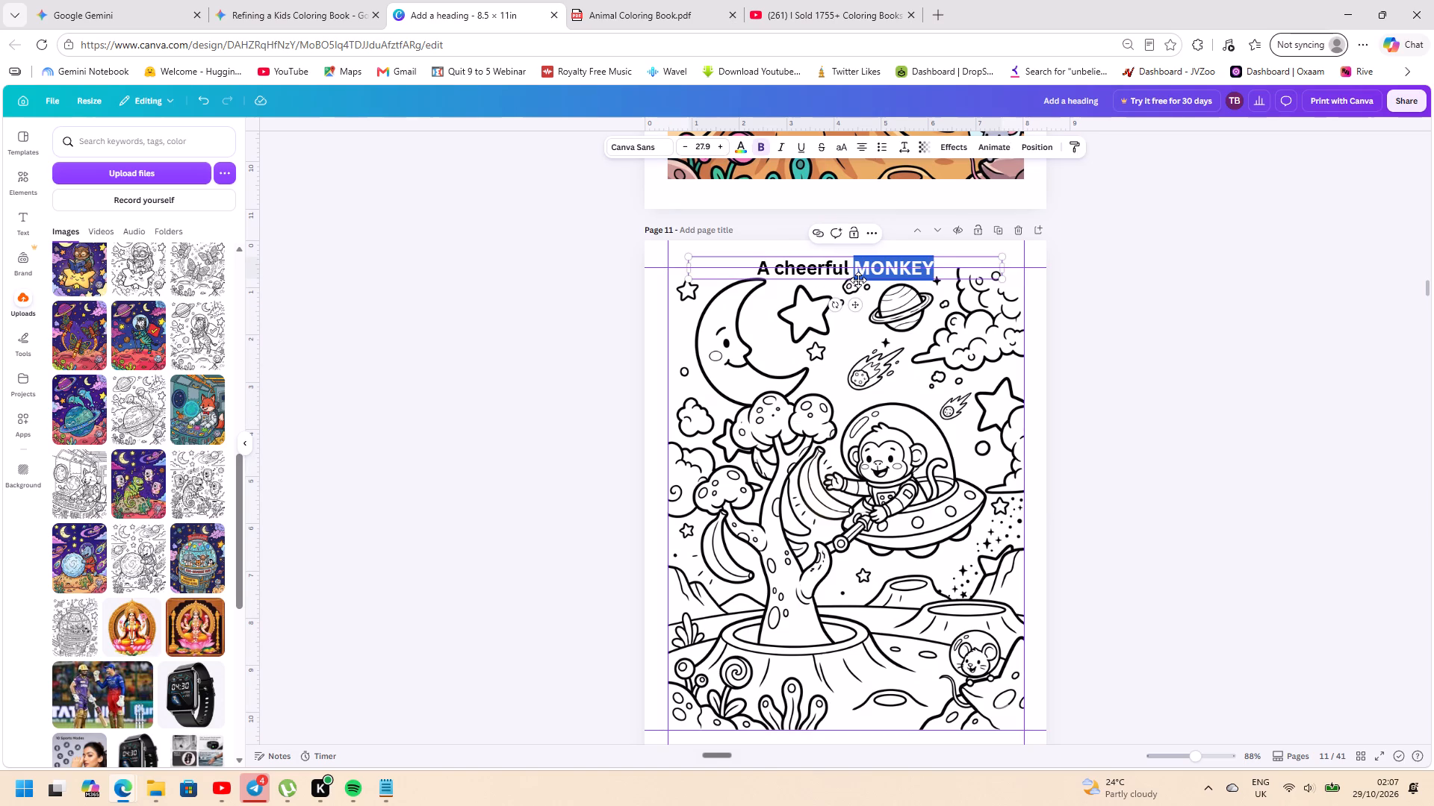
key("Left")
key("ctrl+shift+Left")
key("ctrl+shift+Left")
key("Delete")
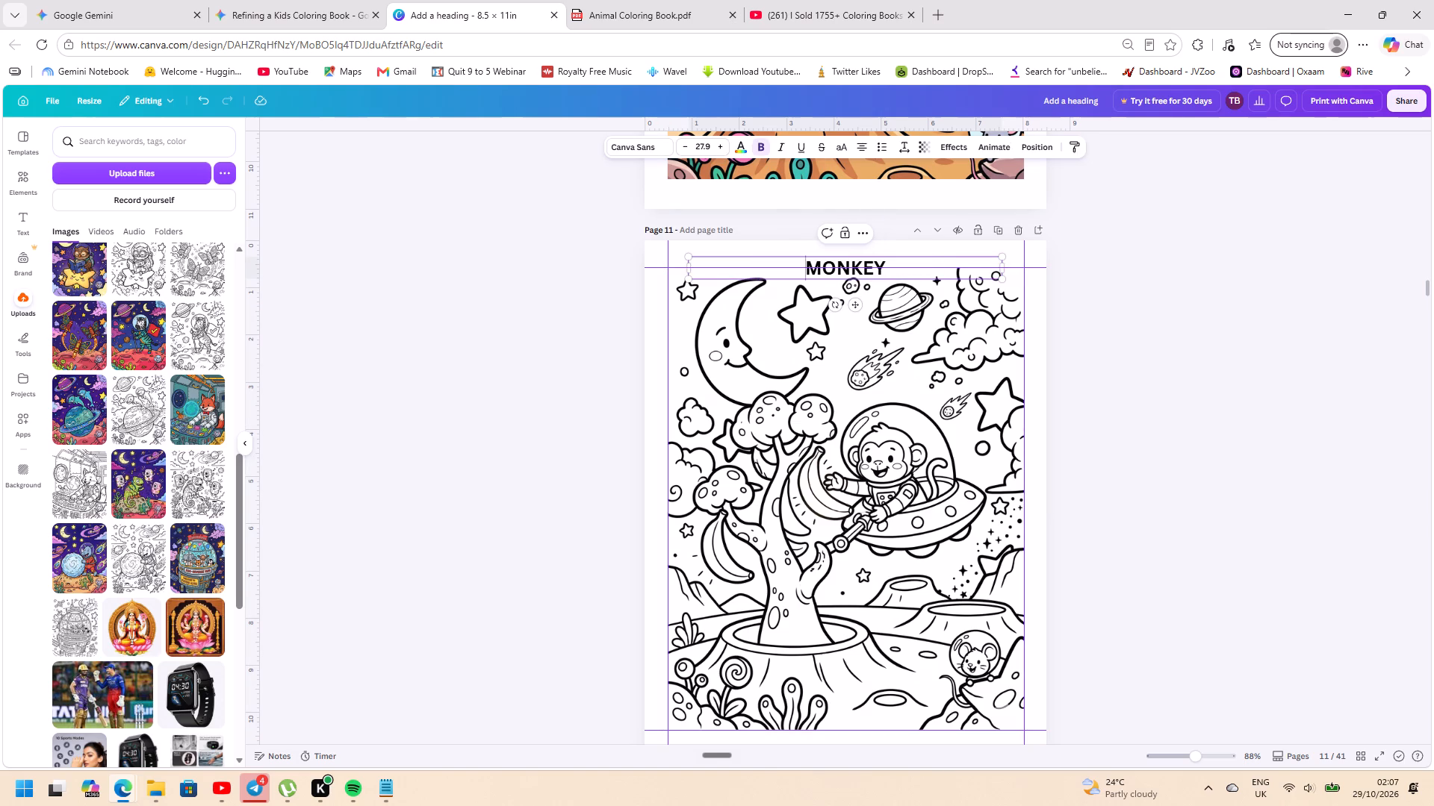
key("ctrl+shift+Right")
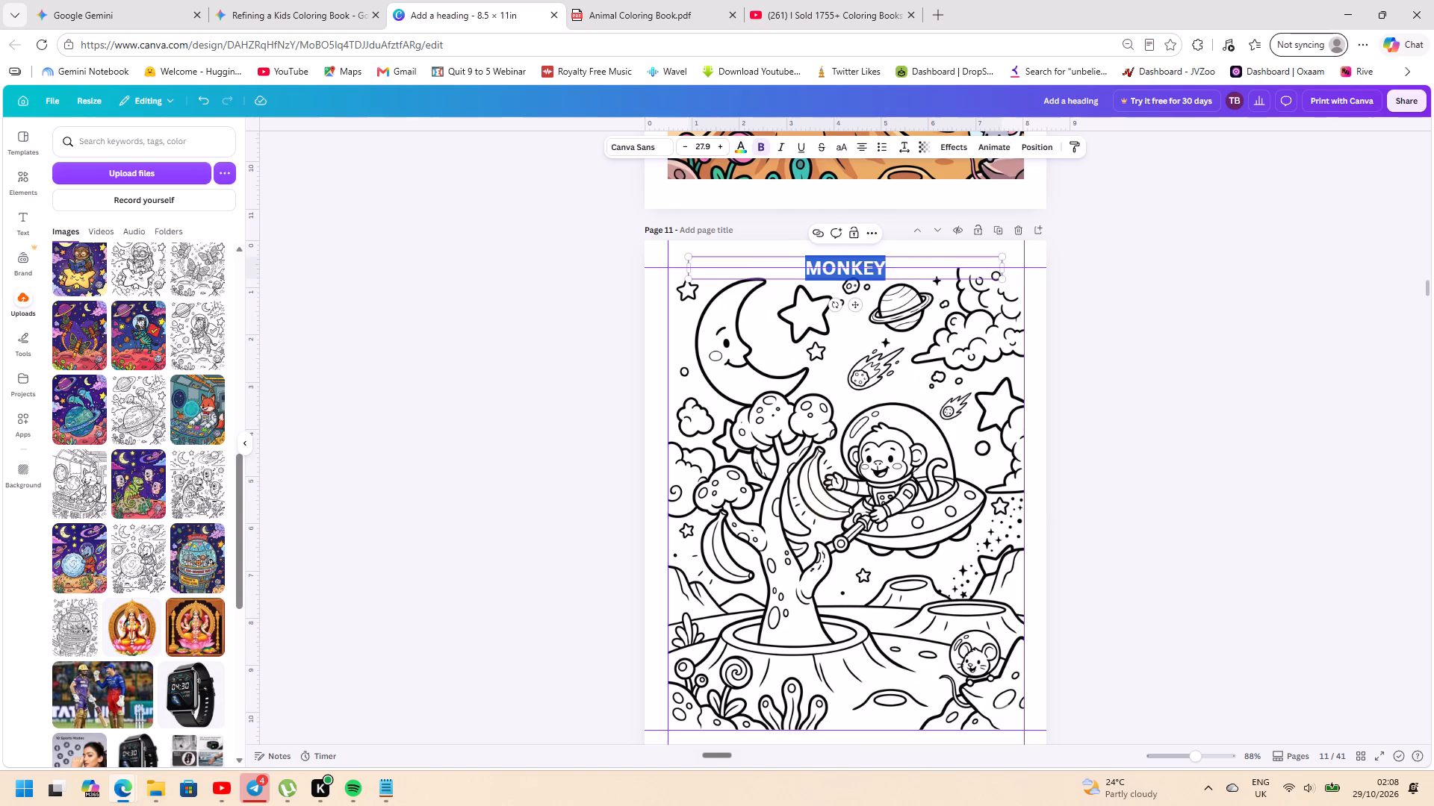
Narrow the "MONKEY" title's text box on page 11 until it fits closely around the word.
left_click_drag(686, 267, 732, 272)
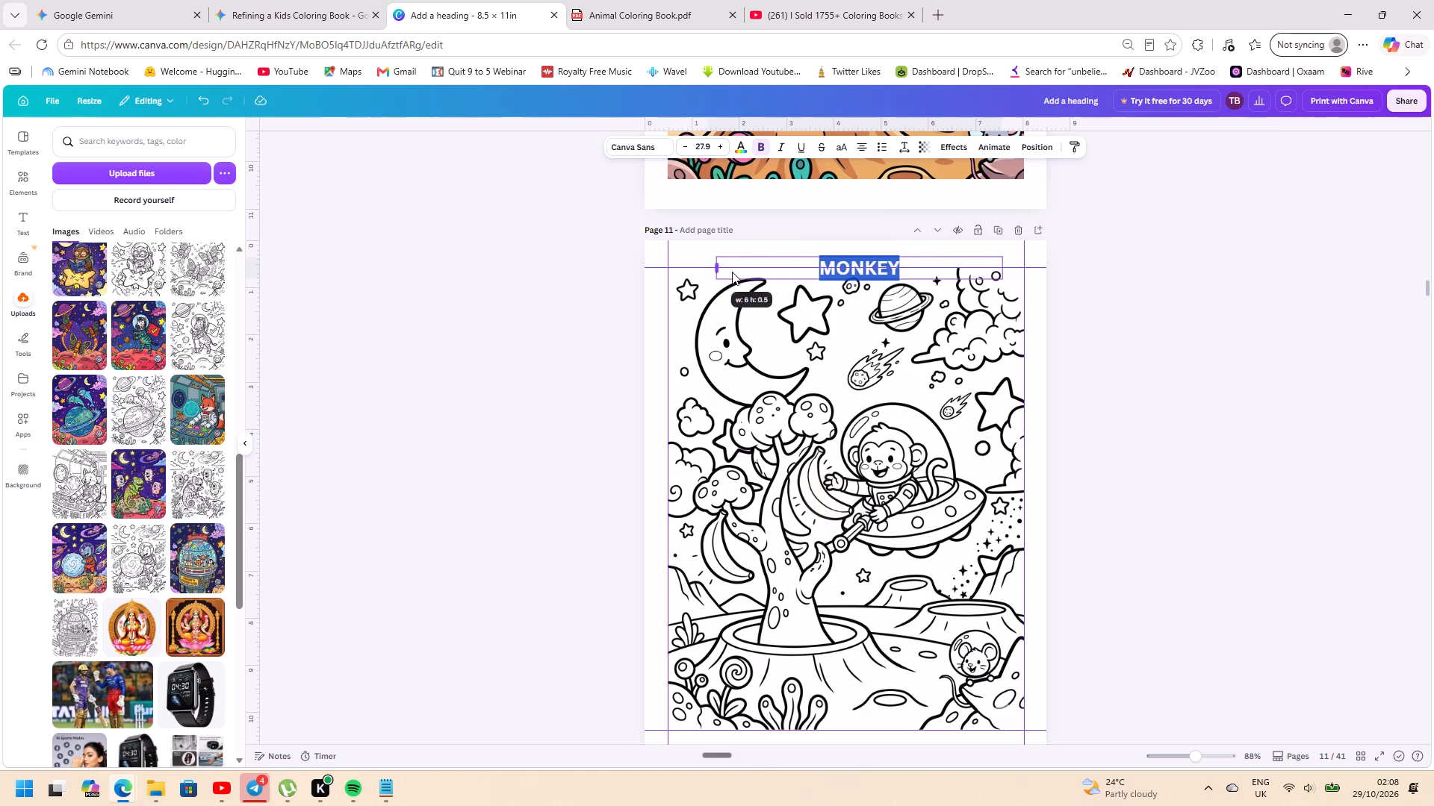
left_click_drag(732, 272, 907, 265)
left_click(851, 316)
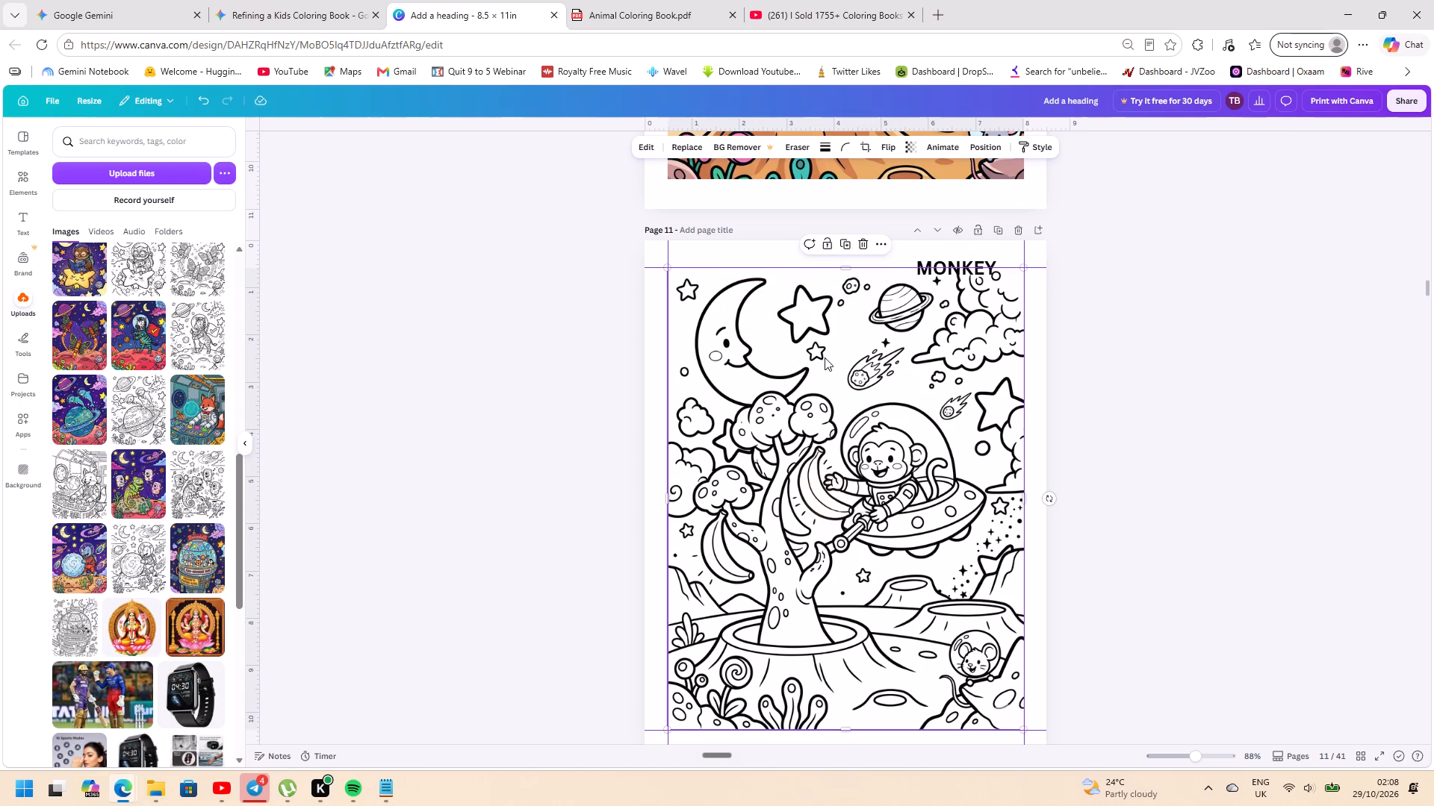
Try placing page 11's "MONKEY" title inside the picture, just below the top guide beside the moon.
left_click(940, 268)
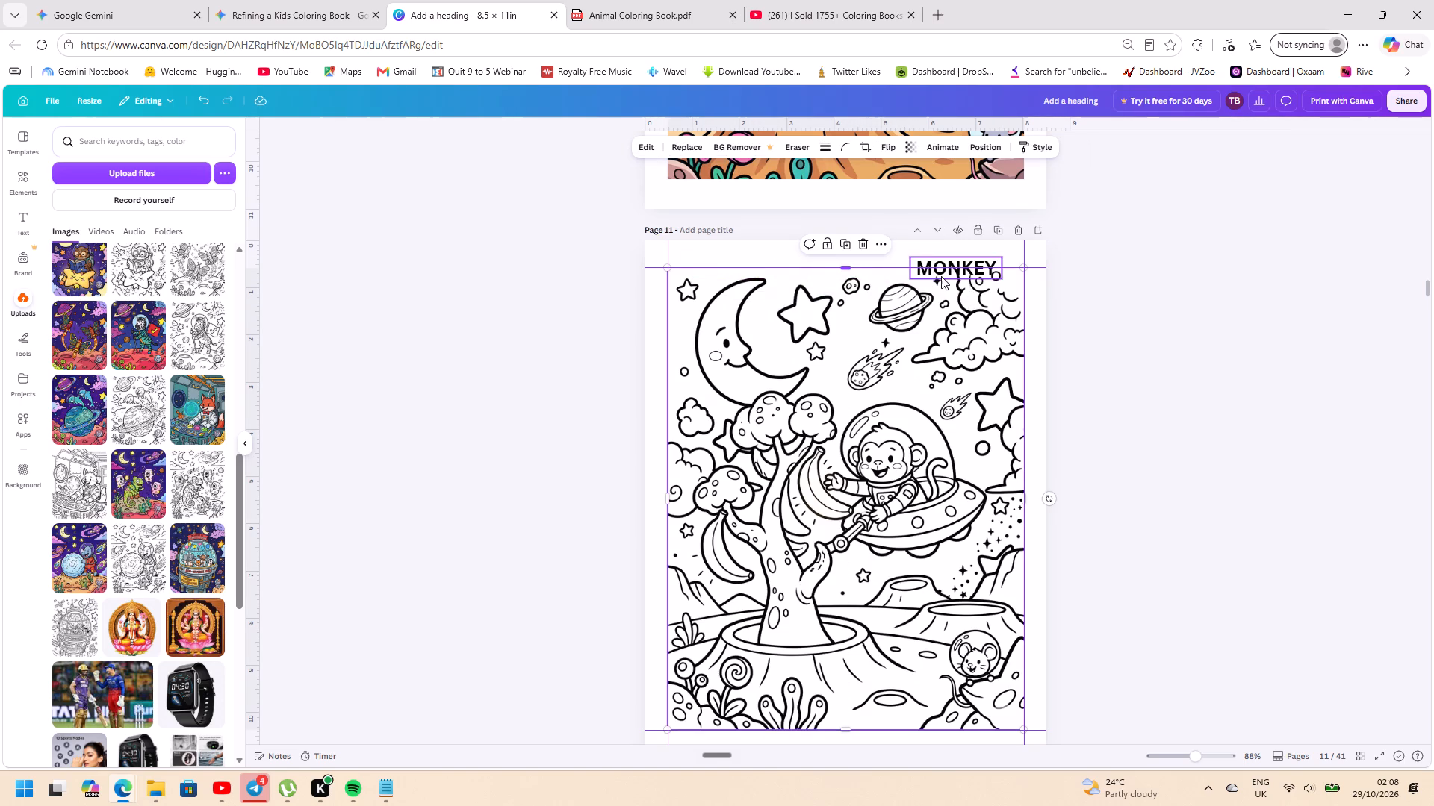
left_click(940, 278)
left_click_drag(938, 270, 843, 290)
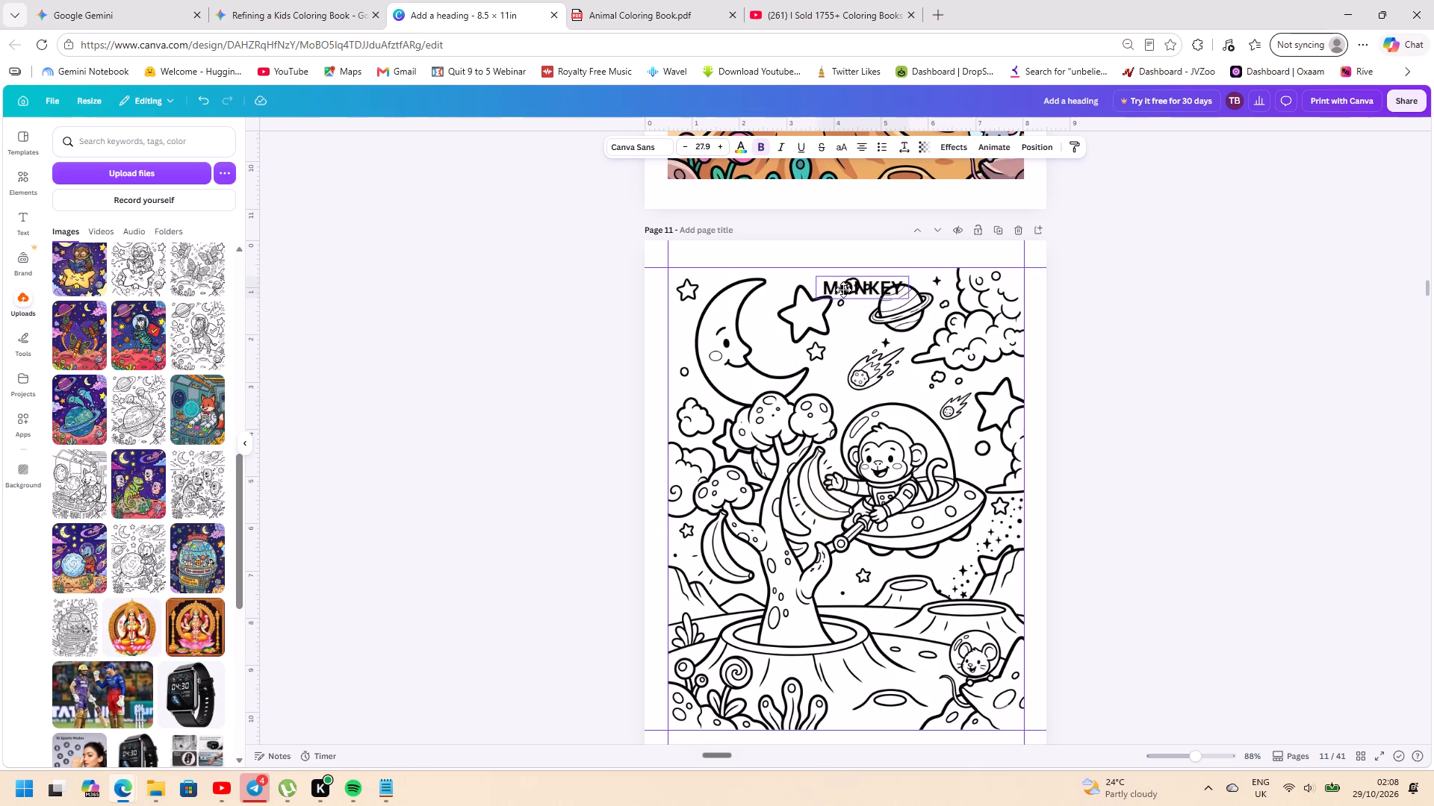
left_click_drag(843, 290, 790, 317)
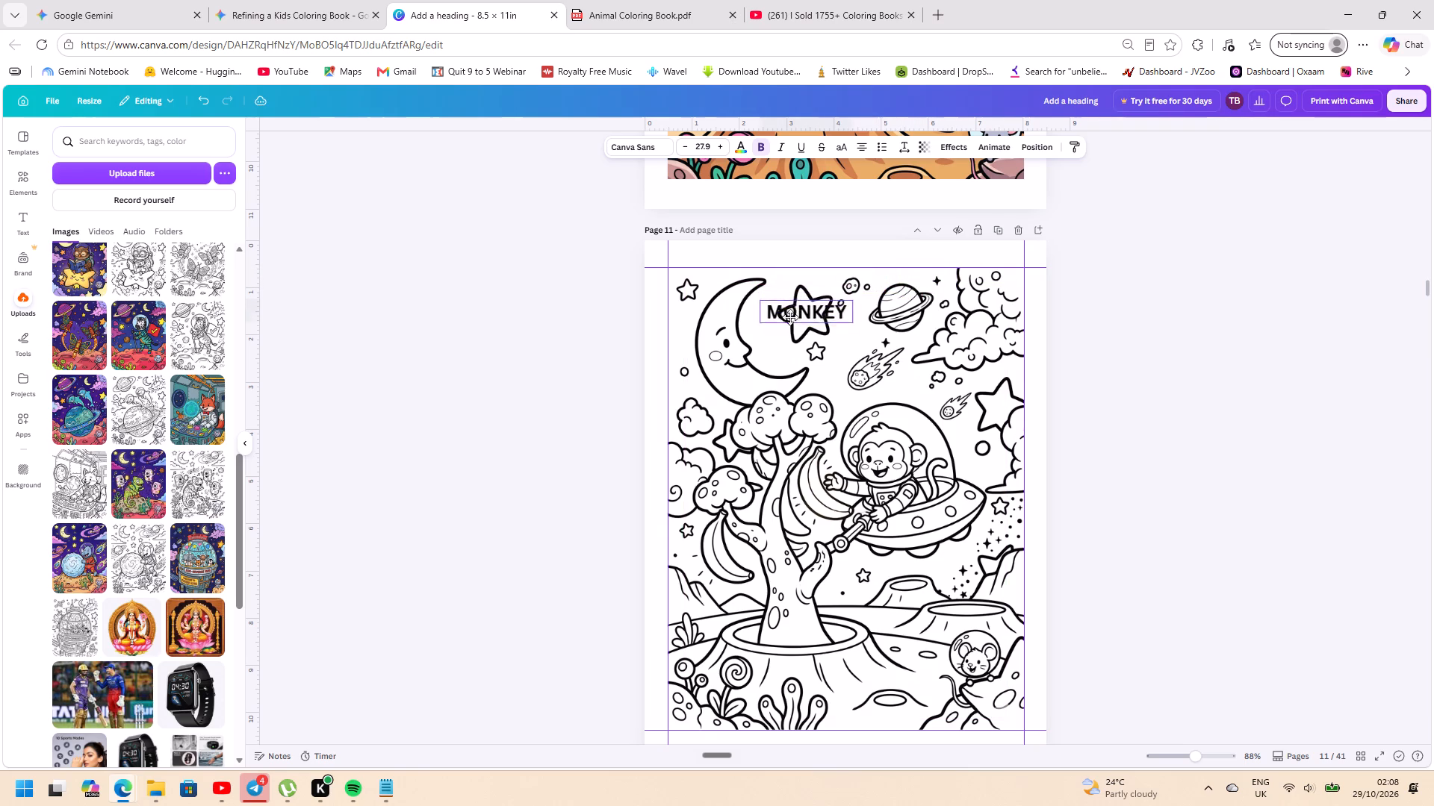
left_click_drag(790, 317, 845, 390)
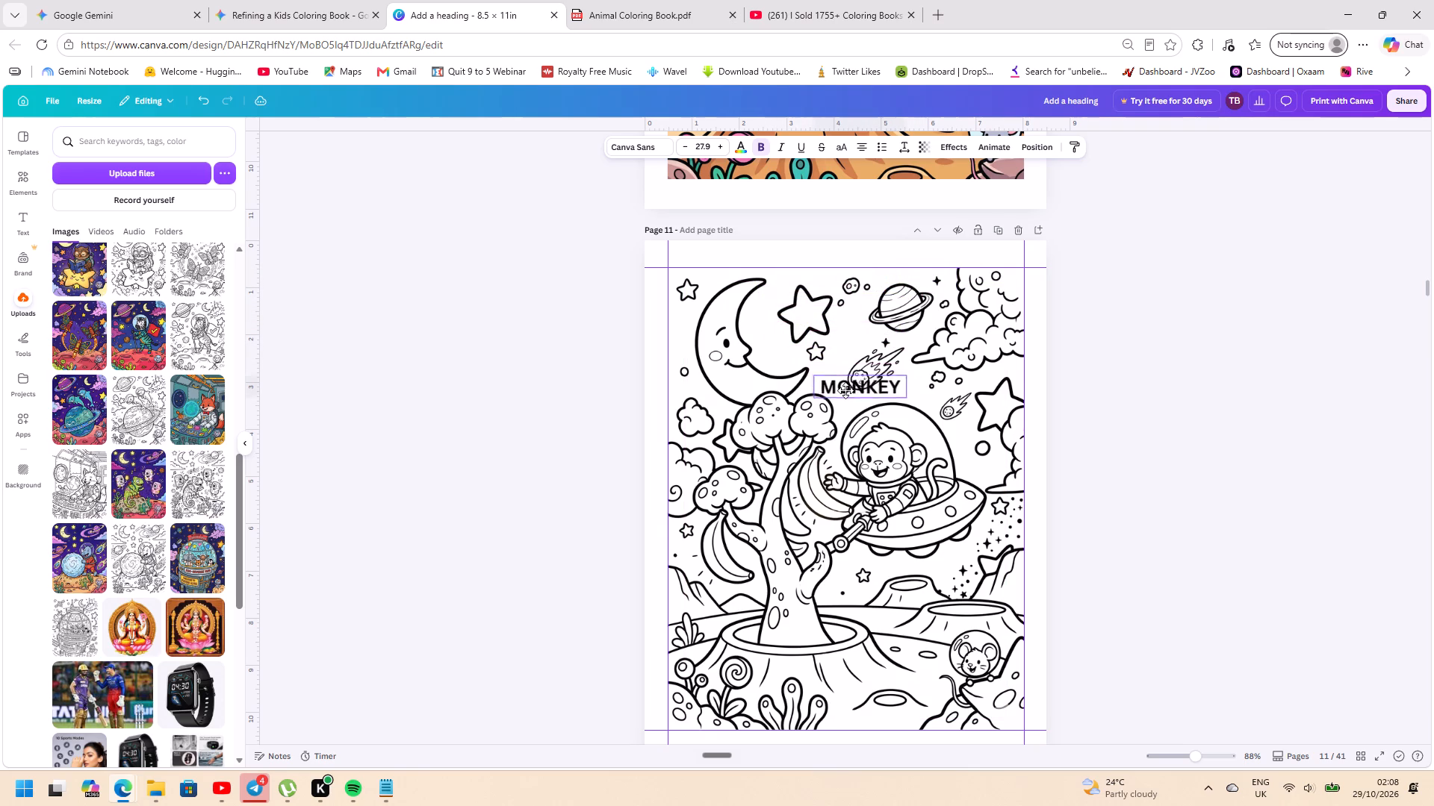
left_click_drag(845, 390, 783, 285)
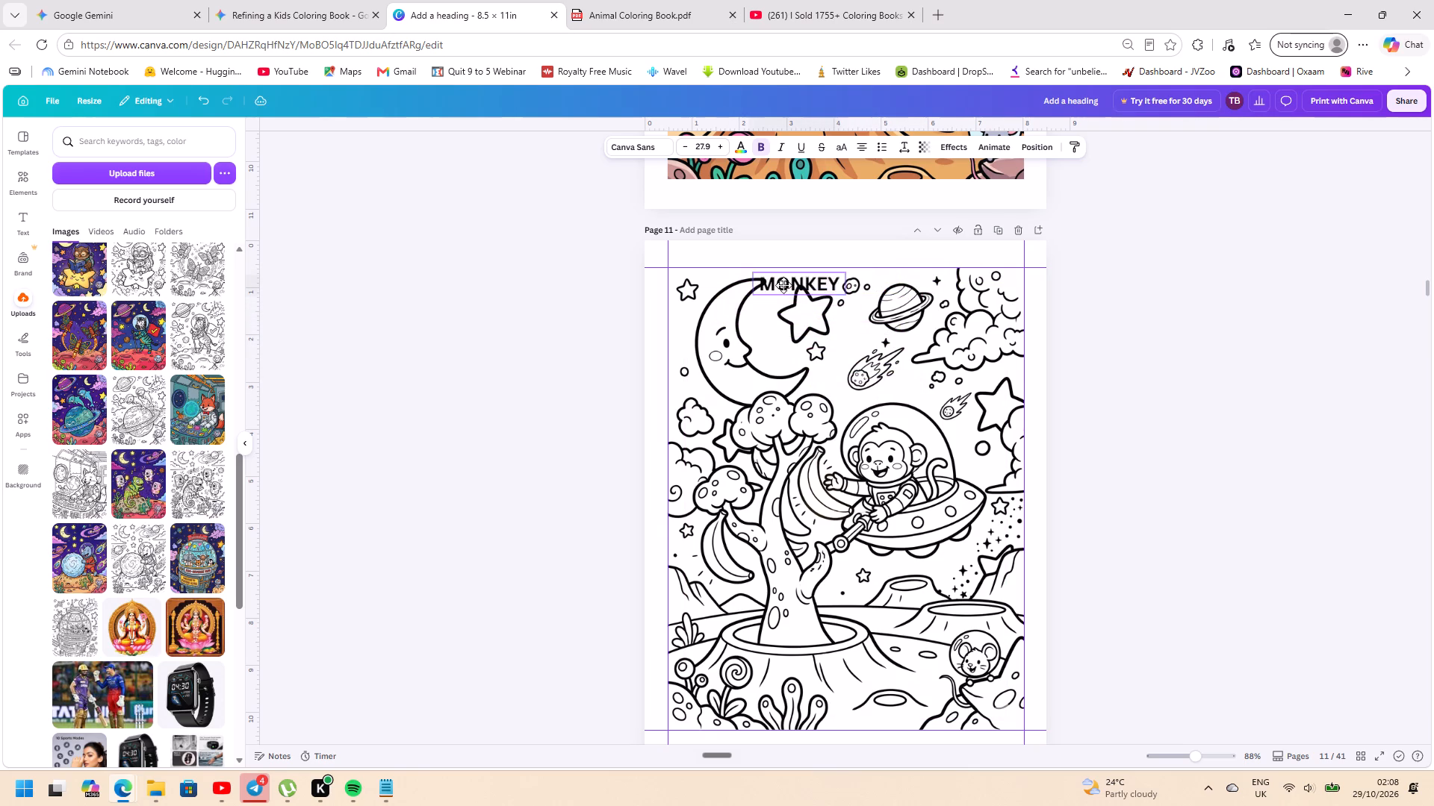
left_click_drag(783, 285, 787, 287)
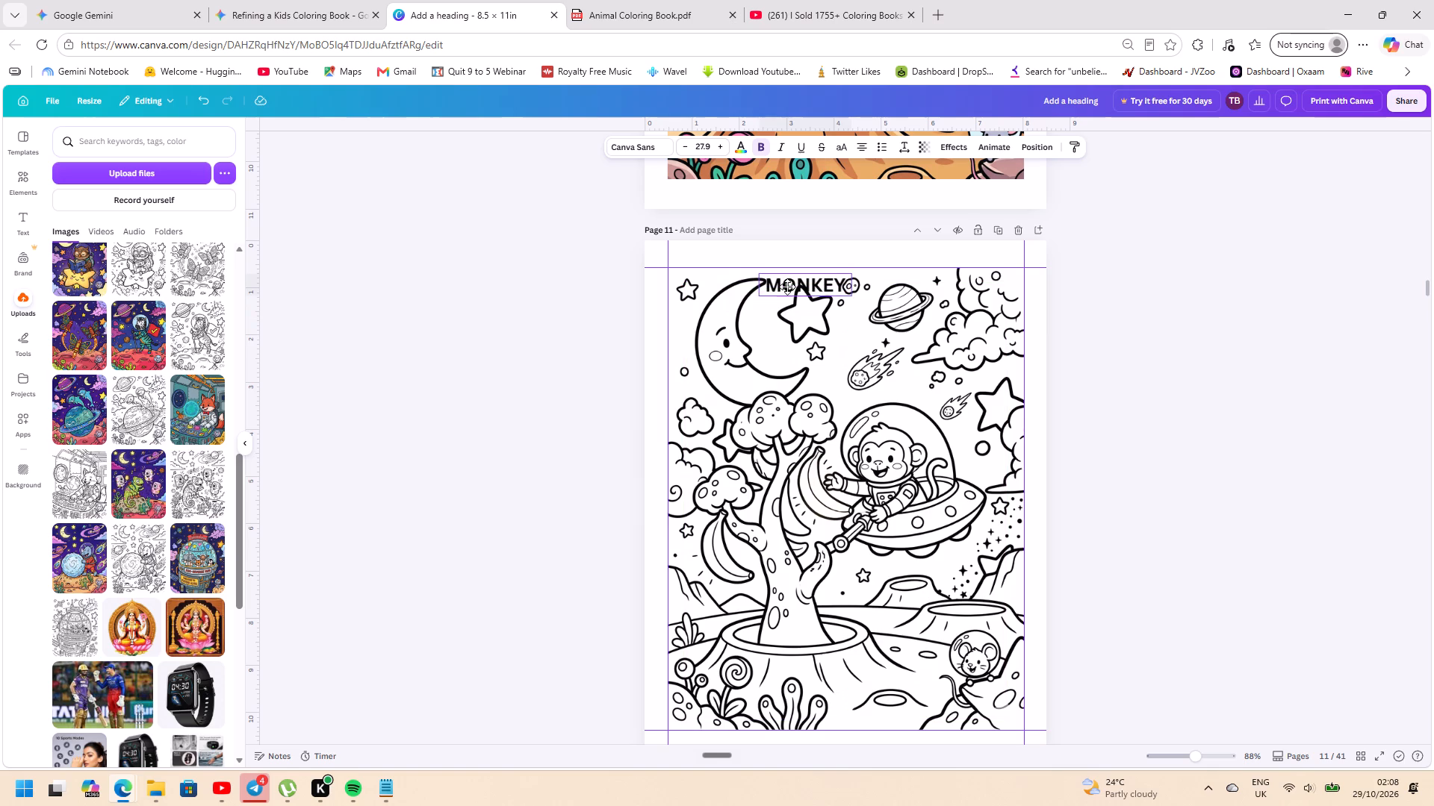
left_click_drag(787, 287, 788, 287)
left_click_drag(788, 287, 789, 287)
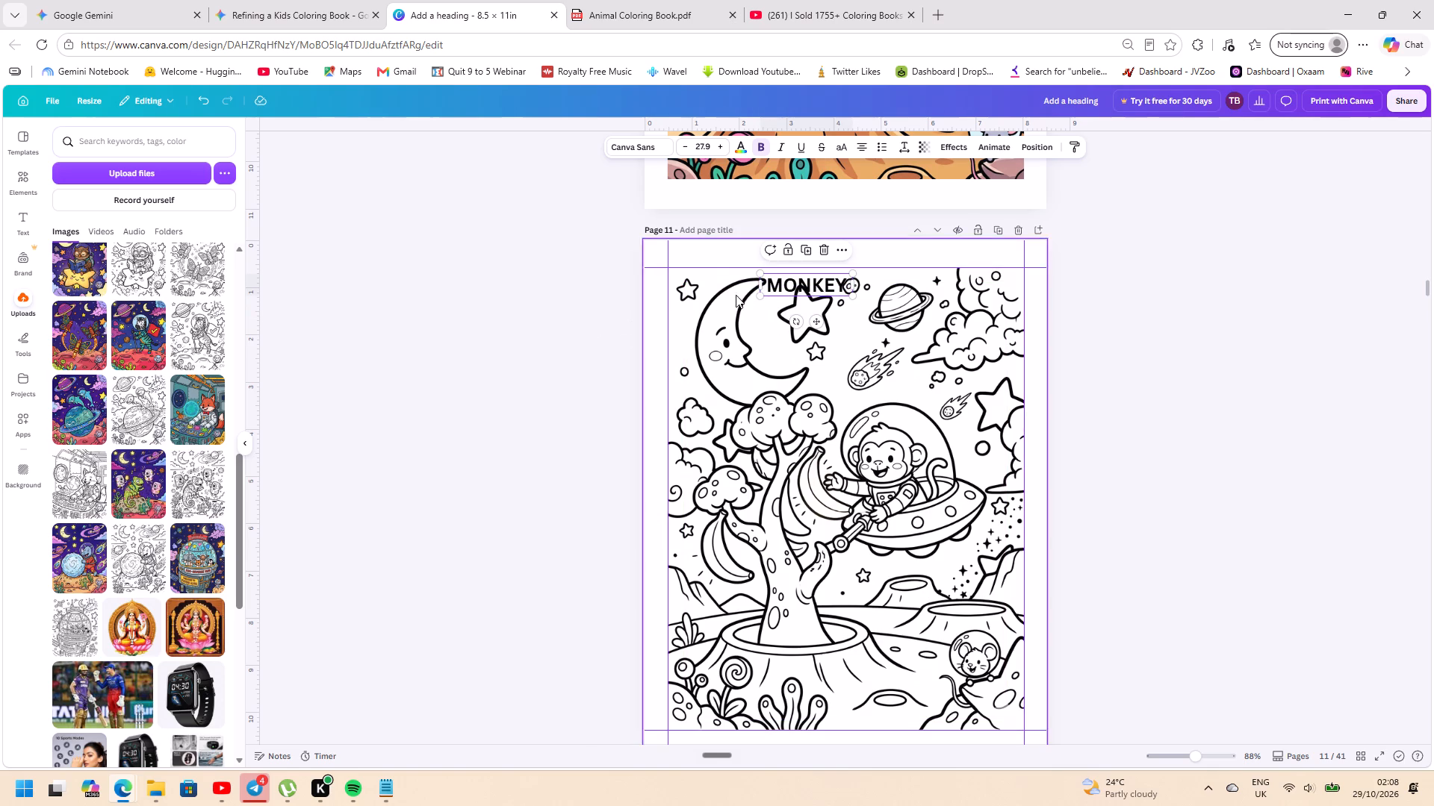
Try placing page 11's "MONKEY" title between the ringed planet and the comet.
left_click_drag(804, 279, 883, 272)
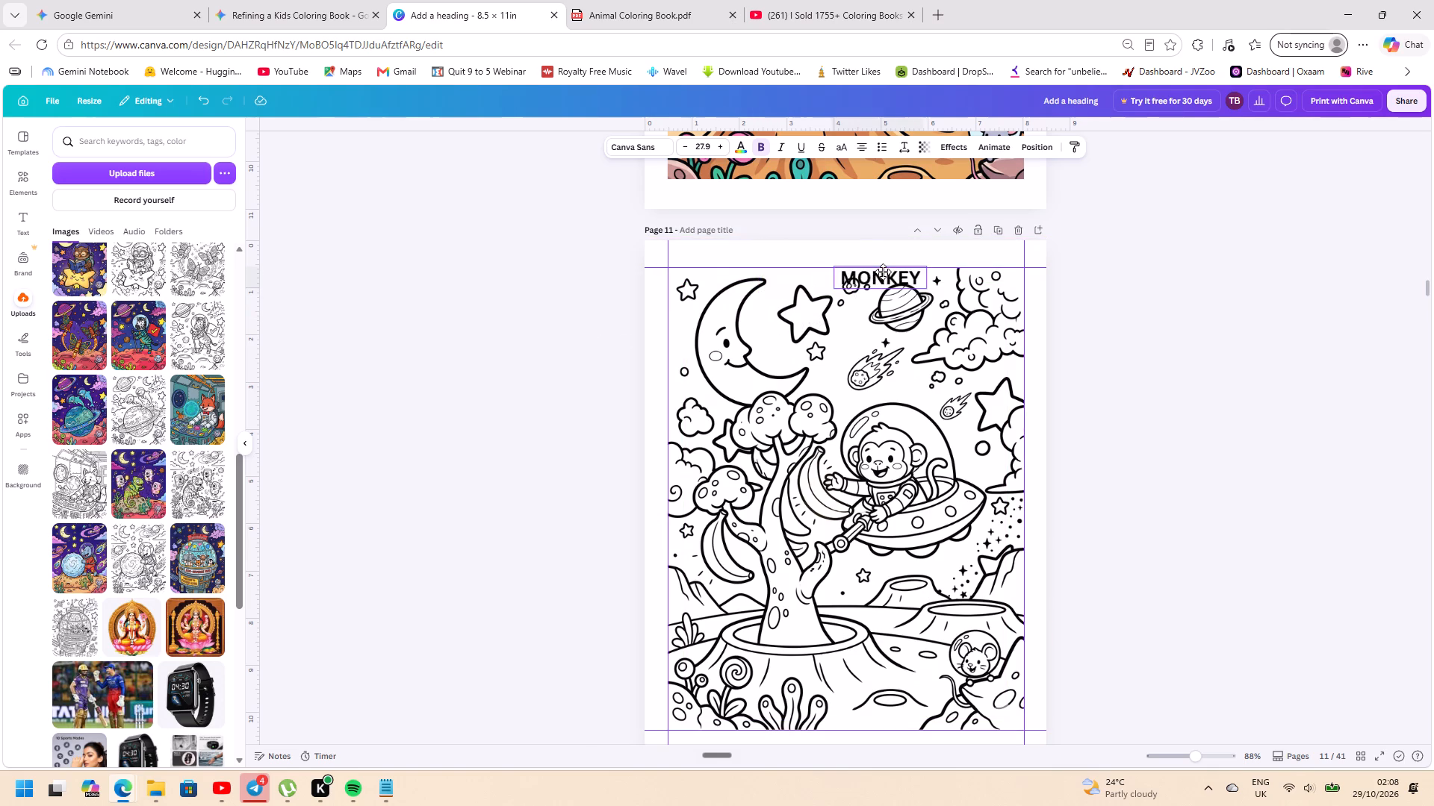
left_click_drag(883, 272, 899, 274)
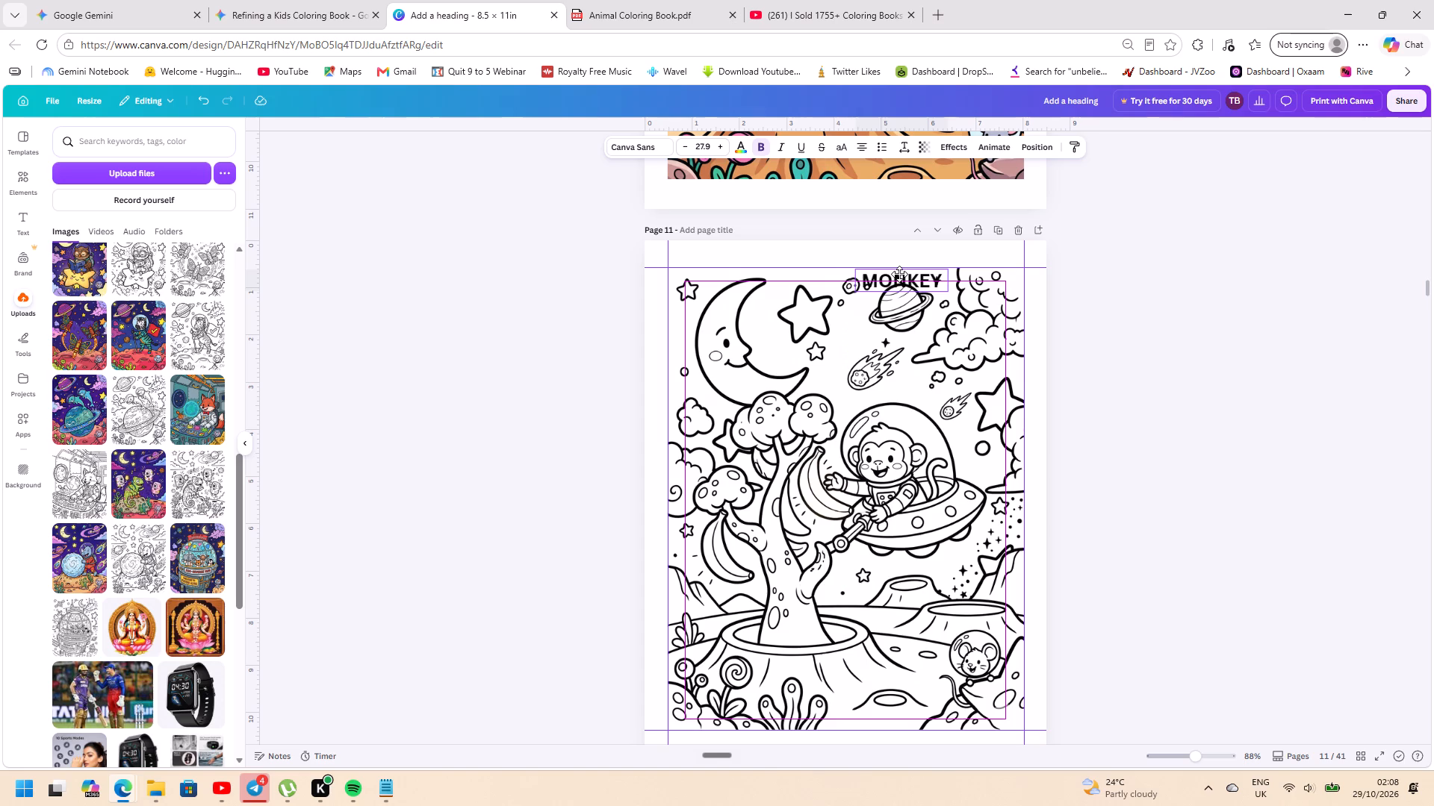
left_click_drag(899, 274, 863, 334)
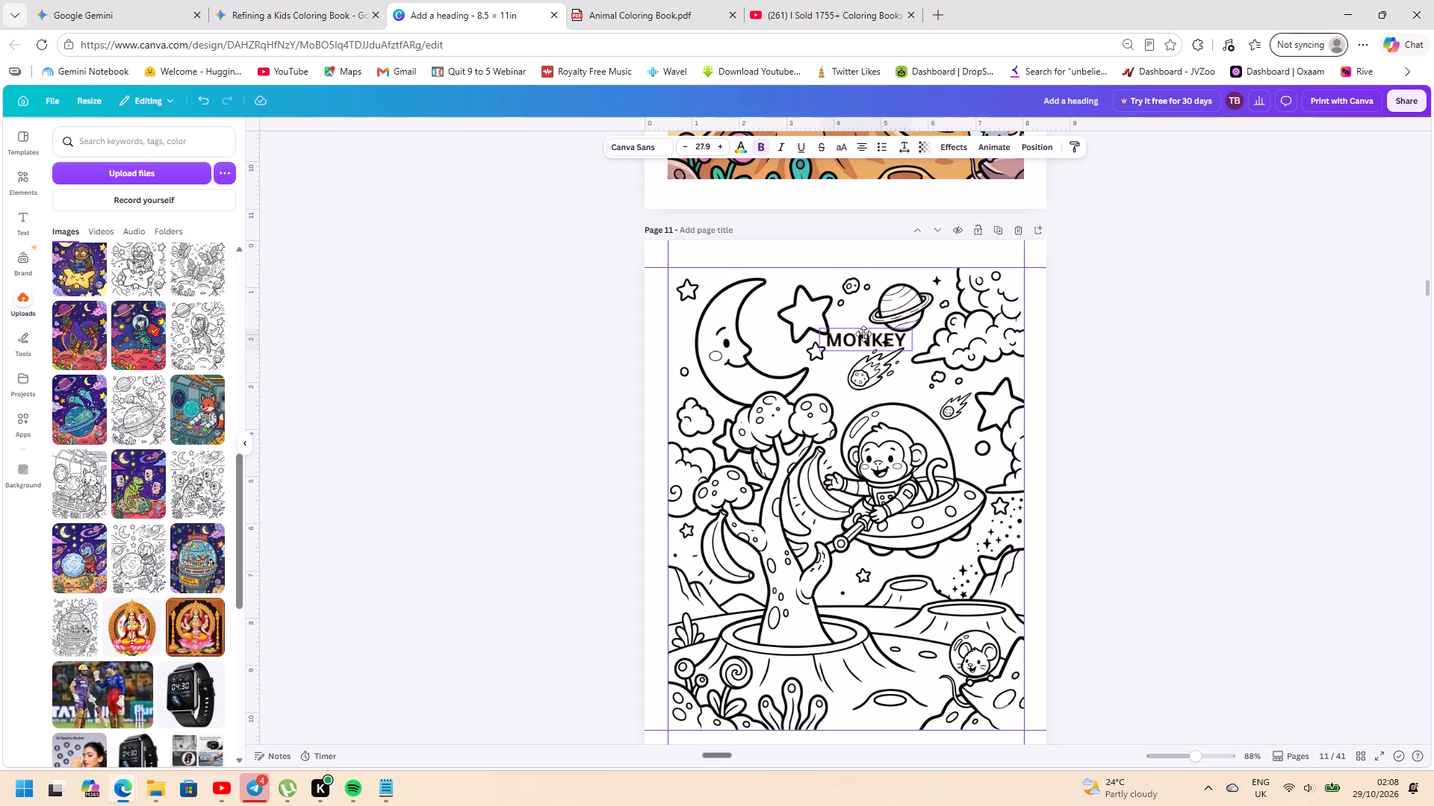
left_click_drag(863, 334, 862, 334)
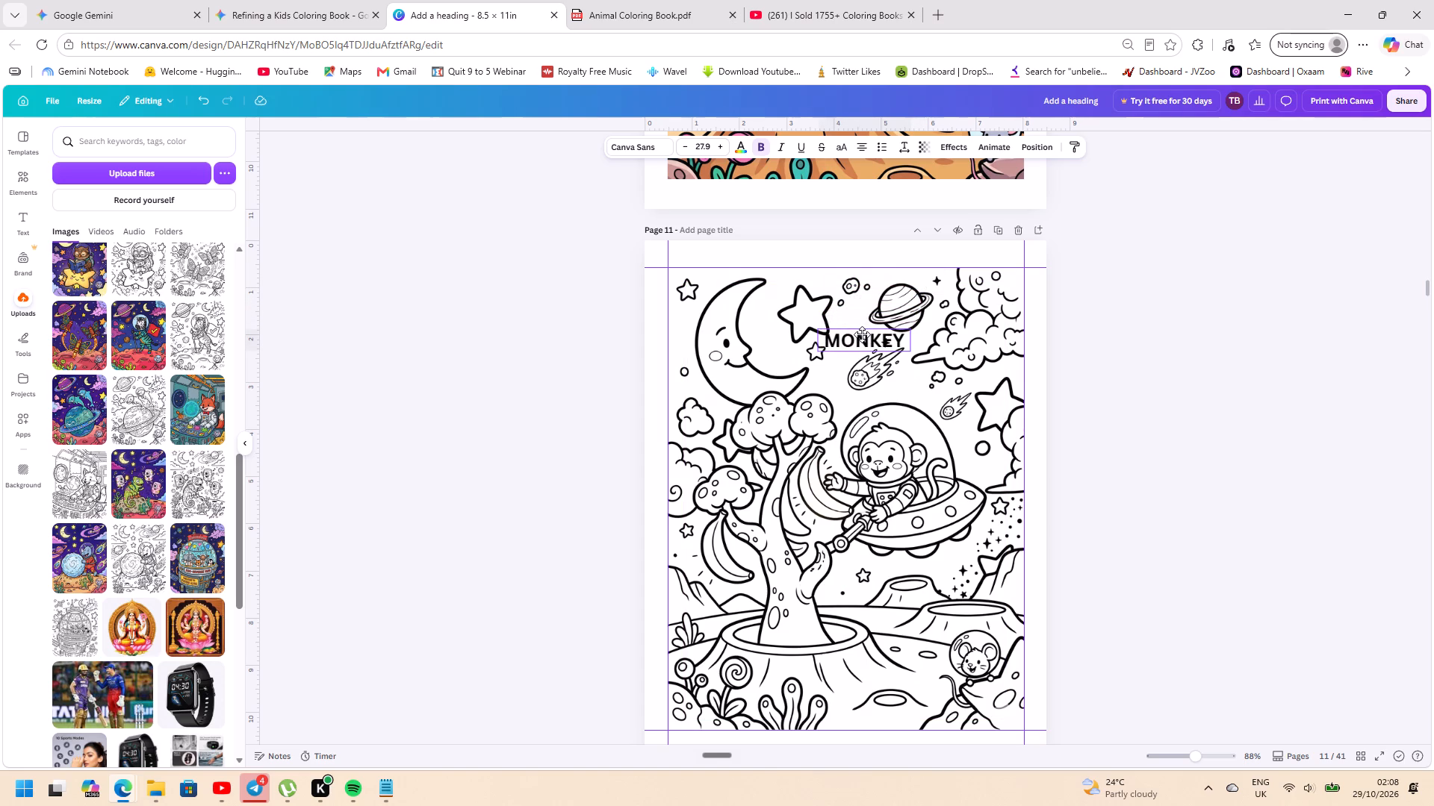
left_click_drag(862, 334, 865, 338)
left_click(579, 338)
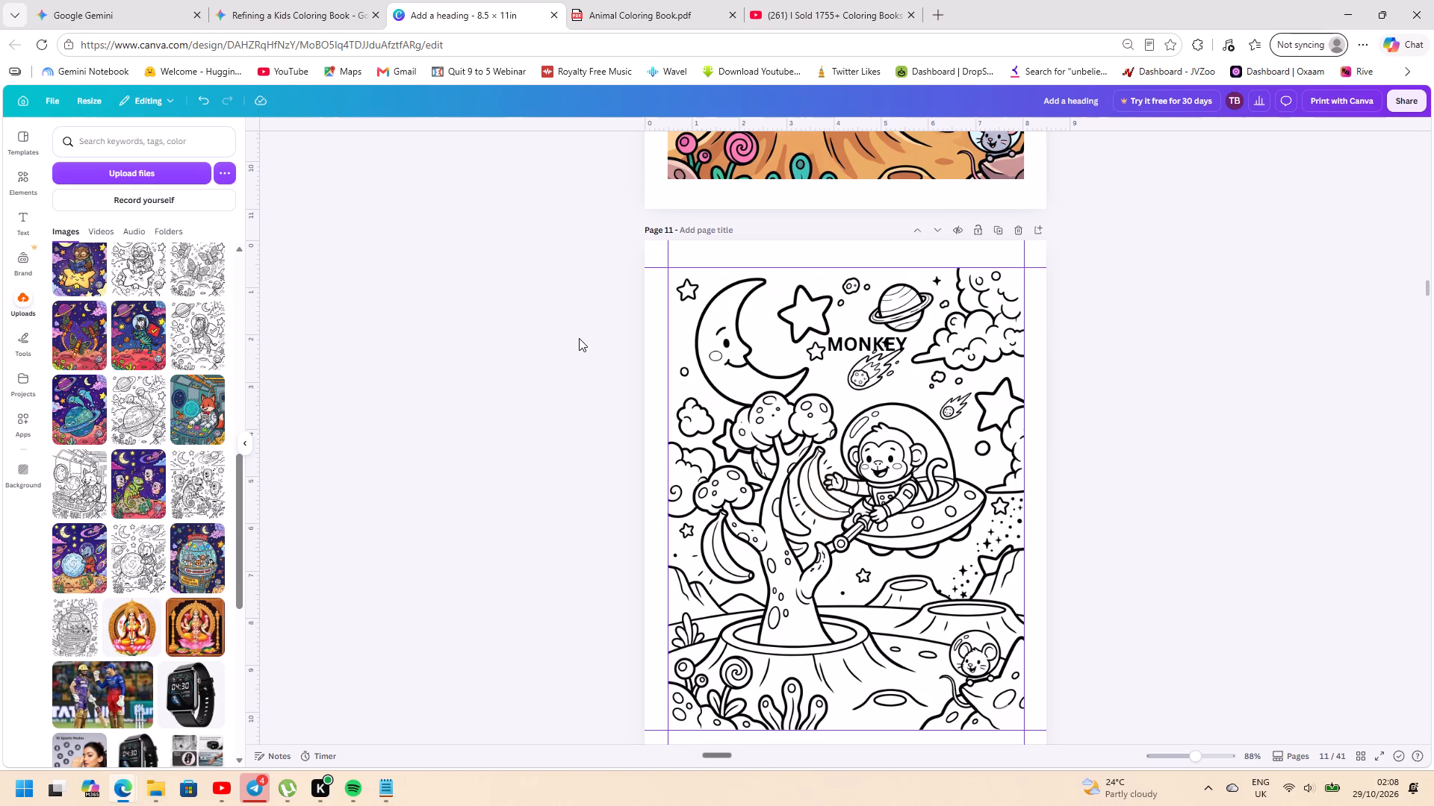
Move page 11's "MONKEY" title down to just above the monkey's helmet, below the large comet.
left_click_drag(850, 343, 848, 343)
left_click_drag(848, 343, 827, 343)
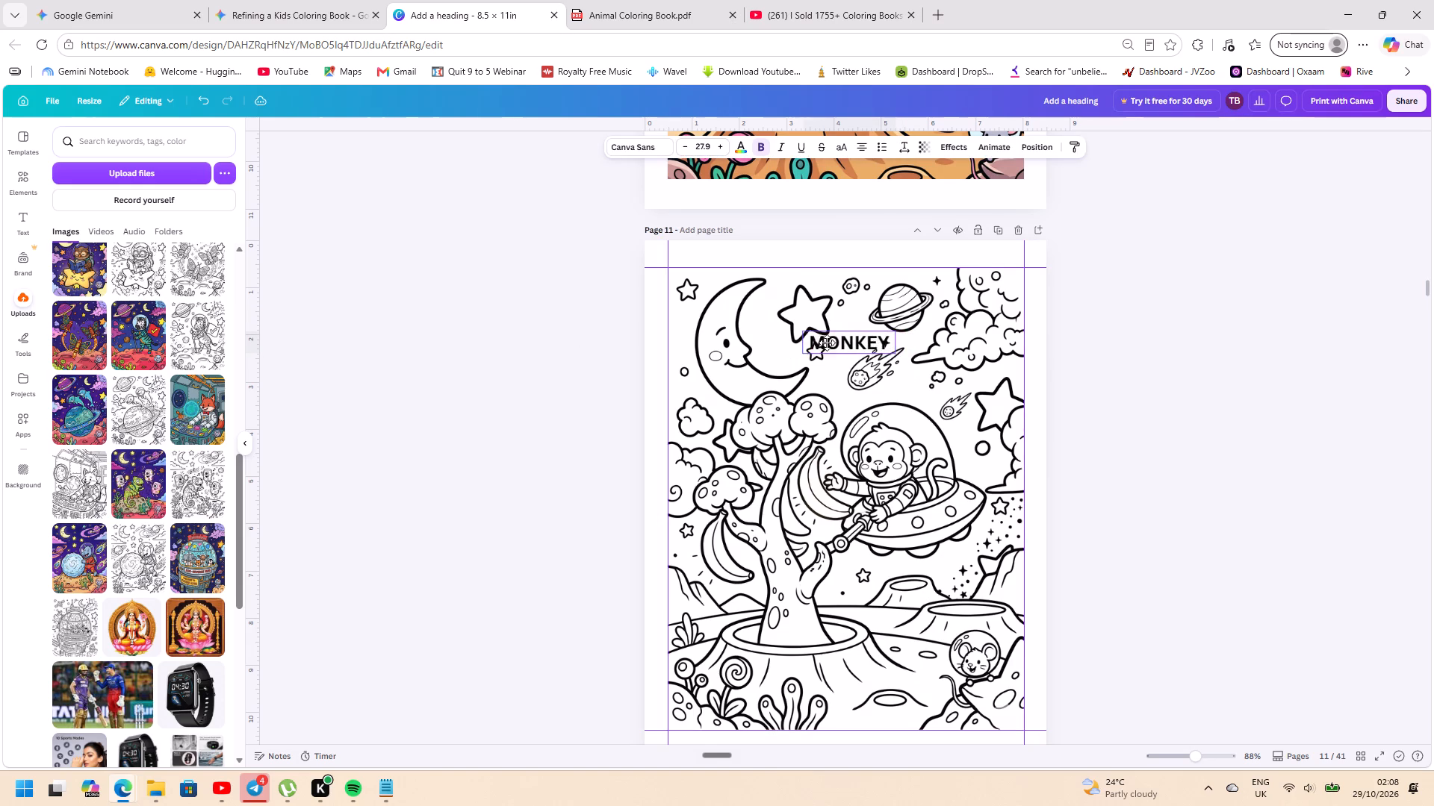
left_click_drag(827, 343, 857, 392)
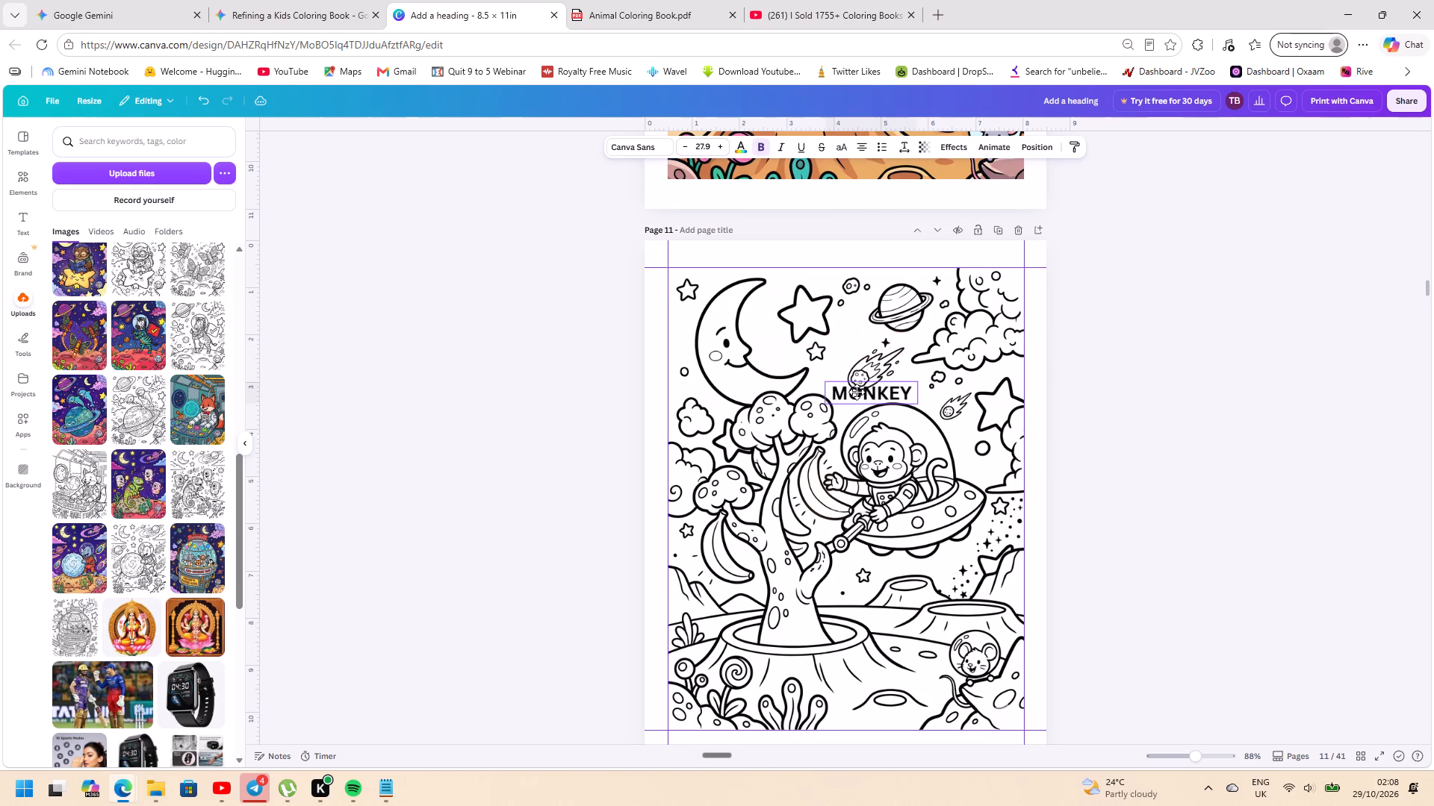
left_click_drag(857, 392, 869, 394)
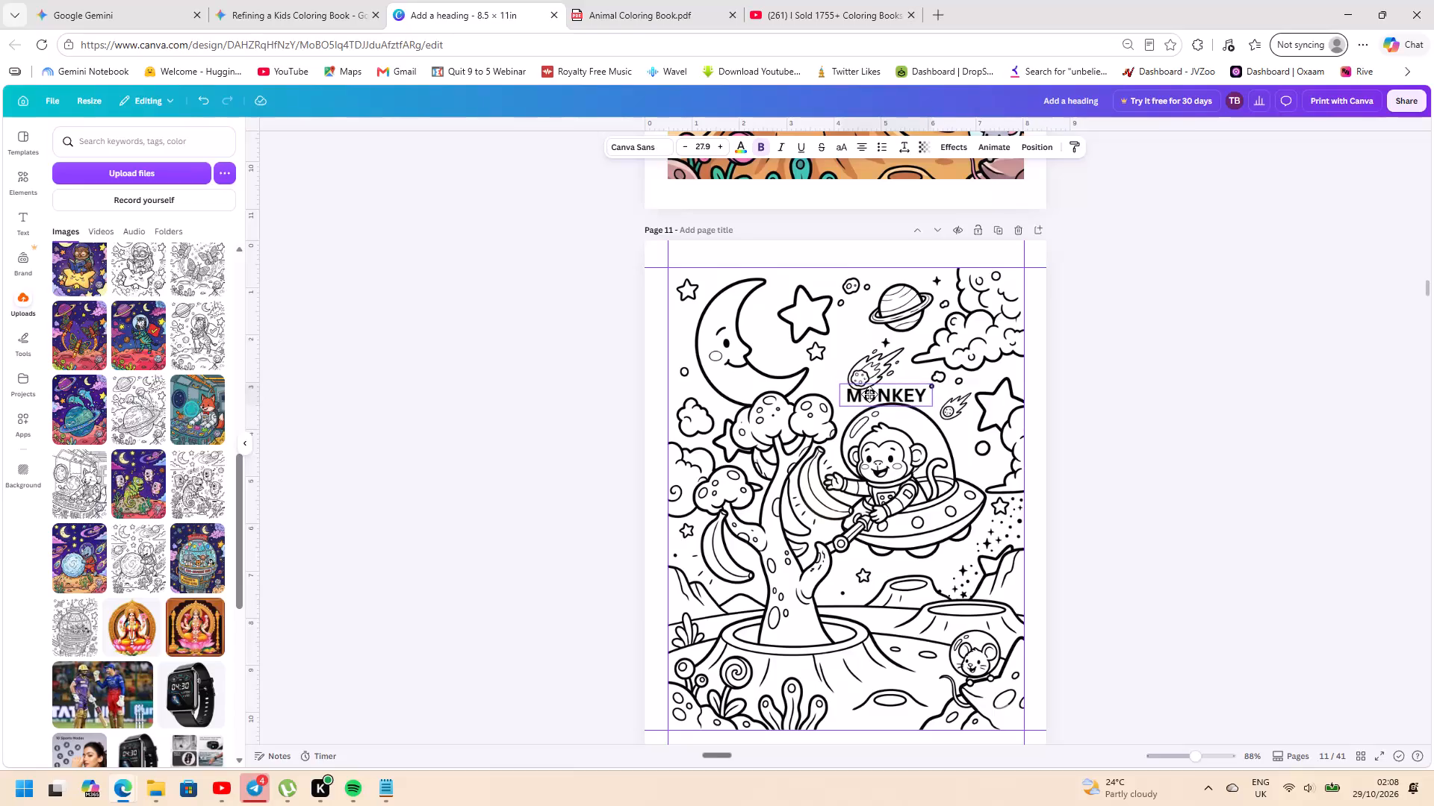
left_click_drag(869, 394, 867, 395)
left_click(481, 330)
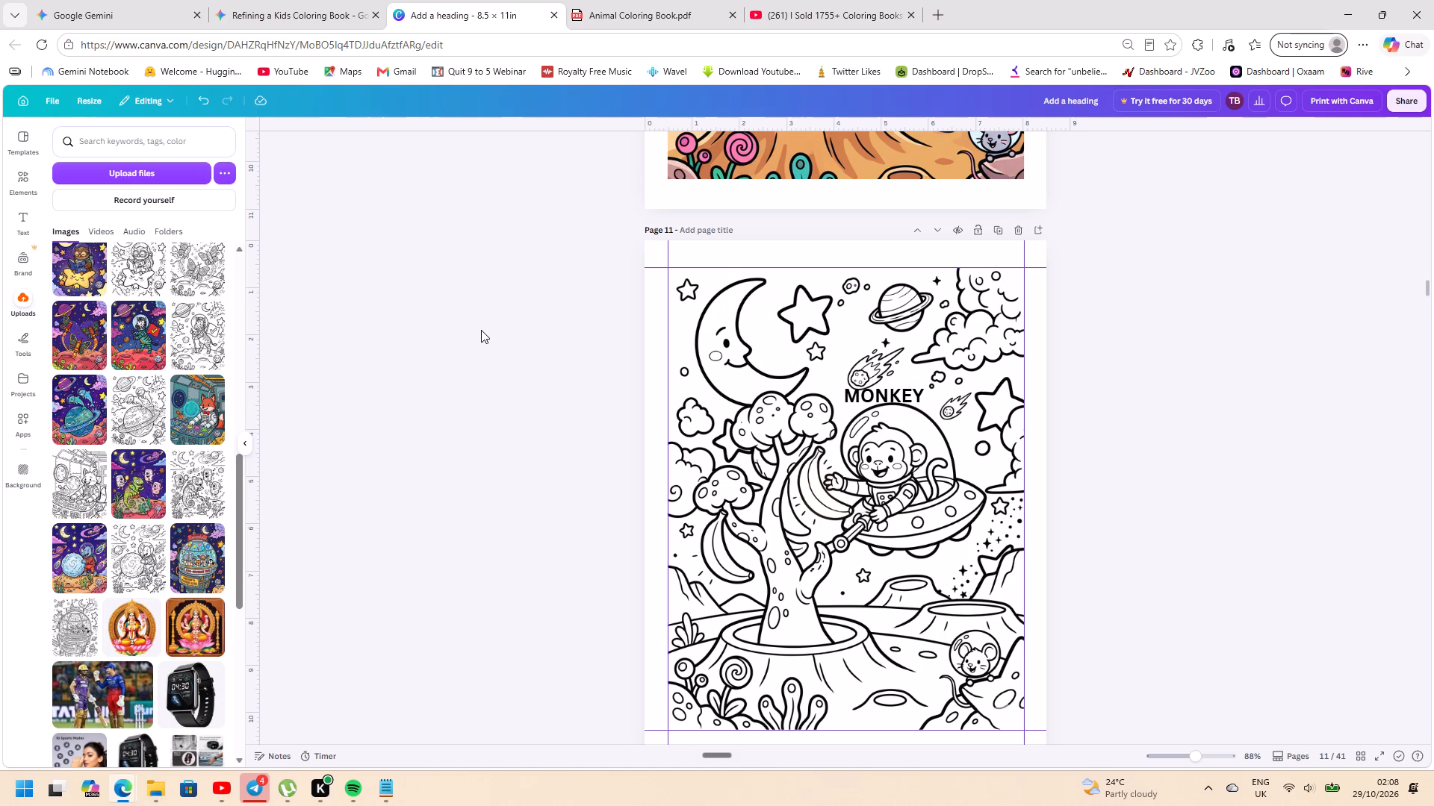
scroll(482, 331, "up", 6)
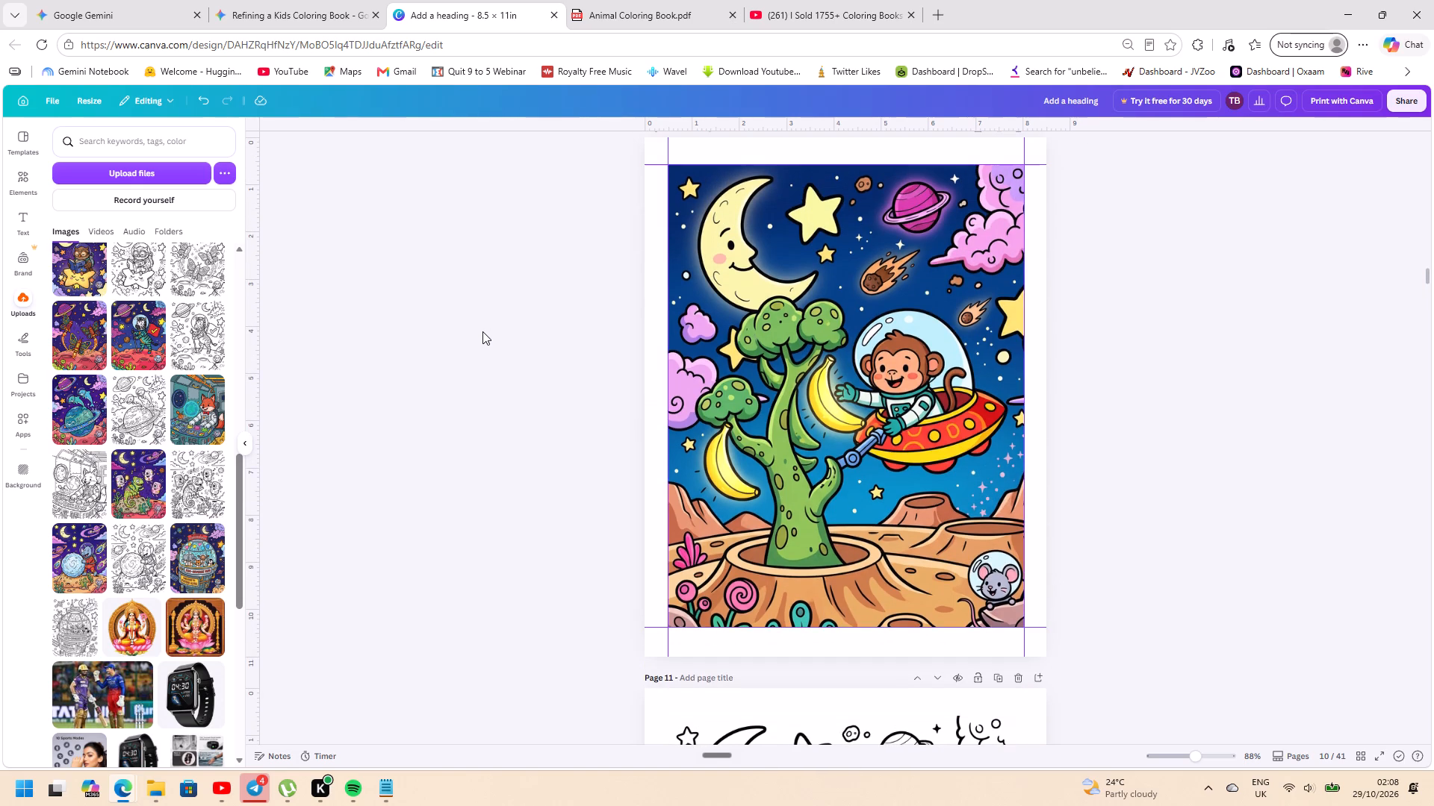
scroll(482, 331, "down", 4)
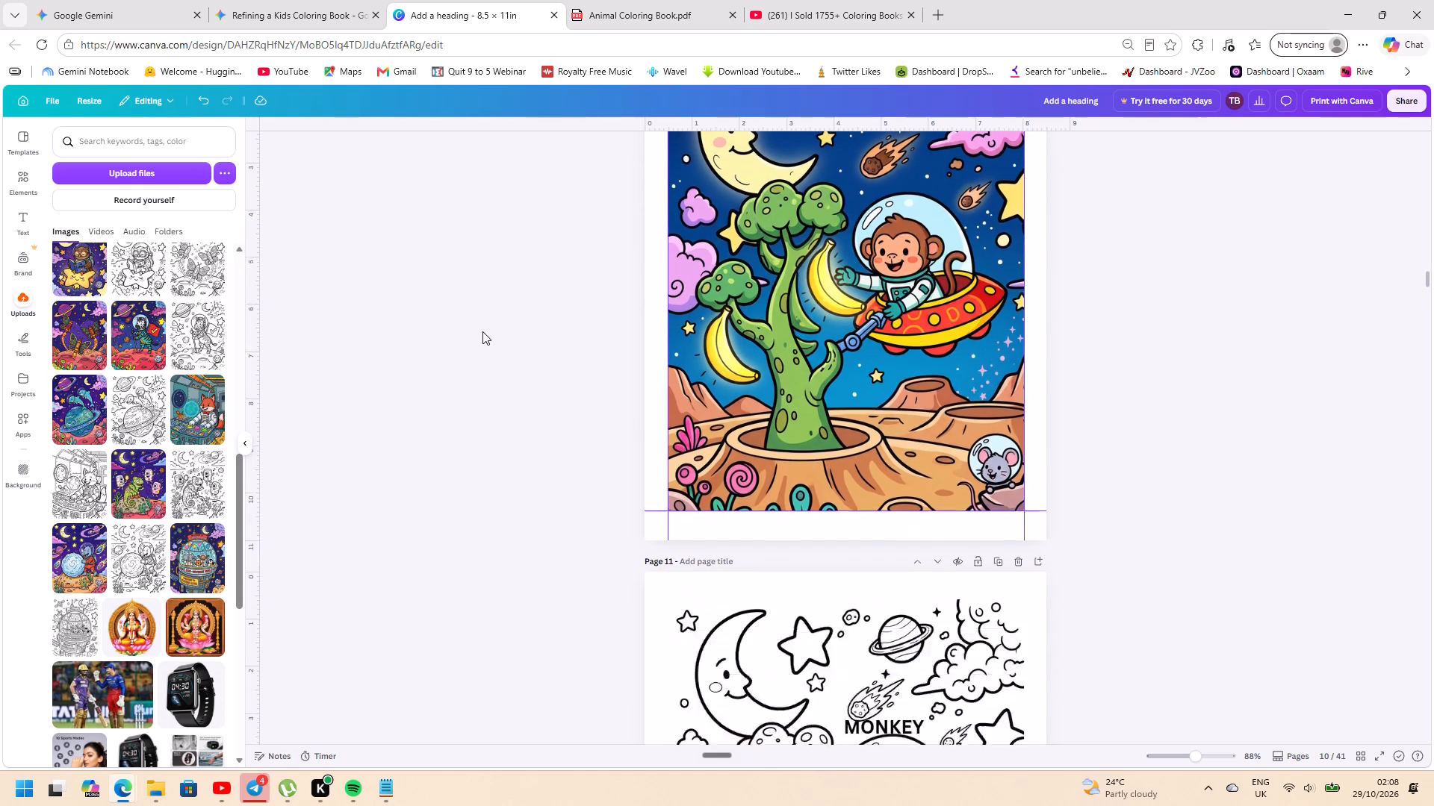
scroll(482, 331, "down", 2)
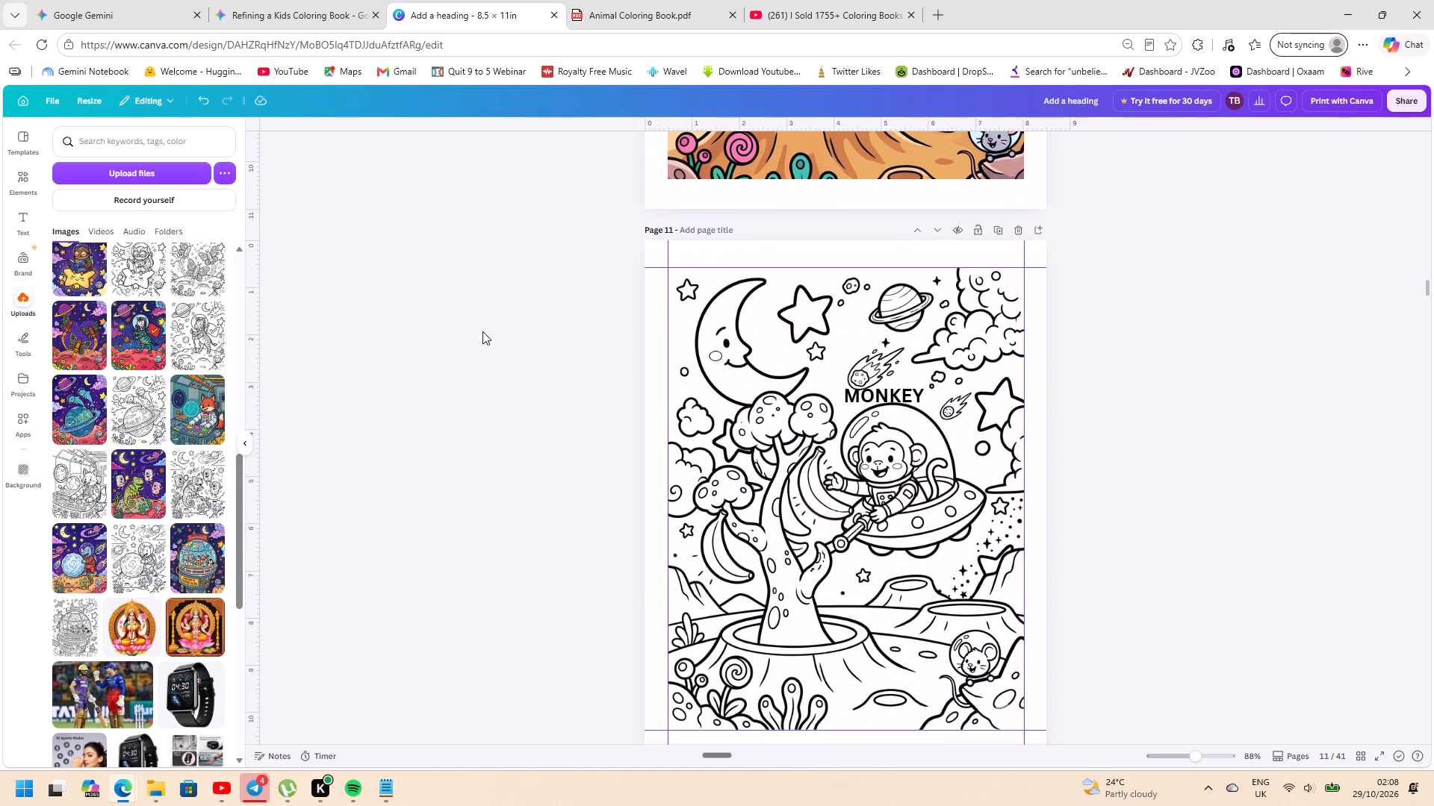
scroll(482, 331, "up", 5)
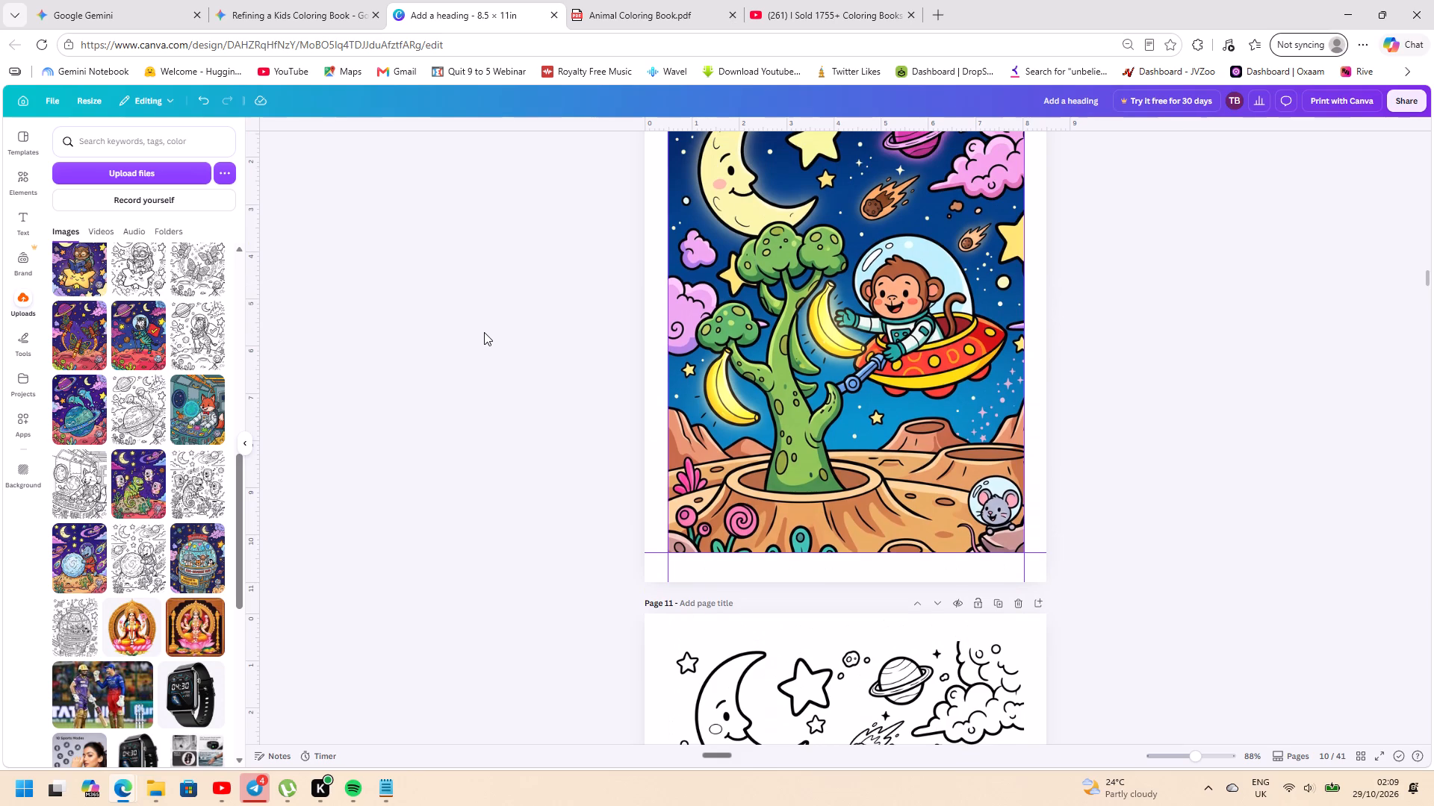
Save the coloring book design.
scroll(484, 332, "down", 3)
scroll(484, 332, "up", 3)
scroll(484, 332, "down", 6)
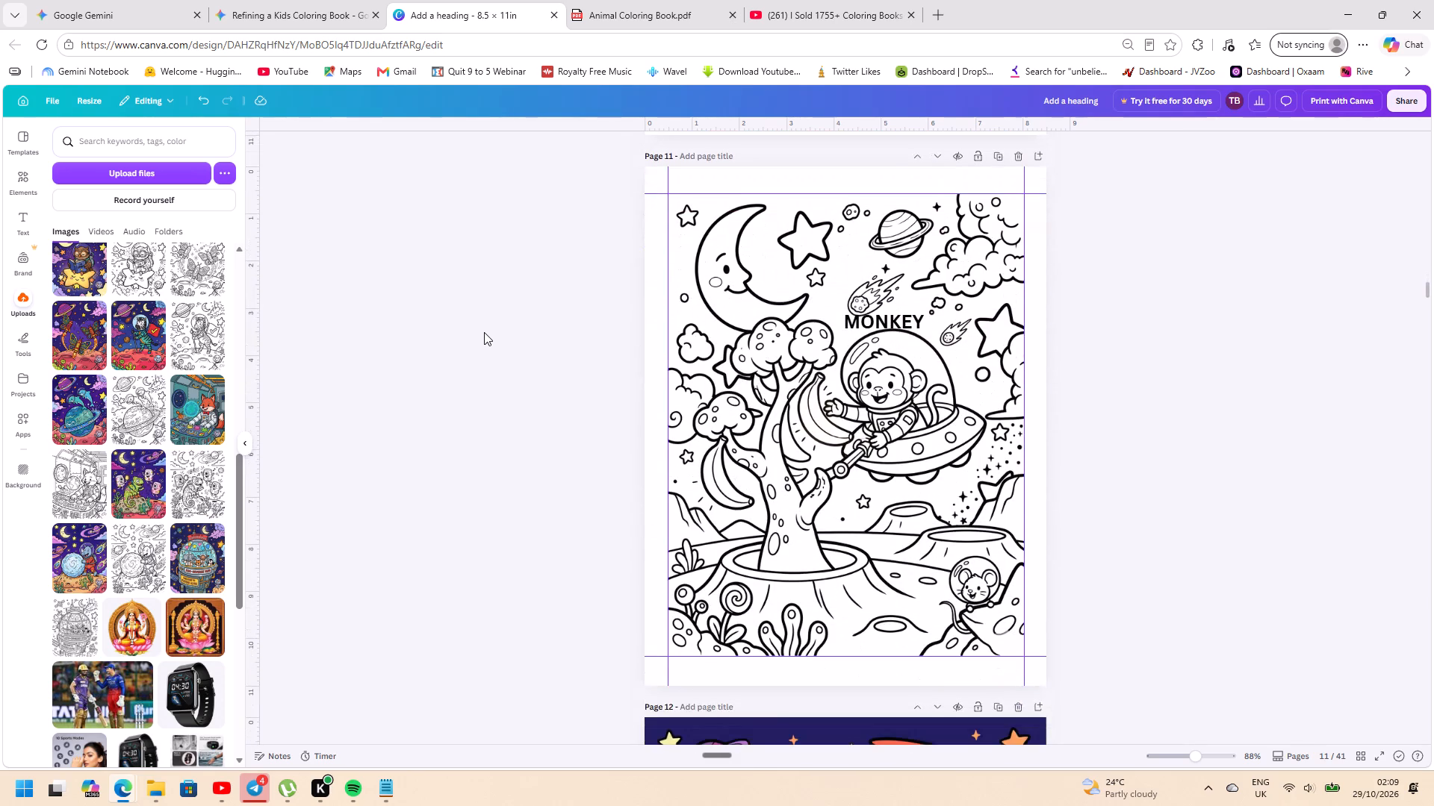
scroll(484, 332, "down", 8)
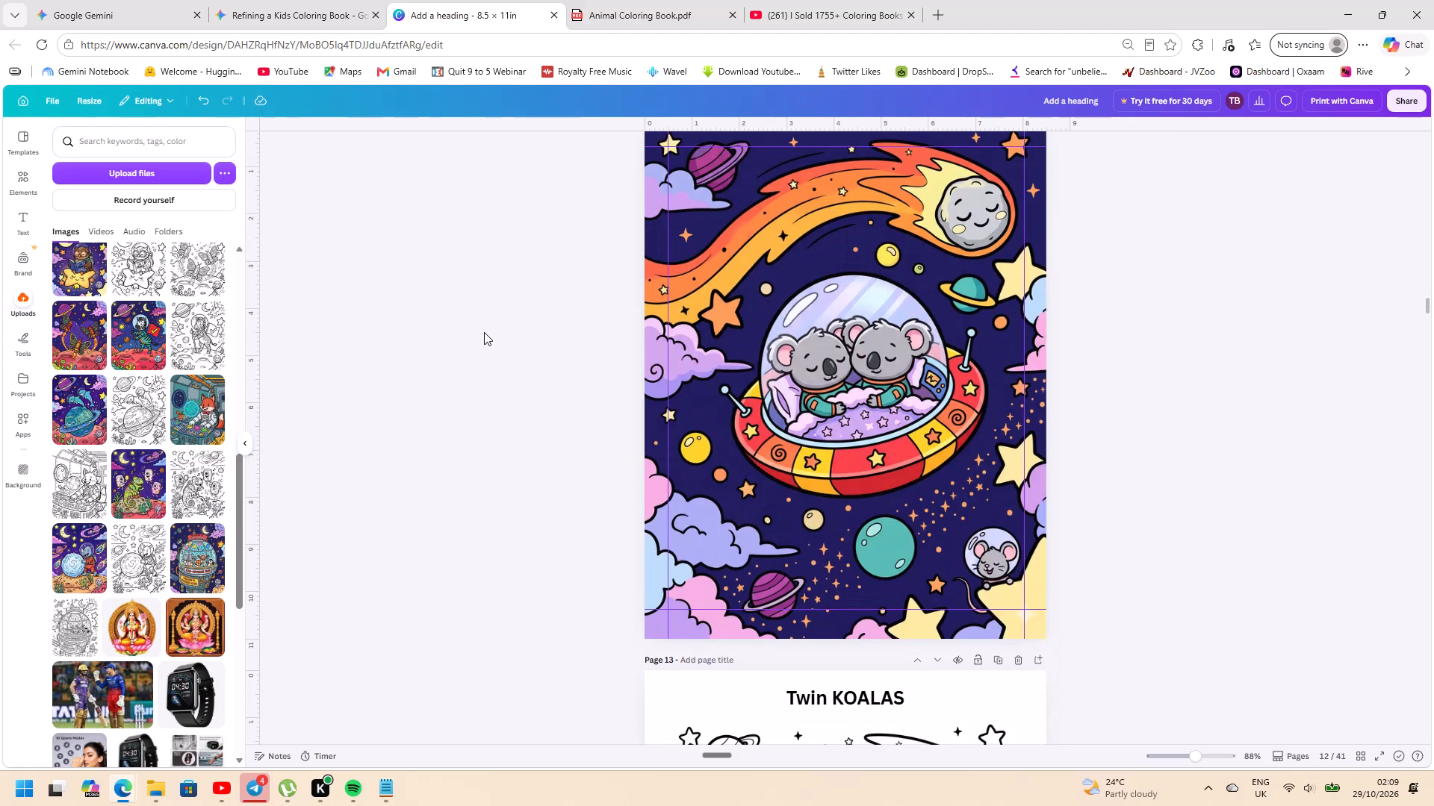
key("ctrl+s")
Shrink page 12's koala spaceship picture so its upper-left corner sits where the top and left margin guides meet.
scroll(557, 389, "up", 2)
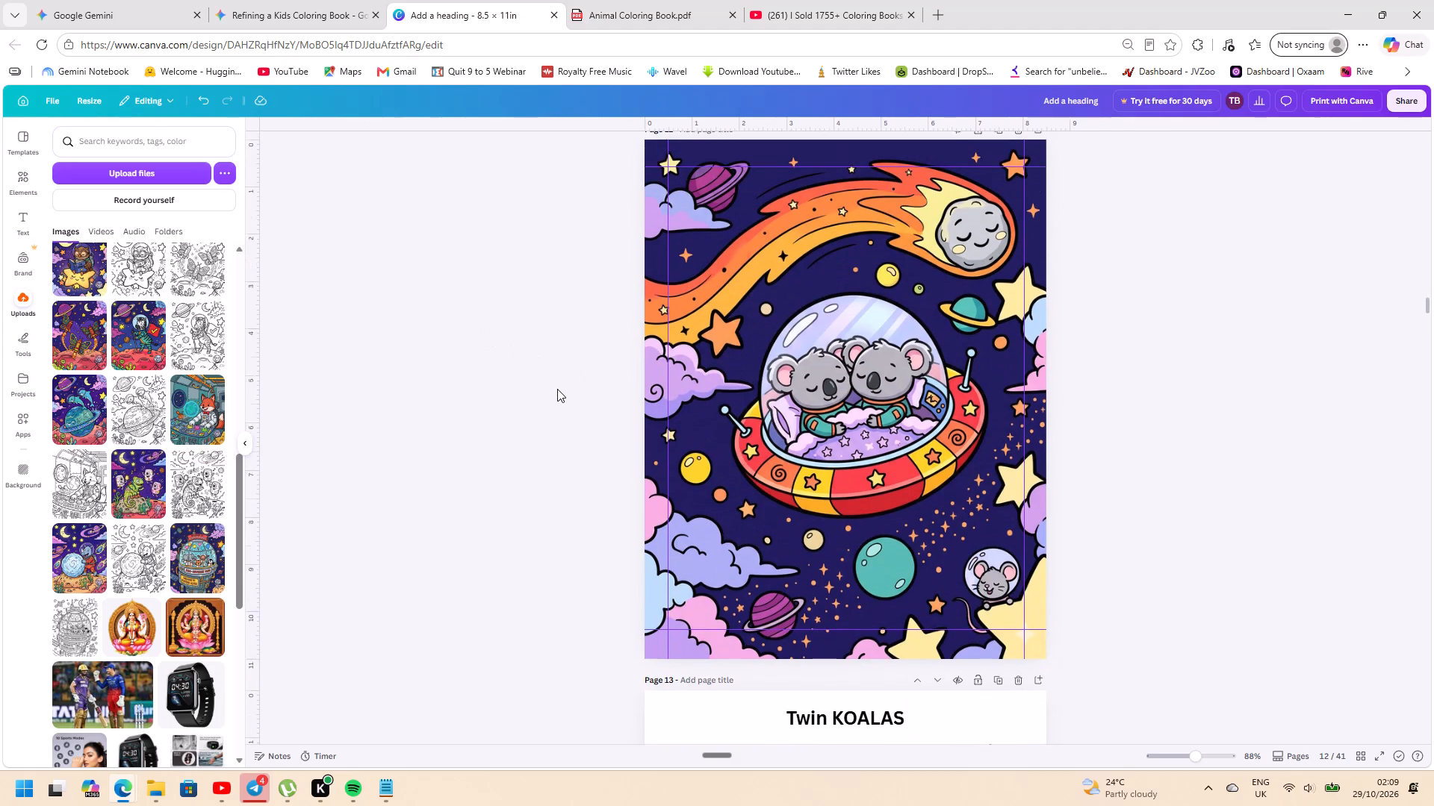
left_click(815, 390)
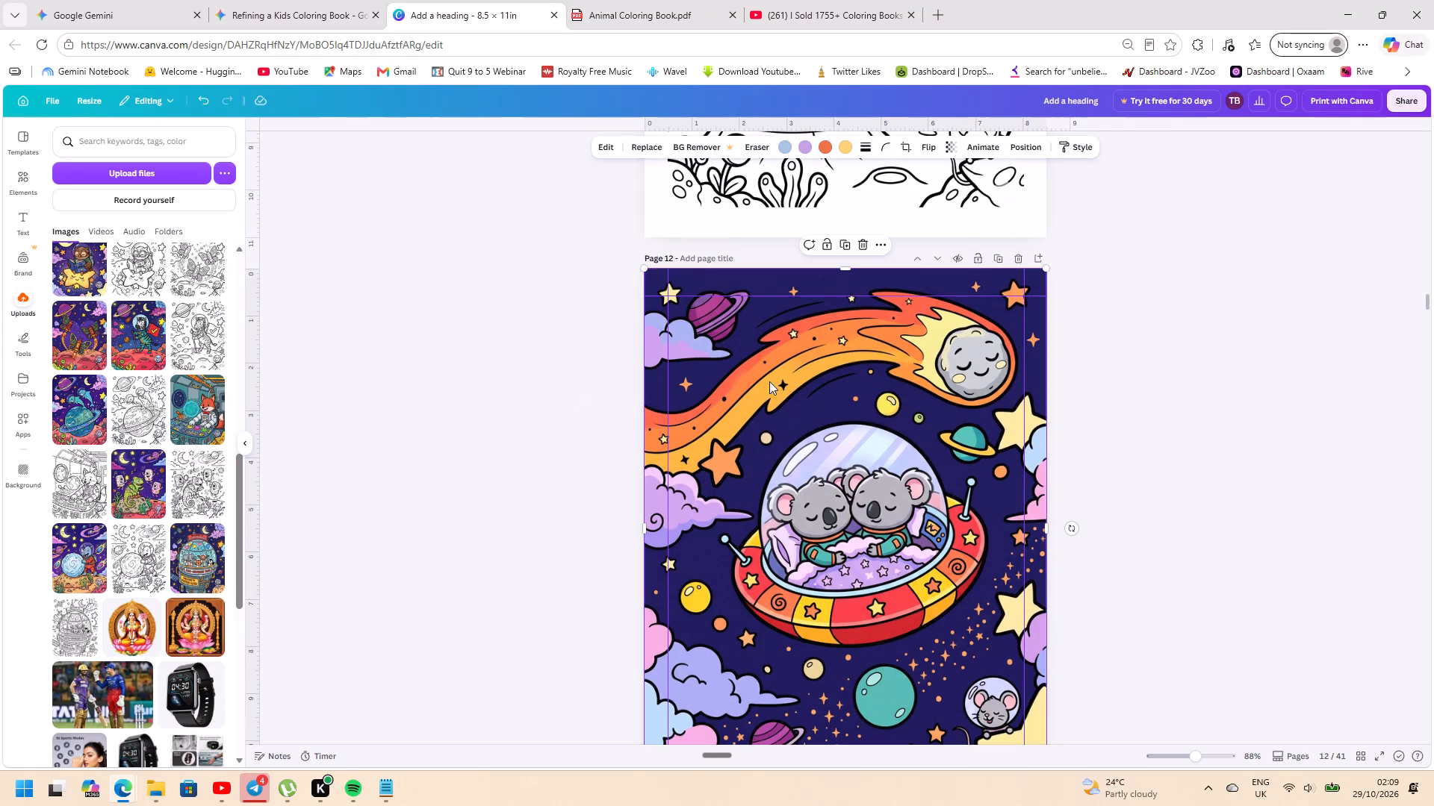
left_click_drag(644, 267, 677, 292)
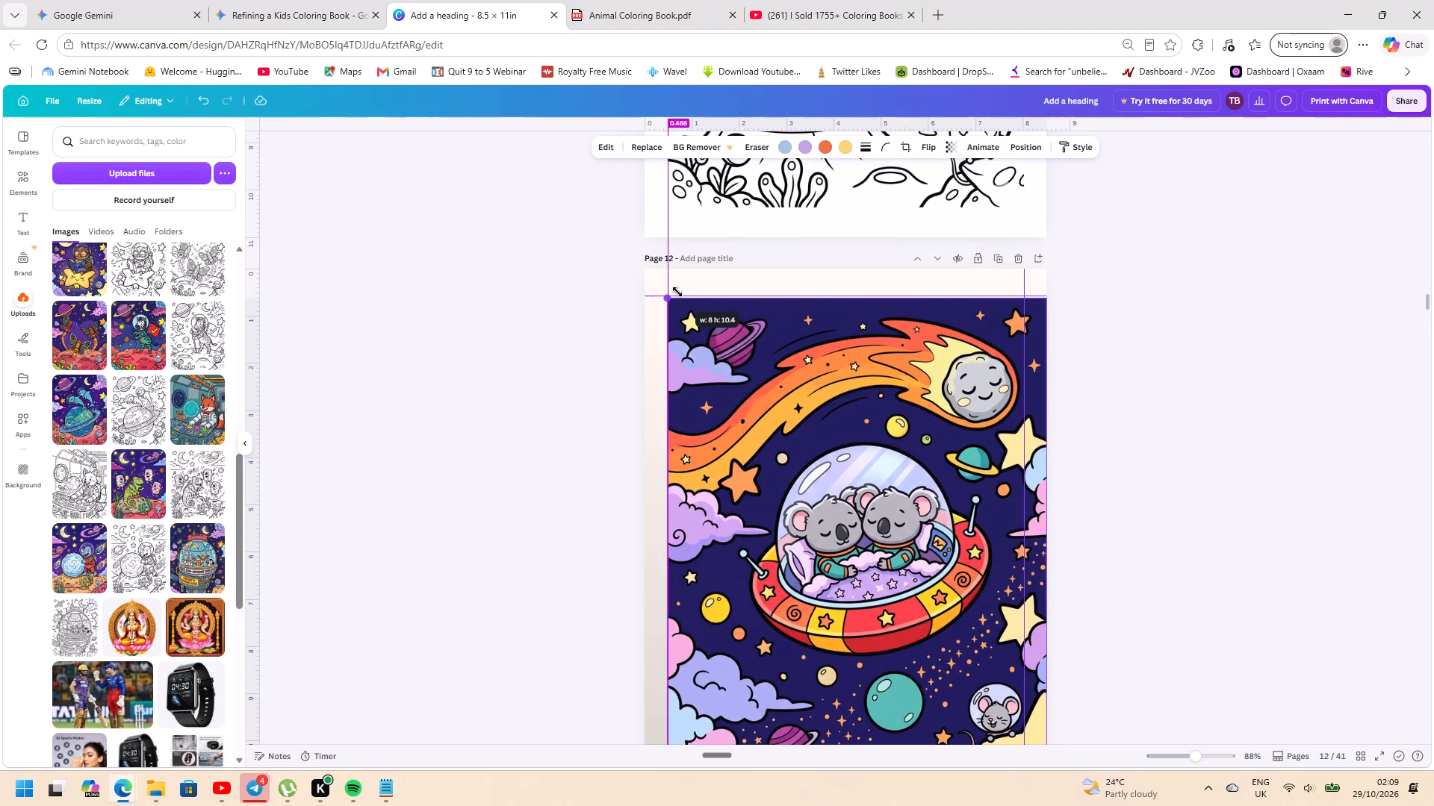
left_click_drag(677, 292, 677, 286)
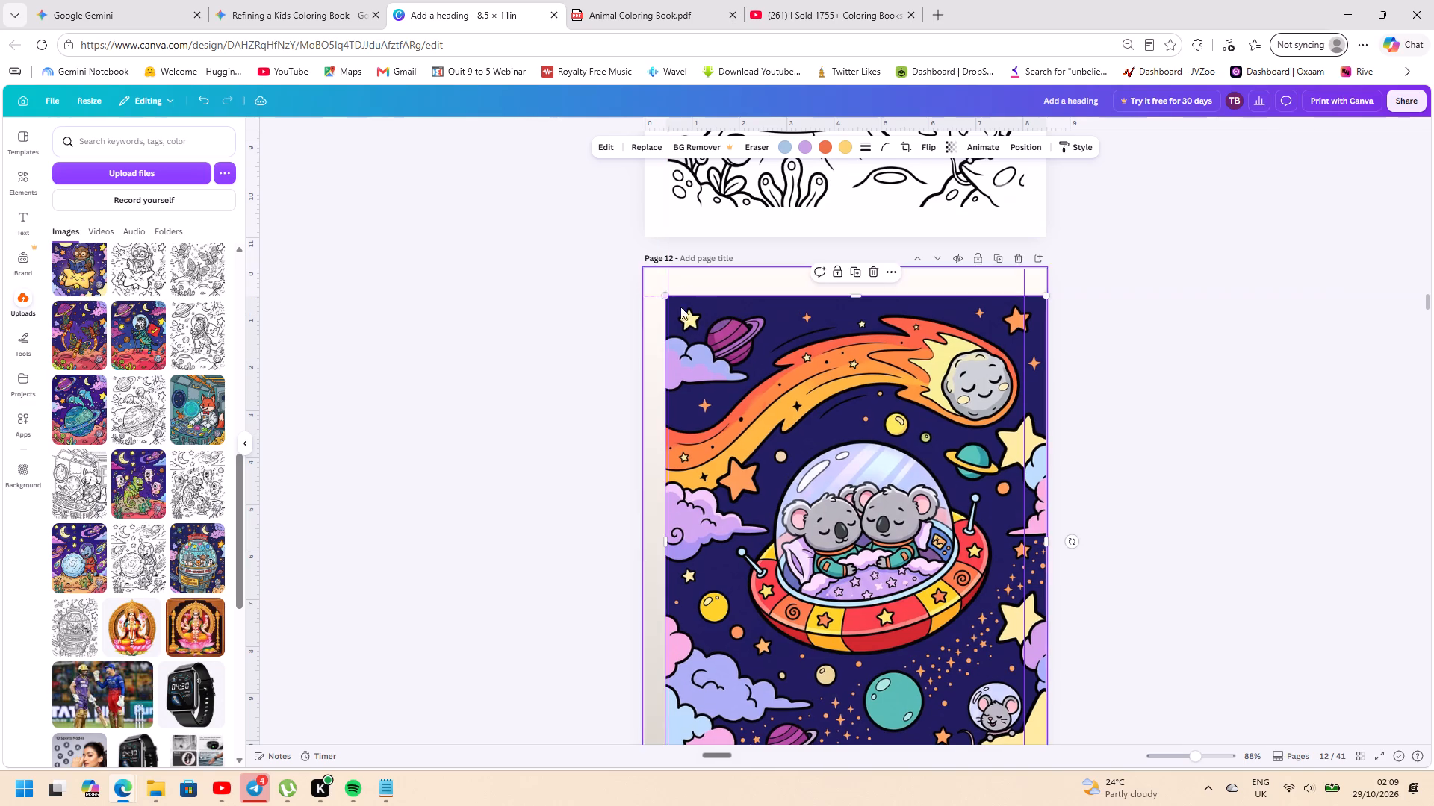
left_click(665, 539)
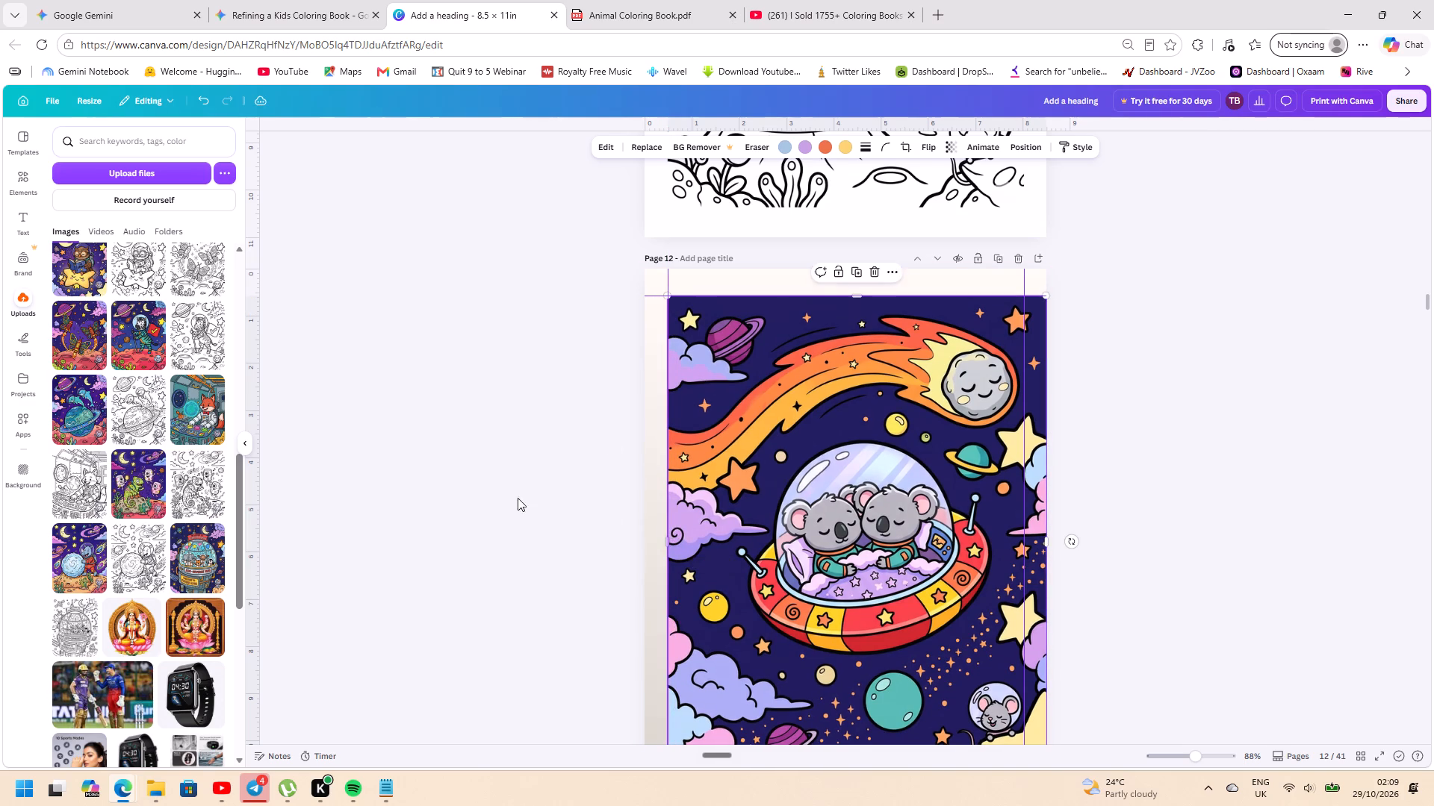
left_click(473, 491)
scroll(565, 475, "down", 1)
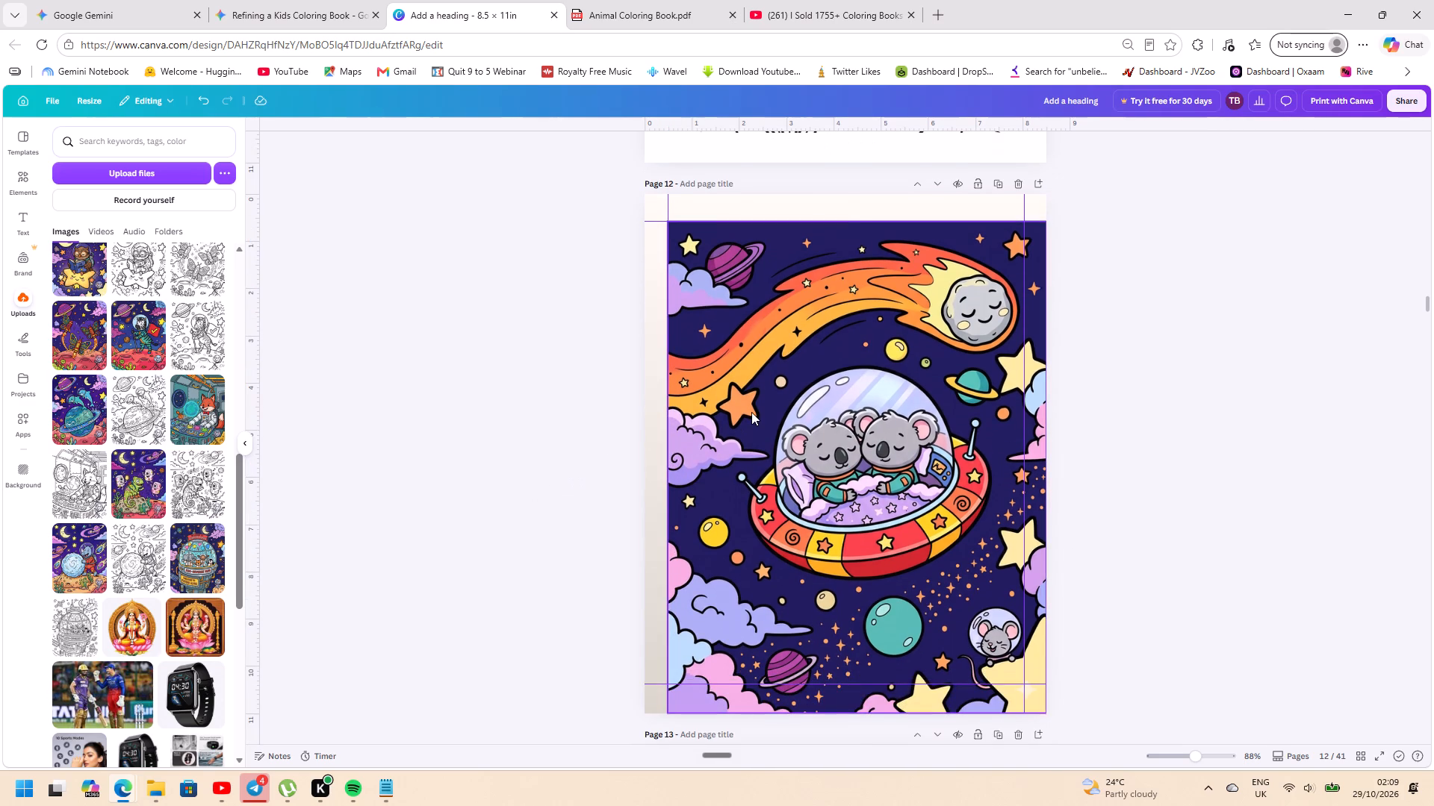
Crop the right and bottom edges of page 12's koala picture back to the margin guides.
left_click(751, 412)
left_click_drag(1044, 460, 1025, 464)
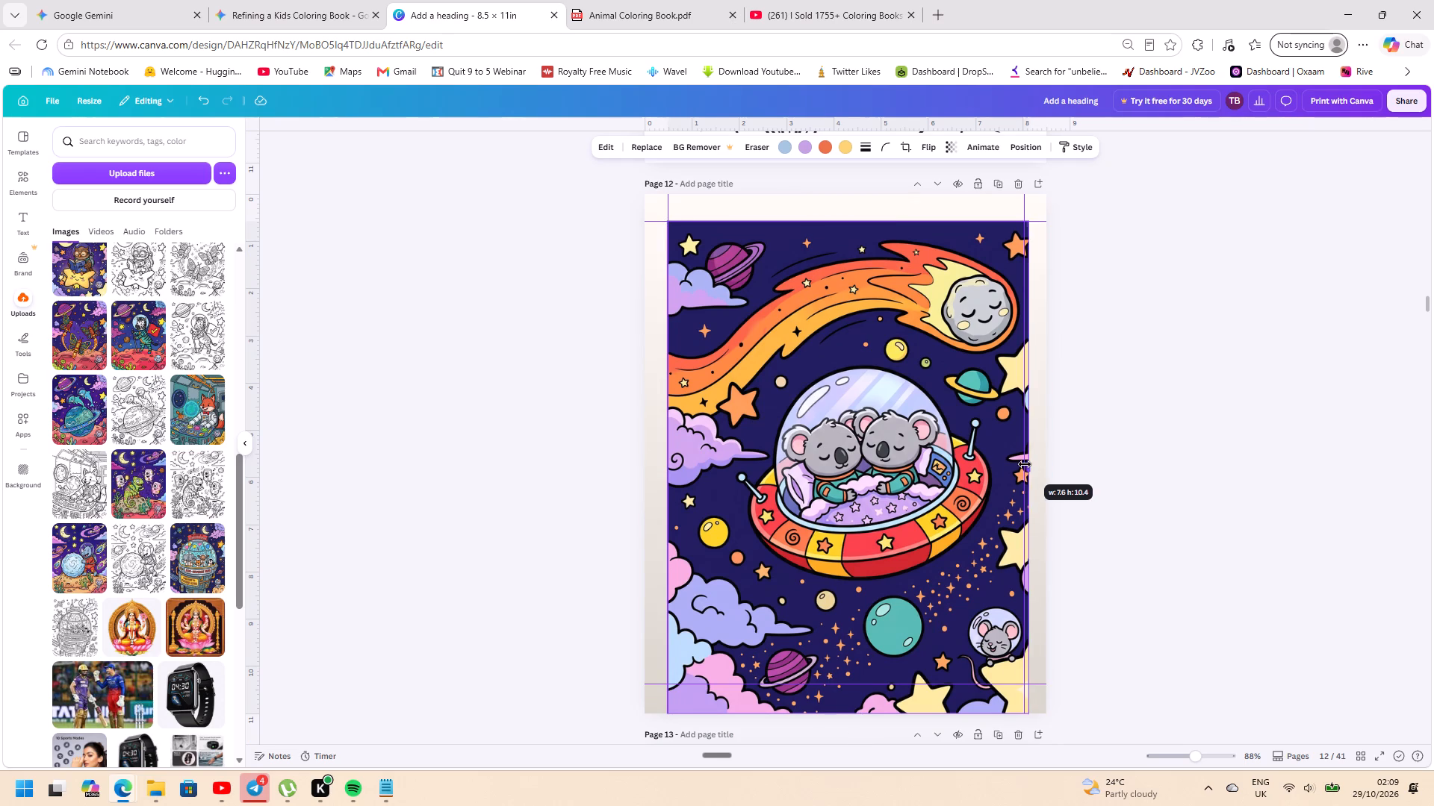
left_click_drag(1025, 464, 1022, 463)
left_click(846, 222)
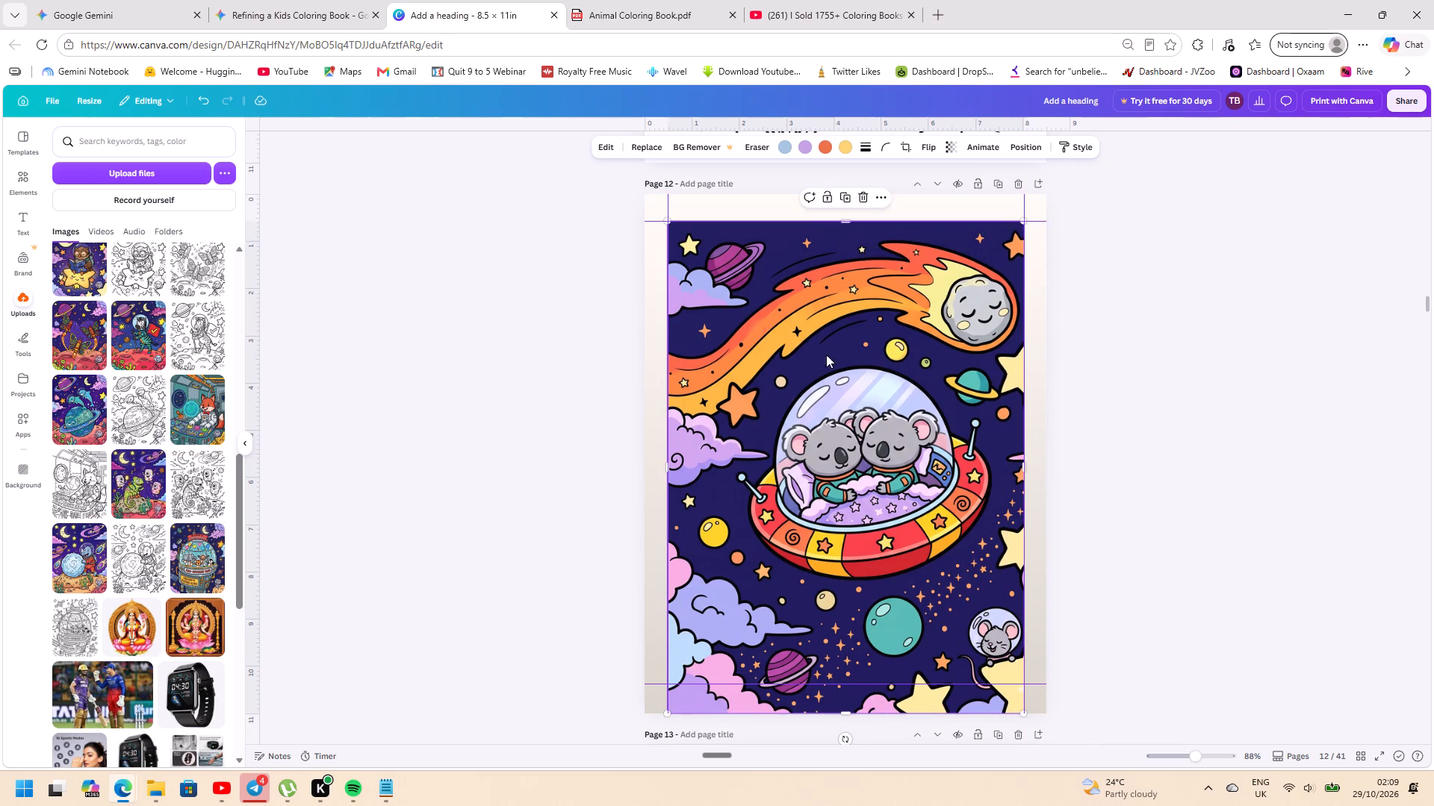
scroll(826, 376, "down", 3)
left_click_drag(844, 487, 844, 472)
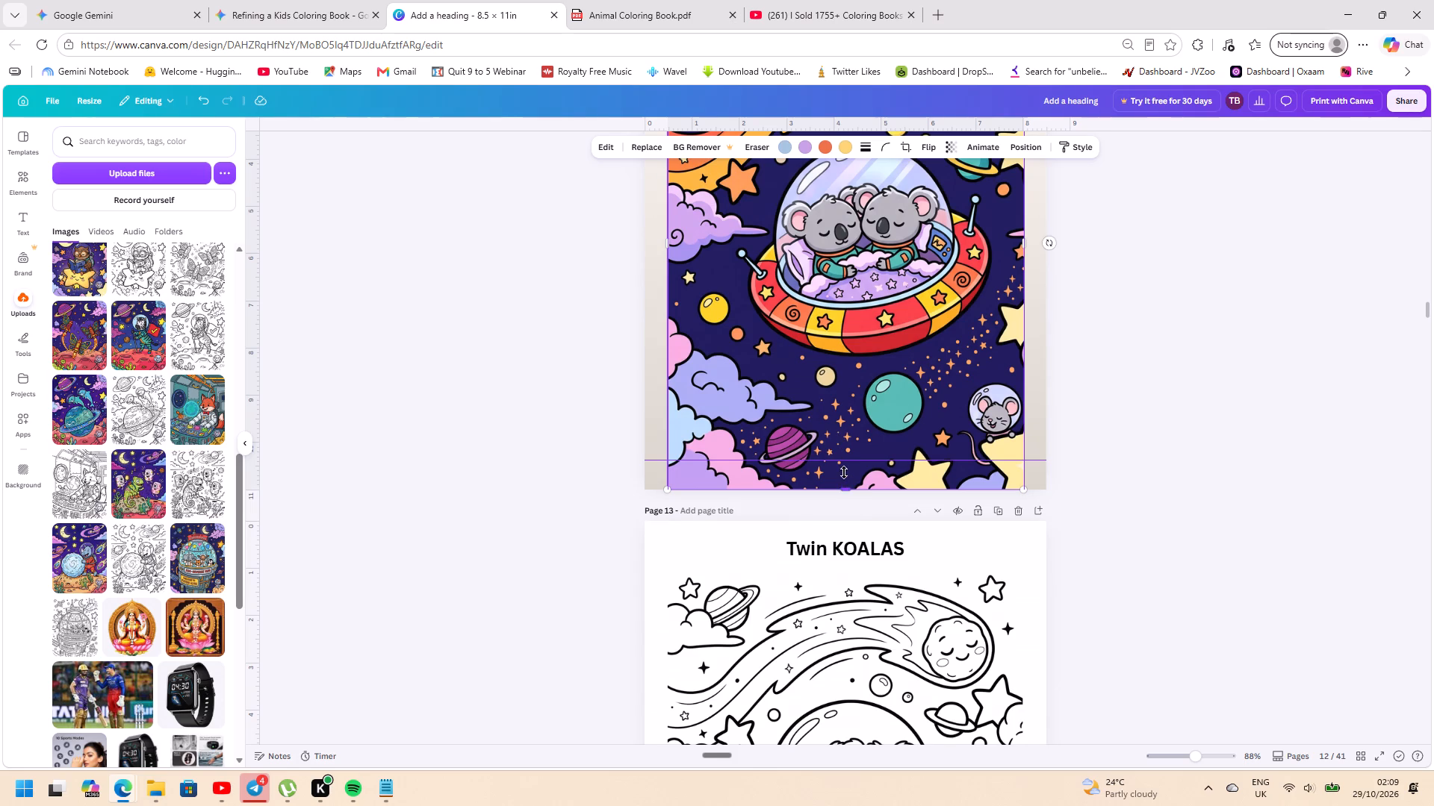
left_click_drag(844, 472, 845, 454)
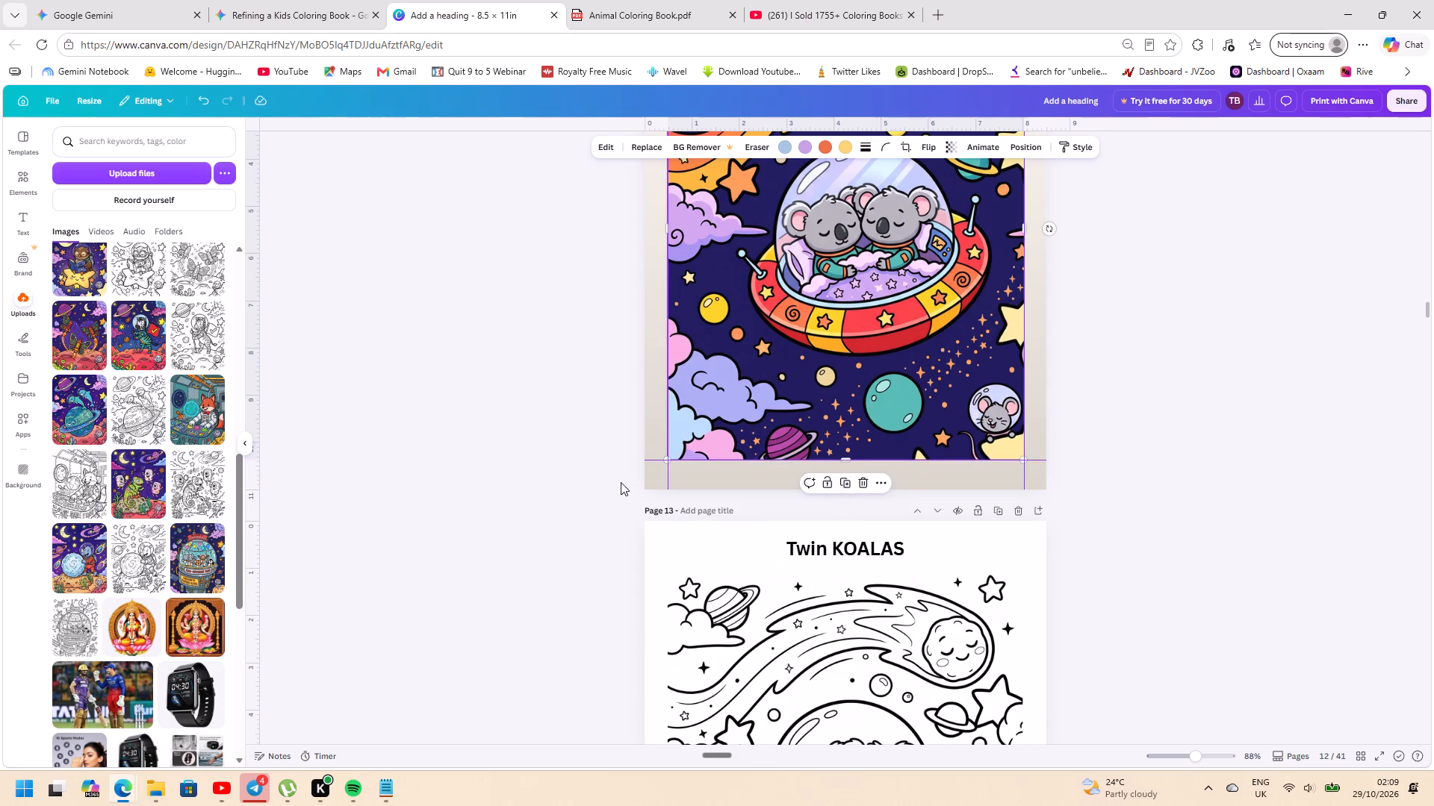
left_click(494, 428)
Set page 12's background color to white.
scroll(494, 431, "up", 3)
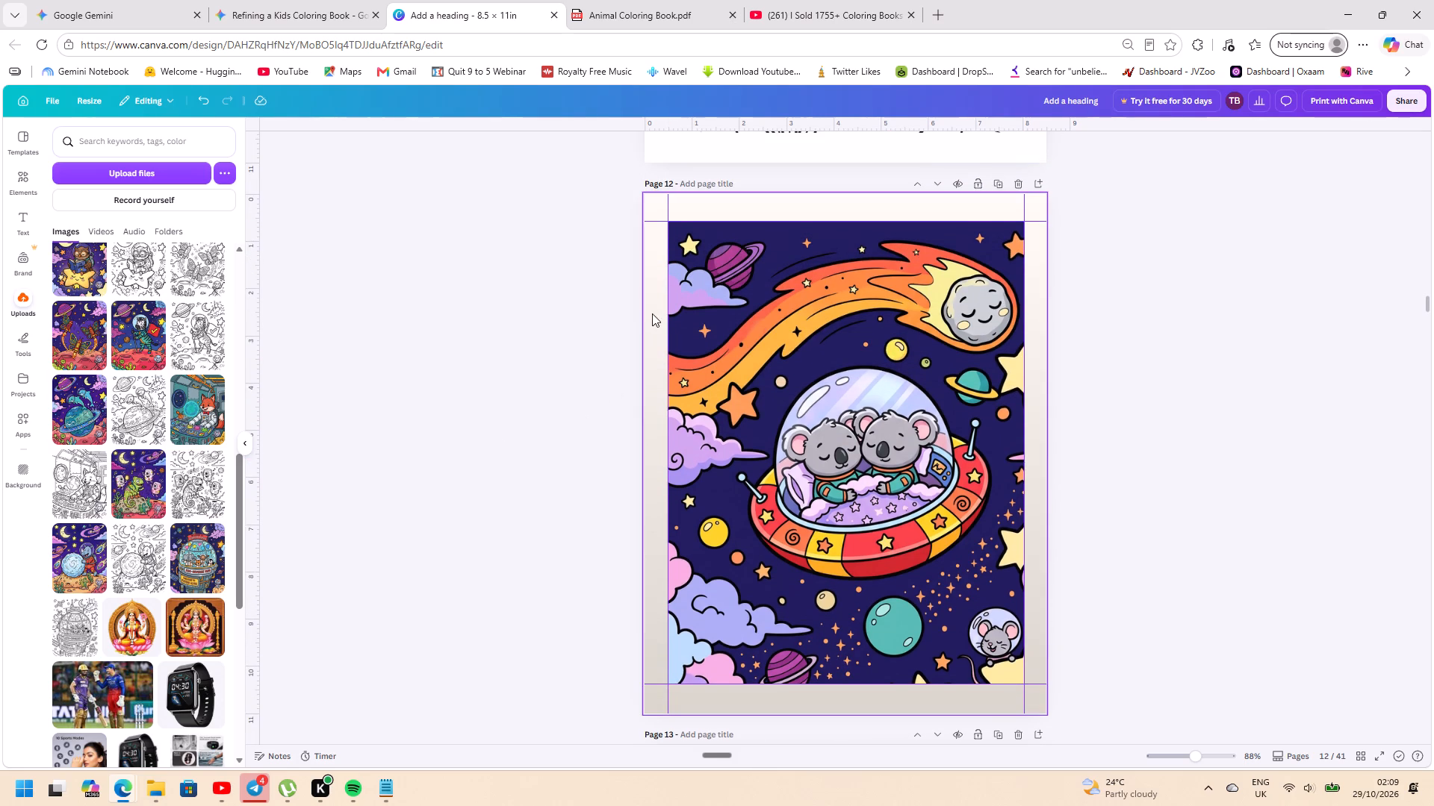
left_click(653, 312)
left_click(834, 145)
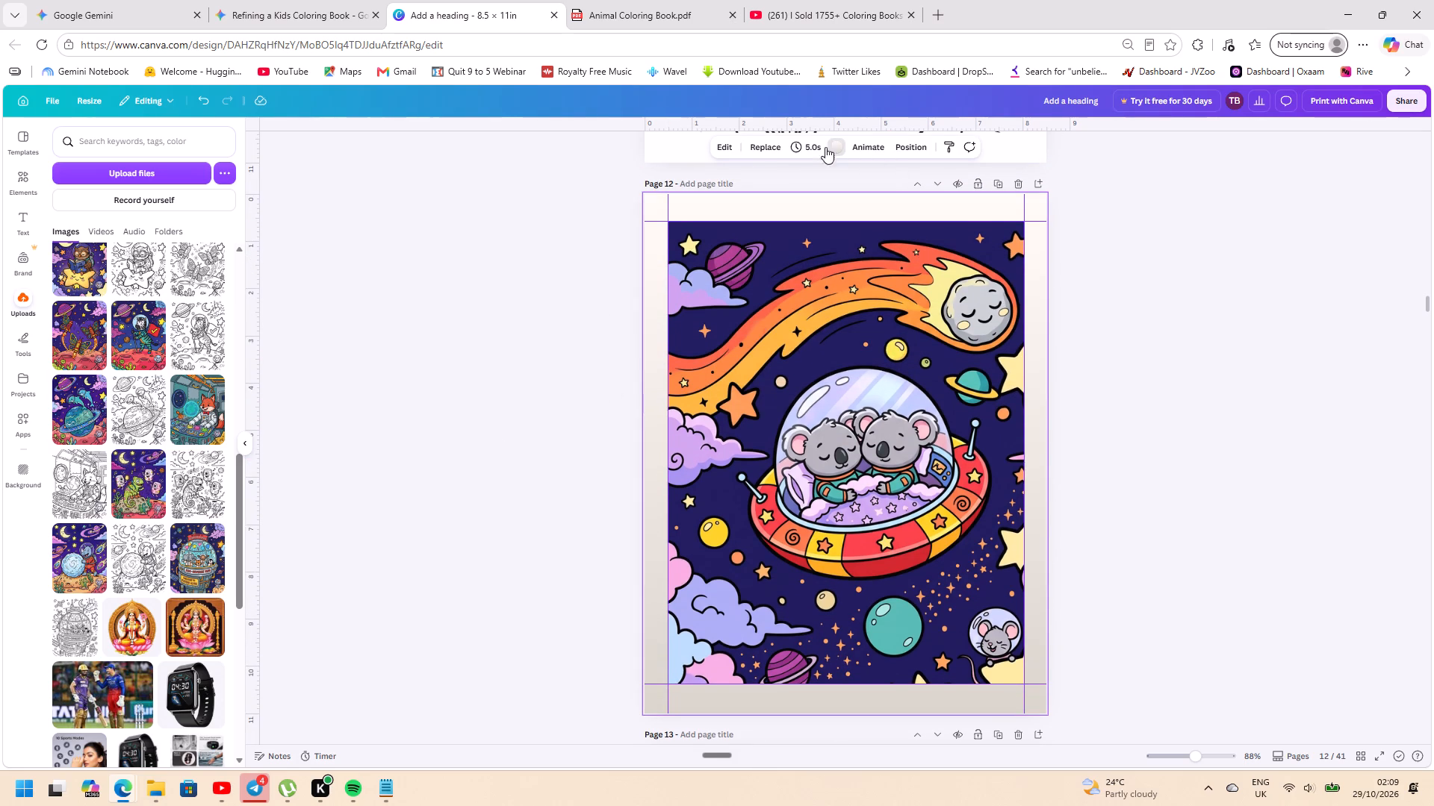
left_click(93, 405)
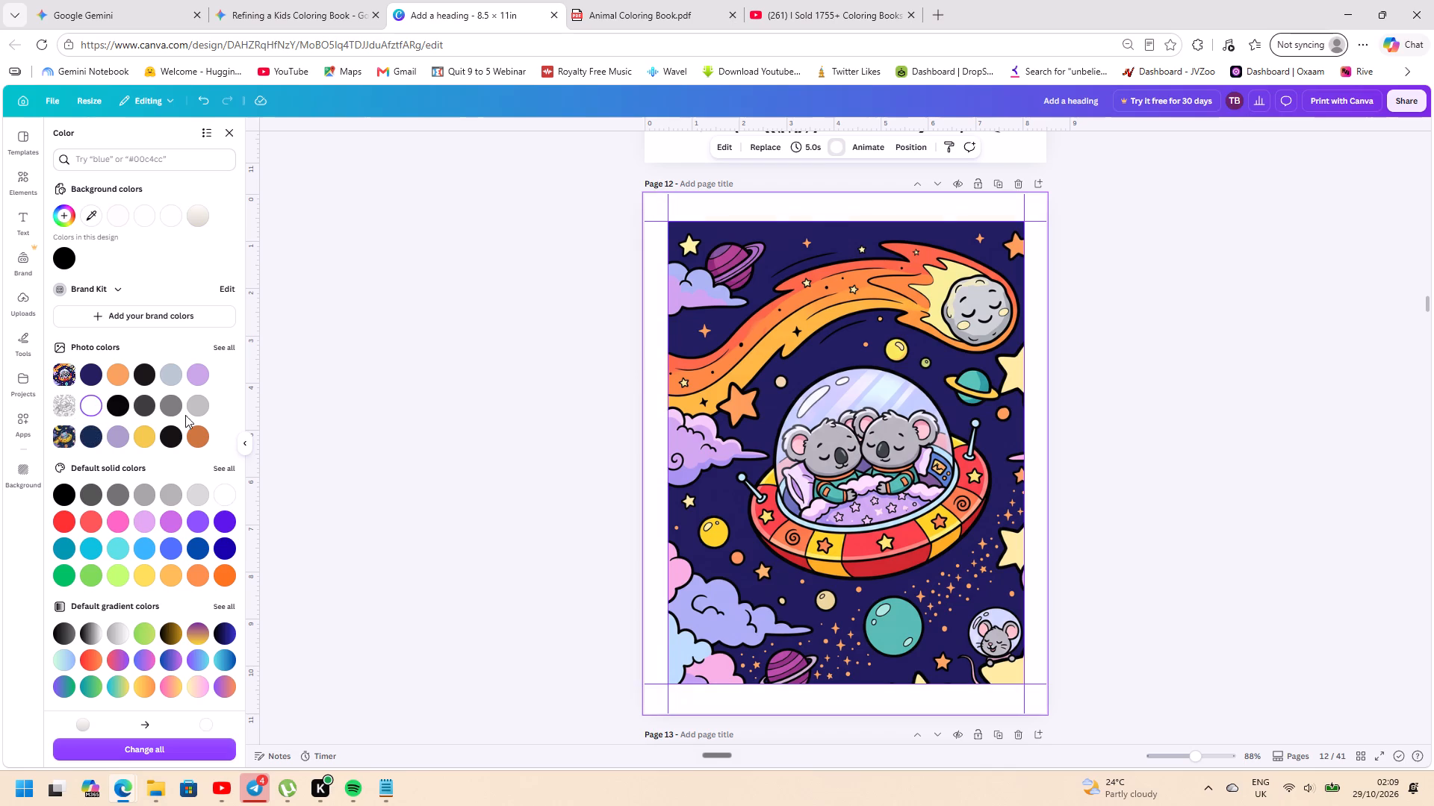
left_click(328, 387)
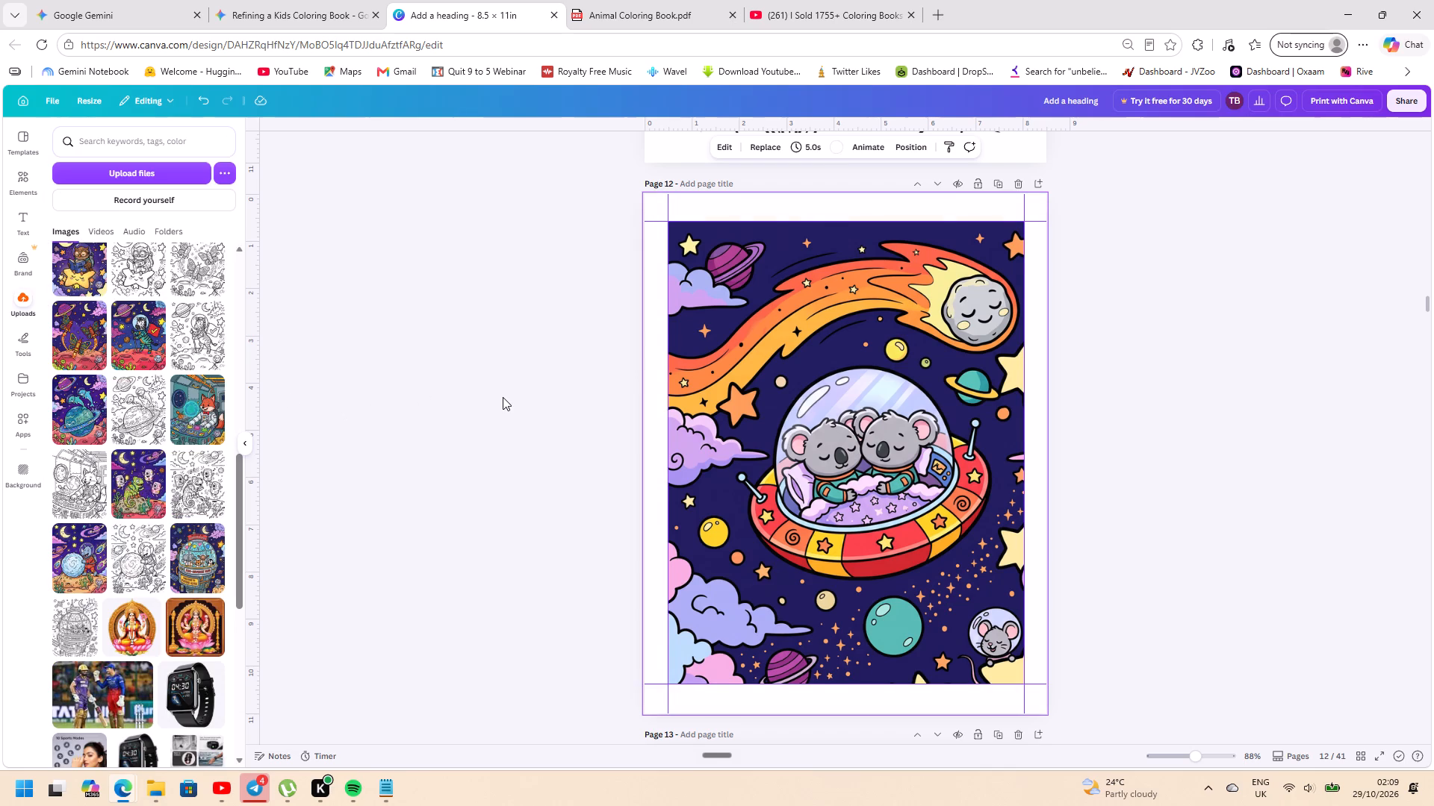
Move page 13's koala line-art picture up until its top edge meets the top margin guide.
scroll(503, 398, "down", 6)
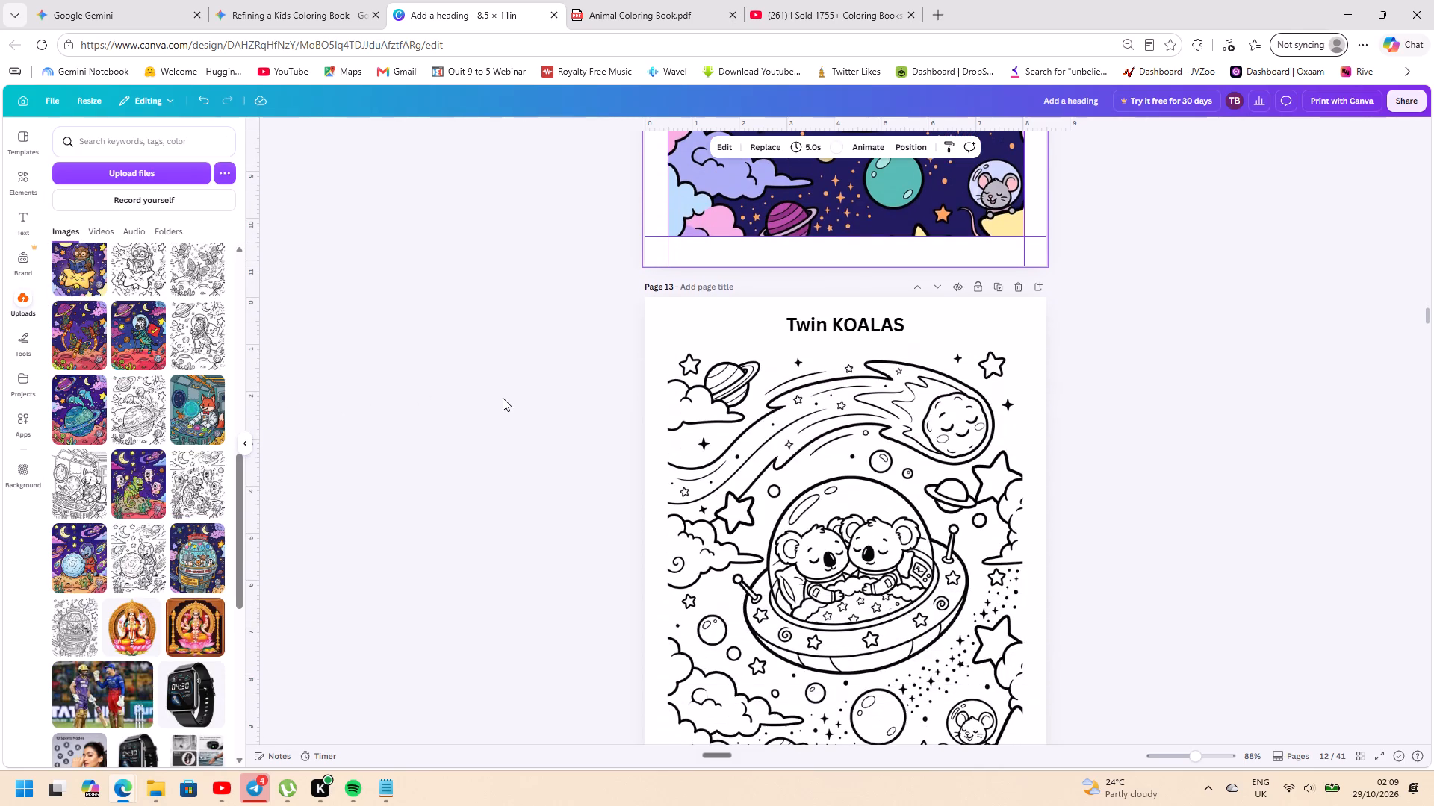
left_click(807, 502)
left_click_drag(814, 494, 814, 478)
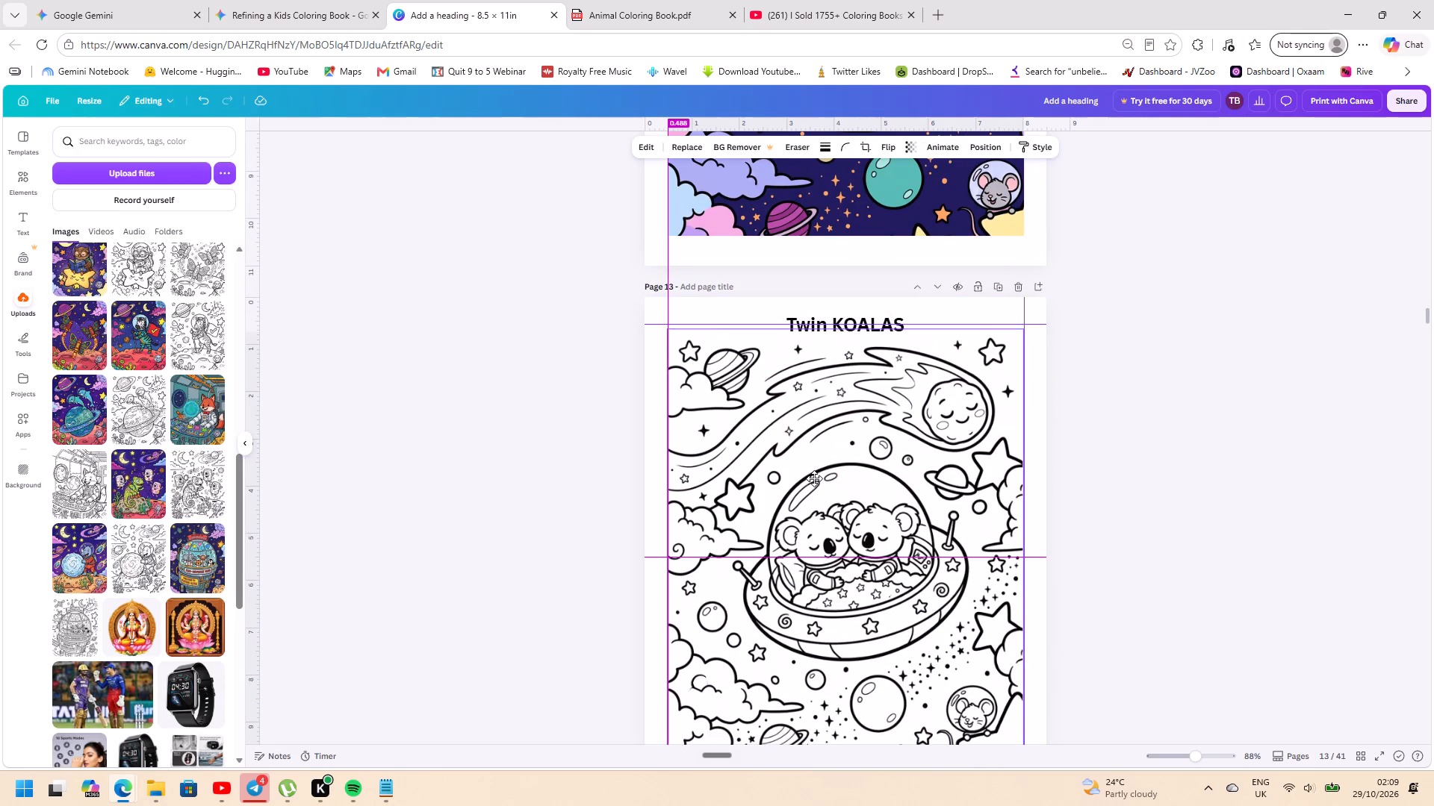
left_click_drag(814, 478, 814, 475)
Adjust the bottom, right and left edges of page 13's koala line art to meet the margin guides.
scroll(812, 497, "down", 4)
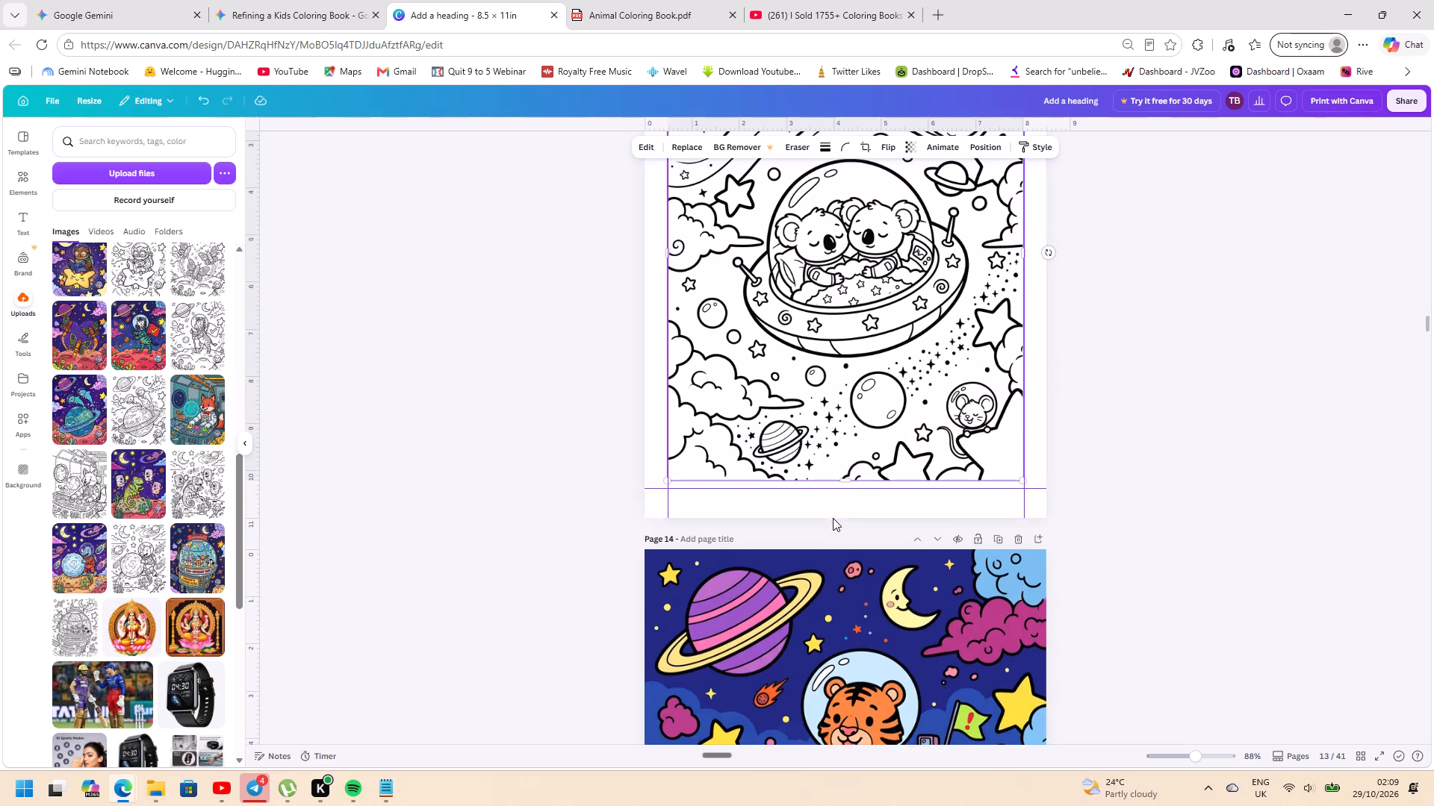
left_click(844, 480)
scroll(831, 513, "up", 1)
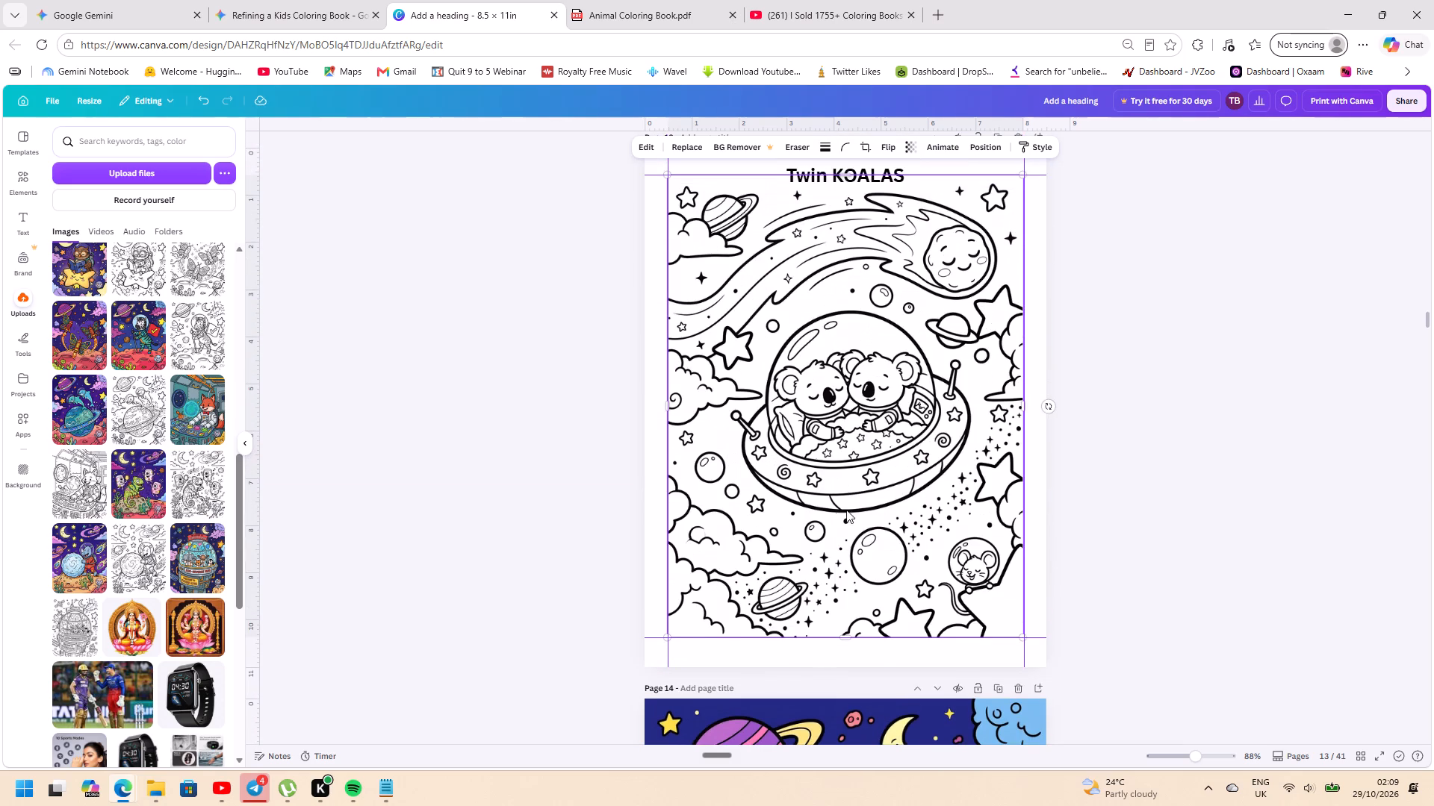
left_click(1019, 404)
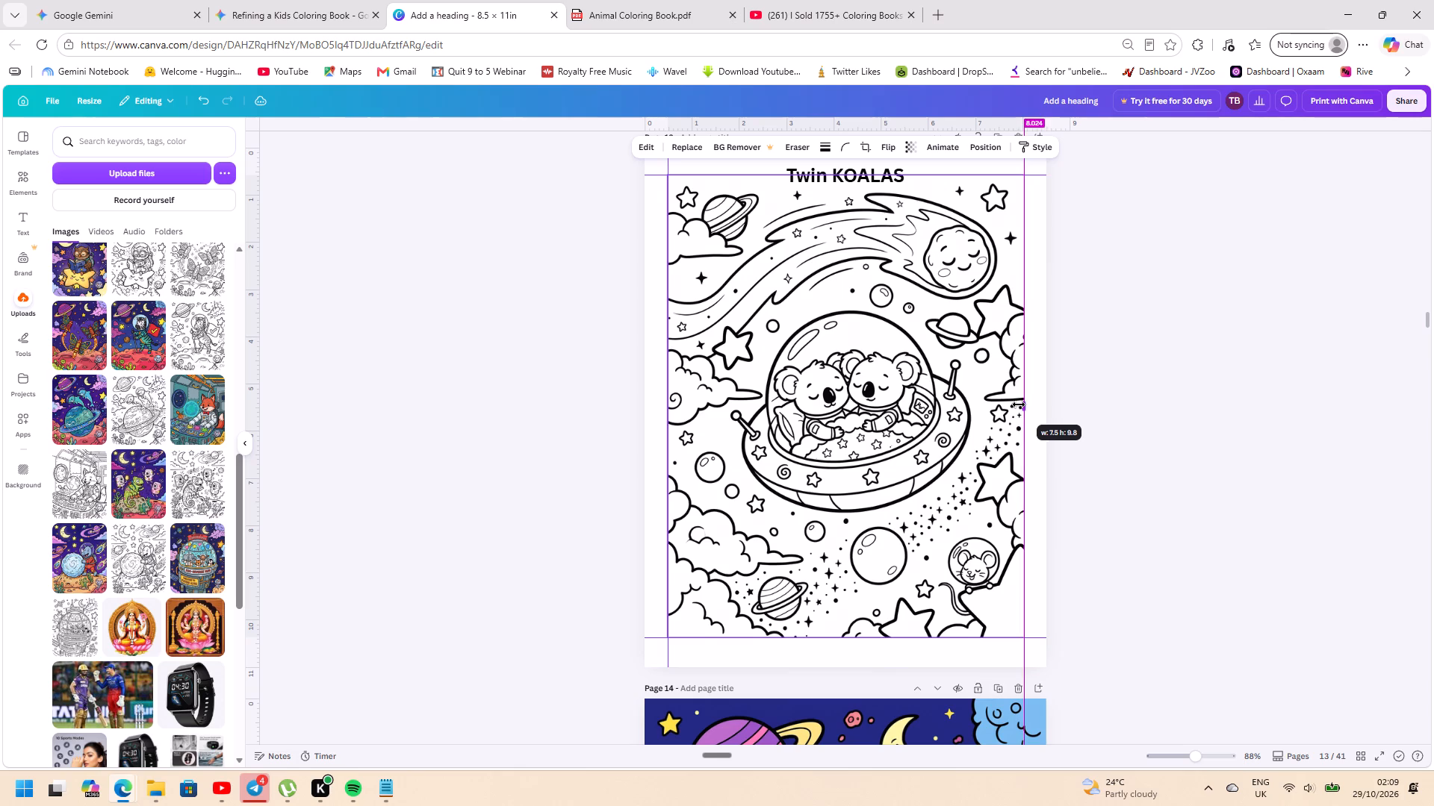
left_click(670, 404)
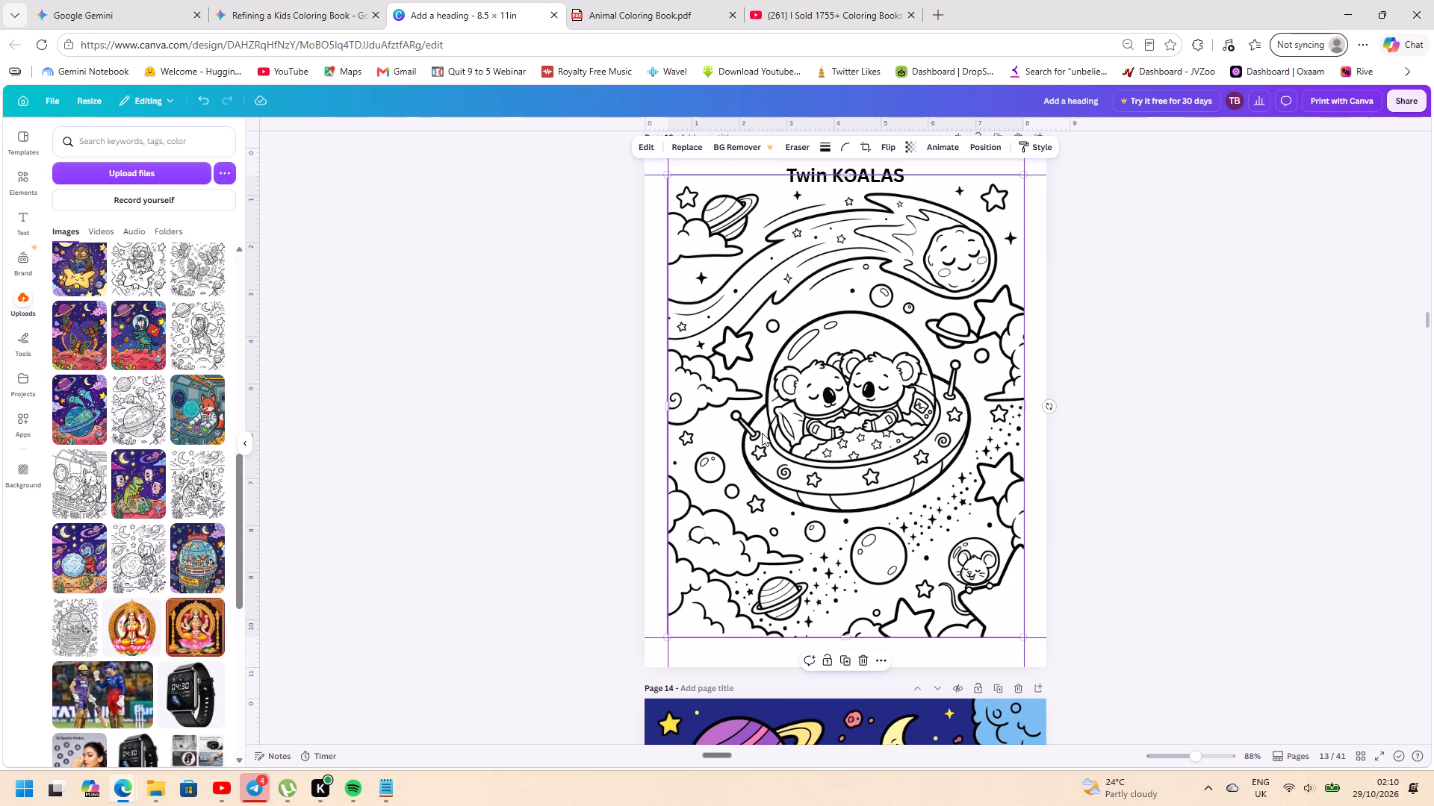
Move page 13's "Twin KOALAS" title inside the picture, just below the top guide and slightly left of center.
scroll(762, 433, "up", 1)
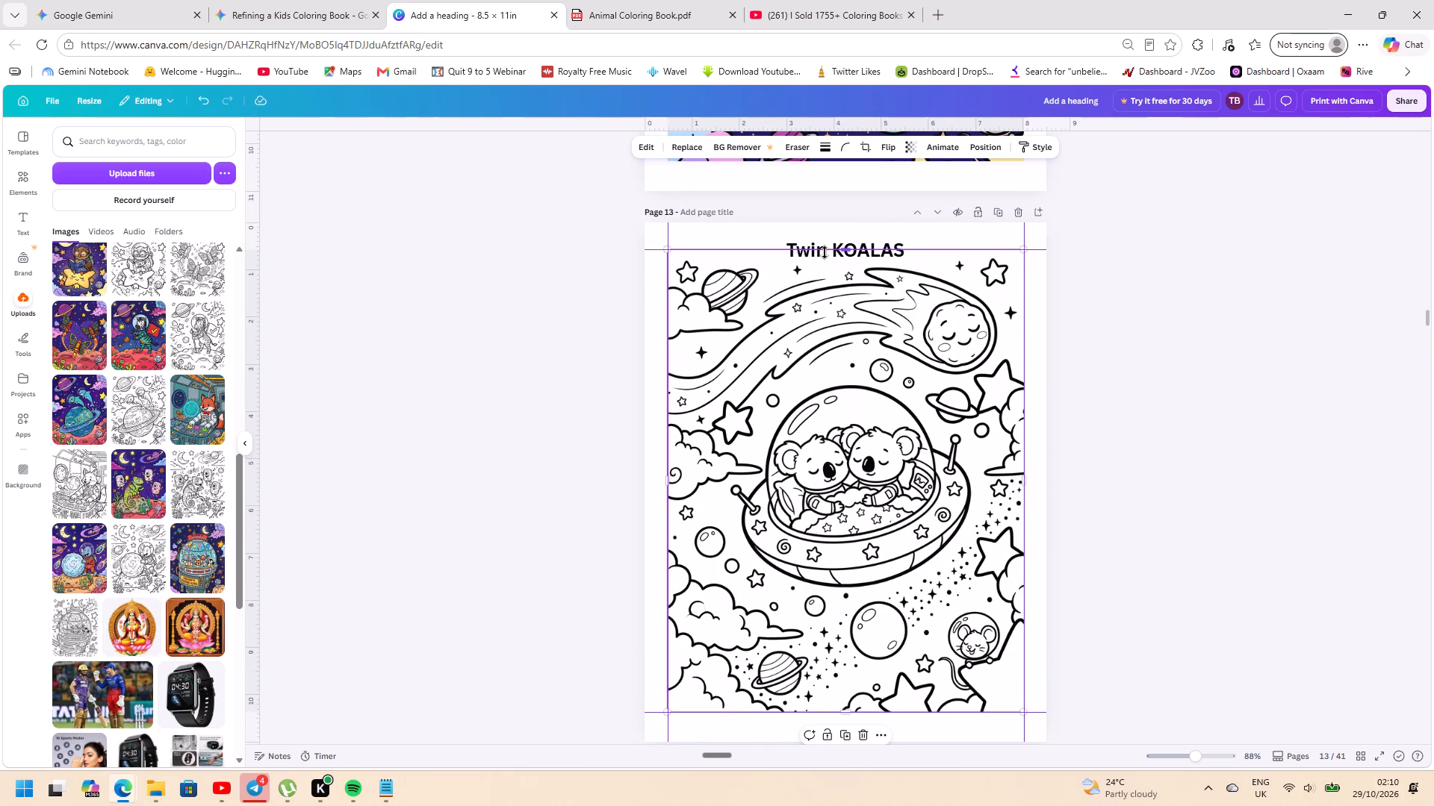
left_click(841, 252)
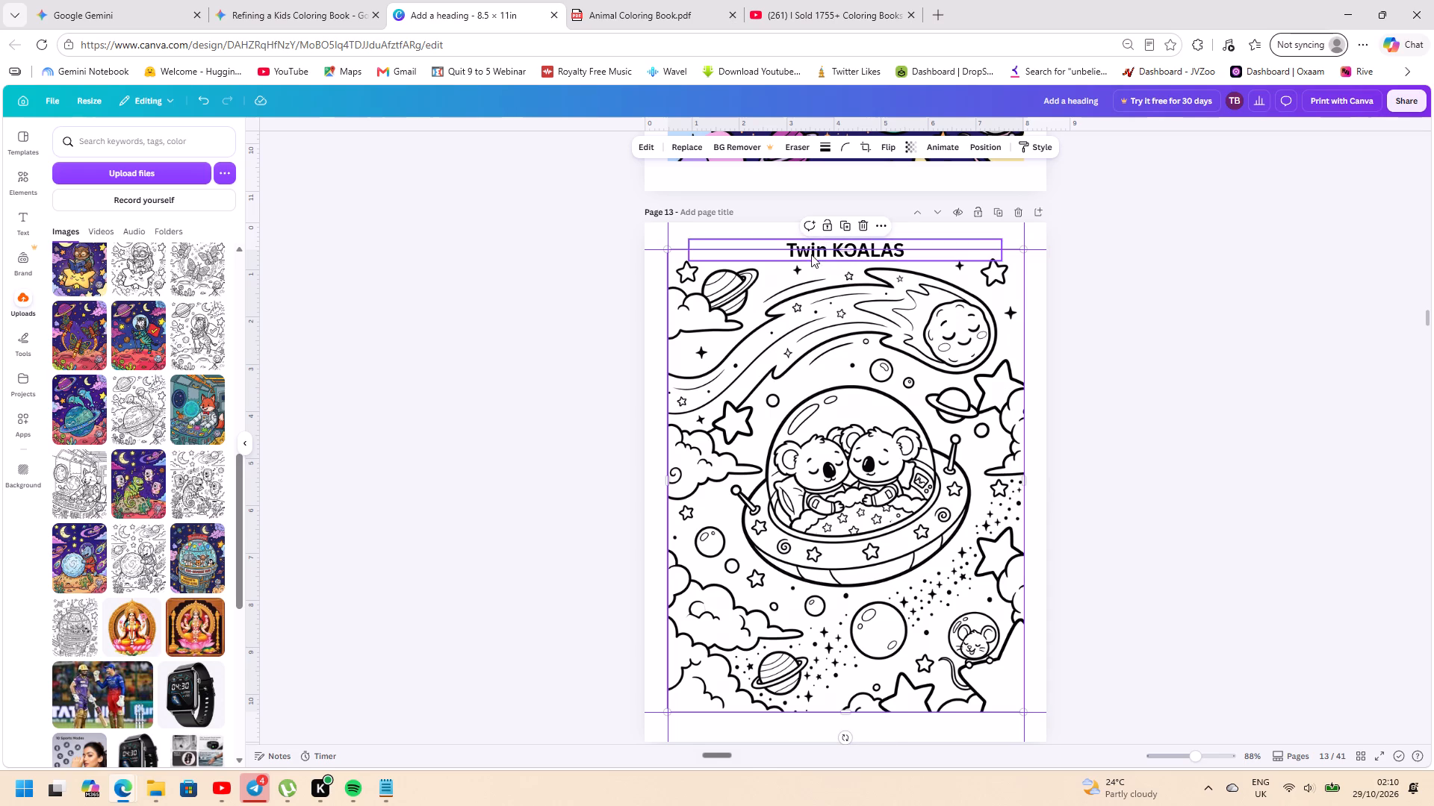
left_click(828, 257)
left_click_drag(828, 257, 793, 273)
scroll(793, 263, "up", 1)
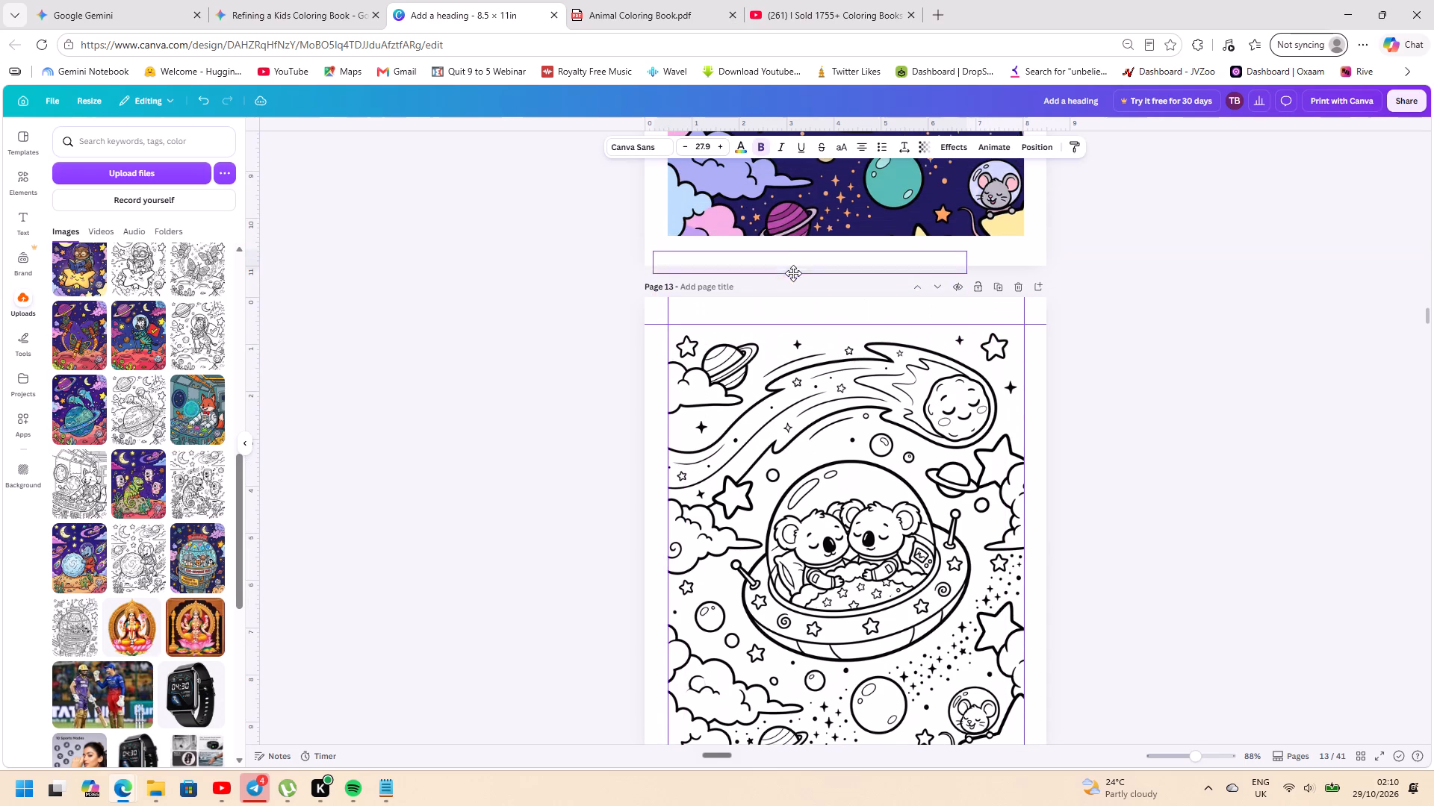
left_click_drag(793, 273, 792, 340)
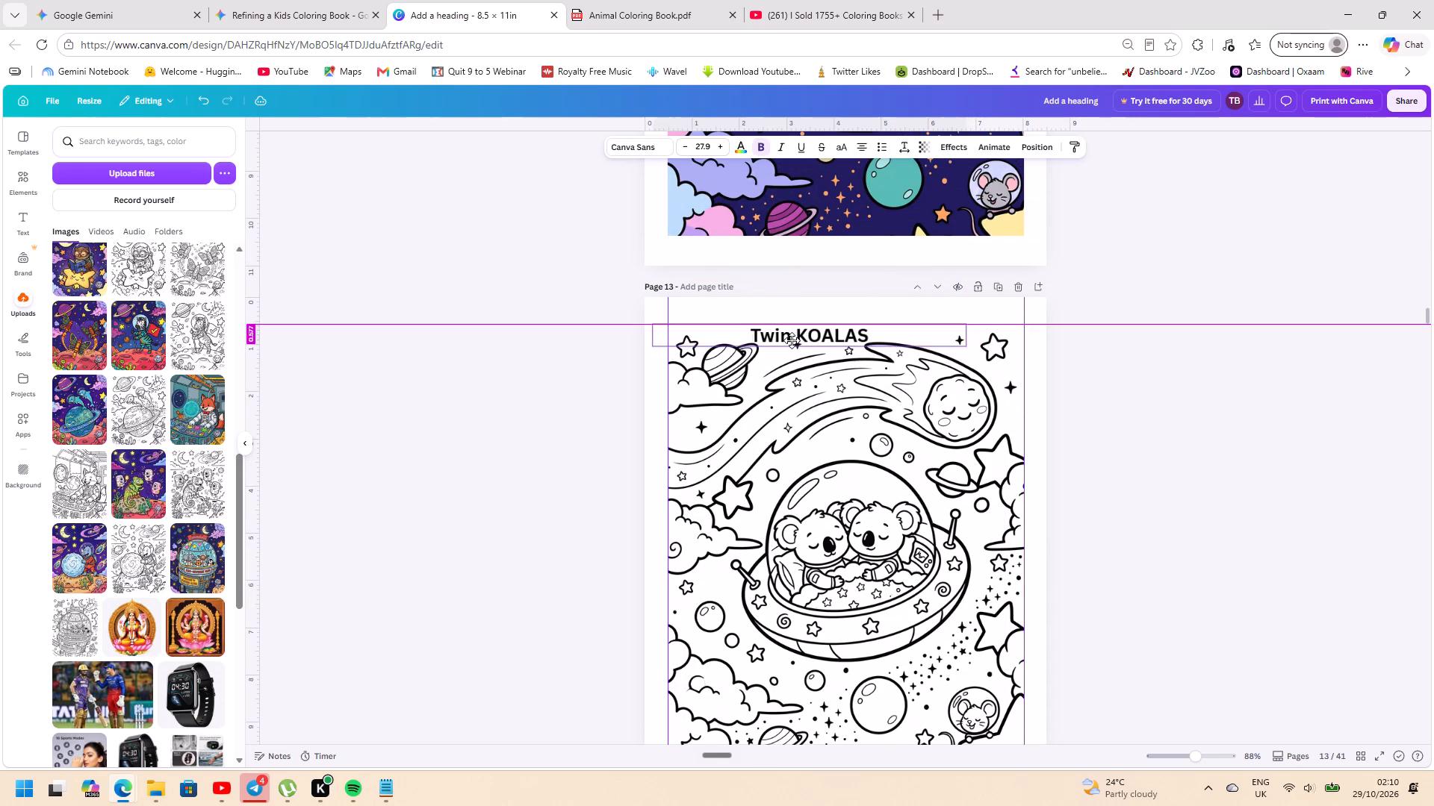
left_click_drag(792, 340, 786, 337)
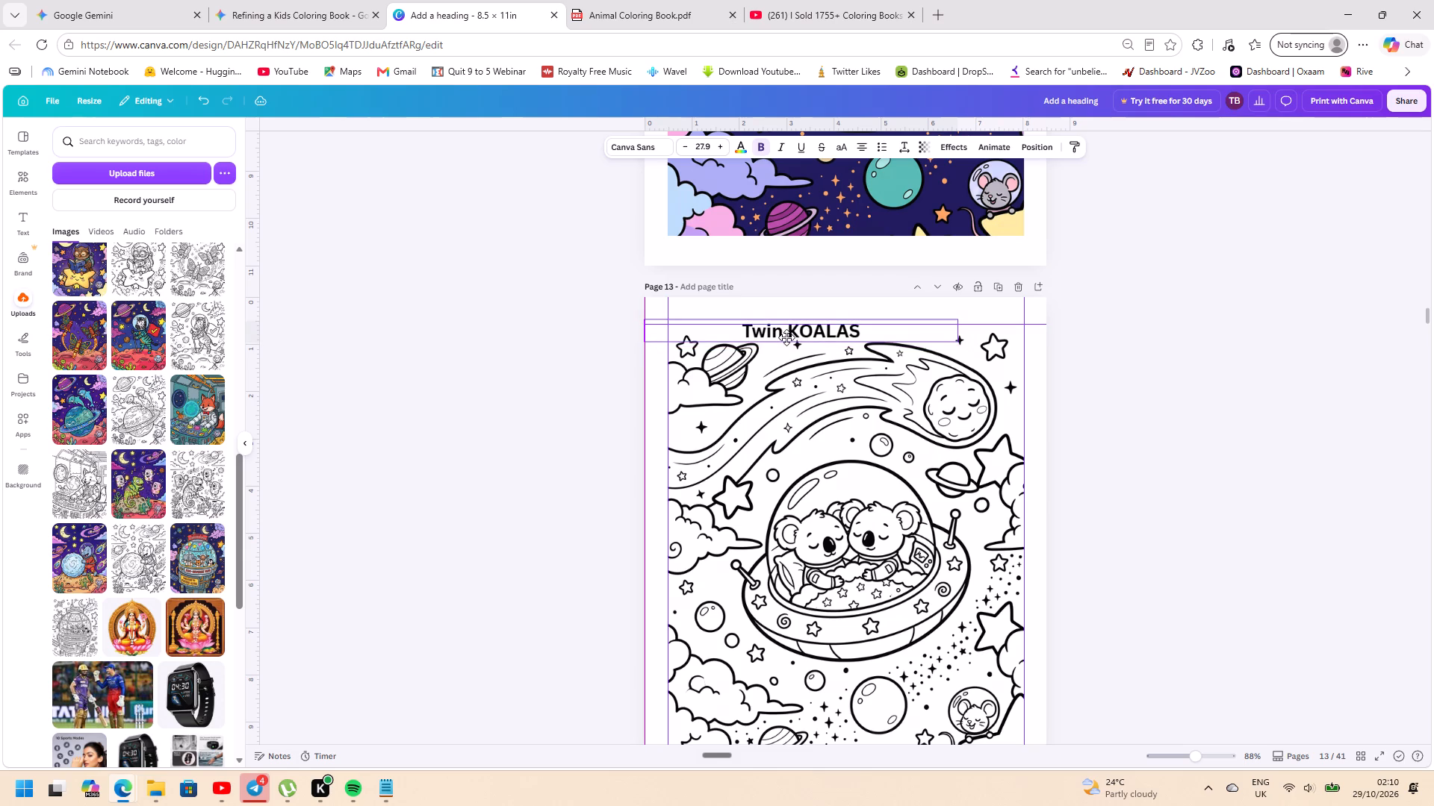
left_click_drag(786, 337, 786, 341)
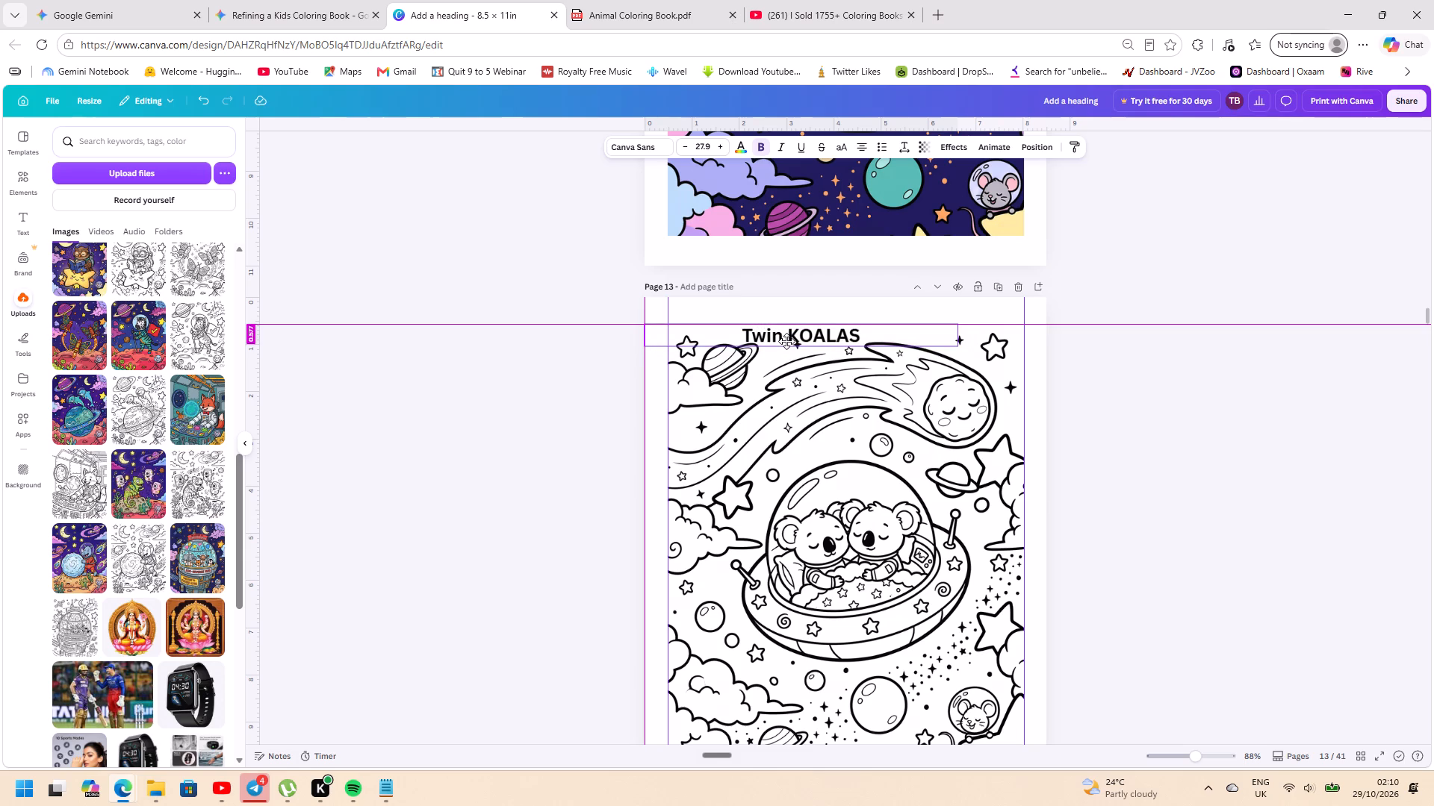
left_click_drag(786, 341, 786, 343)
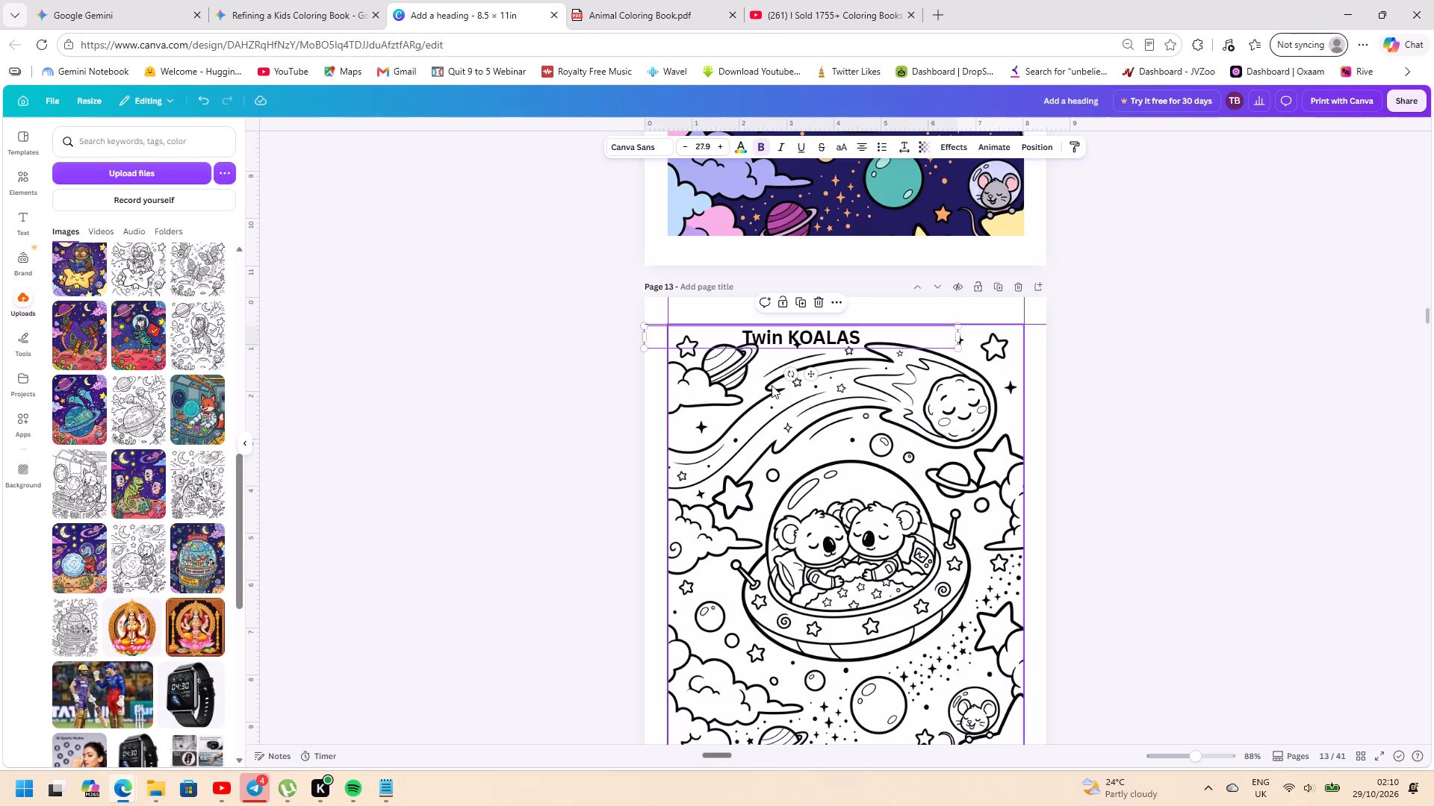
left_click(769, 409)
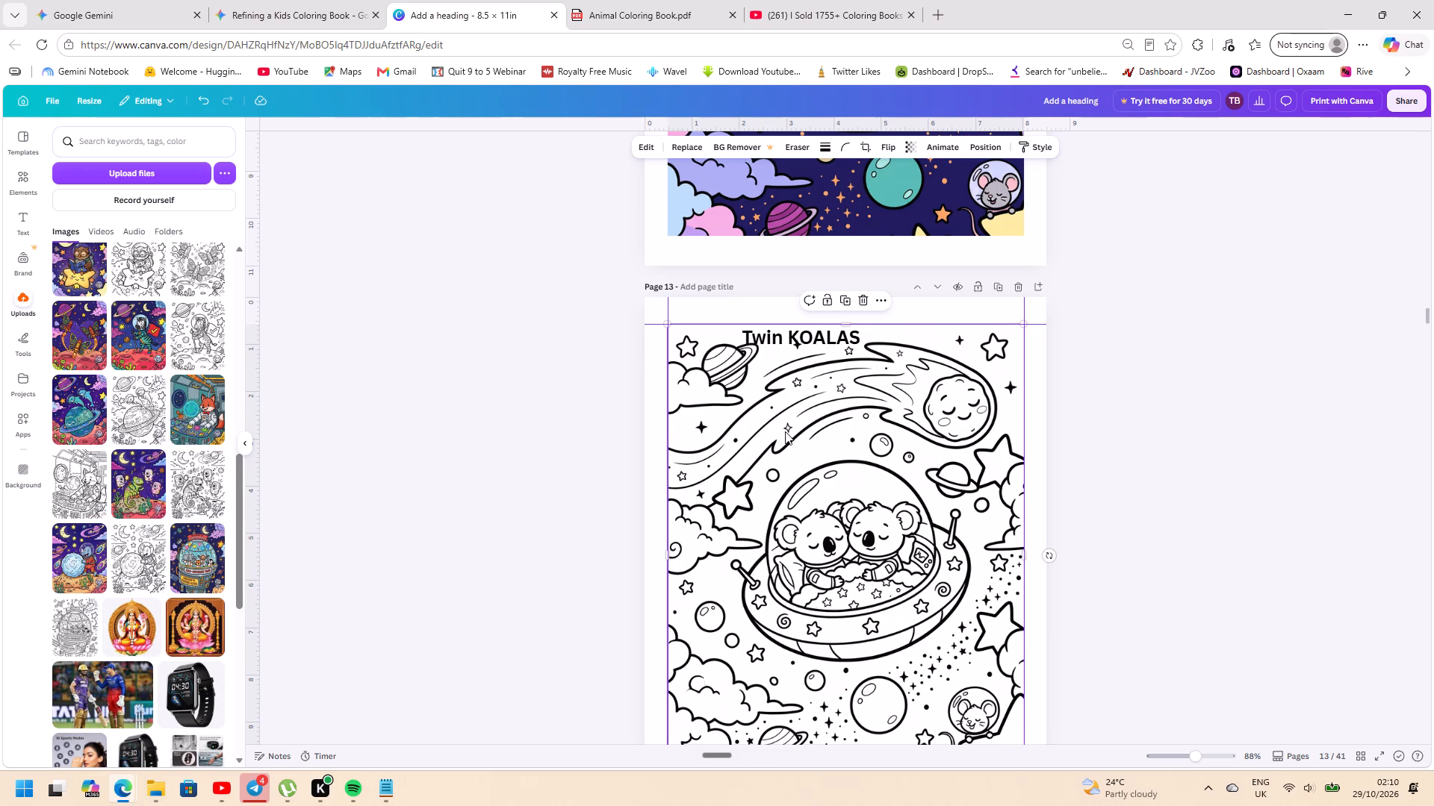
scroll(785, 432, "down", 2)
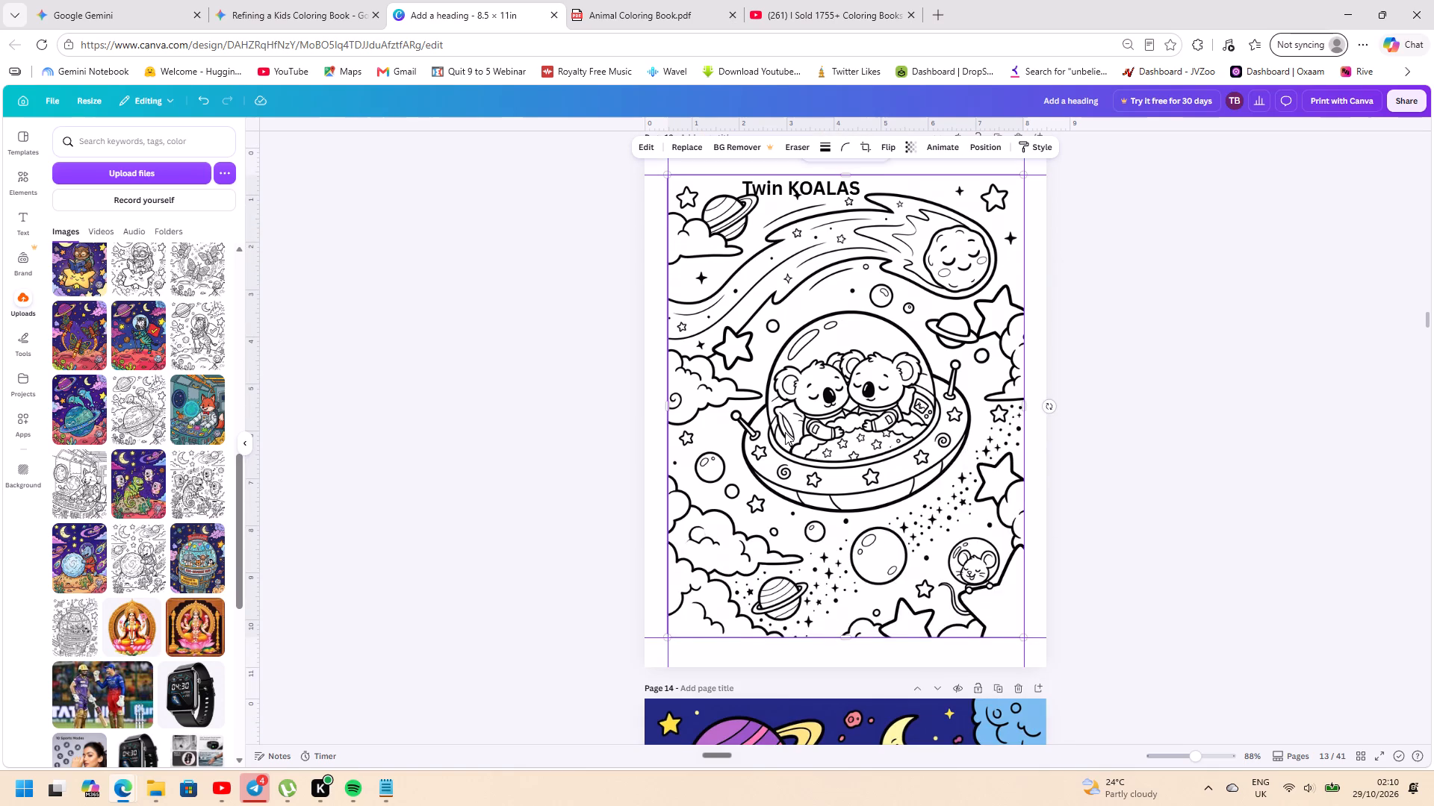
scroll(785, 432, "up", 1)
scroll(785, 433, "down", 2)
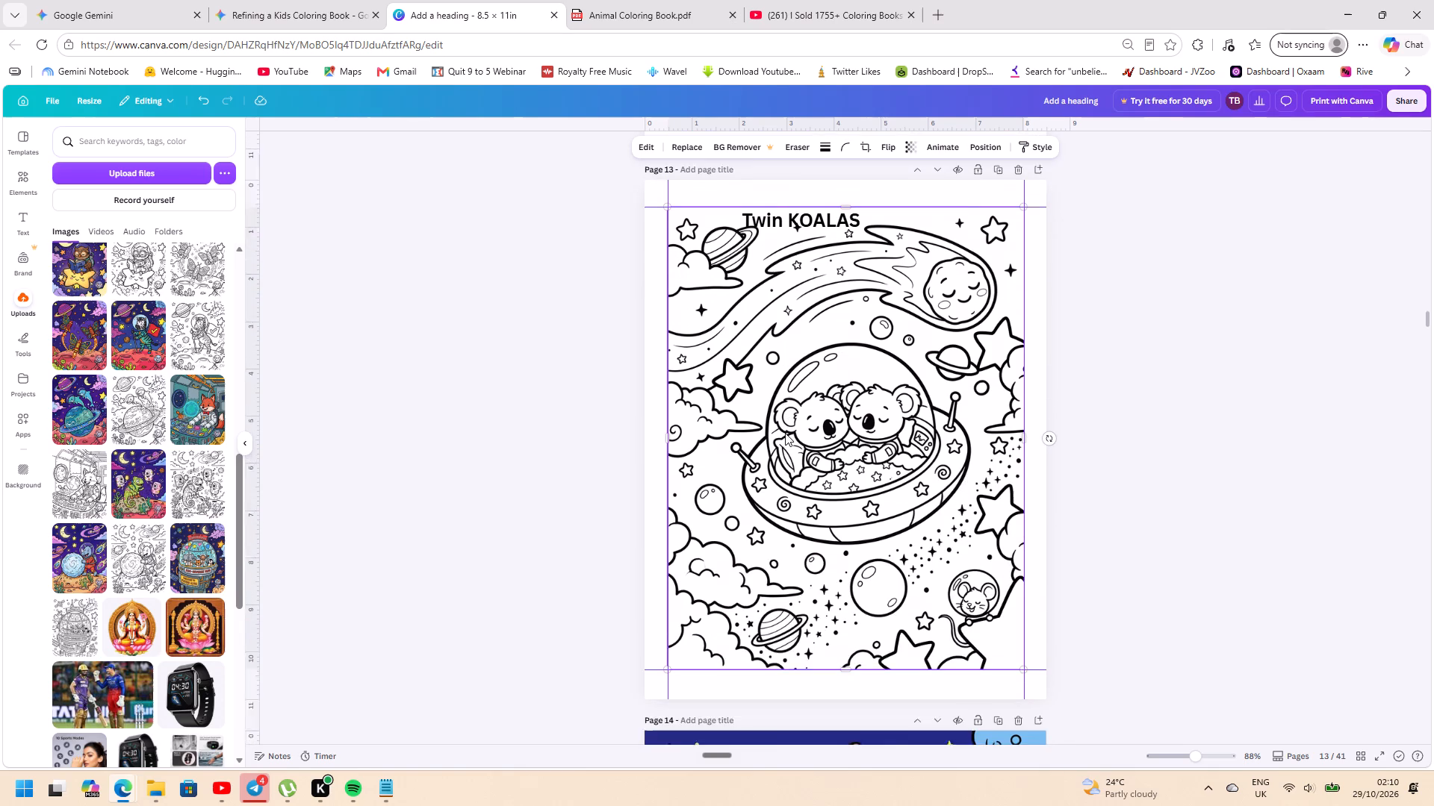
scroll(785, 433, "down", 6)
left_click(795, 431)
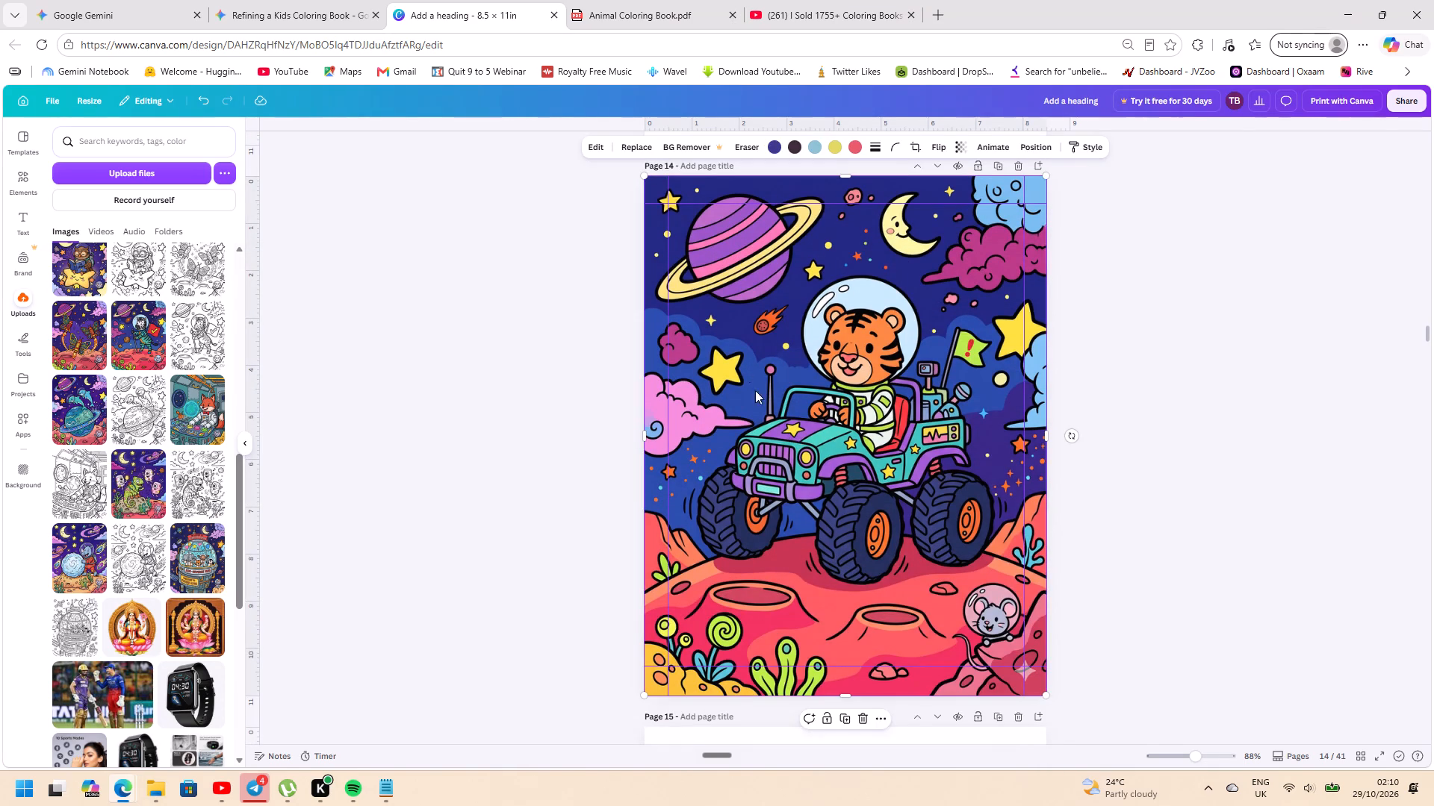
left_click_drag(648, 178, 671, 200)
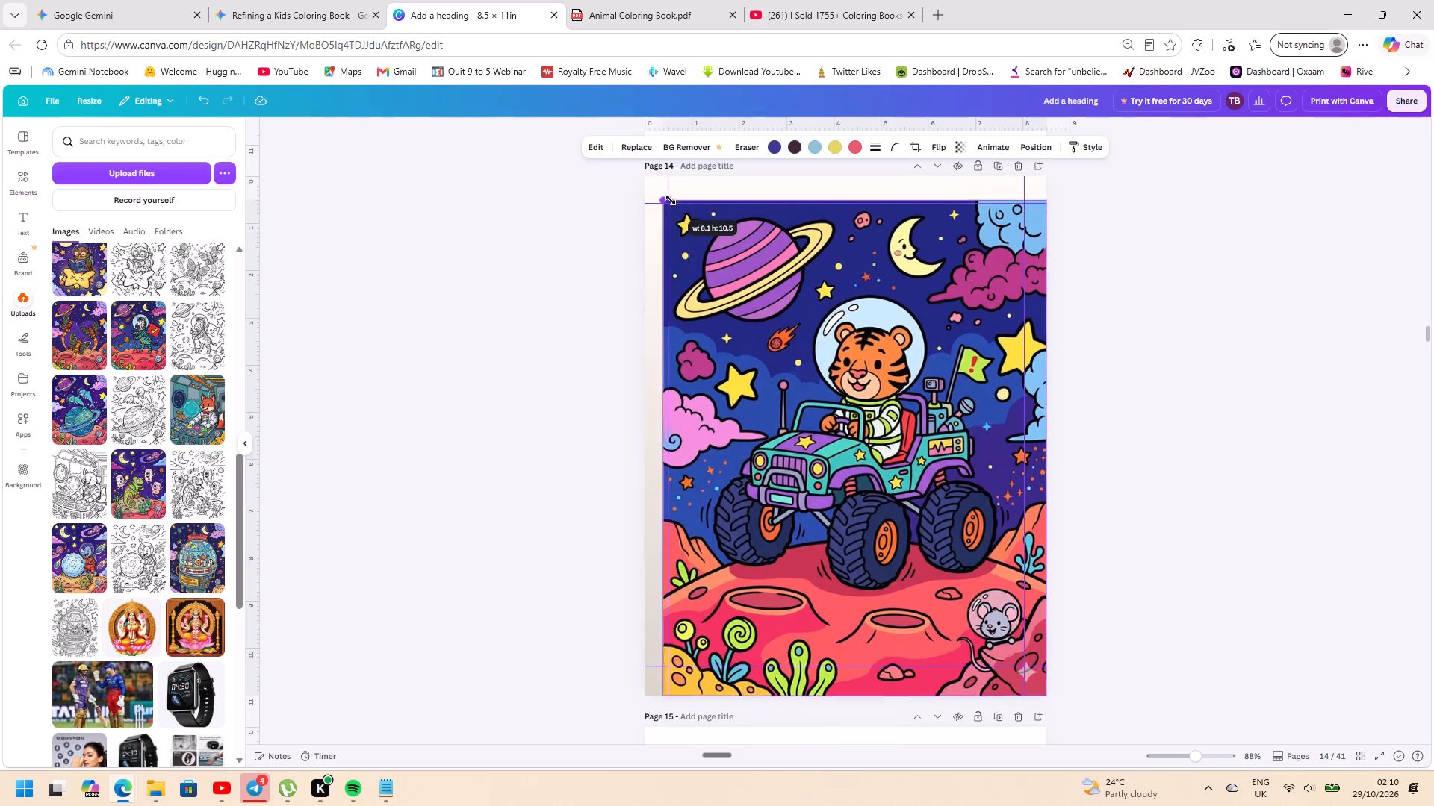
left_click_drag(671, 200, 673, 202)
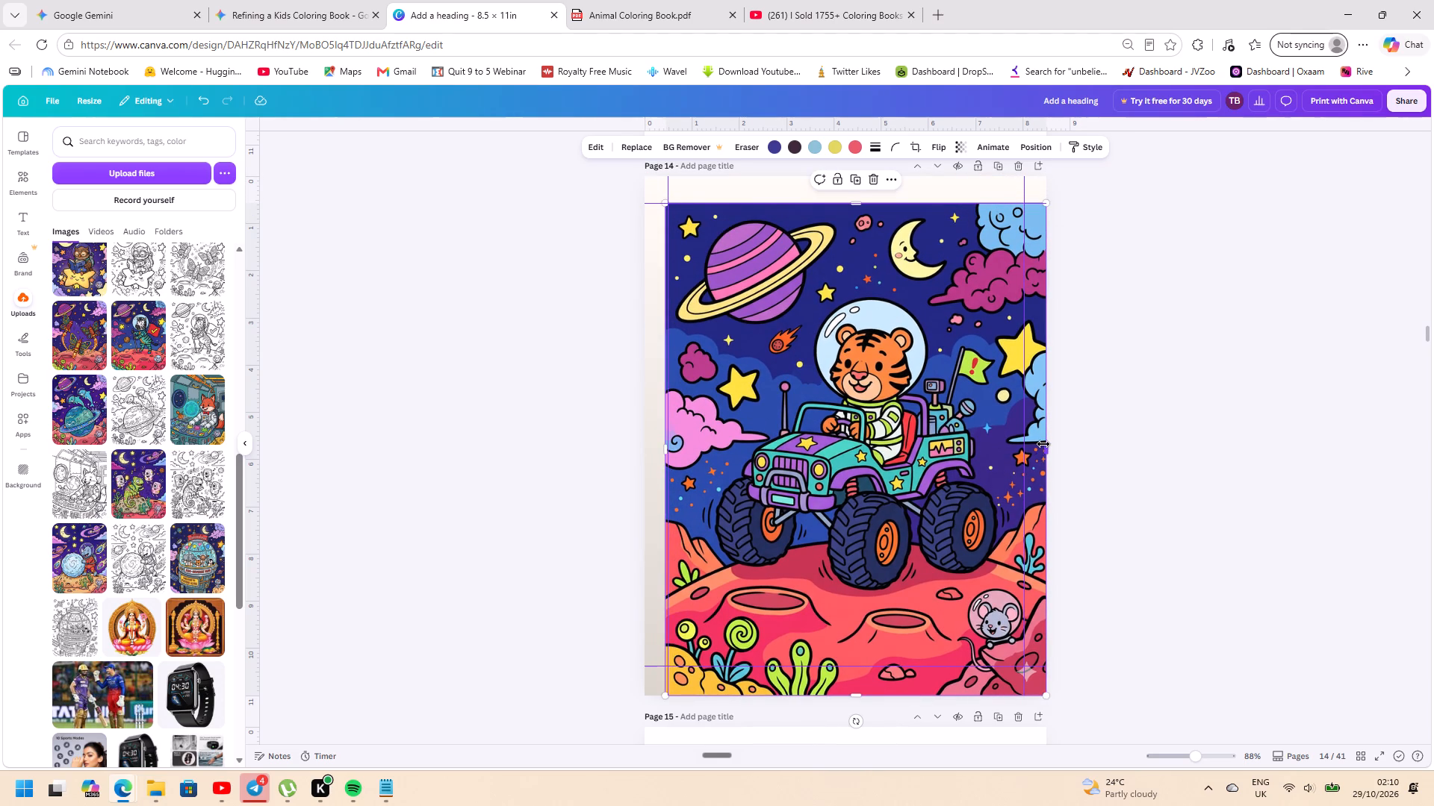
left_click_drag(1043, 444, 1019, 442)
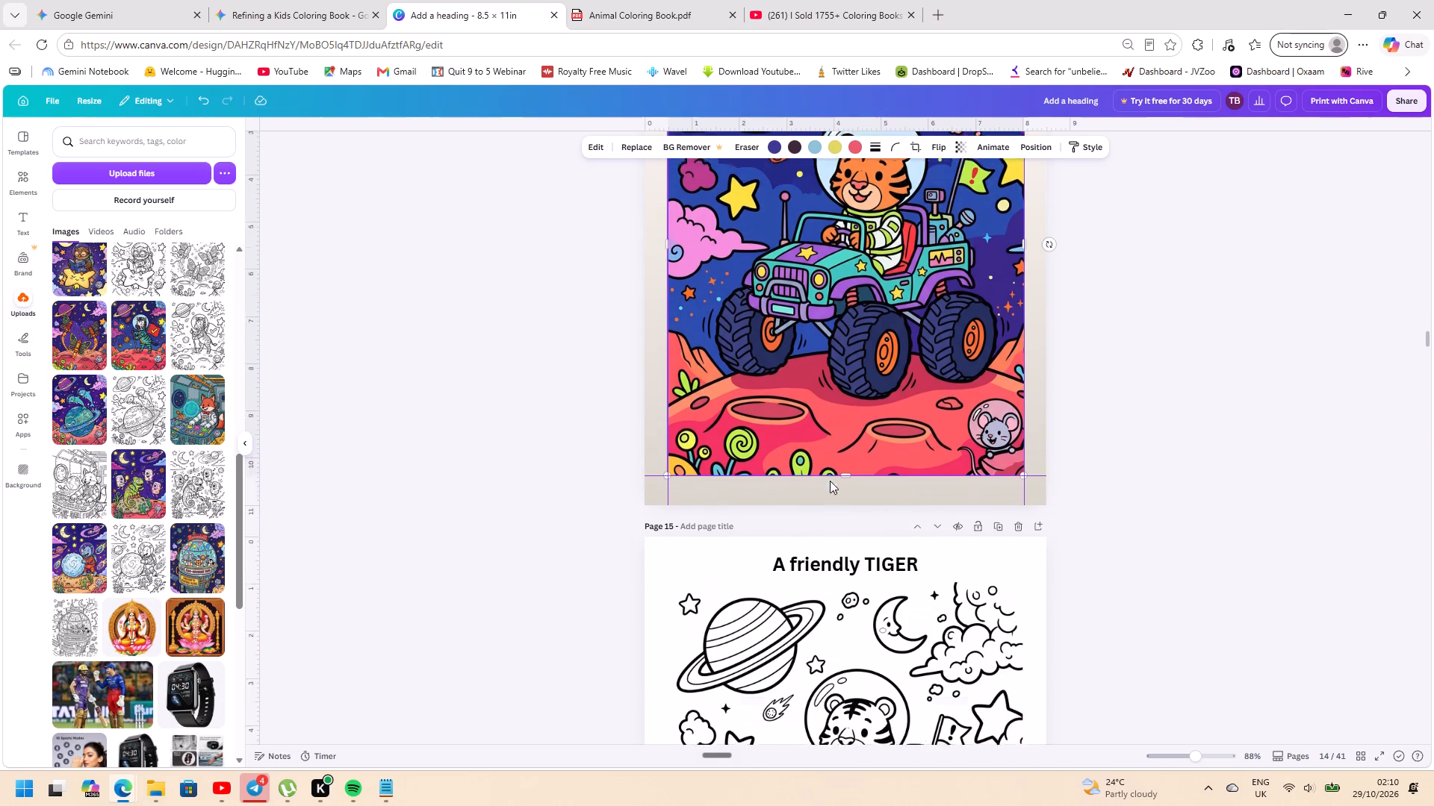
scroll(830, 481, "up", 1)
left_click(650, 360)
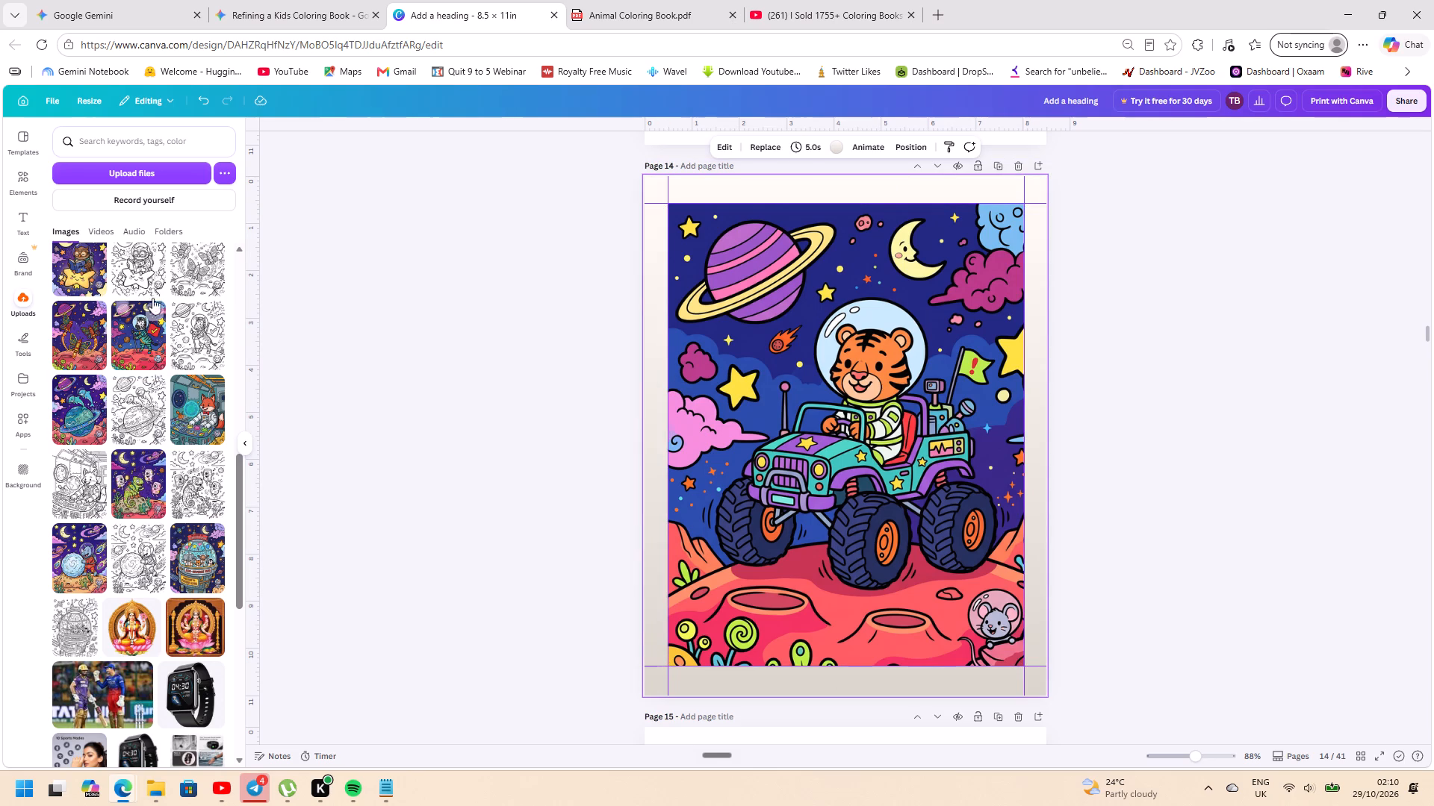
left_click(833, 151)
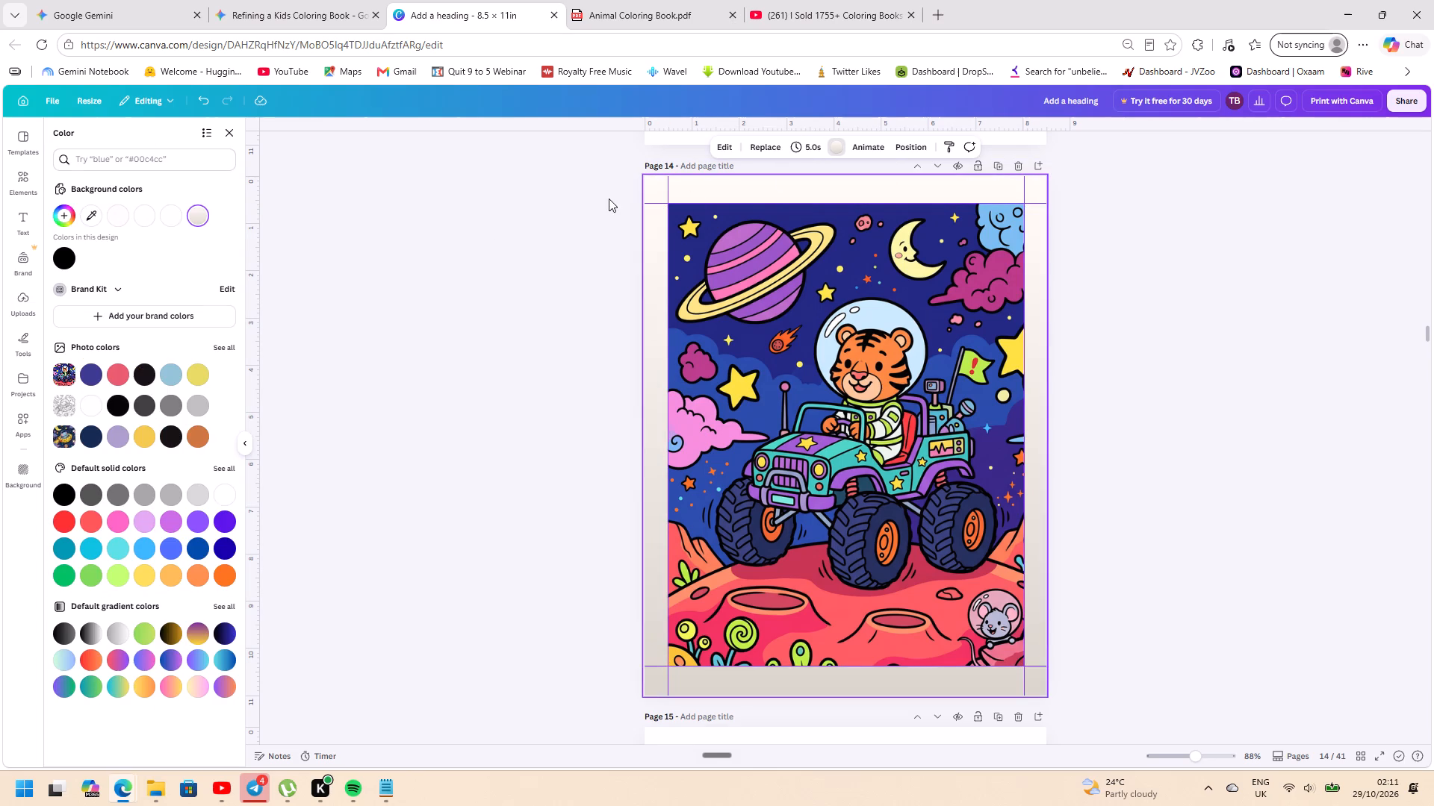
left_click(87, 400)
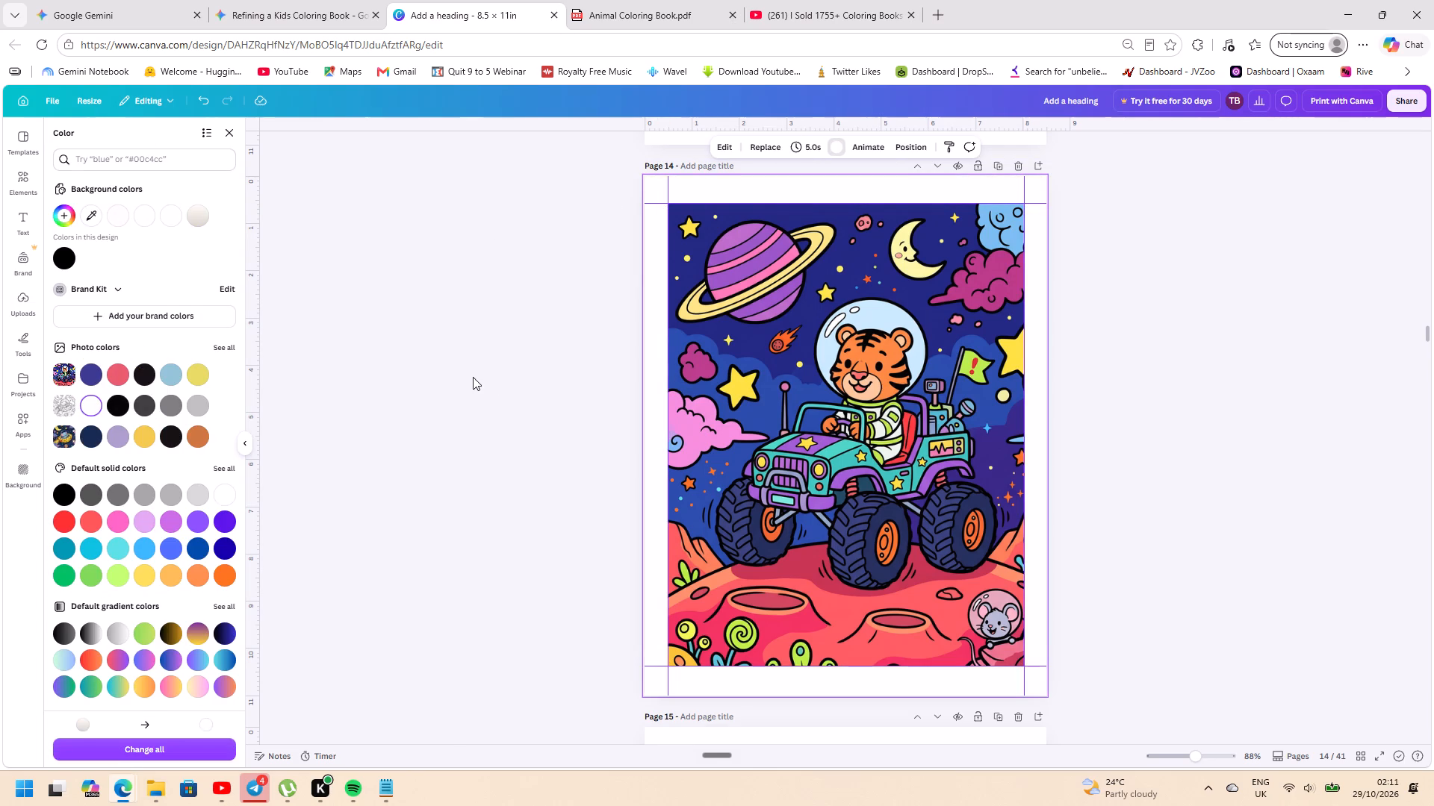
left_click(473, 377)
Move page 15's tiger line-art picture up until its top edge meets the top margin guide.
scroll(483, 407, "down", 5)
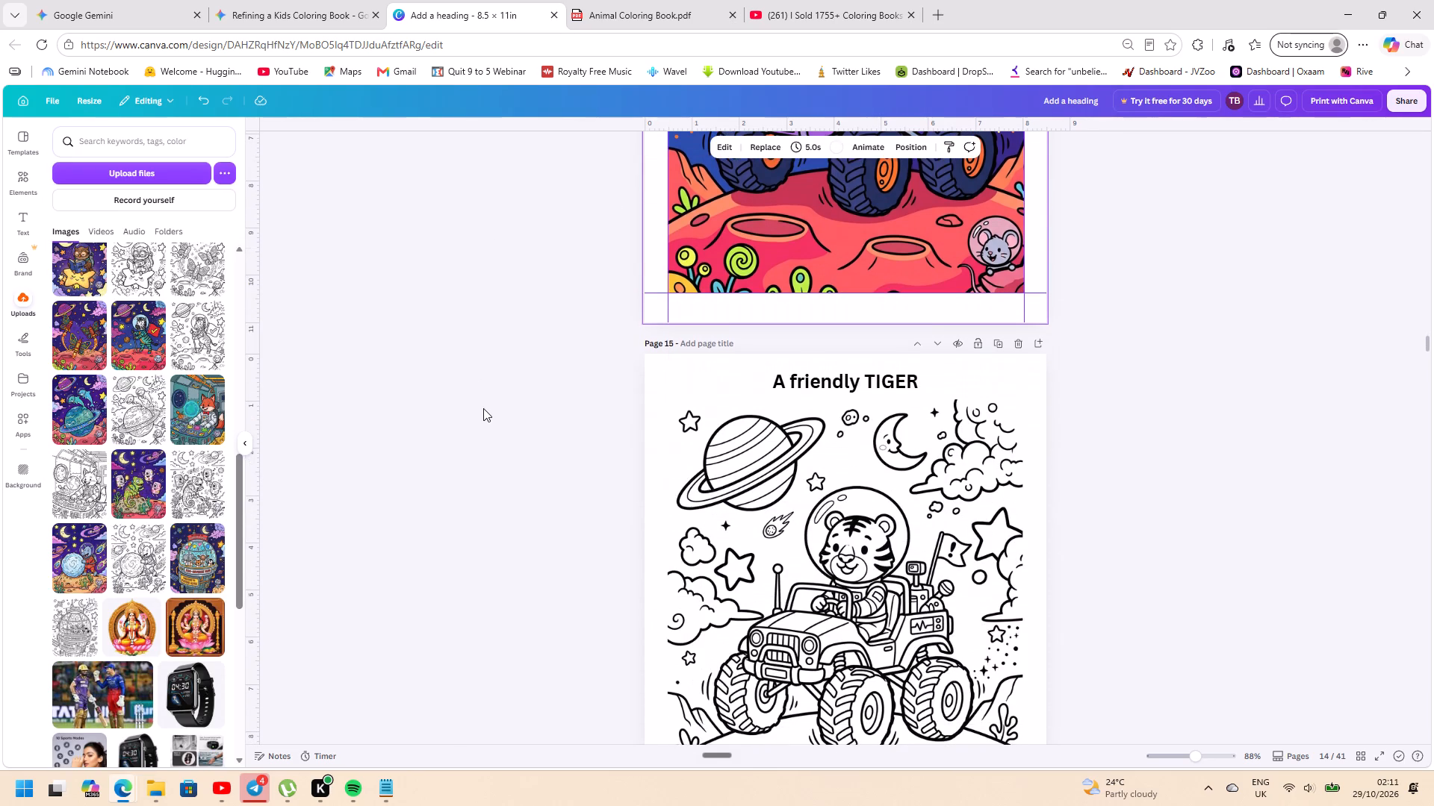
scroll(483, 408, "down", 2)
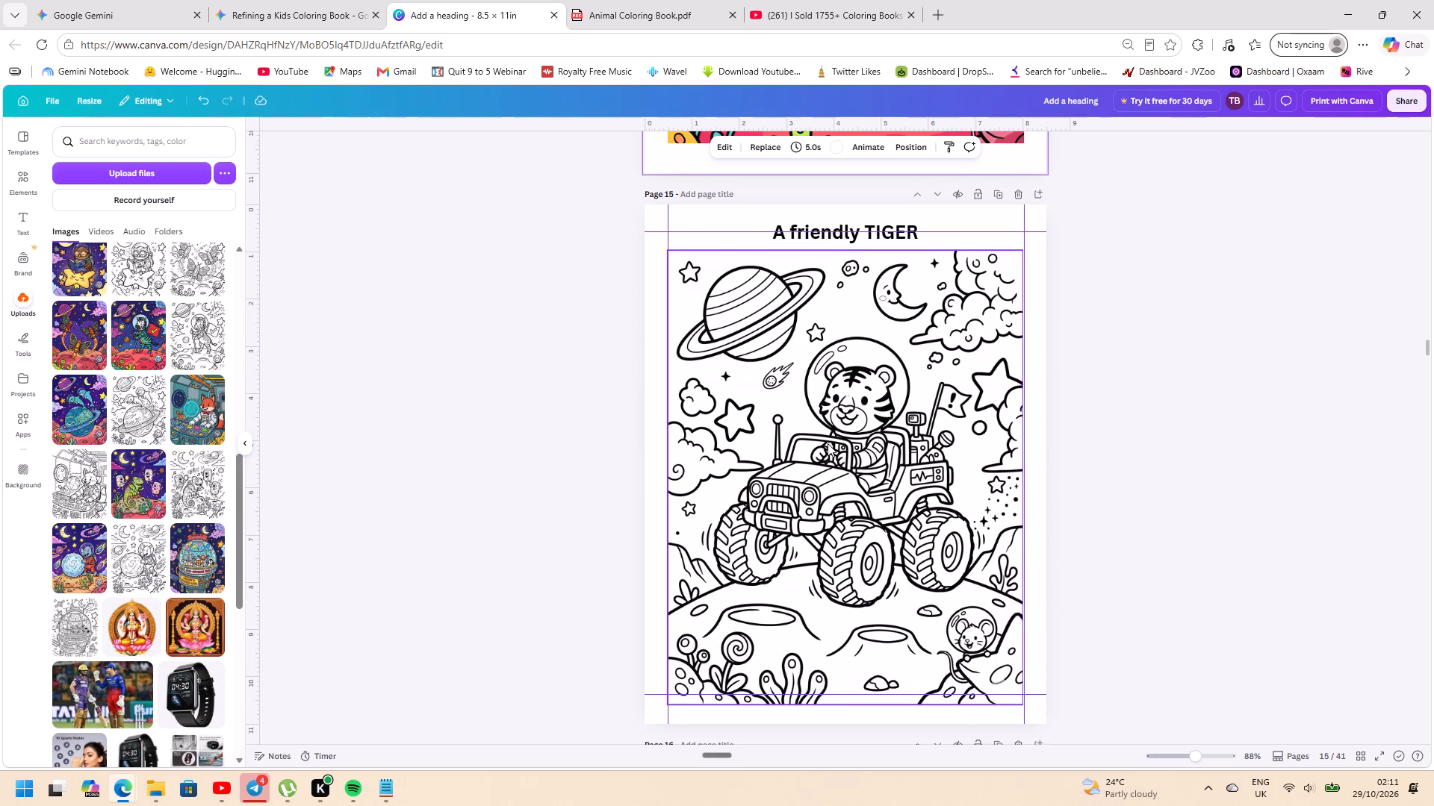
left_click(828, 443)
left_click_drag(835, 447, 834, 432)
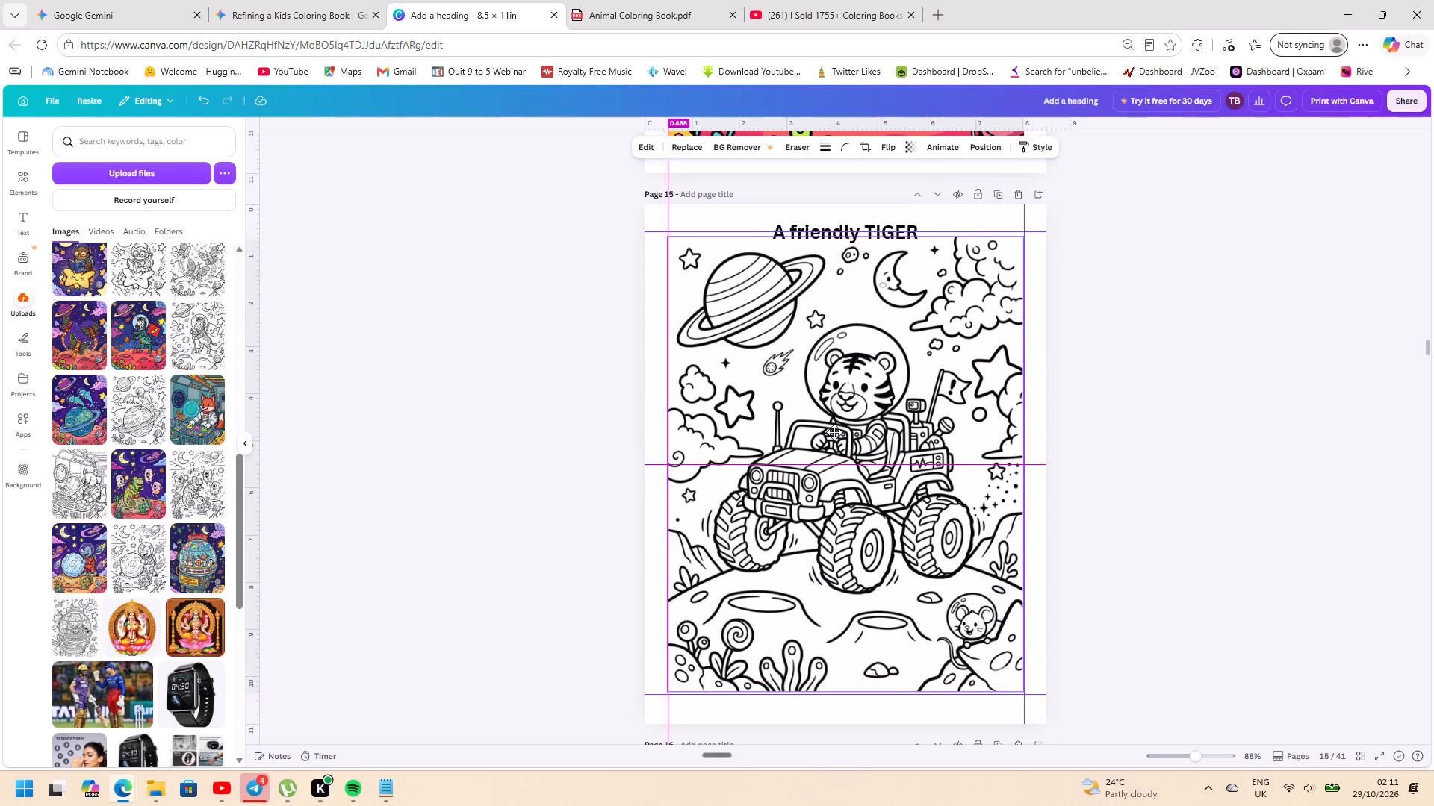
left_click_drag(834, 432, 836, 428)
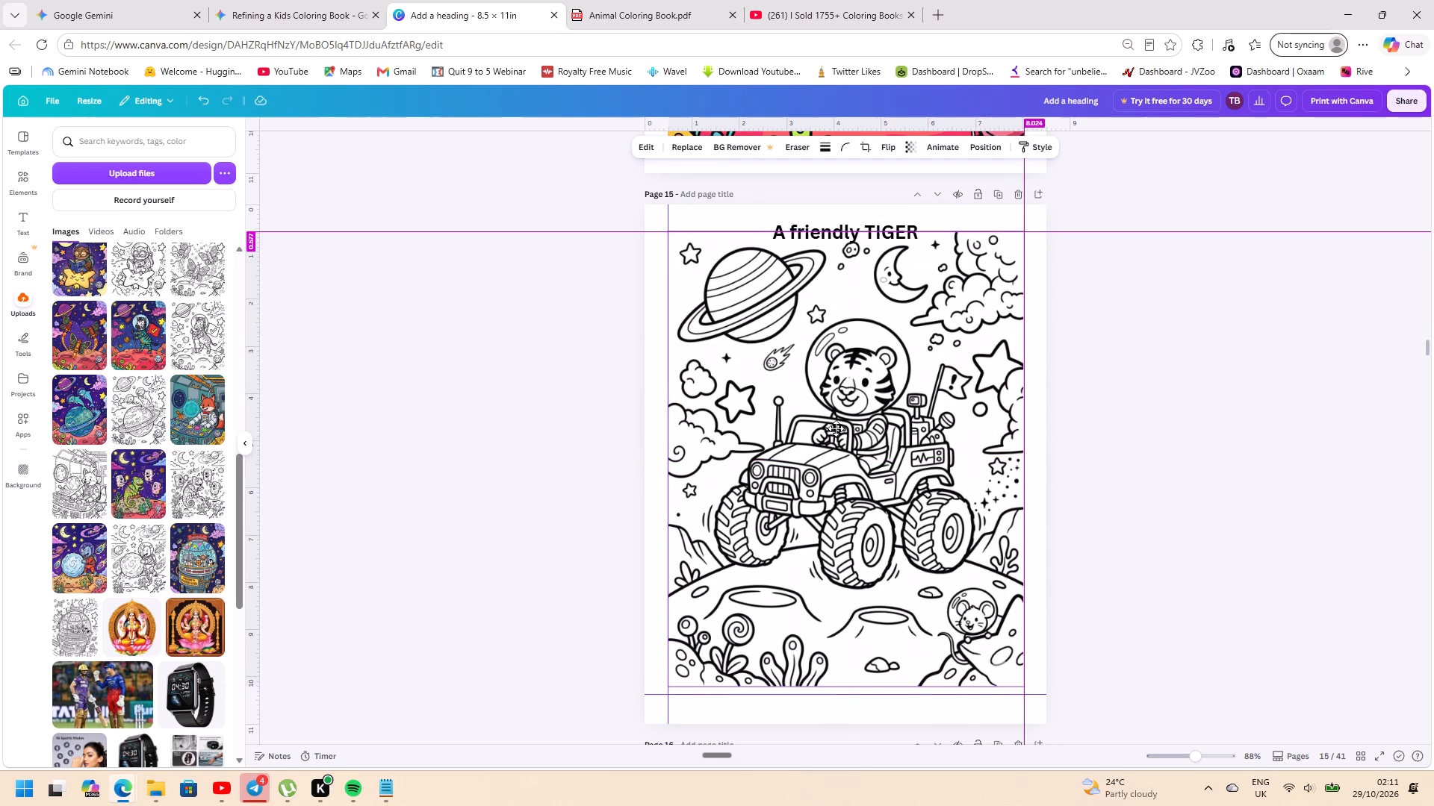
left_click_drag(836, 428, 836, 427)
Adjust the left, right and bottom edges of page 15's tiger line art to meet the margin guides.
left_click(787, 449)
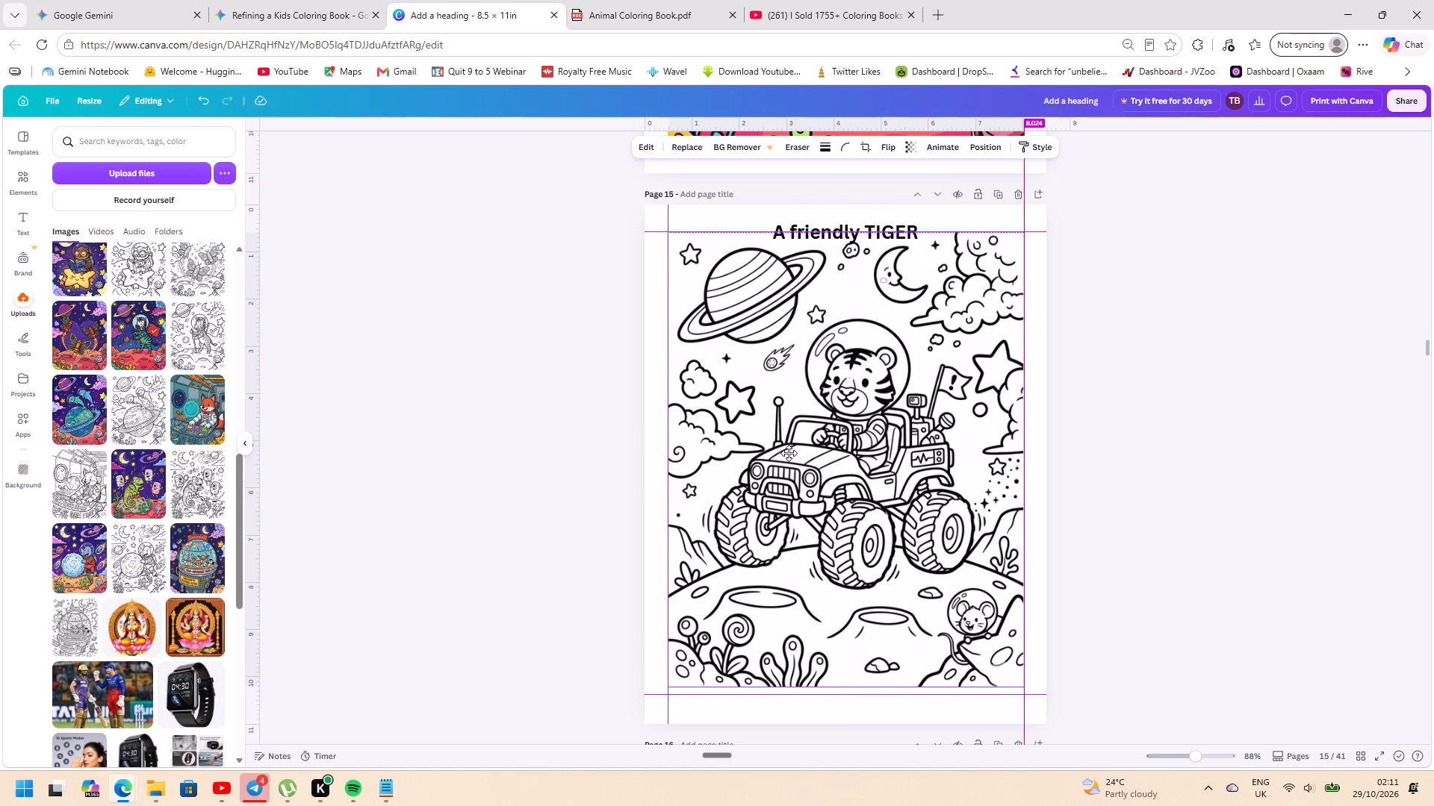
left_click(667, 461)
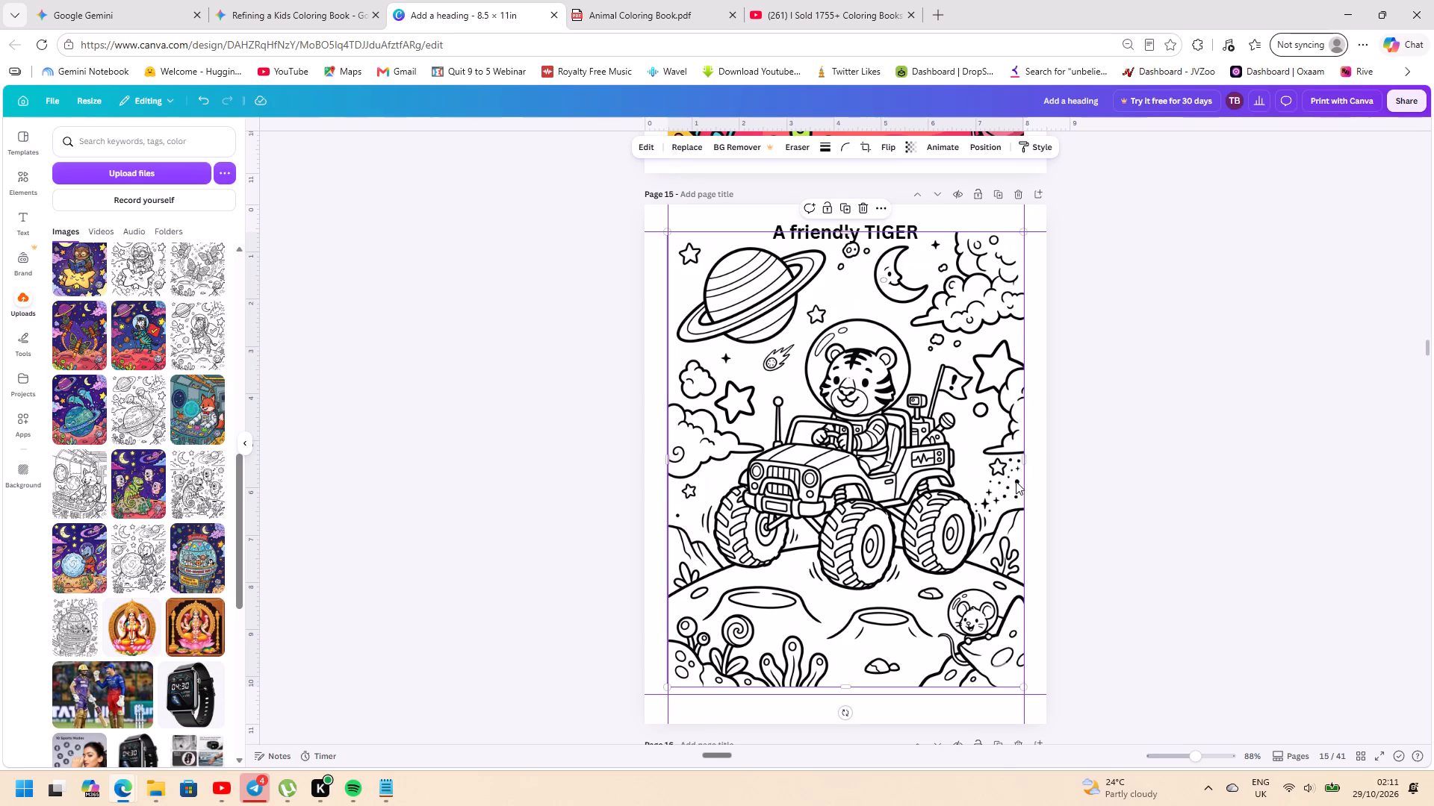
left_click(990, 472)
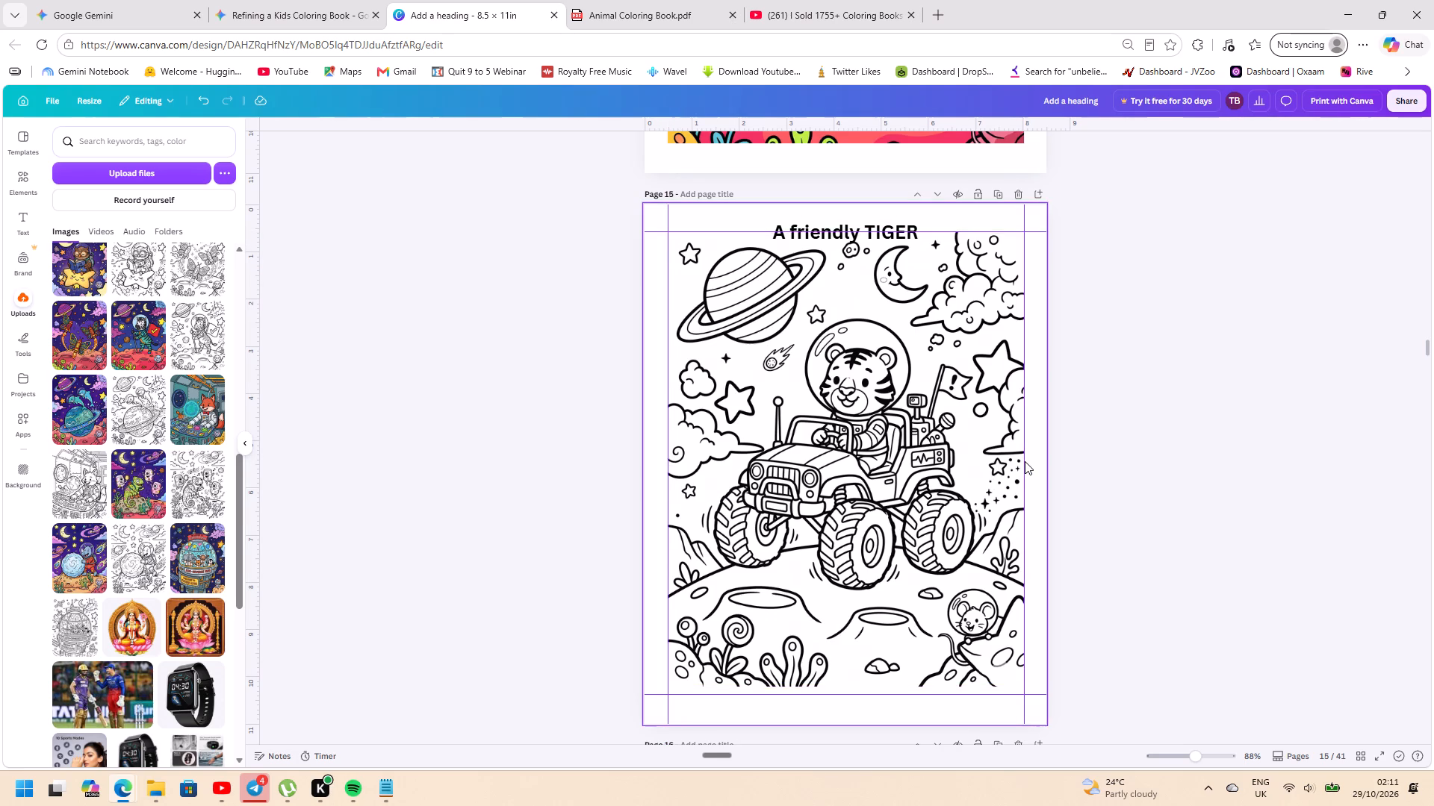
left_click(979, 462)
left_click(1024, 459)
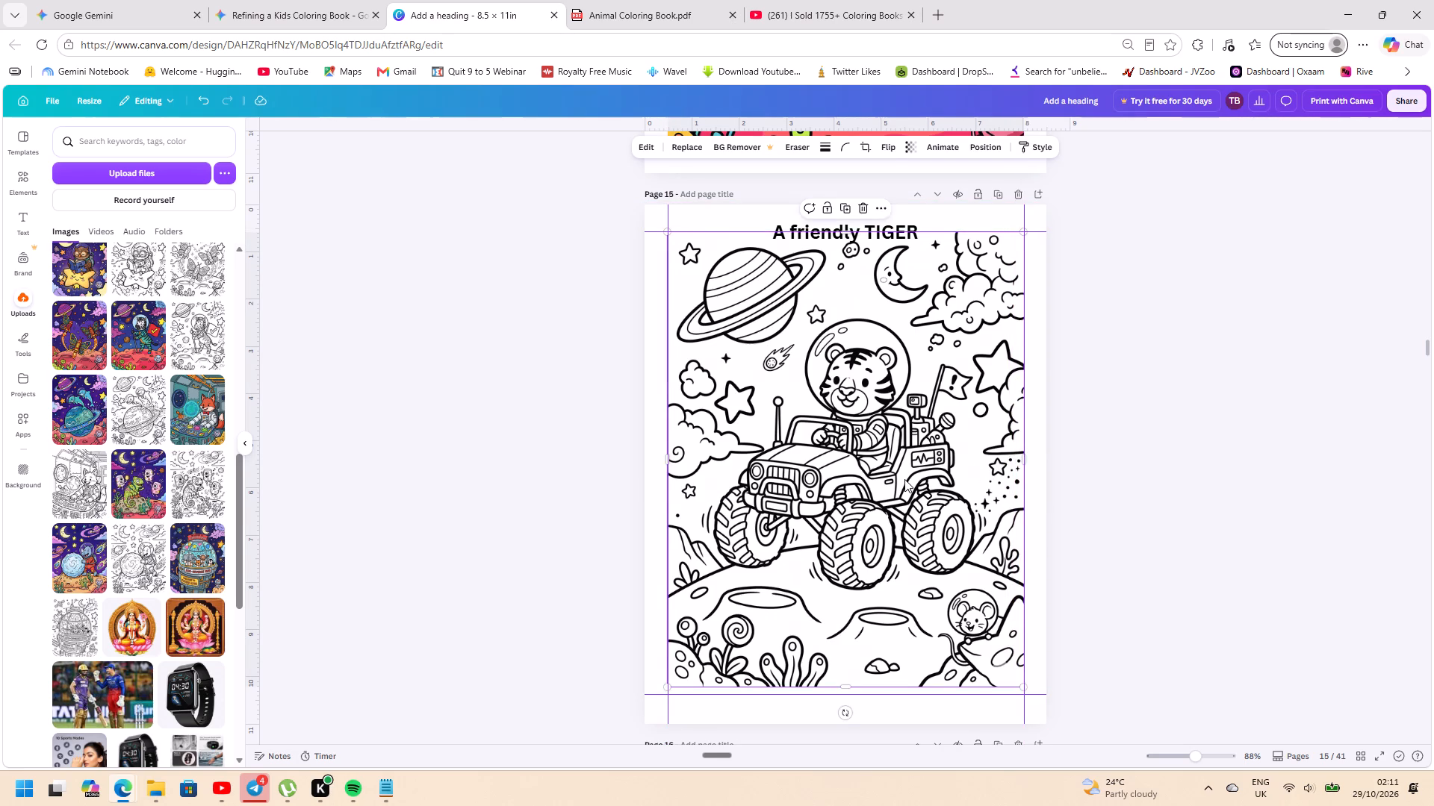
scroll(904, 479, "down", 2)
left_click(845, 534)
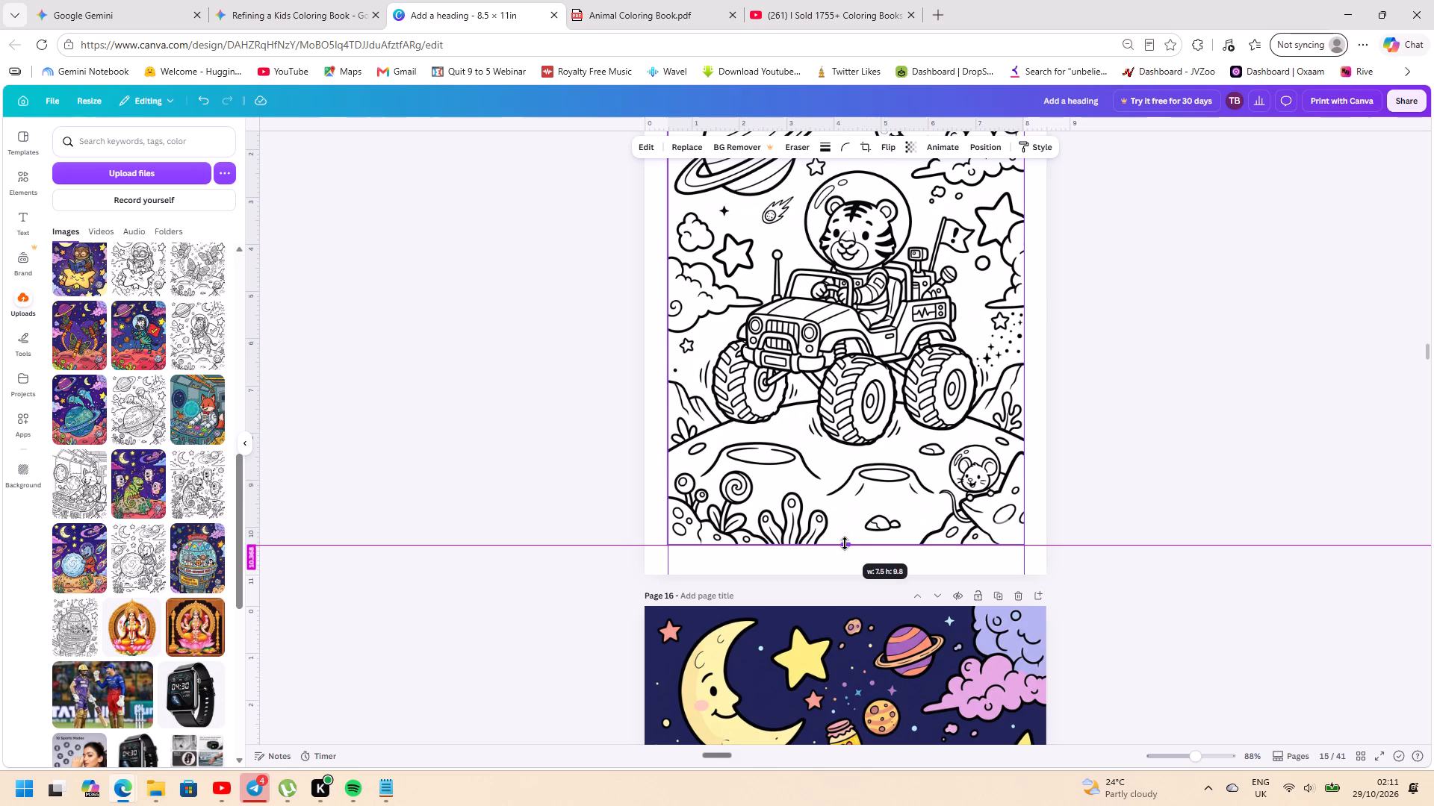
left_click(904, 477)
Move page 15's "A friendly TIGER" title just below the top margin guide and narrow its text box to fit inside the picture.
scroll(862, 469, "up", 2)
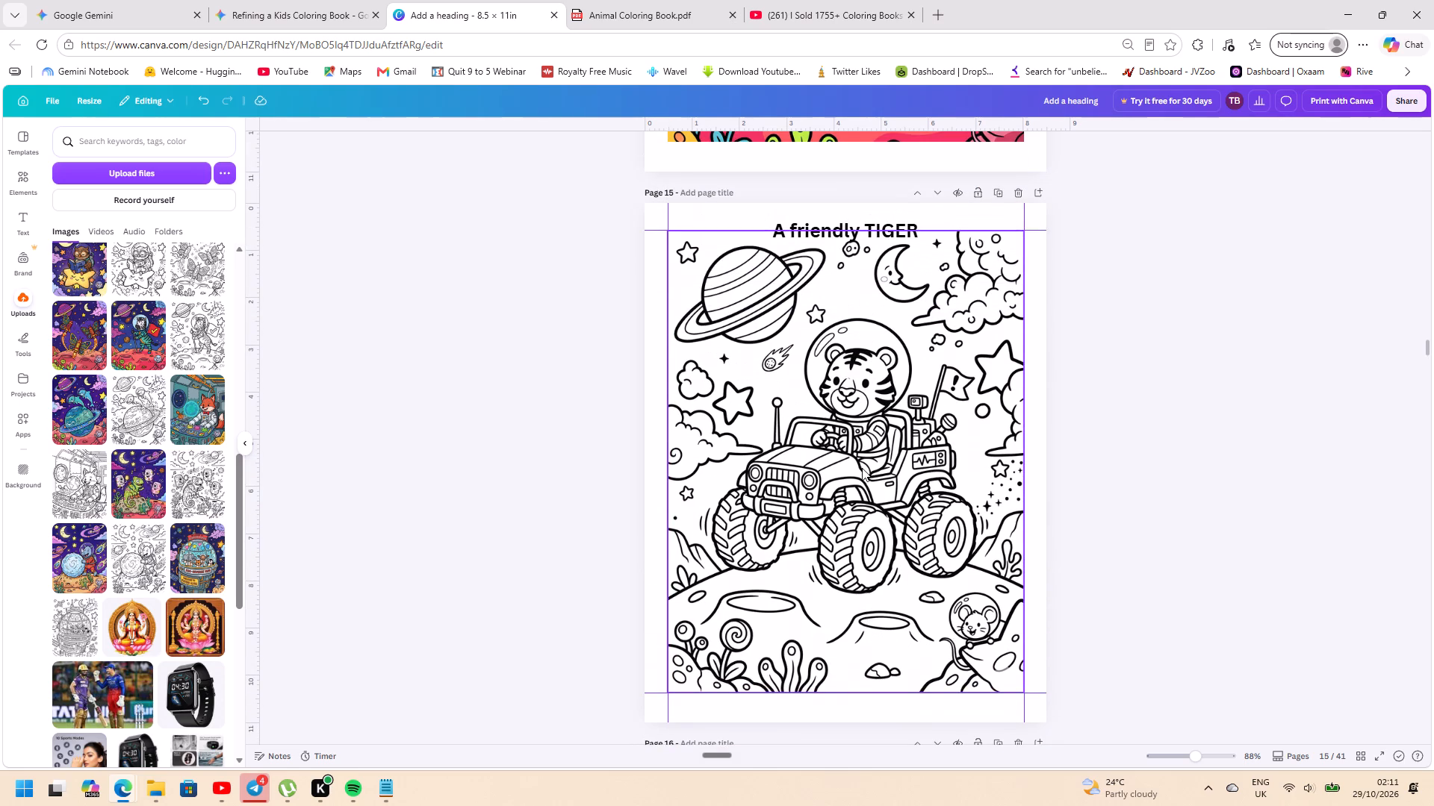
left_click_drag(829, 238, 828, 243)
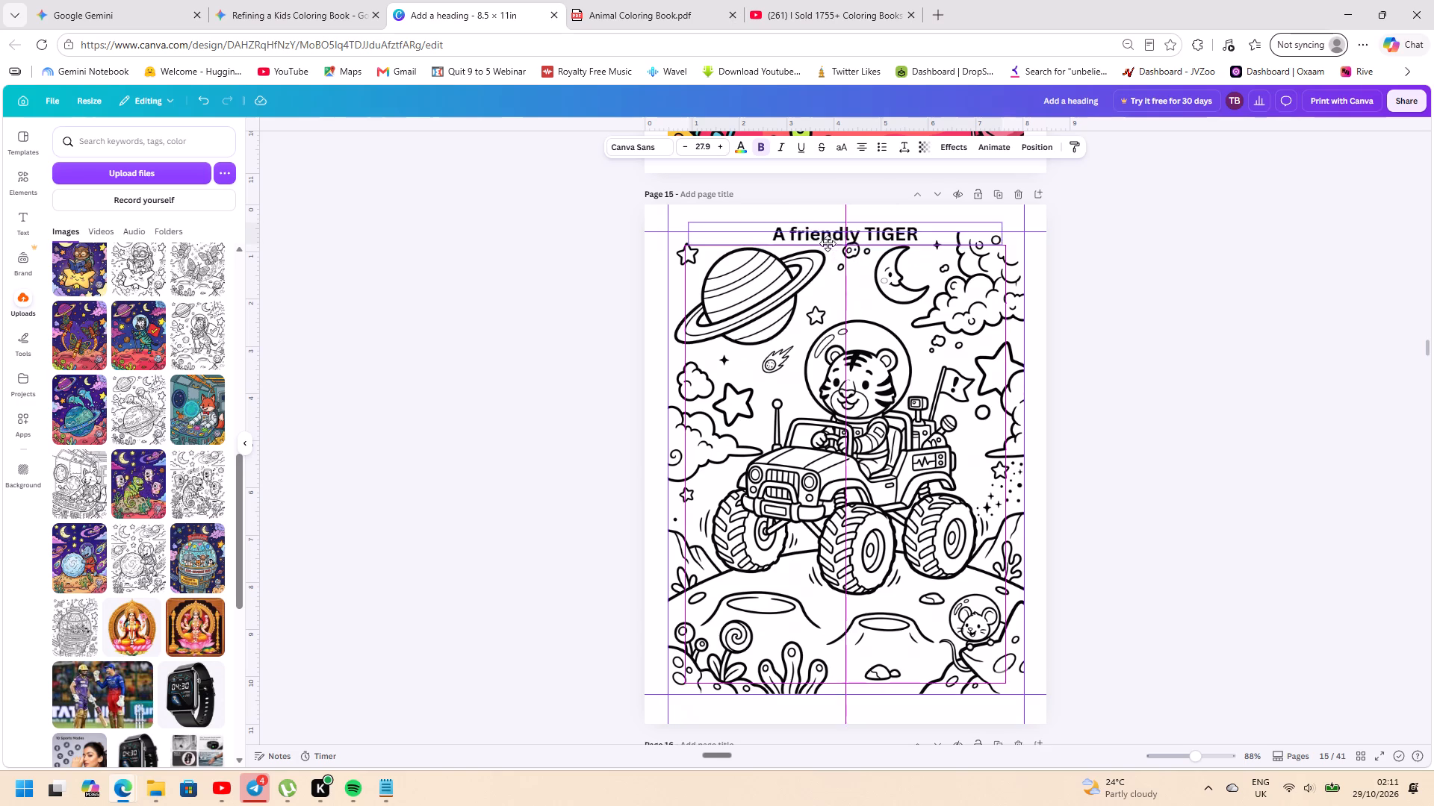
left_click_drag(828, 243, 729, 243)
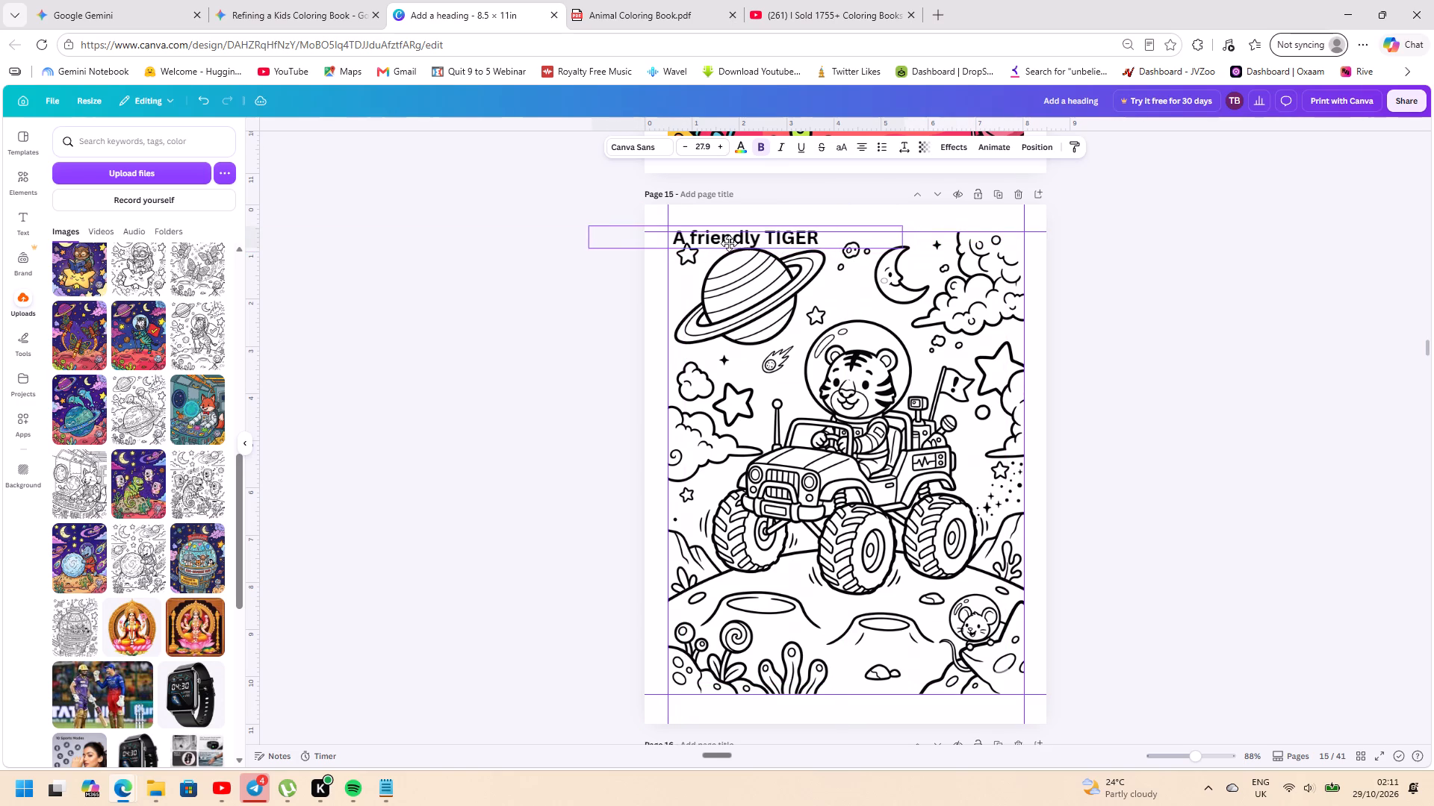
left_click_drag(729, 243, 727, 246)
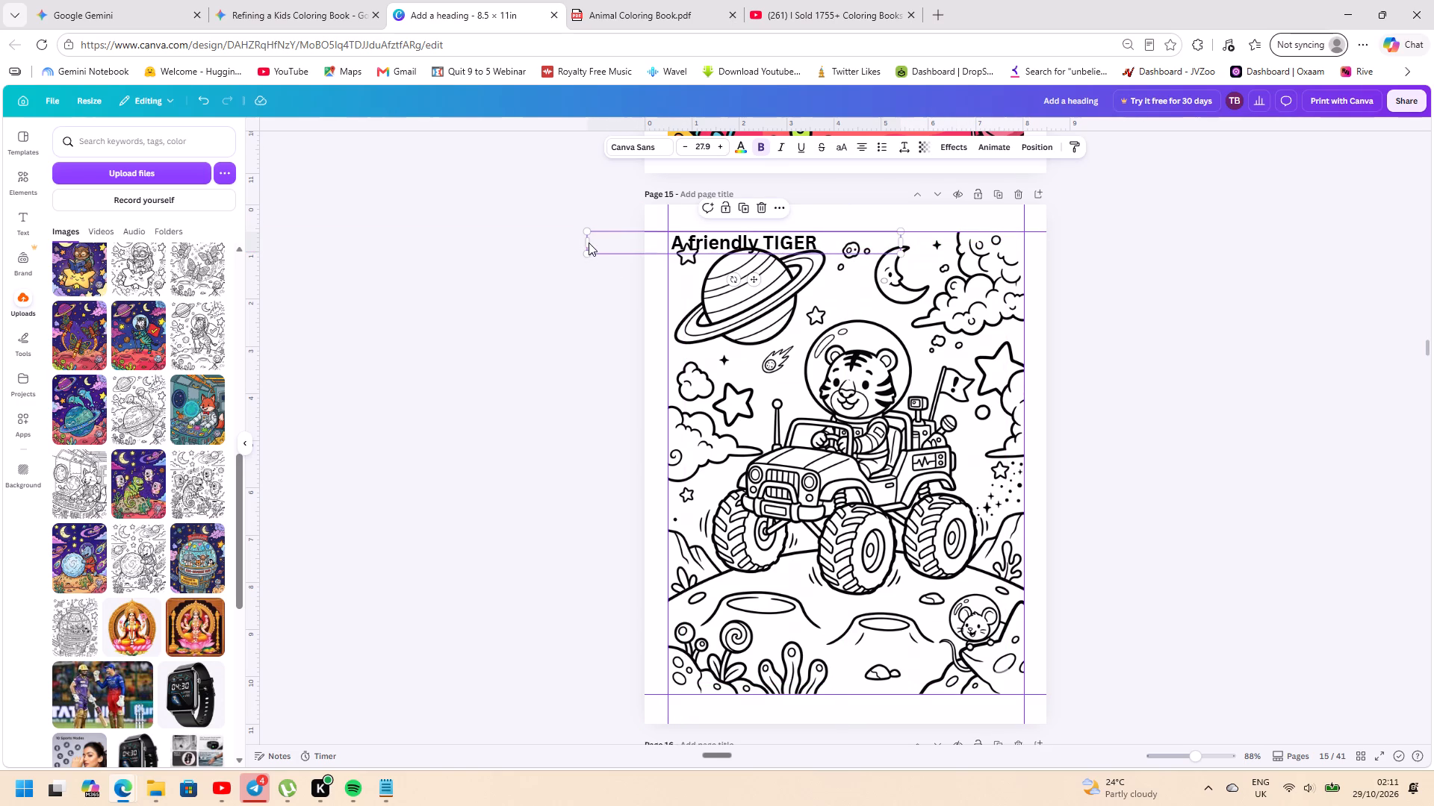
left_click_drag(586, 240, 682, 236)
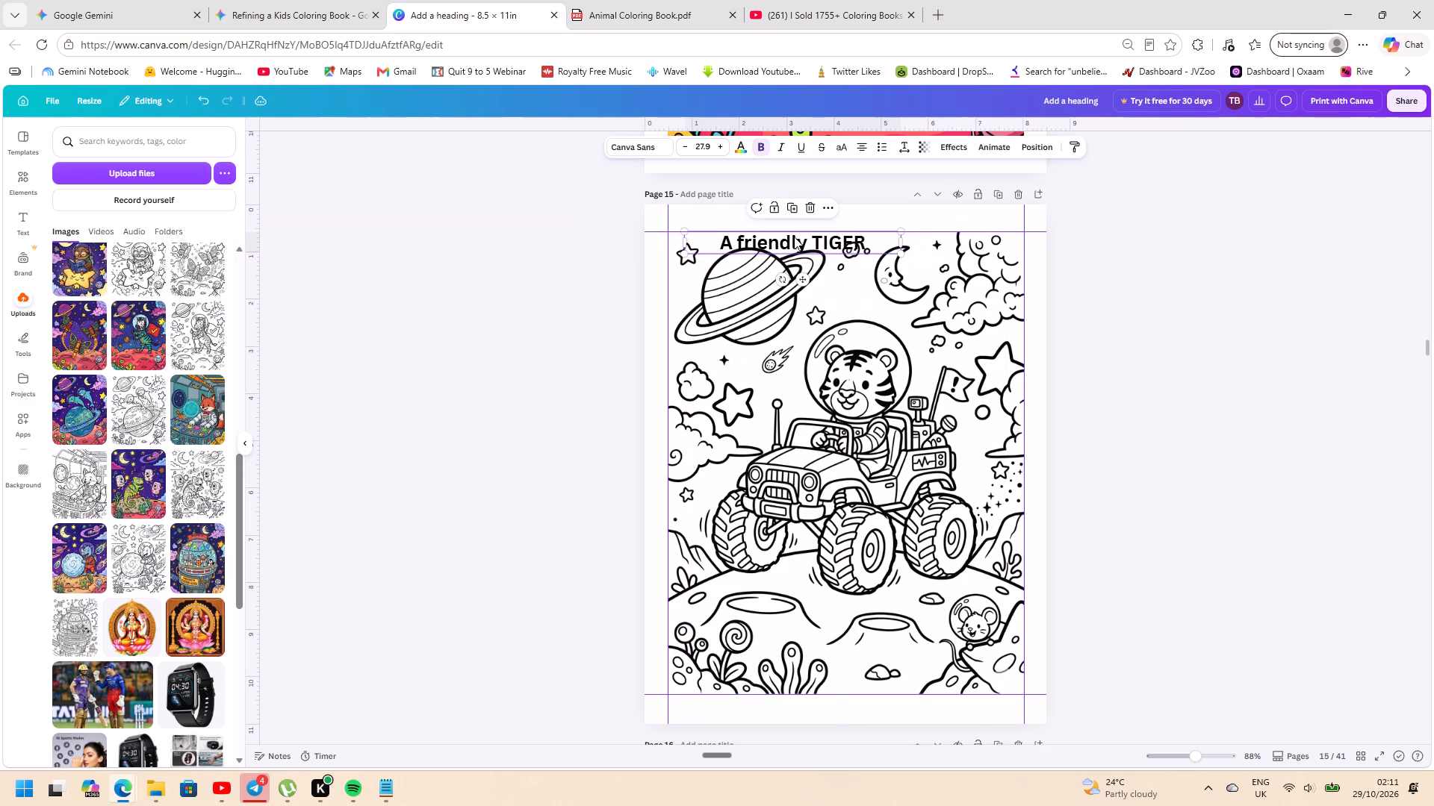
Shorten page 15's title to "TIGER".
double_click(803, 238)
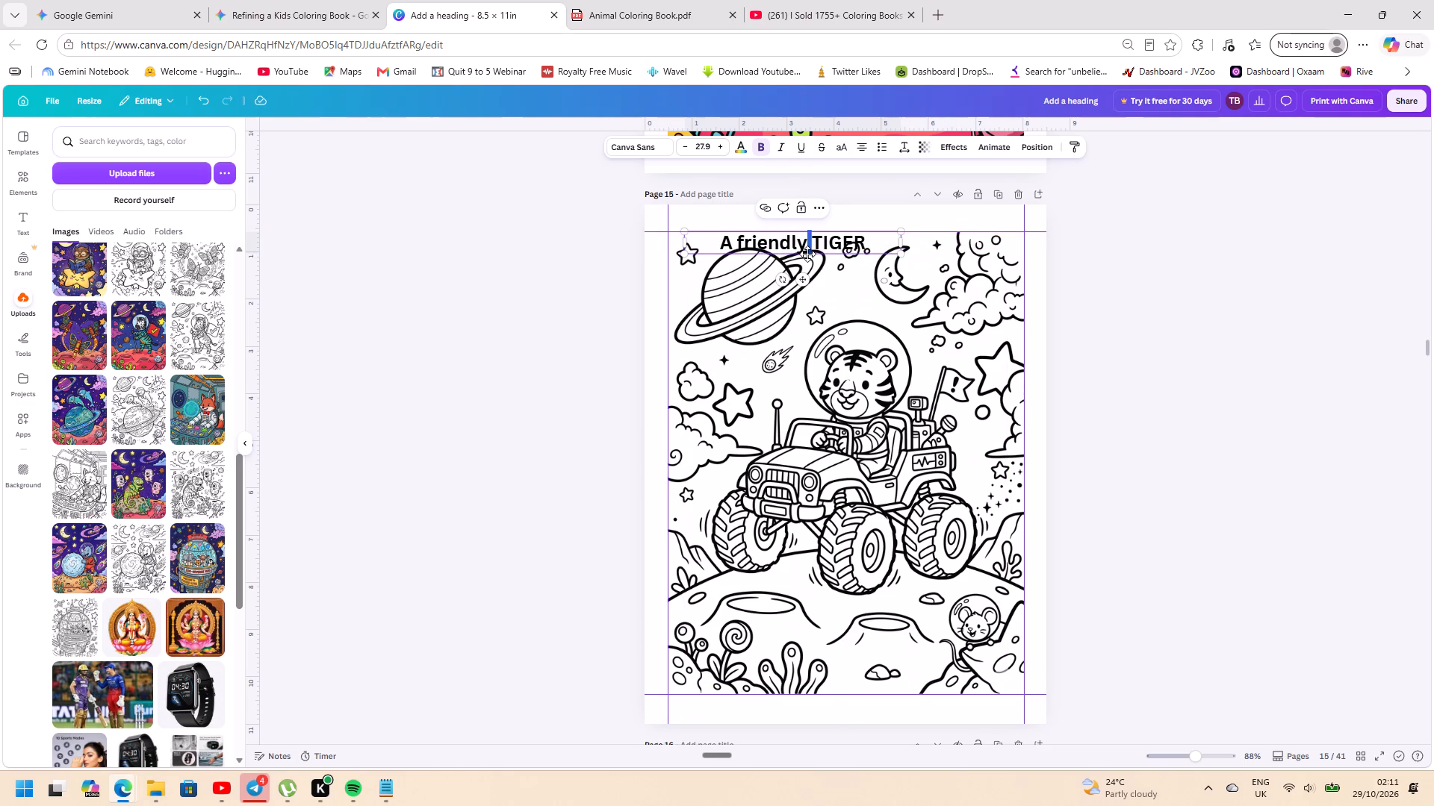
key("Right")
key("ctrl+shift+Left")
key("ctrl+shift+Left")
key("Delete")
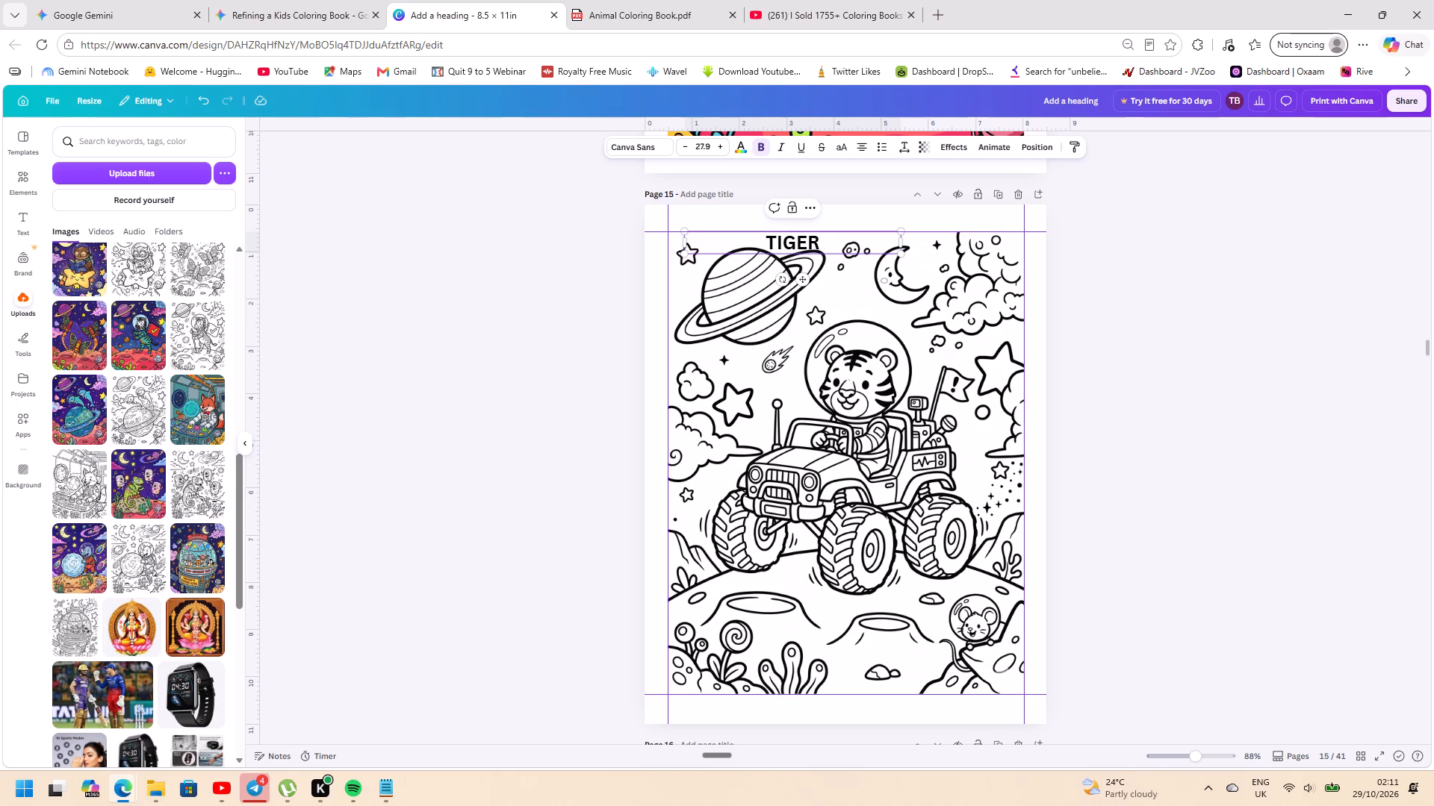
Narrow the "TIGER" title's text box from its left side to about 1.6 inches wide.
left_click_drag(682, 241, 785, 239)
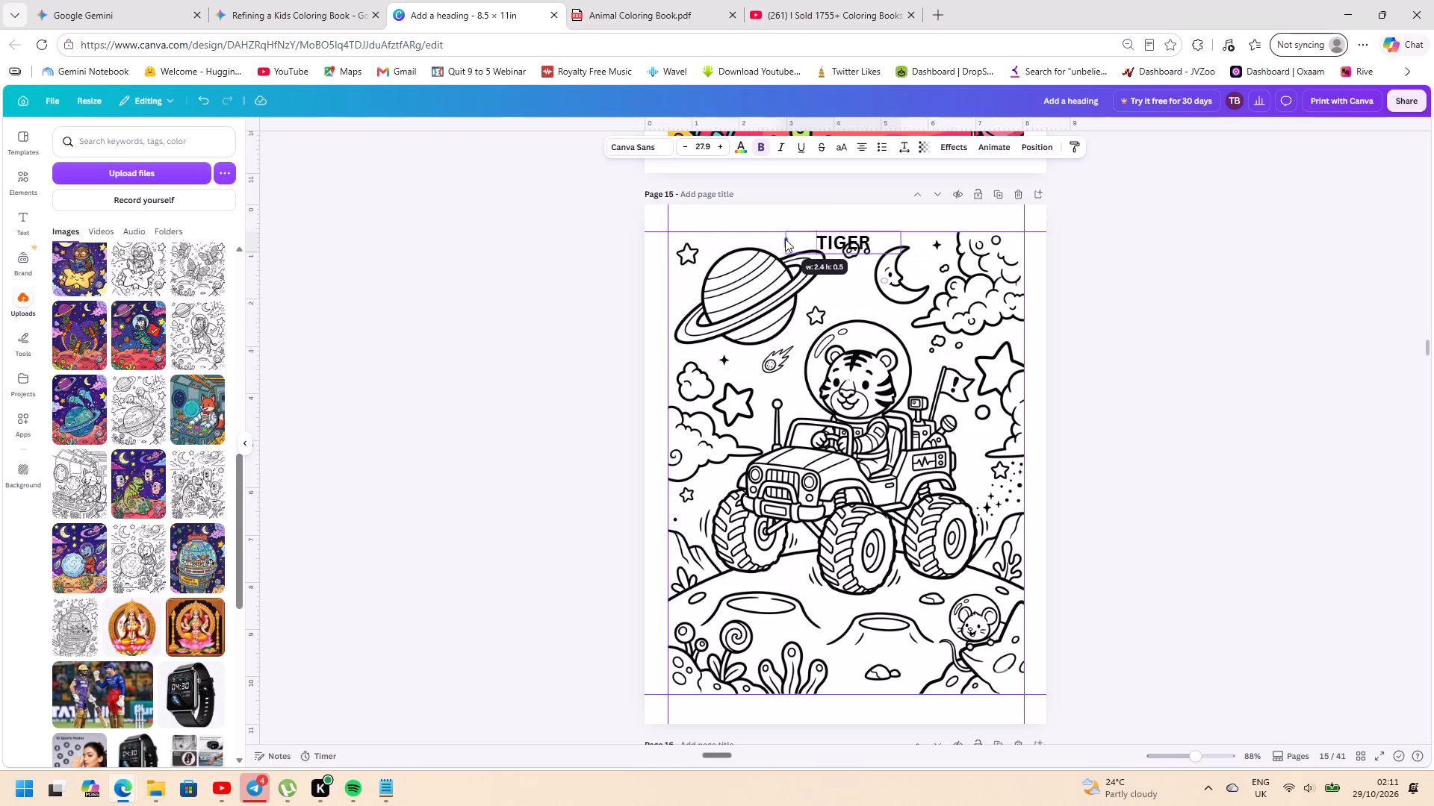
left_click_drag(785, 239, 825, 236)
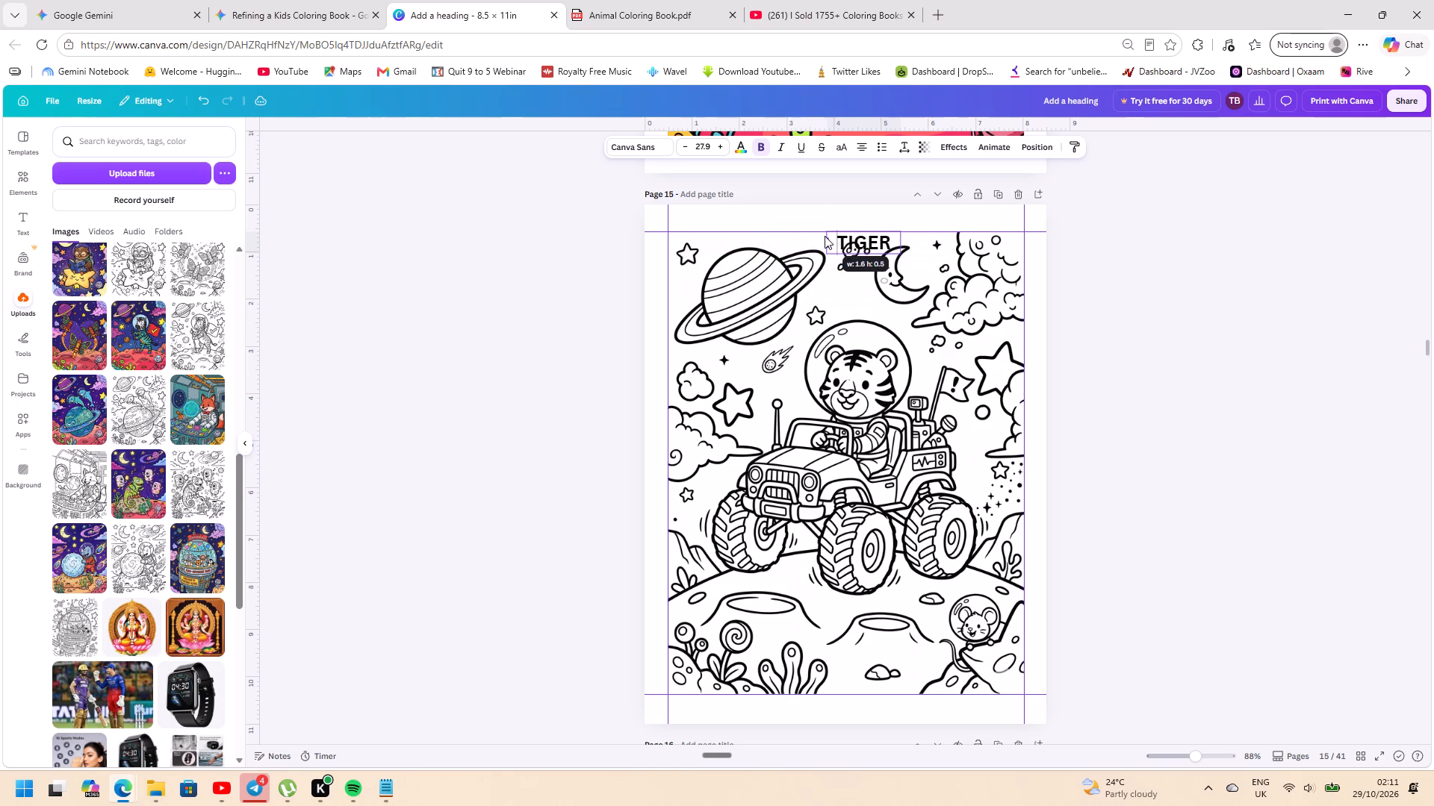
left_click_drag(825, 236, 825, 236)
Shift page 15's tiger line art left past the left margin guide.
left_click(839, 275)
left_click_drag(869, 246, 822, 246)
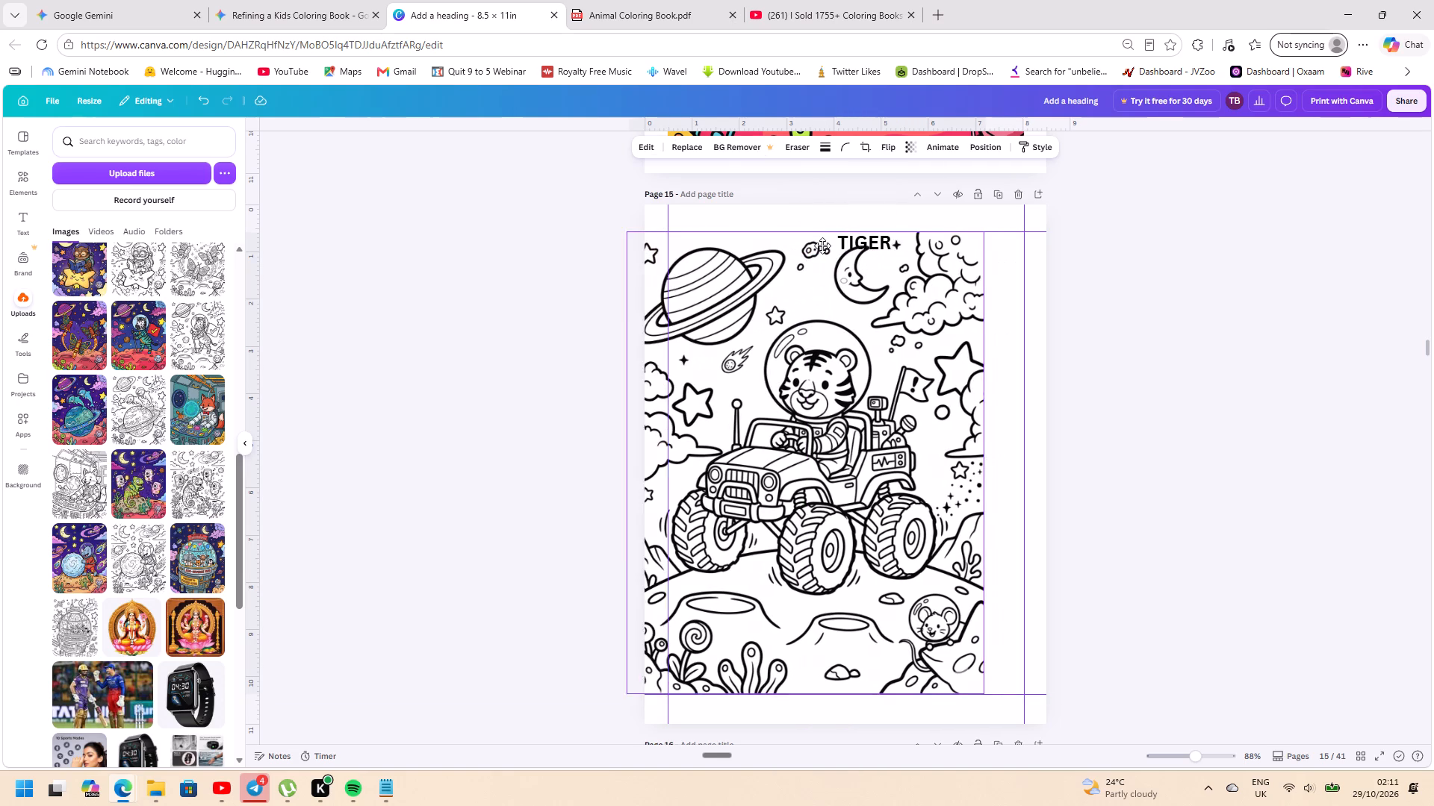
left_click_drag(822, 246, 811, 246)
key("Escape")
Move page 15's "TIGER" title to slightly left of center, just below the top margin guide.
left_click_drag(853, 240, 762, 240)
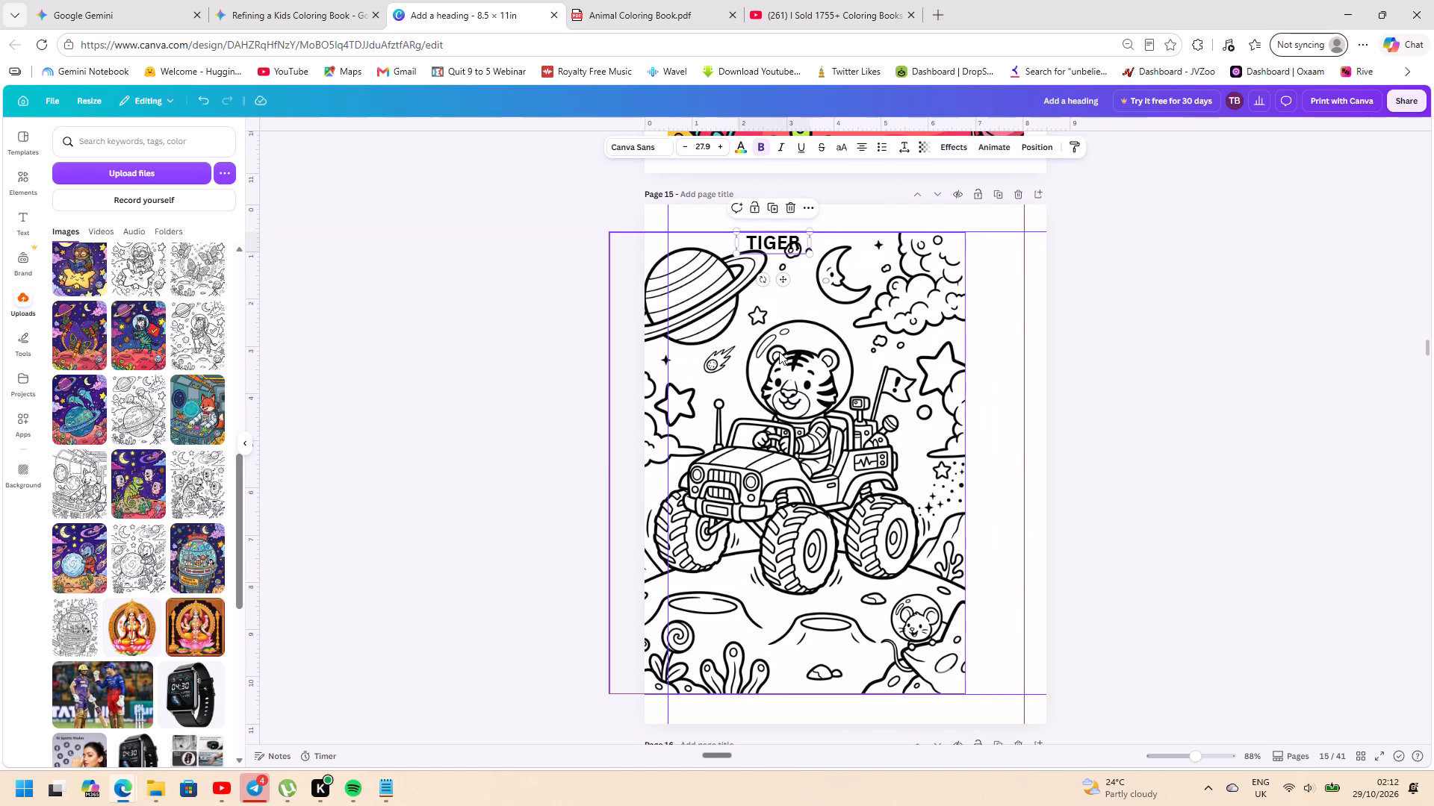
Move page 15's tiger line art back to the right and align its edges with the margin guides.
left_click(779, 352)
left_click_drag(842, 410, 868, 410)
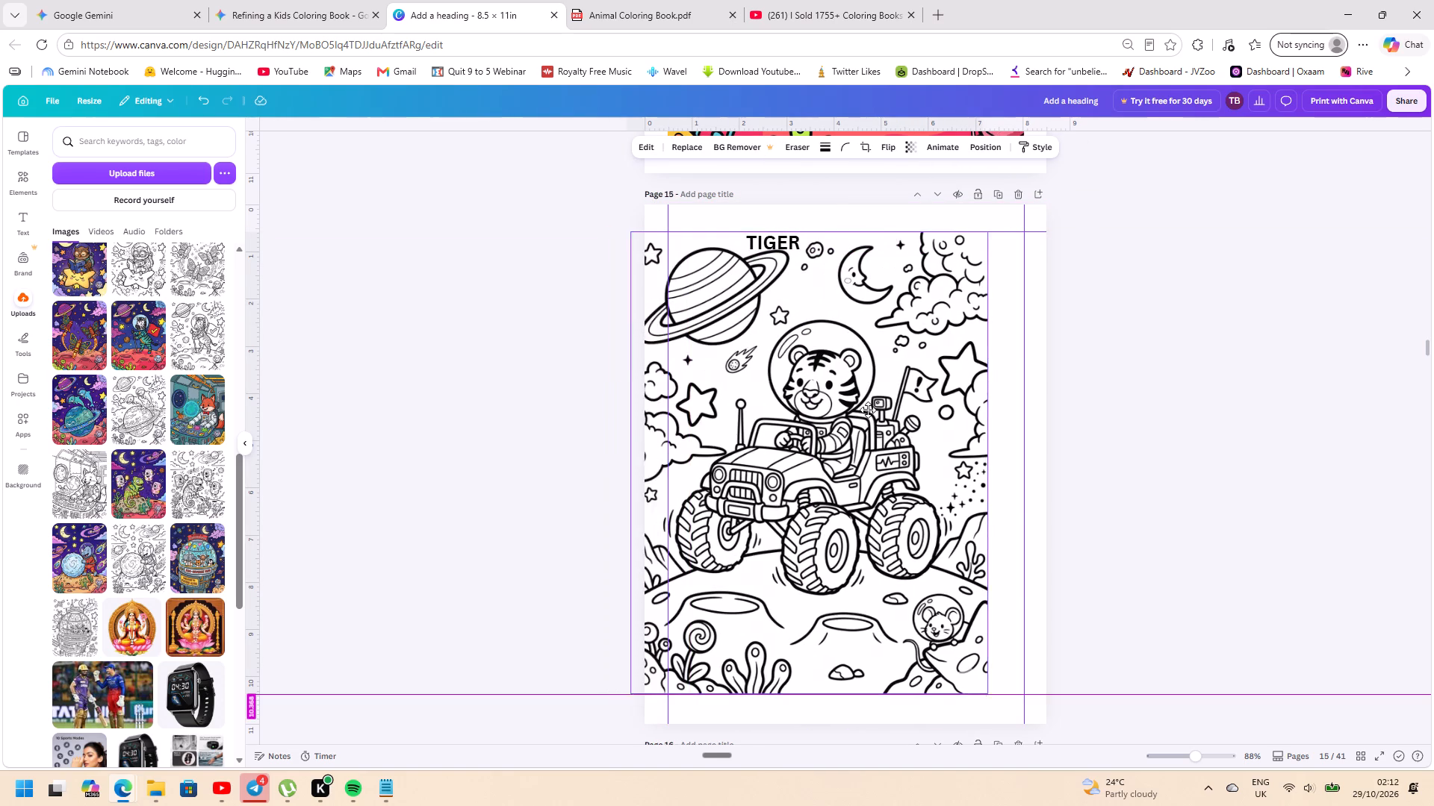
left_click_drag(868, 410, 898, 409)
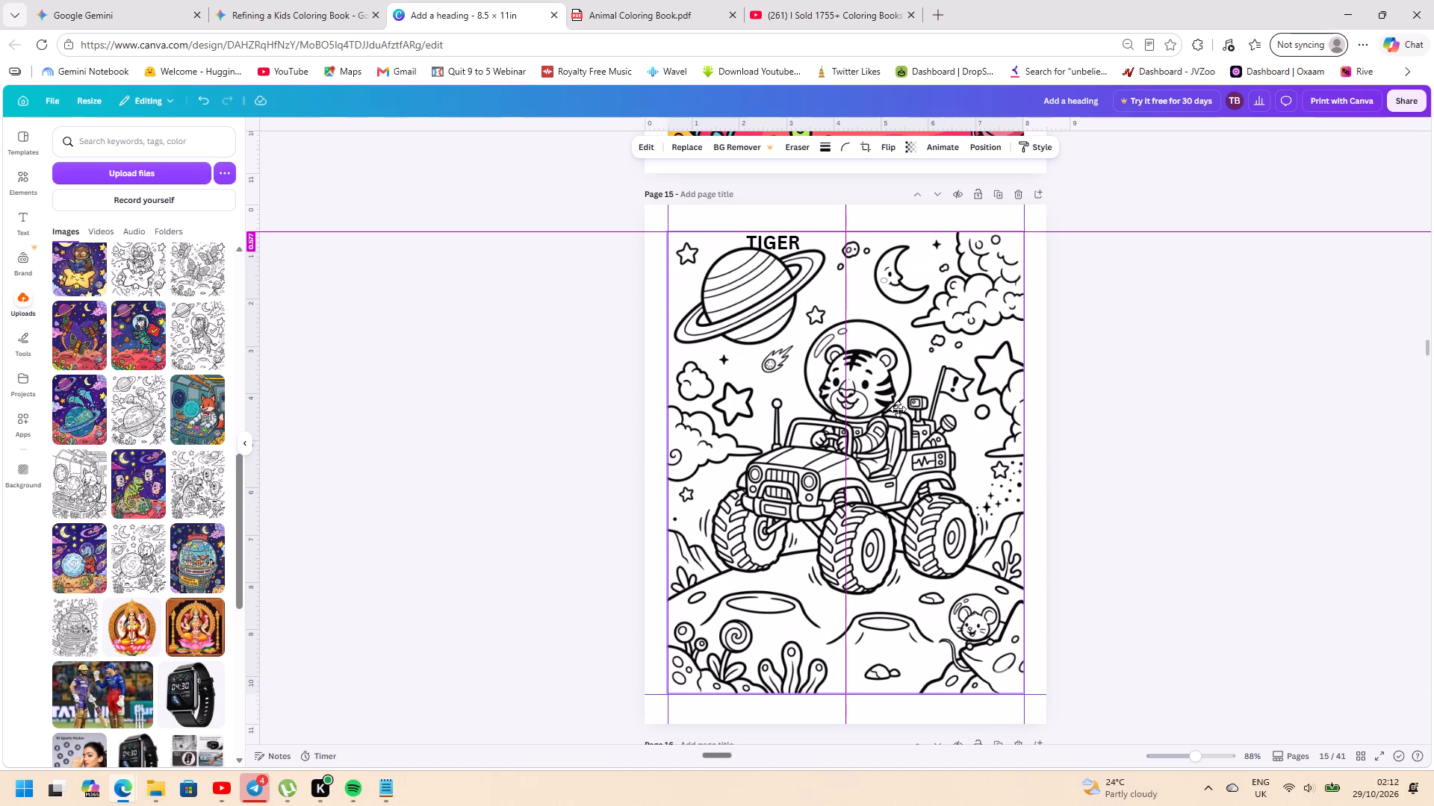
left_click_drag(898, 409, 898, 411)
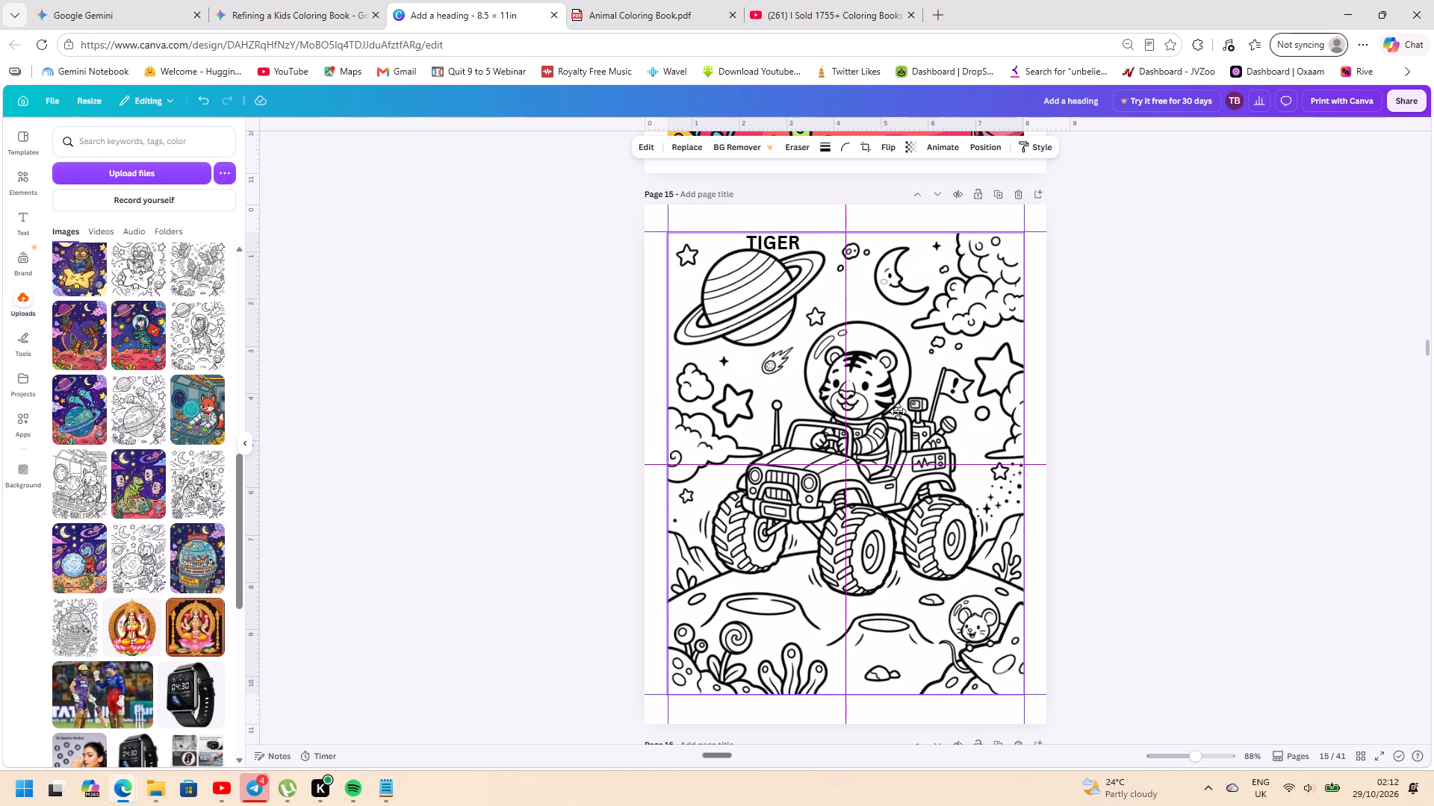
left_click_drag(898, 411, 898, 408)
left_click(667, 461)
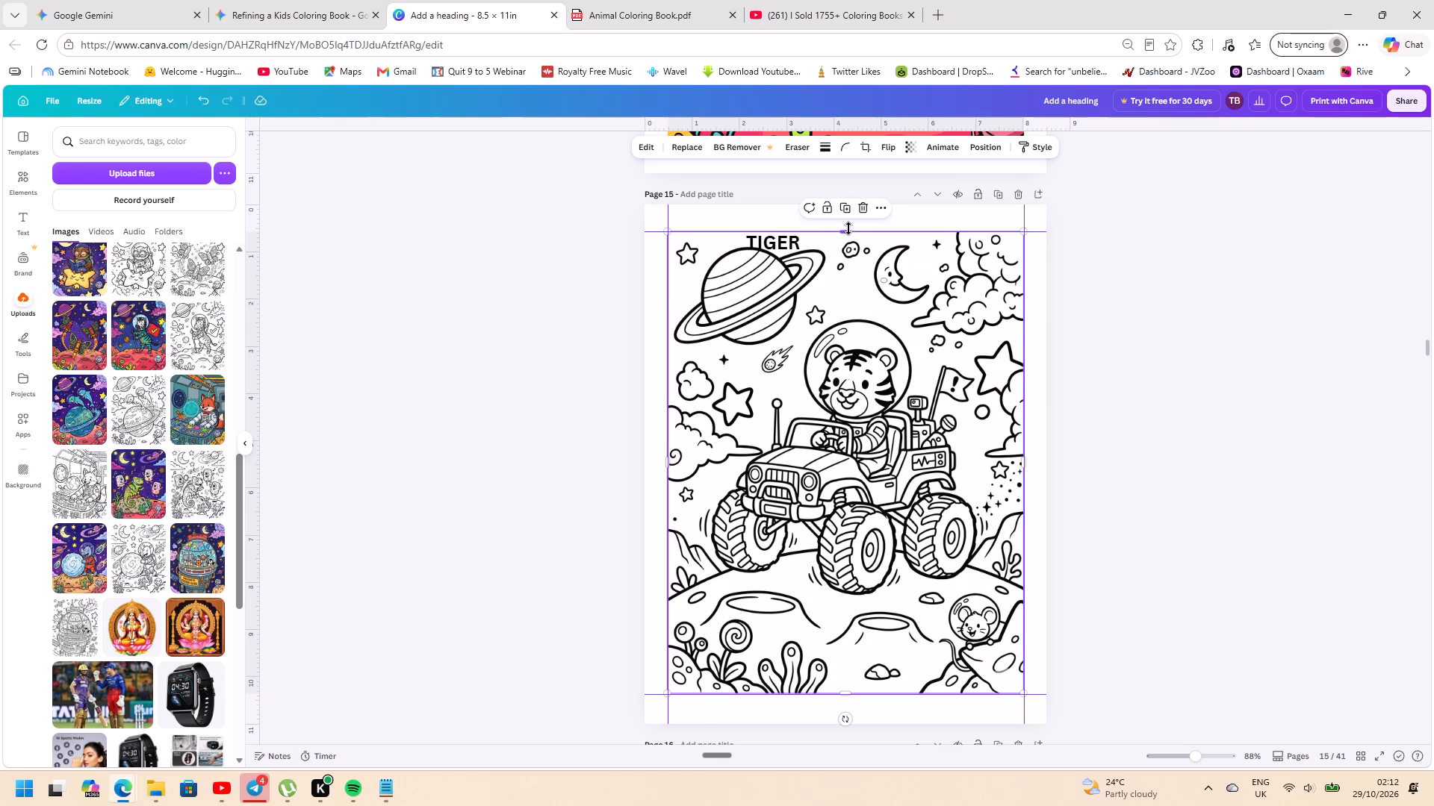
left_click(848, 228)
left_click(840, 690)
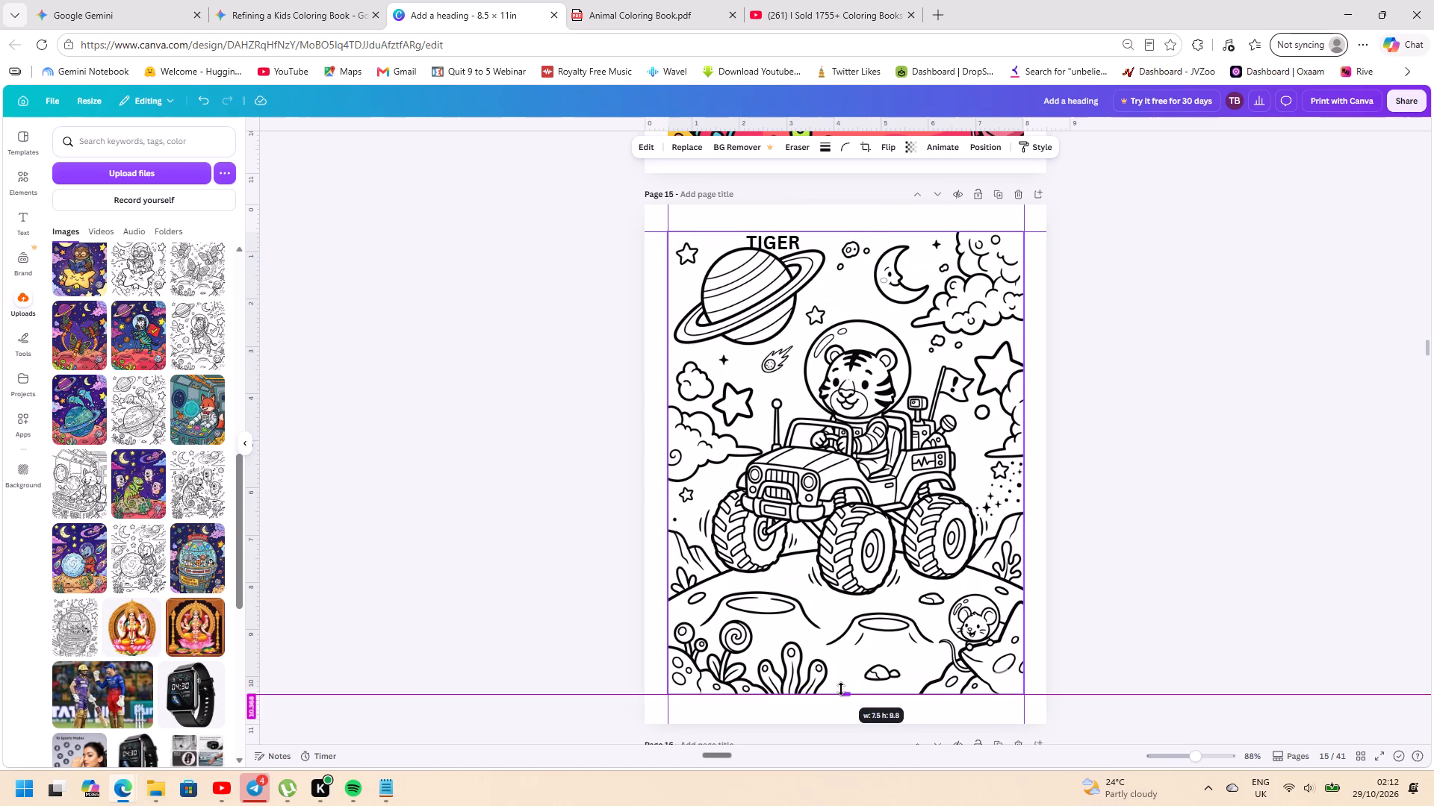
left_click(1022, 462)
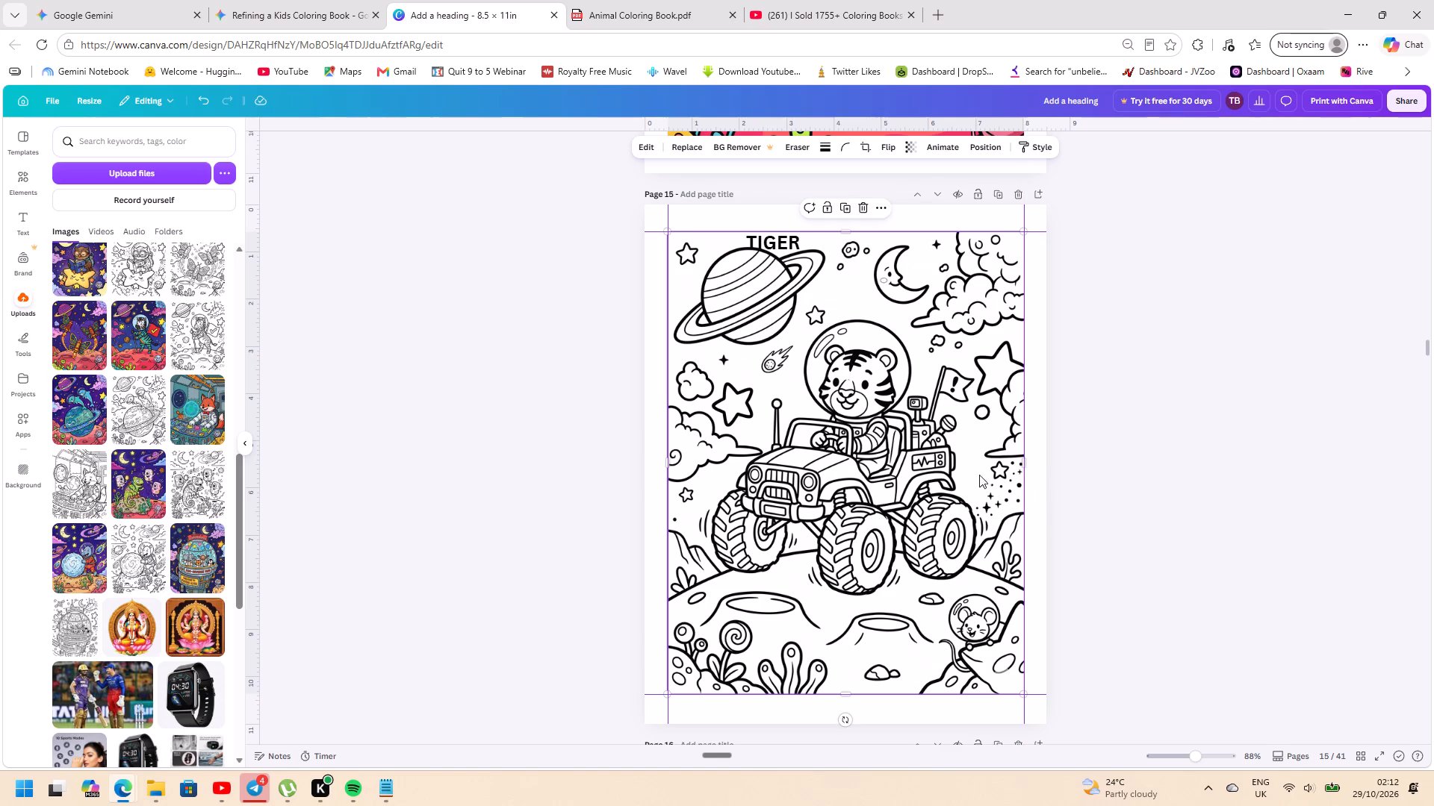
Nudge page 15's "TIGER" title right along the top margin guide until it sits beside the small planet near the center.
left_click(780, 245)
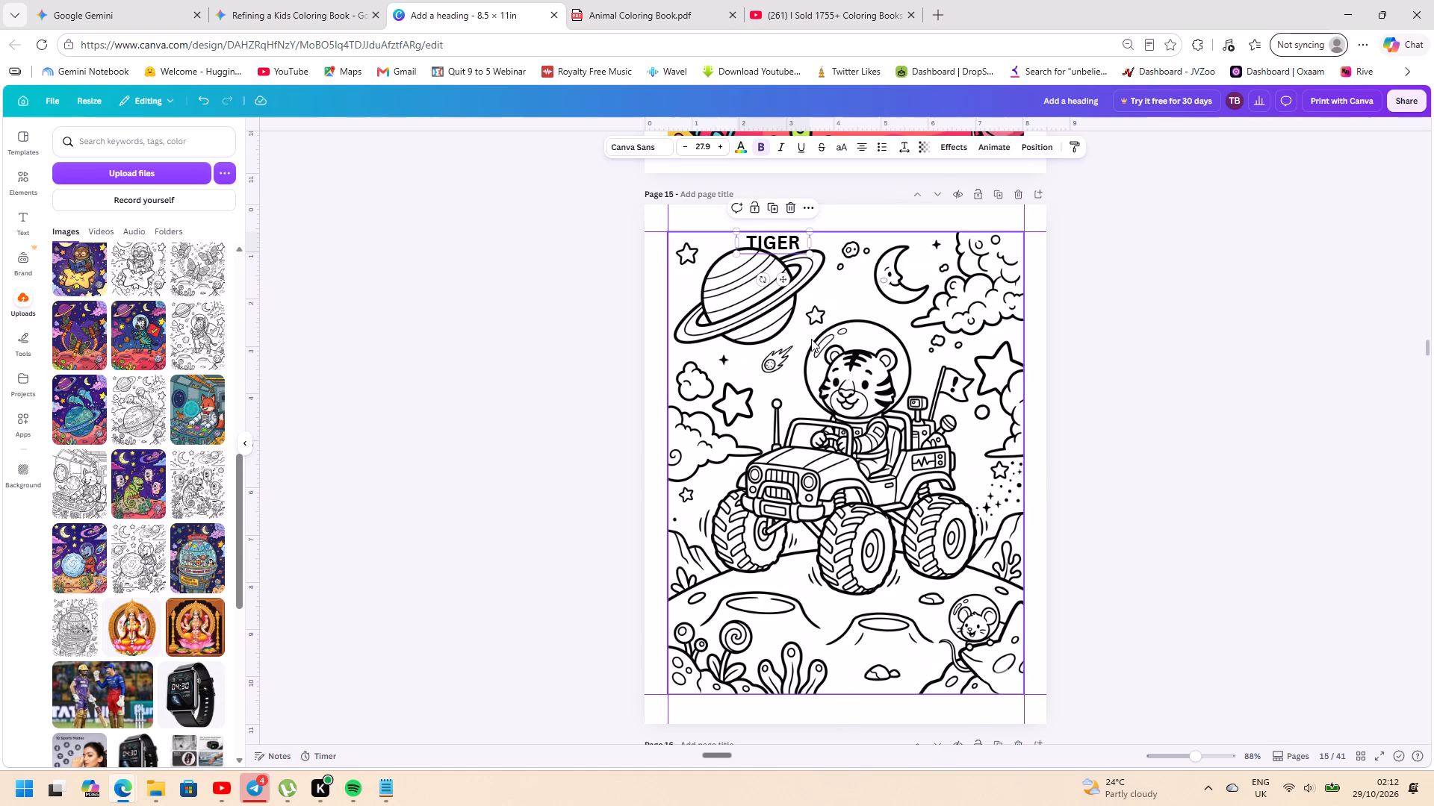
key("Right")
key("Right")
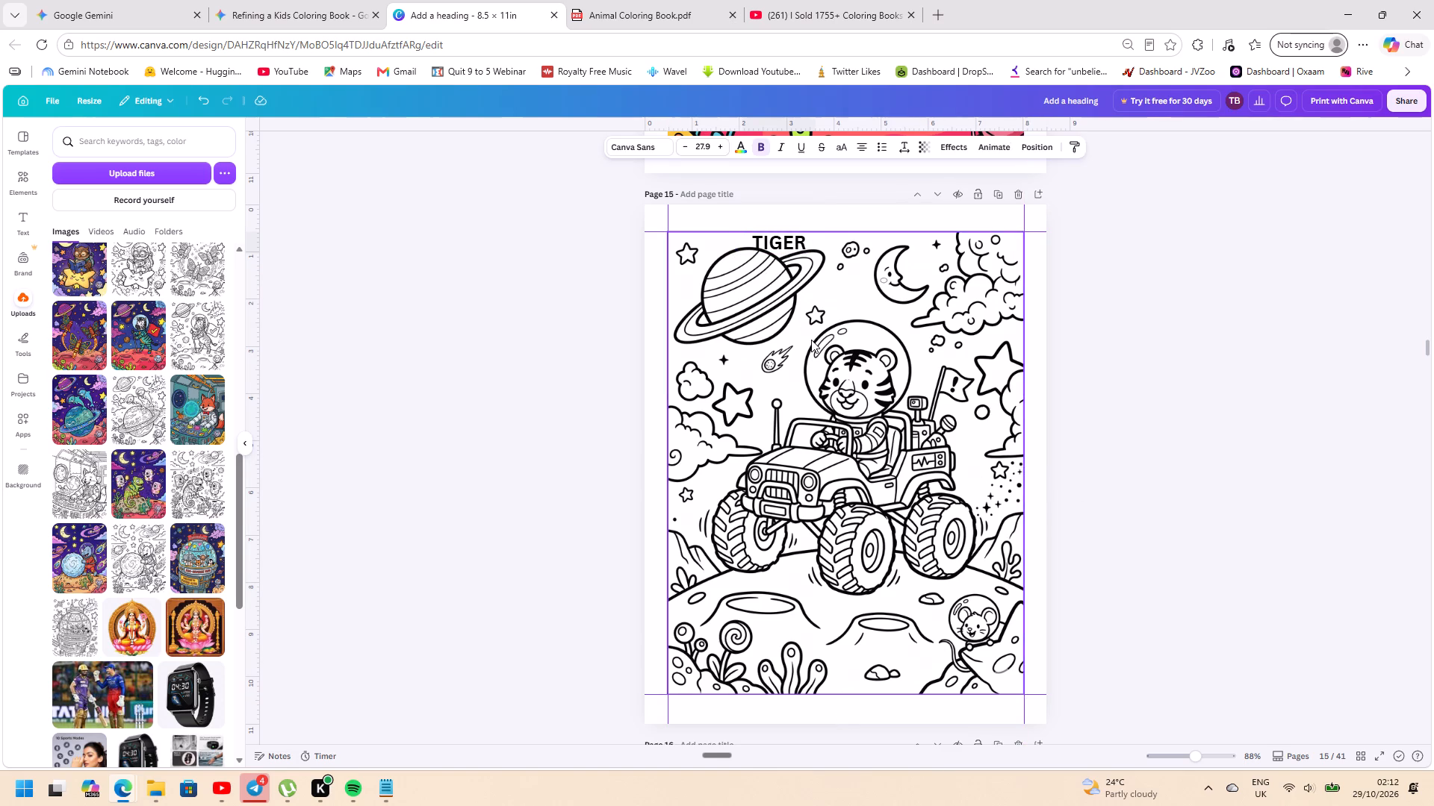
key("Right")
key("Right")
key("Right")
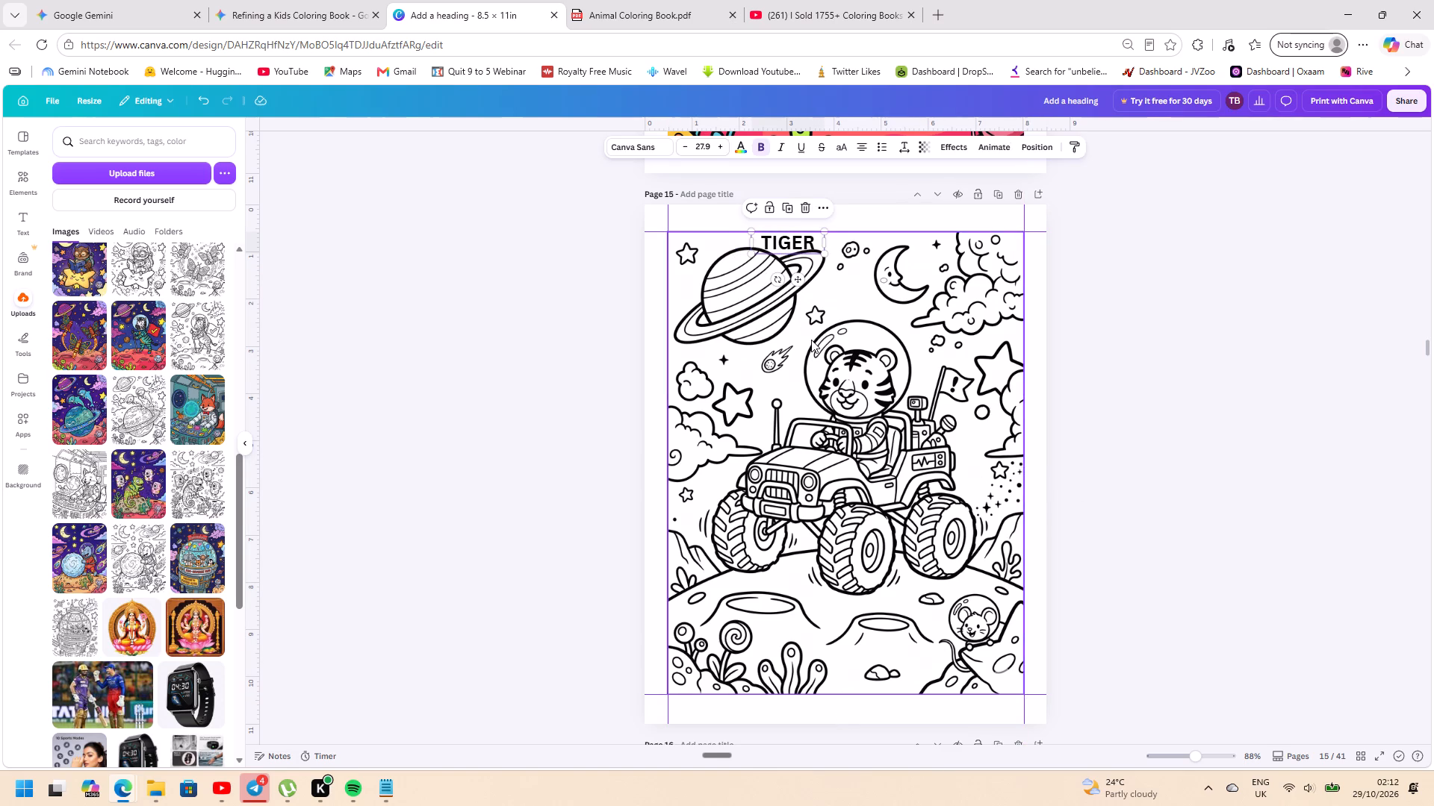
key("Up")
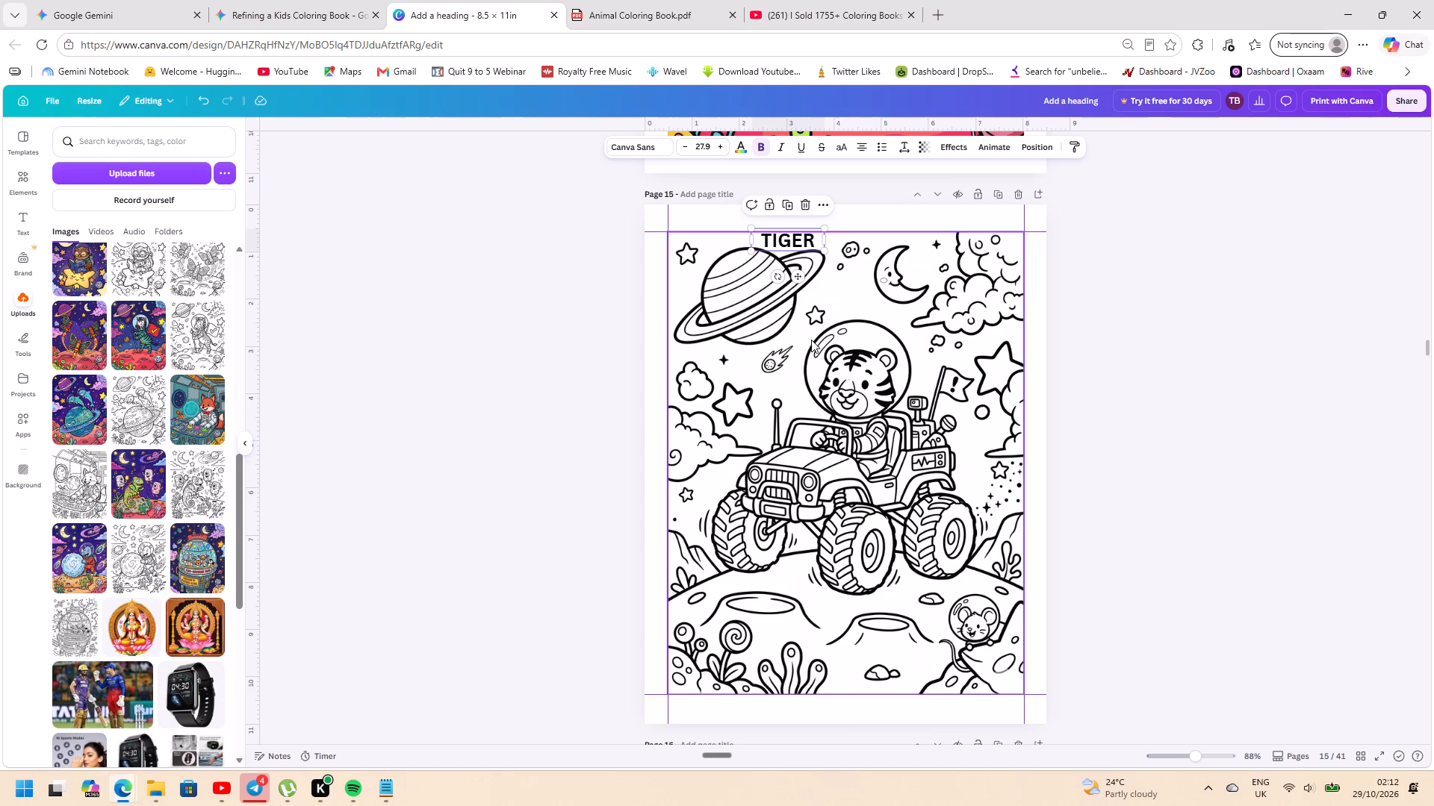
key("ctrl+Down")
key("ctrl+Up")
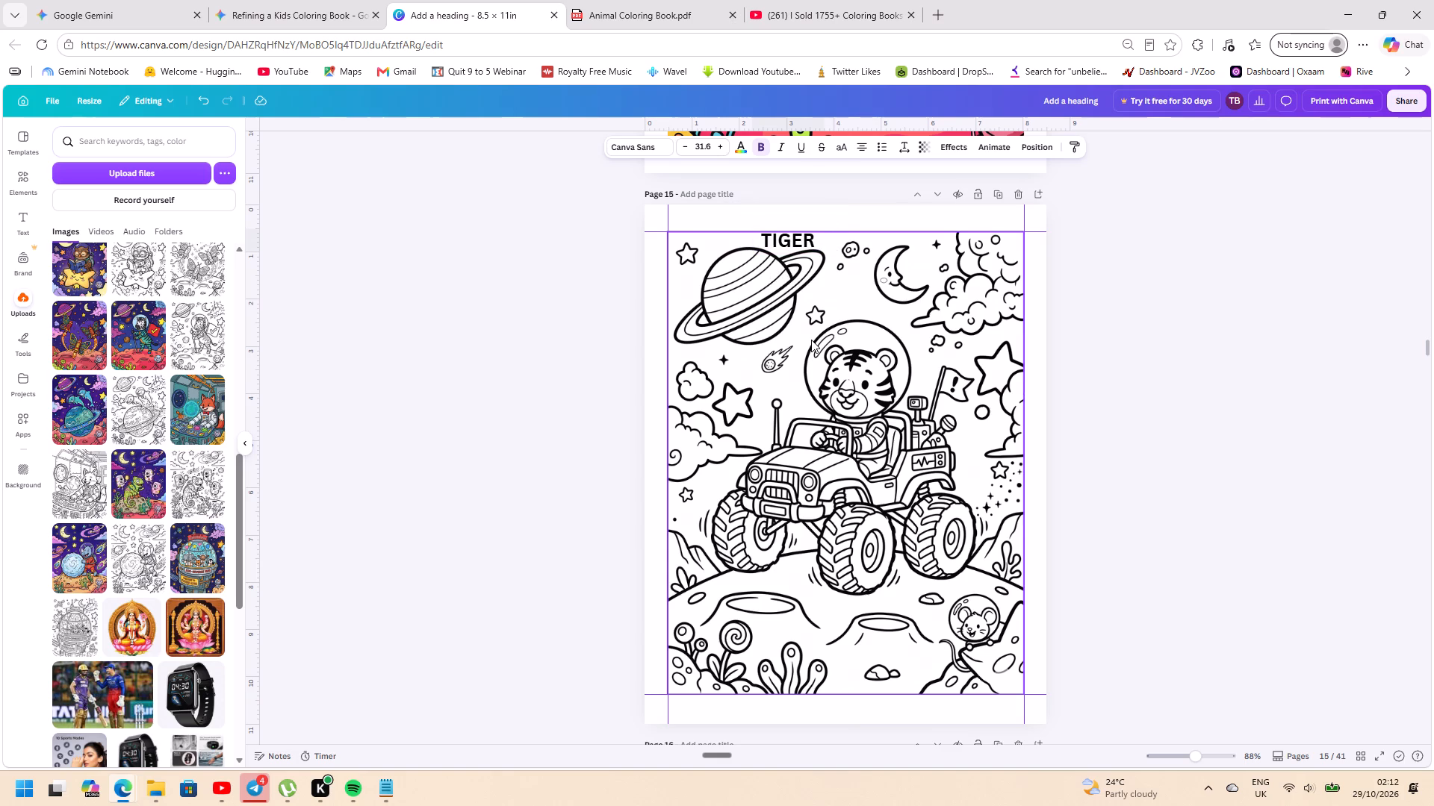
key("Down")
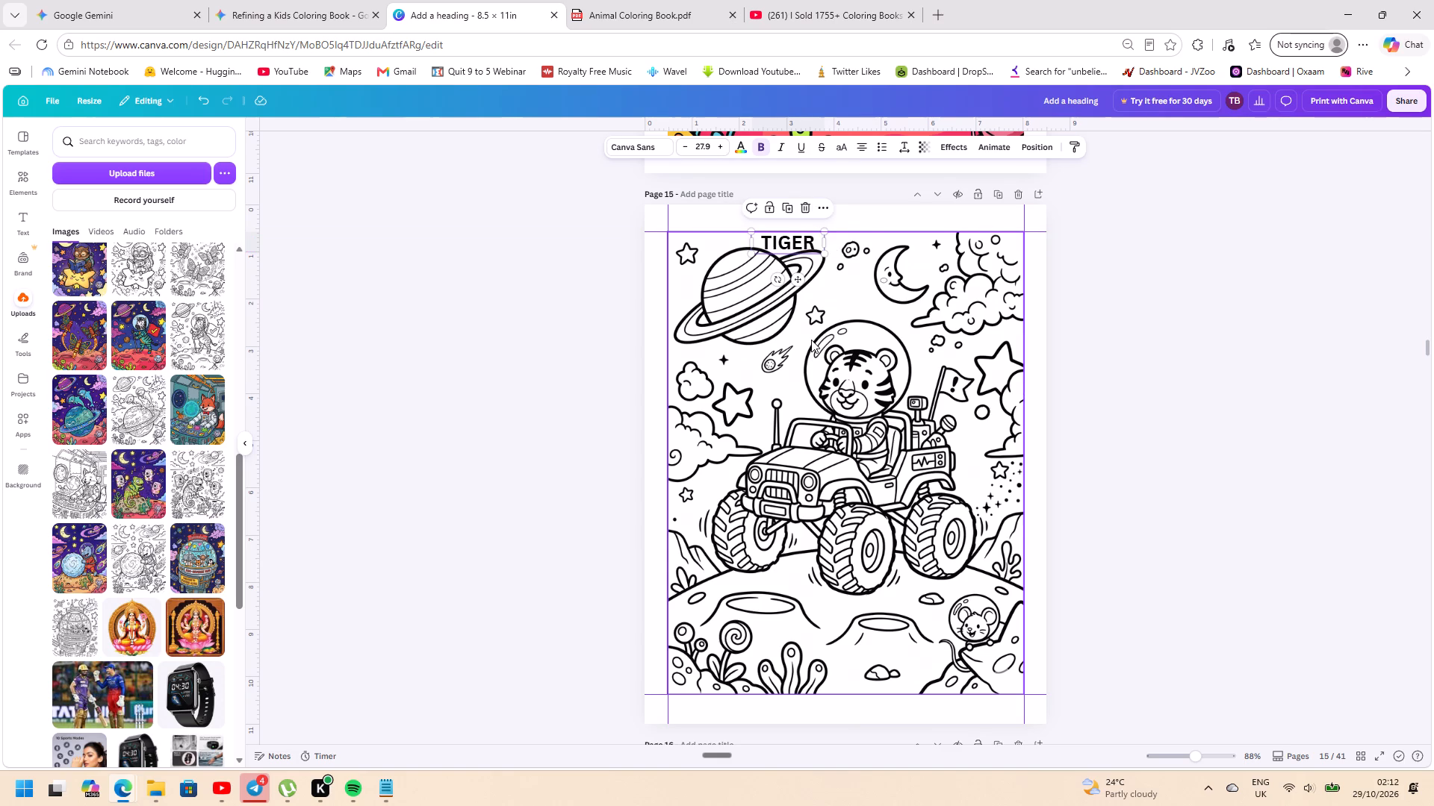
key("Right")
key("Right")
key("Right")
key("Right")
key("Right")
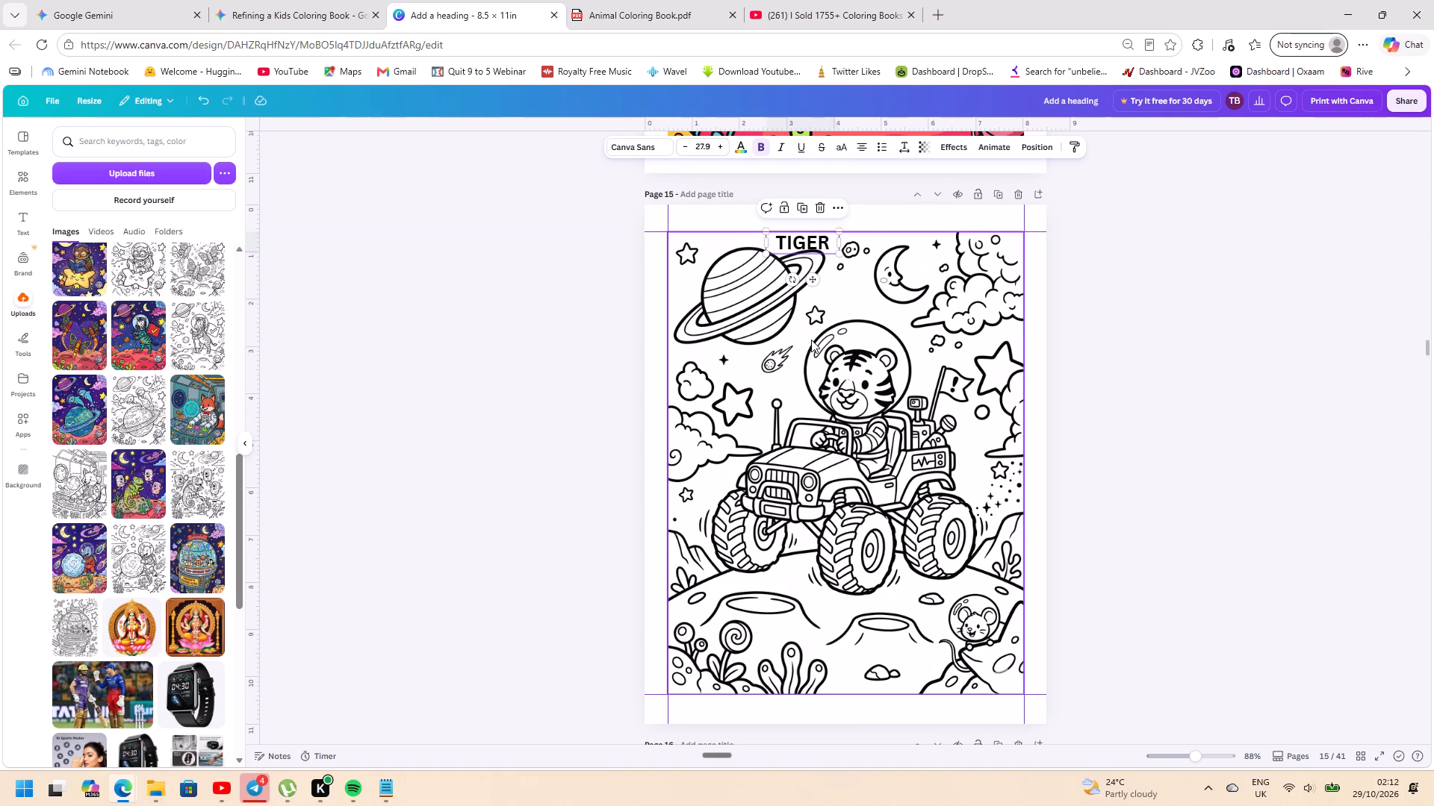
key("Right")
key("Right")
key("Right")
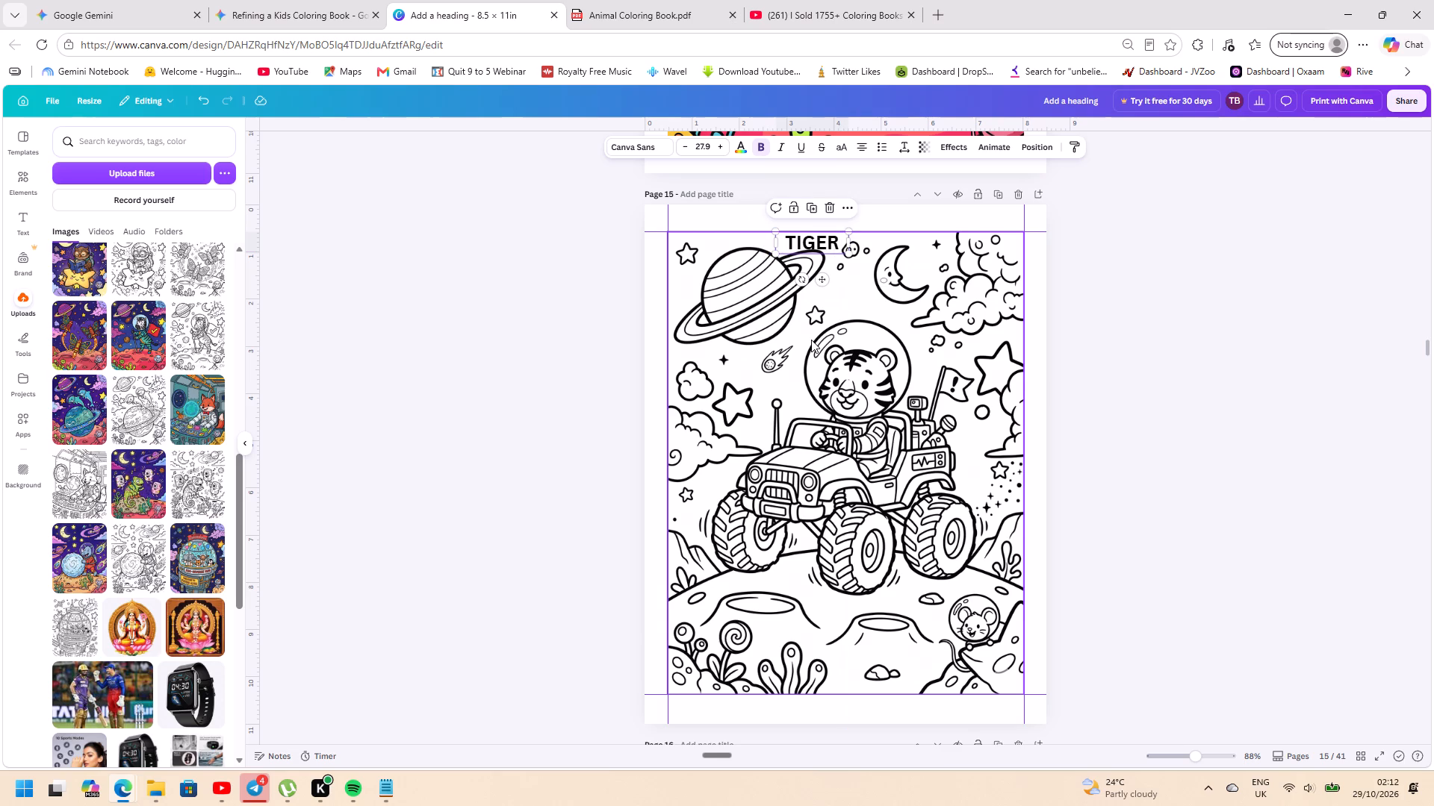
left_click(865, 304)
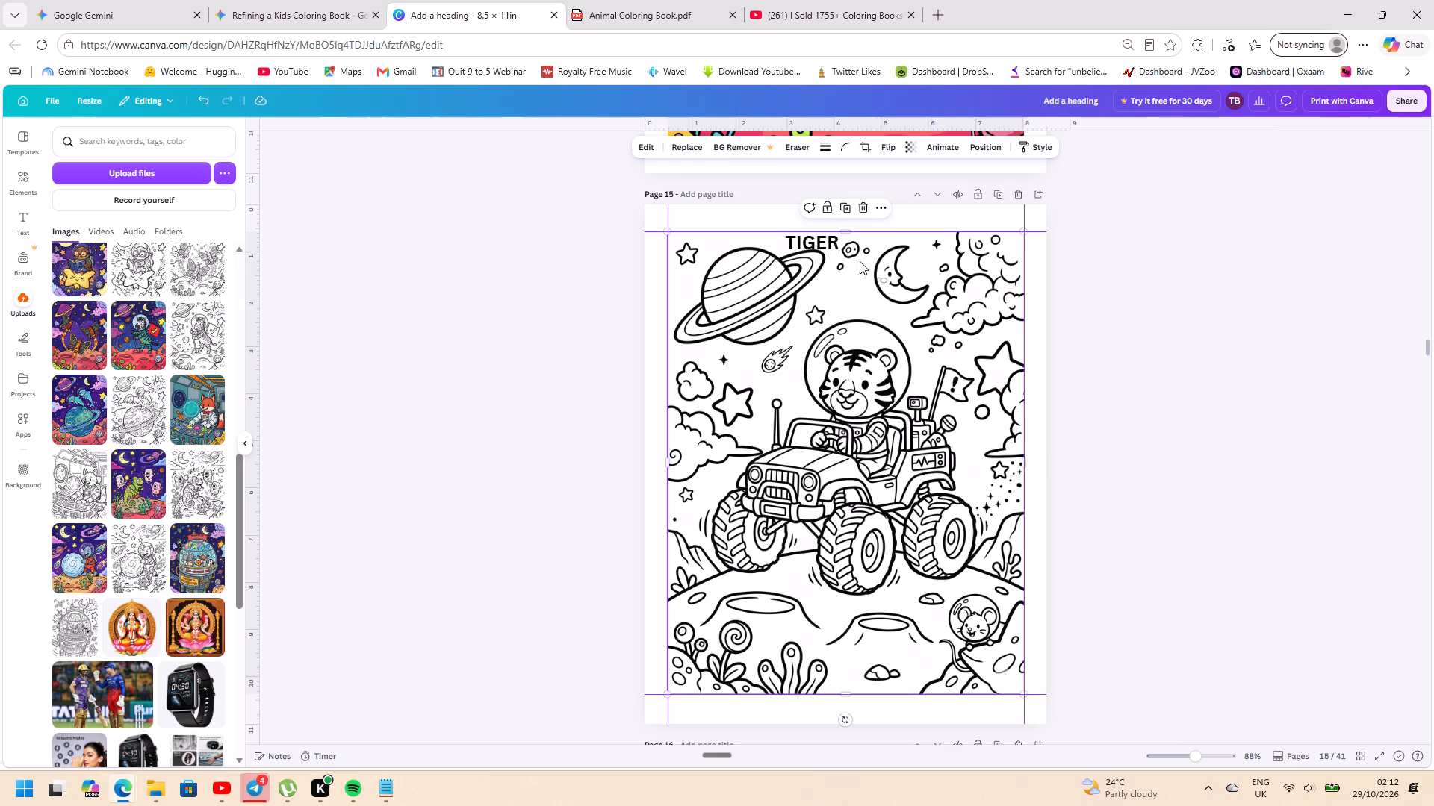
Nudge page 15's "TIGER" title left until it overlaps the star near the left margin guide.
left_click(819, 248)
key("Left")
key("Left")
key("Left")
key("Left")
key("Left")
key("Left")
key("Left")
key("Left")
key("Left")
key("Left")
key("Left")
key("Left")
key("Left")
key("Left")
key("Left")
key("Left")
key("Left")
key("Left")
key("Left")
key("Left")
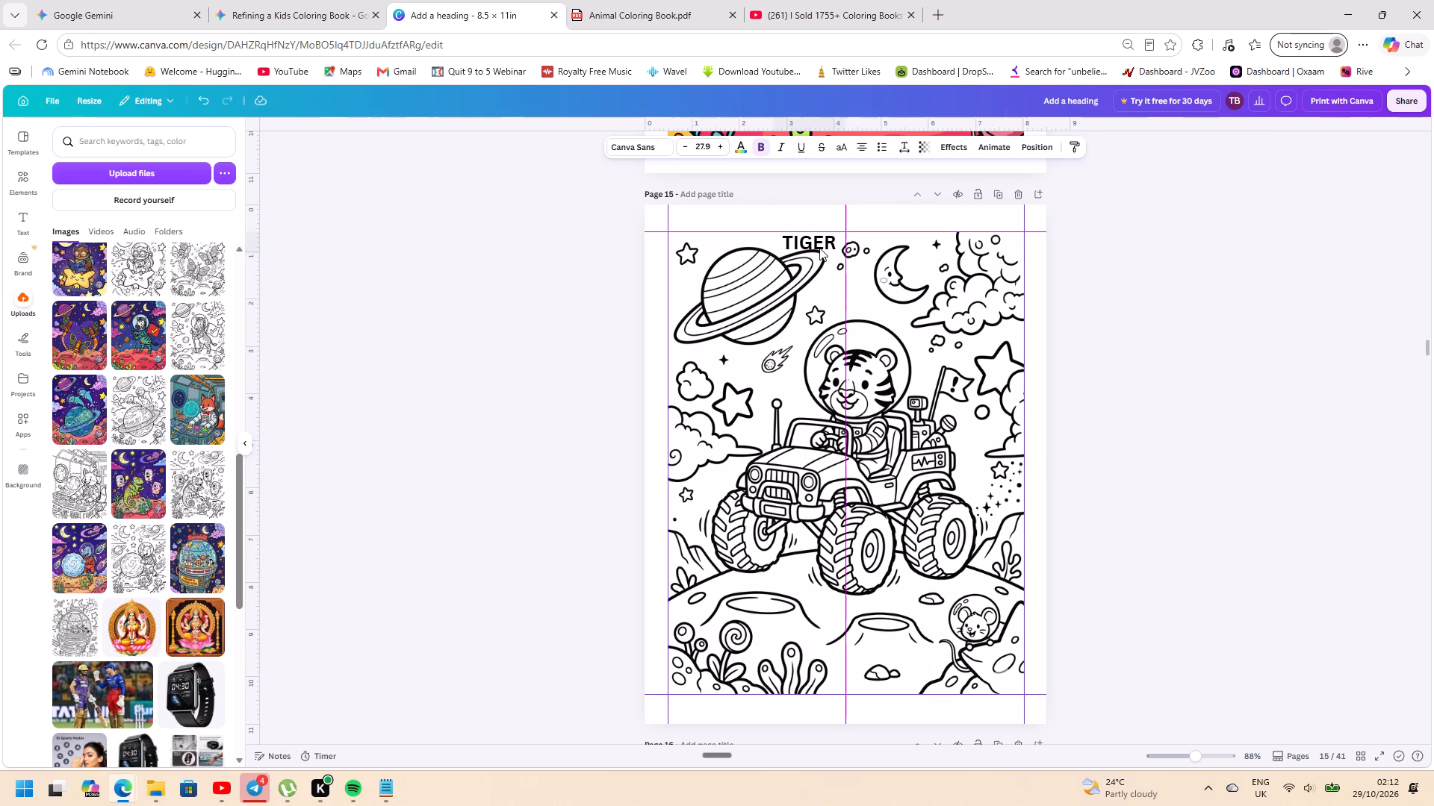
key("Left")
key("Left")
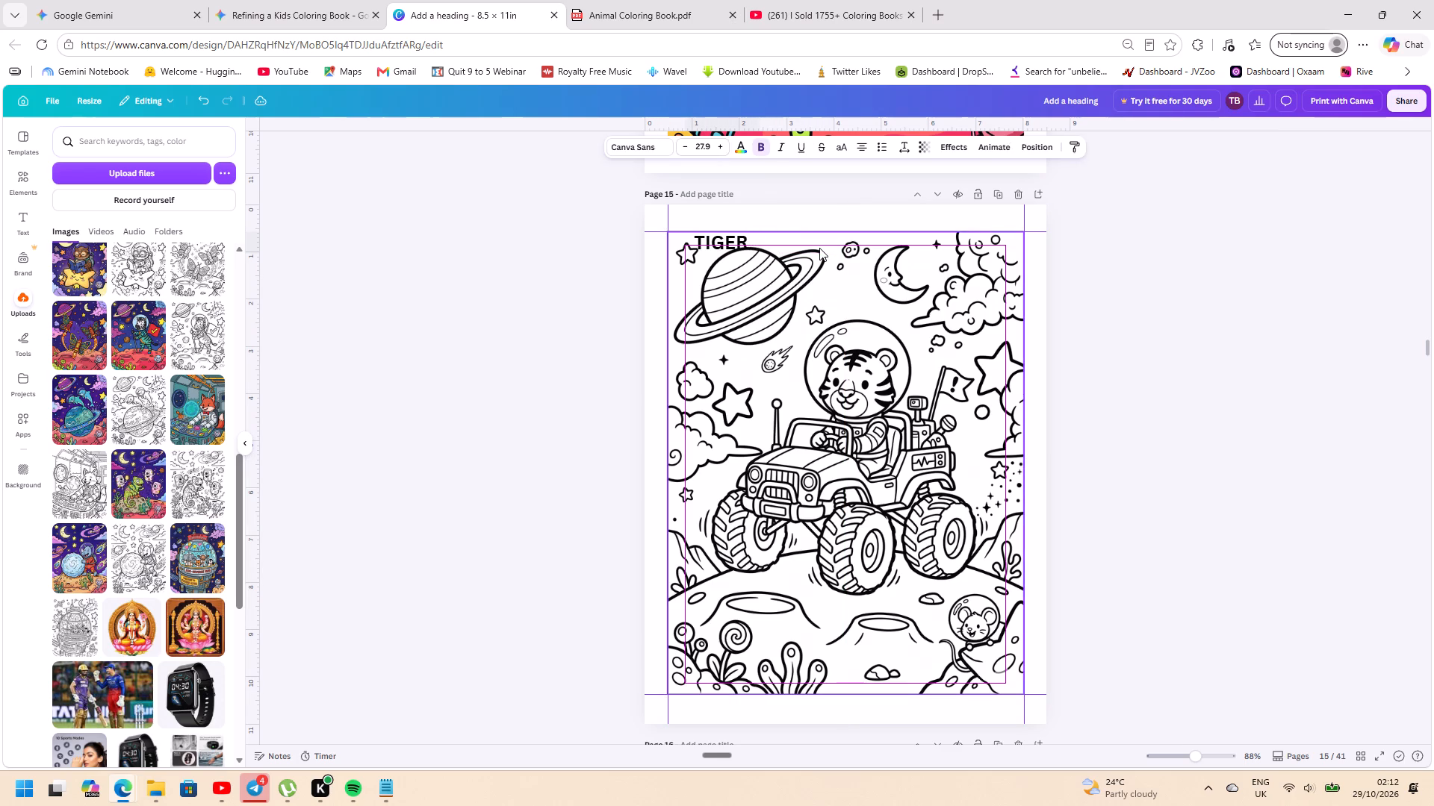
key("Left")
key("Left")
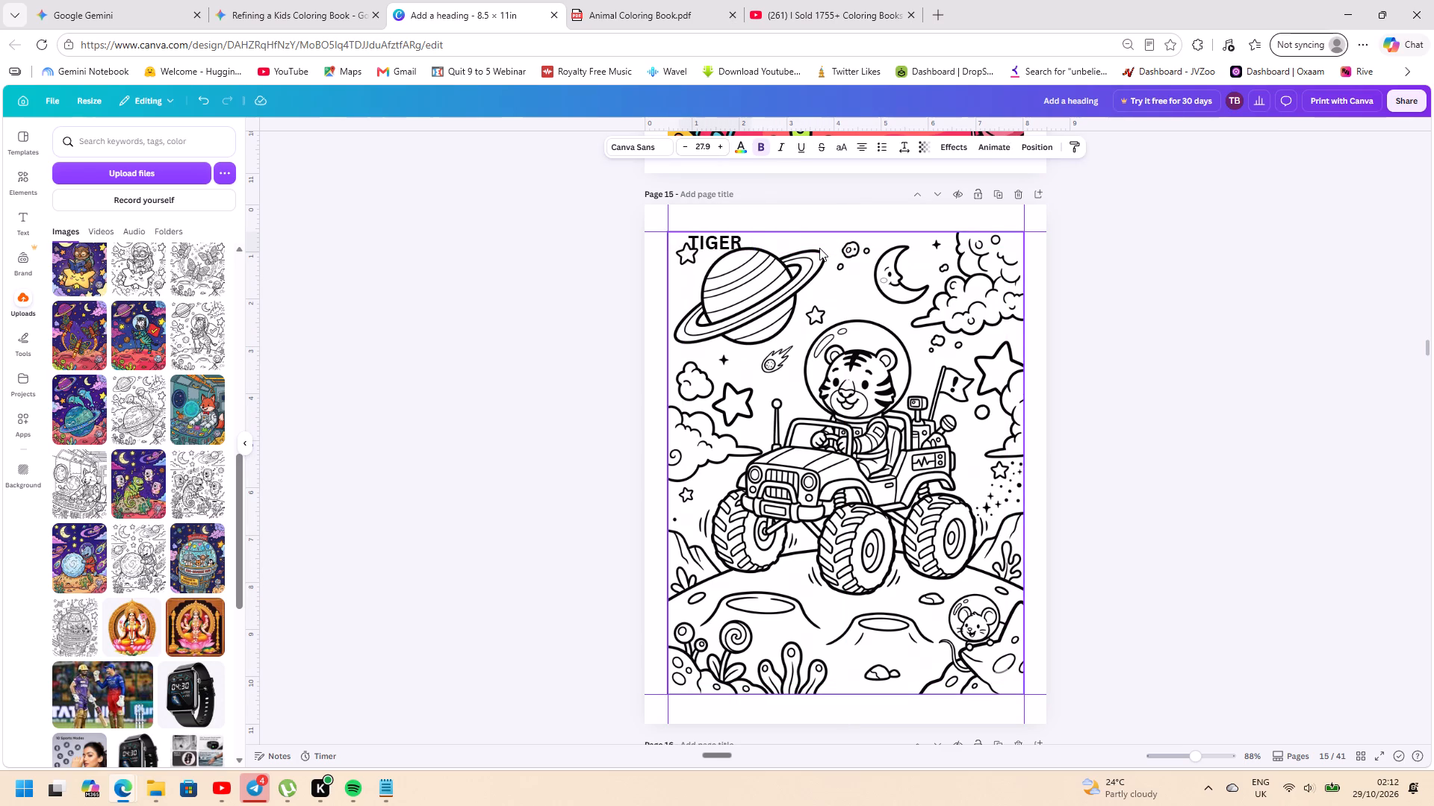
Nudge page 15's "TIGER" title back right until it sits slightly left of center, above the ringed planet's right side.
key("Right")
key("Right")
key("Right")
key("Right")
key("Right")
key("Right")
key("Right")
key("Right")
key("Right")
key("Right")
key("Right")
key("Right")
key("Right")
key("Right")
key("Right")
key("Right")
key("Right")
key("Right")
key("Right")
key("Right")
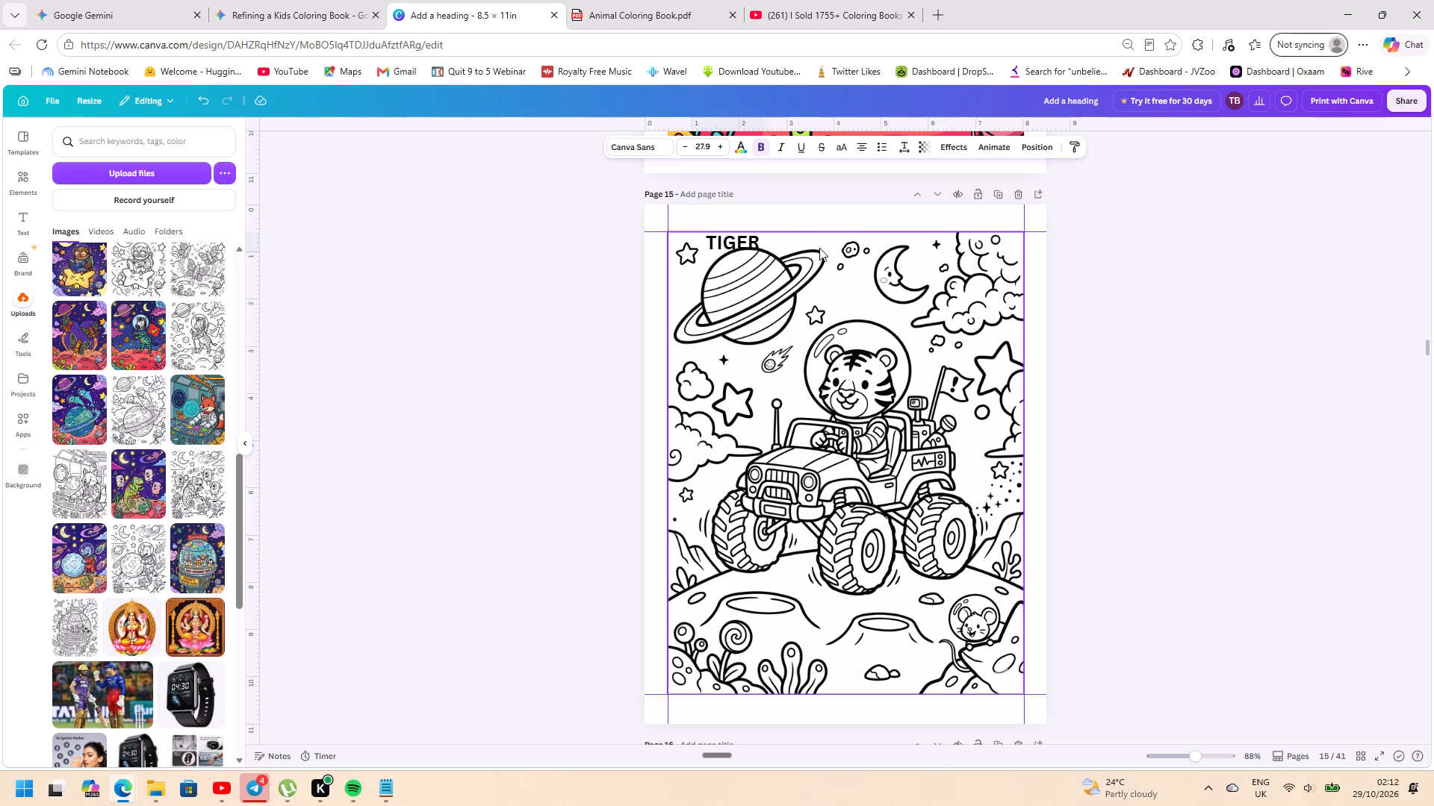
key("Right")
key("Right")
key("Right")
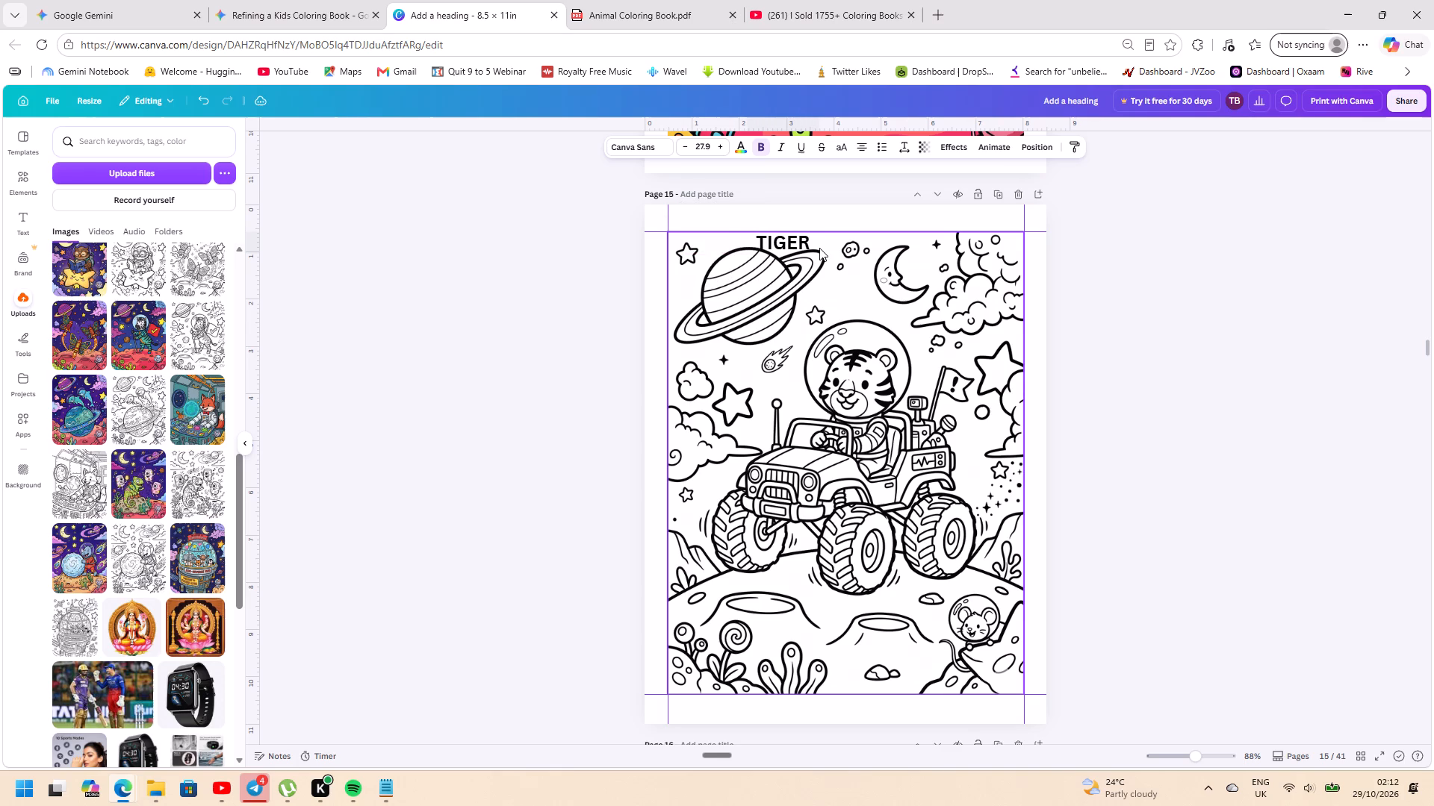
key("Right")
key("Right")
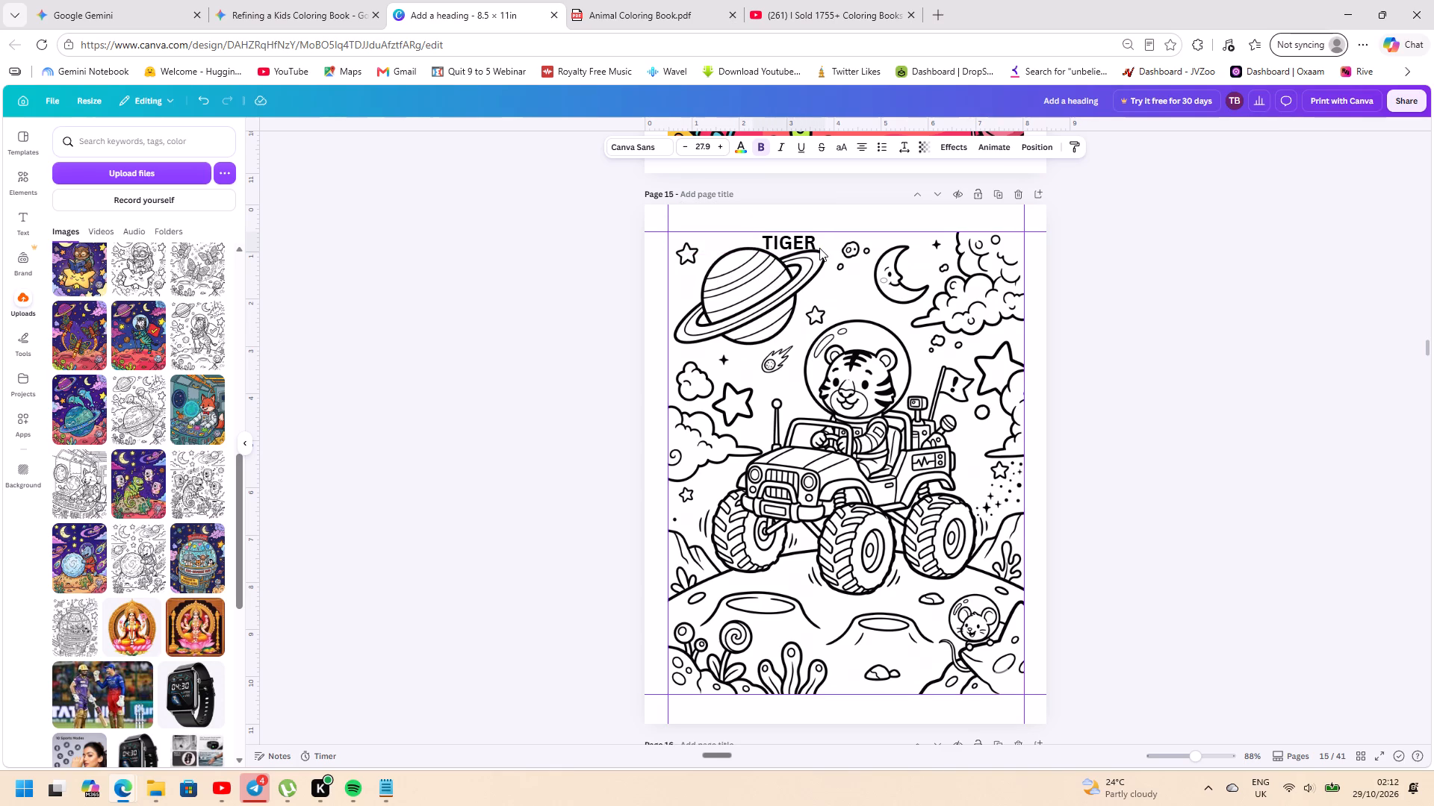
left_click(860, 299)
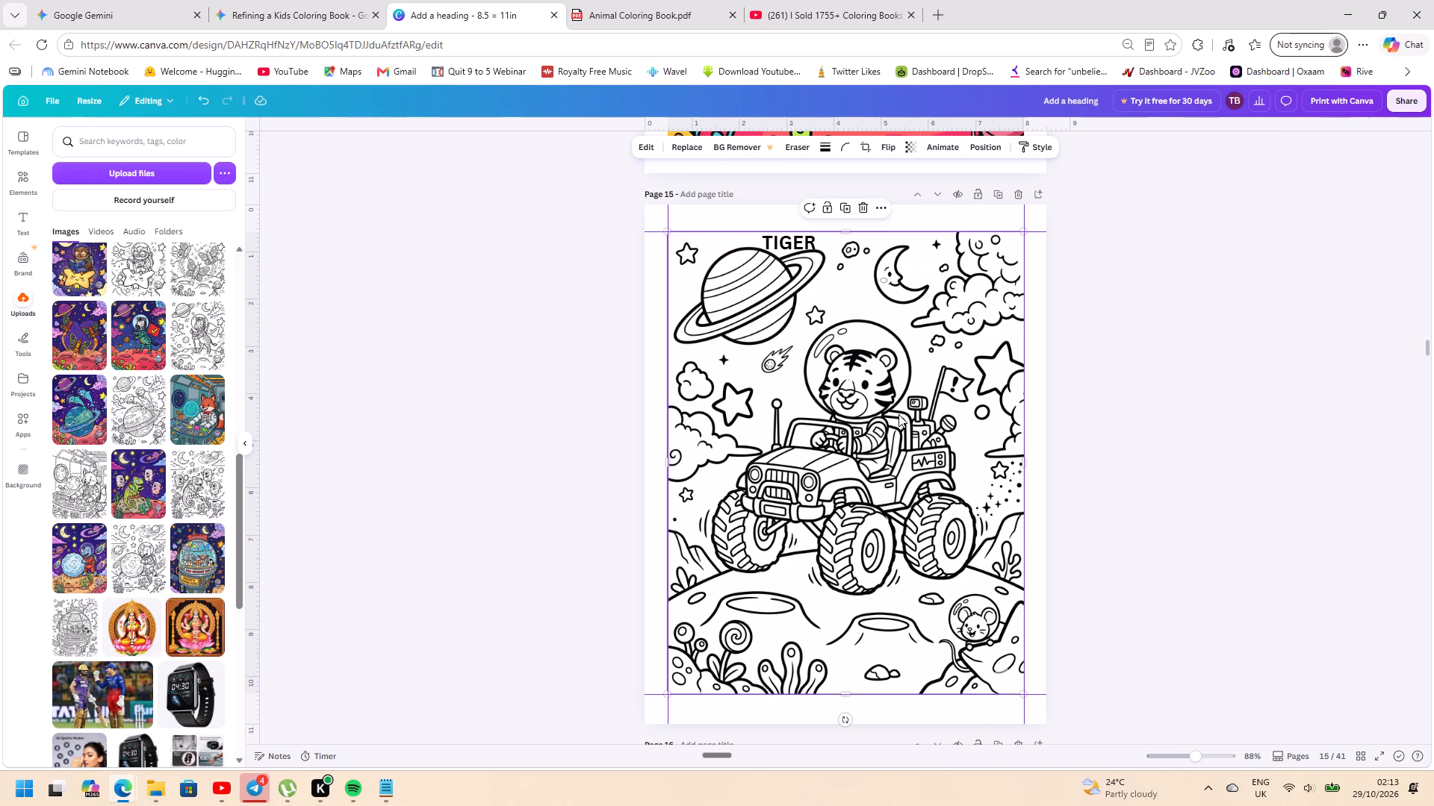
left_click(926, 413)
Resize page 16's colored panda and polar bear image so all four edges meet the margin guides.
scroll(933, 452, "down", 1)
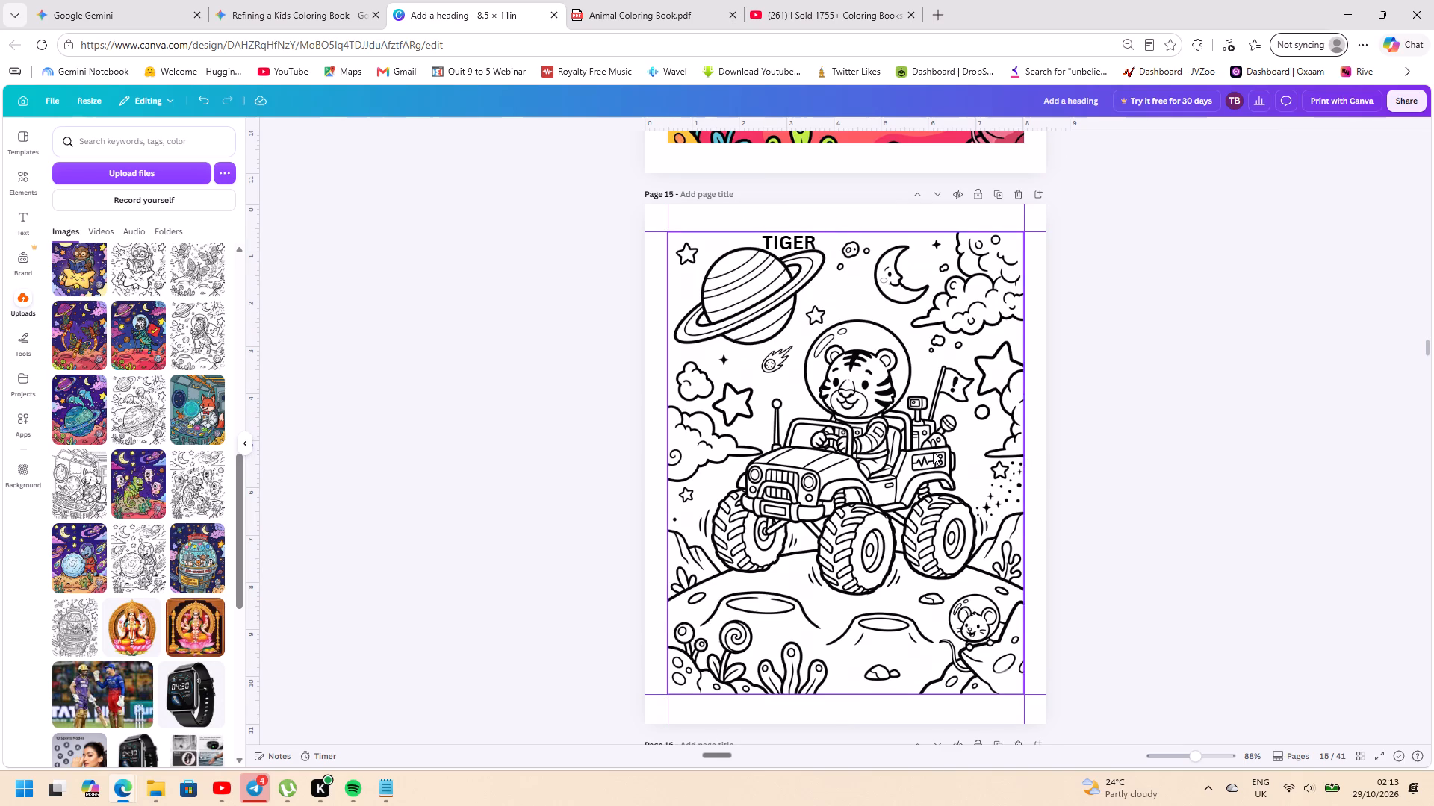
scroll(933, 452, "down", 7)
left_click(916, 452)
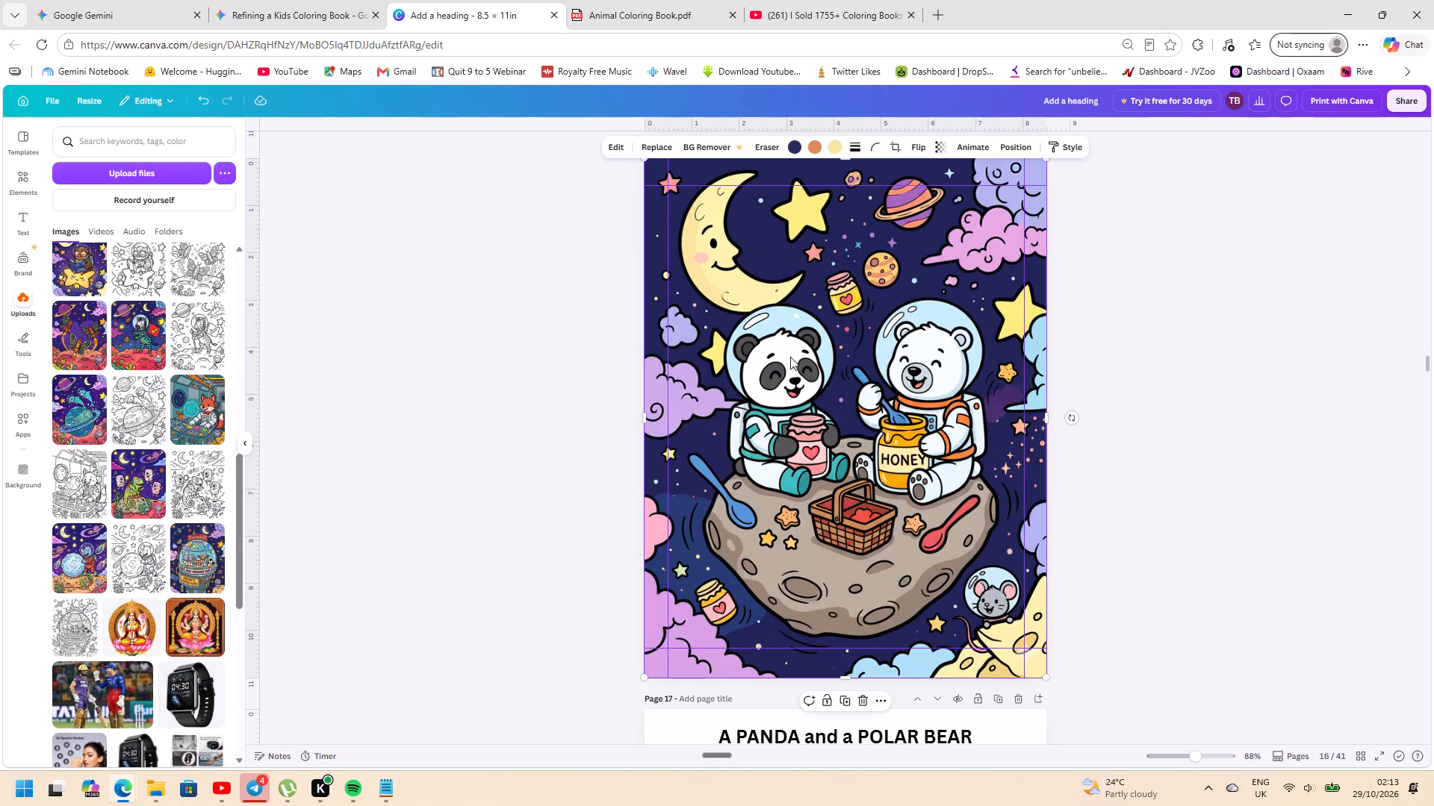
left_click_drag(645, 161, 666, 181)
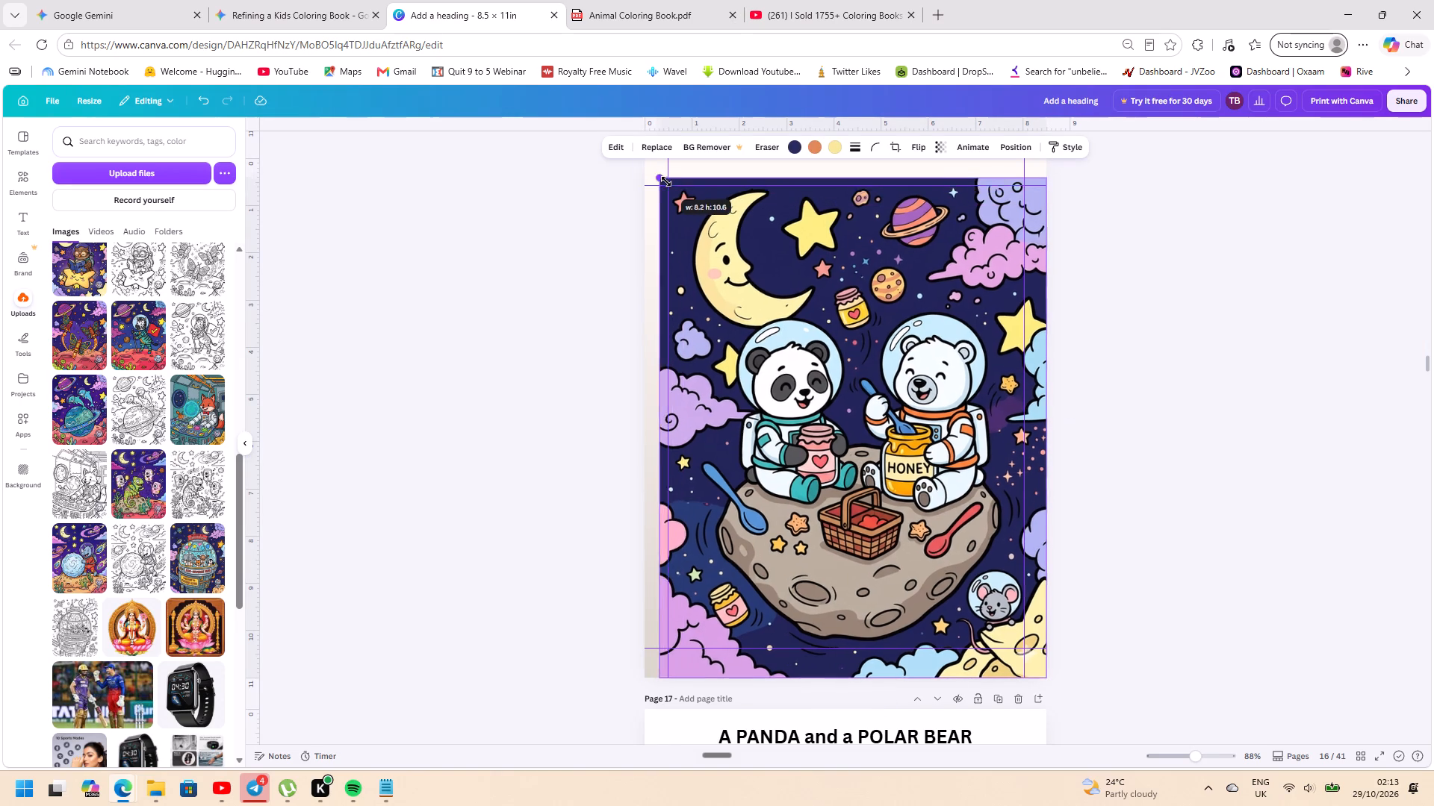
left_click_drag(666, 181, 673, 184)
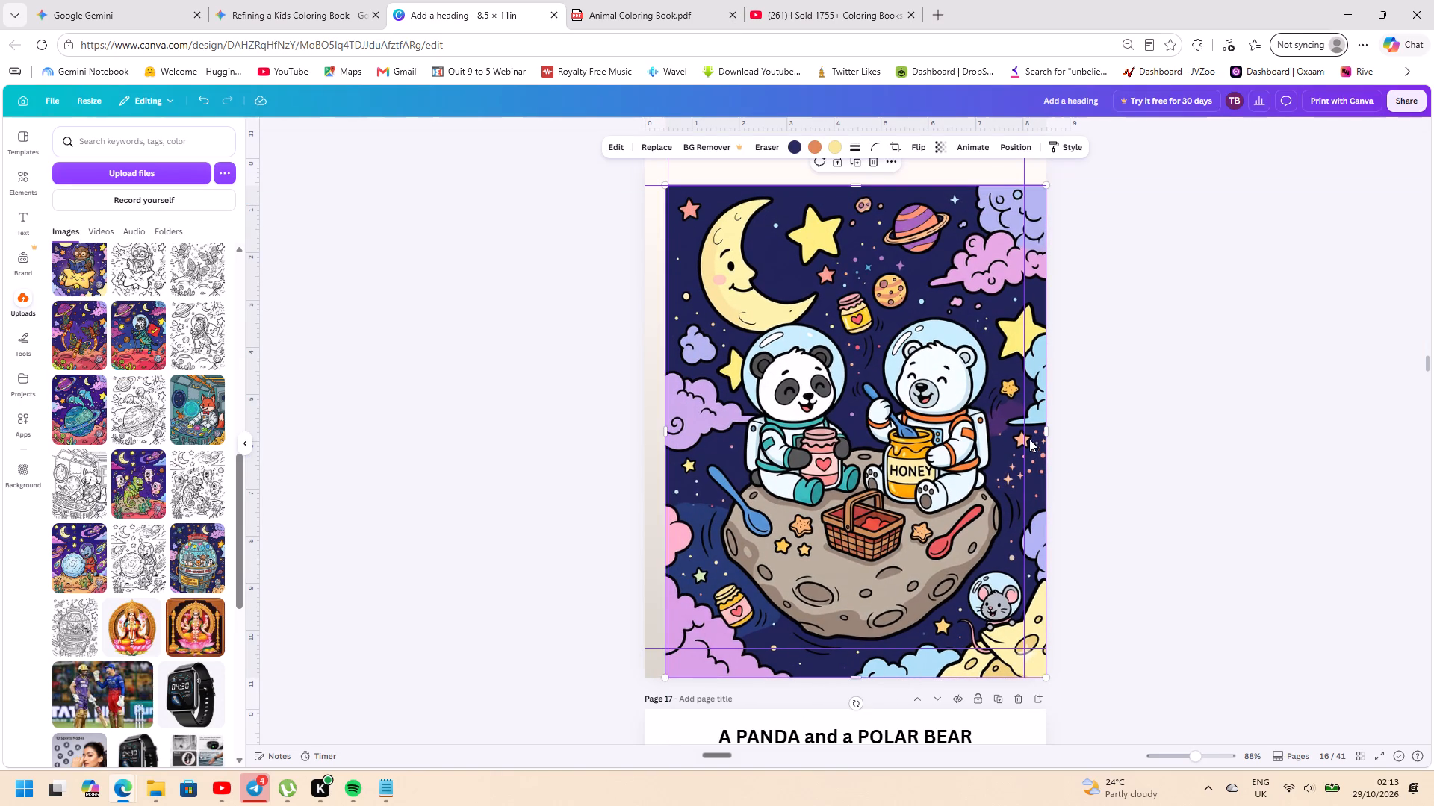
left_click_drag(1044, 428, 1021, 427)
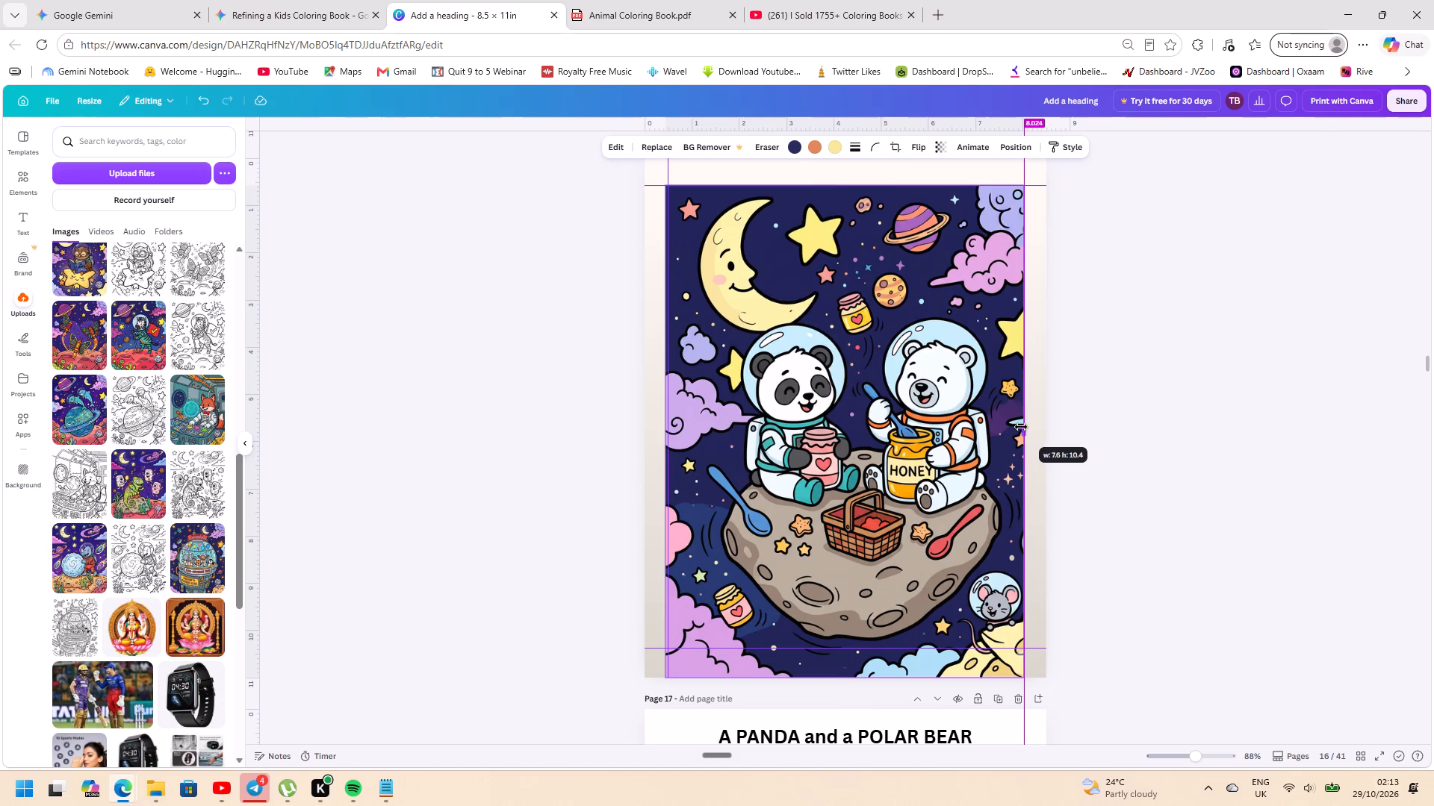
left_click_drag(843, 674, 844, 646)
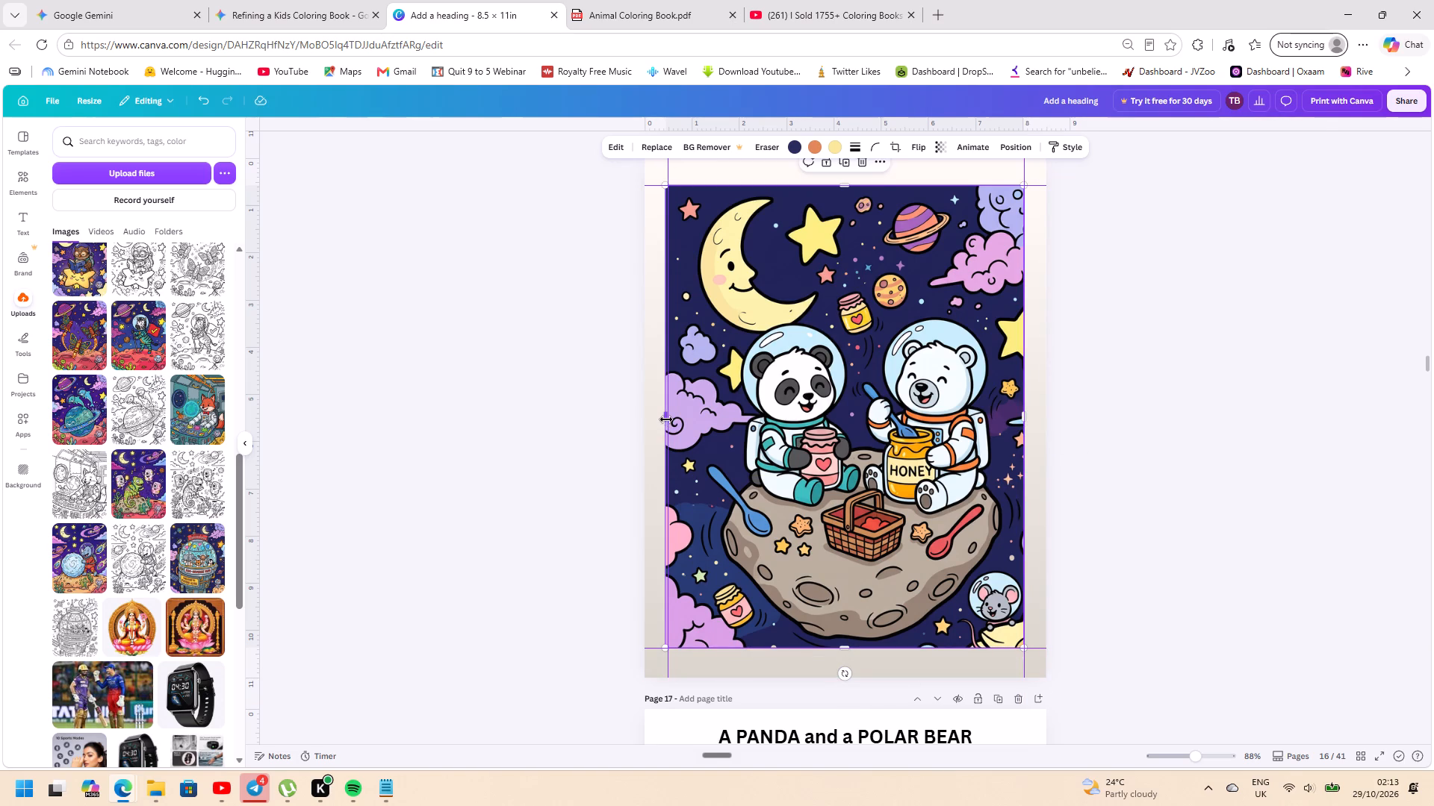
left_click(666, 419)
left_click(828, 454)
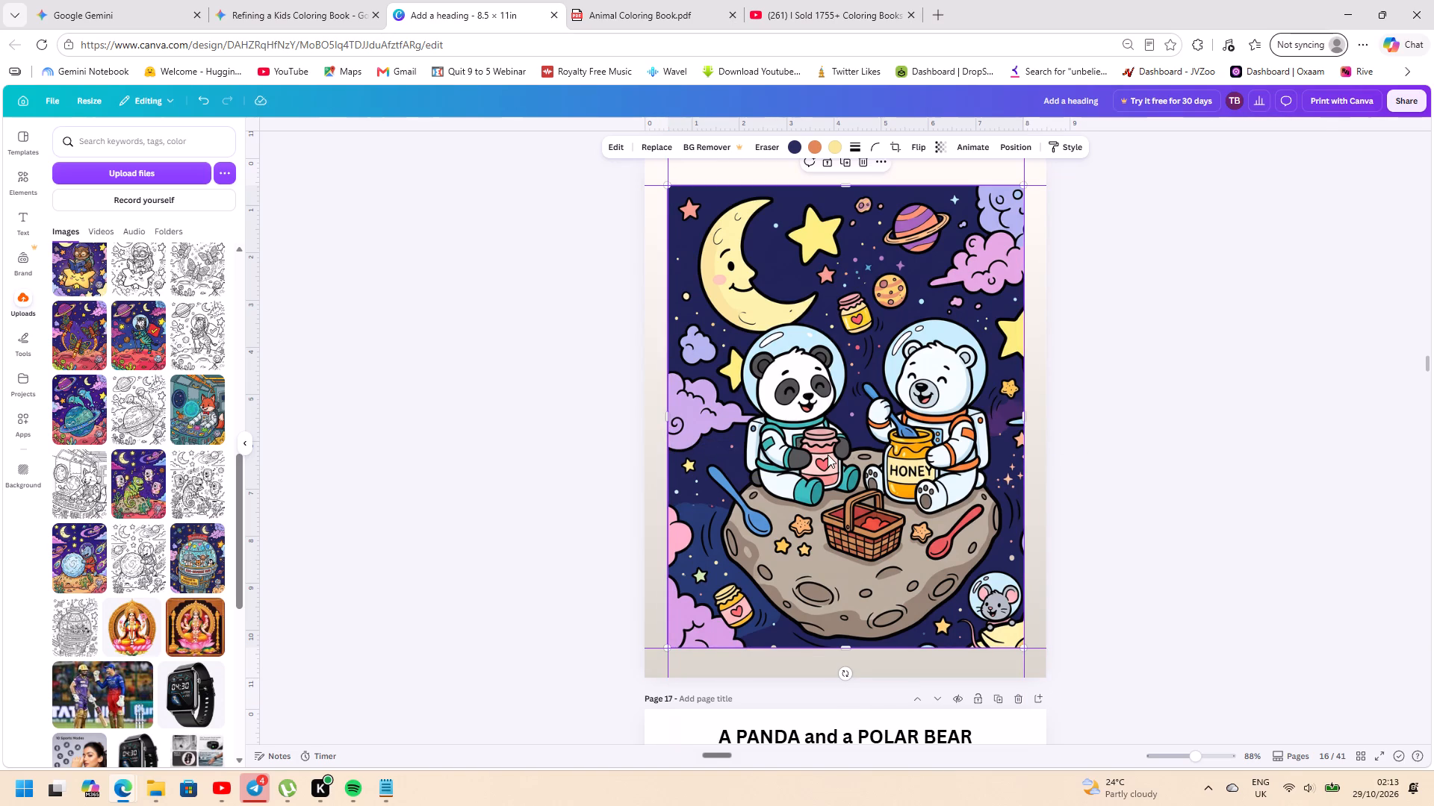
Set page 16's background color to white.
left_click(648, 272)
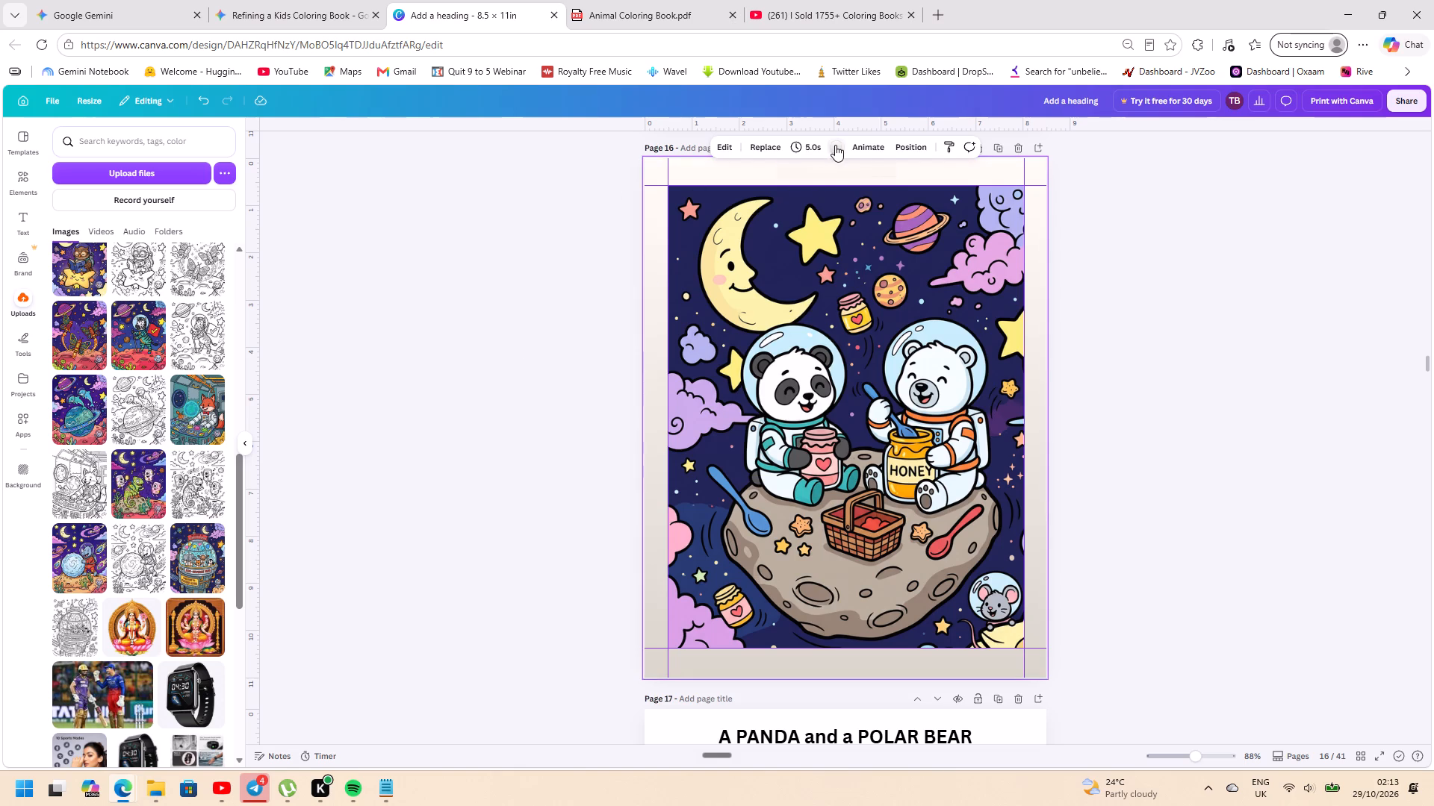
left_click(836, 145)
left_click(93, 410)
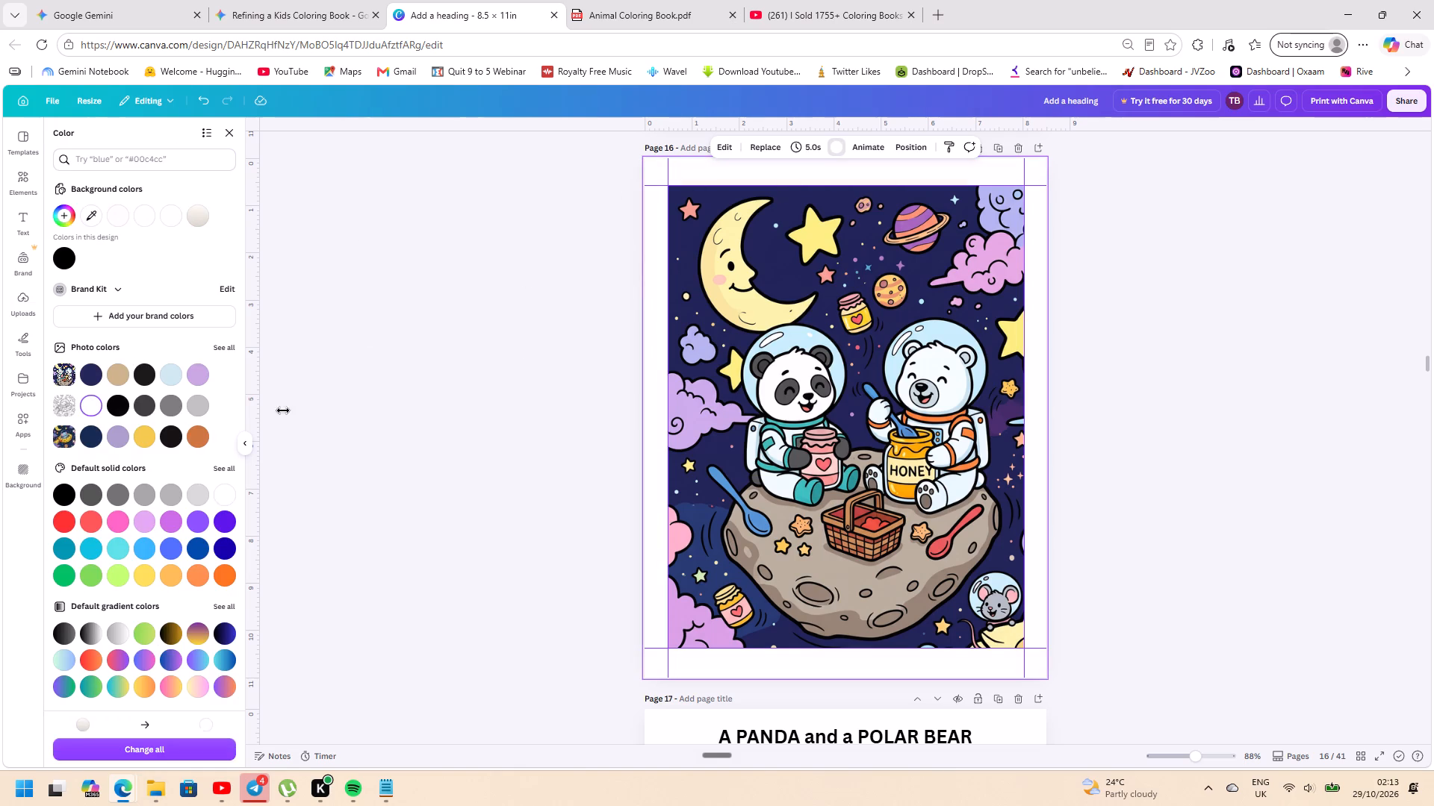
left_click(314, 414)
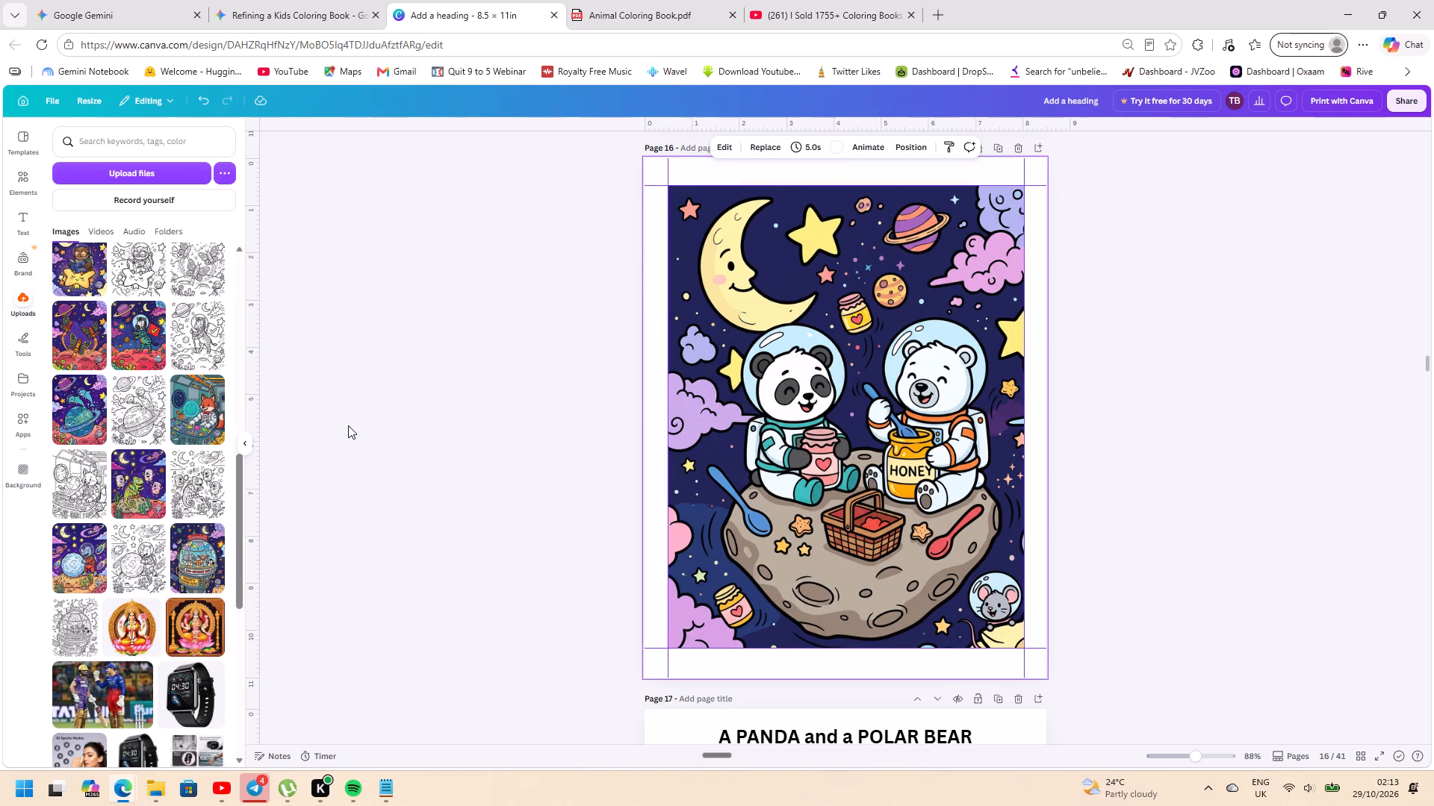
Move page 17's panda and polar bear line art up to the top margin guide and extend it to the bottom guide.
scroll(348, 425, "down", 1)
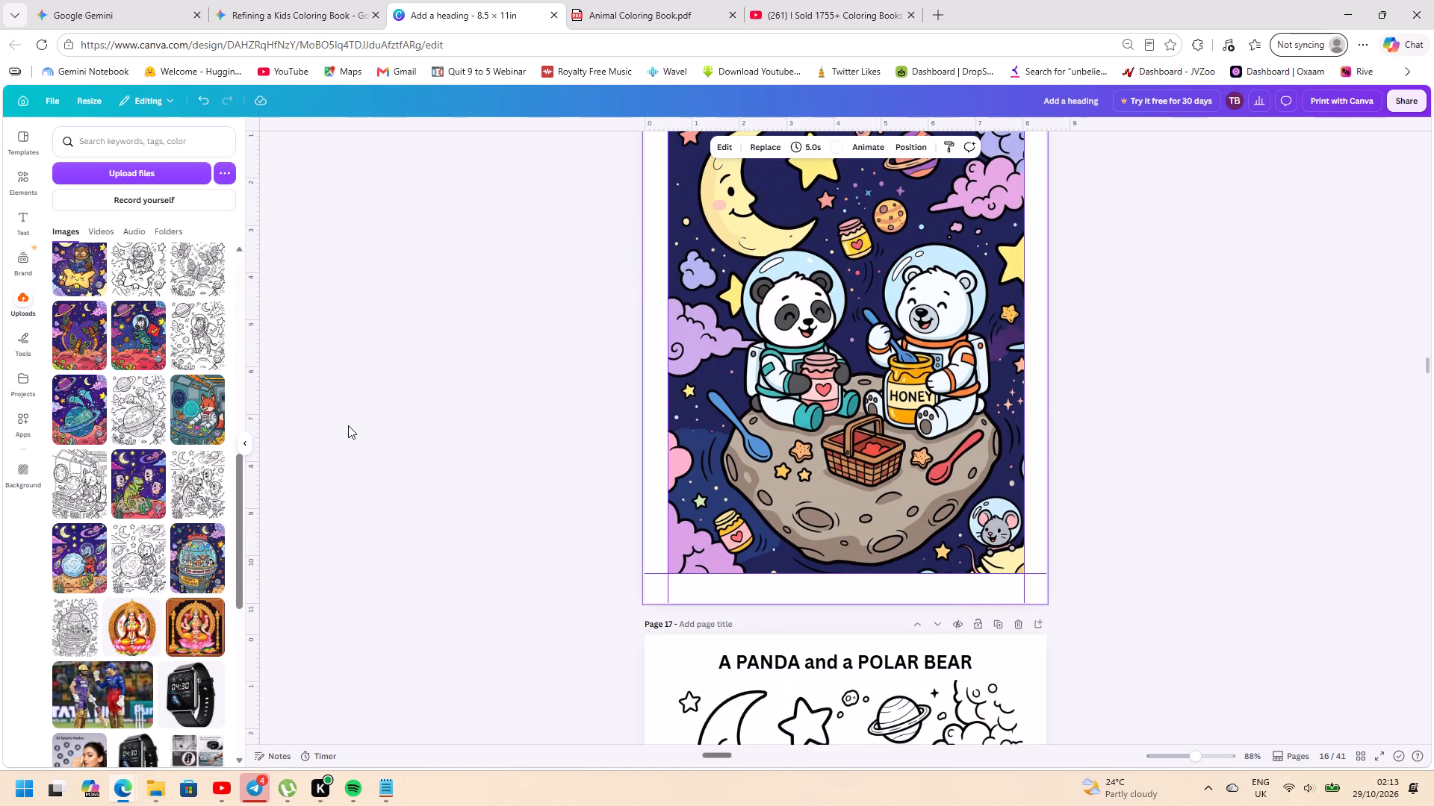
scroll(348, 425, "up", 2)
scroll(348, 425, "down", 8)
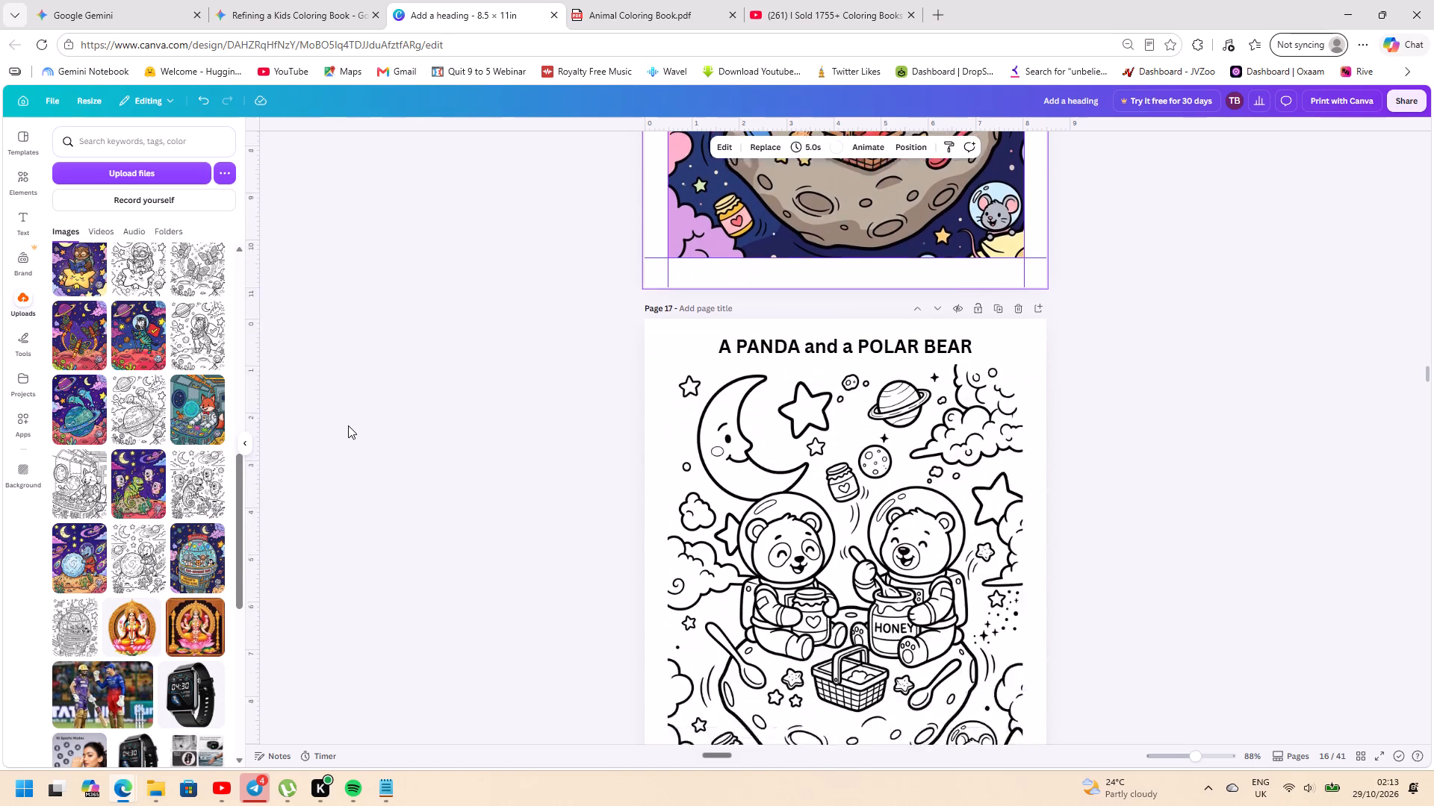
left_click(805, 397)
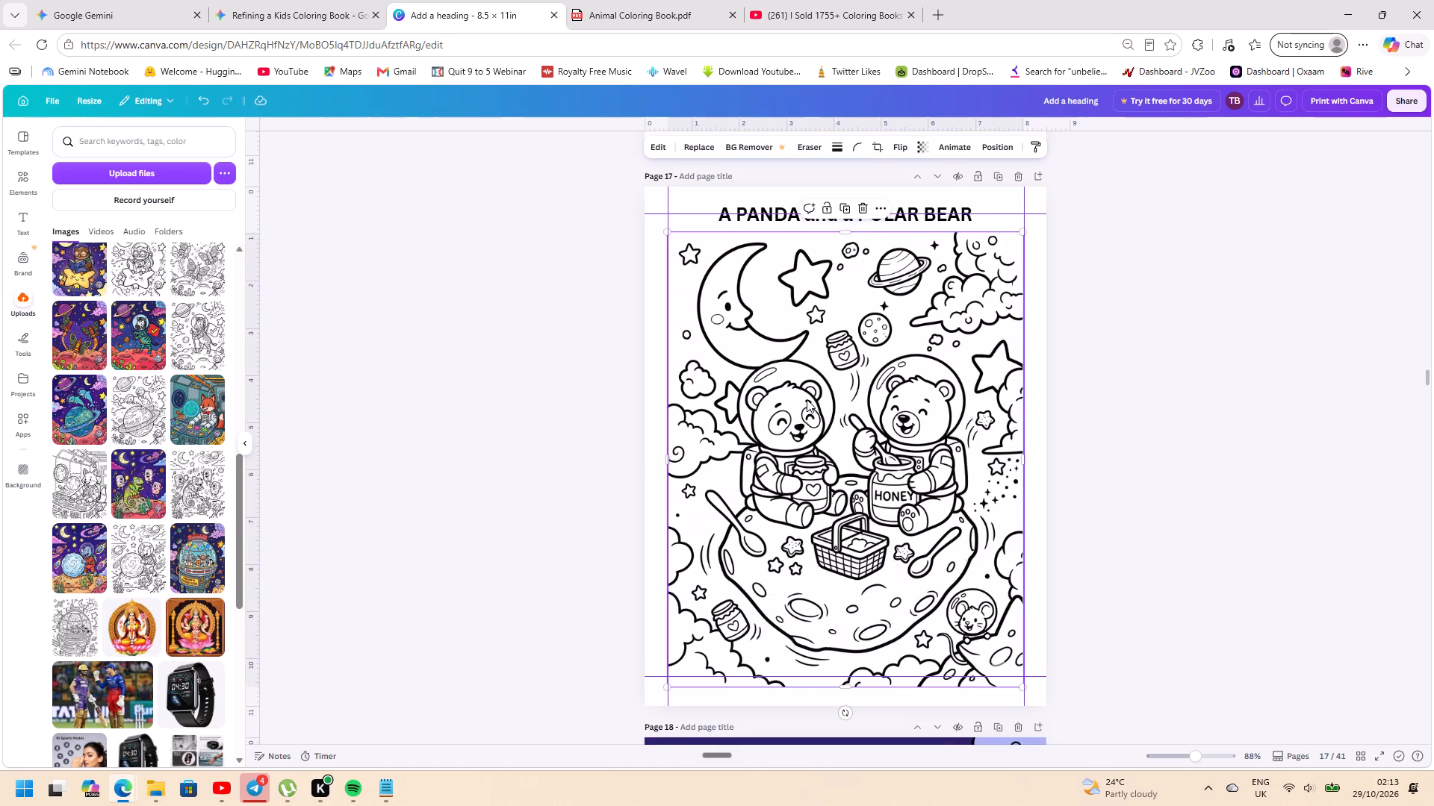
left_click_drag(807, 404, 807, 384)
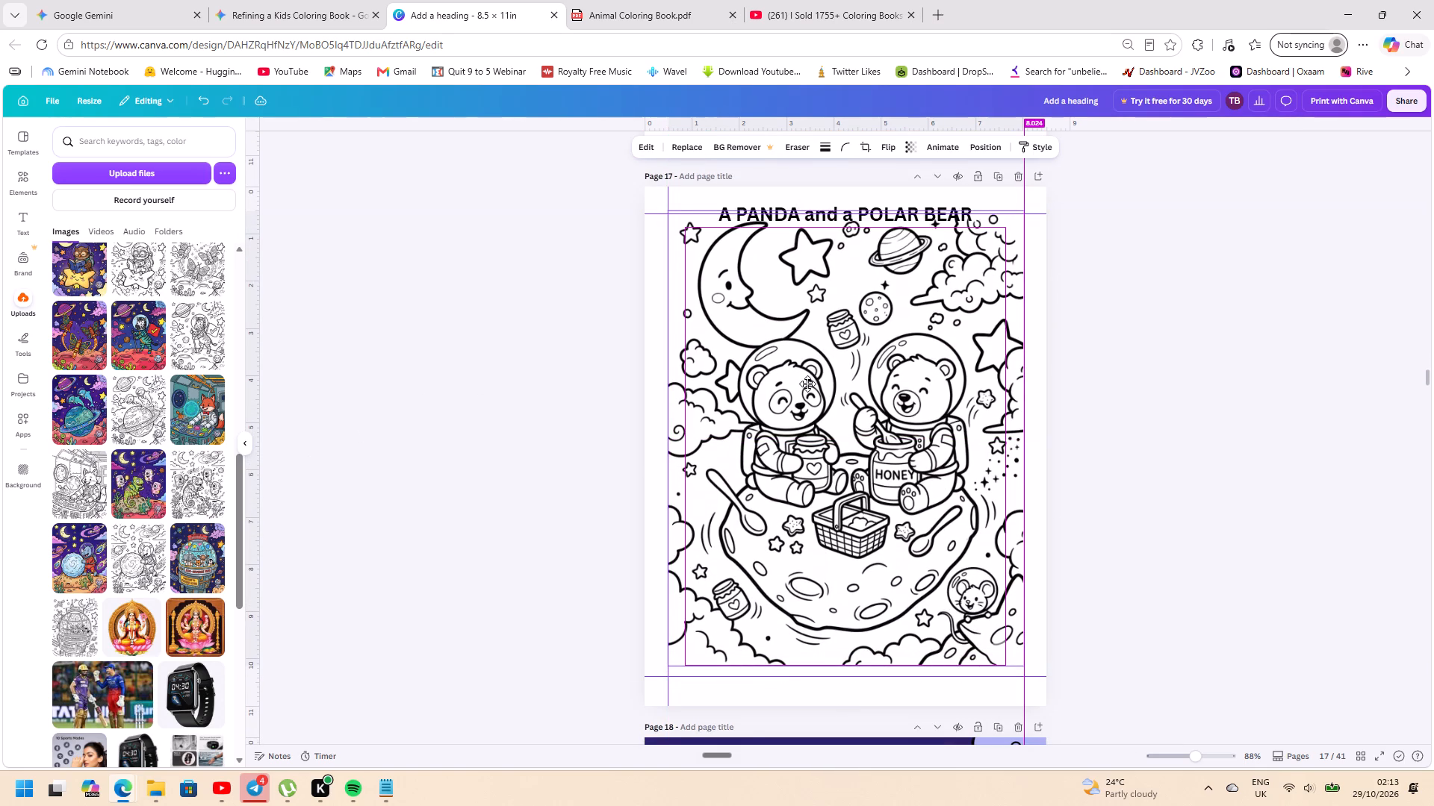
left_click_drag(807, 384, 807, 386)
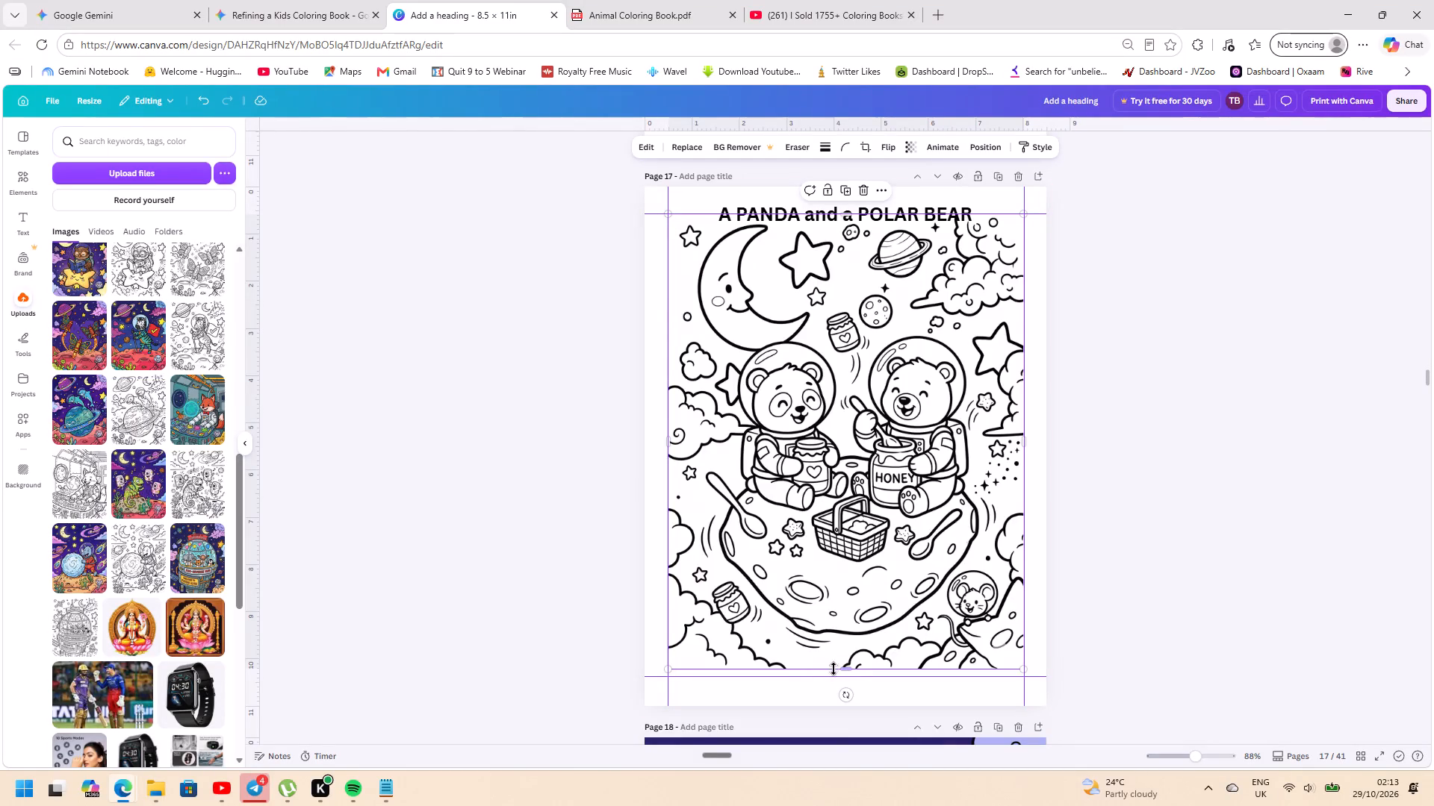
left_click(843, 666)
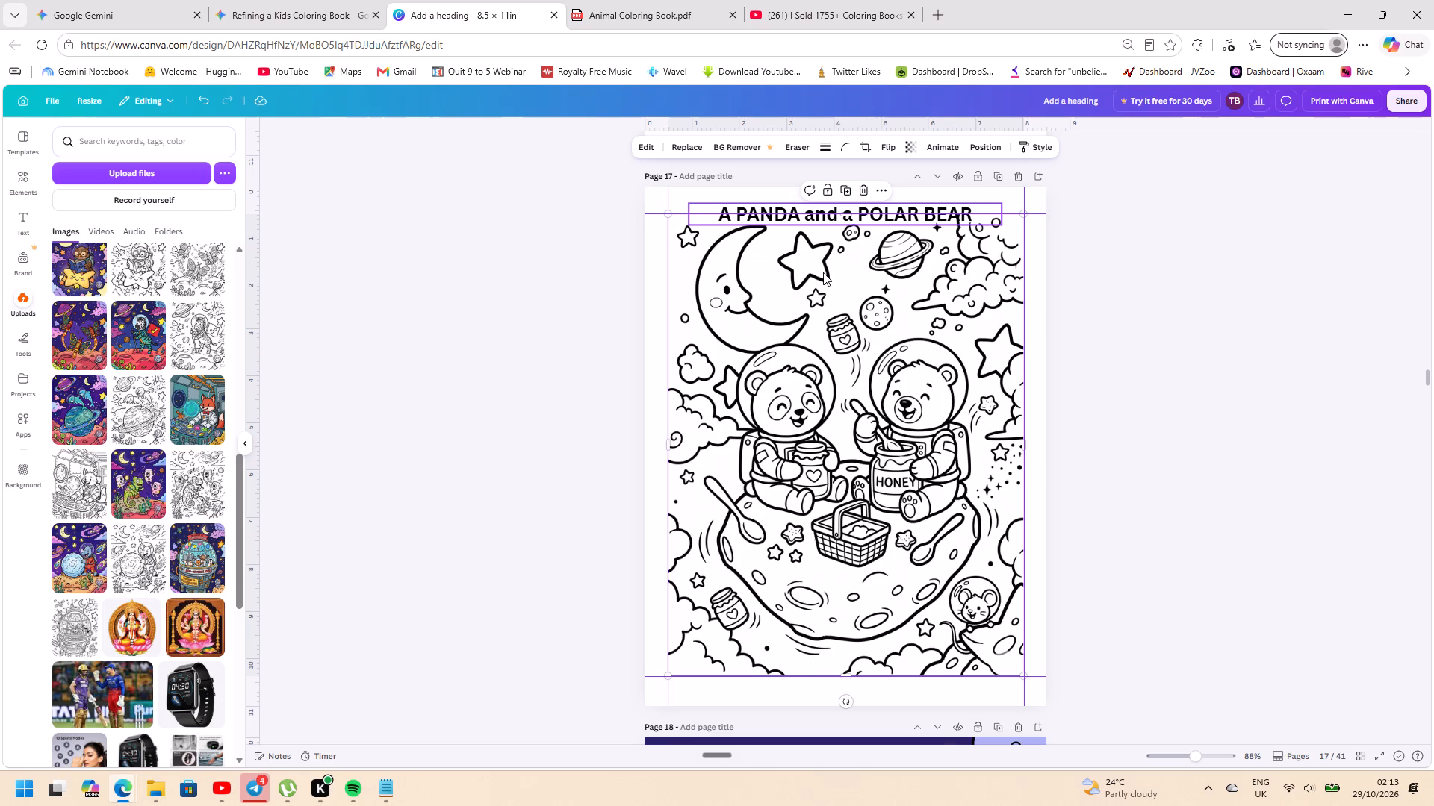
left_click(819, 219)
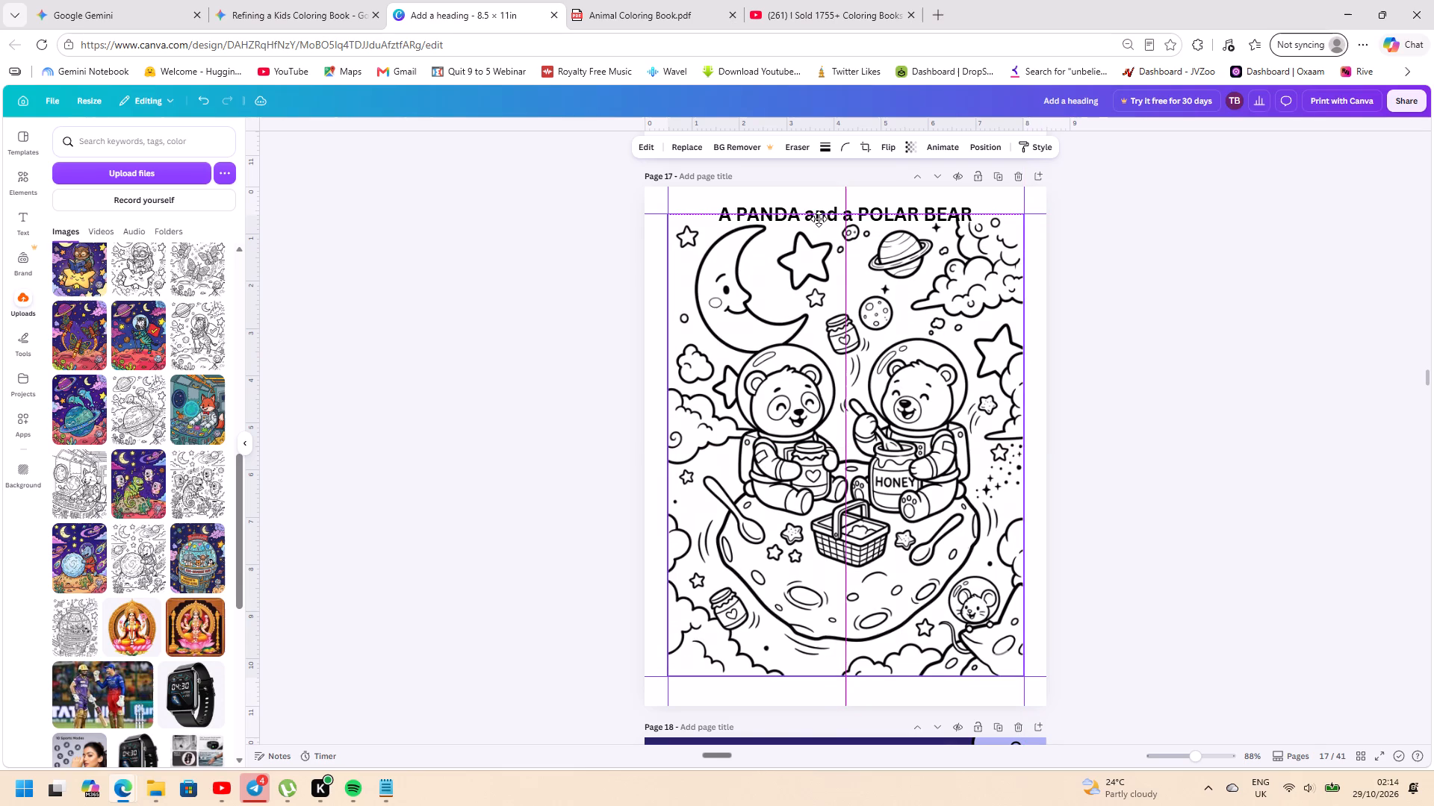
Align all four edges of page 17's panda and polar bear line art with the margin guides.
left_click(820, 324)
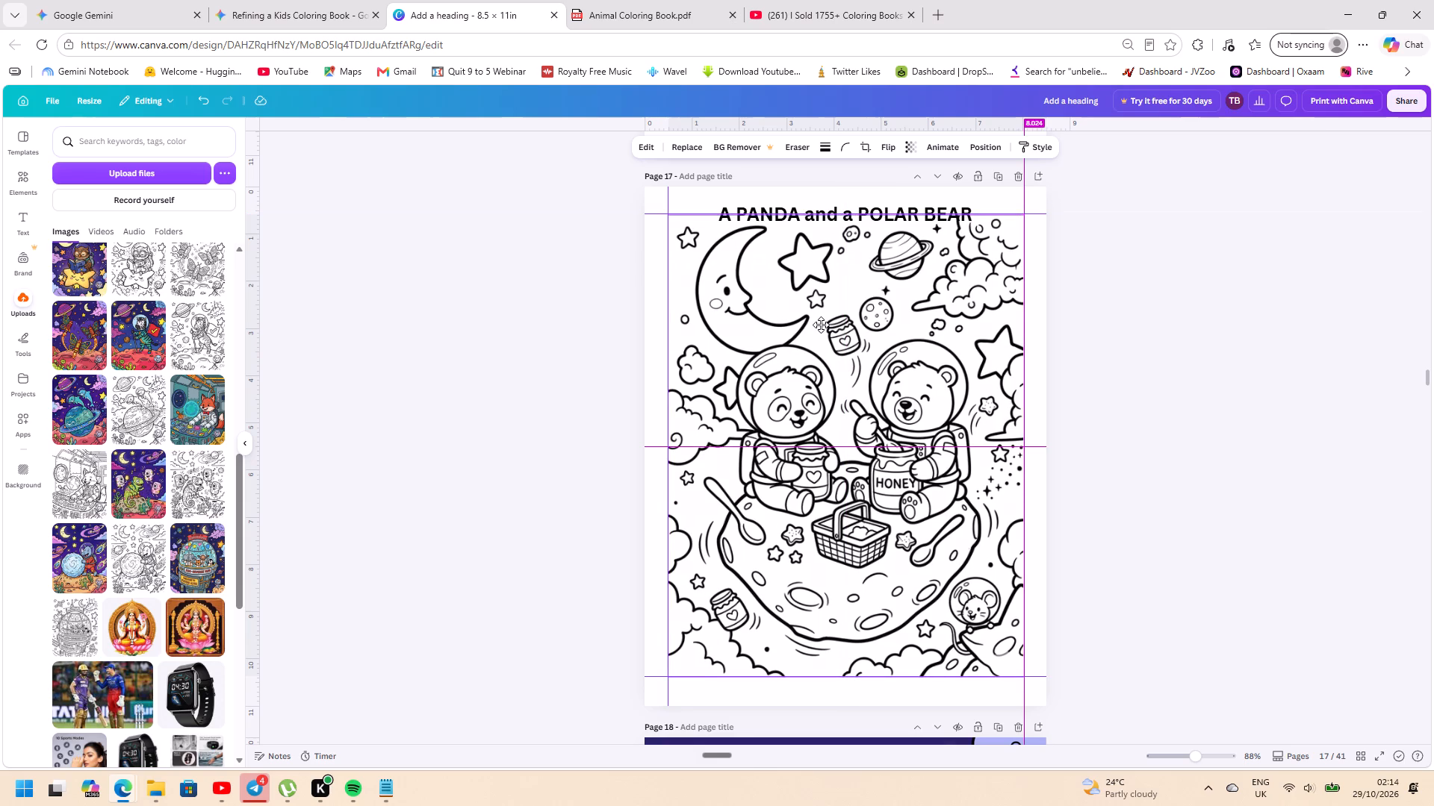
left_click(1022, 444)
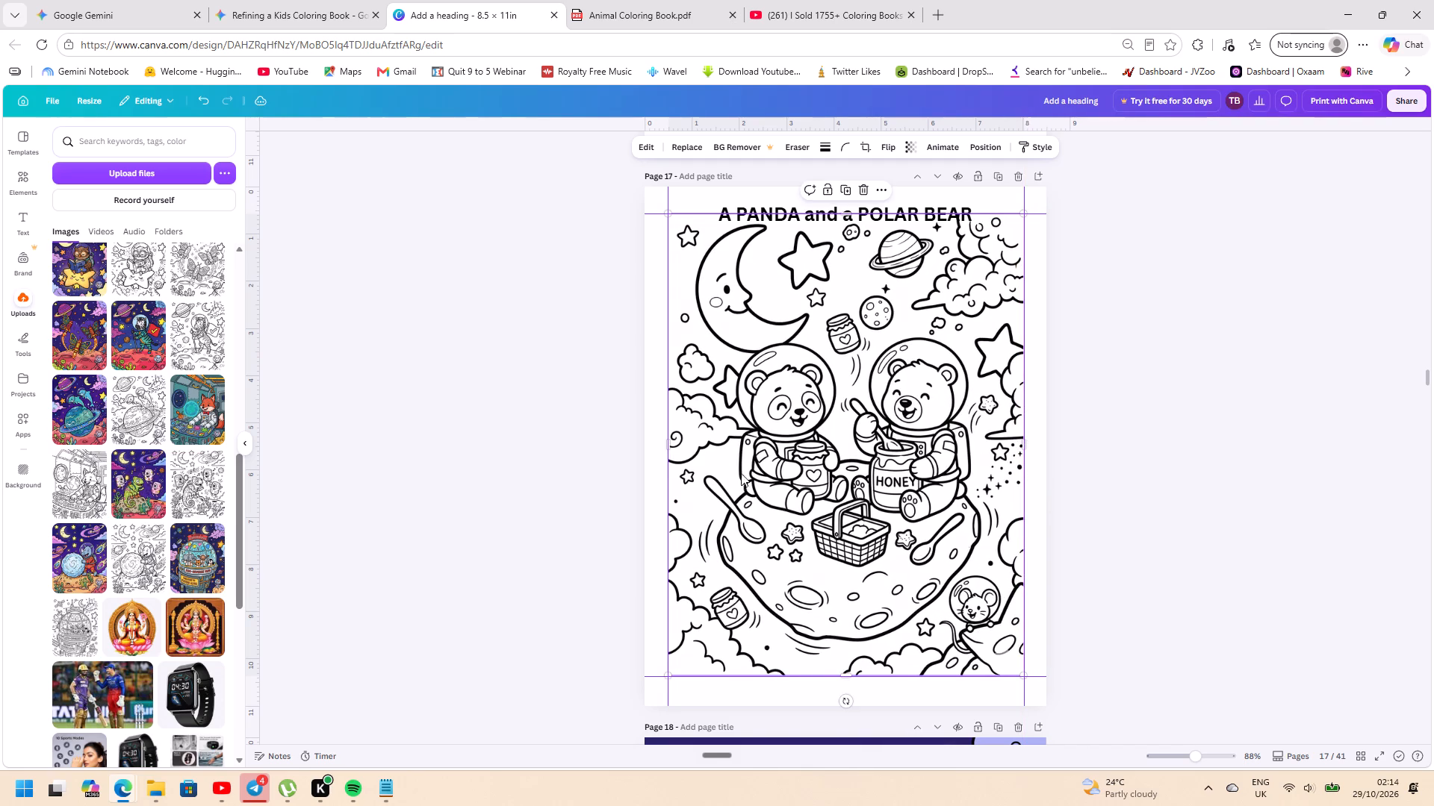
left_click(670, 444)
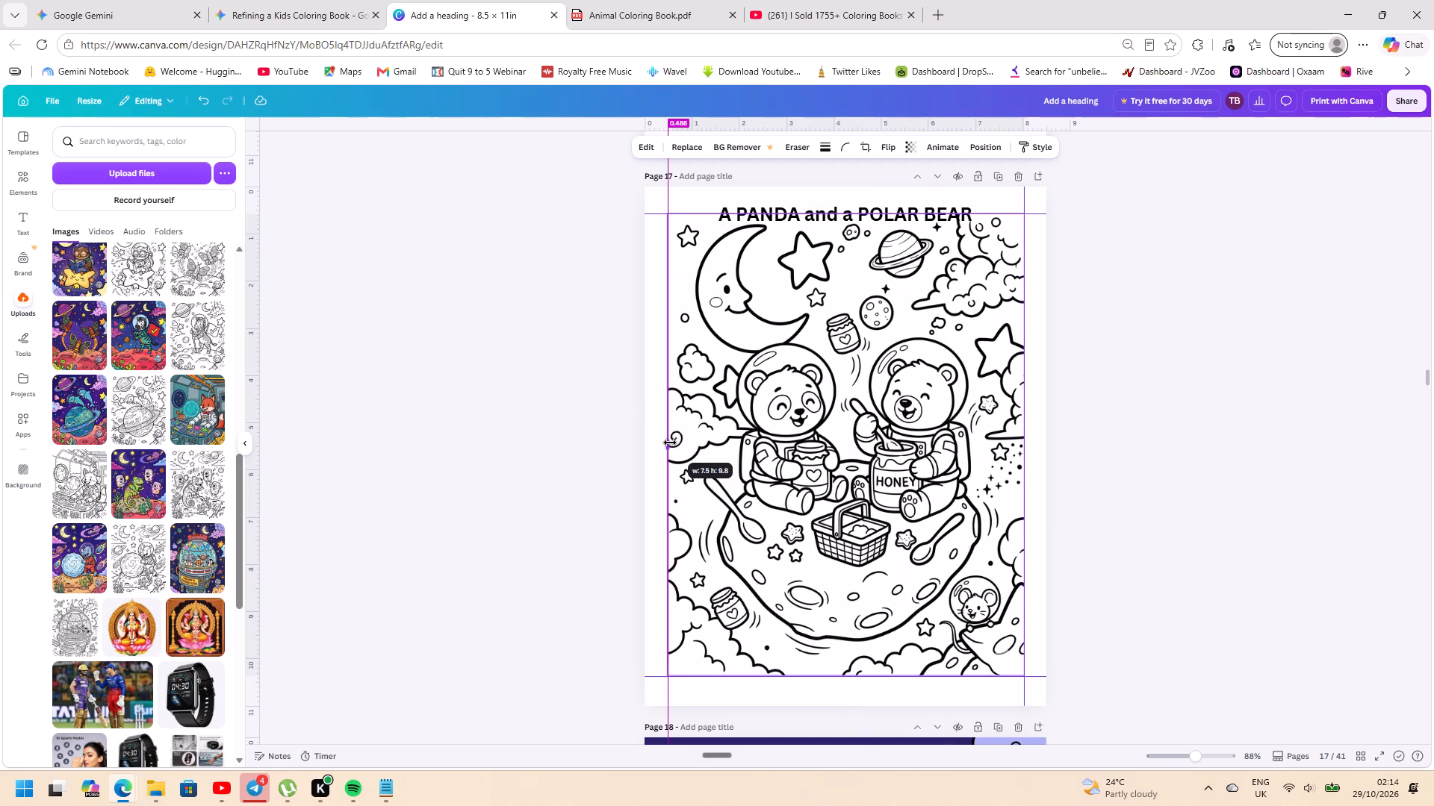
left_click(846, 213)
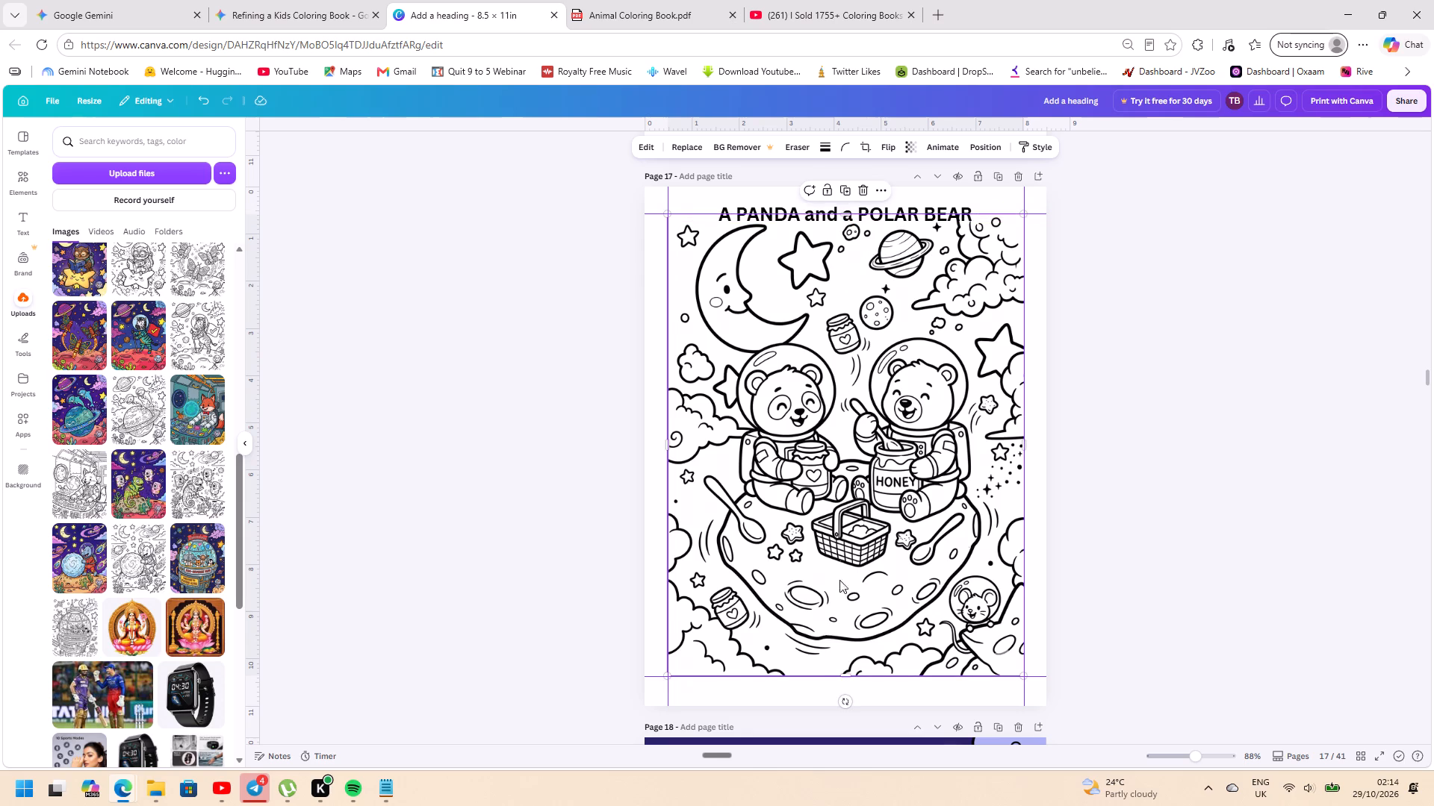
left_click(844, 674)
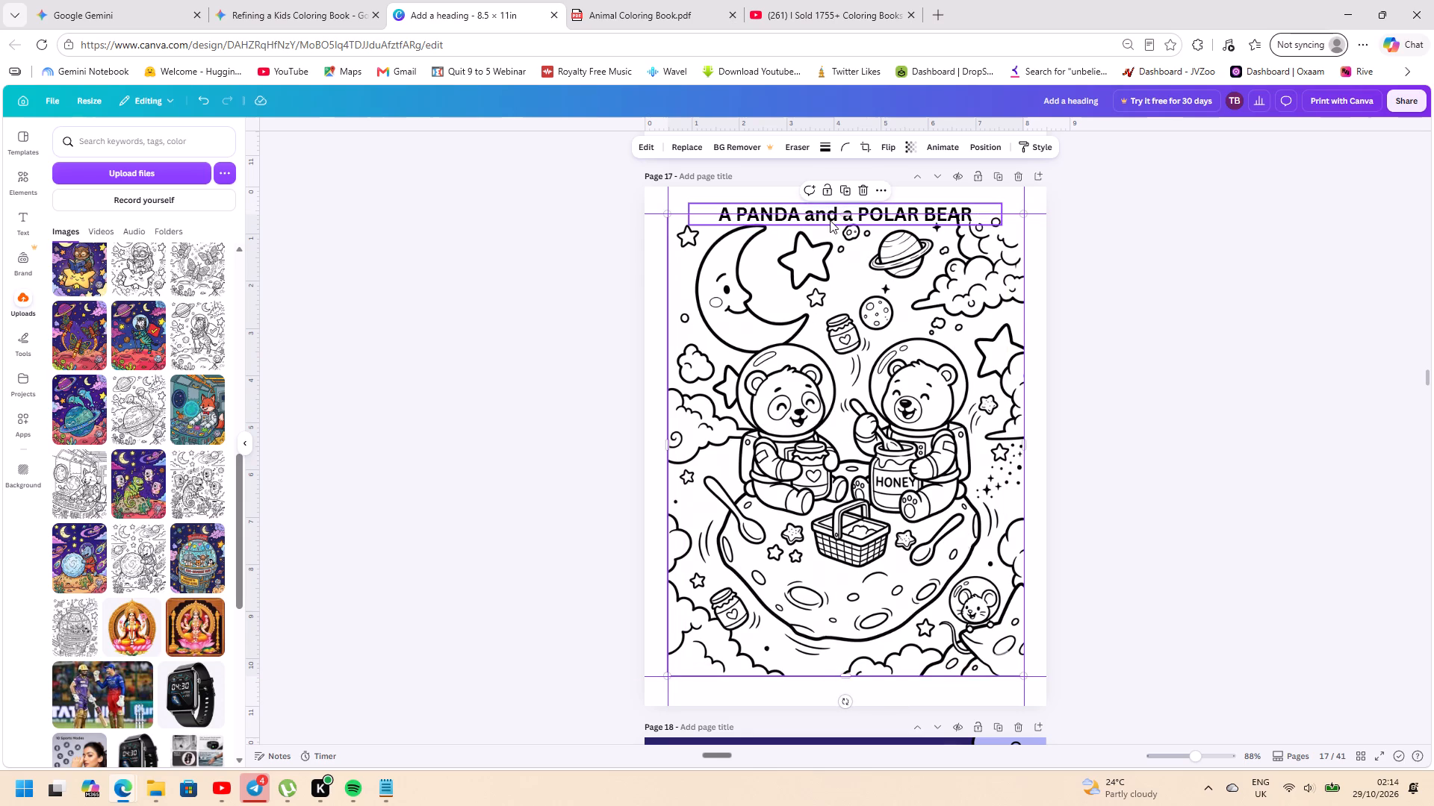
left_click_drag(830, 220, 828, 252)
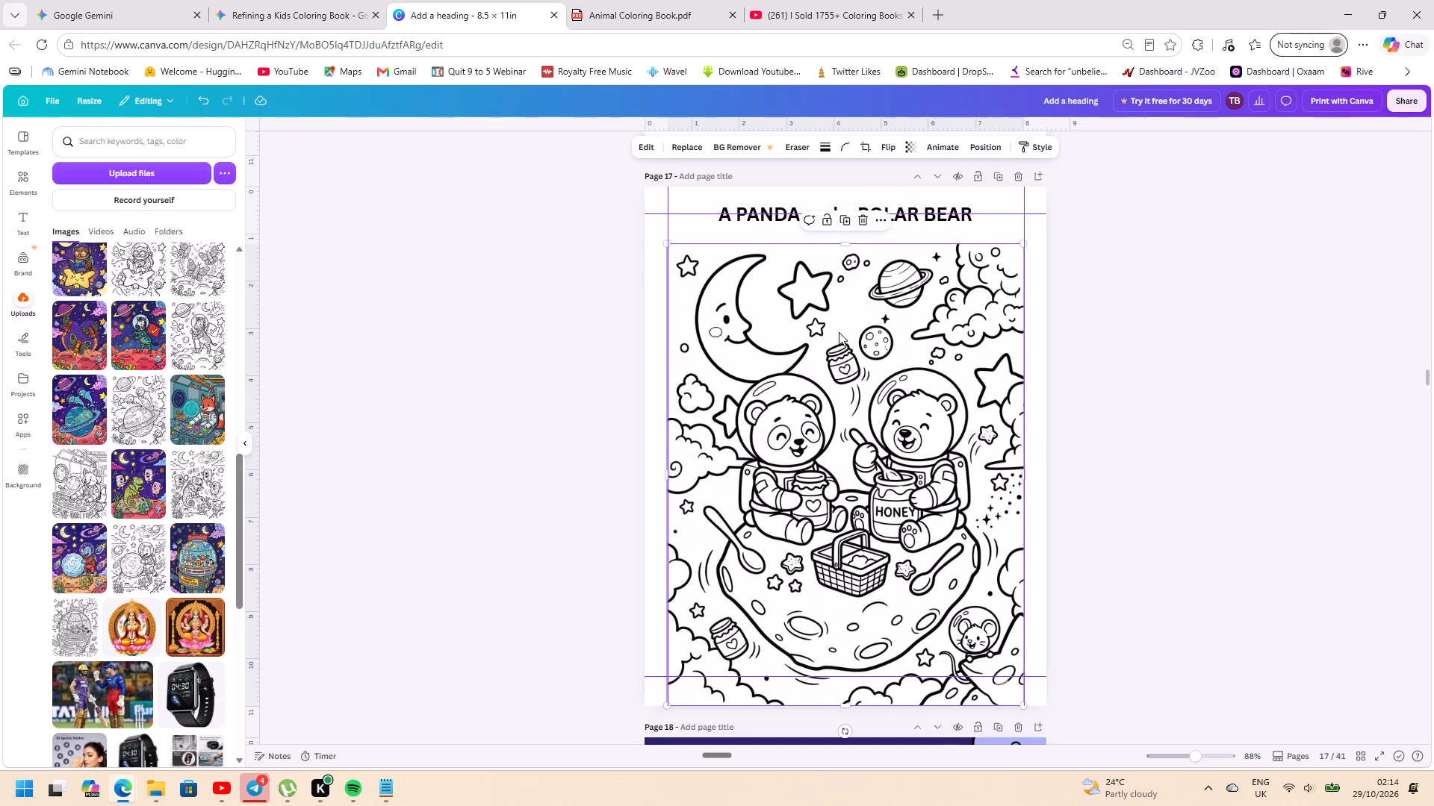
left_click_drag(839, 332, 841, 302)
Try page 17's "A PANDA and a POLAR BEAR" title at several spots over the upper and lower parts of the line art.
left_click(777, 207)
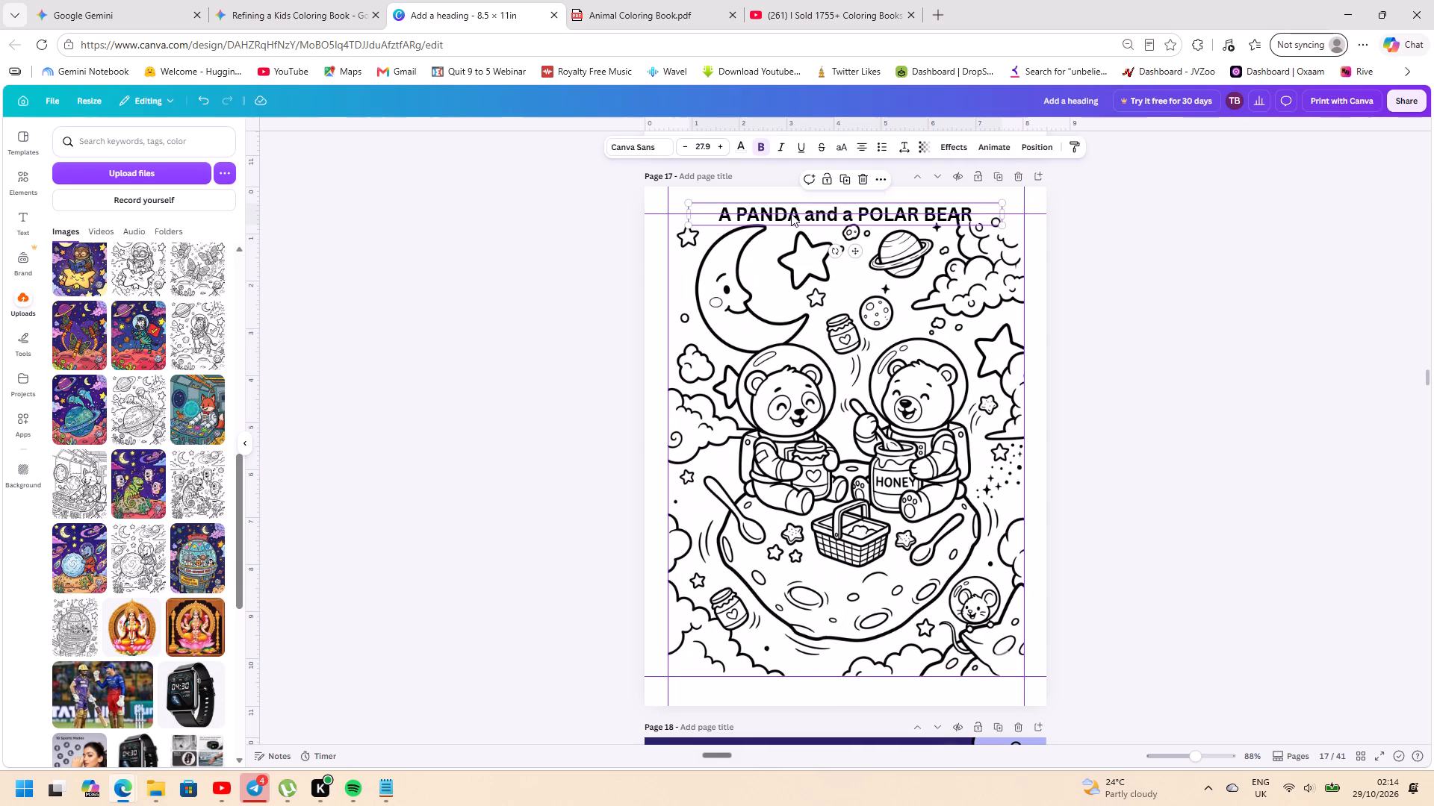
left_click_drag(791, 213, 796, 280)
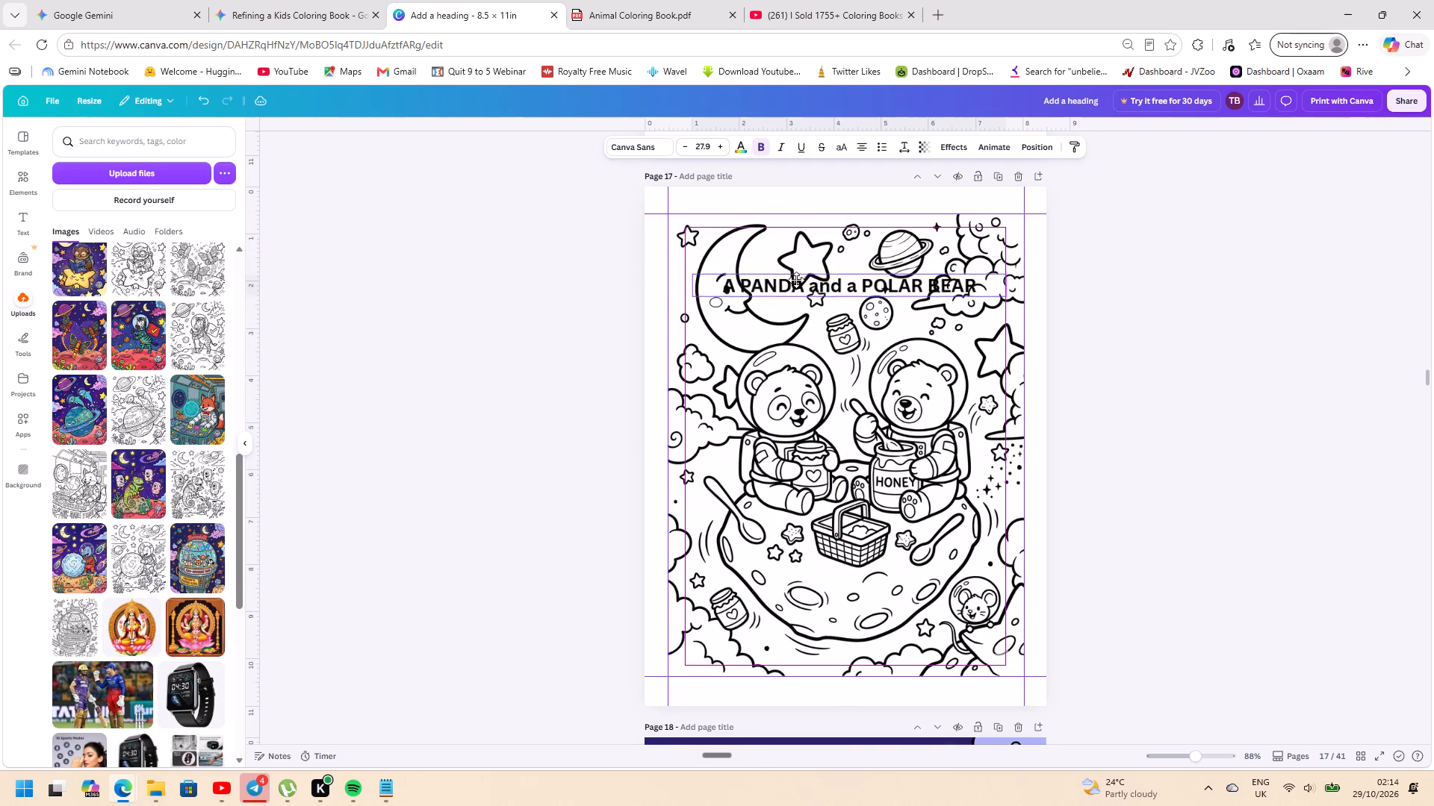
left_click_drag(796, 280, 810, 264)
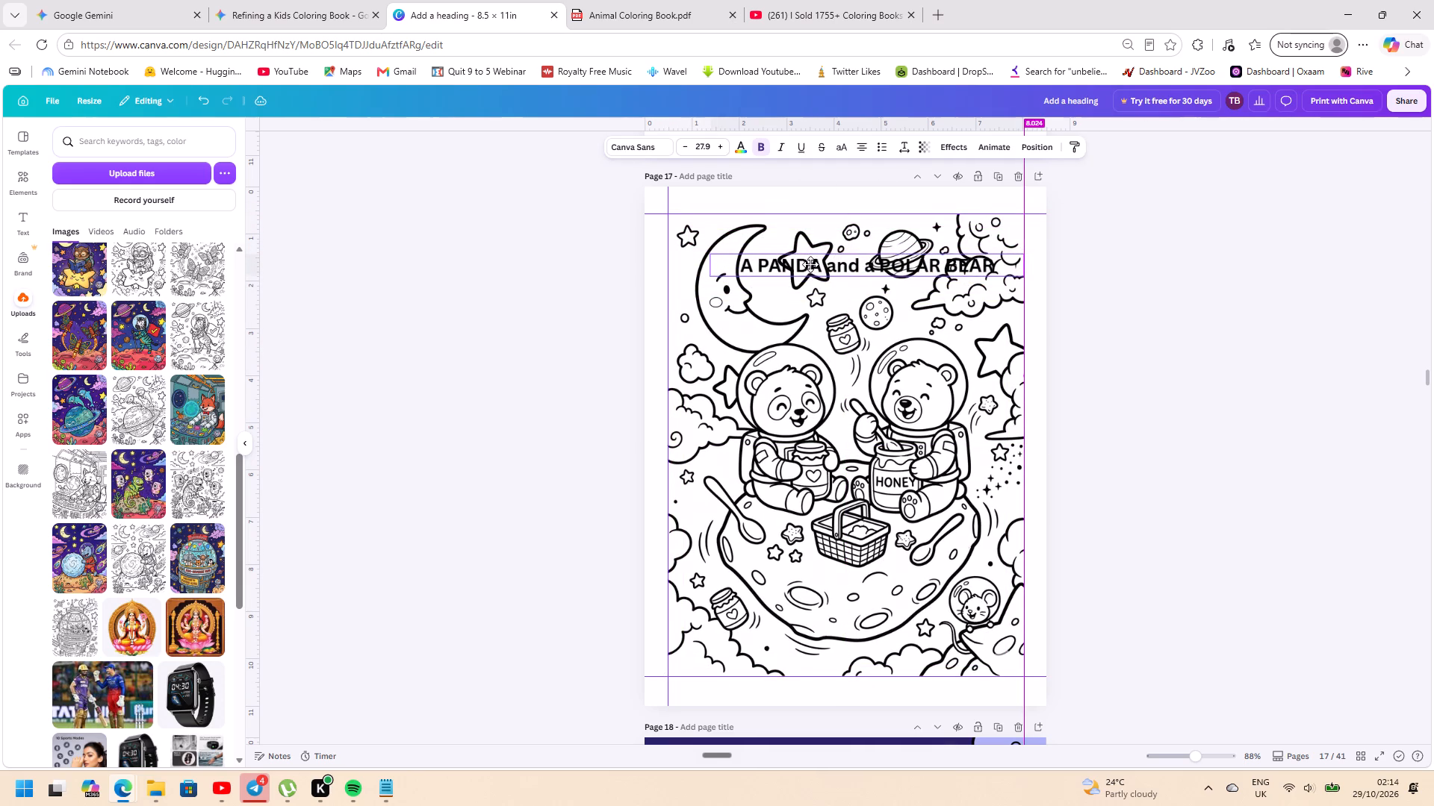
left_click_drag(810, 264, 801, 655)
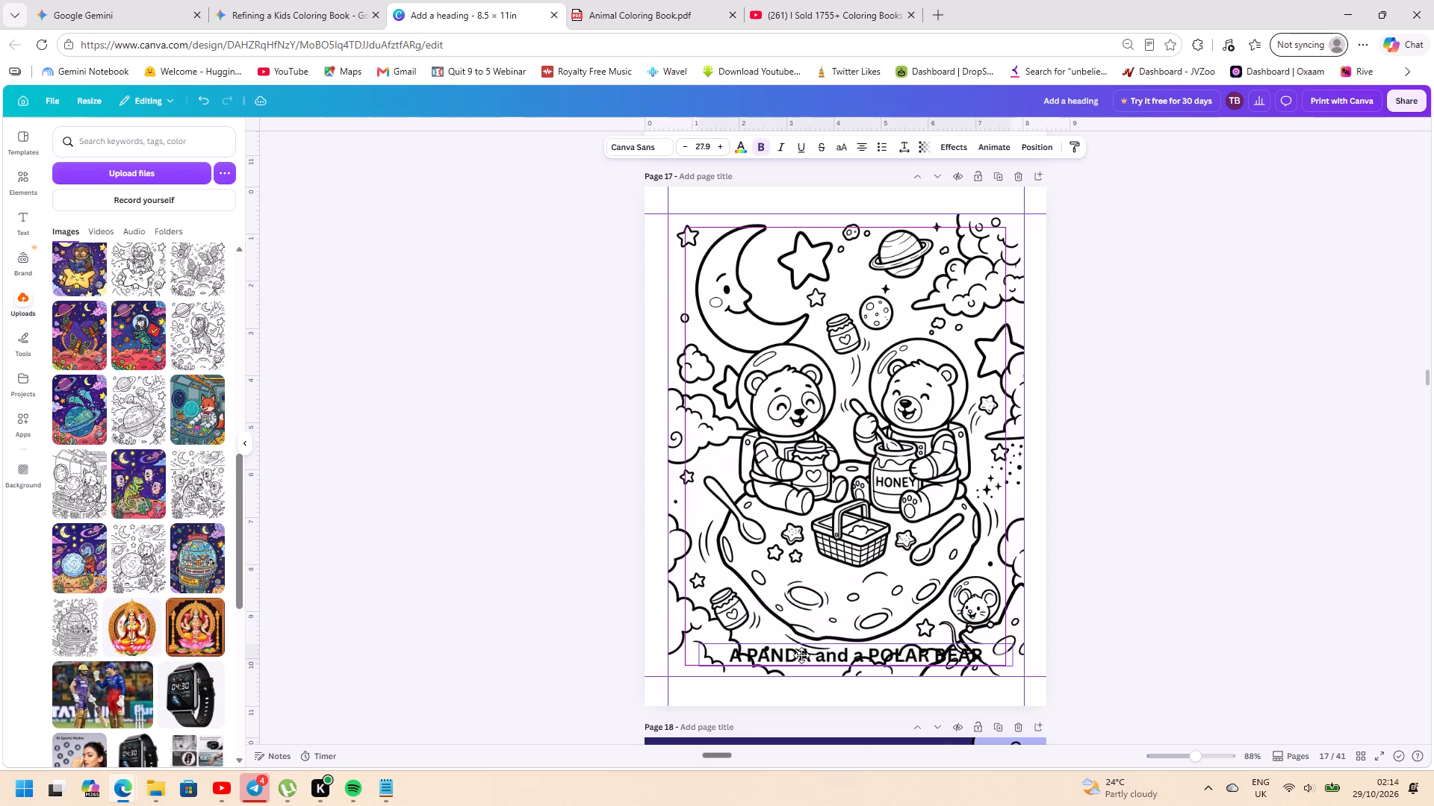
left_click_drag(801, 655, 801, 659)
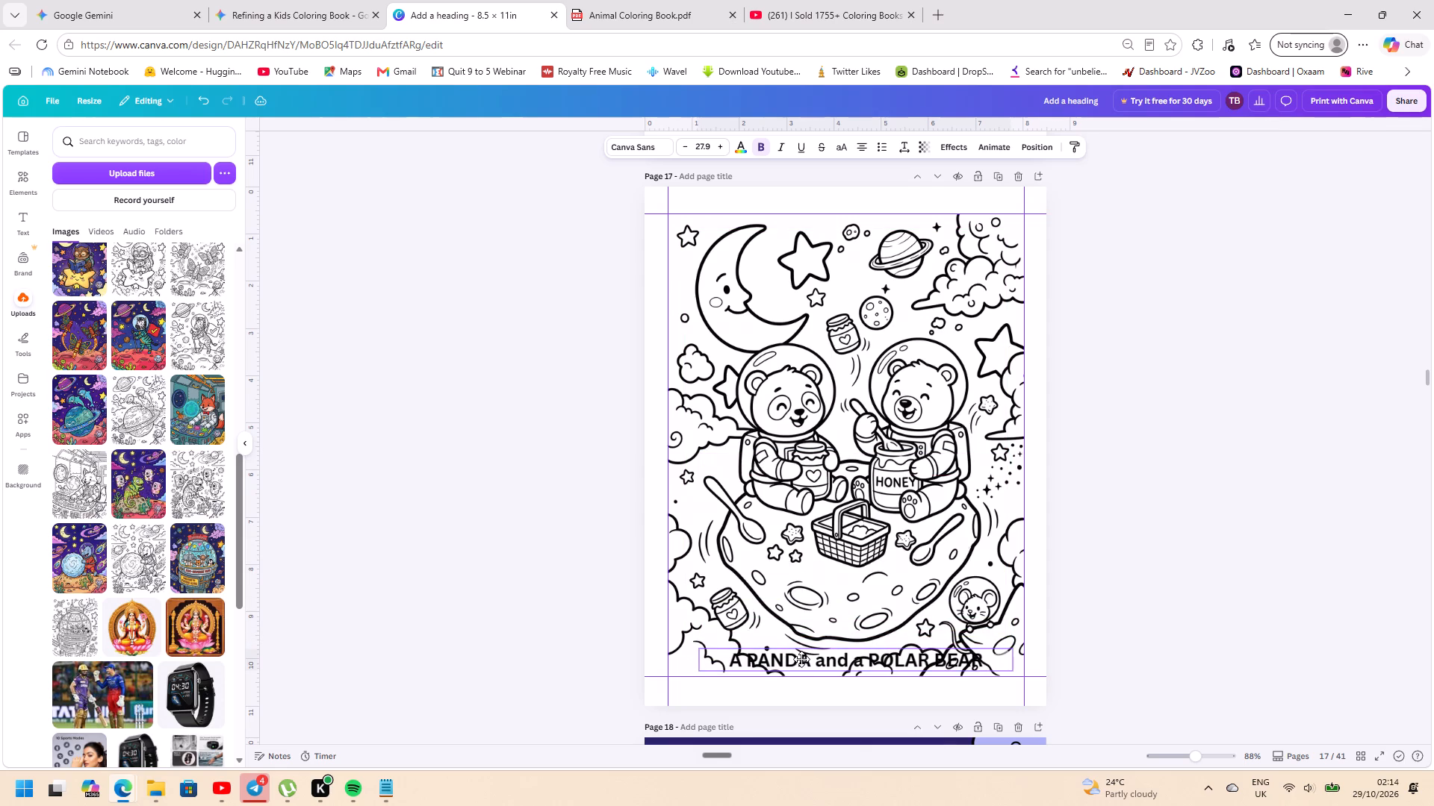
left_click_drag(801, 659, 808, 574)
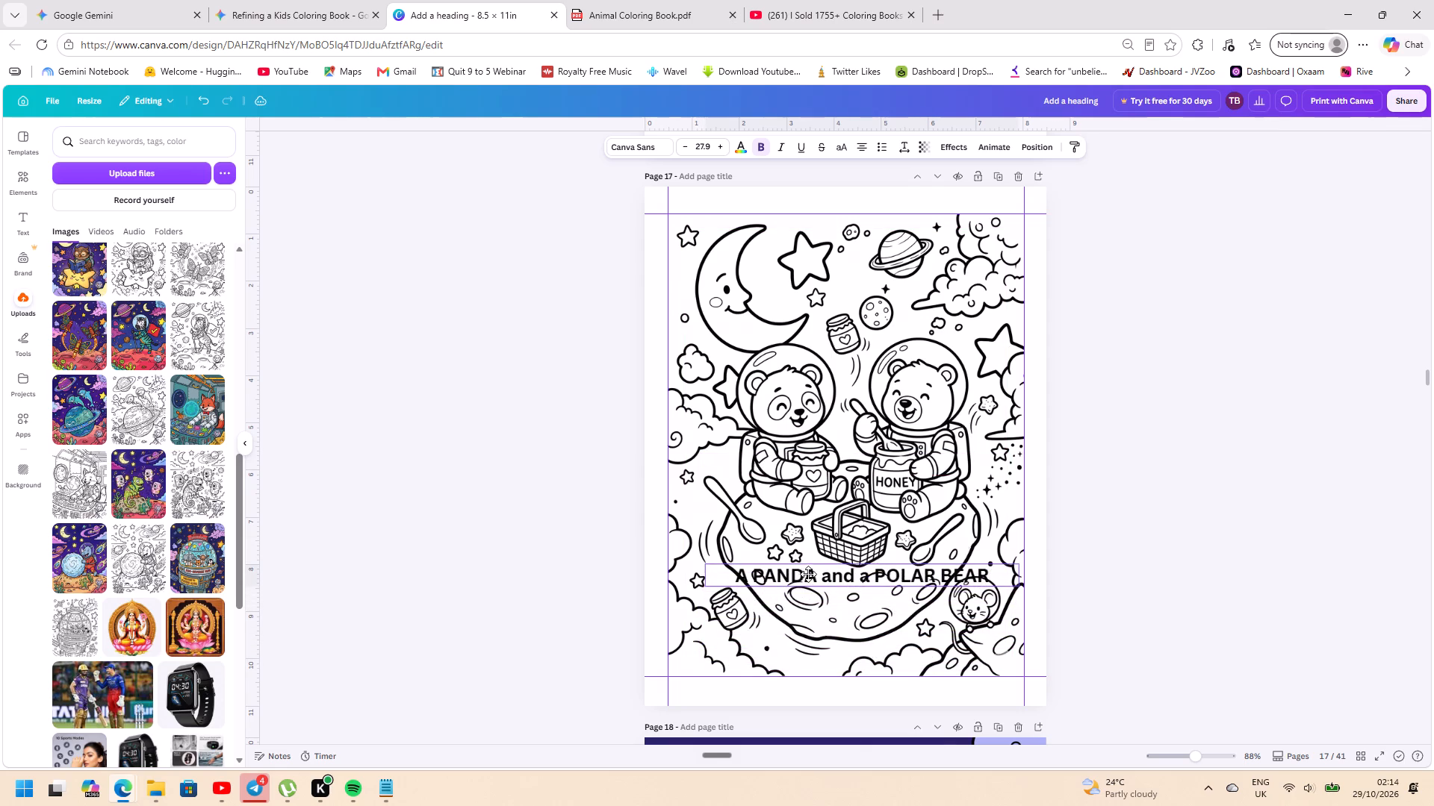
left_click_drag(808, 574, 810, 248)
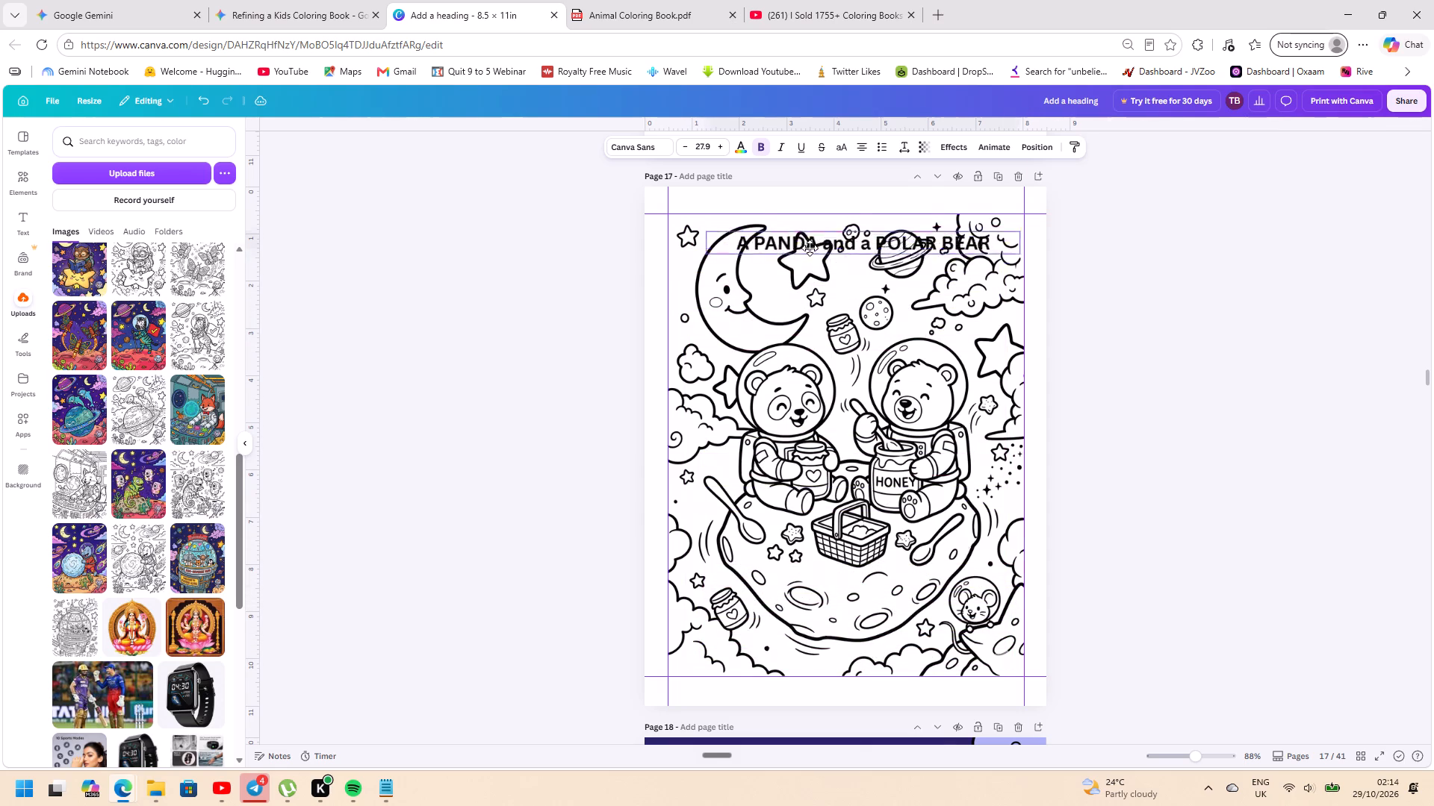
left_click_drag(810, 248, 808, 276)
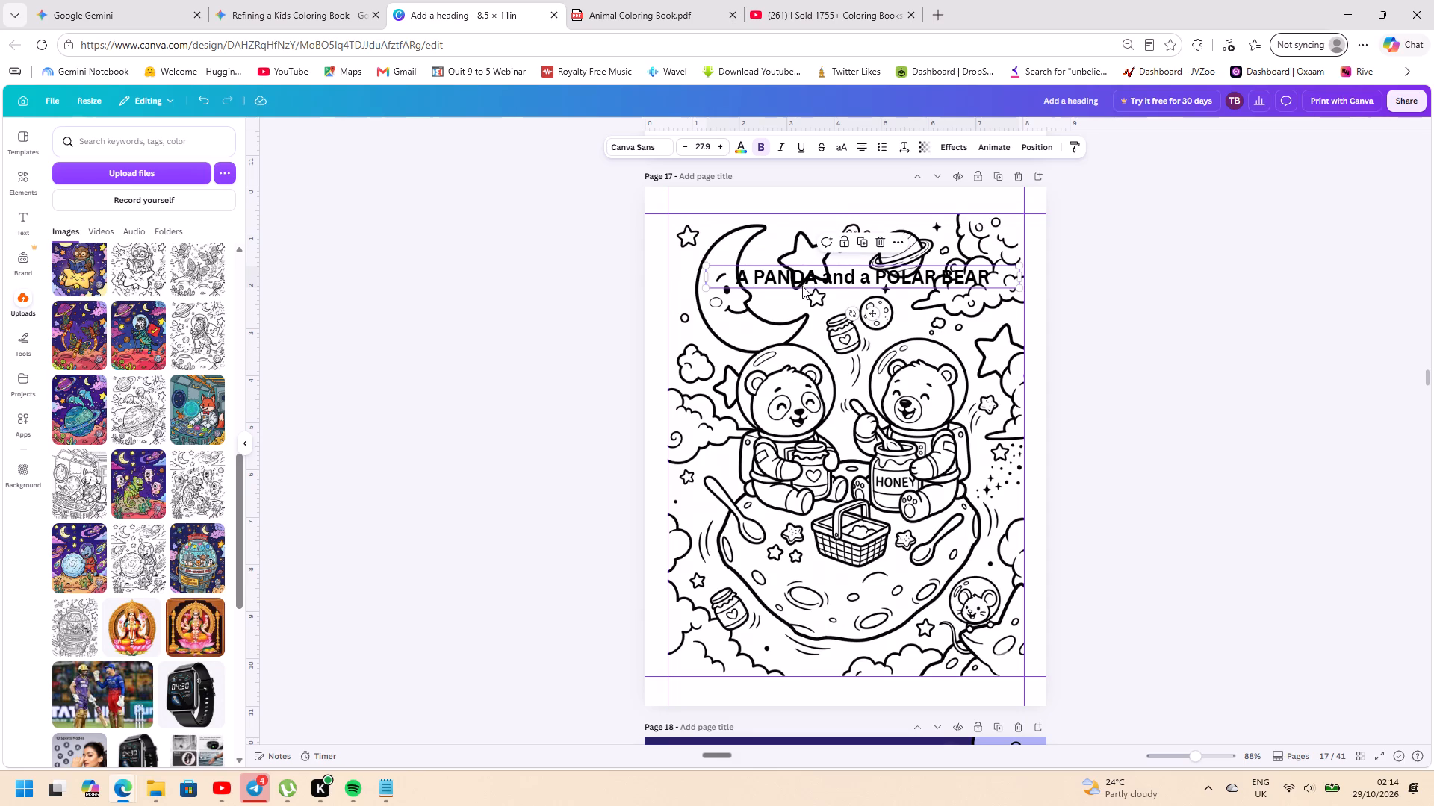
Shorten page 17's title to "PANDA".
double_click(875, 280)
key("Left")
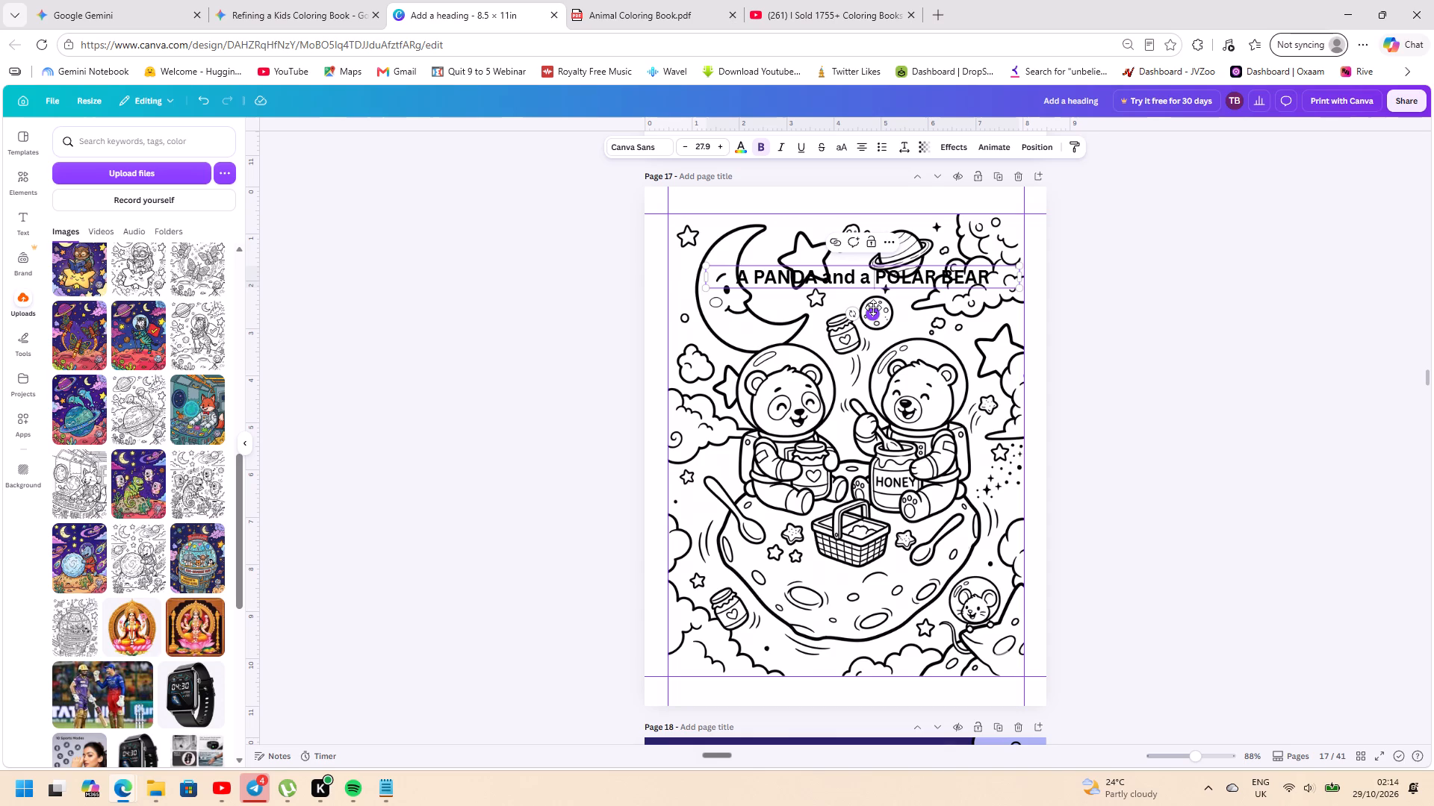
key("ctrl+shift+Left")
key("ctrl+shift+Left")
key("ctrl+shift+Left")
key("ctrl+shift+Right")
key("shift+Left")
key("Delete")
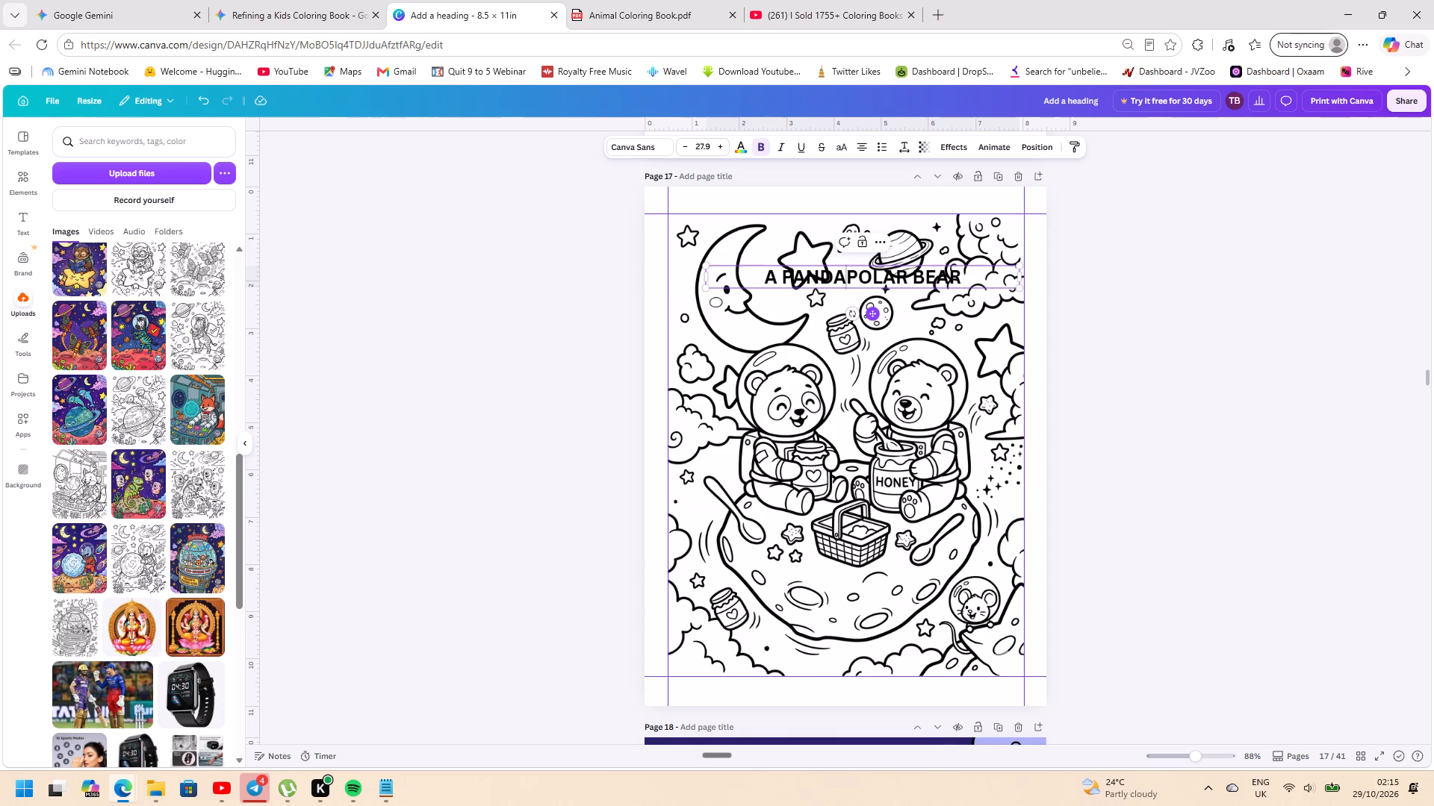
key("ctrl+Left")
key("ctrl+shift+Left")
key("Delete")
key("ctrl+Right")
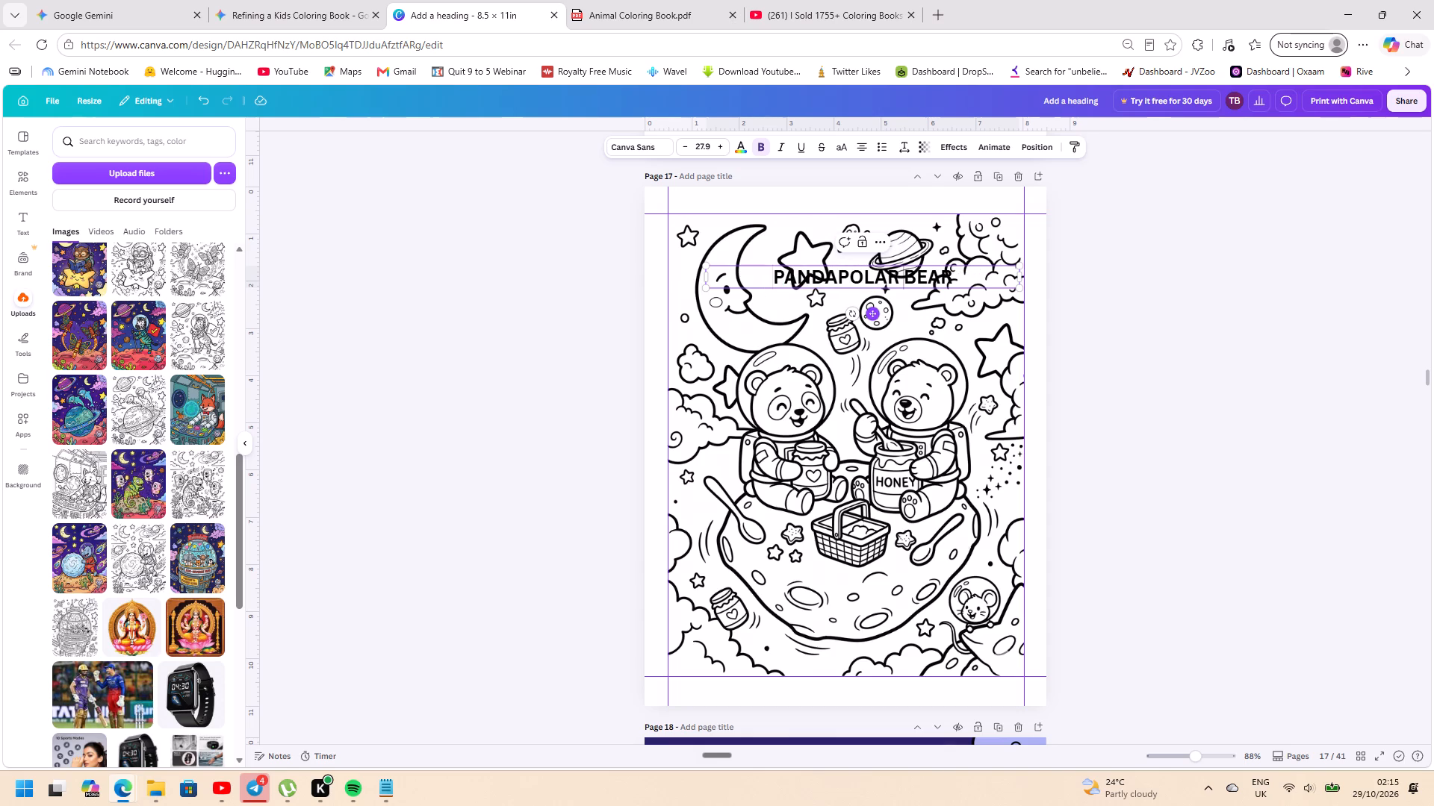
key("ctrl+Left")
key("Right")
key("Right")
key("Right")
key("Right")
key("Right")
key("ctrl+shift+Right")
key("ctrl+shift+Right")
key("Delete")
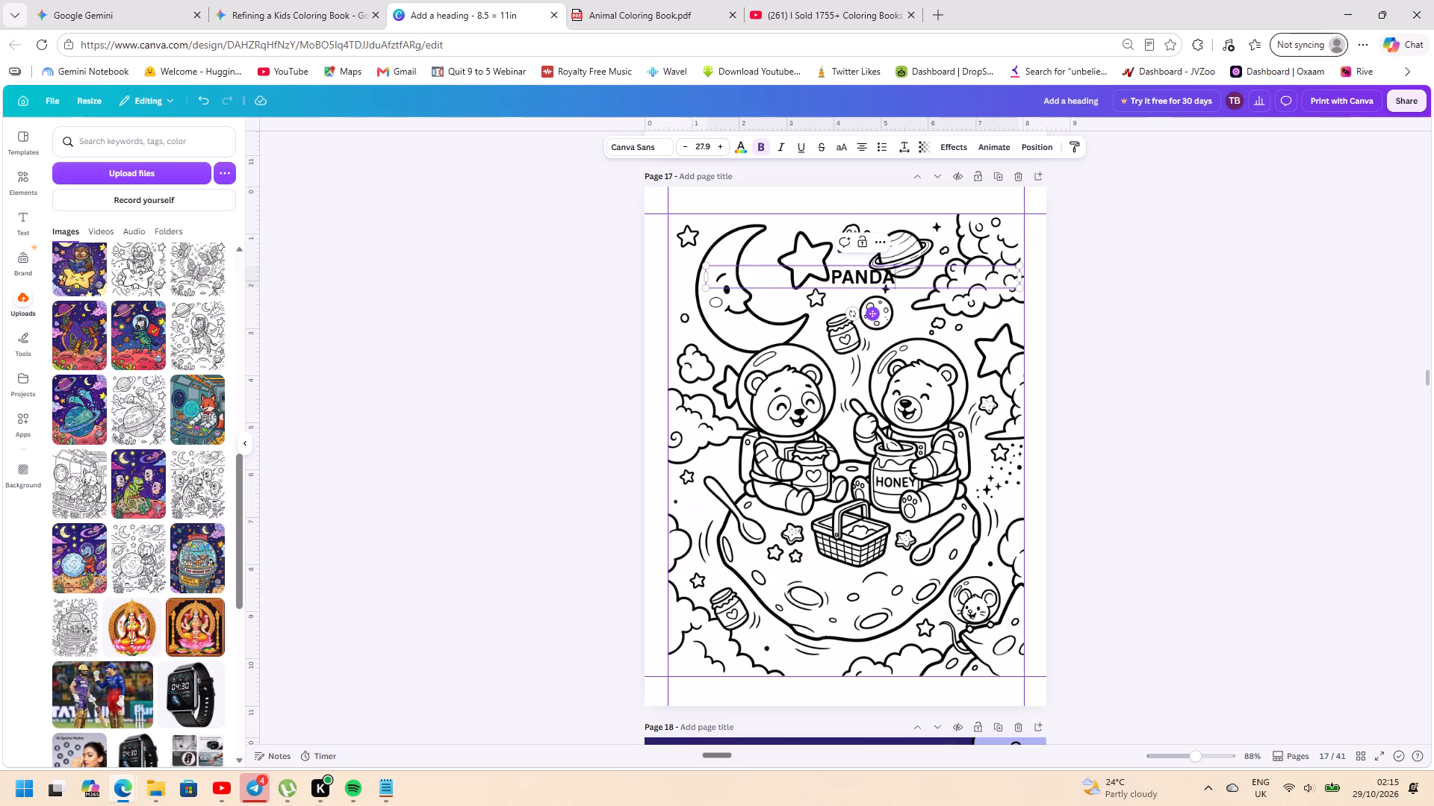
Narrow page 17's title text box to fit closely around the word "PANDA".
left_click_drag(702, 279, 828, 278)
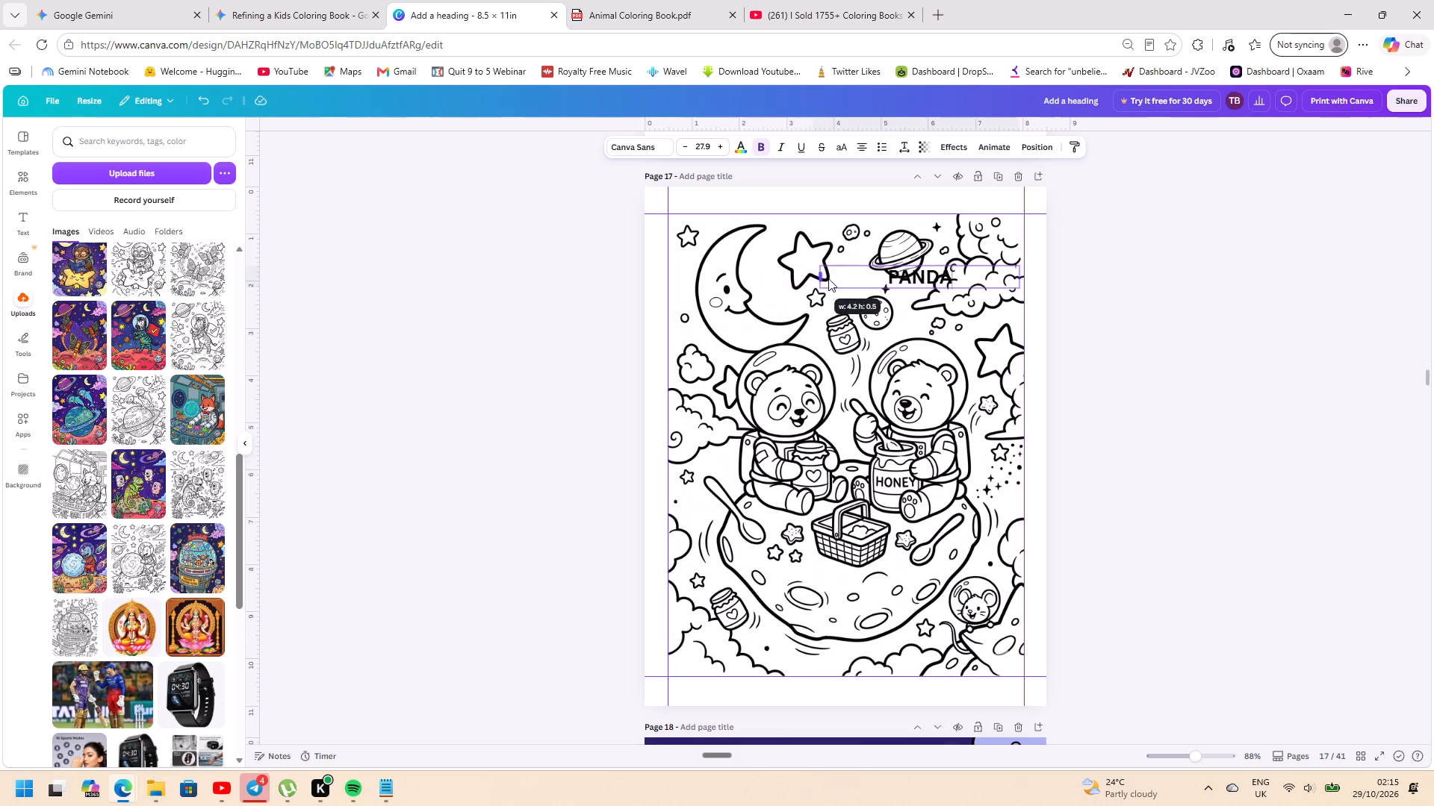
left_click_drag(828, 278, 932, 276)
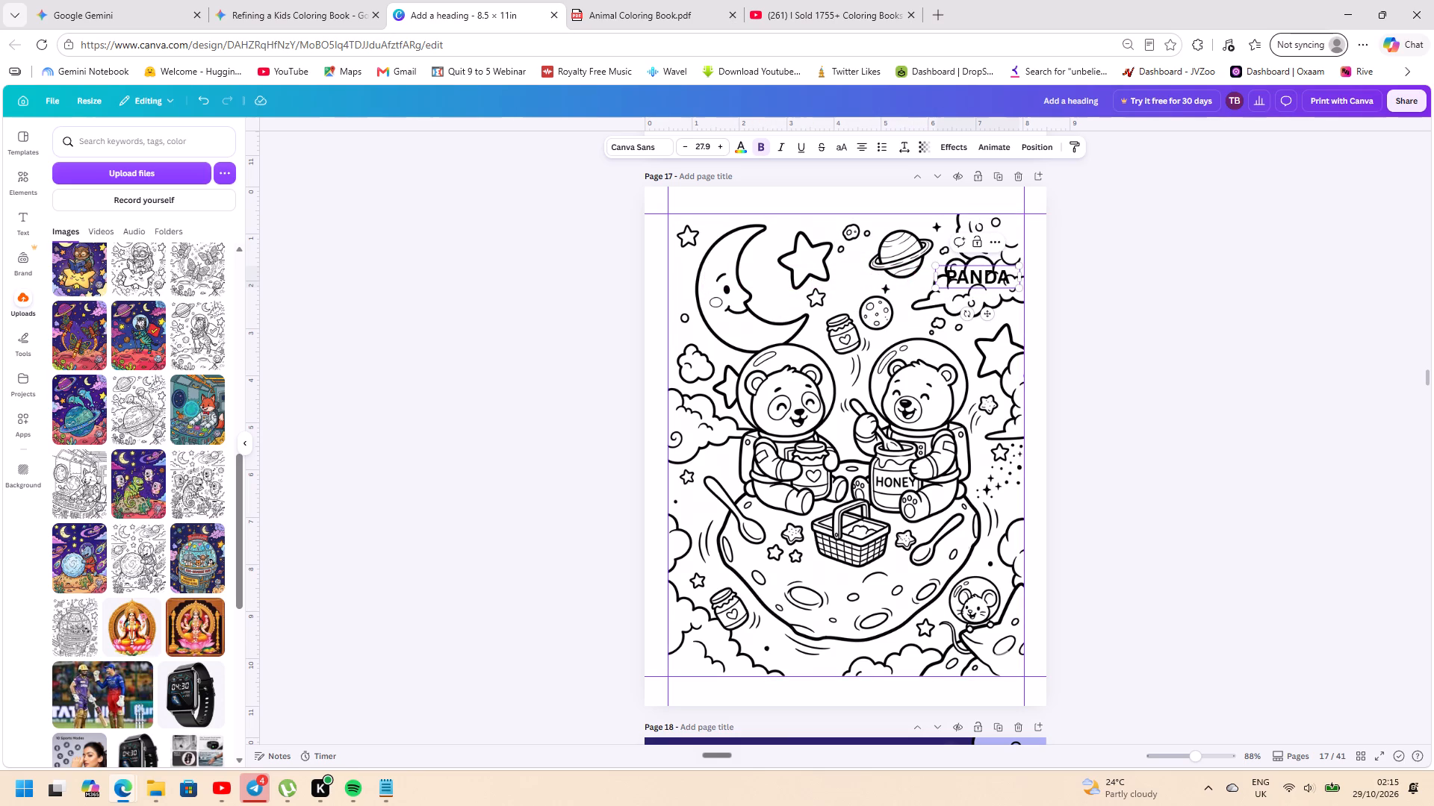
left_click(902, 279)
Position the "PANDA" title just under the top margin guide, above the large star beside the moon.
left_click_drag(973, 281, 842, 243)
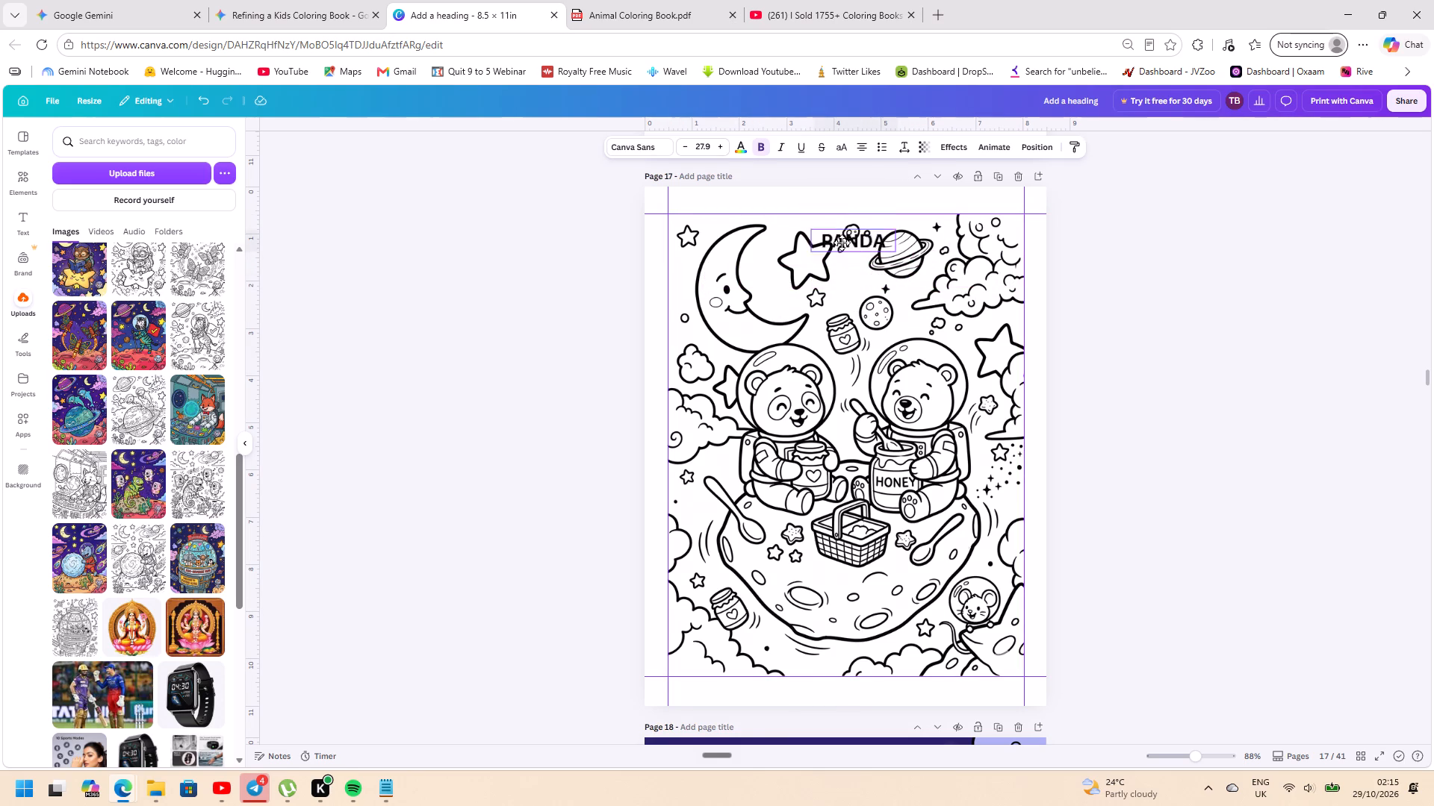
left_click_drag(842, 243, 801, 228)
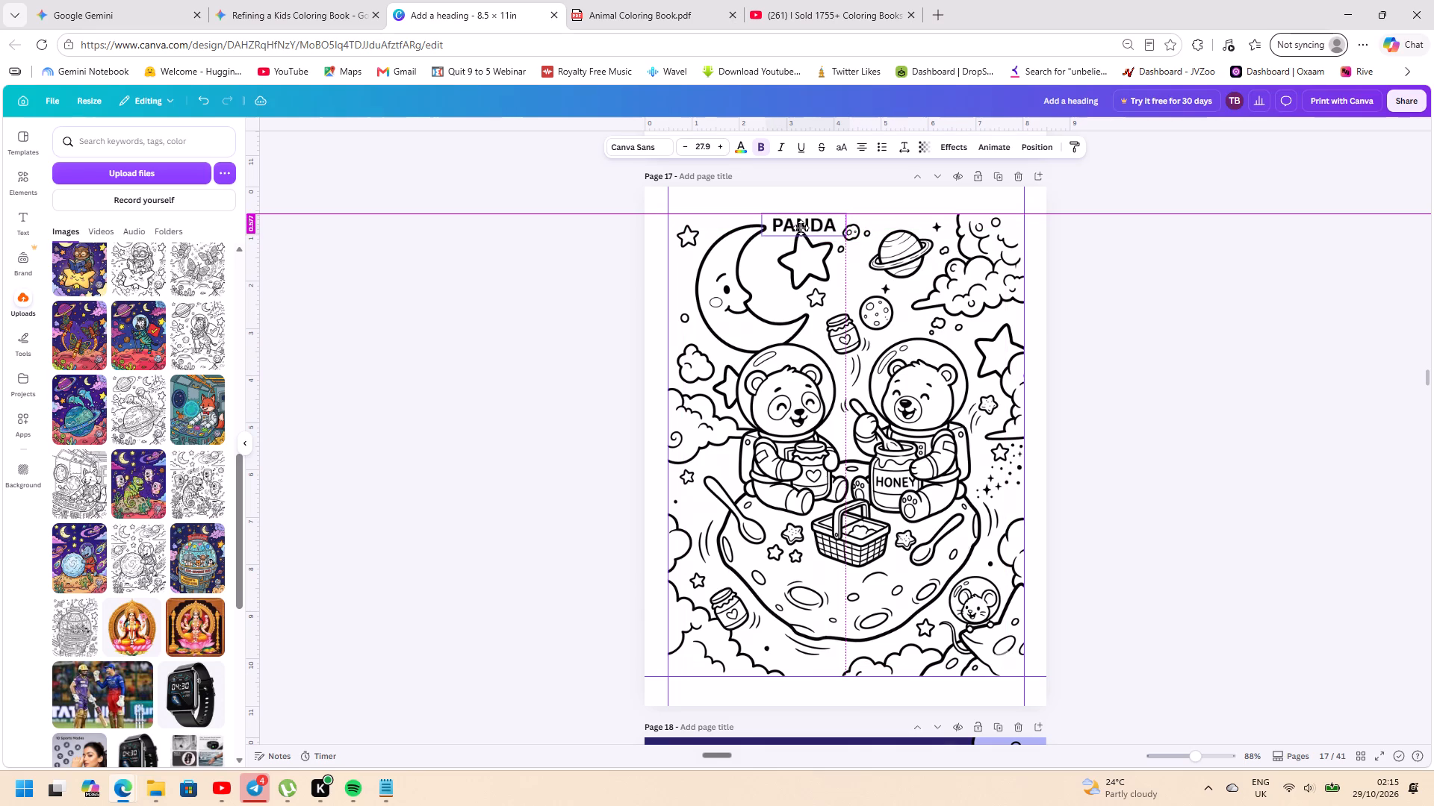
left_click_drag(801, 228, 807, 228)
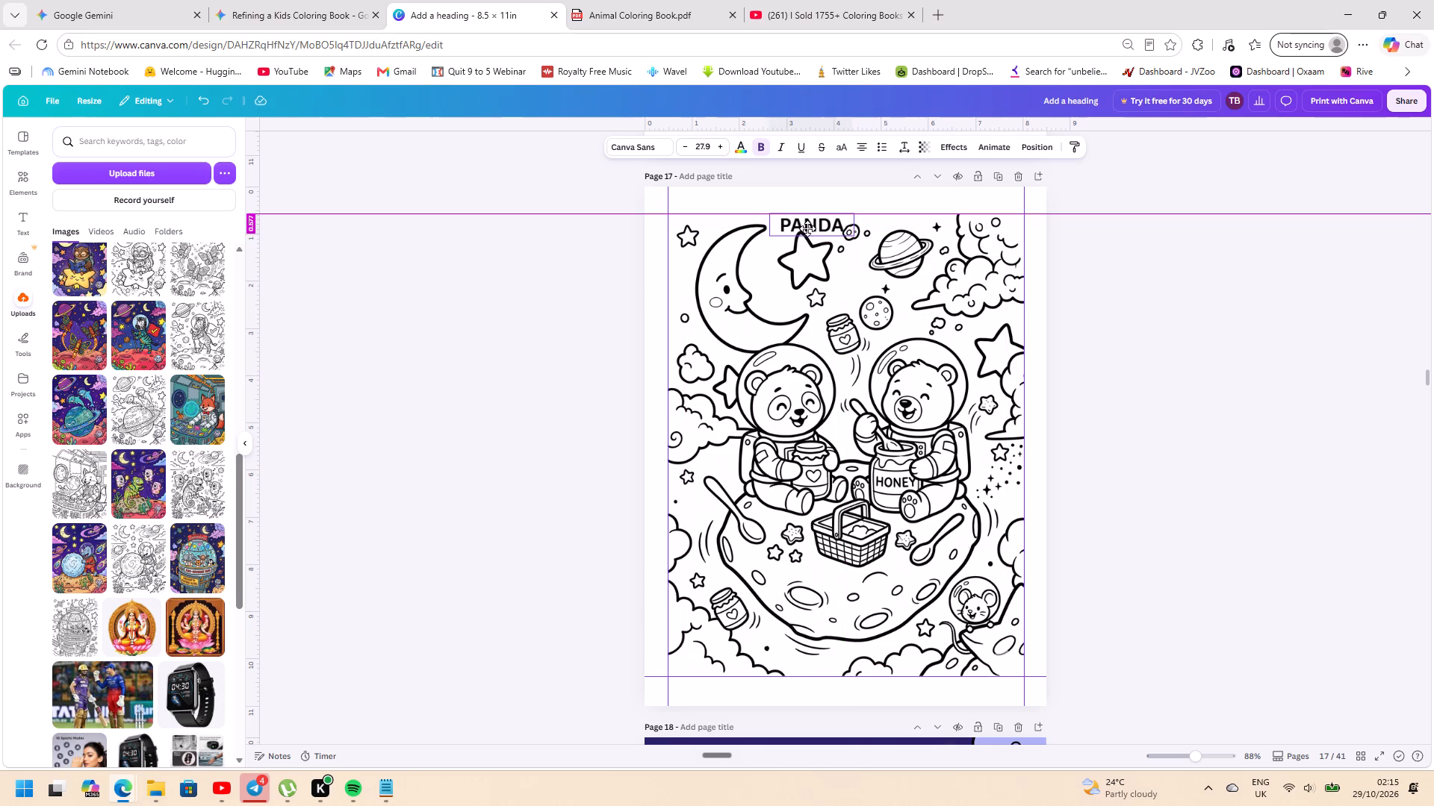
left_click_drag(807, 228, 847, 289)
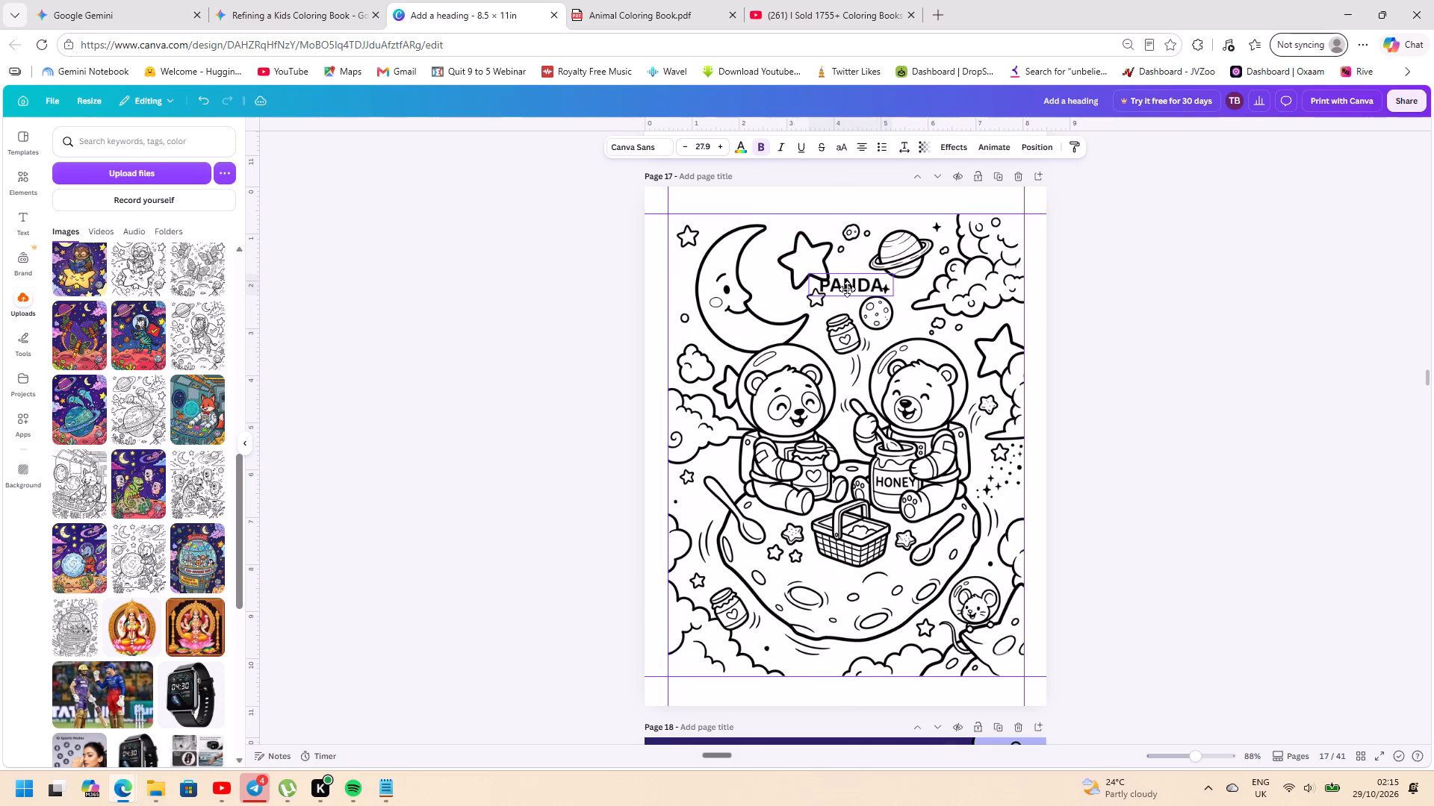
left_click_drag(847, 289, 819, 318)
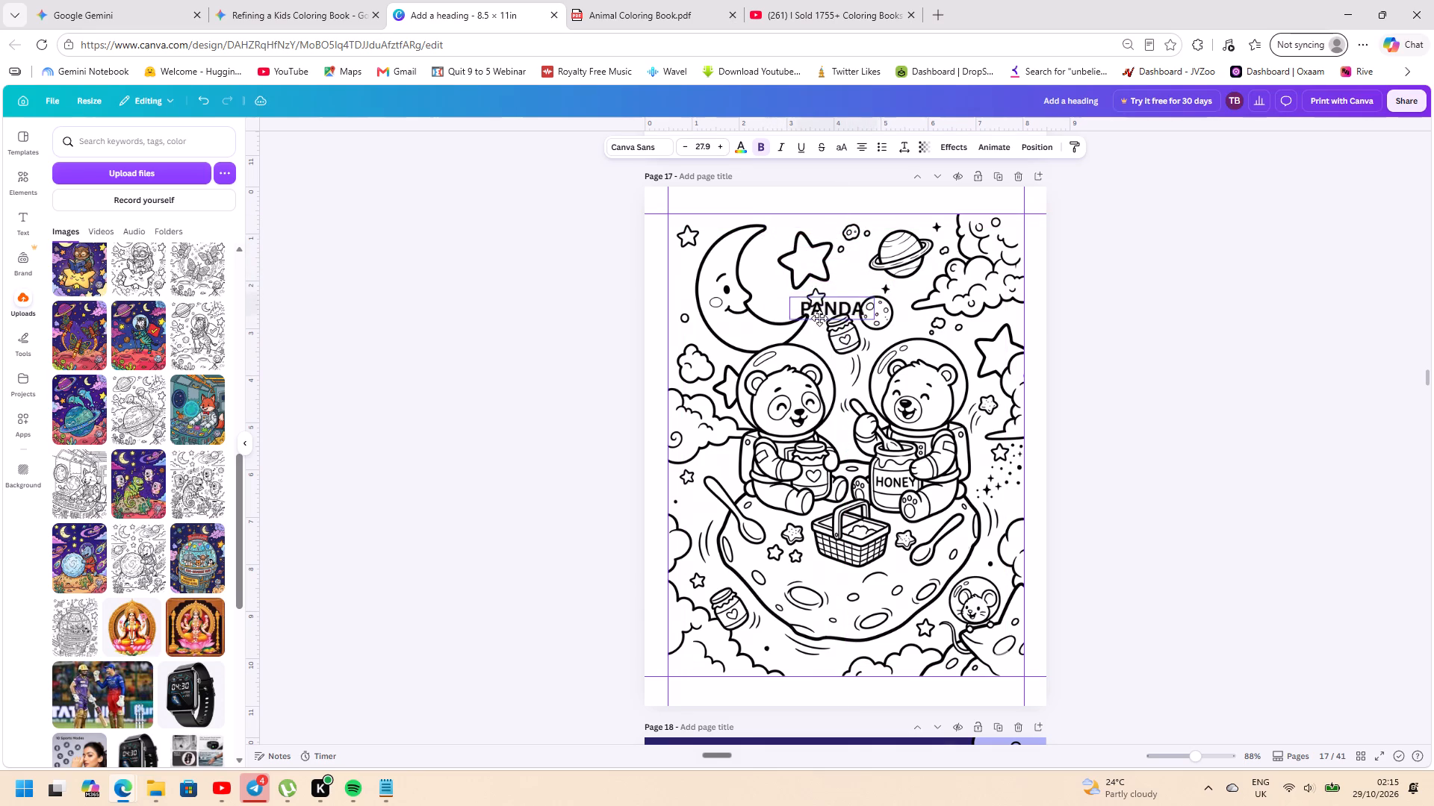
left_click_drag(819, 318, 813, 231)
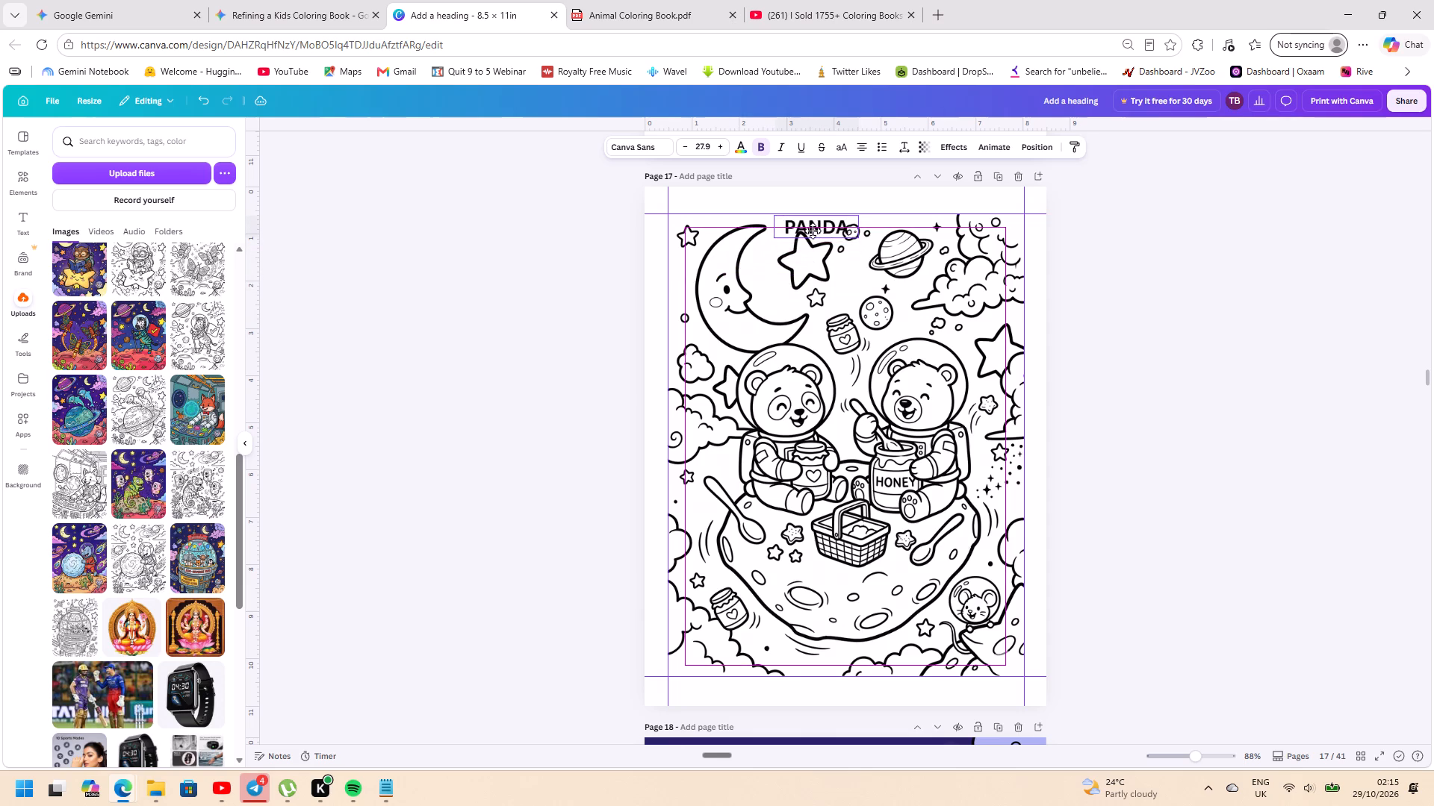
left_click_drag(813, 231, 804, 230)
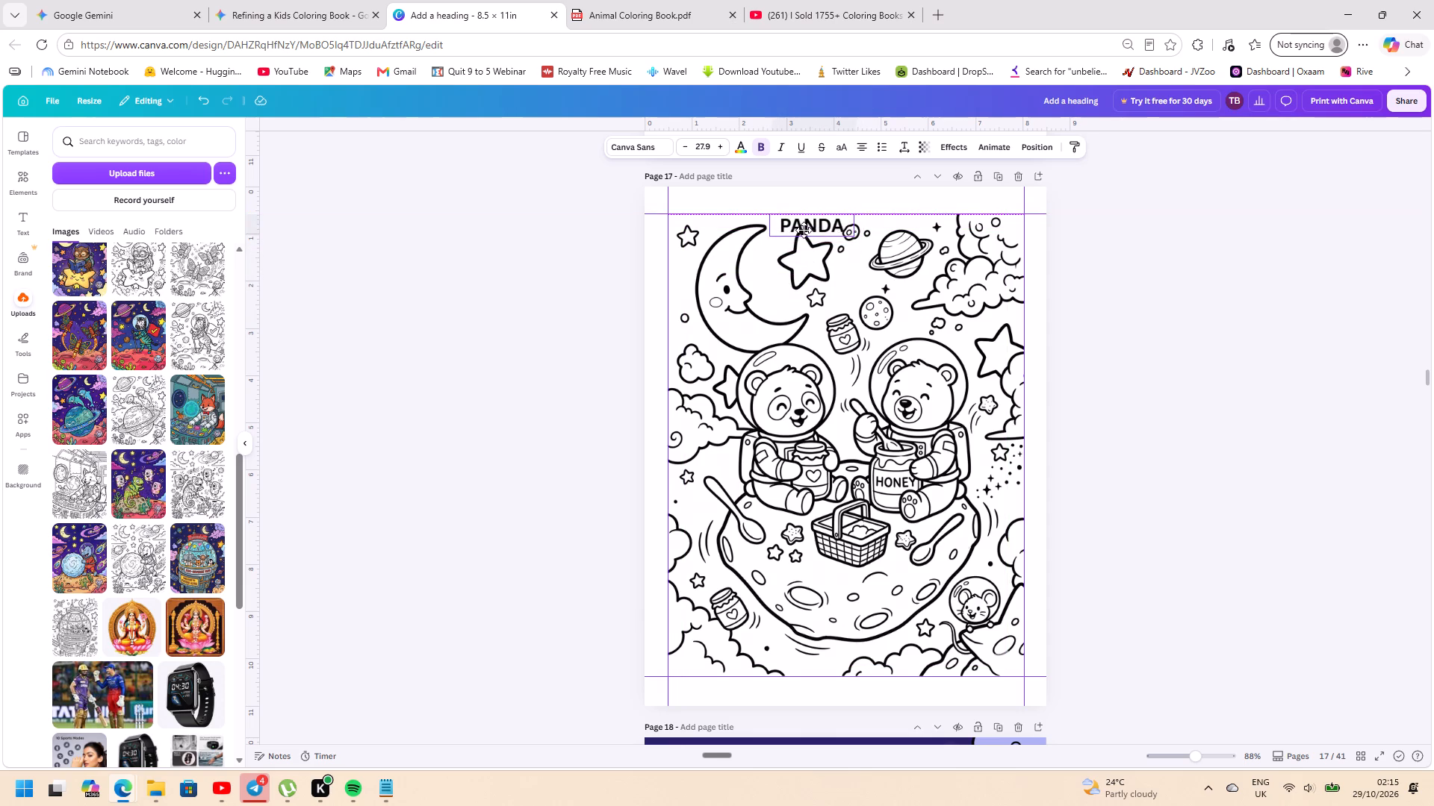
left_click_drag(804, 230, 801, 229)
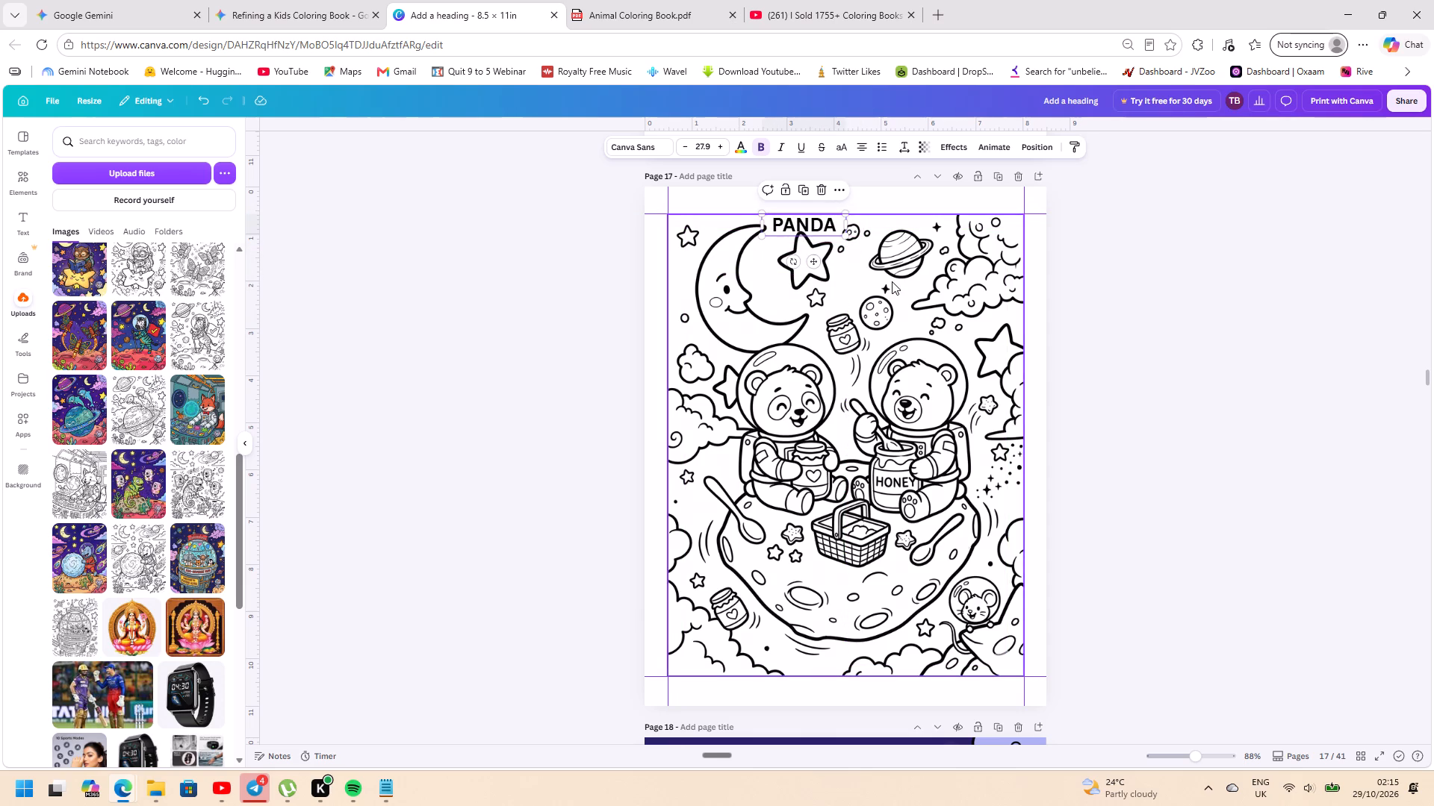
Scale page 17's "PANDA" title down to font size 21.
left_click(893, 282)
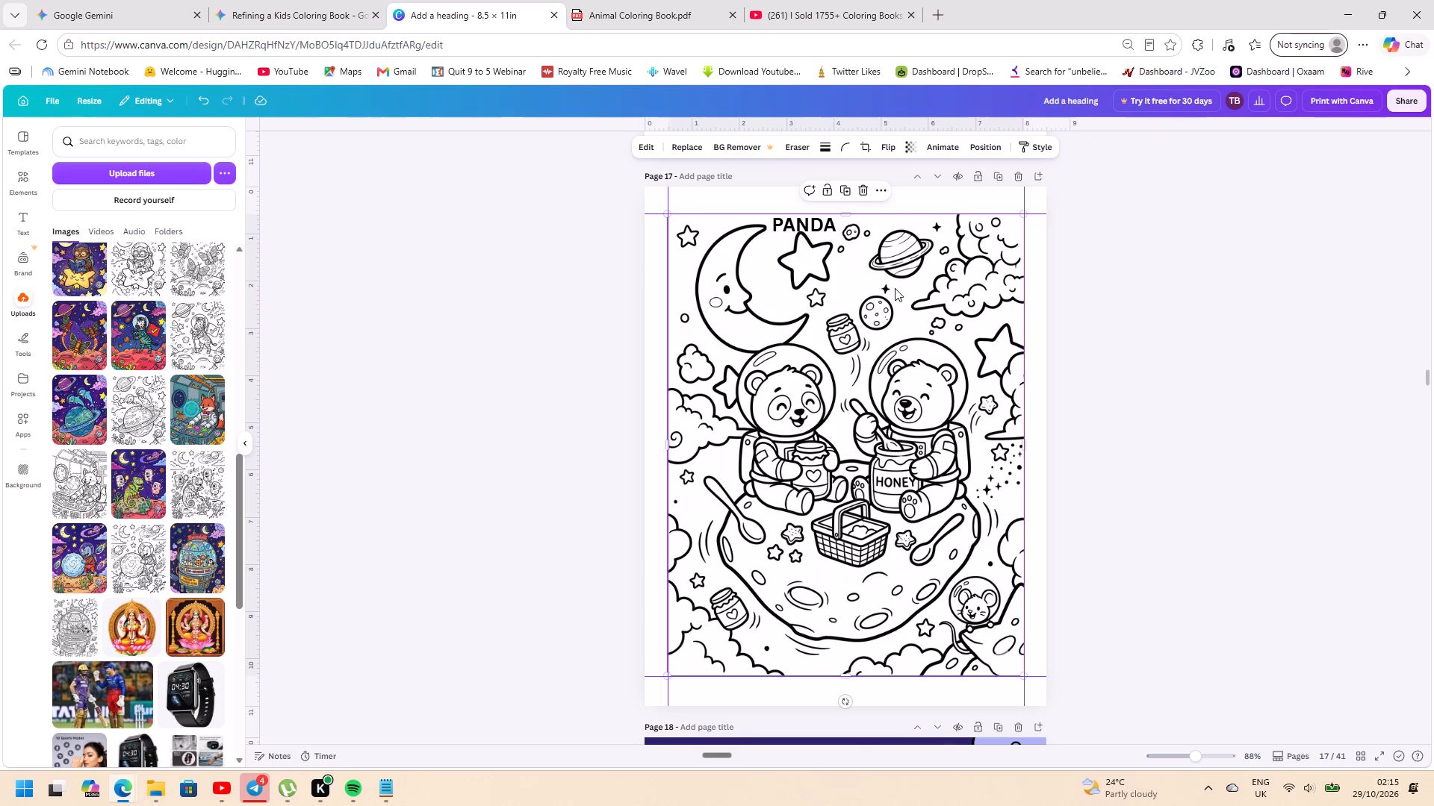
left_click(816, 228)
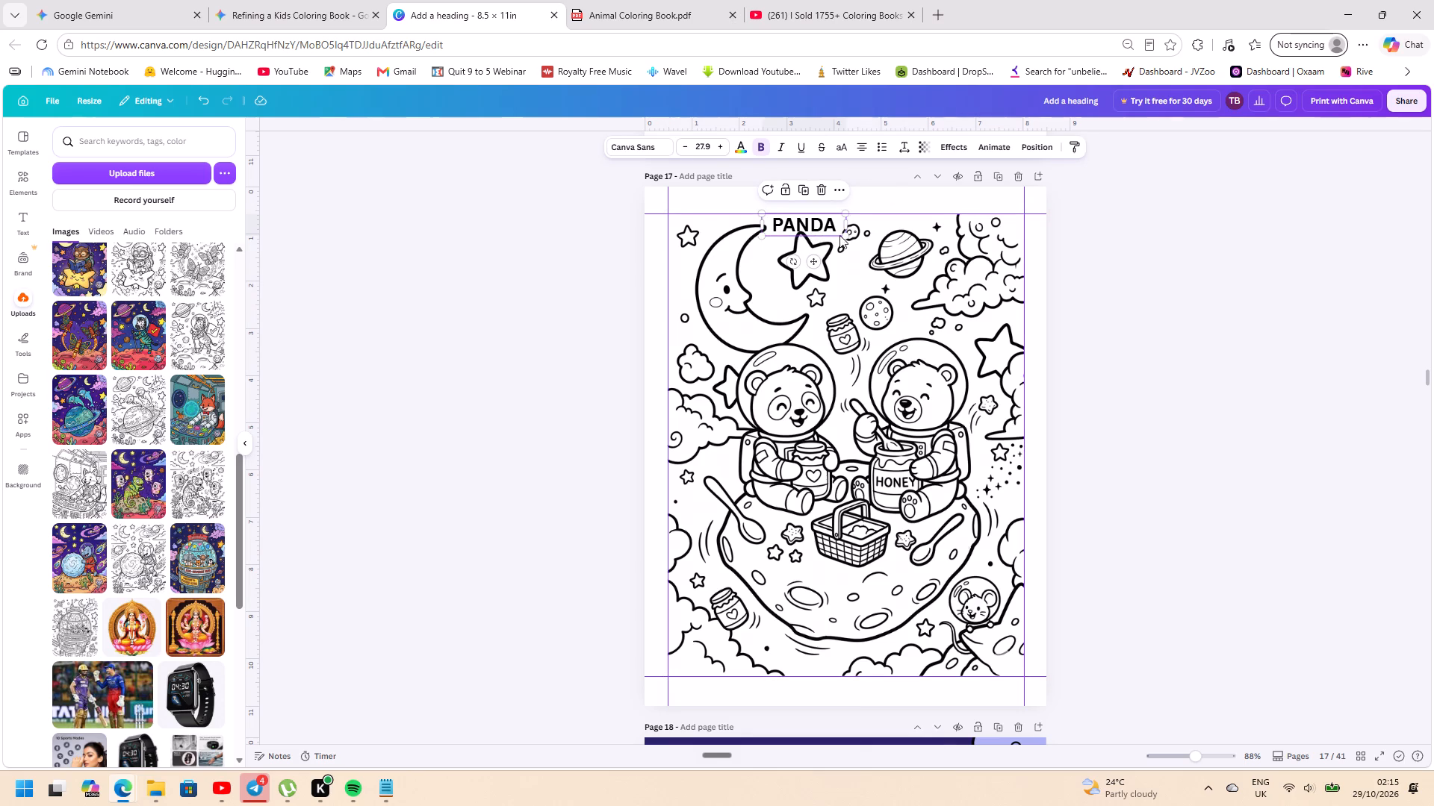
left_click_drag(847, 236, 826, 231)
left_click(834, 251)
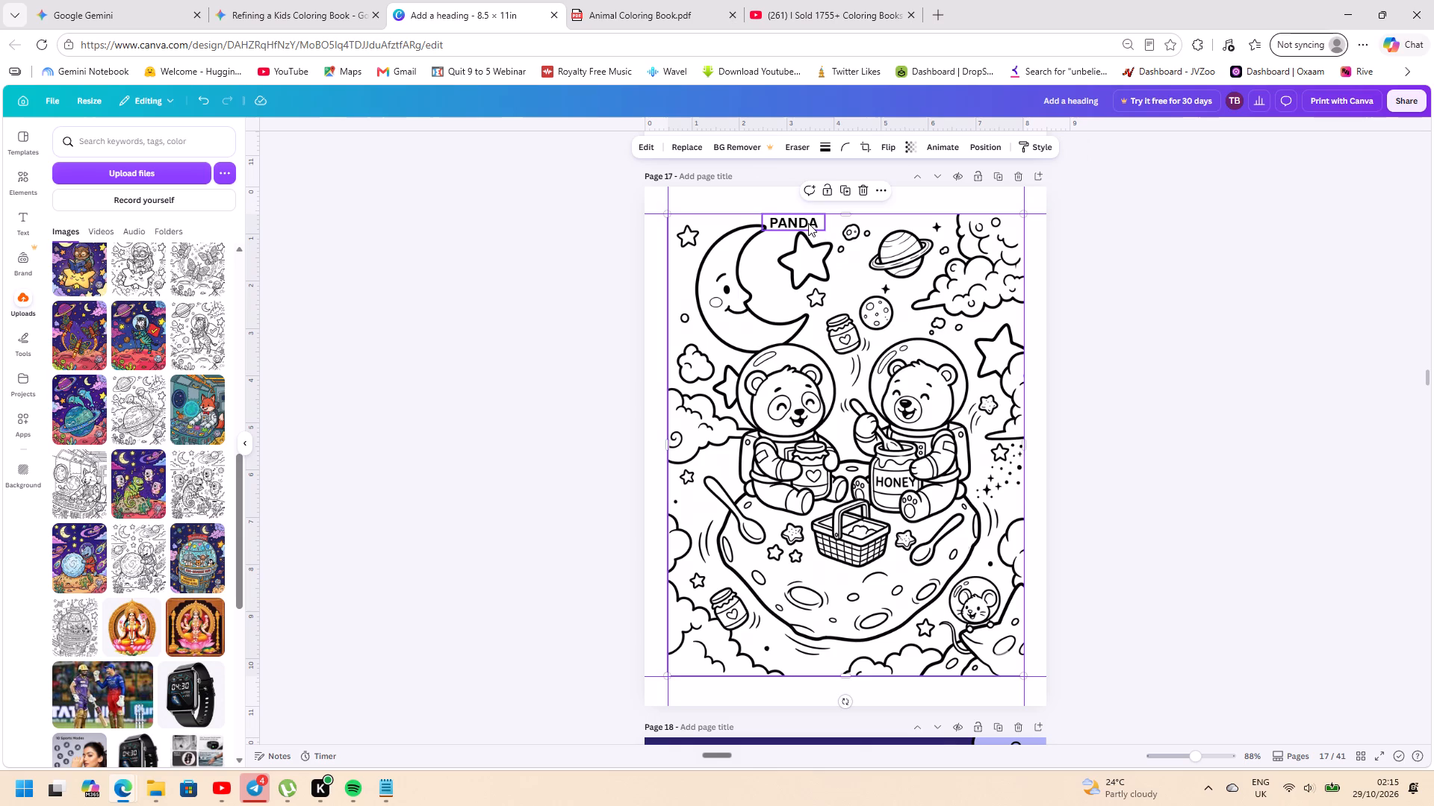
Duplicate the "PANDA" title and place the copy level with it, just above the ringed planet.
left_click(808, 223)
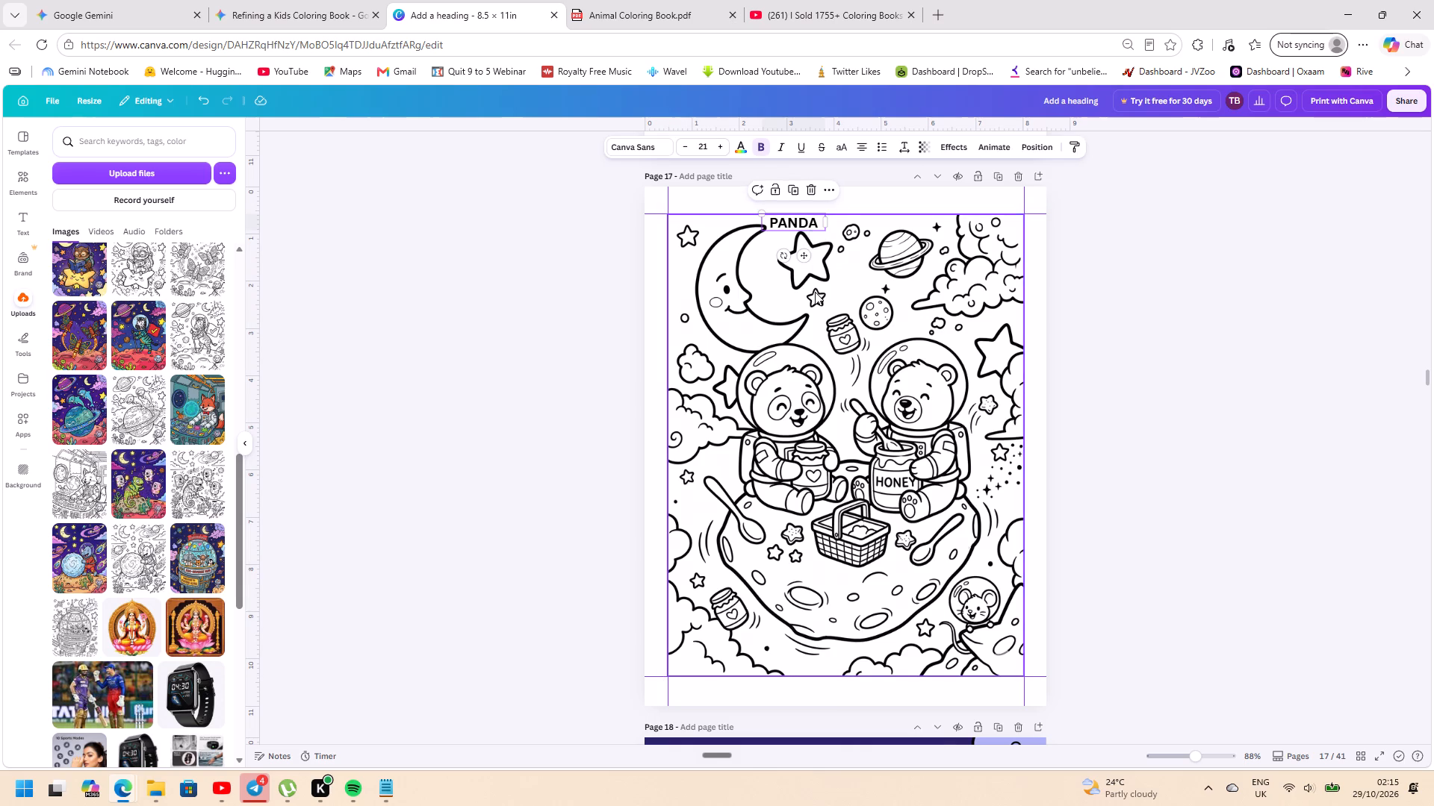
key("ctrl+c")
key("ctrl+v")
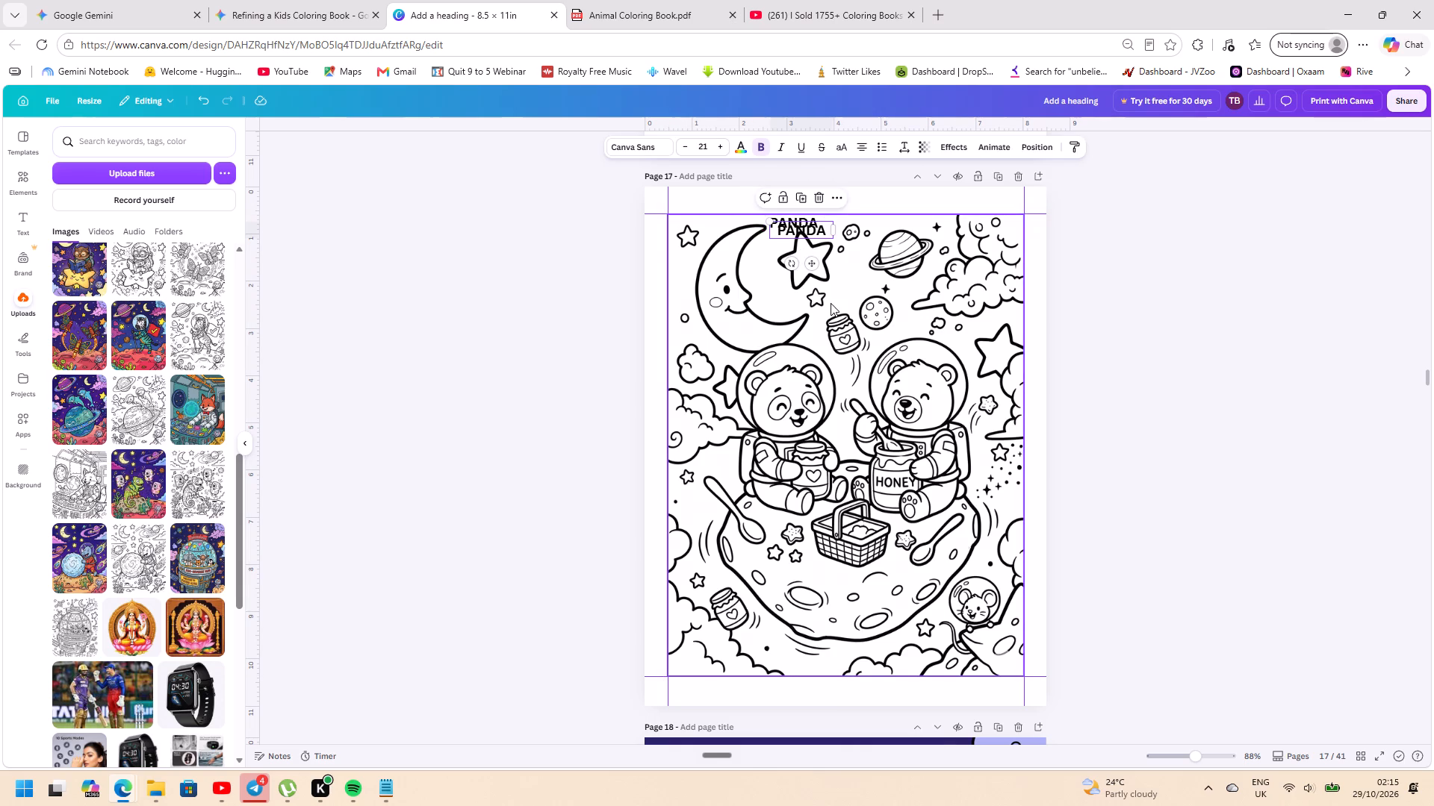
left_click_drag(810, 232, 906, 227)
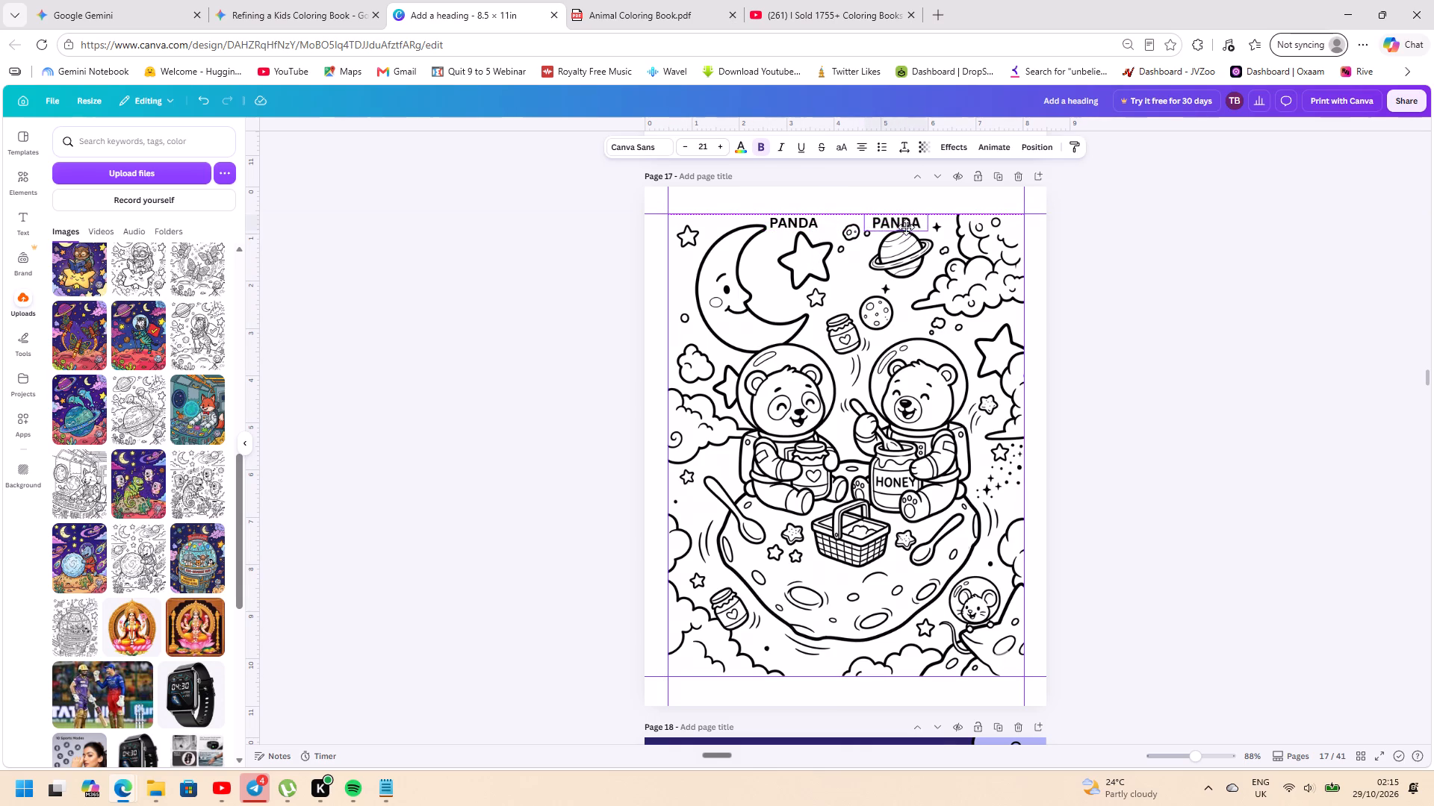
Replace the copied "PANDA" title's text with "POLAR BEAR" and widen its text box so it fits on one line.
left_click_drag(906, 227, 904, 226)
double_click(886, 223)
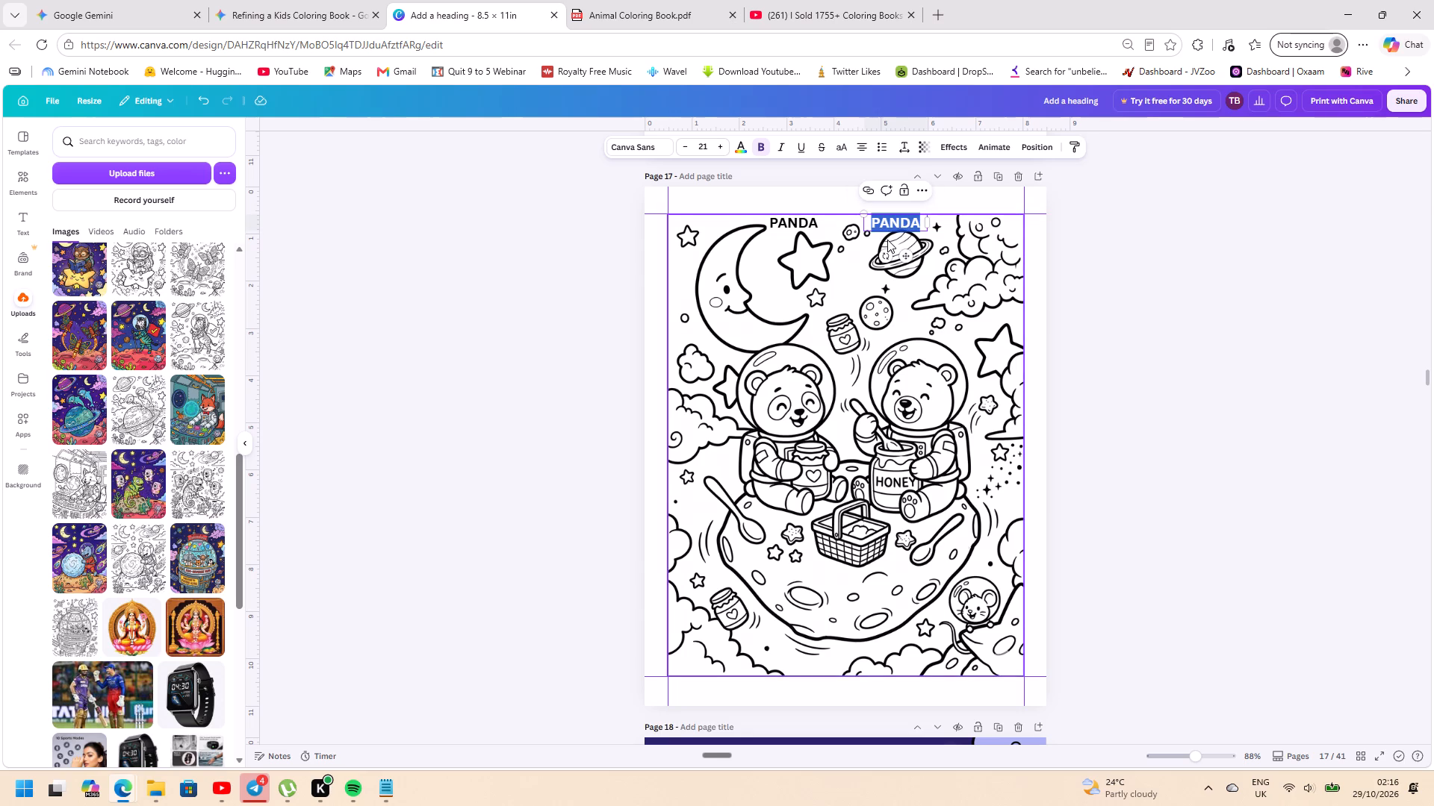
type("POLAR BEAR")
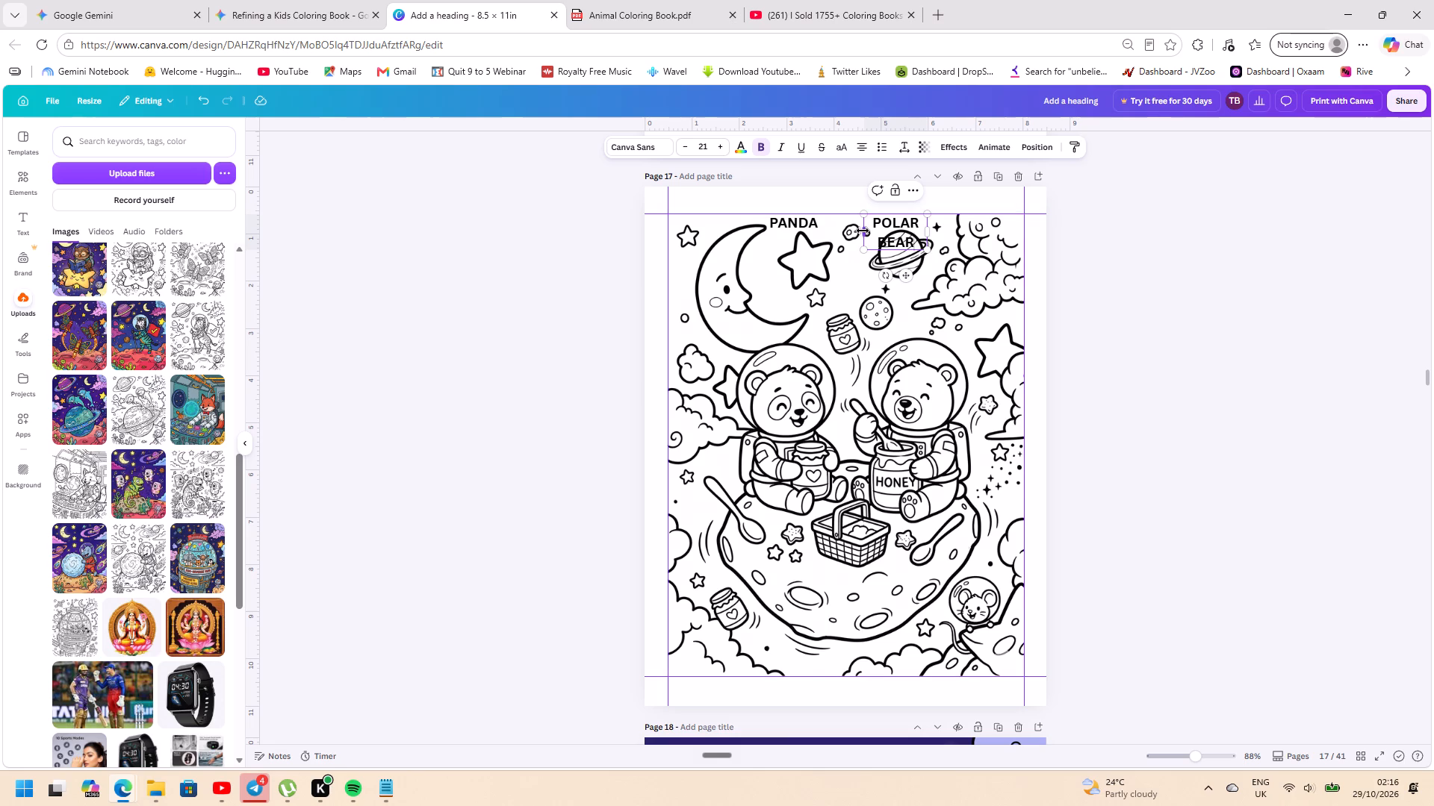
left_click_drag(863, 231, 828, 226)
left_click(858, 266)
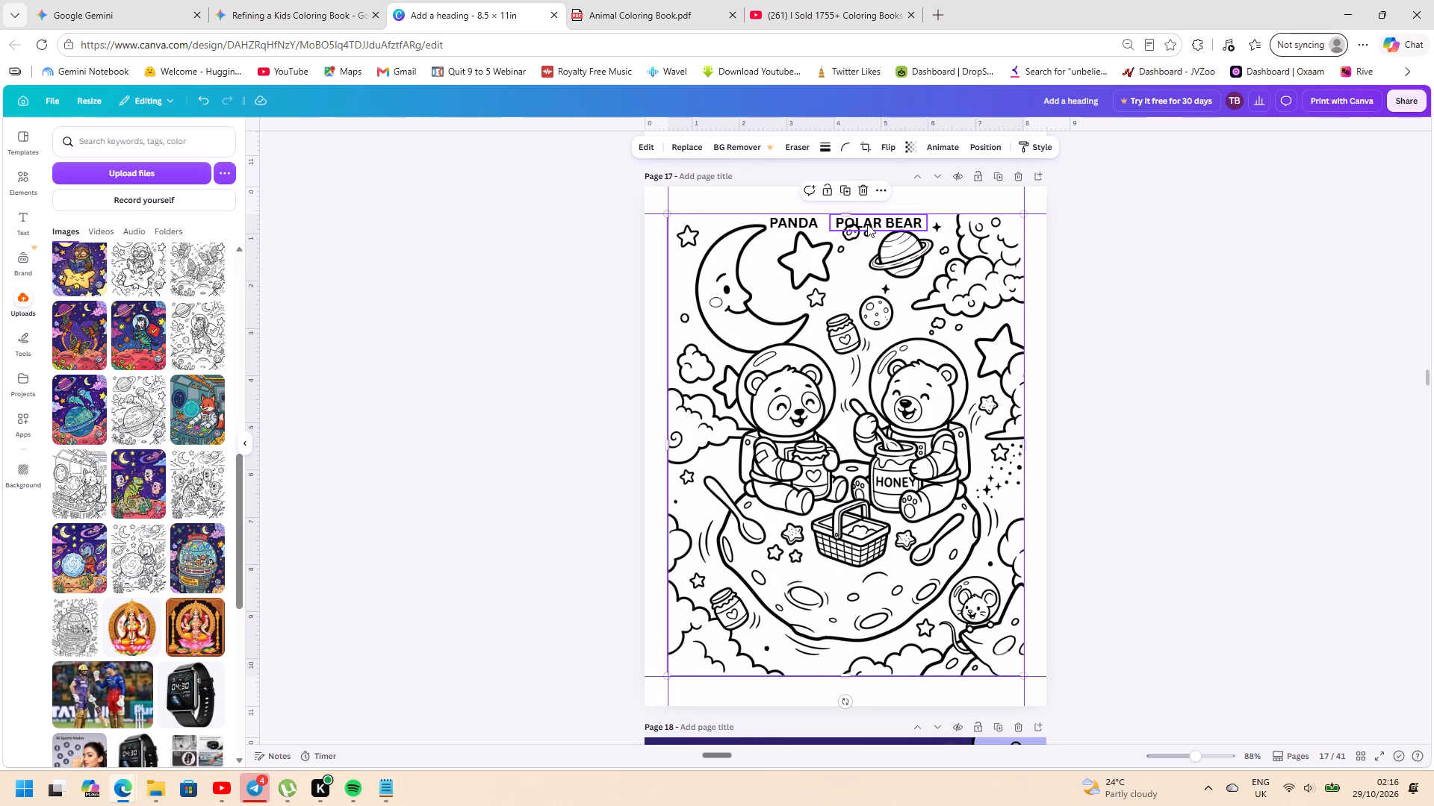
Shift the "POLAR BEAR" title over the ringed planet, level with "PANDA", and fine-tune its text box width.
left_click_drag(867, 224, 889, 224)
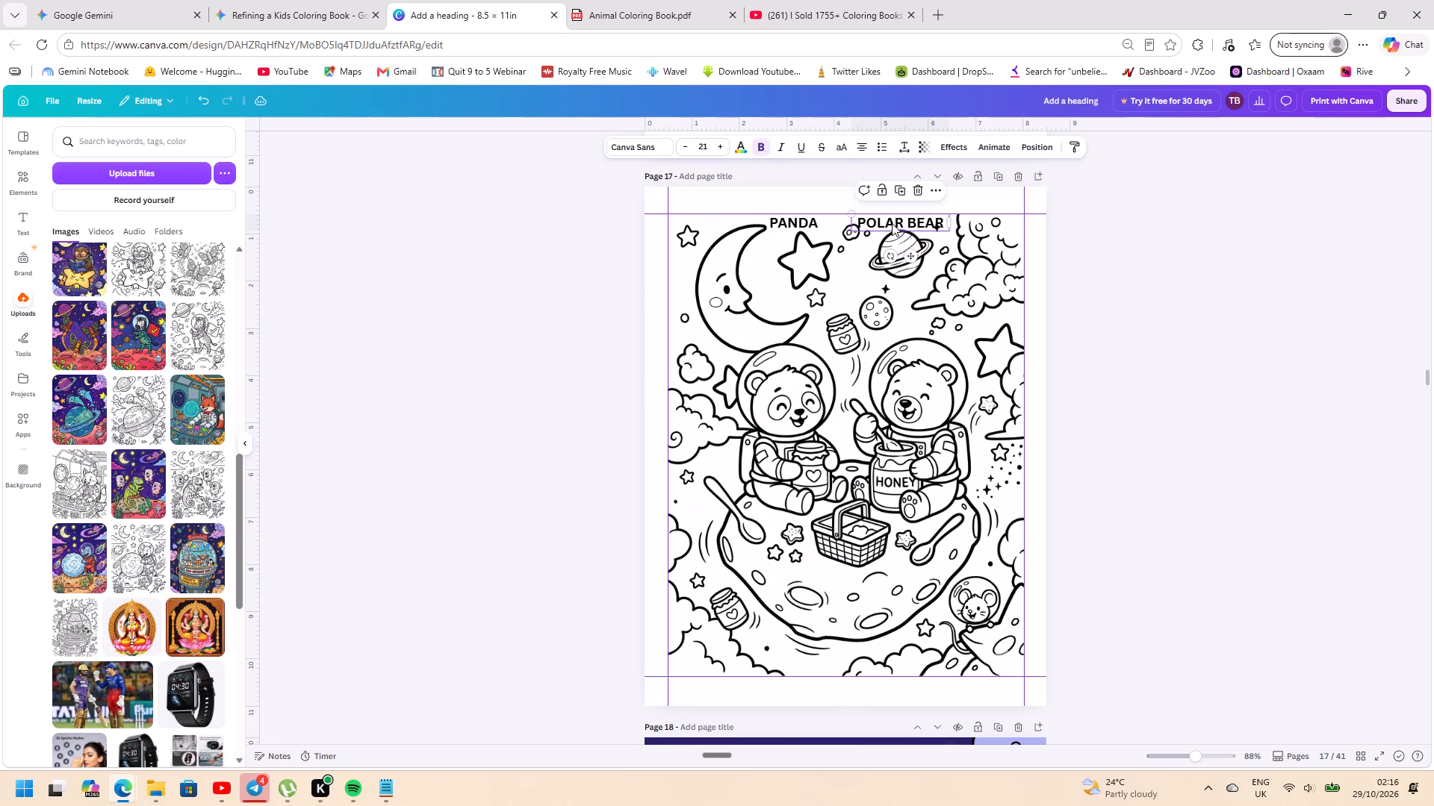
left_click(950, 227)
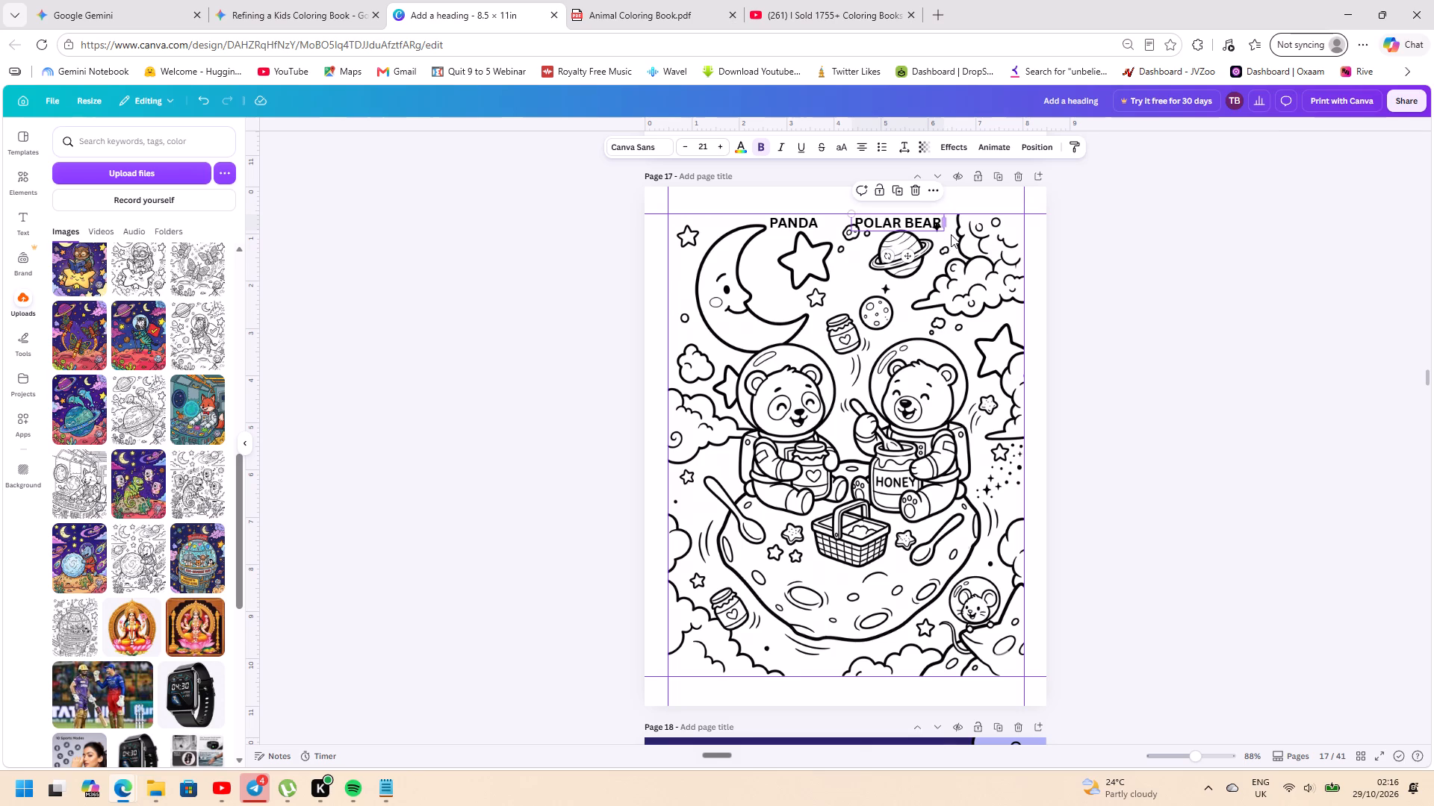
left_click_drag(946, 228, 950, 227)
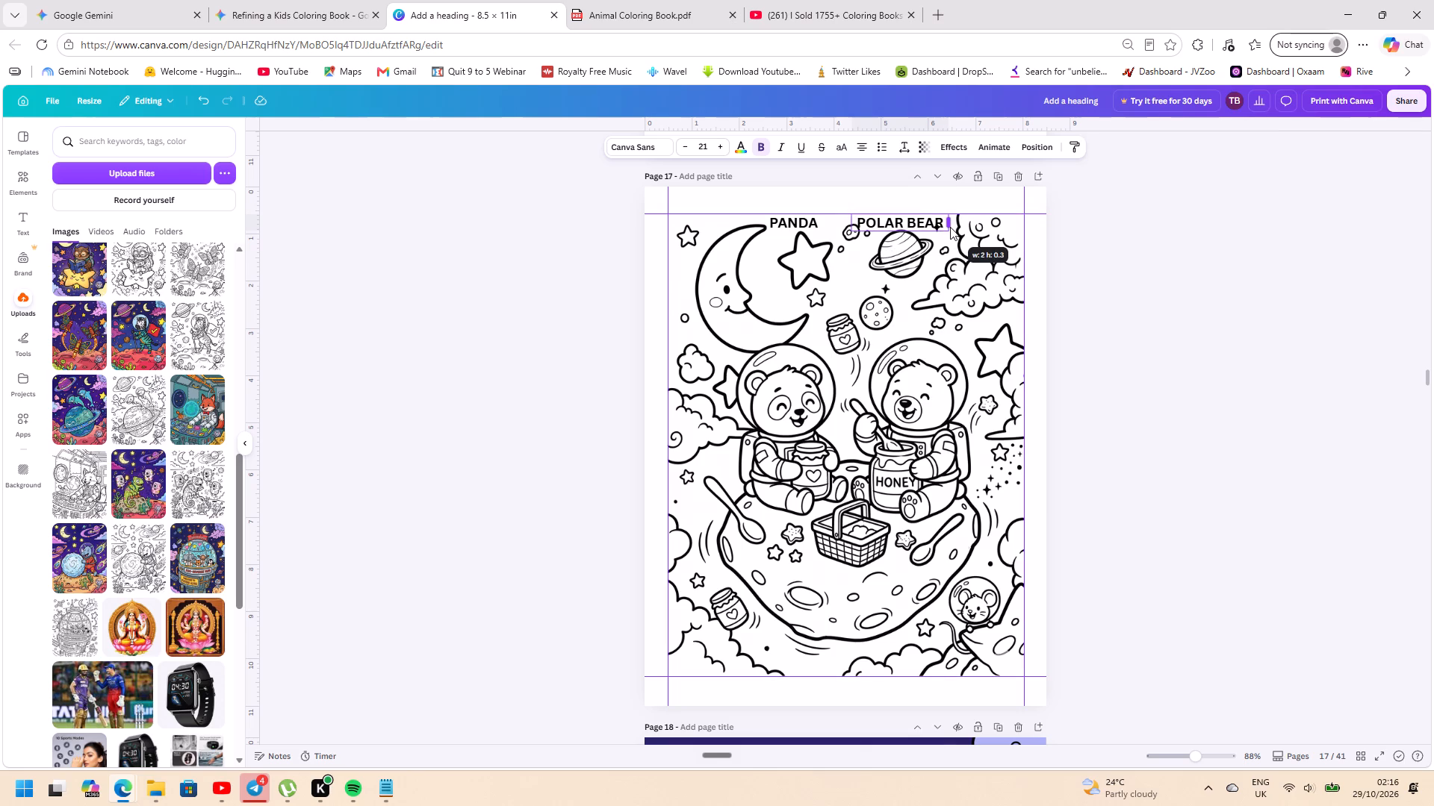
left_click_drag(950, 227, 953, 227)
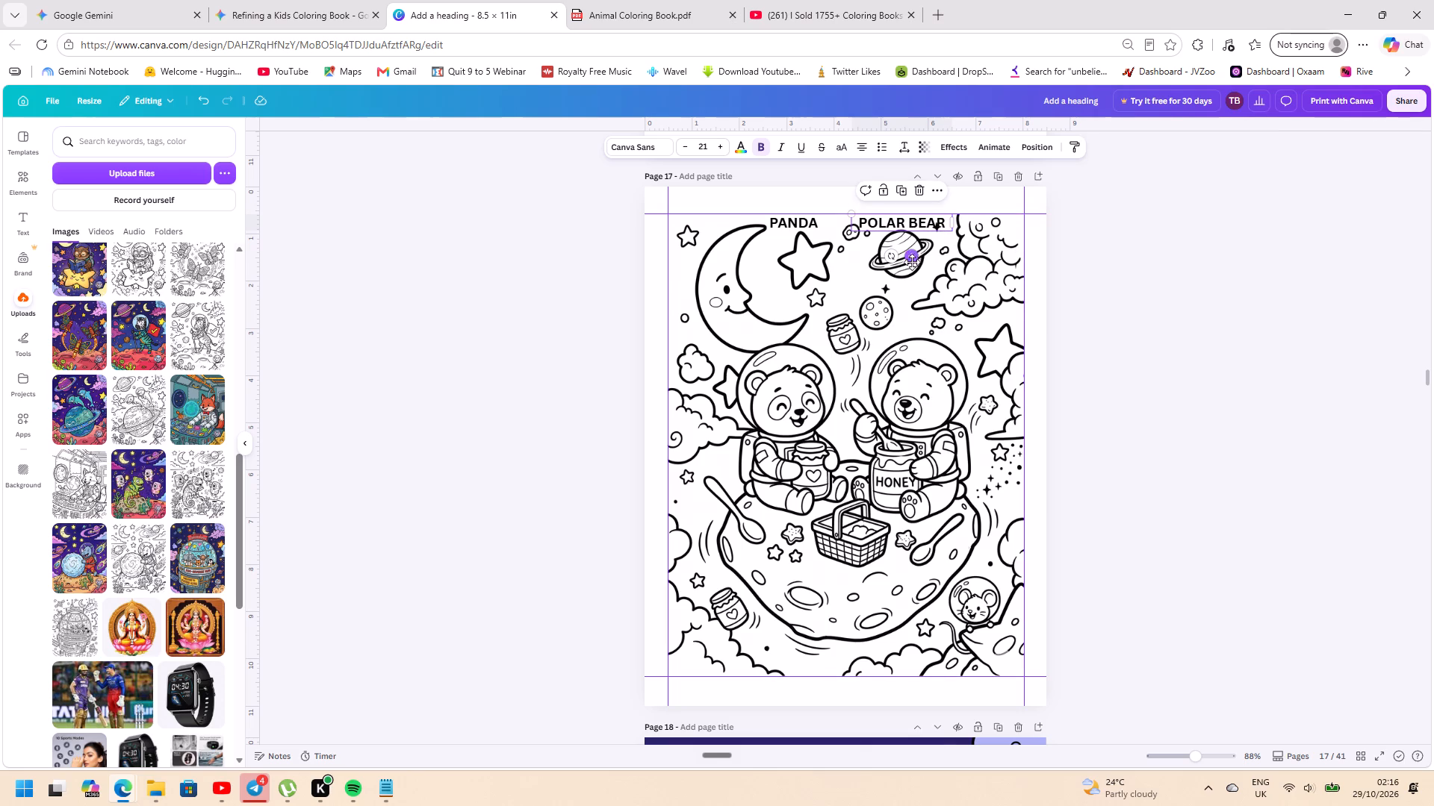
left_click(943, 242)
left_click(898, 225)
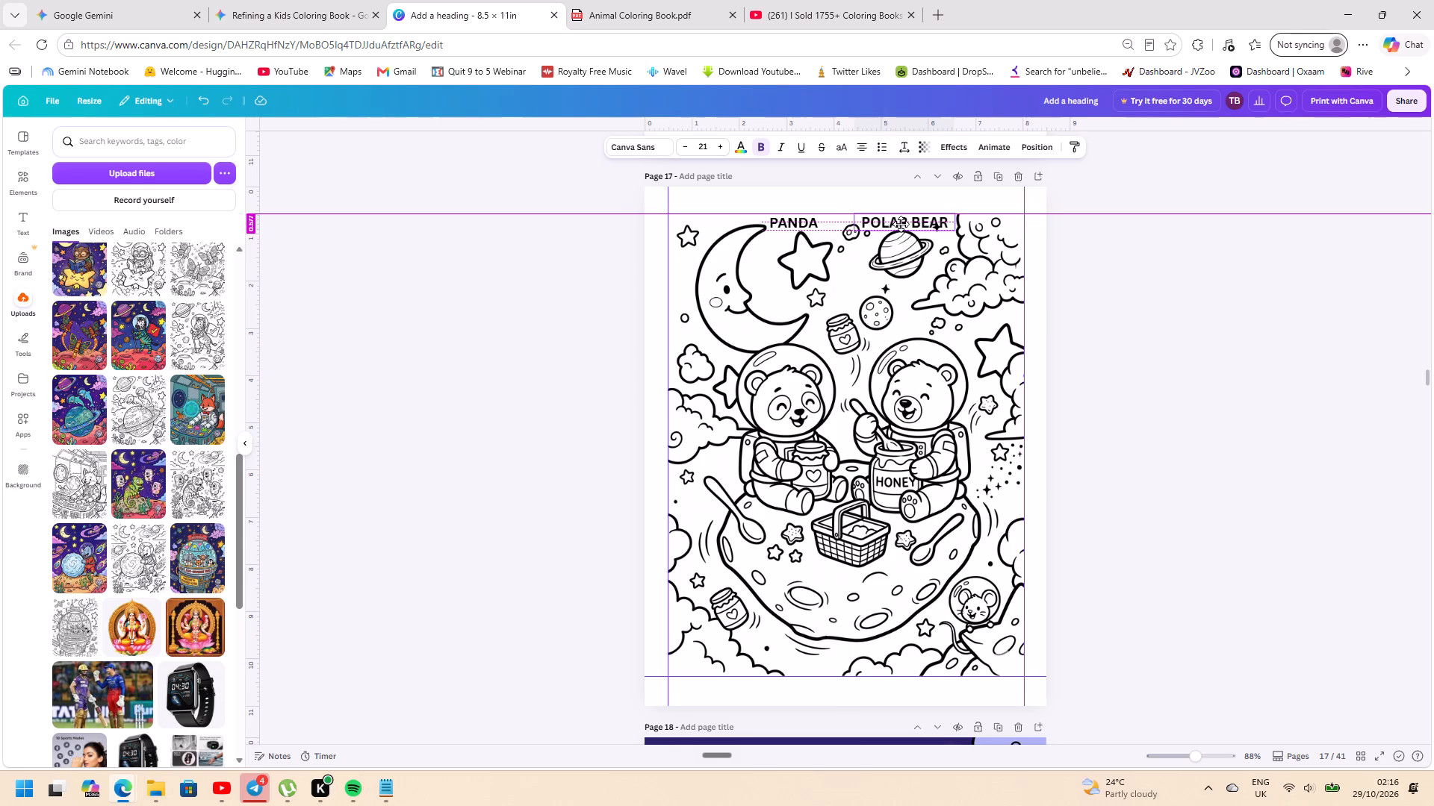
left_click(846, 282)
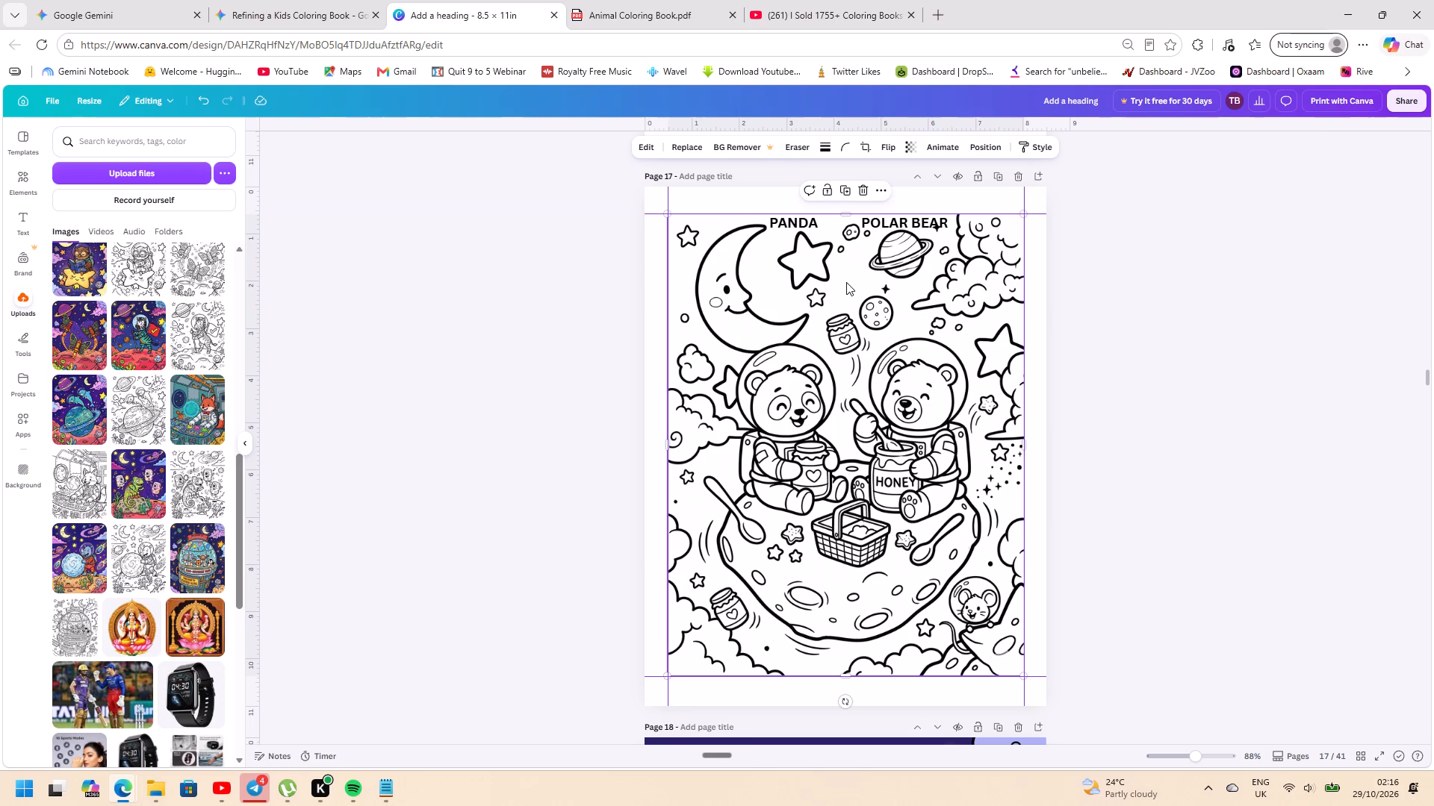
Fine-tune page 17's panda and polar bear image edges to meet the margin guides.
left_click(850, 263)
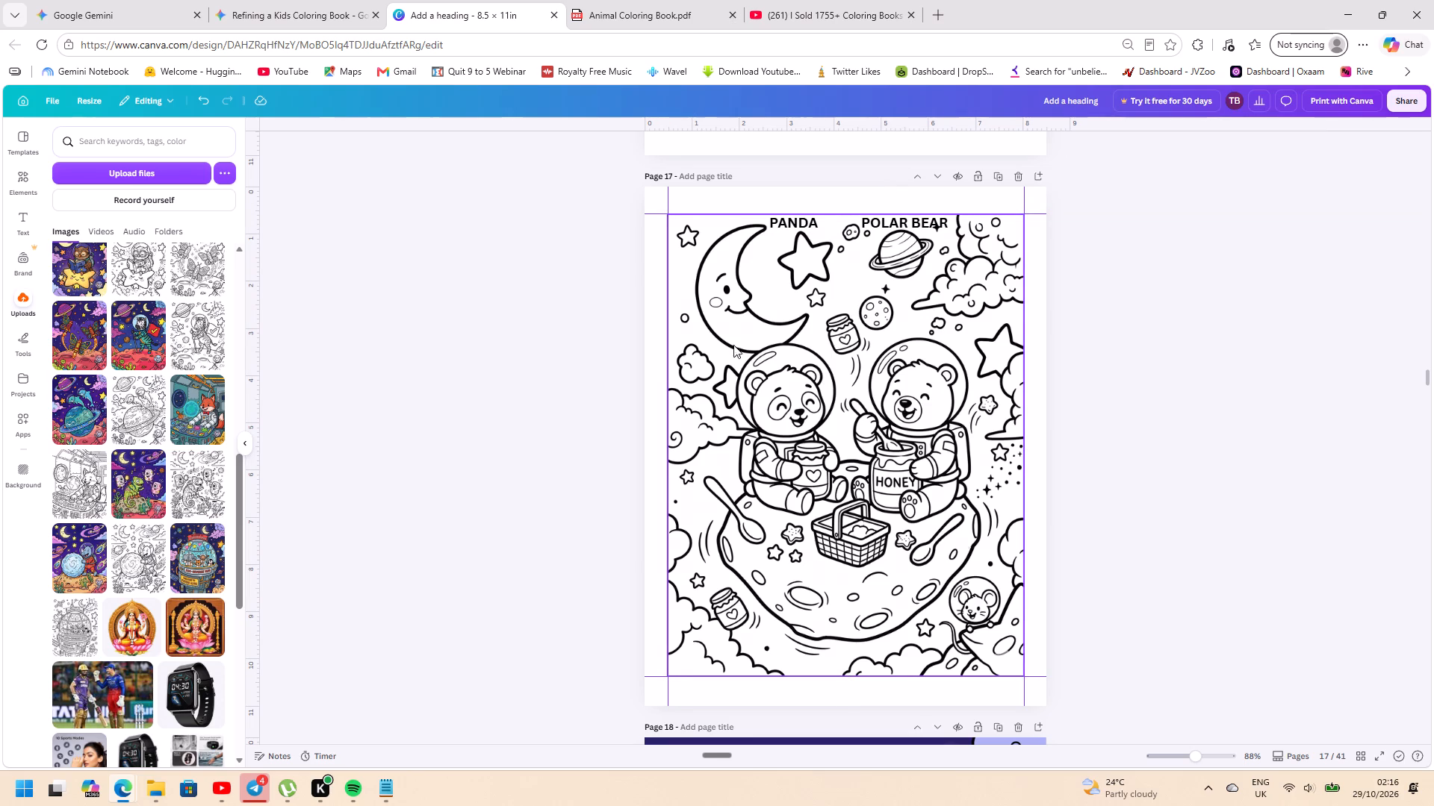
left_click(684, 278)
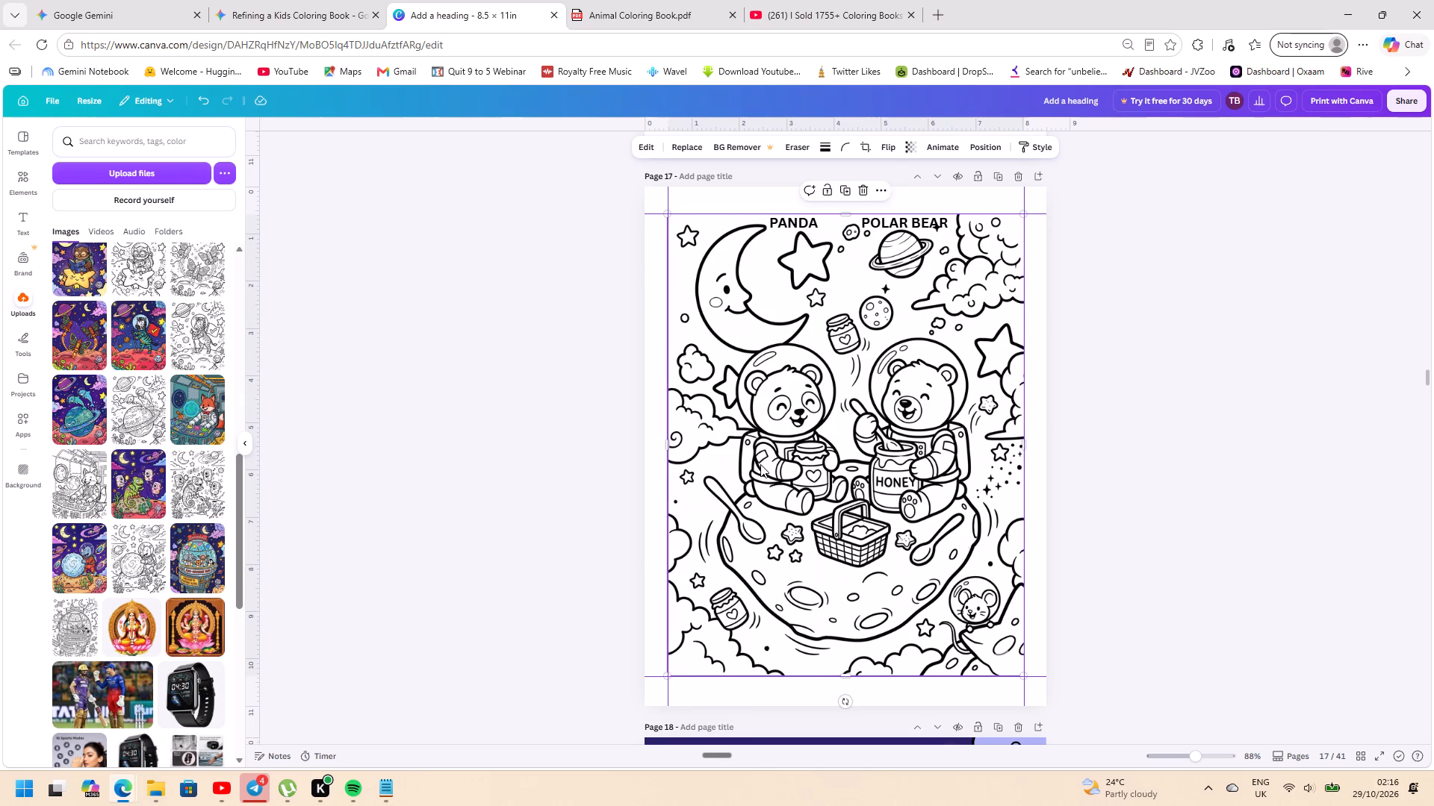
left_click(850, 672)
left_click(1023, 447)
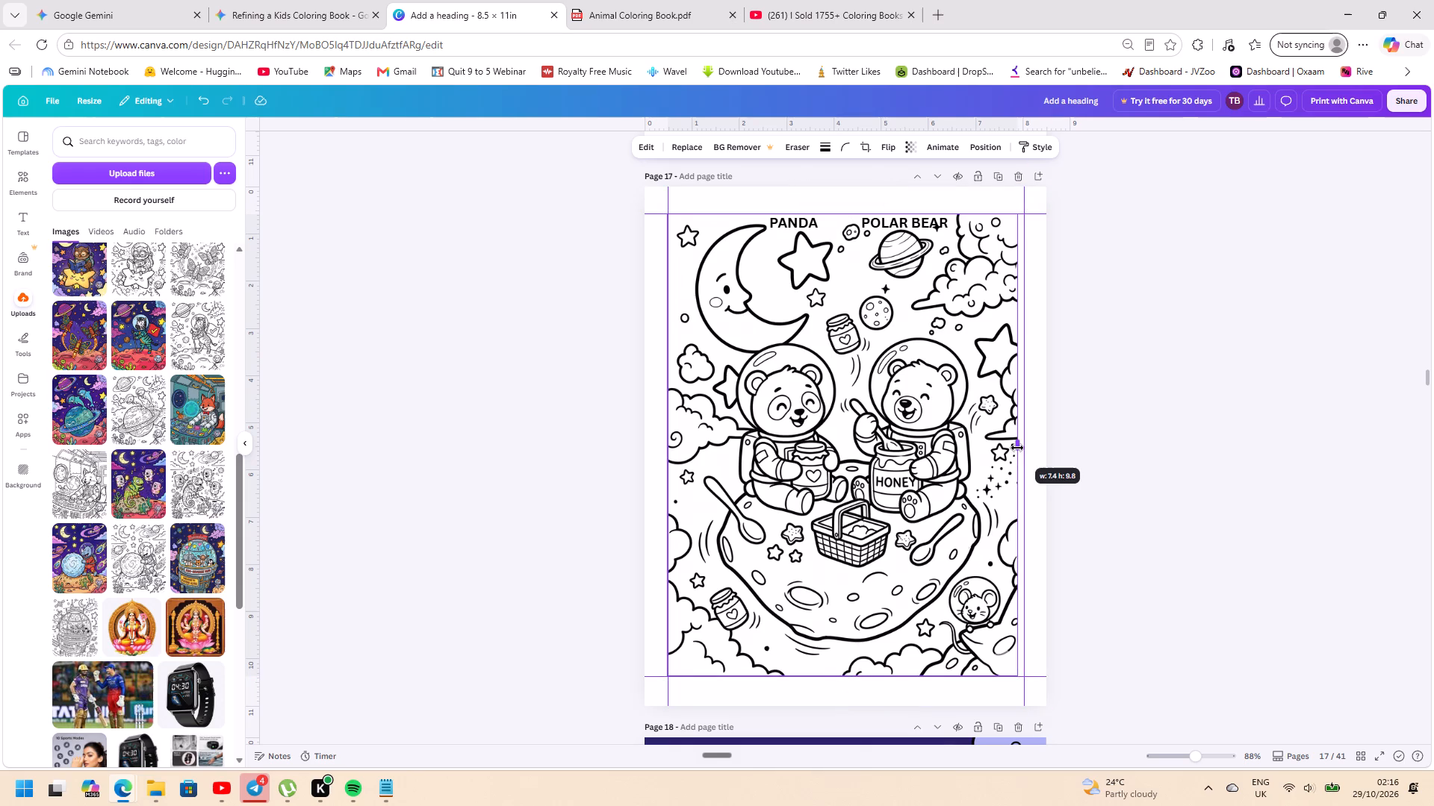
left_click(823, 481)
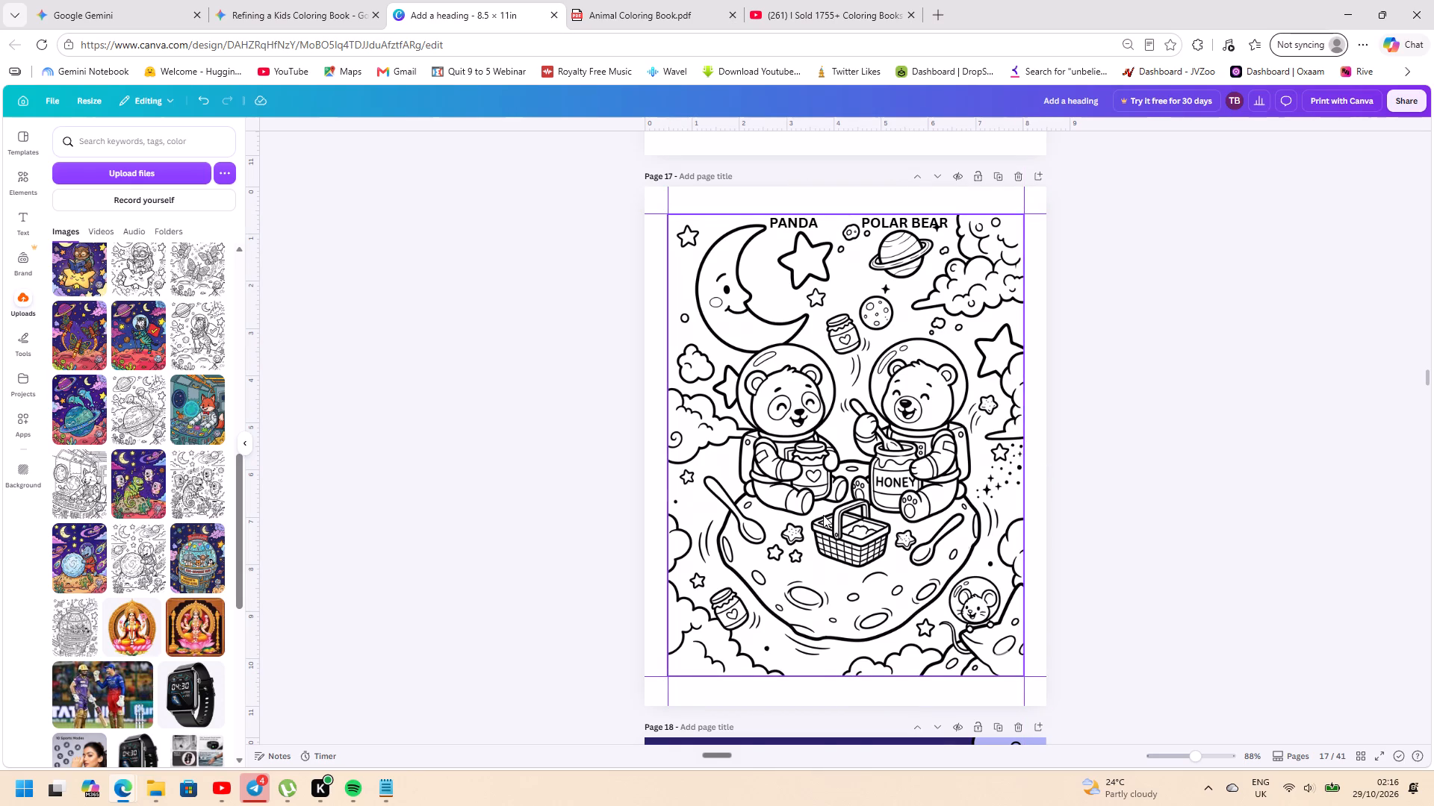
Resize and crop page 18's colored octopus image to fit within the margin guides on all four sides.
scroll(823, 516, "down", 6)
left_click(822, 515)
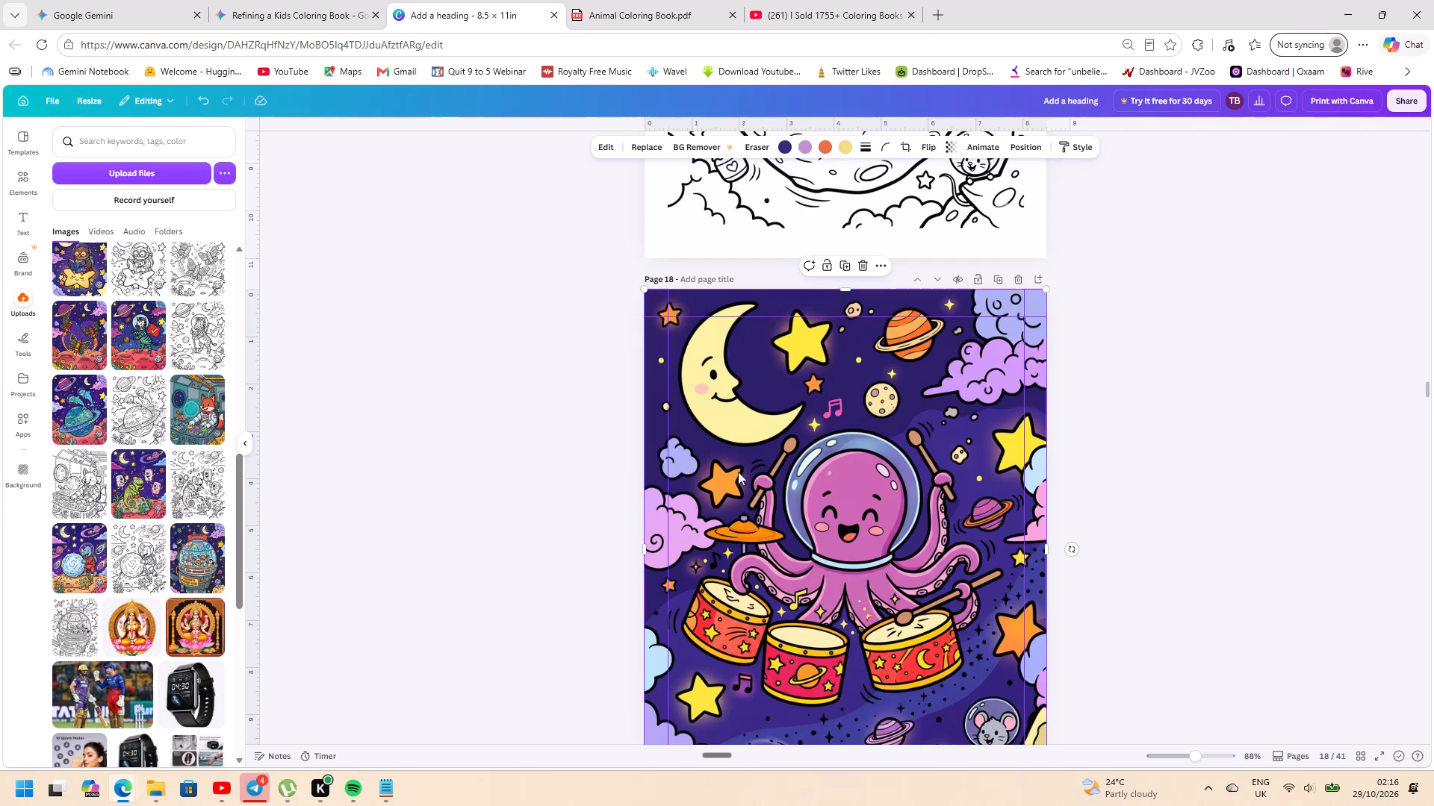
left_click_drag(644, 290, 670, 314)
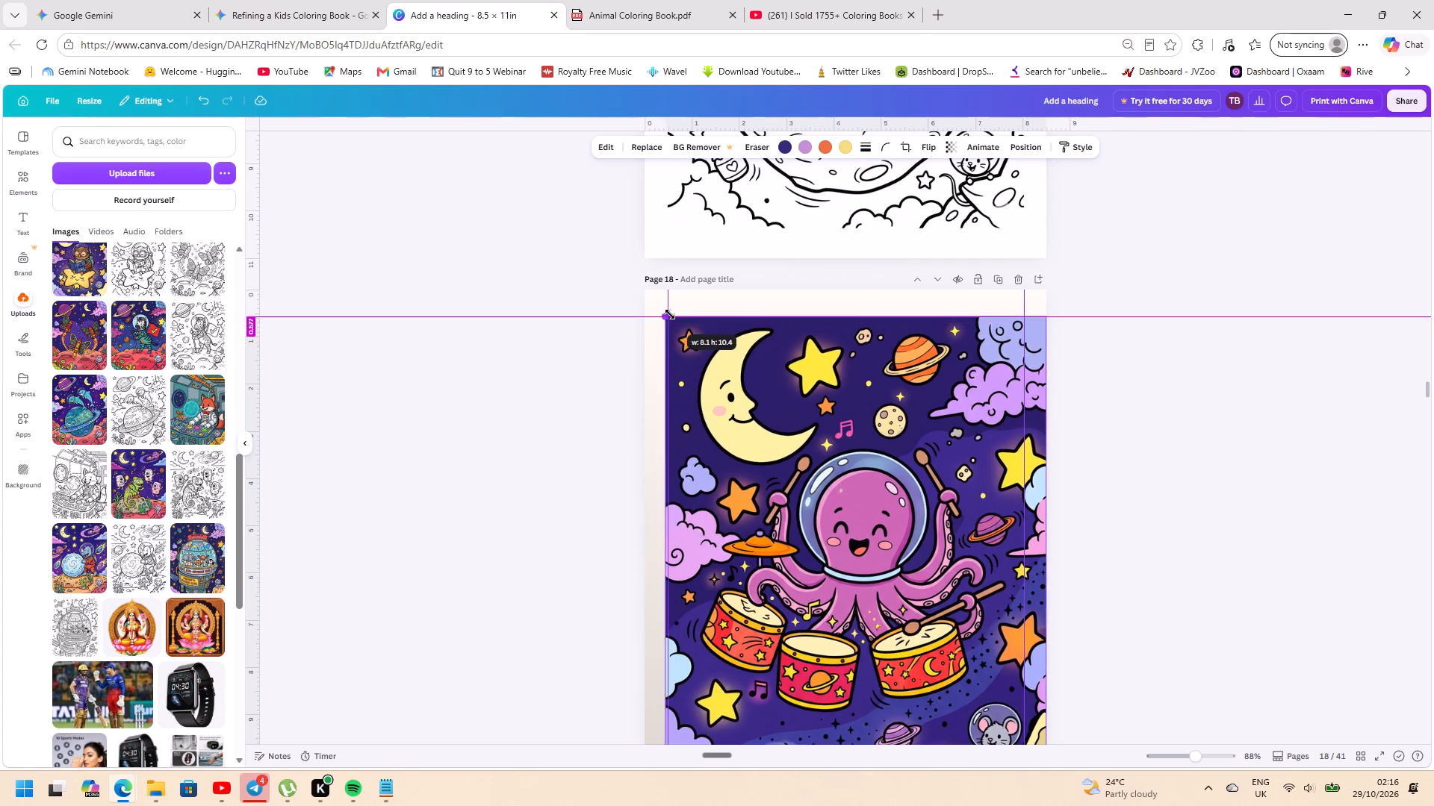
left_click_drag(670, 314, 672, 313)
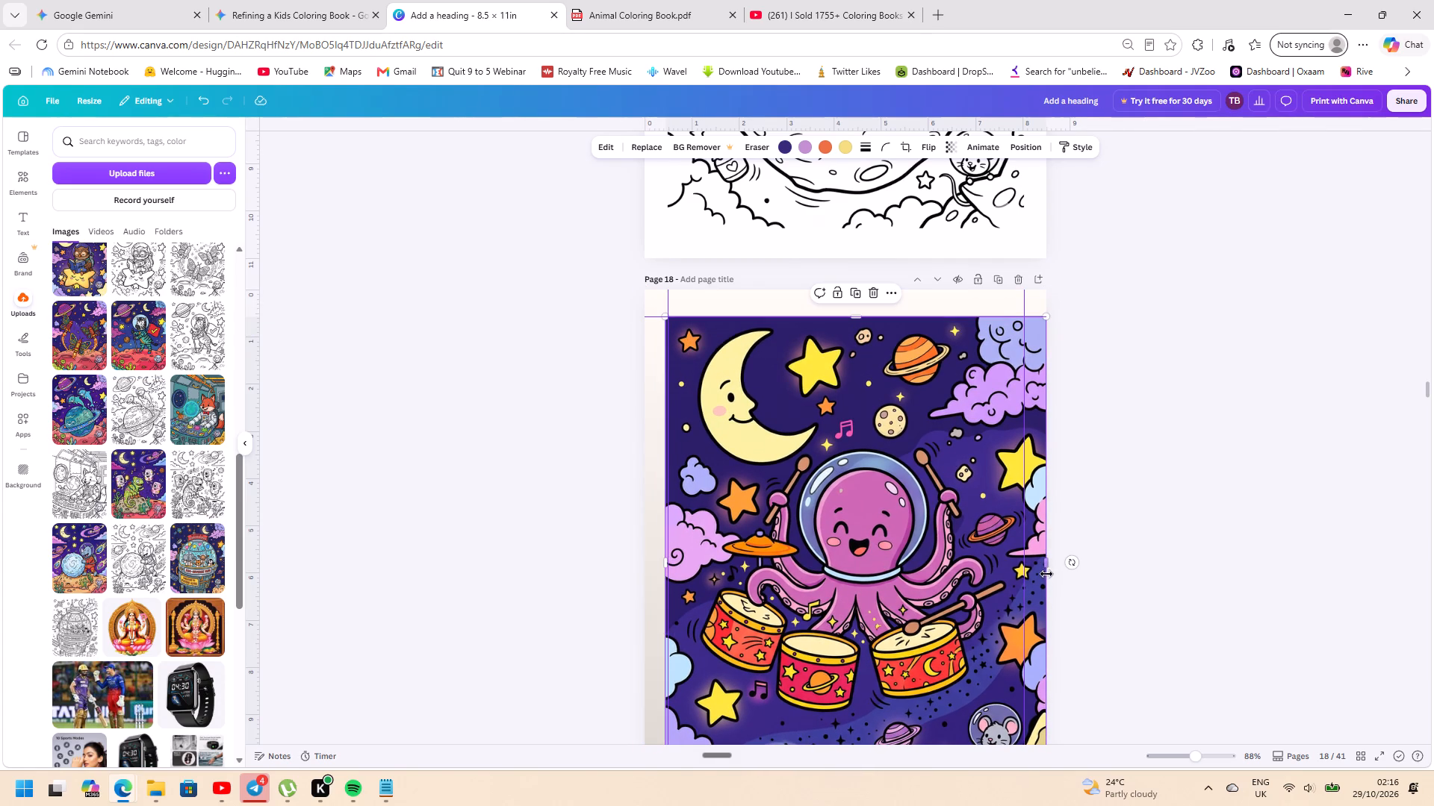
left_click_drag(1044, 566, 1022, 567)
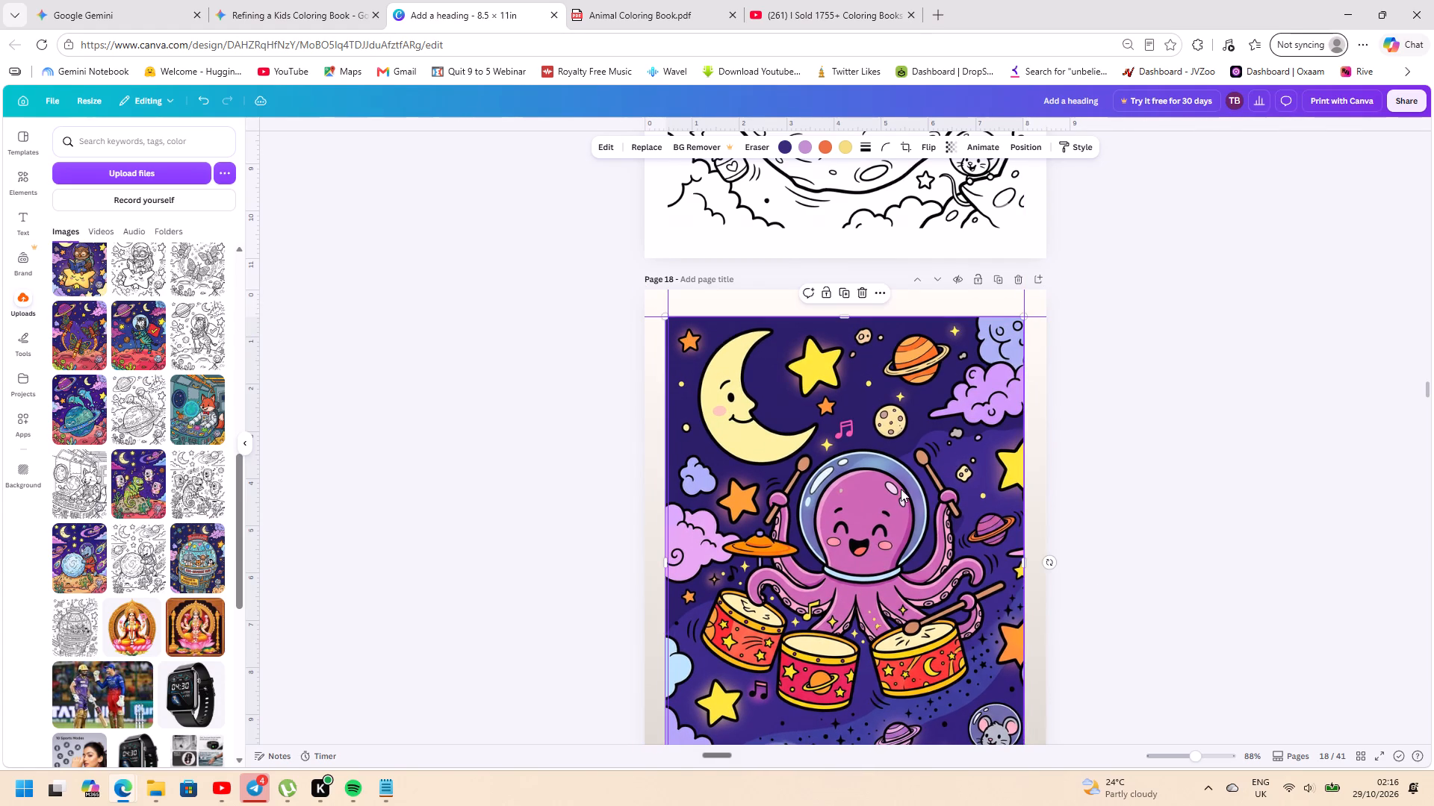
left_click(842, 317)
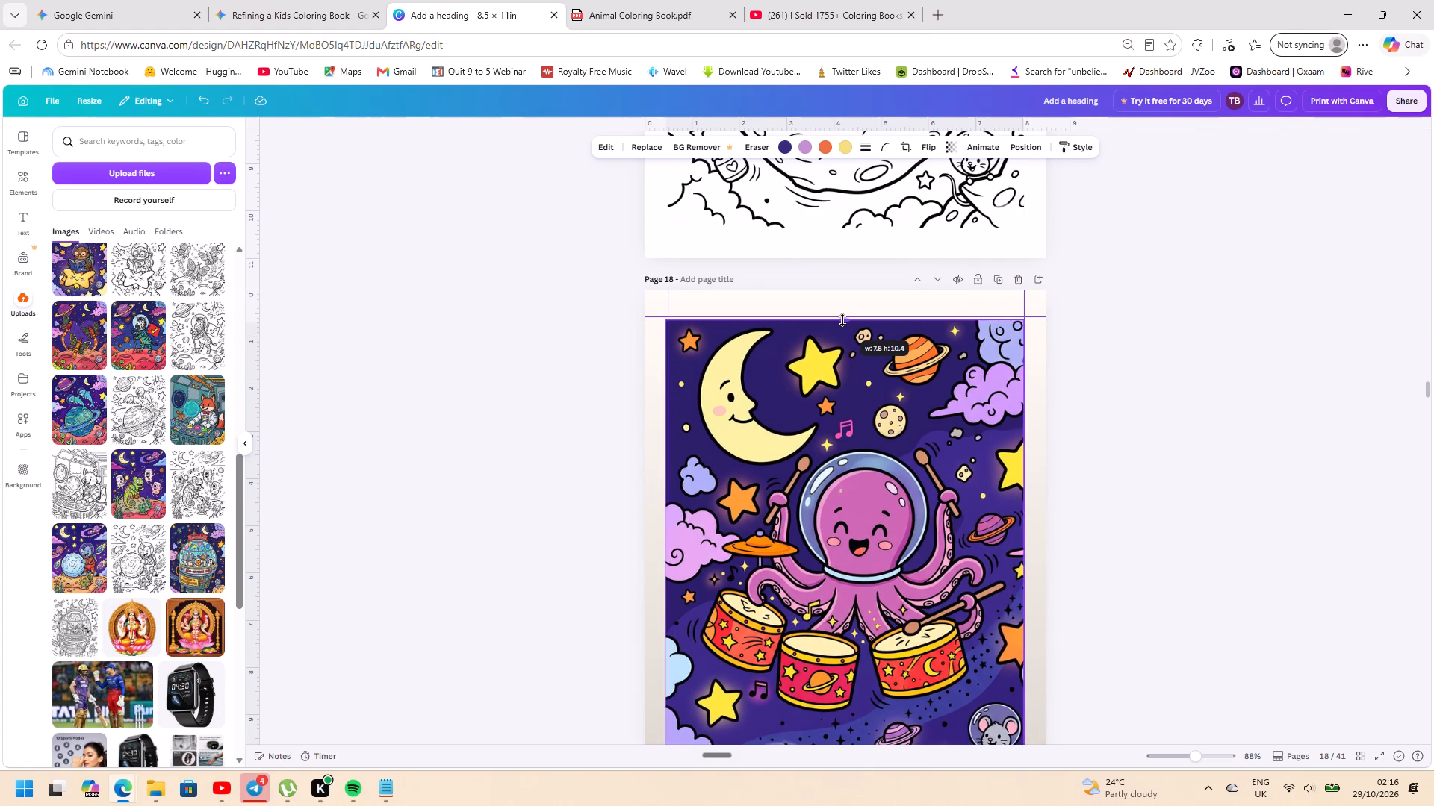
scroll(844, 406, "down", 4)
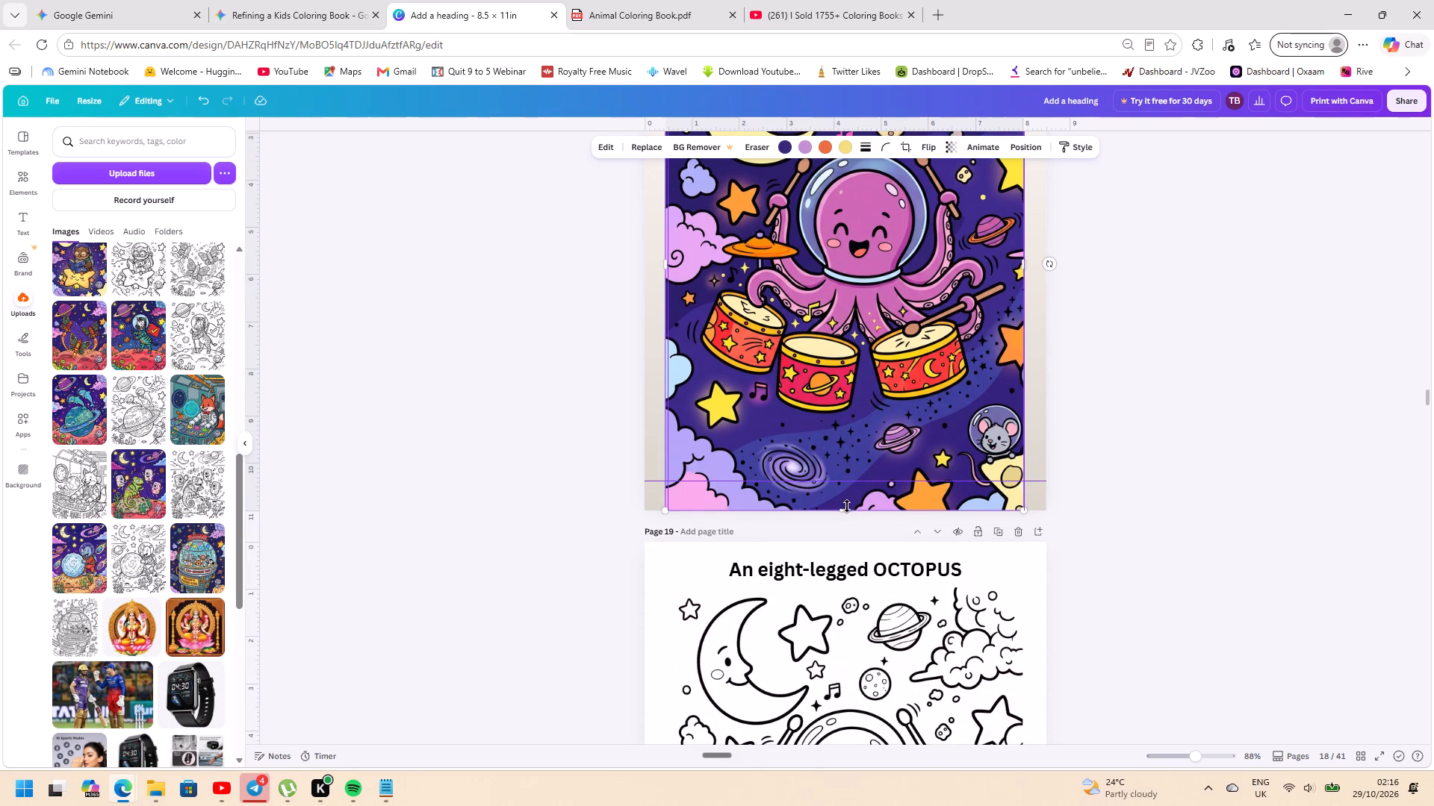
left_click_drag(845, 507, 842, 477)
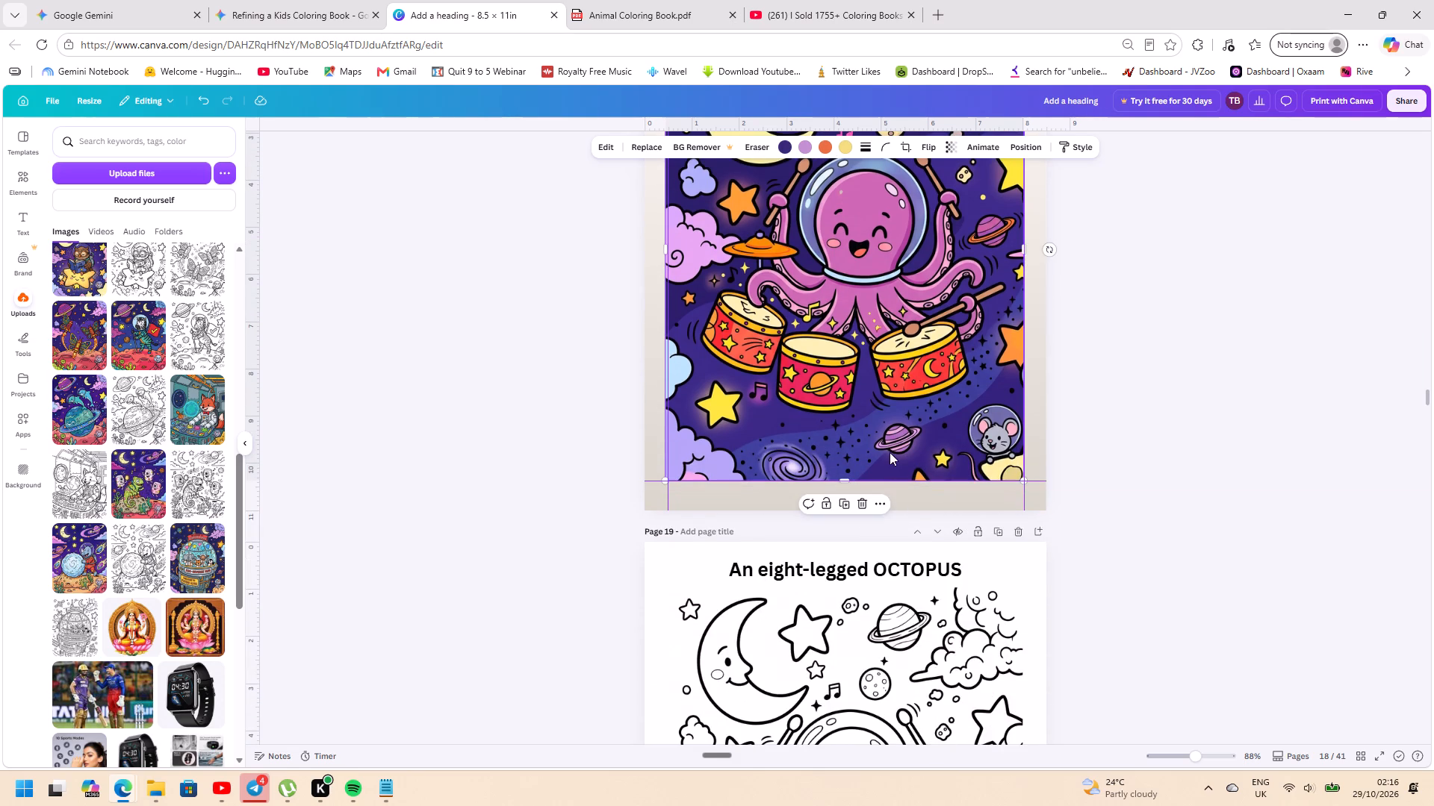
Move page 19's octopus line drawing up to the top margin guide and extend its edges to the side and bottom guides.
scroll(886, 530, "down", 4)
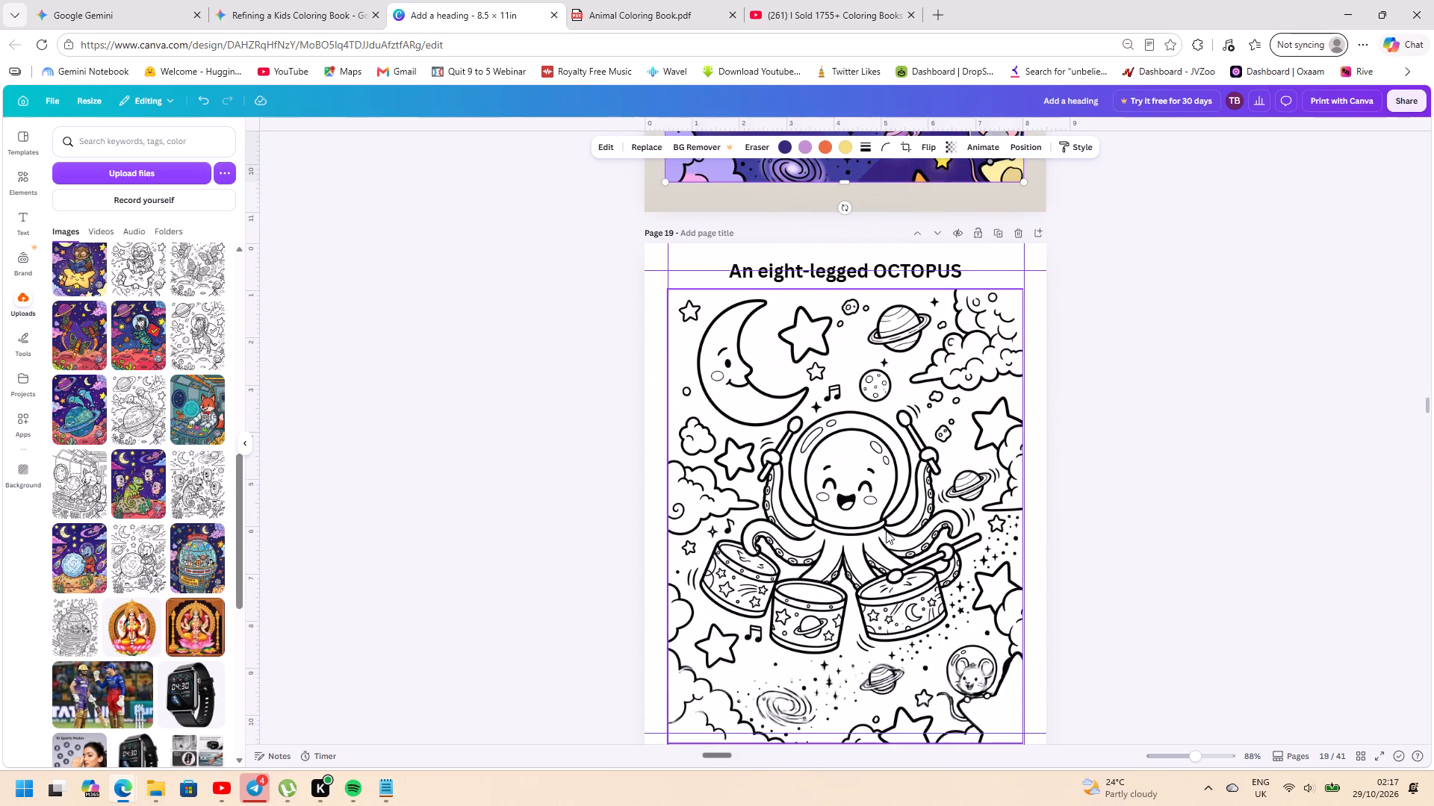
left_click_drag(913, 410, 913, 393)
left_click(669, 496)
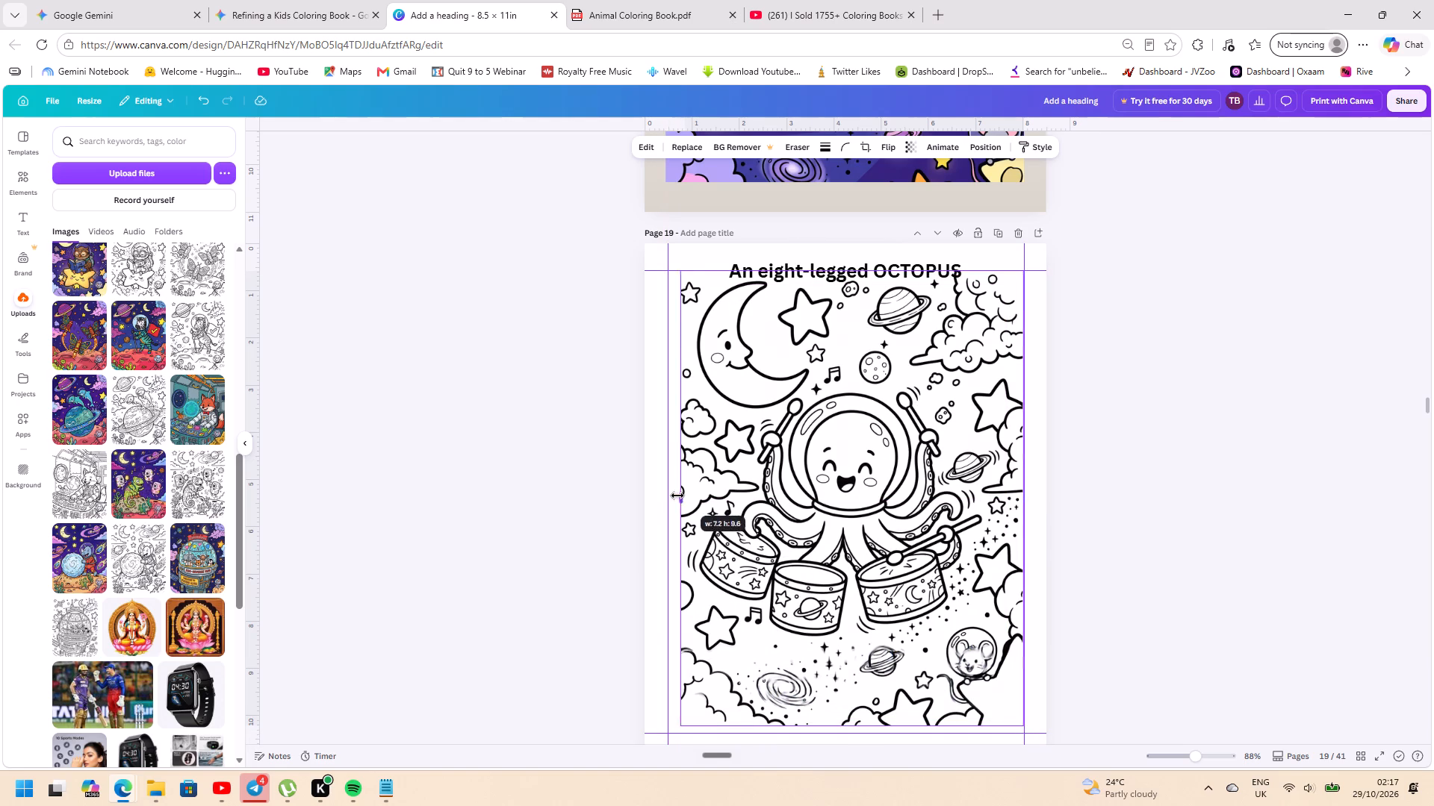
left_click(1022, 496)
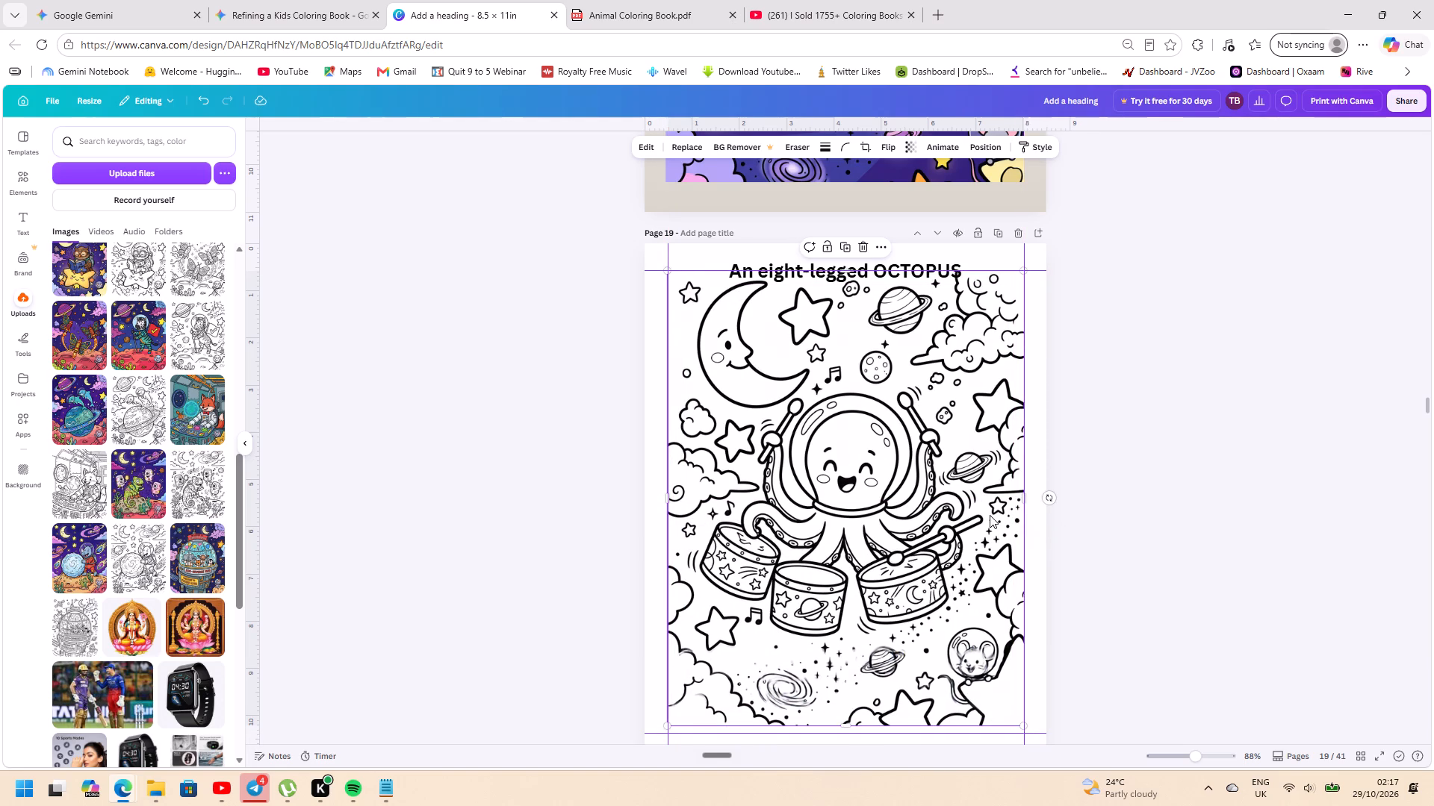
scroll(982, 566, "down", 1)
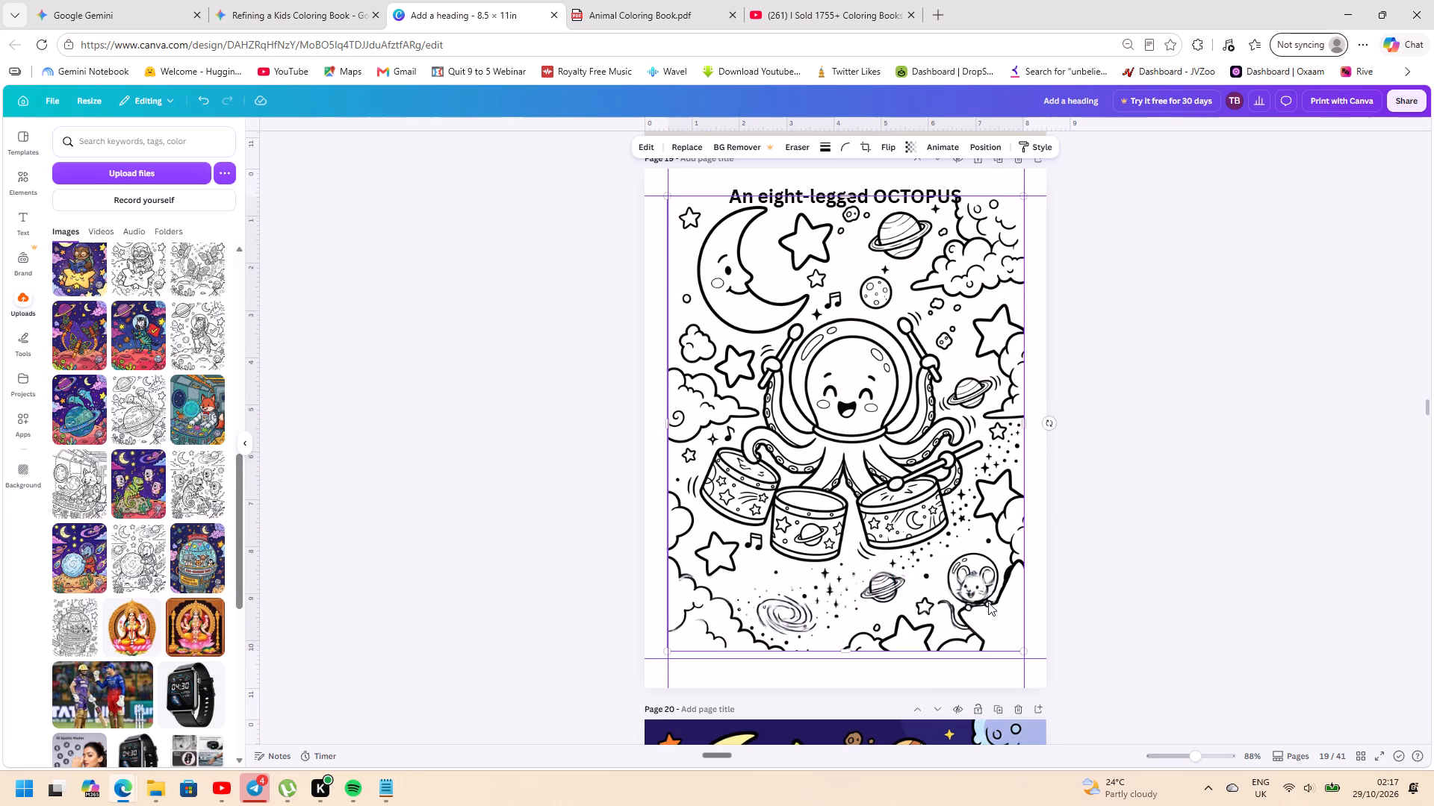
left_click(843, 649)
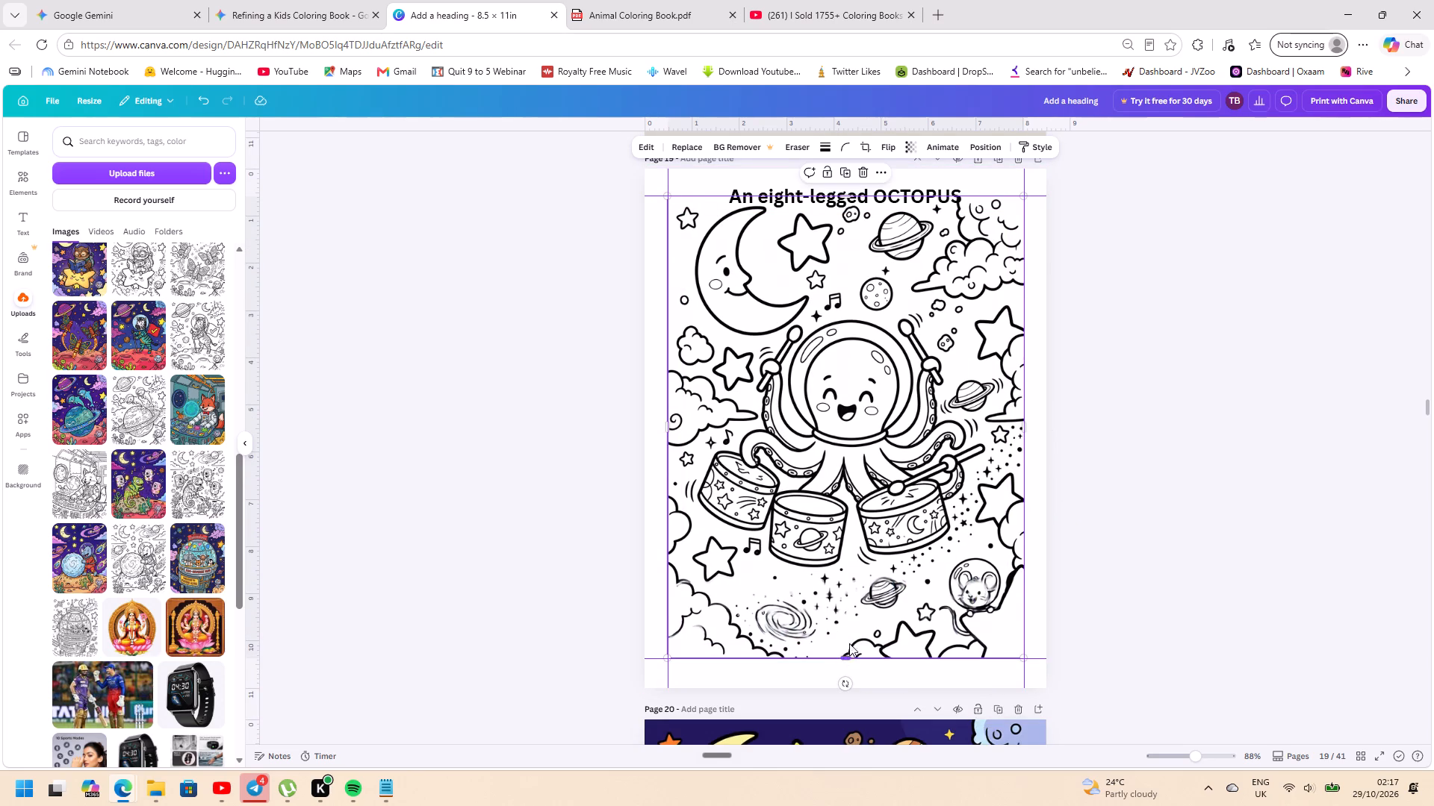
left_click(872, 582)
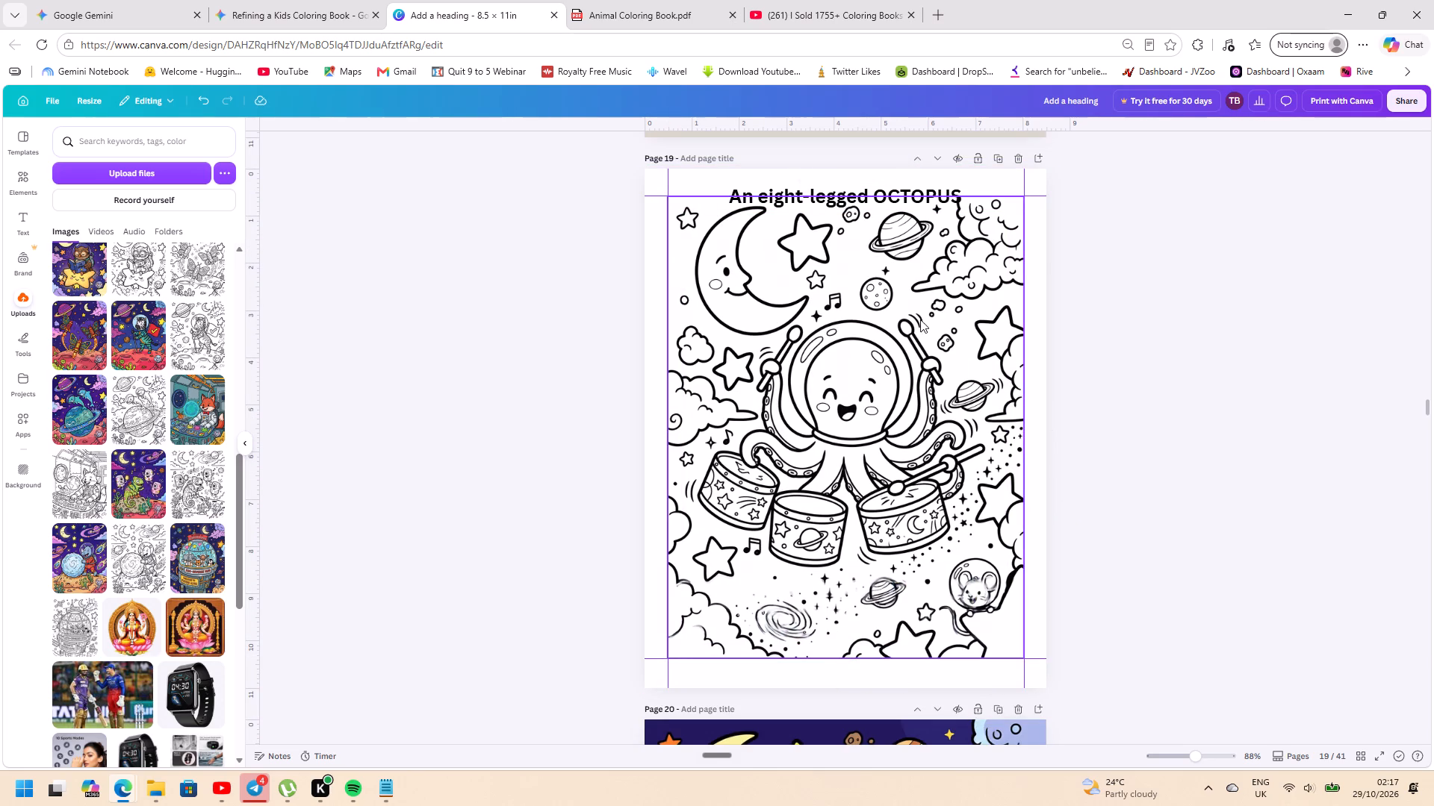
Shorten page 19's title to "OCTOPUS" by deleting the words "An eight-legged".
left_click(877, 202)
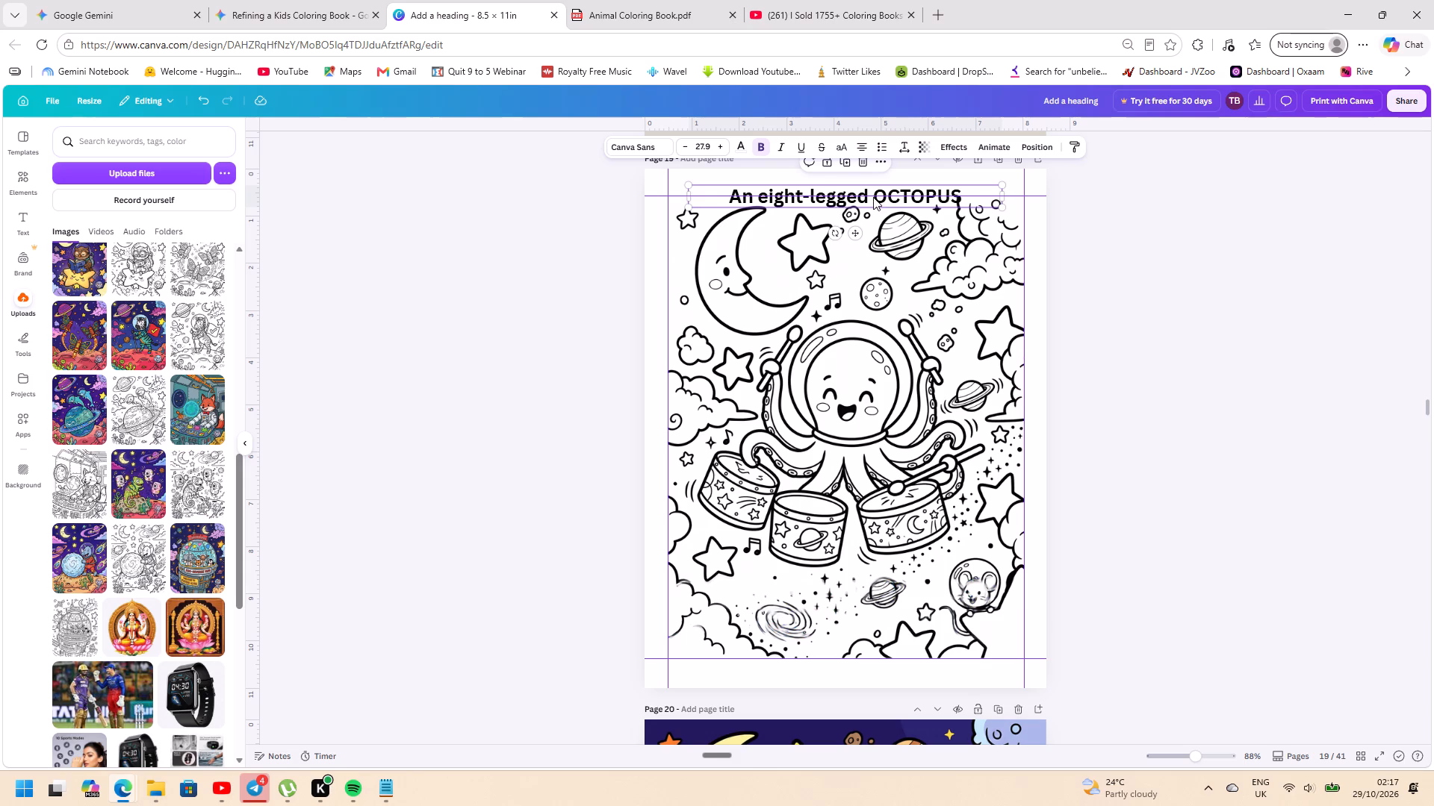
double_click(873, 197)
key("Left")
key("ctrl+shift+Left")
key("ctrl+shift+Left")
key("ctrl+shift+Left")
key("ctrl+shift+Left")
key("Delete")
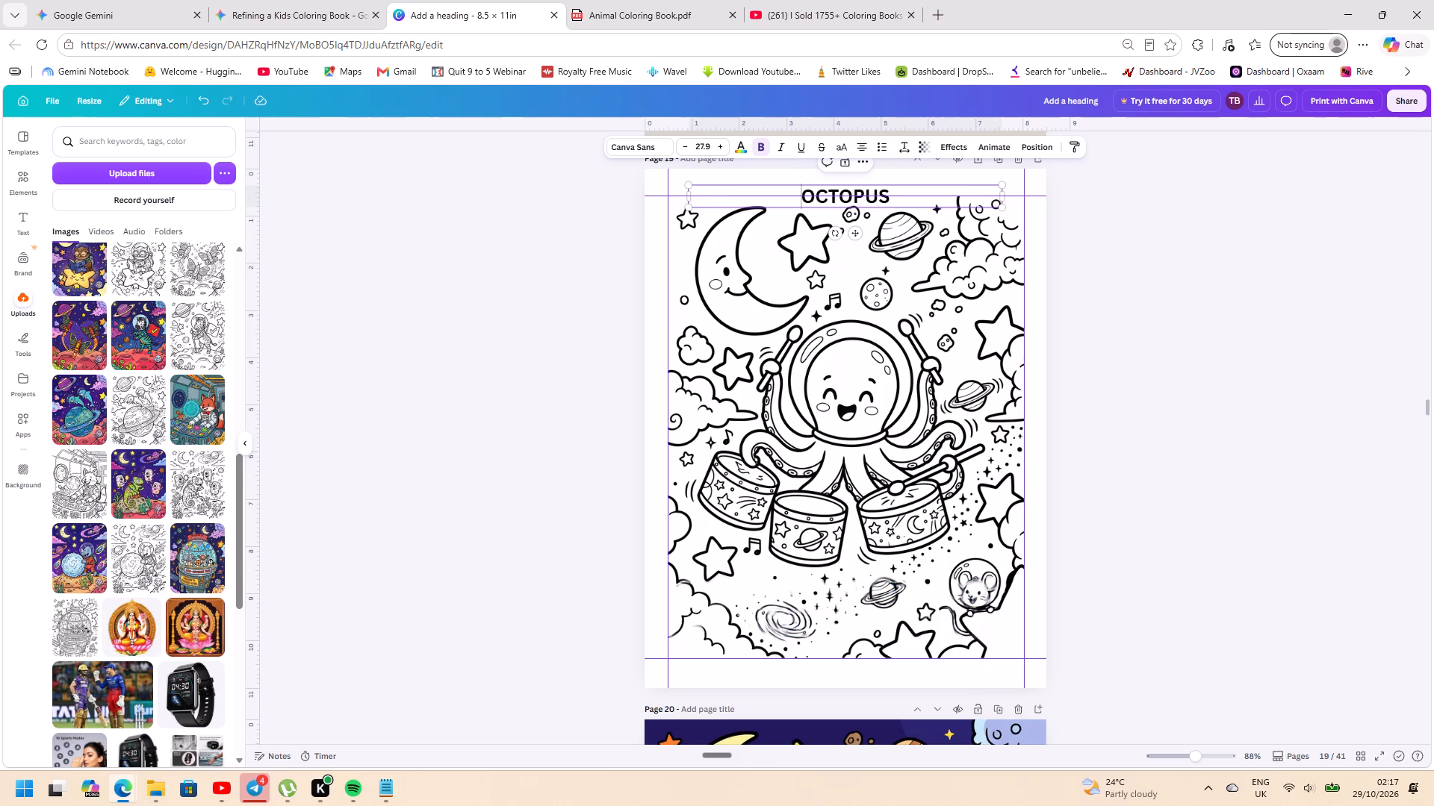
Narrow page 19's title text box to fit closely around the word "OCTOPUS".
left_click_drag(687, 197, 753, 195)
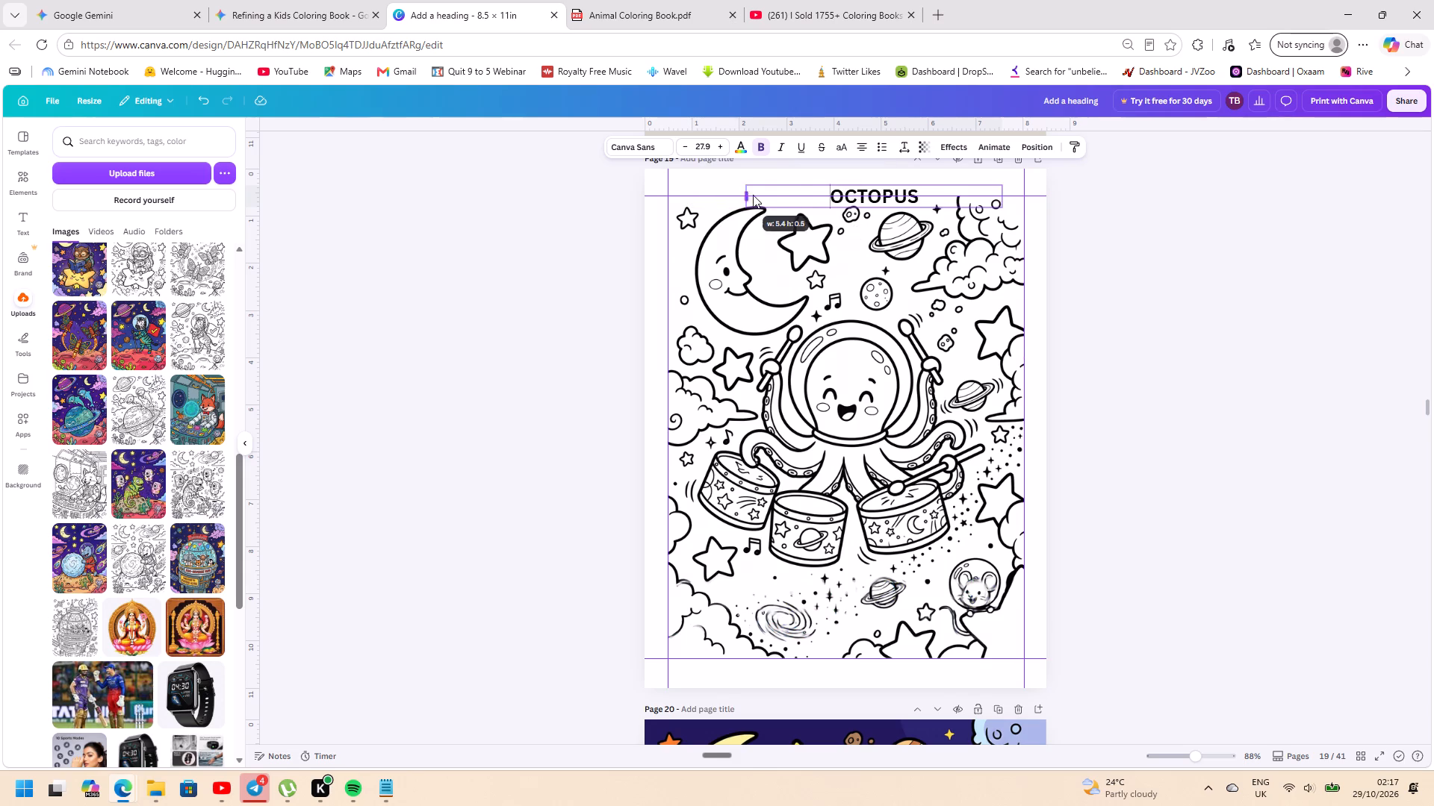
left_click_drag(753, 195, 887, 190)
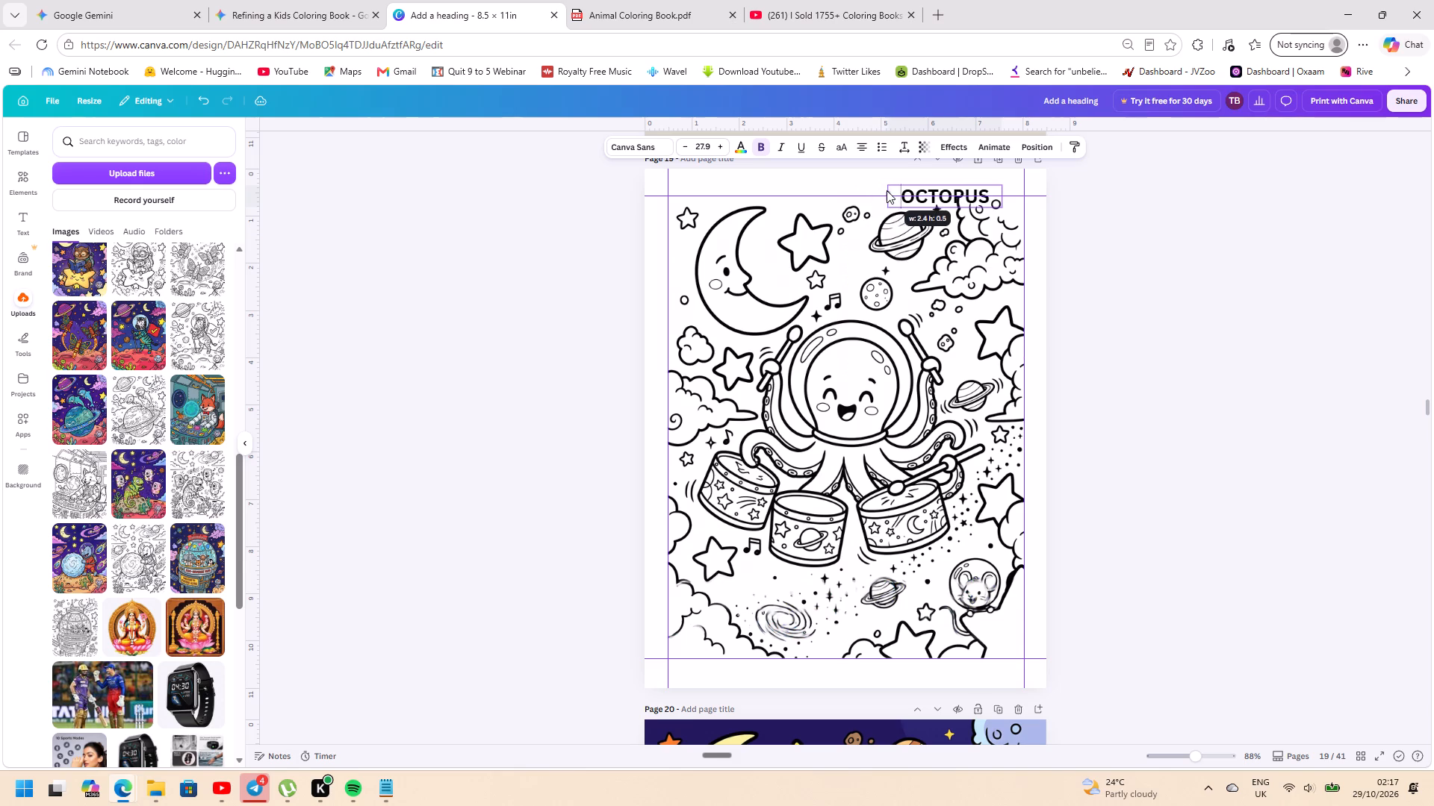
left_click_drag(887, 190, 899, 190)
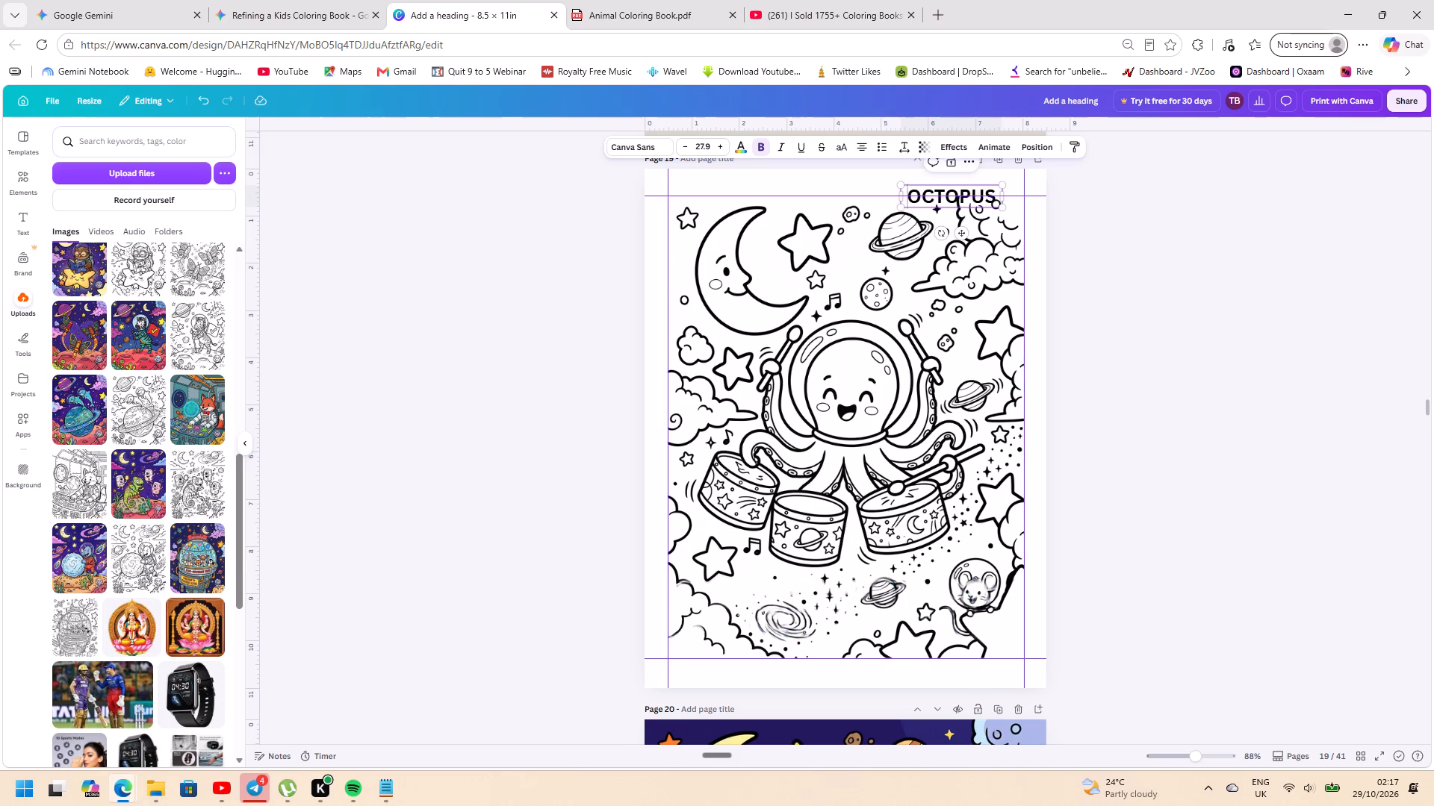
left_click(783, 210)
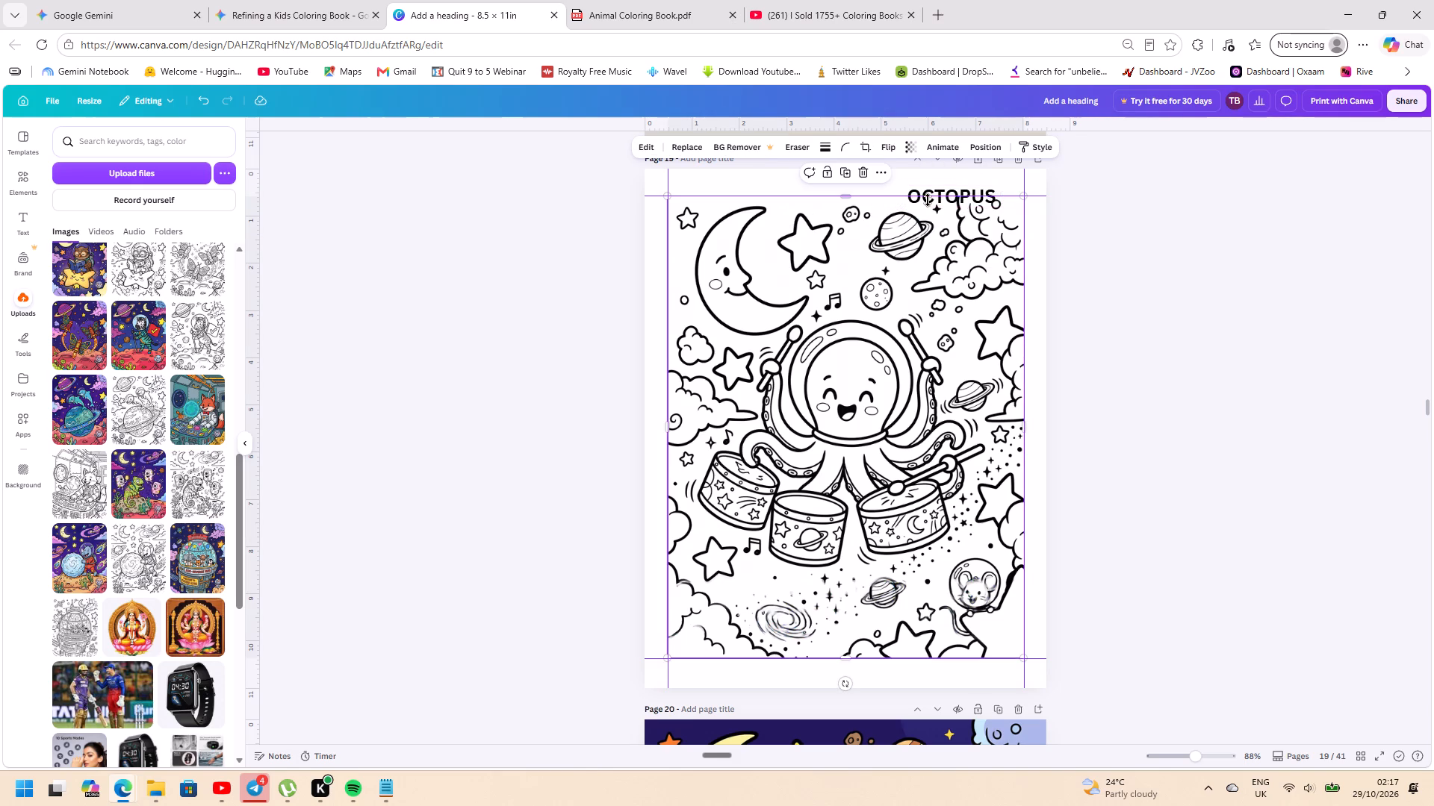
left_click(943, 199)
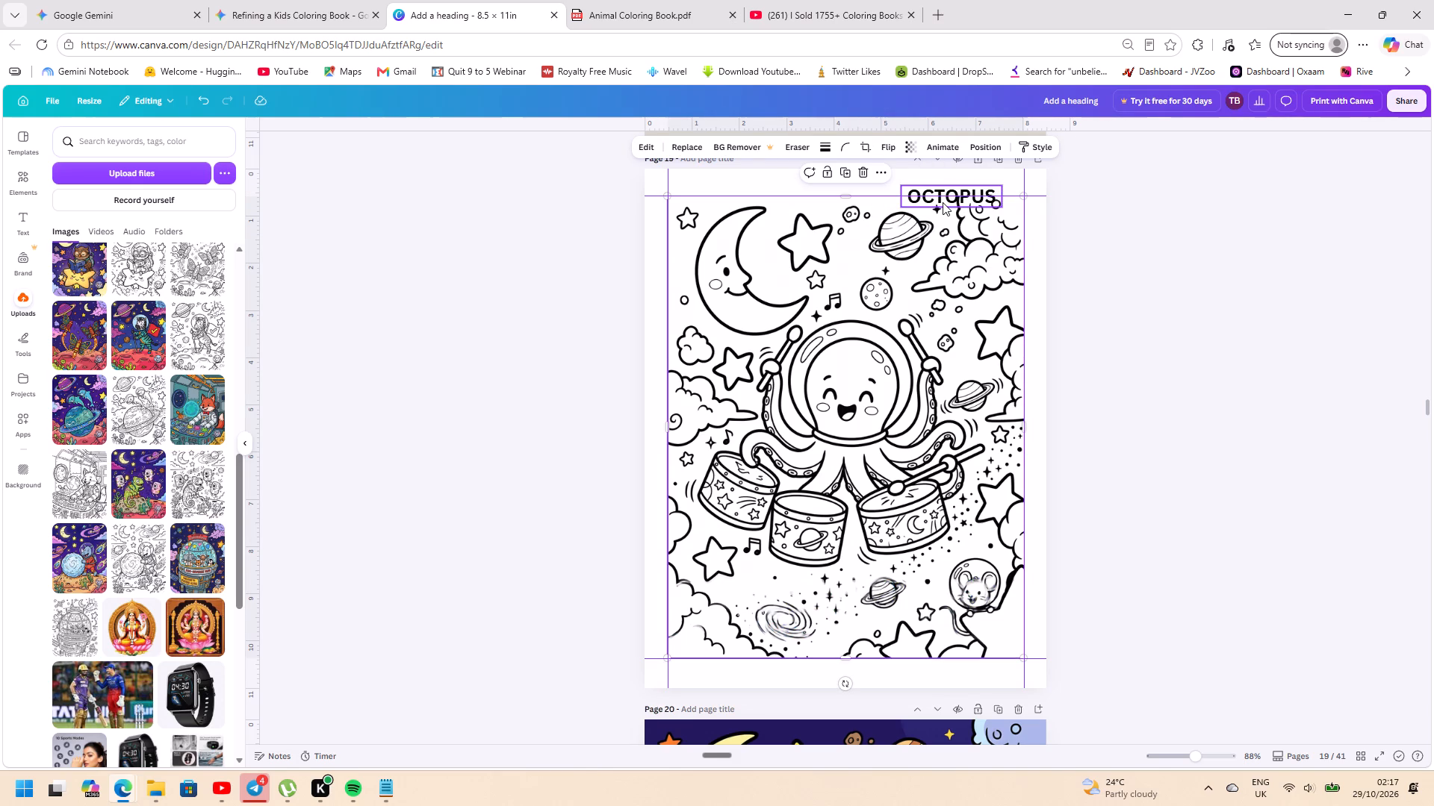
Place page 19's OCTOPUS title over the upper part of the drawing and realign the octopus drawing with the margin guides.
left_click_drag(943, 202, 878, 216)
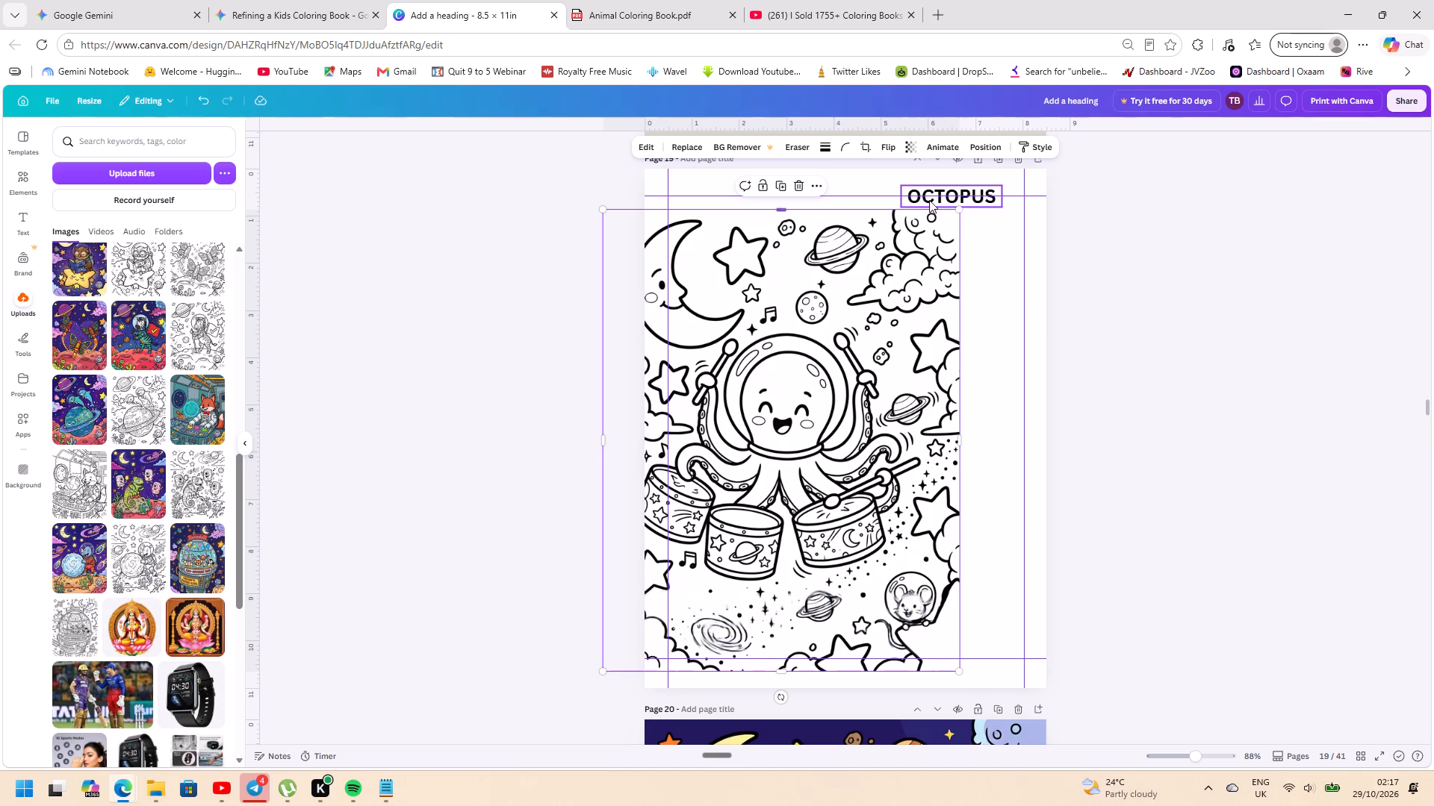
left_click_drag(935, 196, 833, 224)
left_click_drag(778, 308, 801, 301)
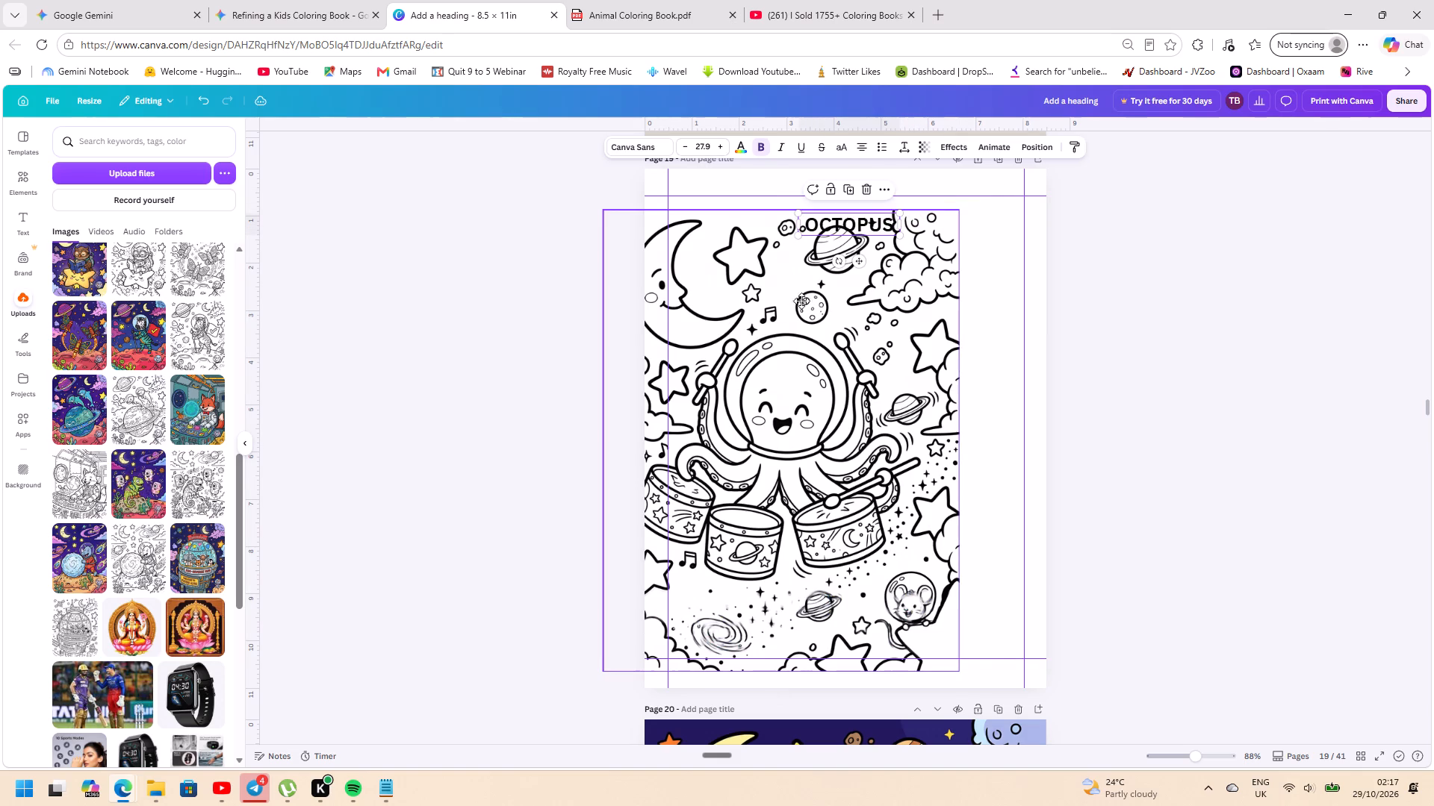
left_click_drag(801, 301, 848, 293)
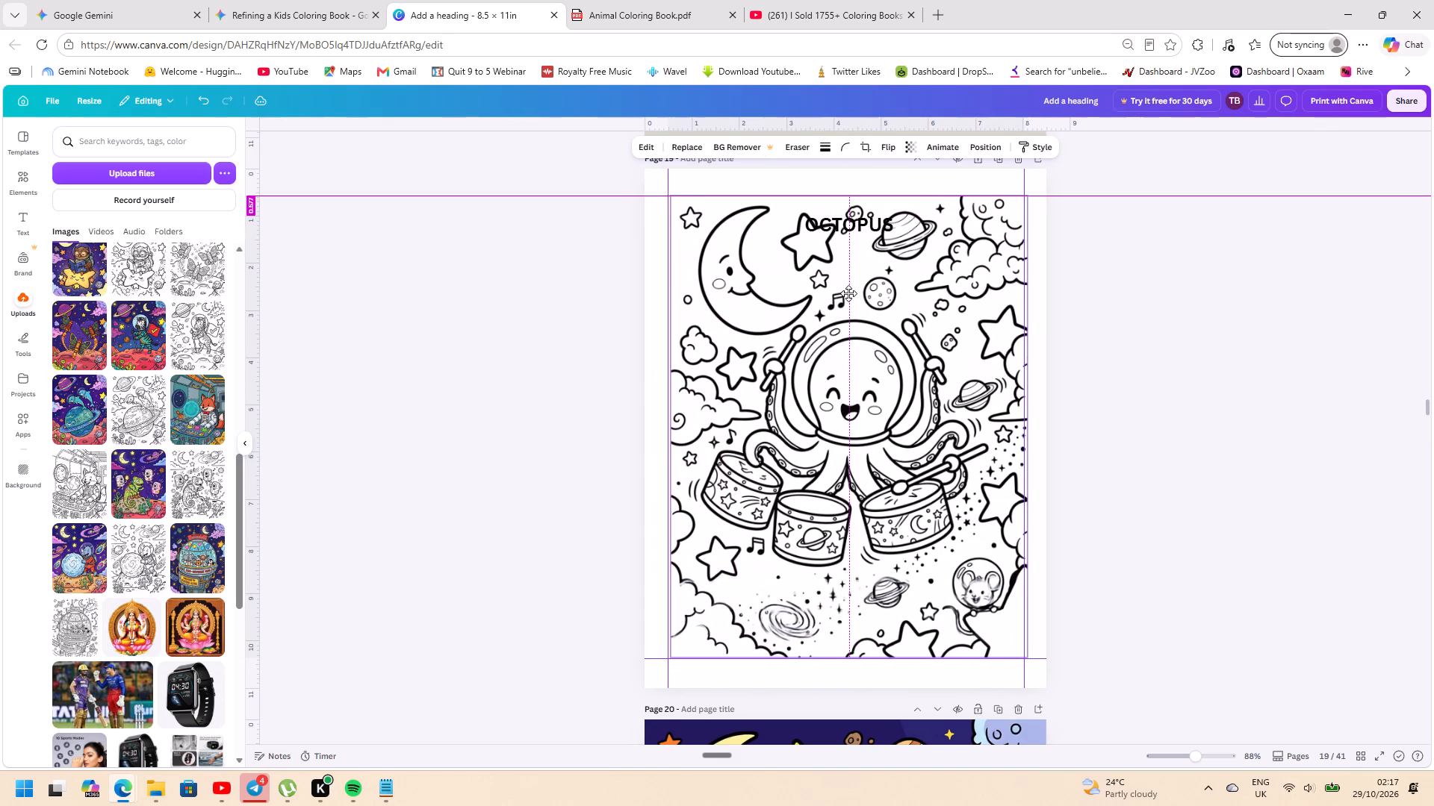
left_click_drag(848, 293, 843, 293)
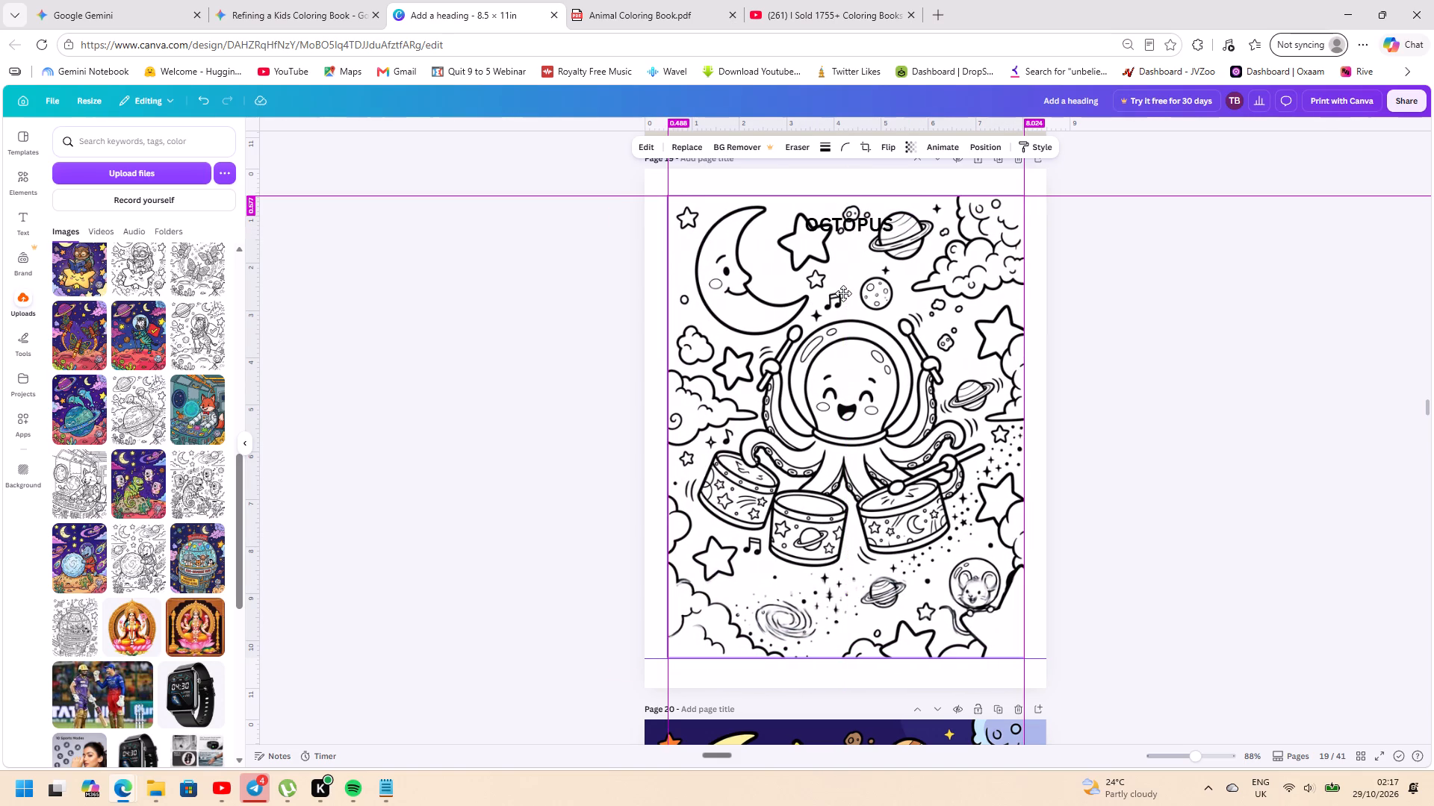
left_click_drag(843, 293, 843, 298)
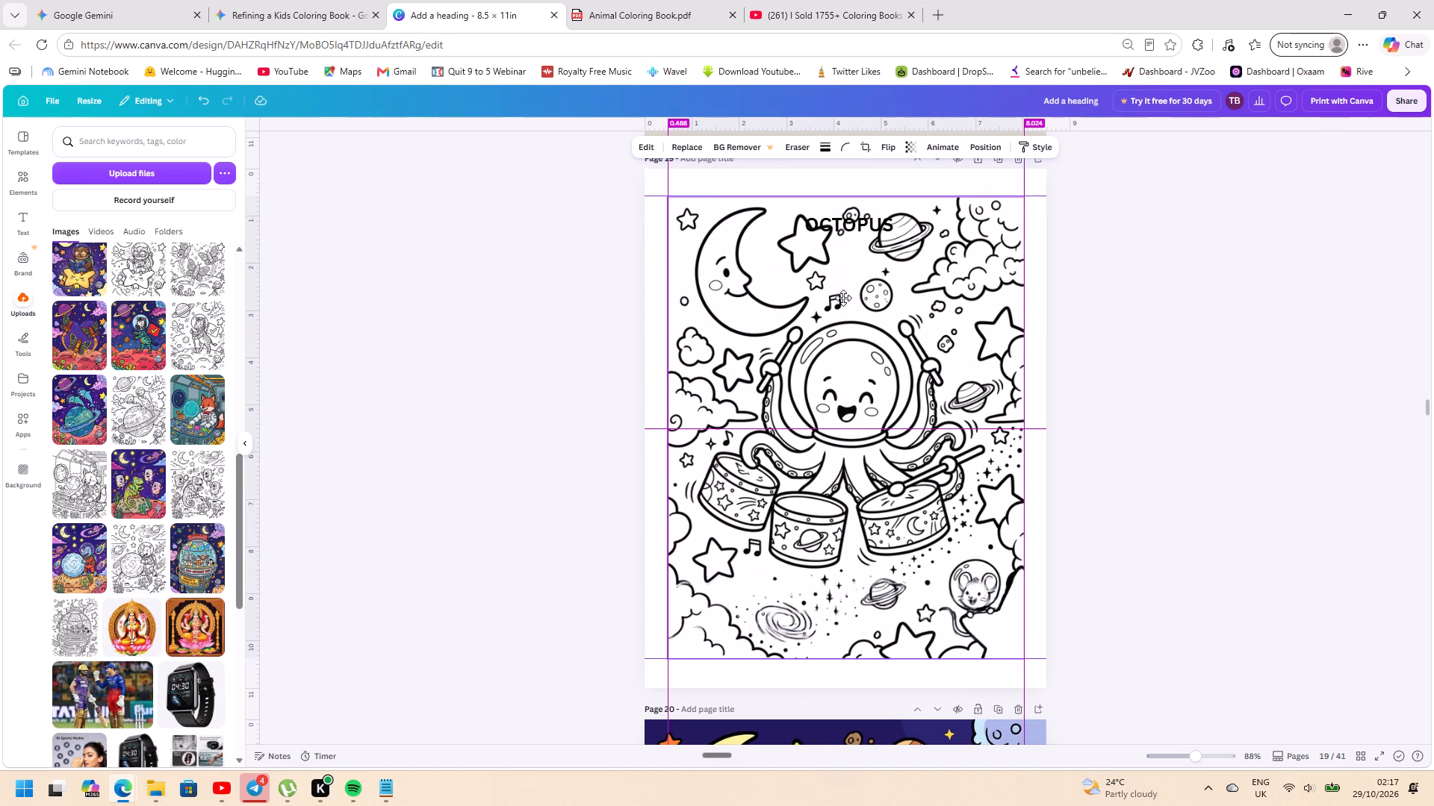
left_click_drag(843, 298, 842, 296)
left_click(847, 197)
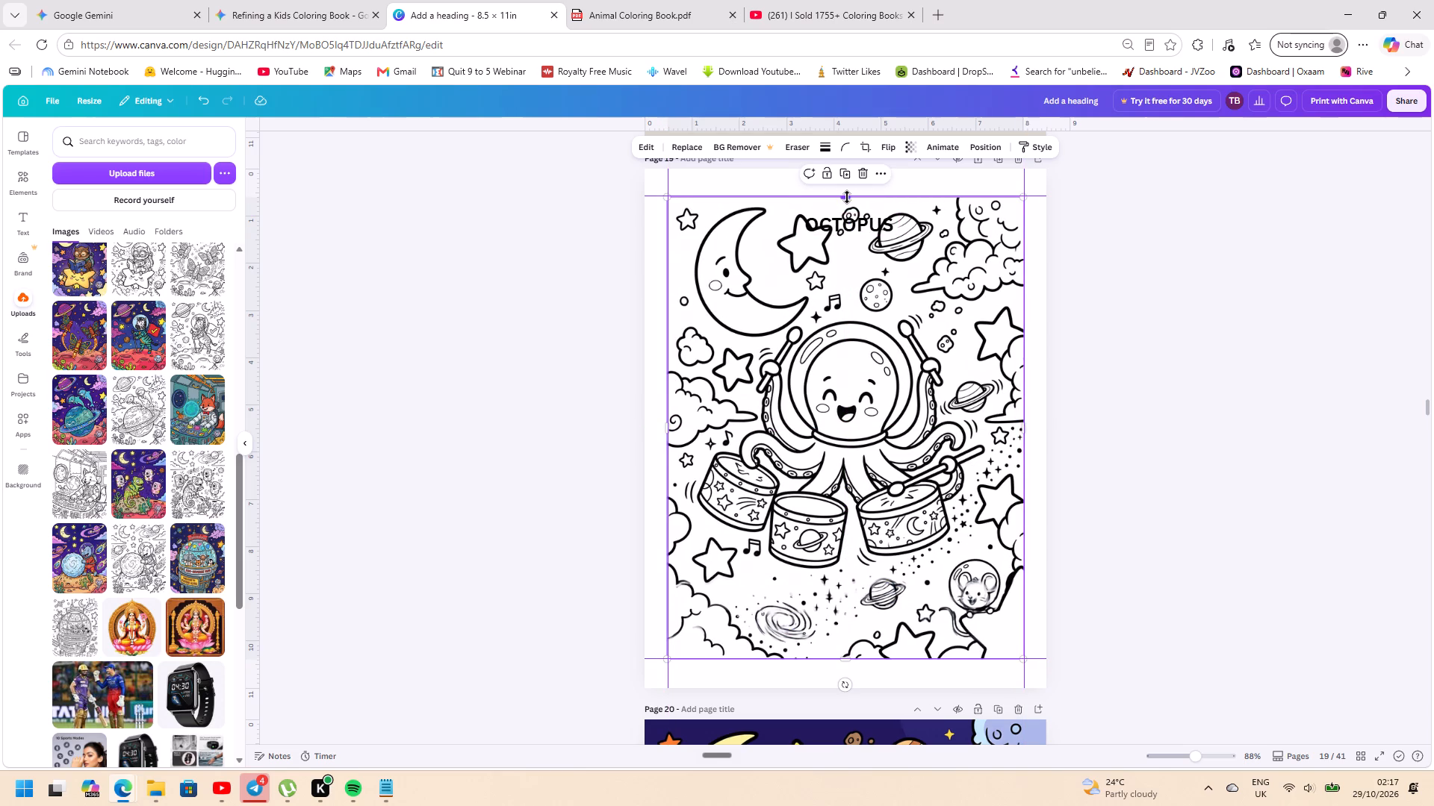
left_click(671, 423)
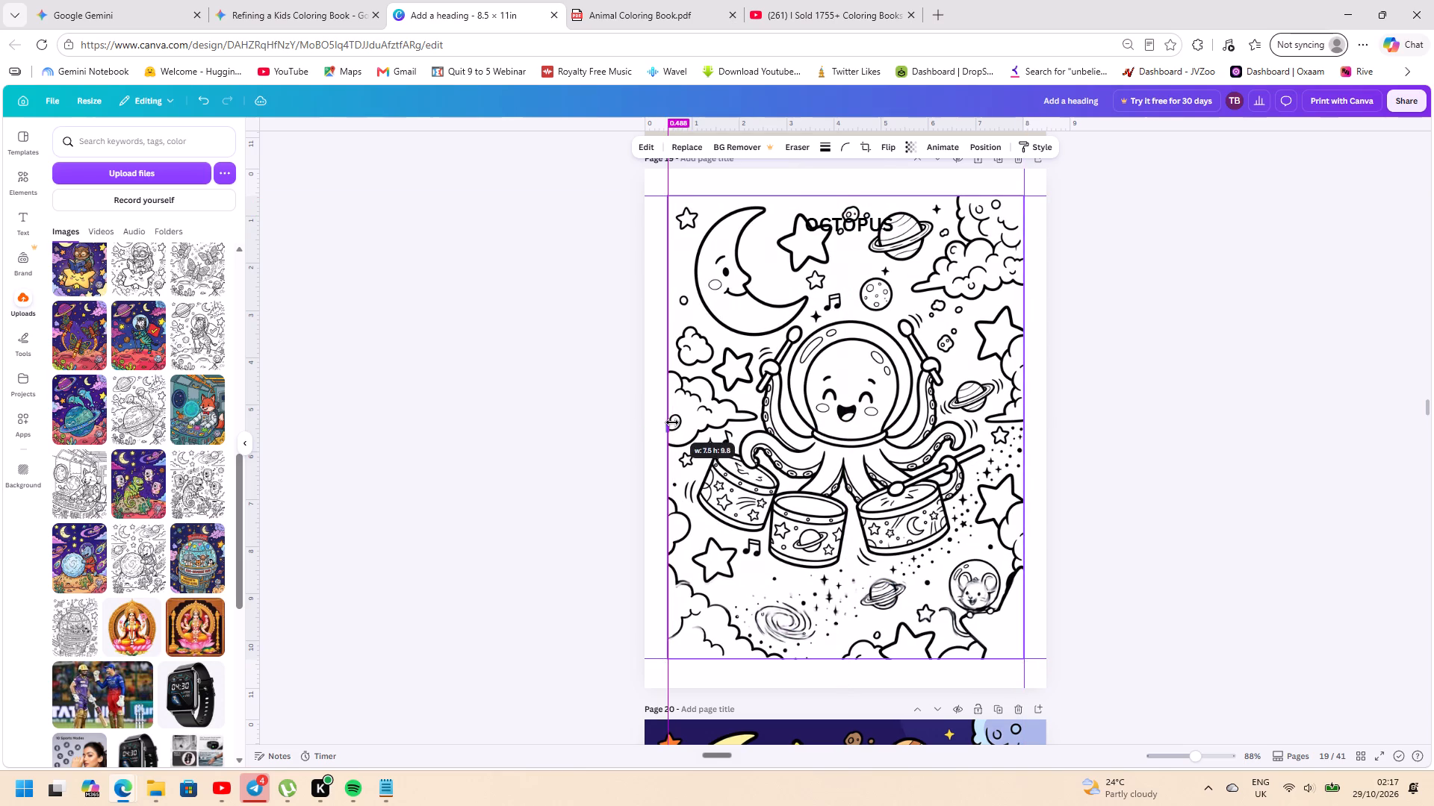
left_click(844, 659)
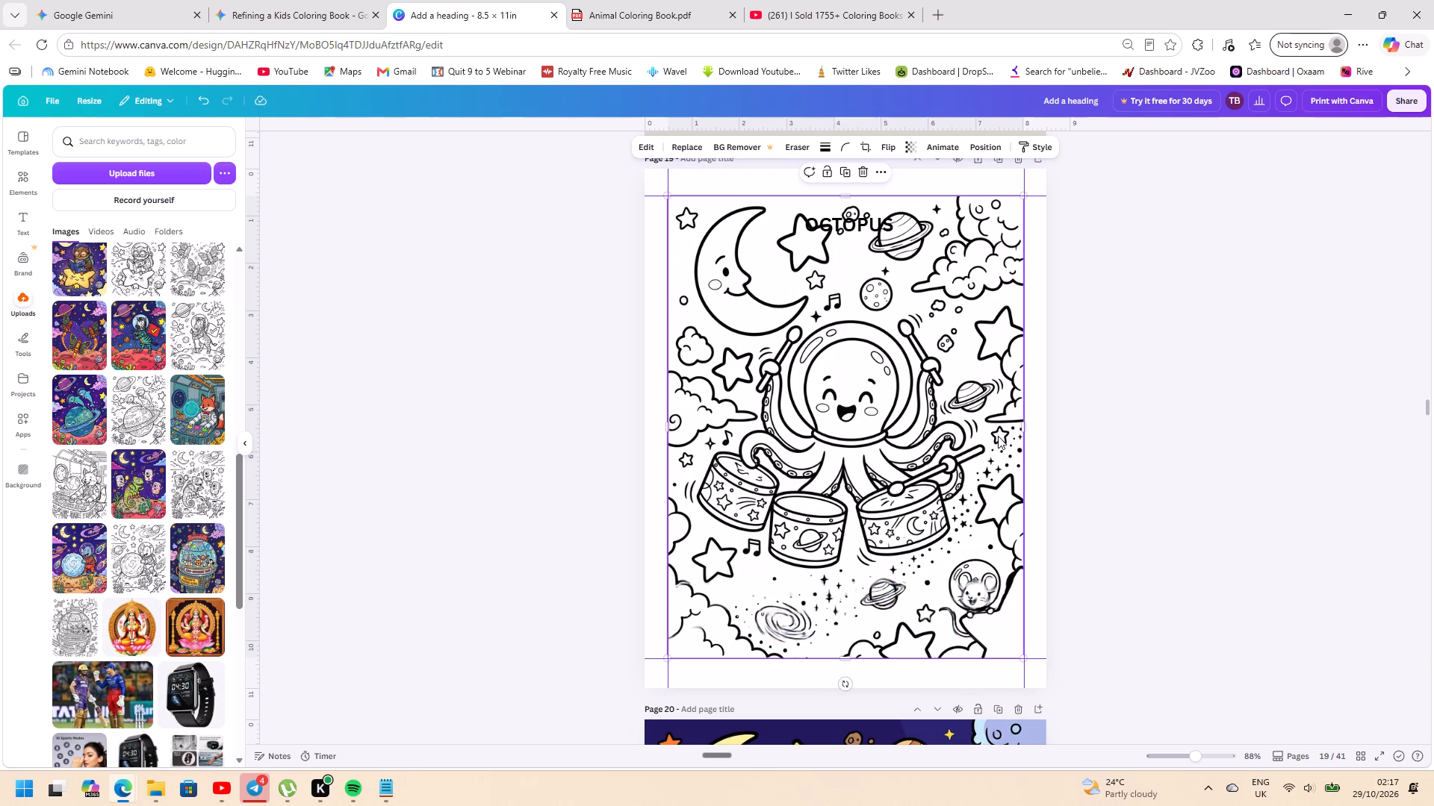
left_click(1022, 424)
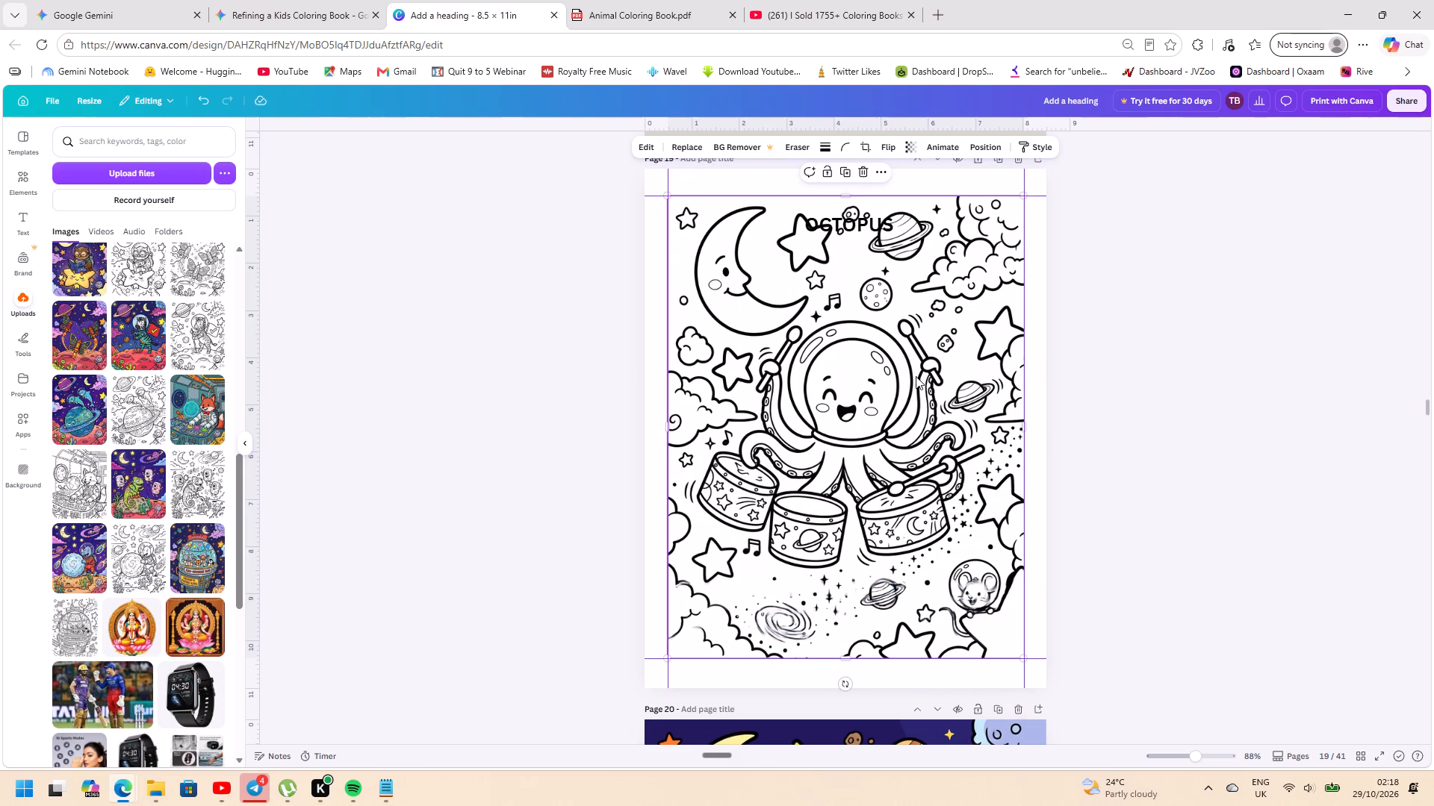
Shift page 19's OCTOPUS title along the top margin guide and shrink its text to size 21.
left_click_drag(850, 229, 816, 213)
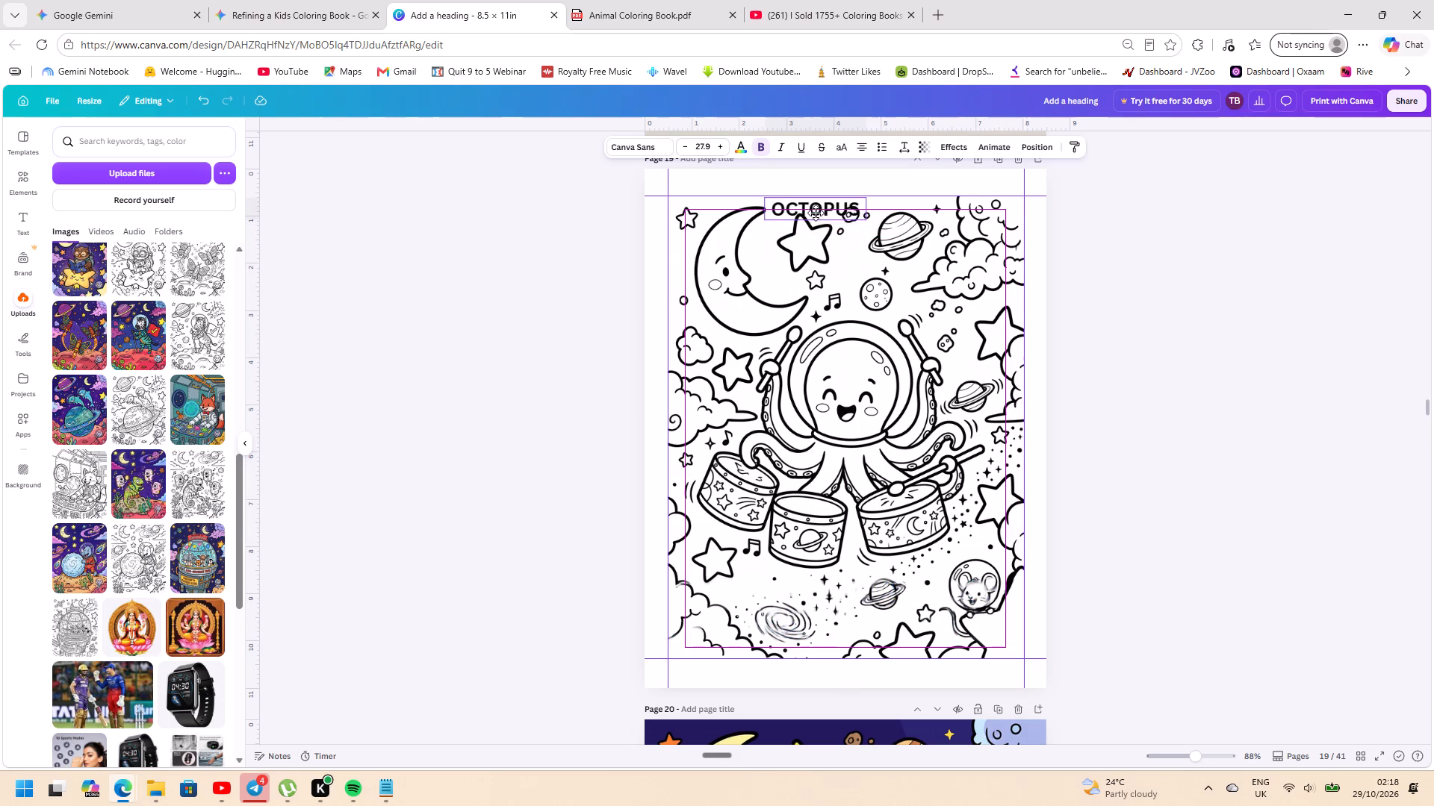
left_click_drag(816, 213, 812, 211)
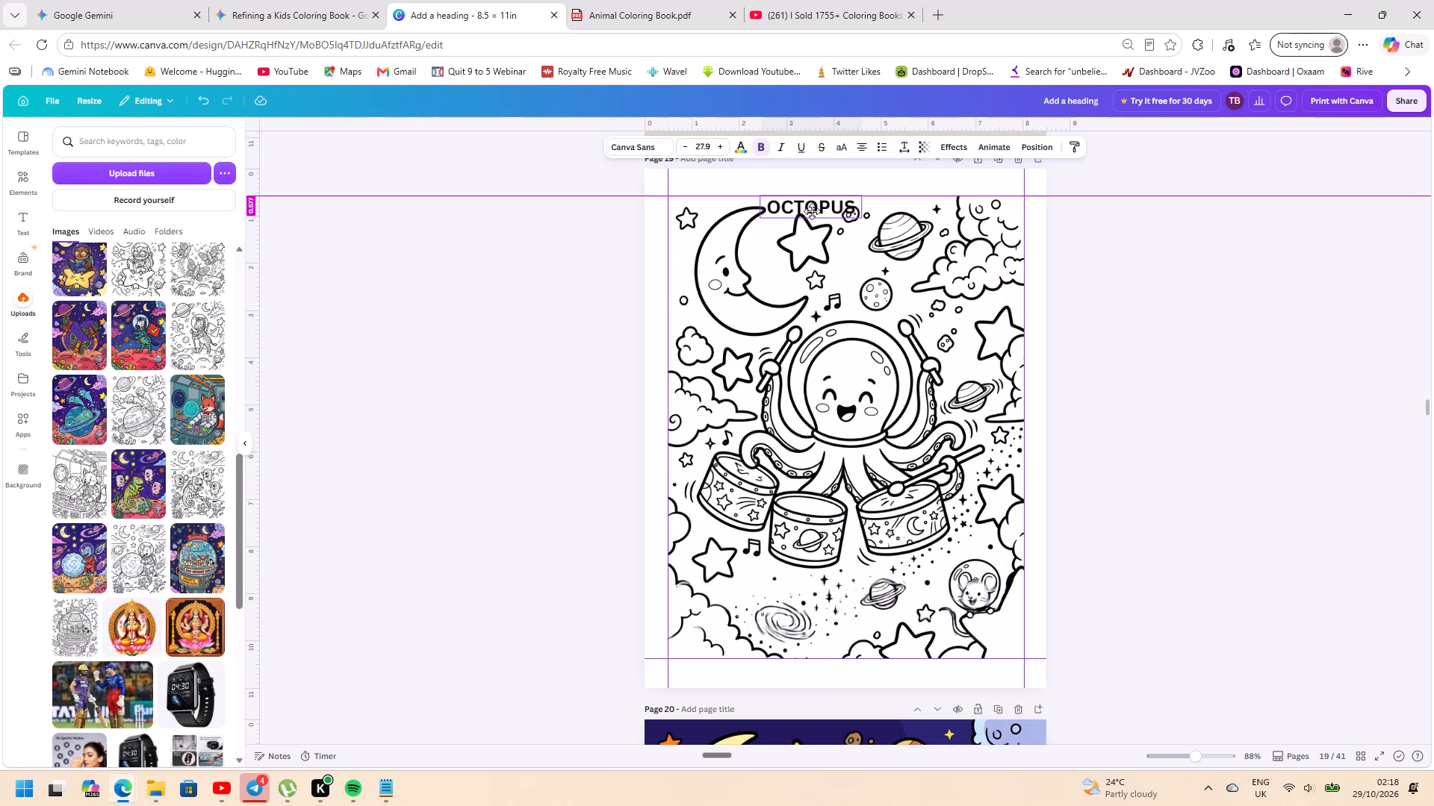
left_click_drag(812, 211, 810, 211)
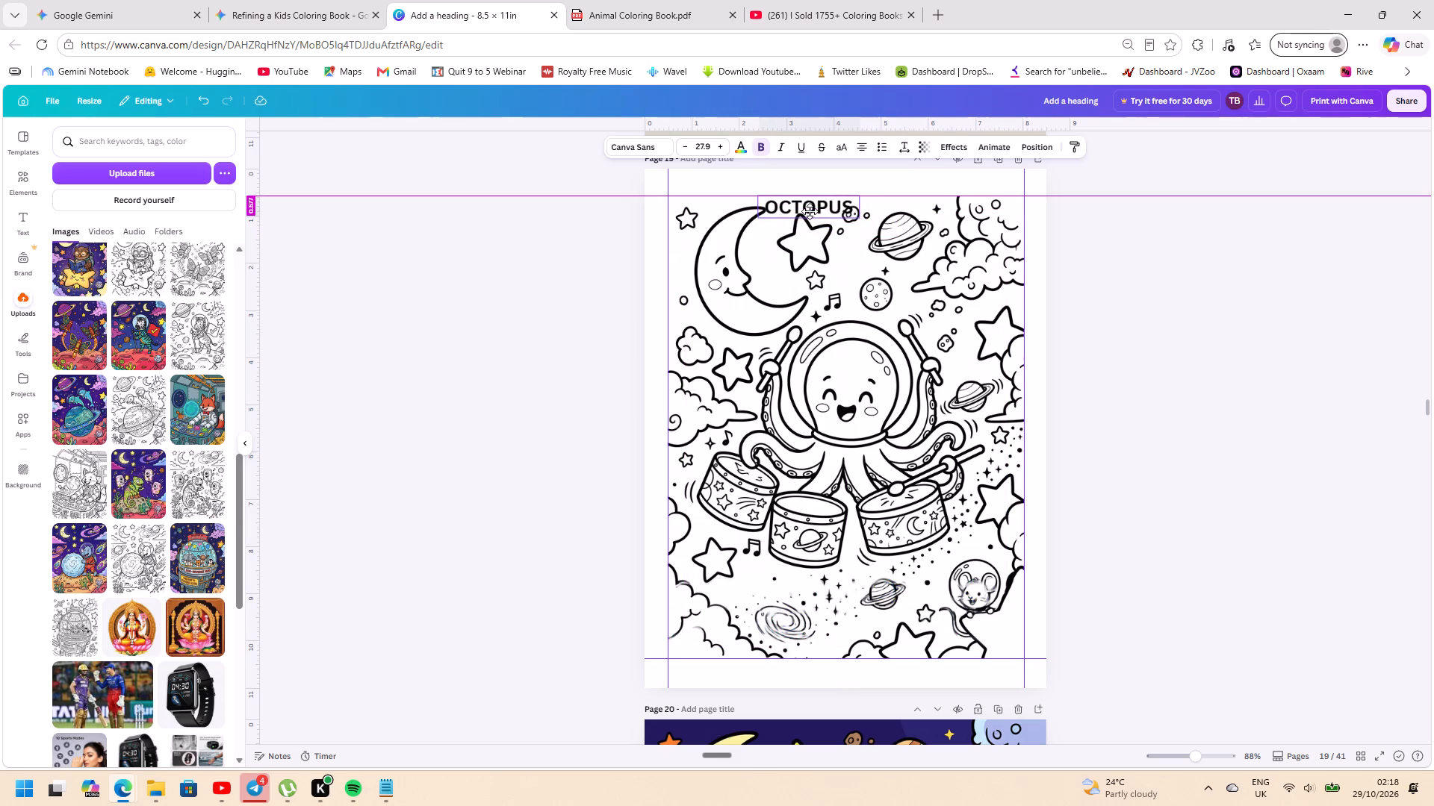
left_click_drag(810, 211, 893, 207)
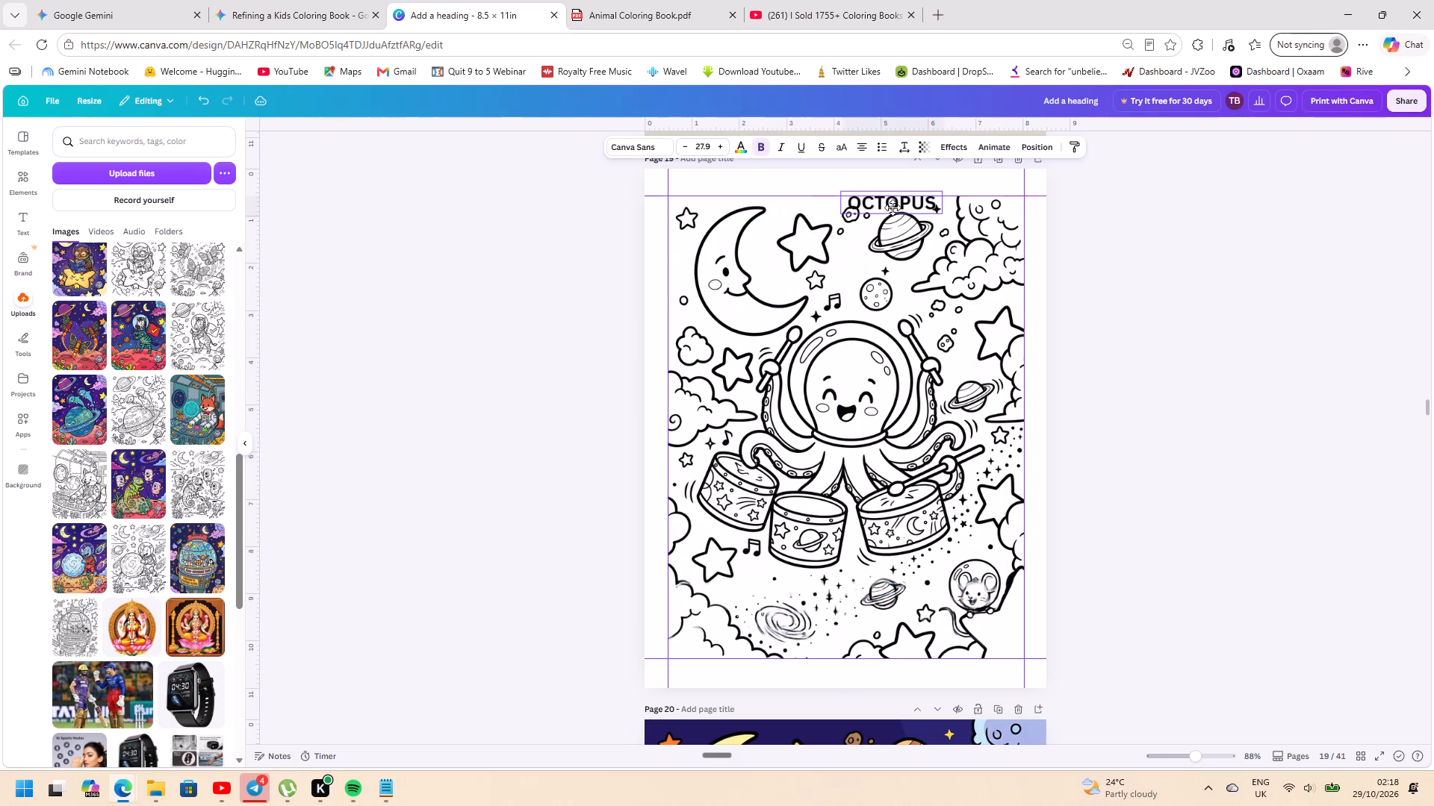
left_click_drag(893, 207, 892, 213)
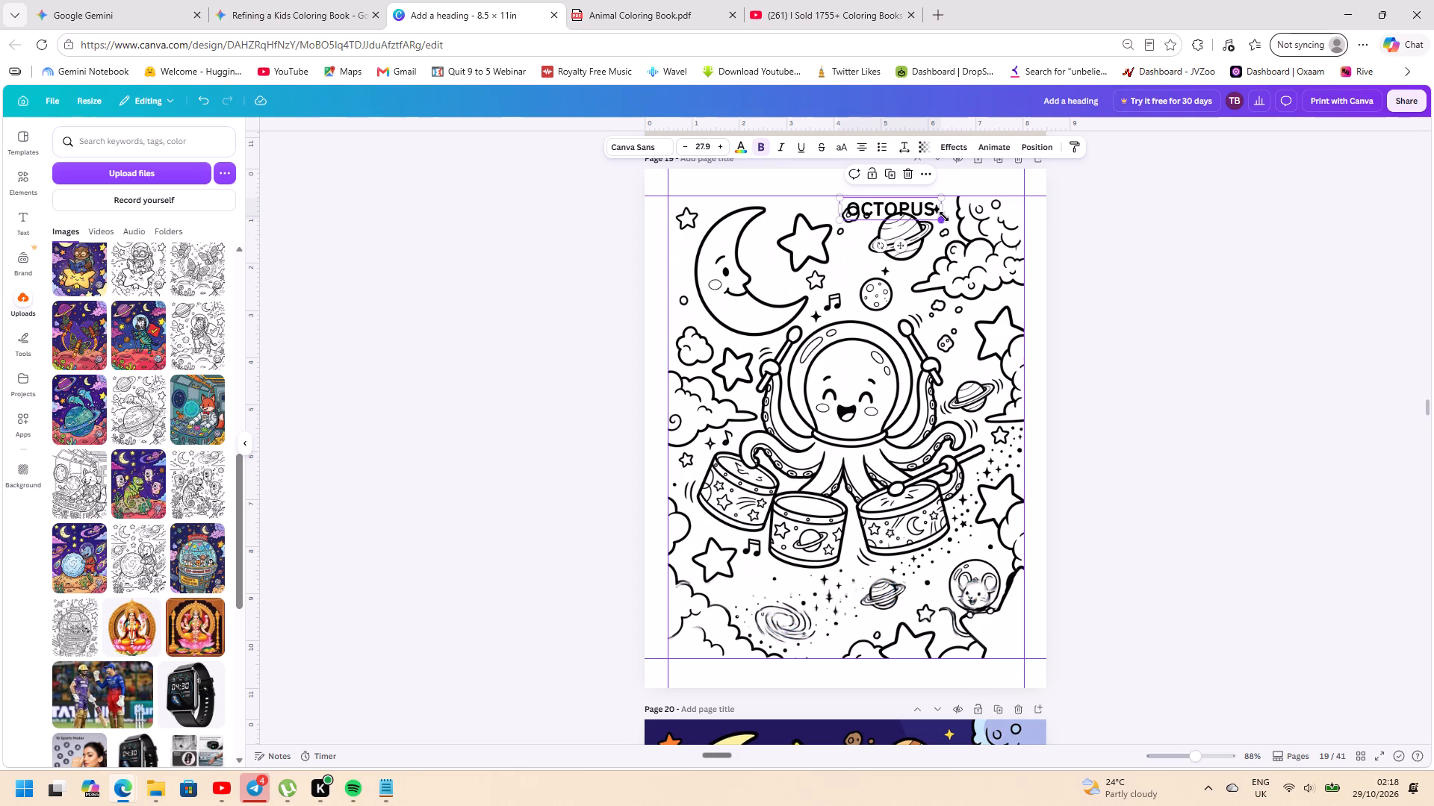
left_click_drag(942, 219, 920, 209)
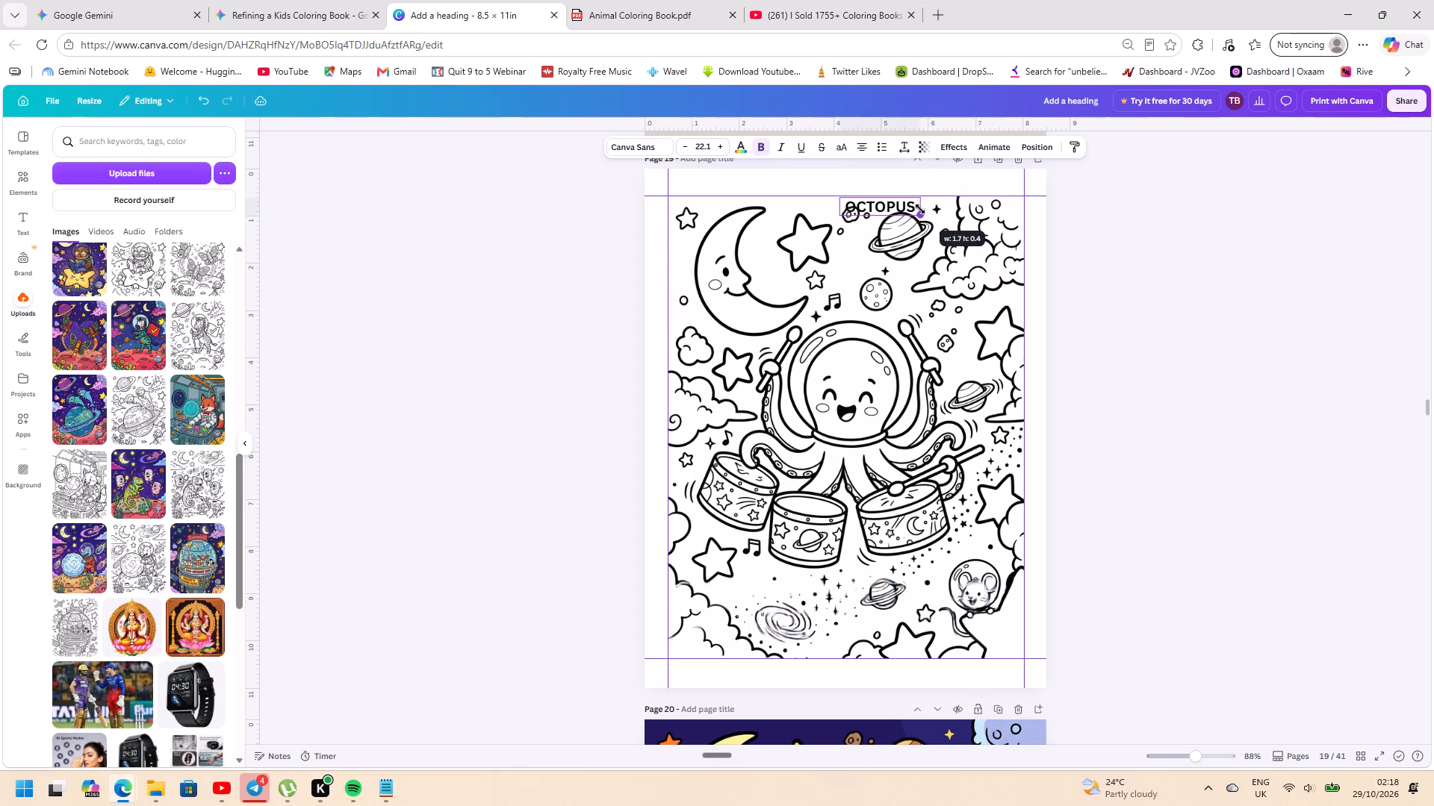
left_click_drag(920, 209, 918, 209)
Position page 19's OCTOPUS title above the large star beside the moon, just below the top margin guide.
left_click_drag(888, 207, 836, 207)
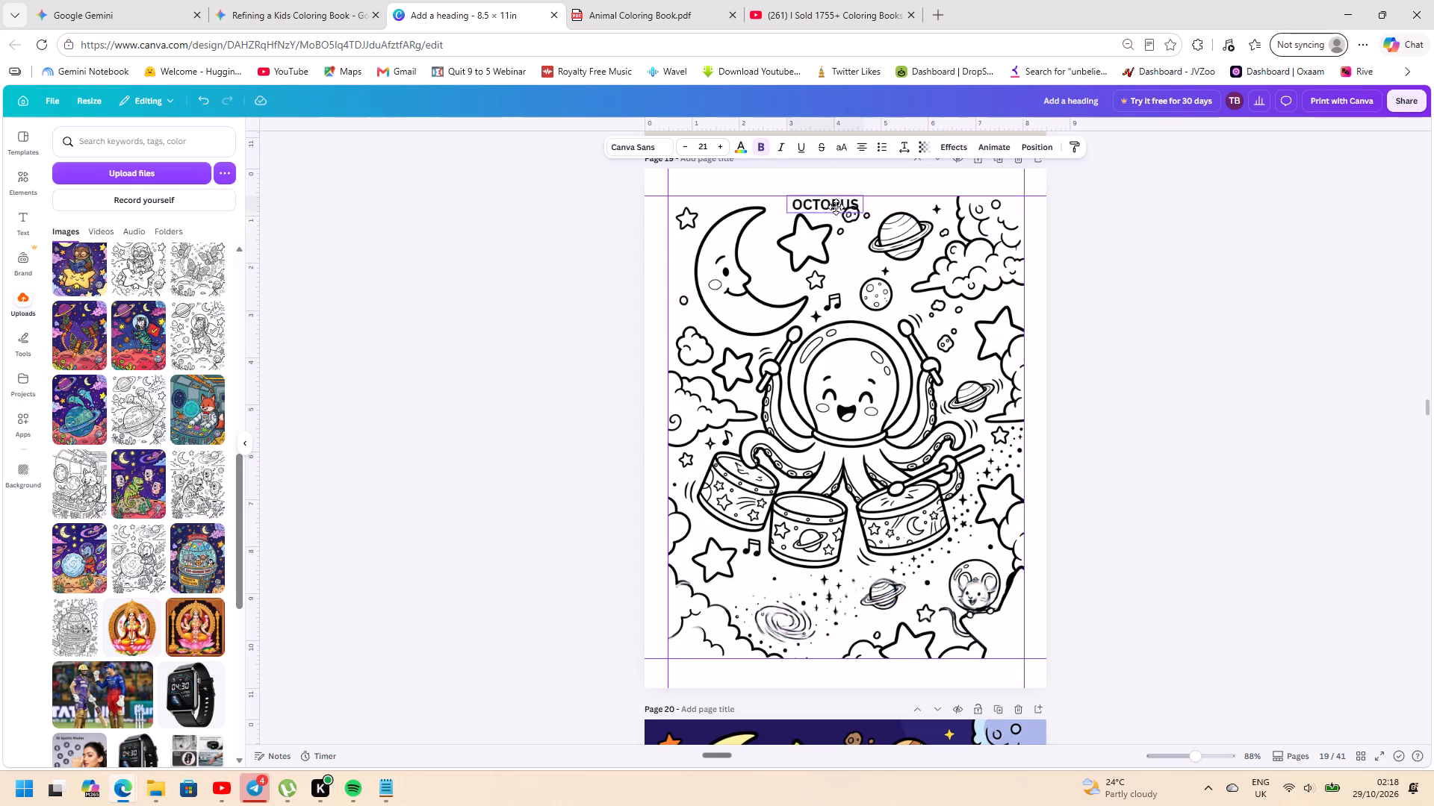
left_click_drag(836, 207, 815, 210)
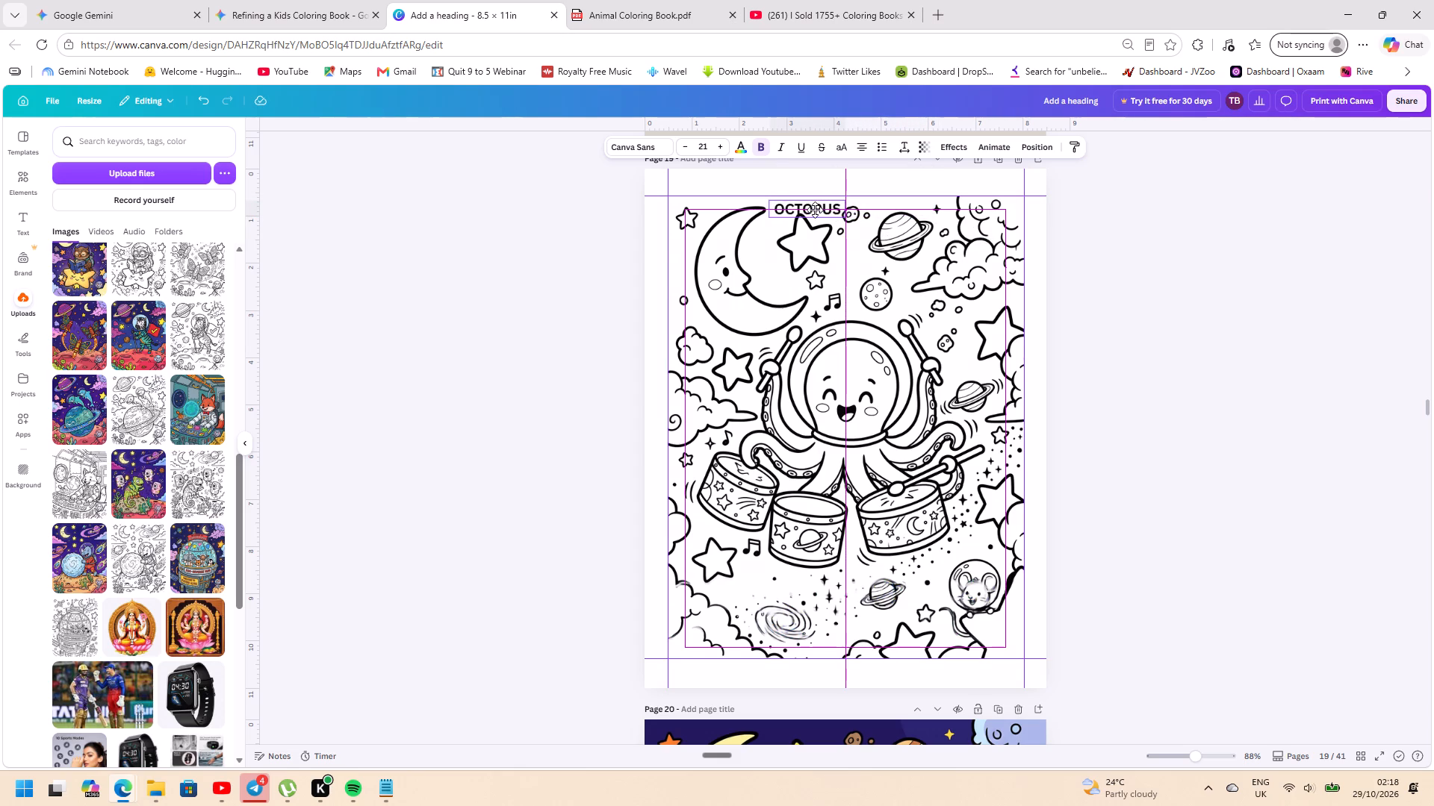
left_click_drag(815, 210, 814, 210)
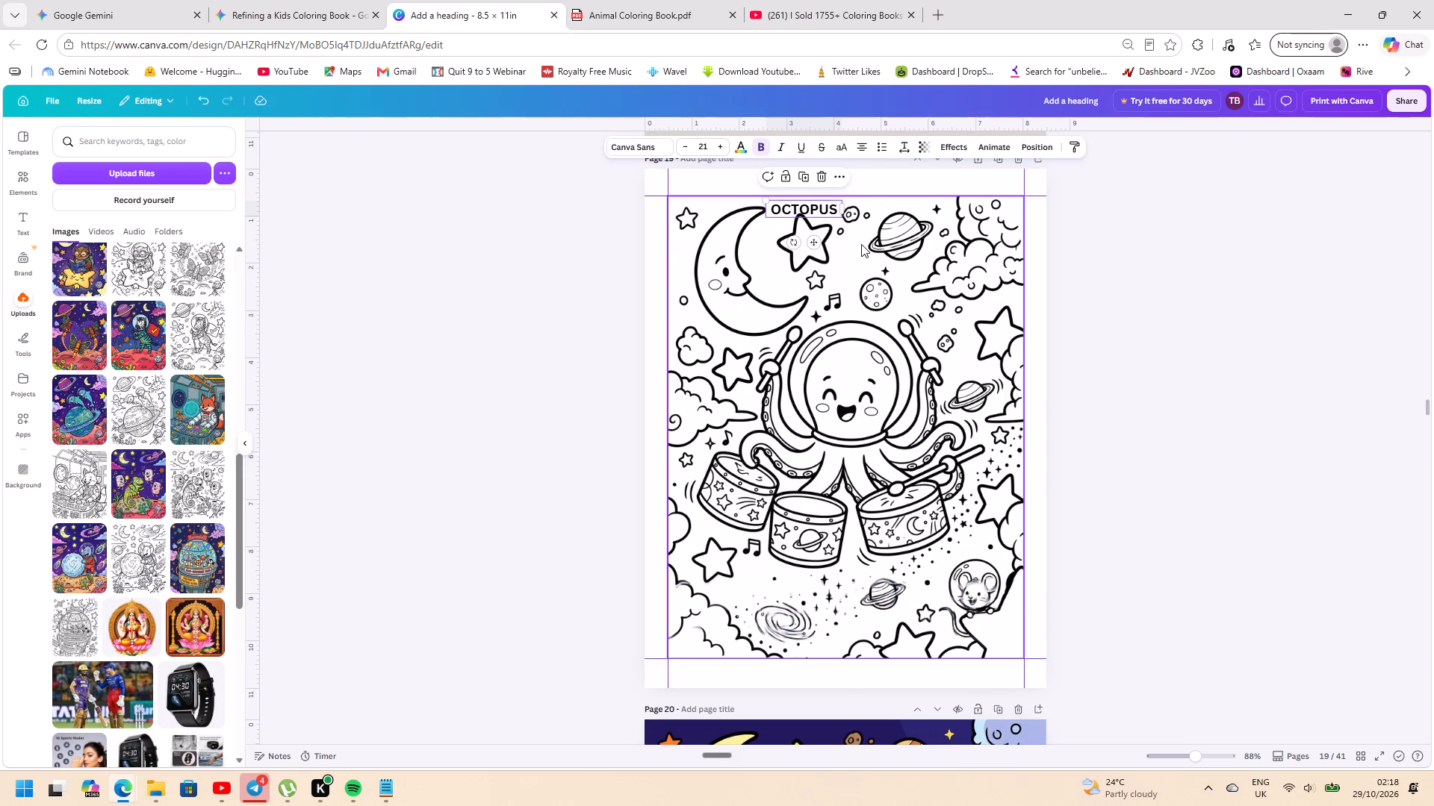
left_click(861, 244)
left_click(804, 208)
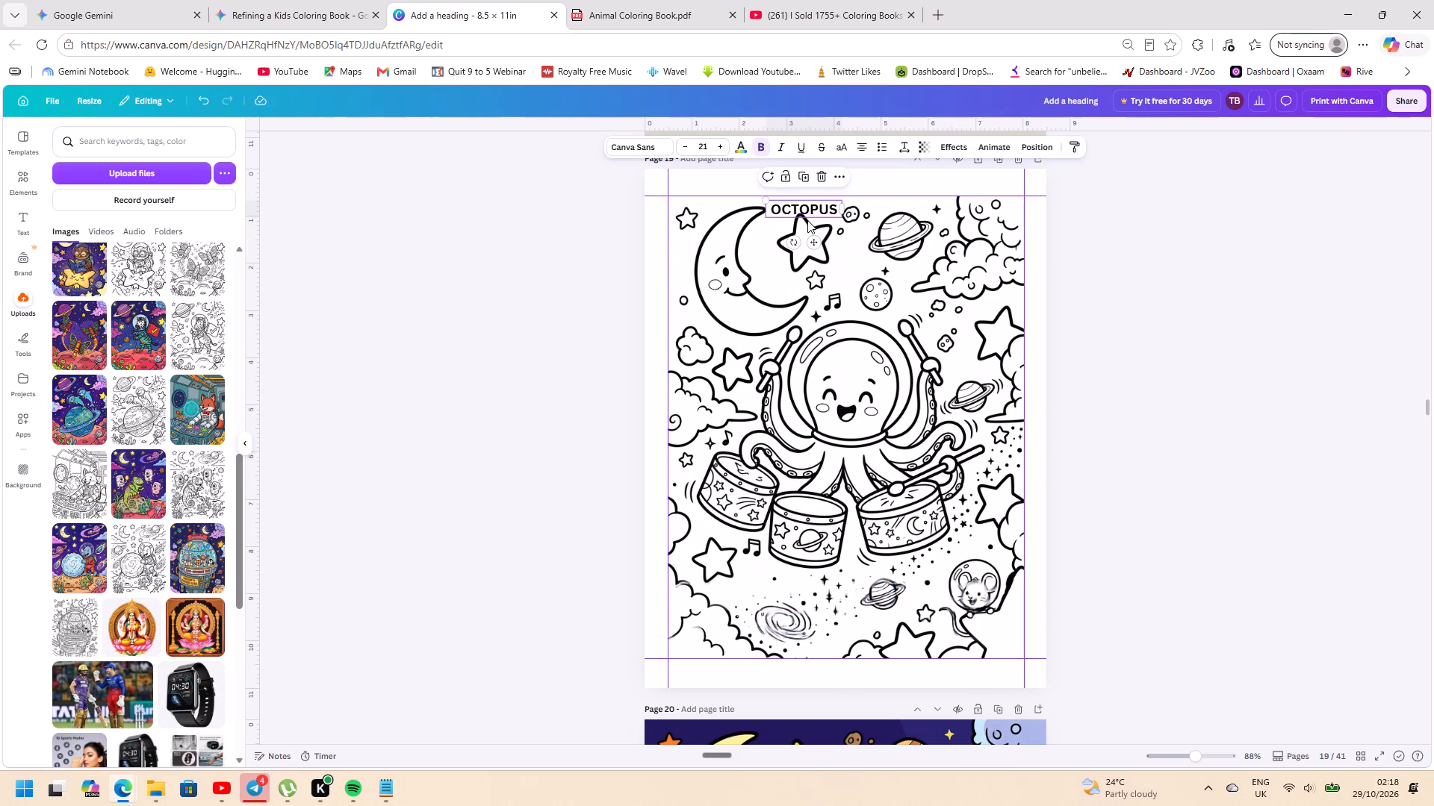
key("Up")
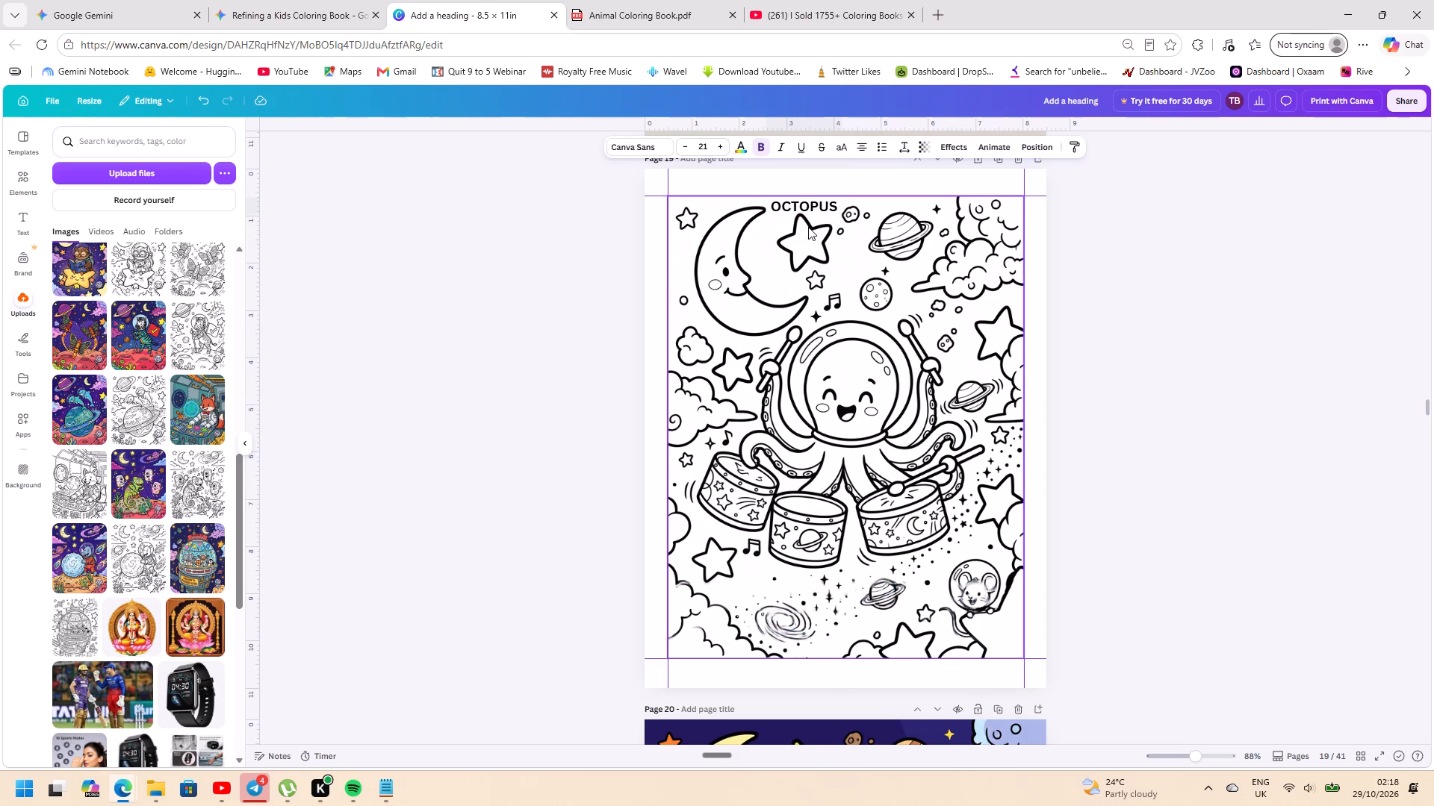
left_click(867, 253)
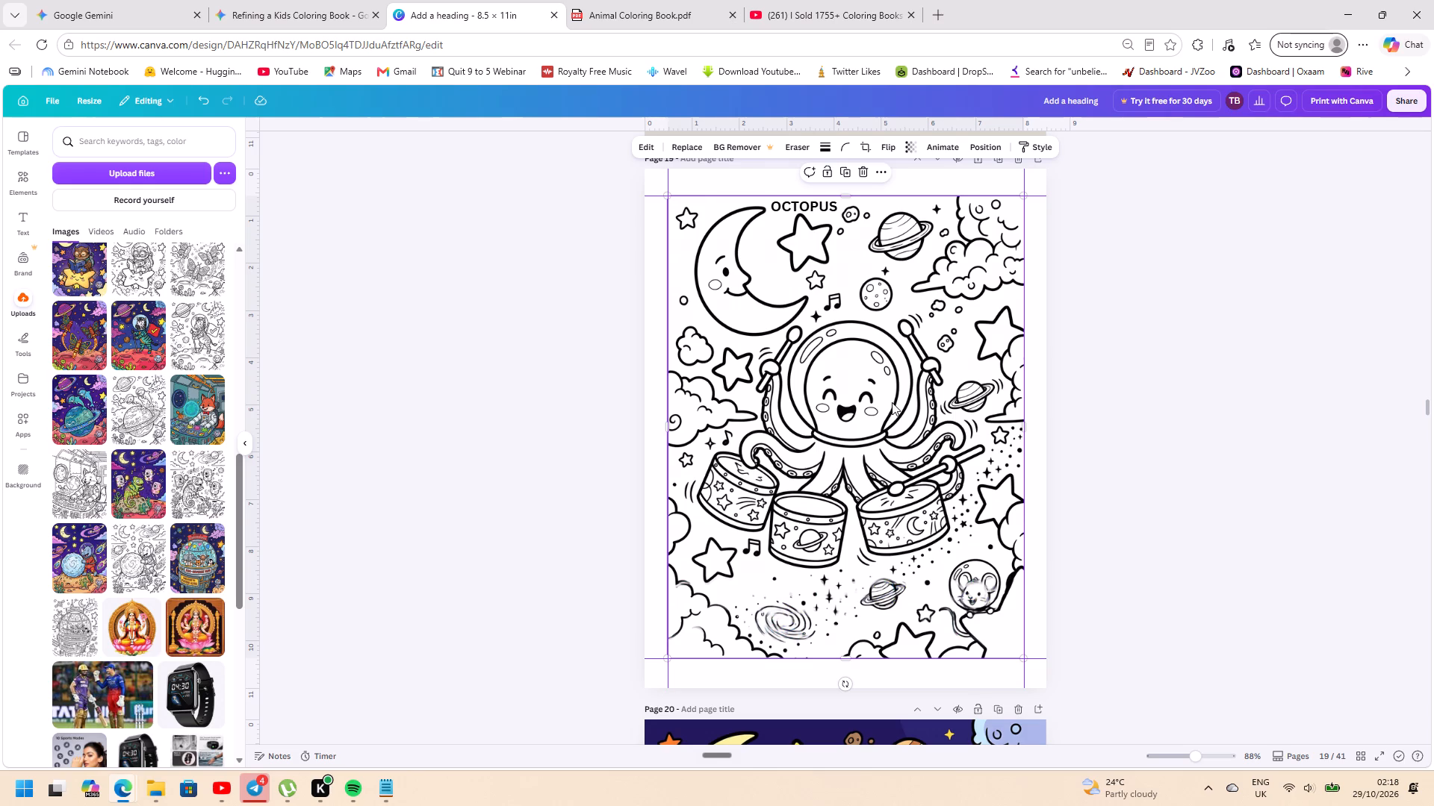
Resize and crop page 20's colored kangaroo image to fit within the margin guides on all four sides.
scroll(892, 402, "down", 5)
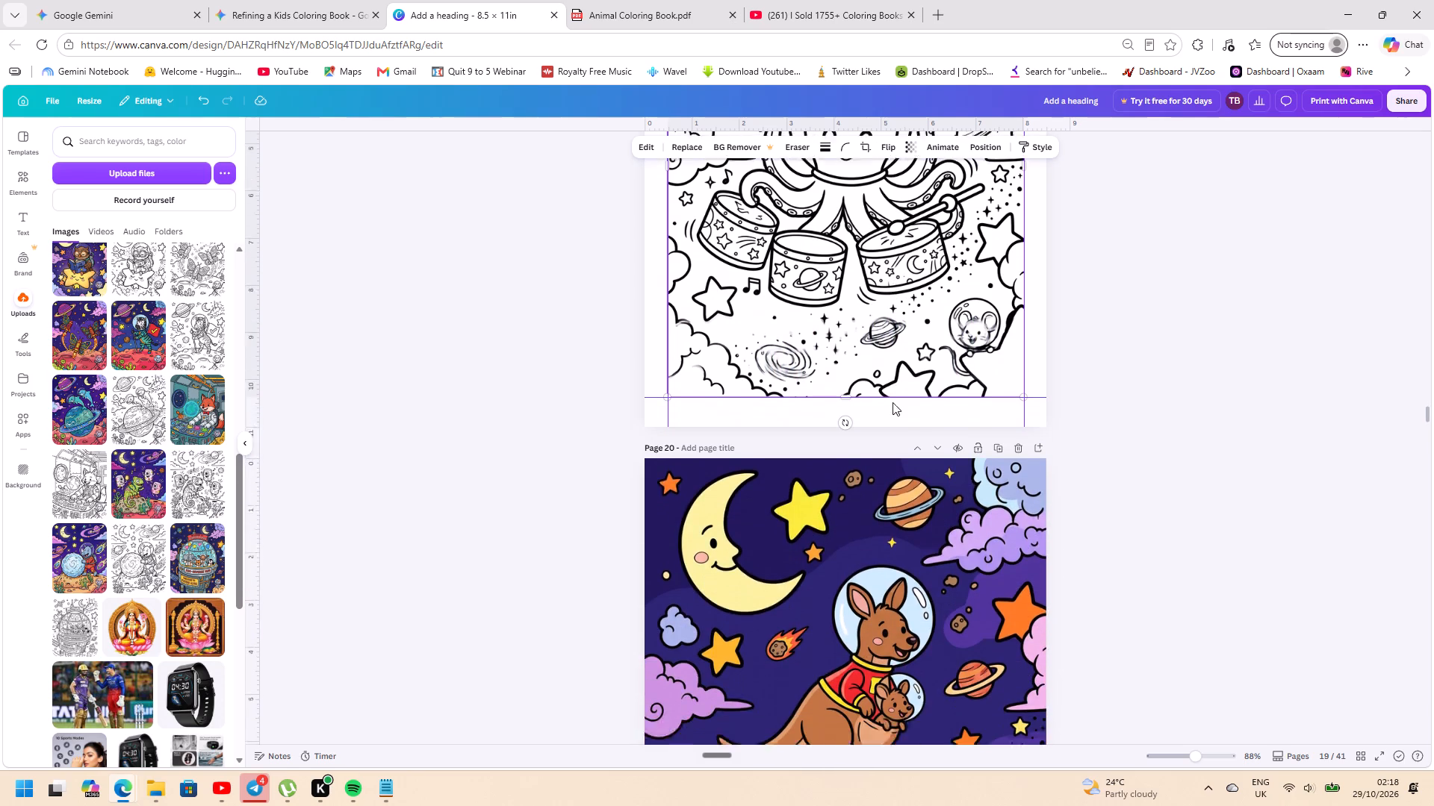
scroll(893, 402, "down", 1)
left_click(881, 475)
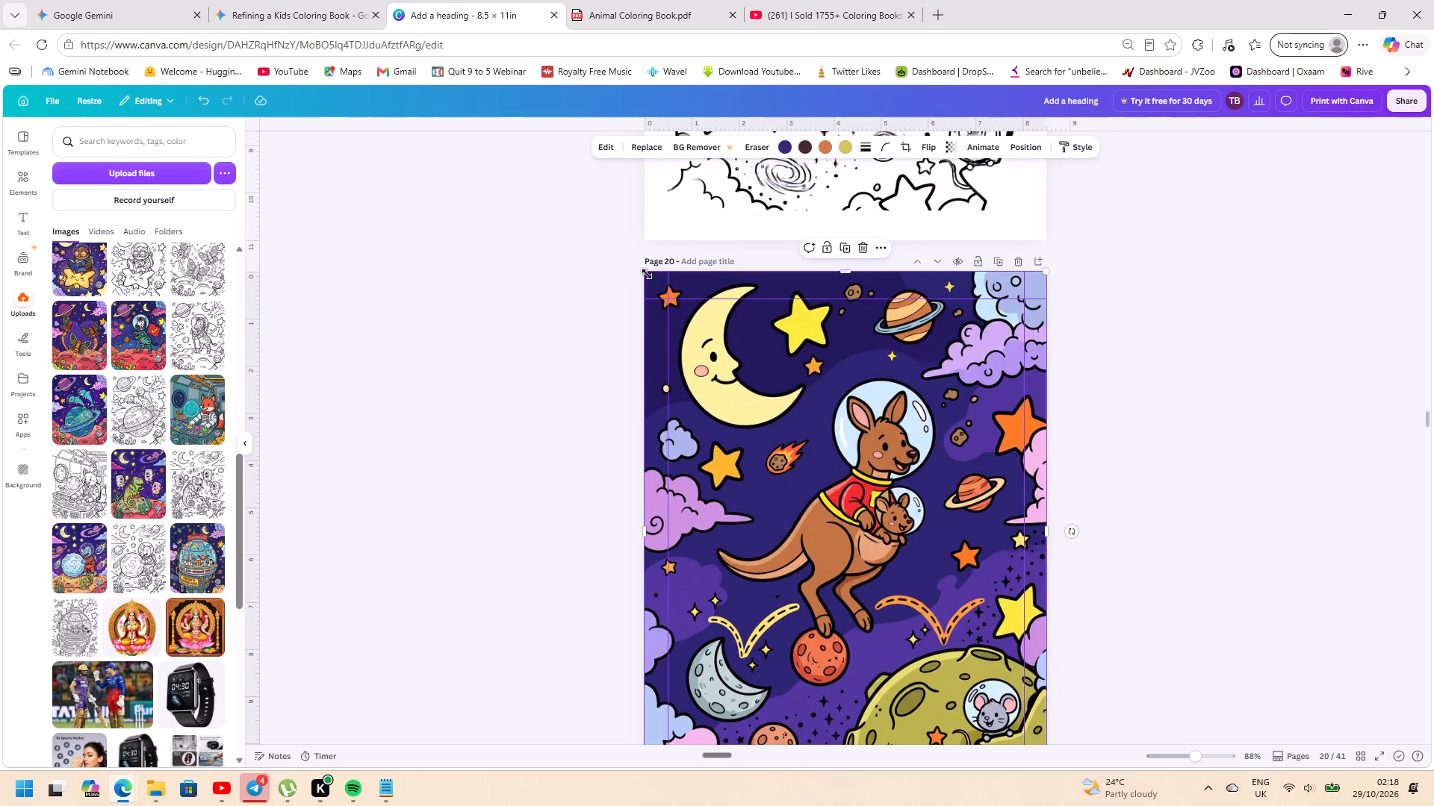
left_click_drag(645, 272, 673, 293)
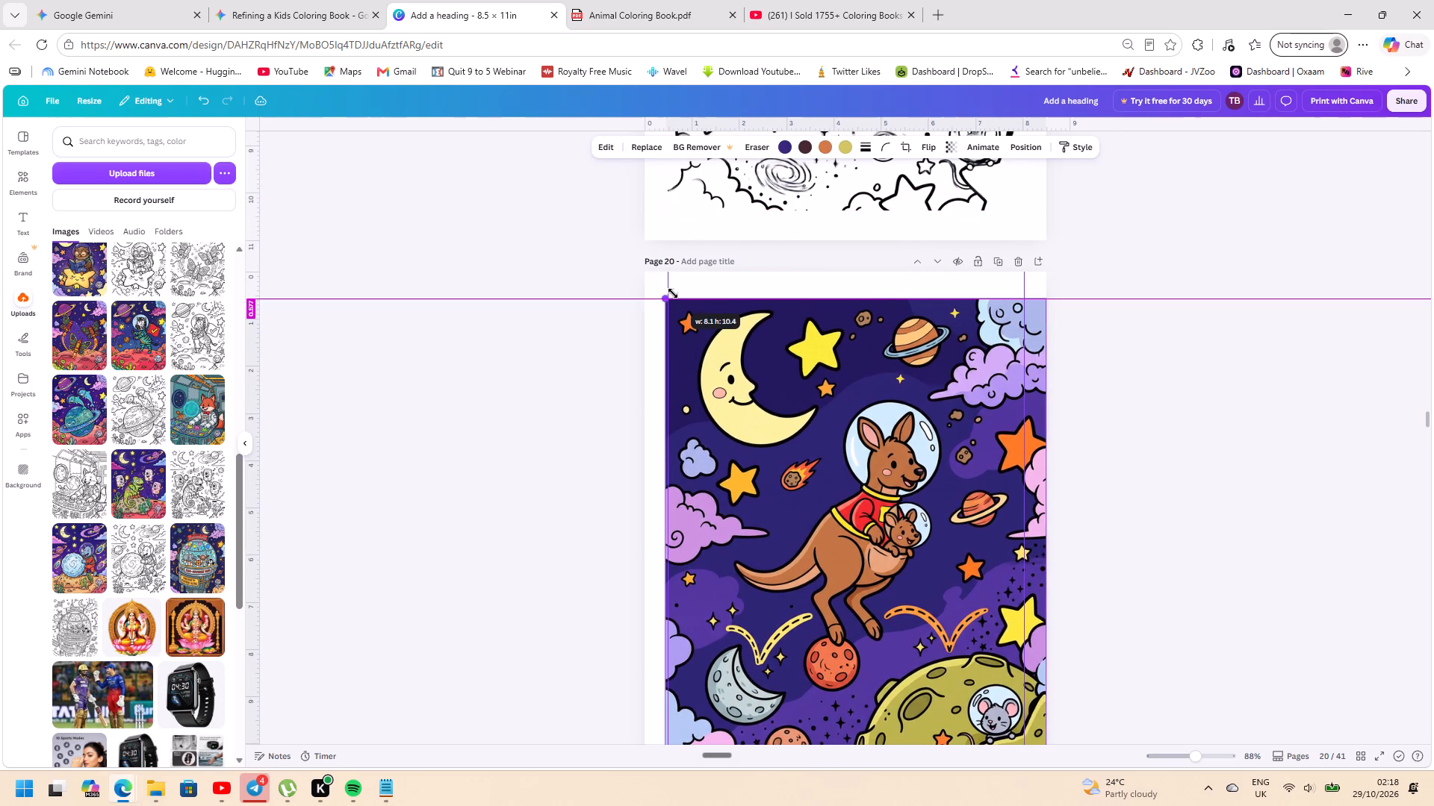
scroll(769, 421, "down", 2)
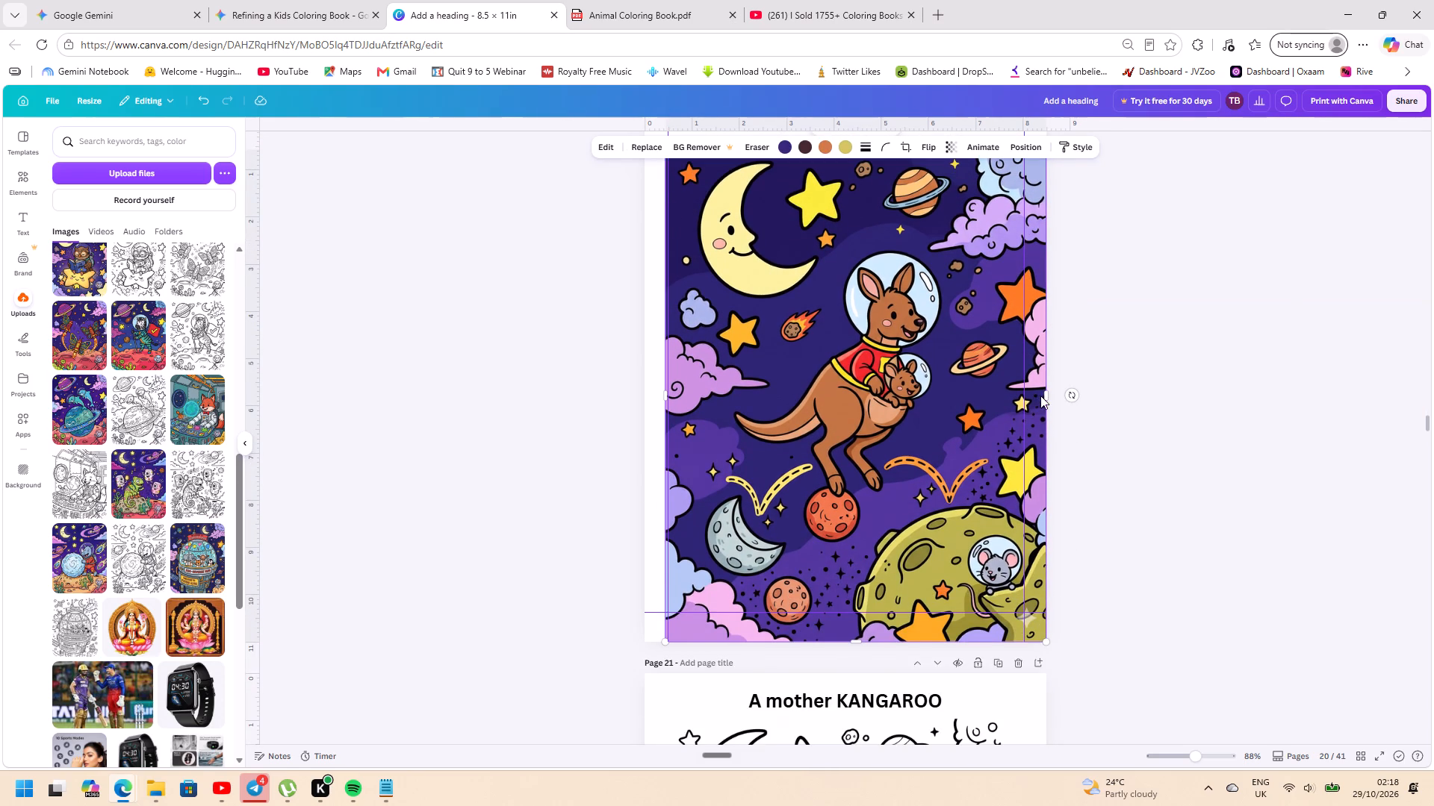
left_click_drag(1046, 394, 1022, 395)
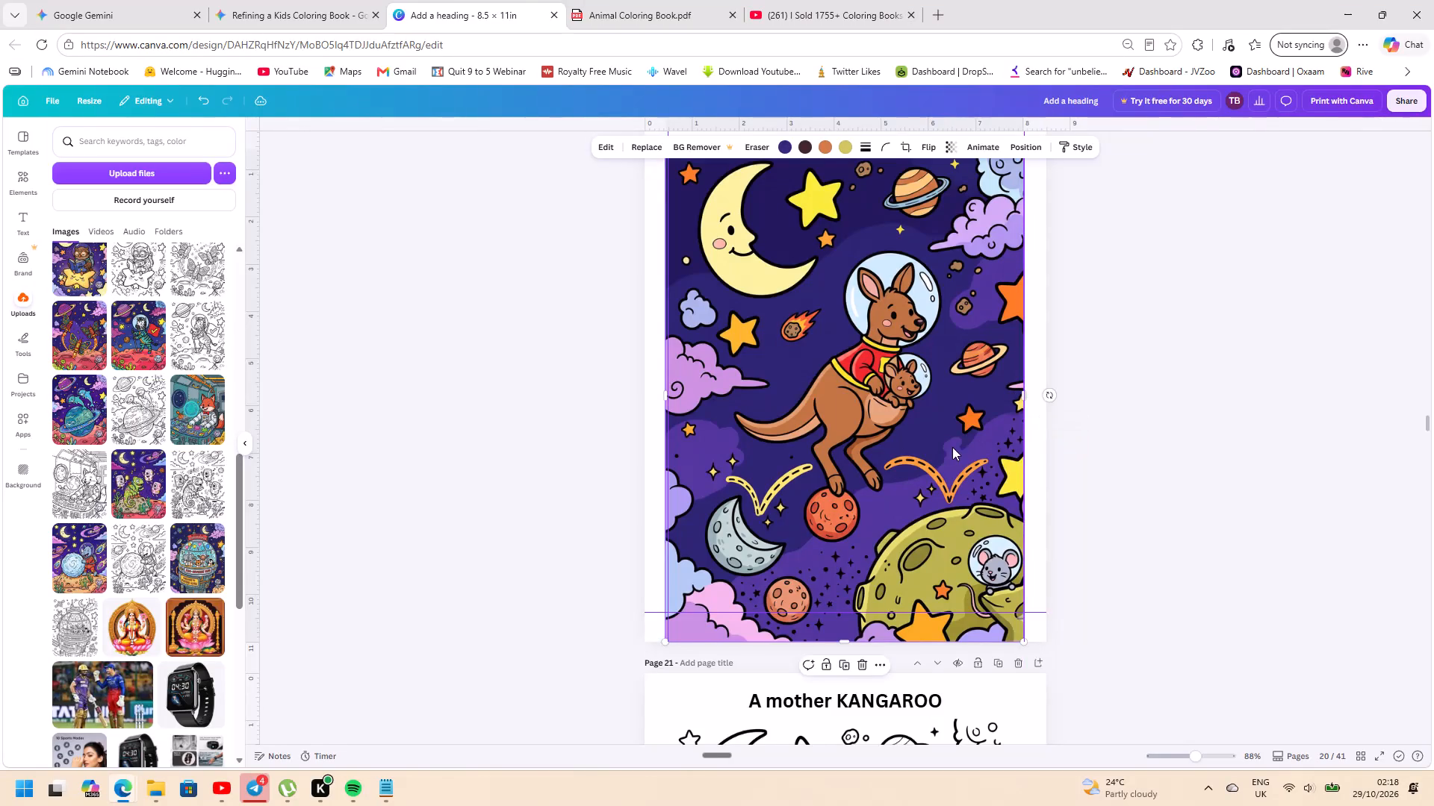
scroll(952, 448, "up", 1)
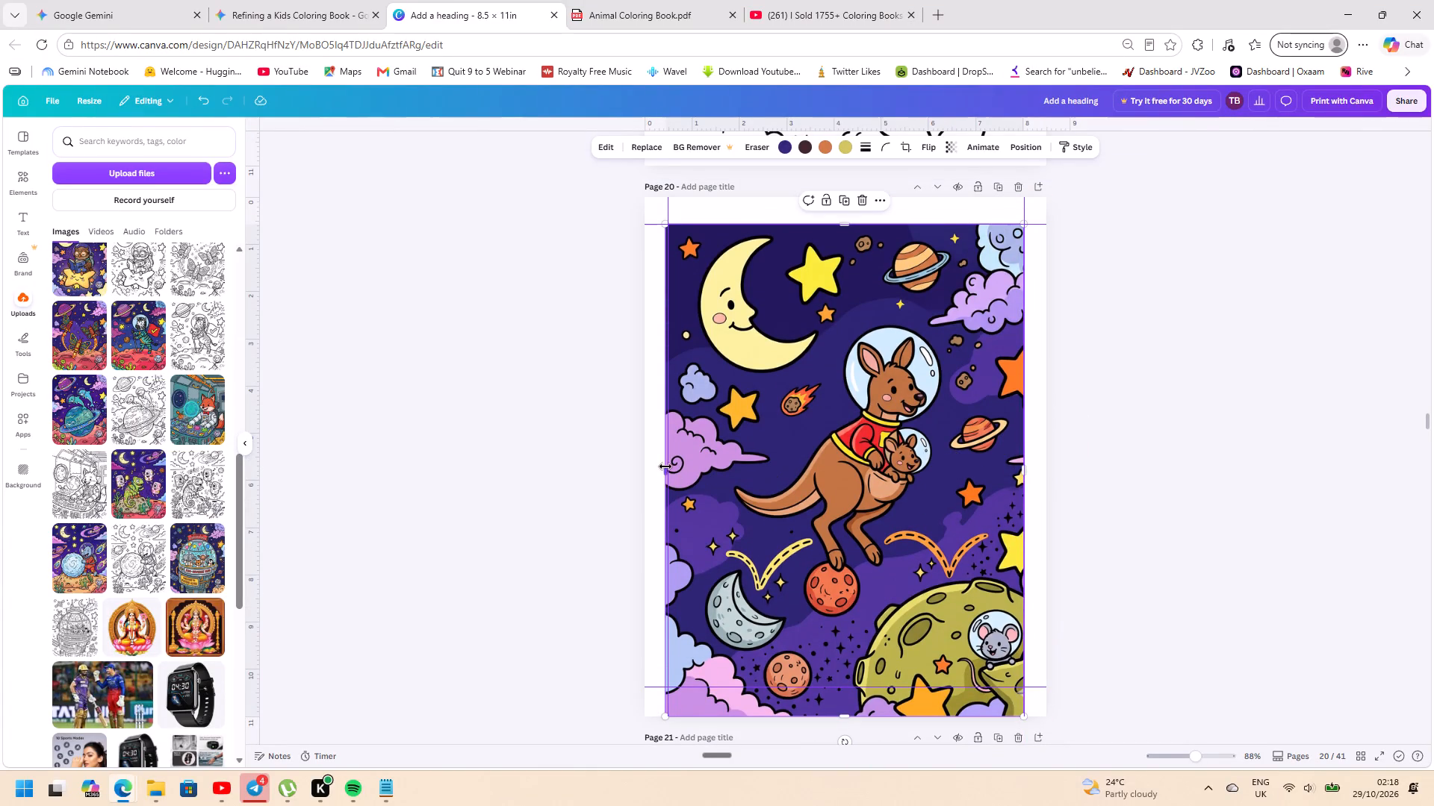
left_click(665, 466)
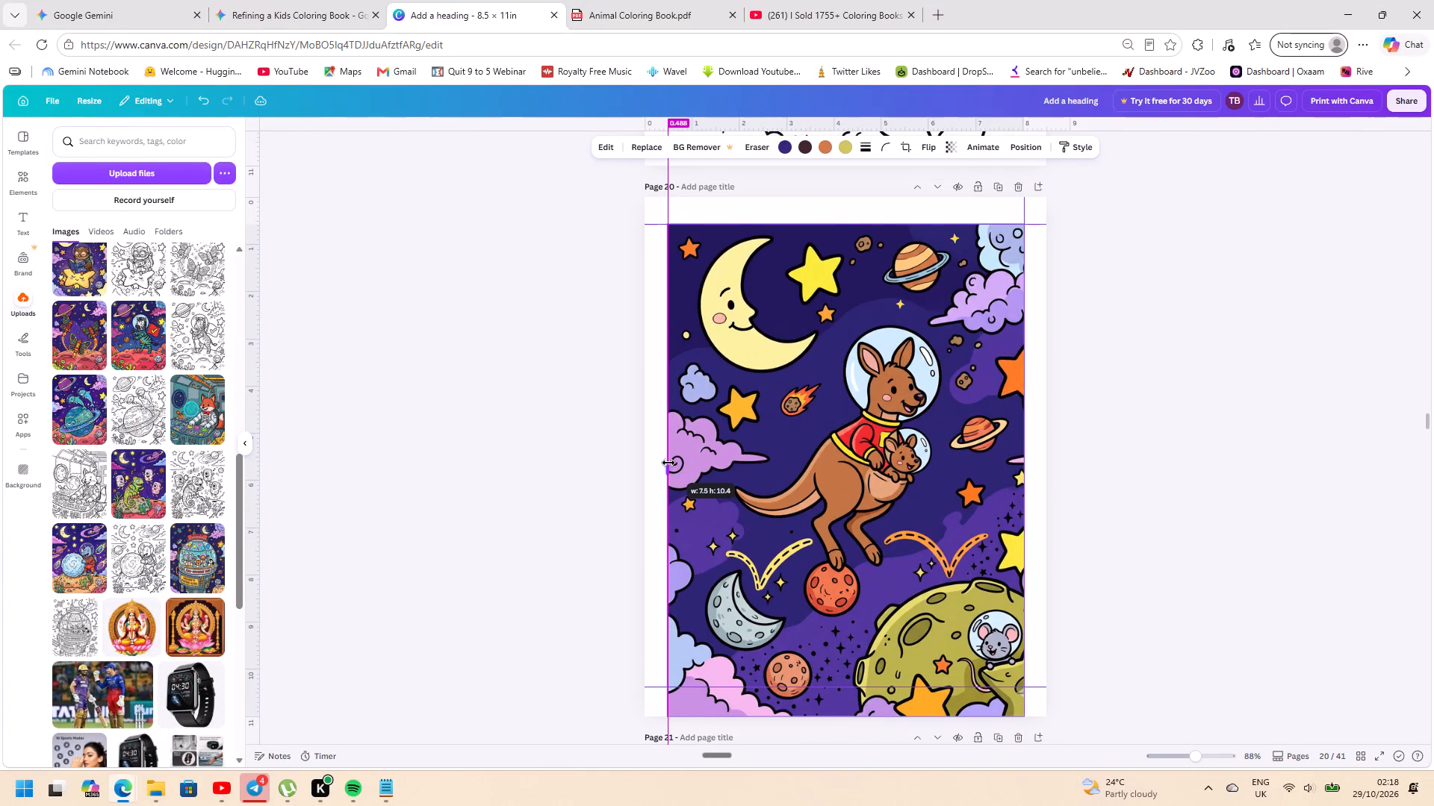
scroll(786, 483, "down", 2)
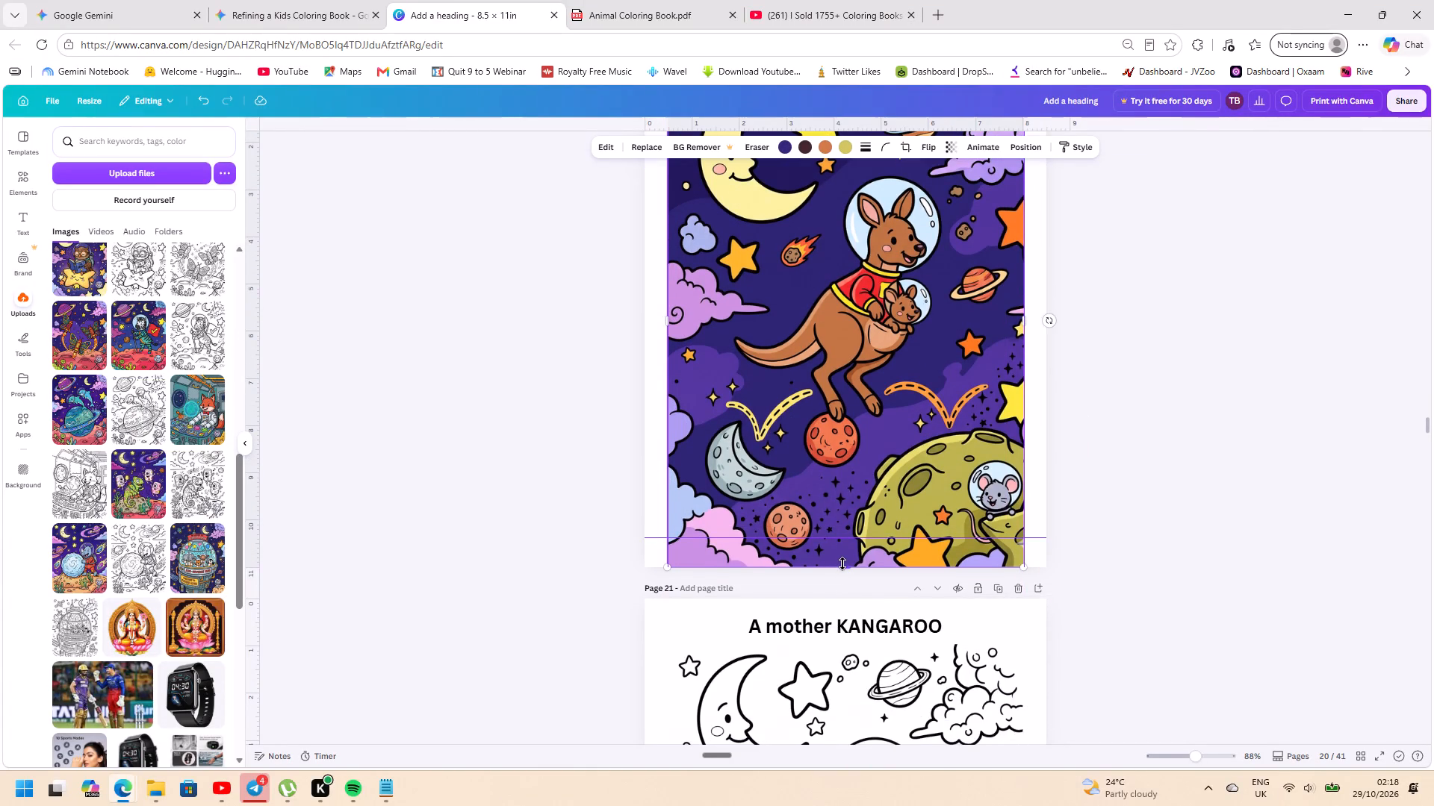
left_click_drag(842, 563, 842, 534)
scroll(847, 563, "up", 1)
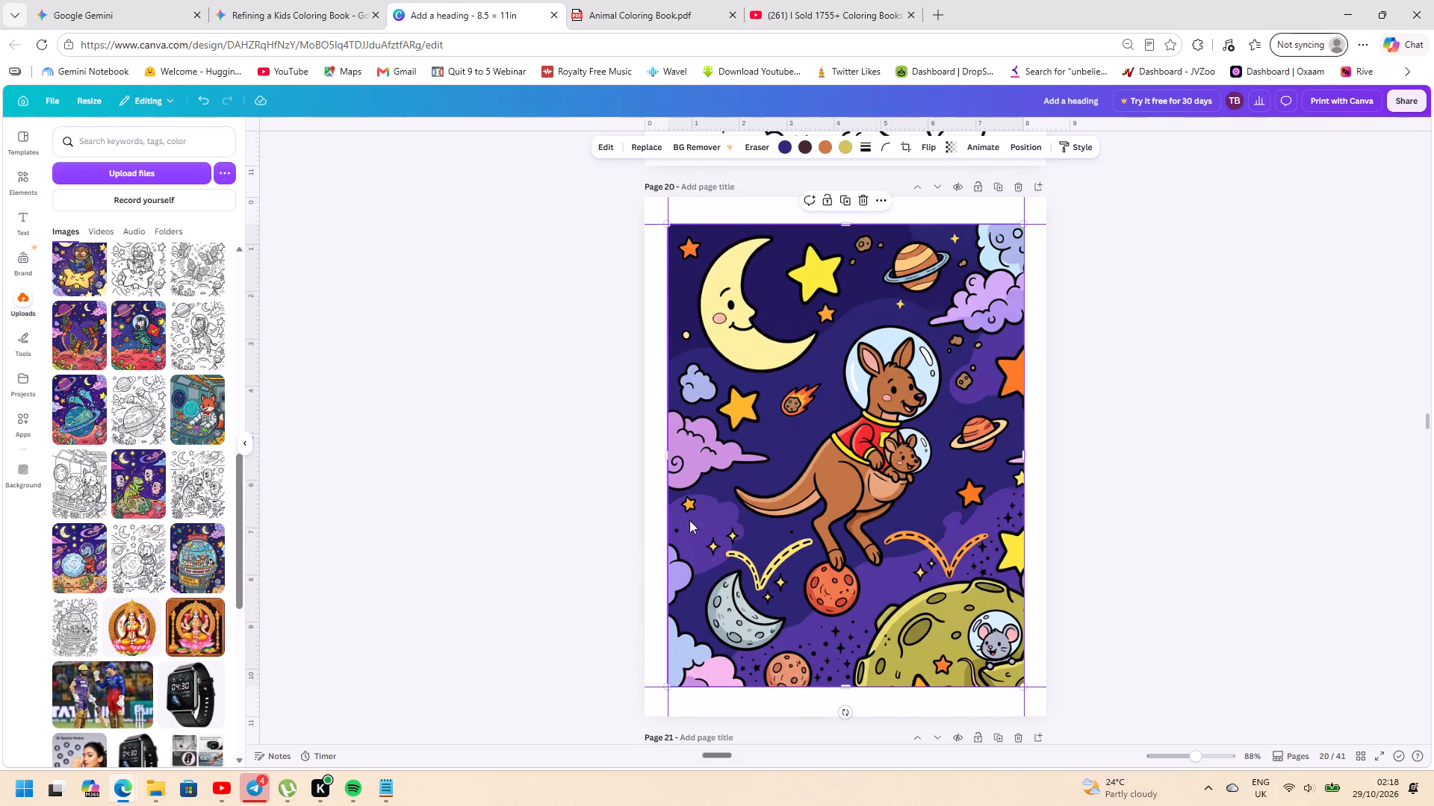
left_click(669, 452)
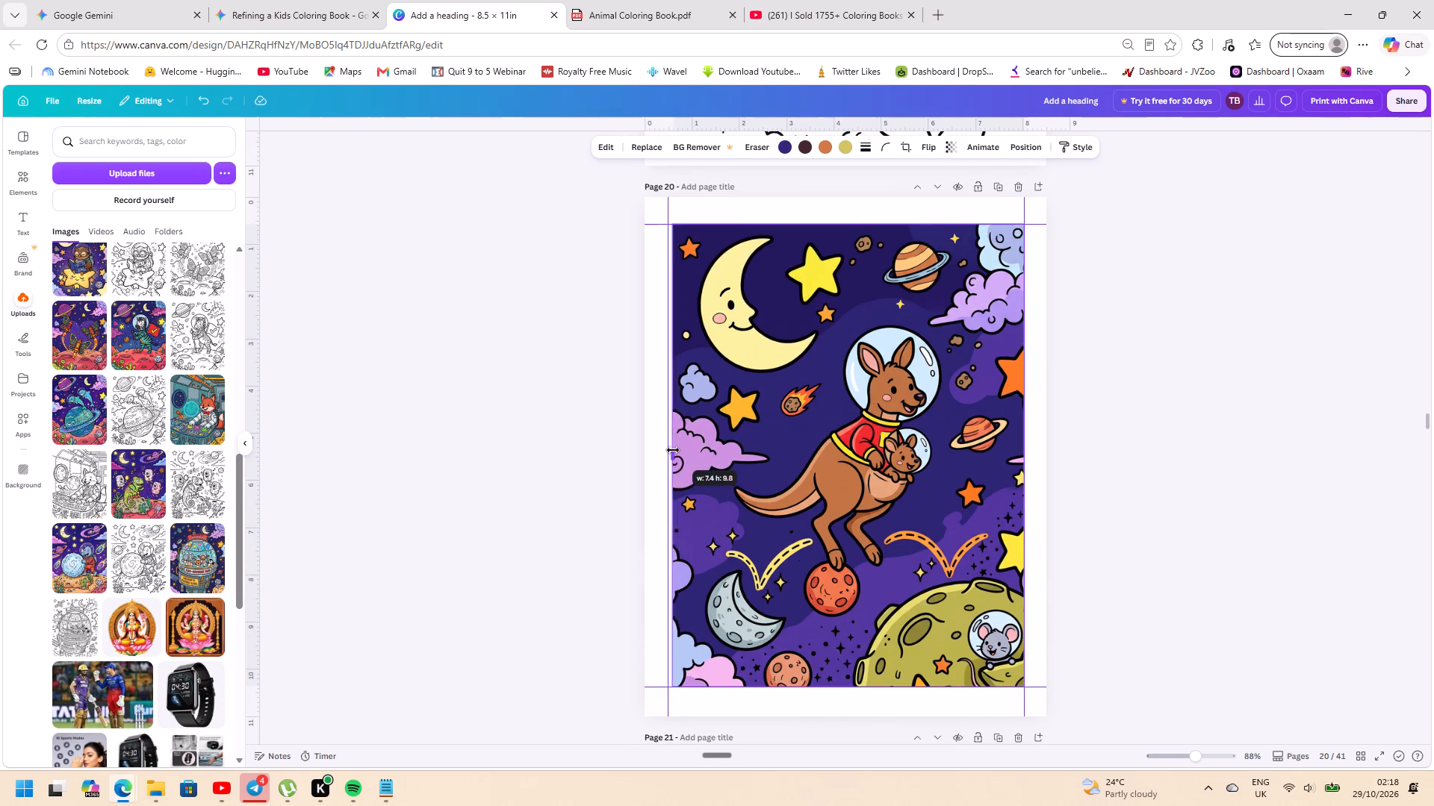
left_click(1025, 460)
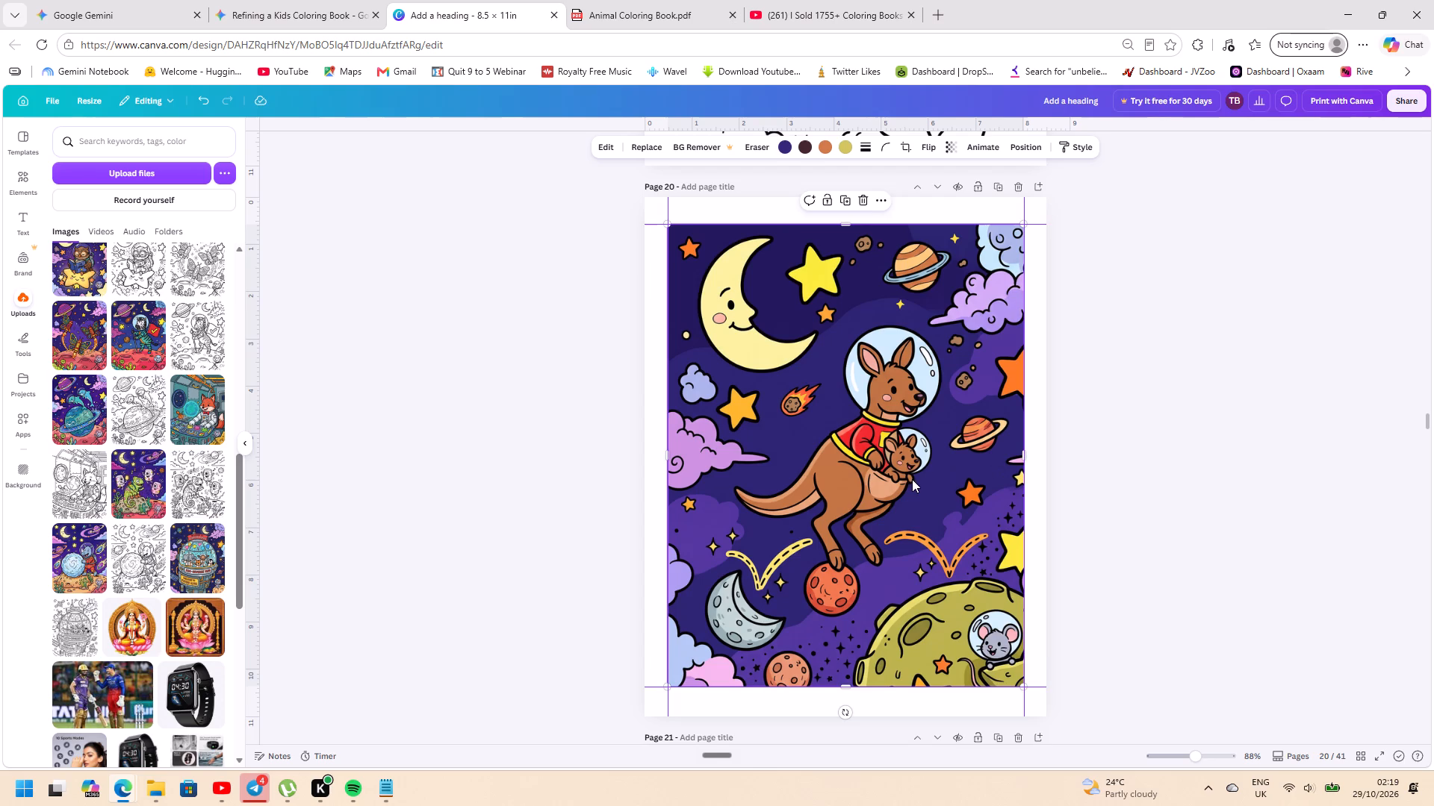
Move page 21's kangaroo drawing up to the top margin guide and stretch it to meet the bottom and right-hand guides.
scroll(912, 479, "down", 6)
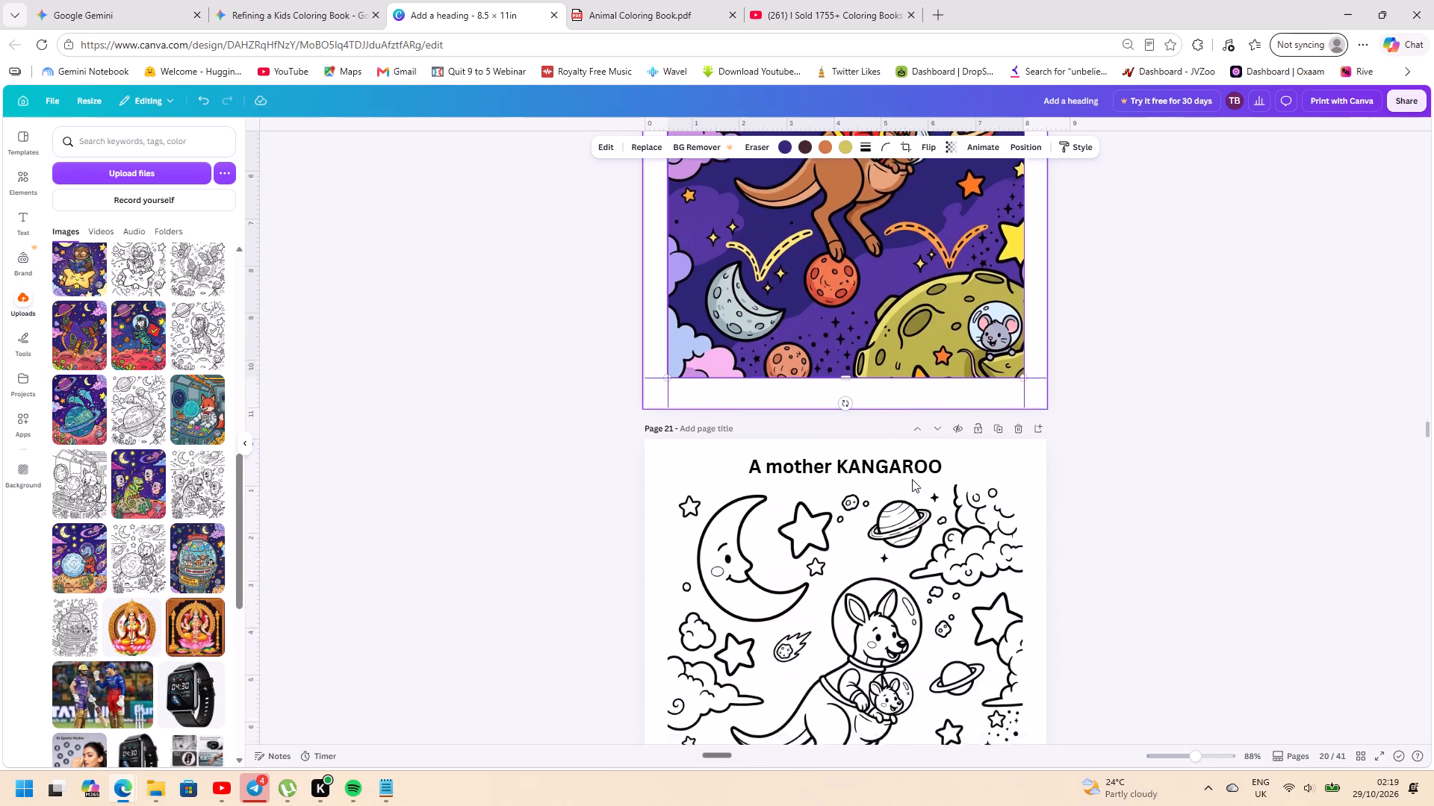
scroll(912, 479, "down", 1)
left_click(884, 479)
left_click_drag(899, 503, 899, 495)
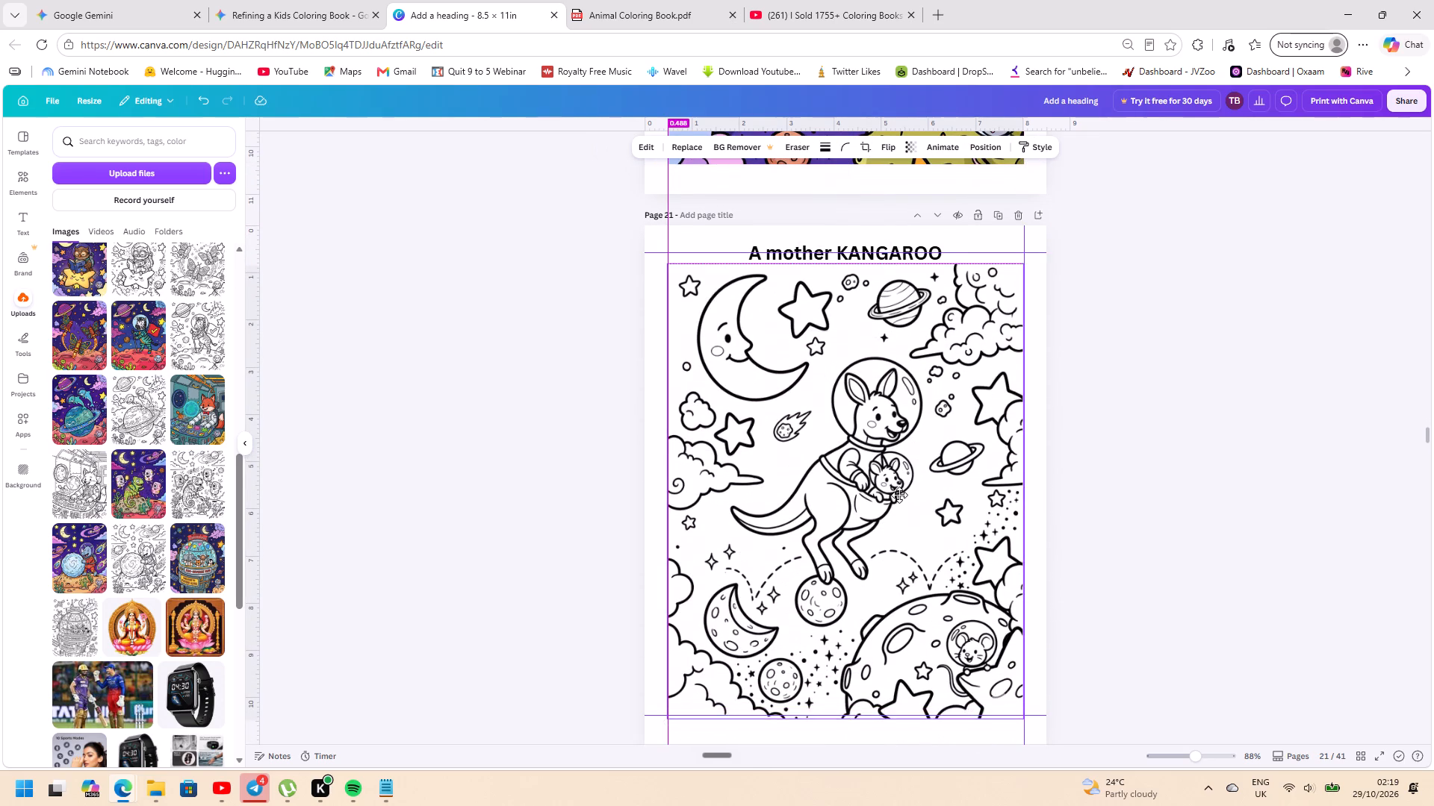
left_click_drag(899, 495, 899, 486)
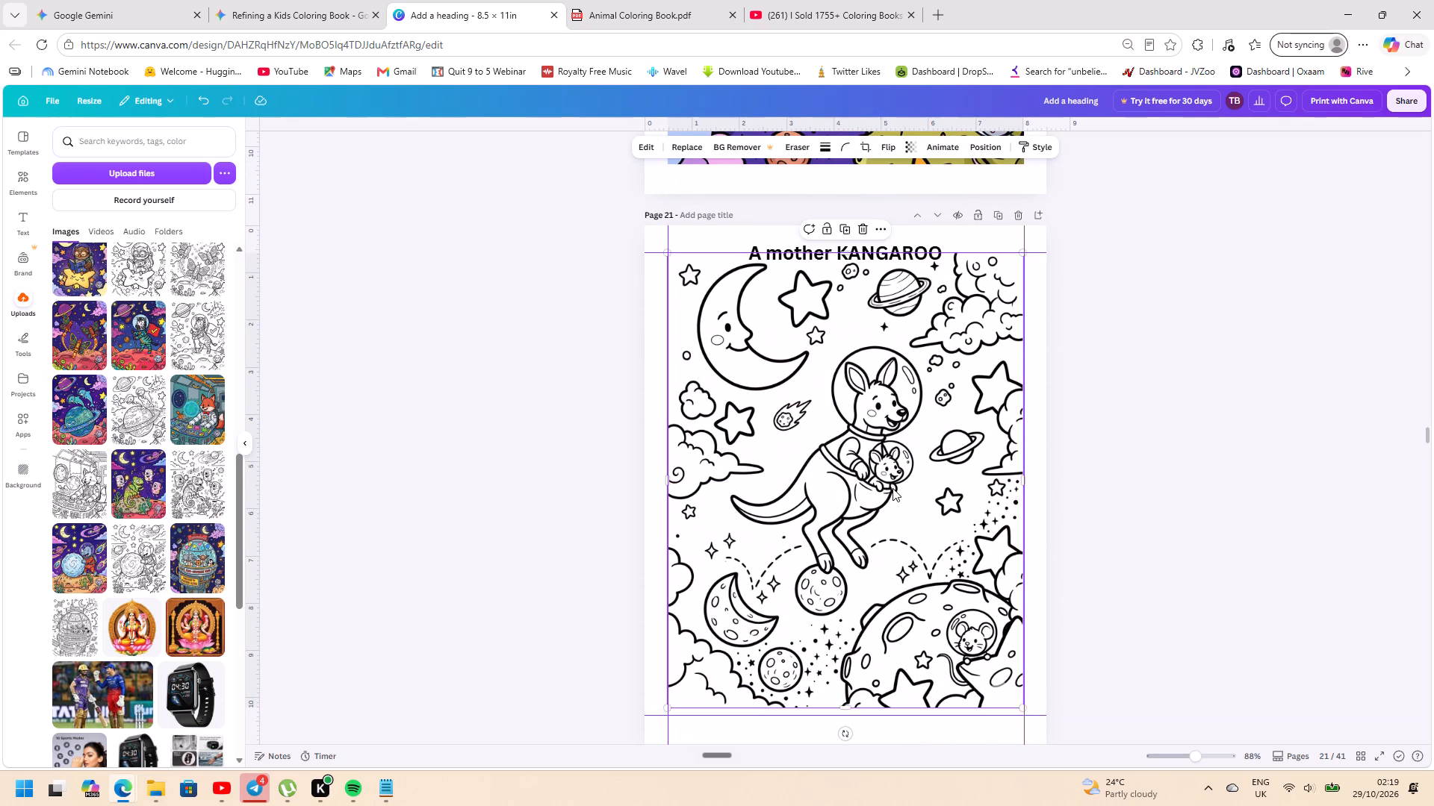
left_click(844, 705)
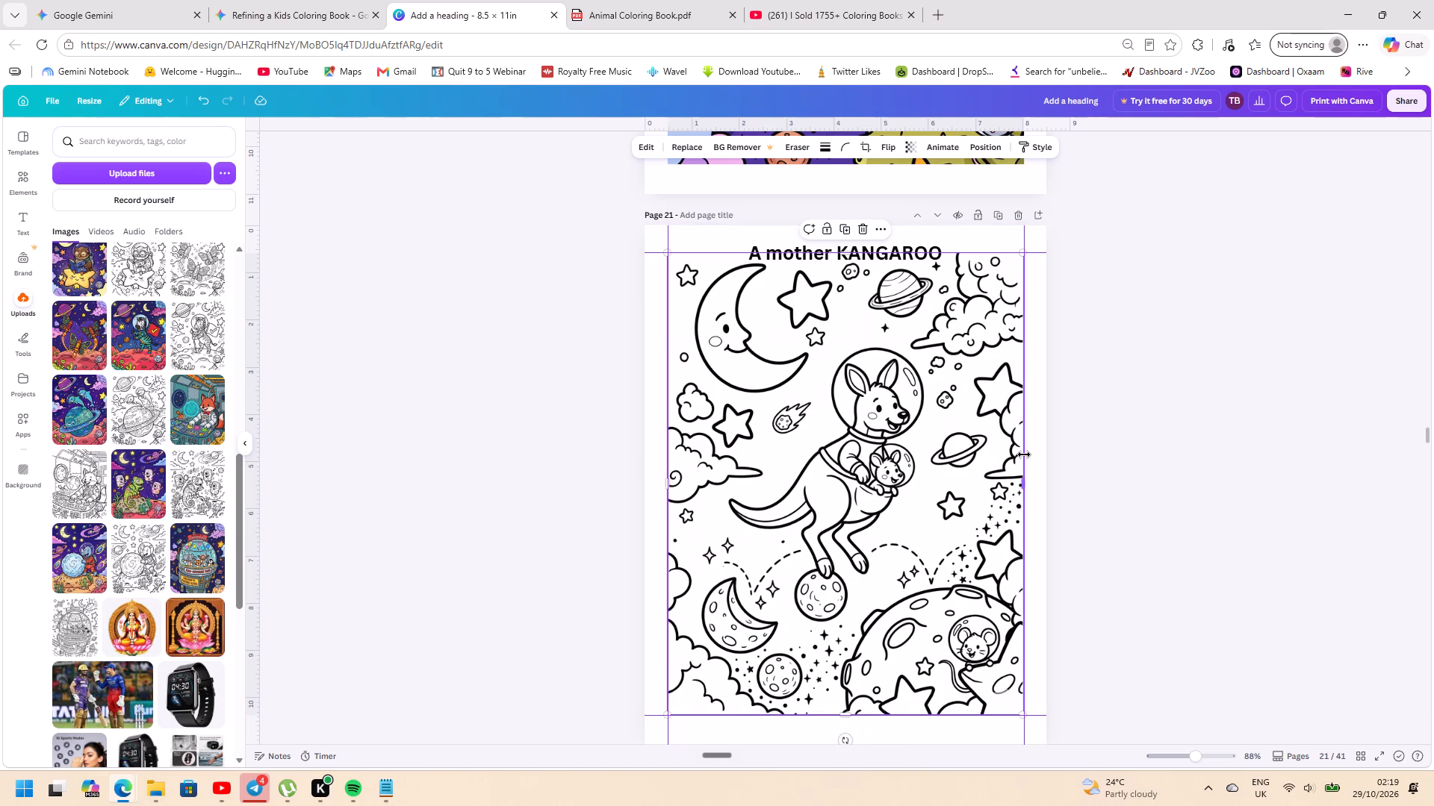
left_click(1024, 483)
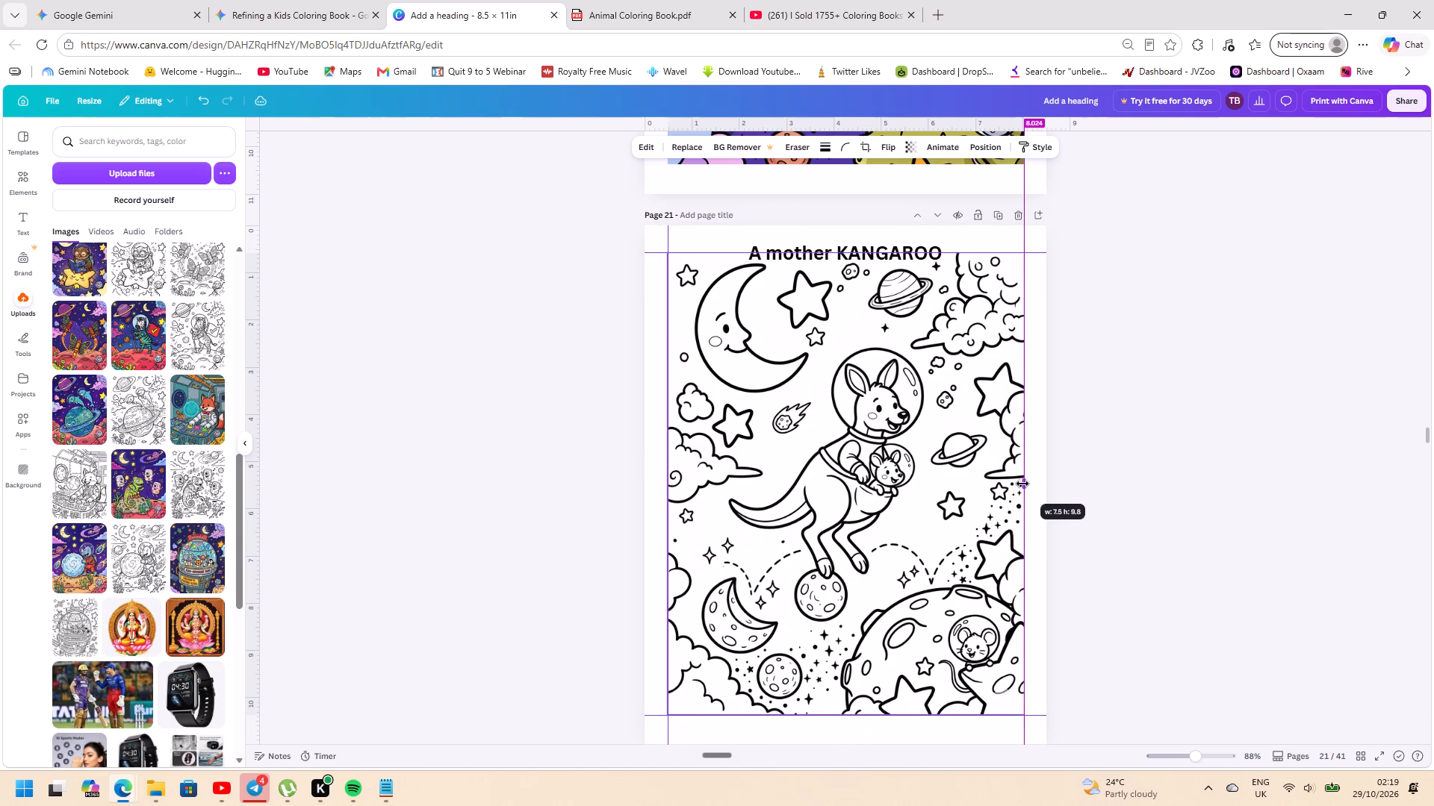
Shorten page 21's title to KANGAROO and narrow its text box to fit the single word.
left_click(836, 259)
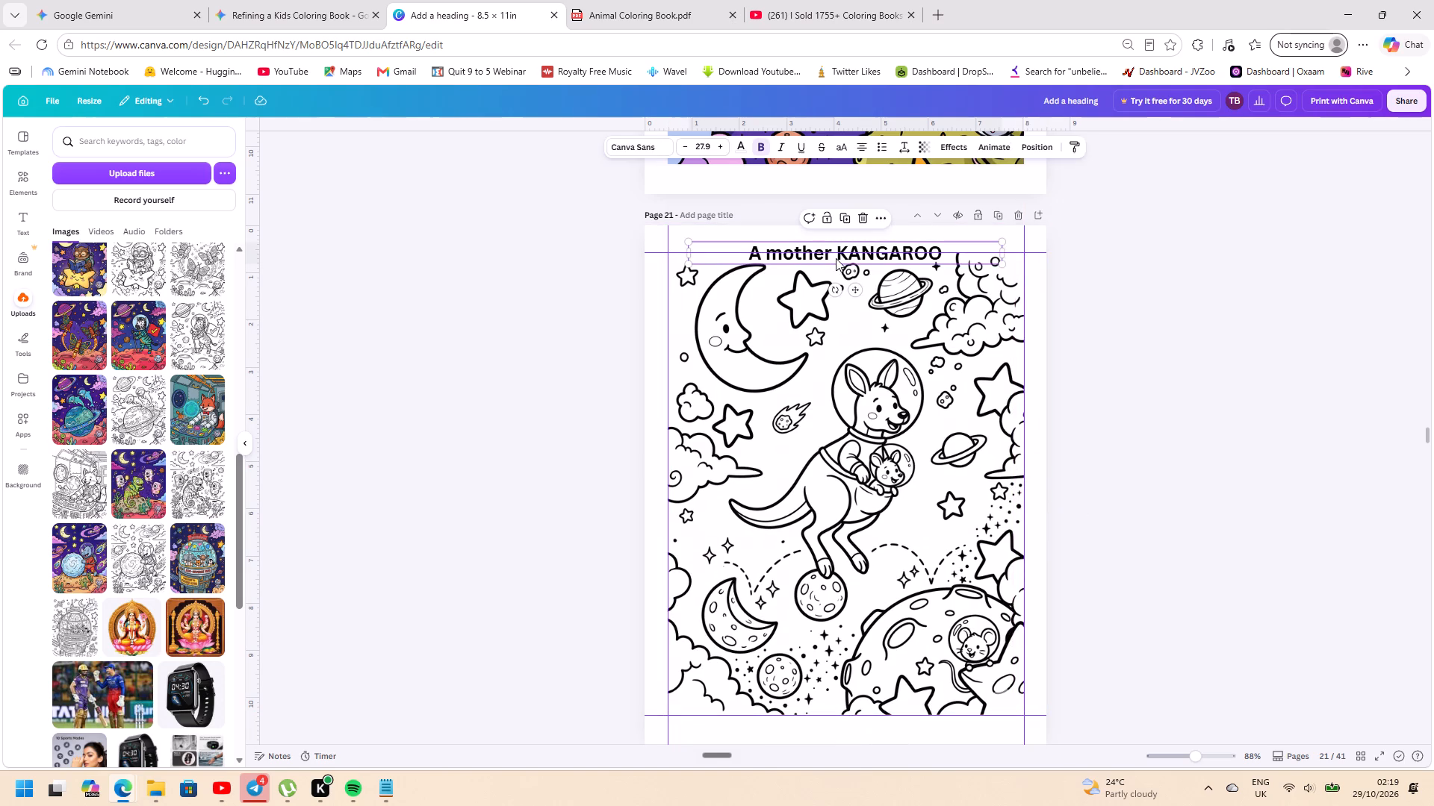
double_click(836, 255)
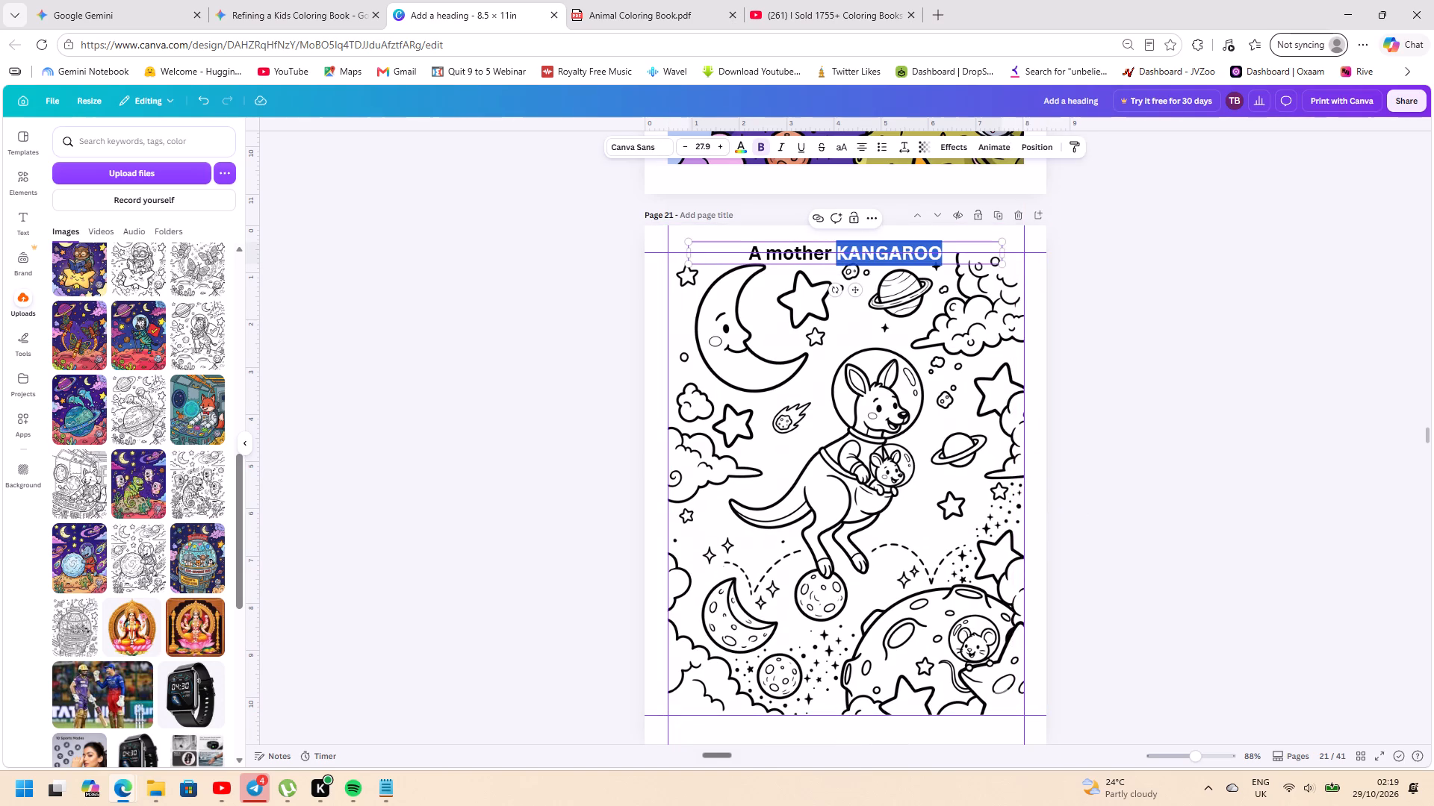
key("Left")
key("ctrl+shift+Left")
key("ctrl+shift+Left")
key("ctrl+Delete")
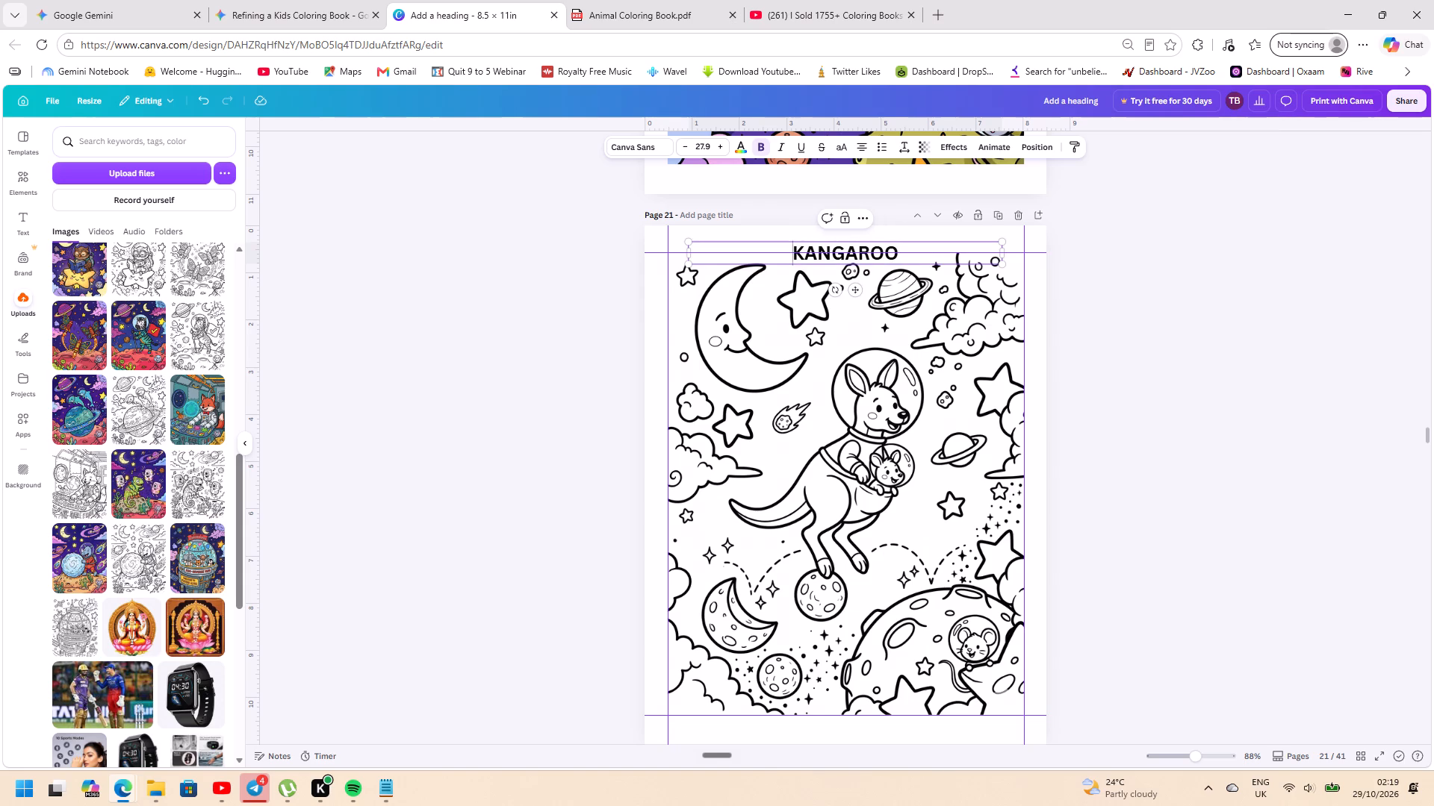
left_click_drag(686, 253, 870, 248)
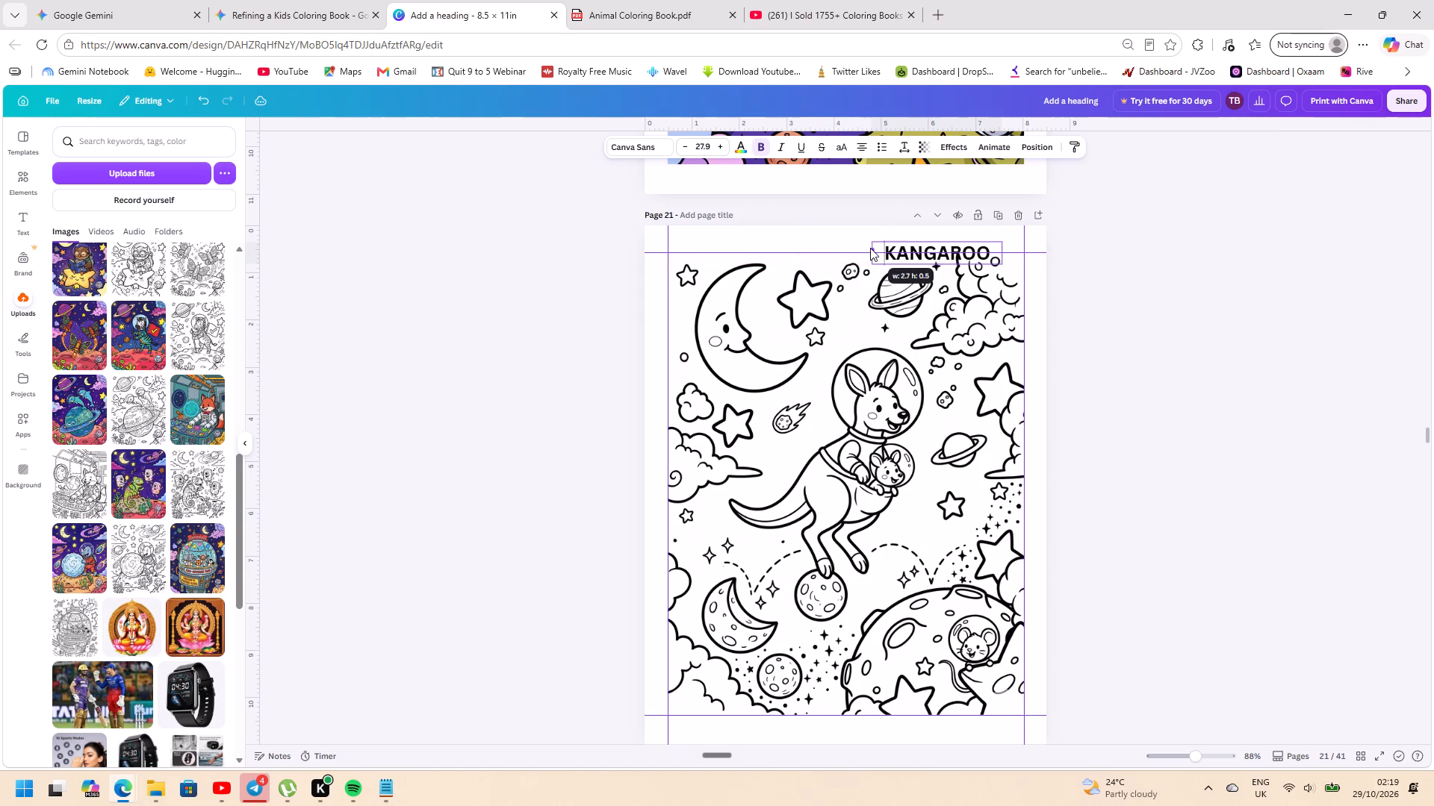
left_click_drag(870, 248, 884, 247)
left_click(857, 330)
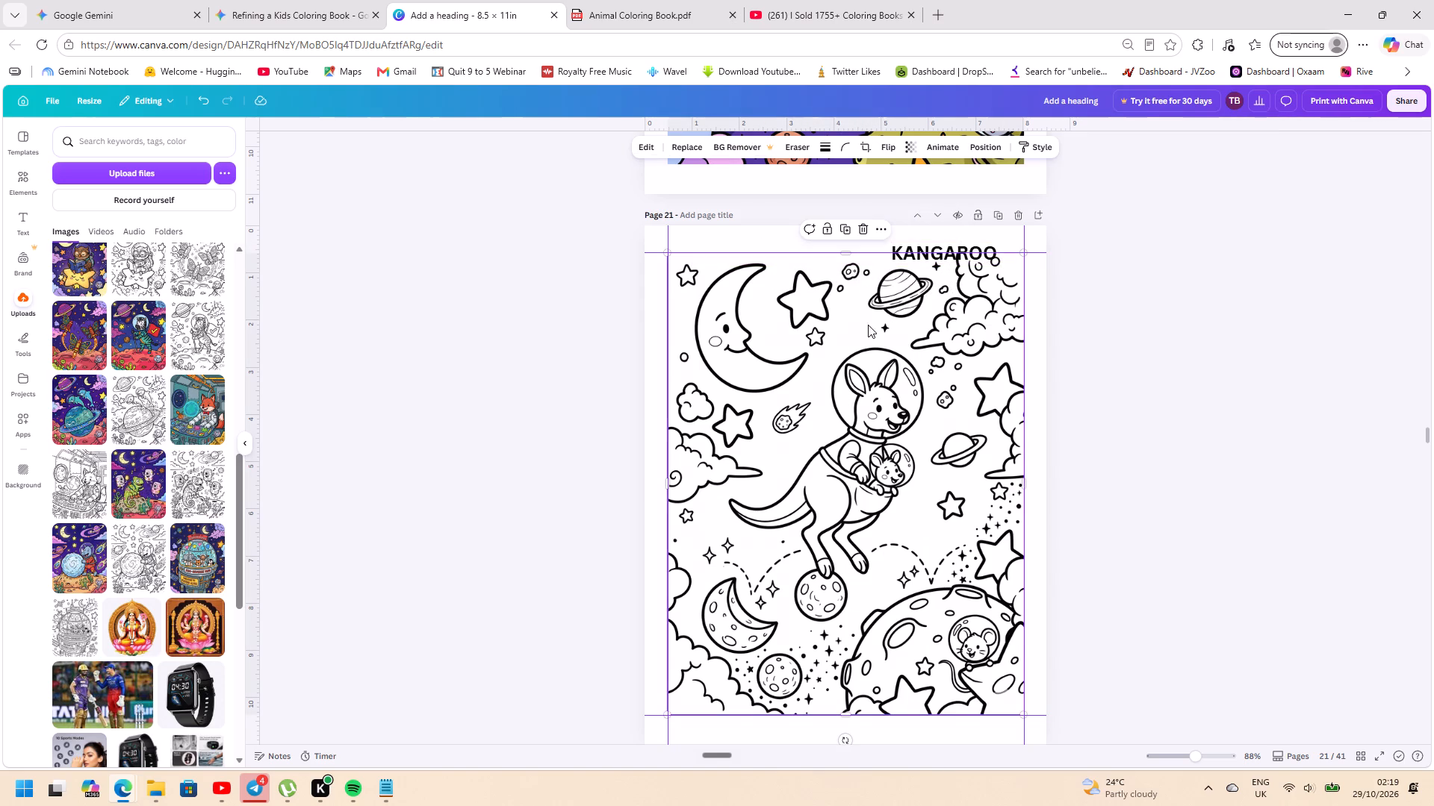
Shrink page 21's KANGAROO title to size 18.3 and place it just below the top margin guide, above the large star.
left_click(927, 260)
left_click_drag(927, 260, 919, 261)
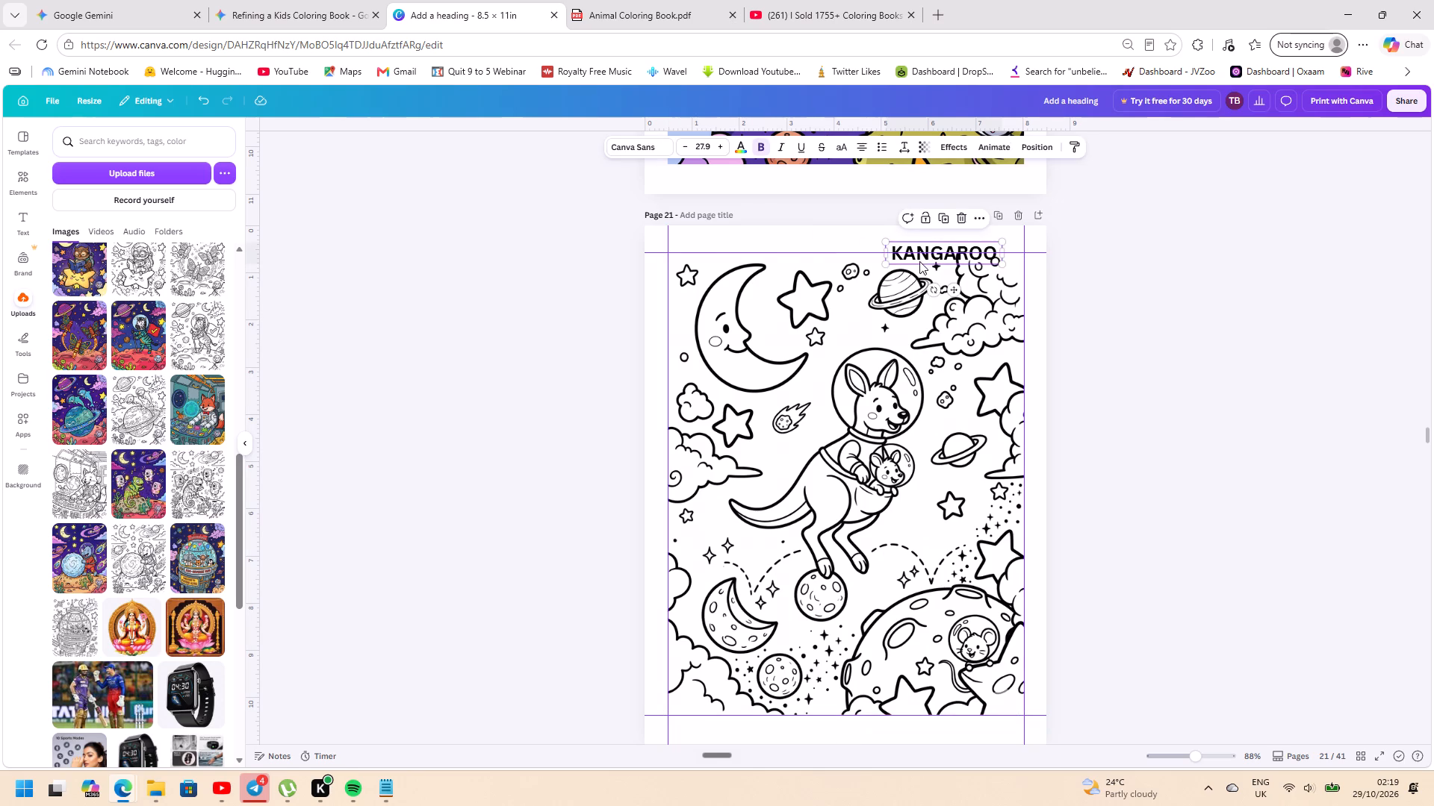
left_click_drag(919, 261, 809, 272)
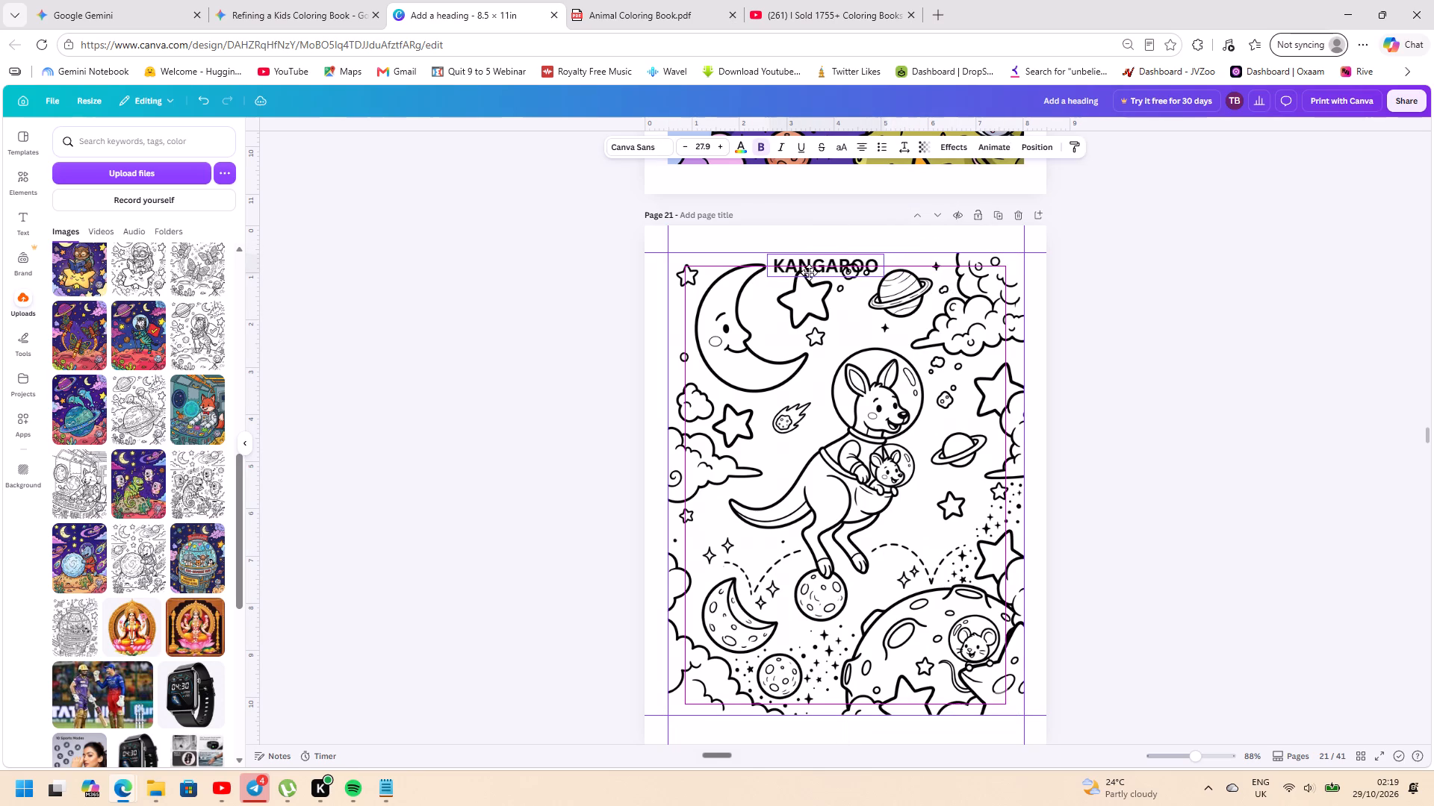
left_click_drag(809, 272, 827, 340)
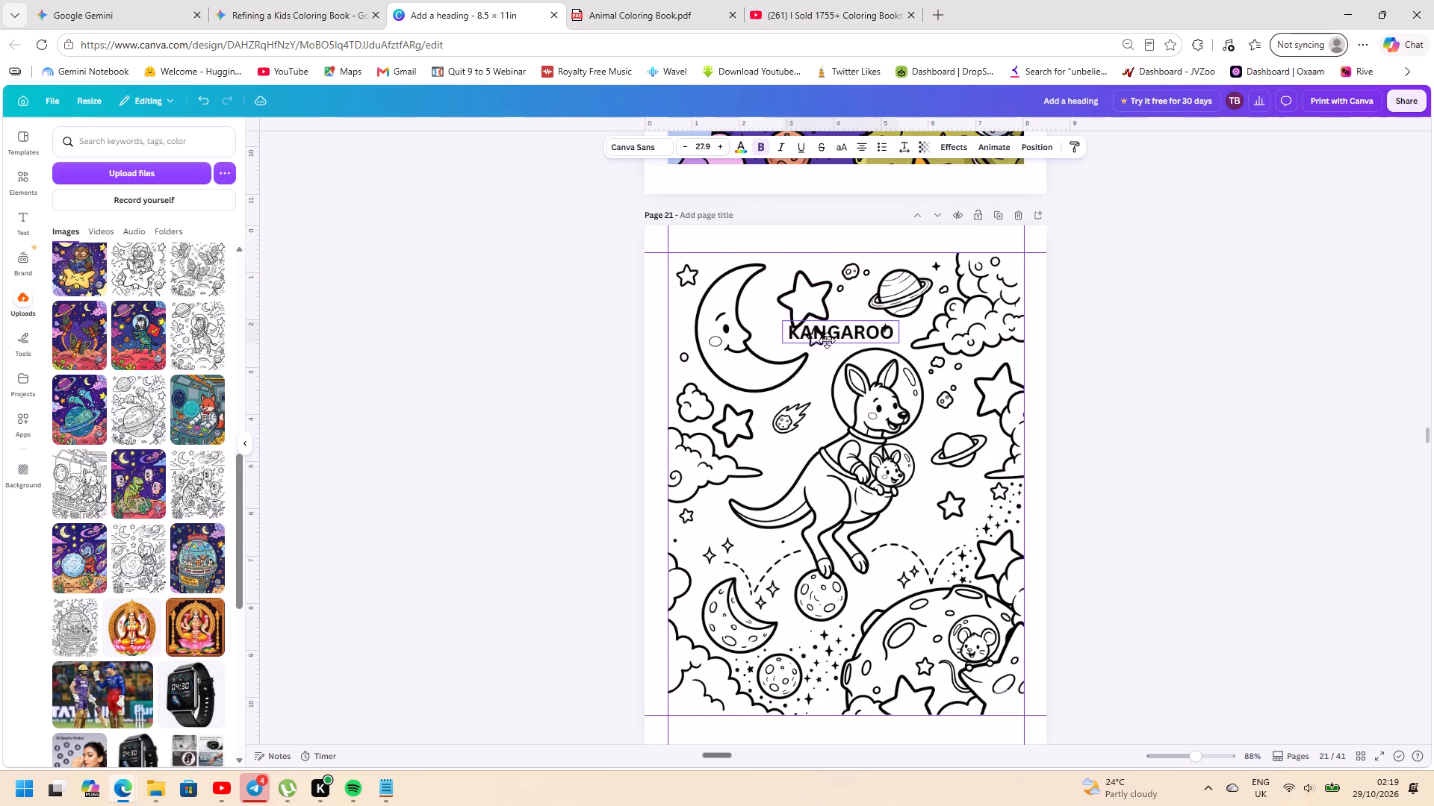
left_click_drag(827, 340, 838, 354)
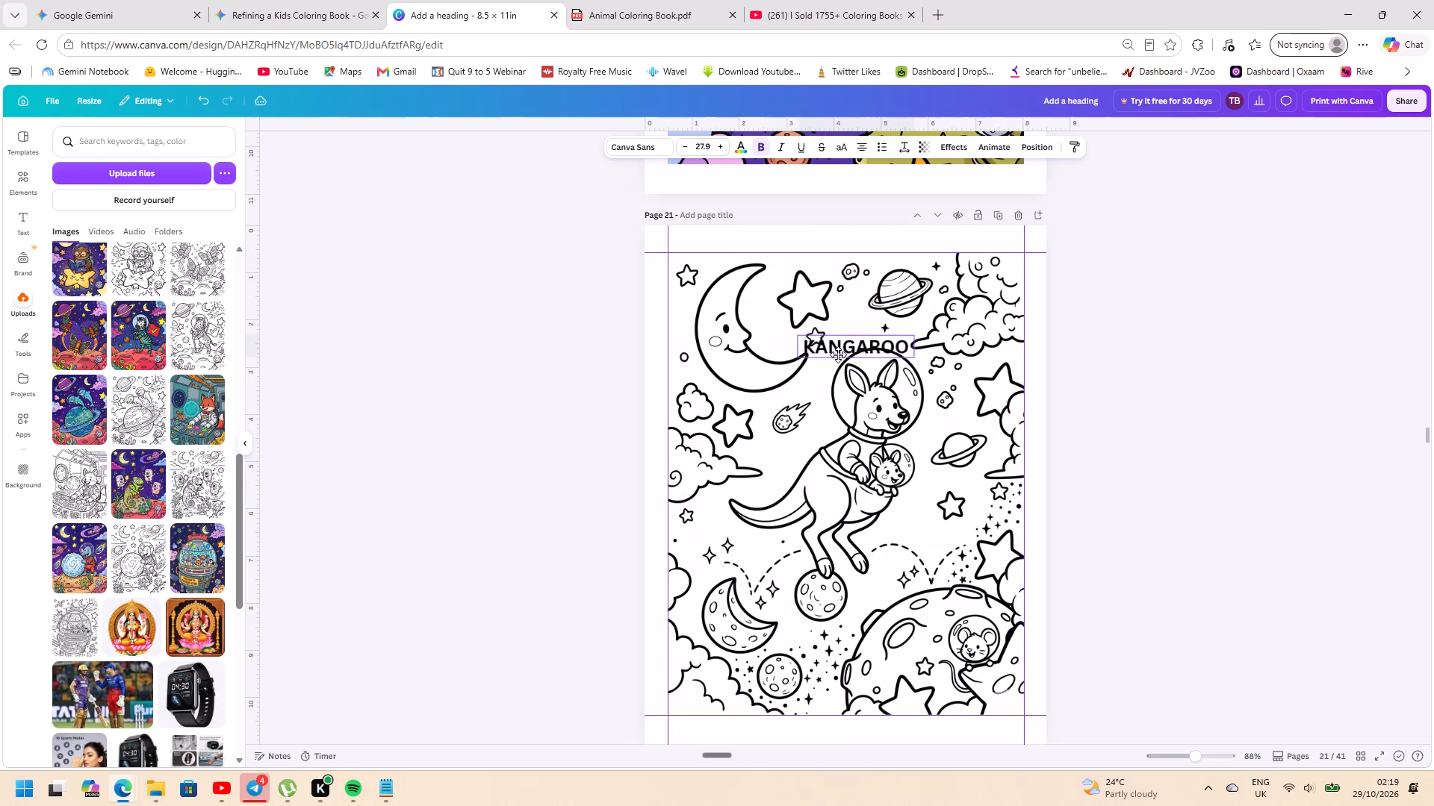
left_click_drag(838, 354, 804, 328)
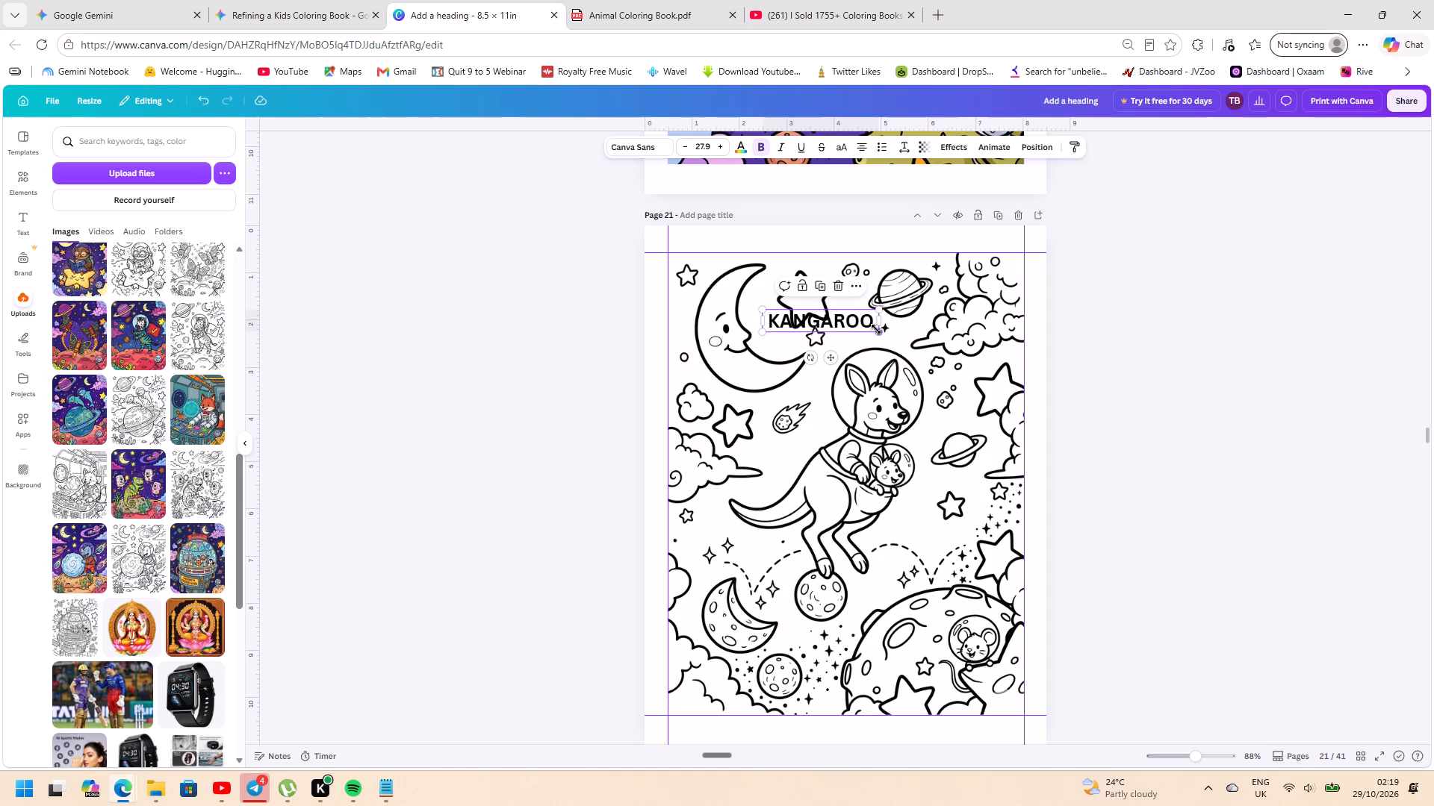
left_click_drag(876, 329, 837, 316)
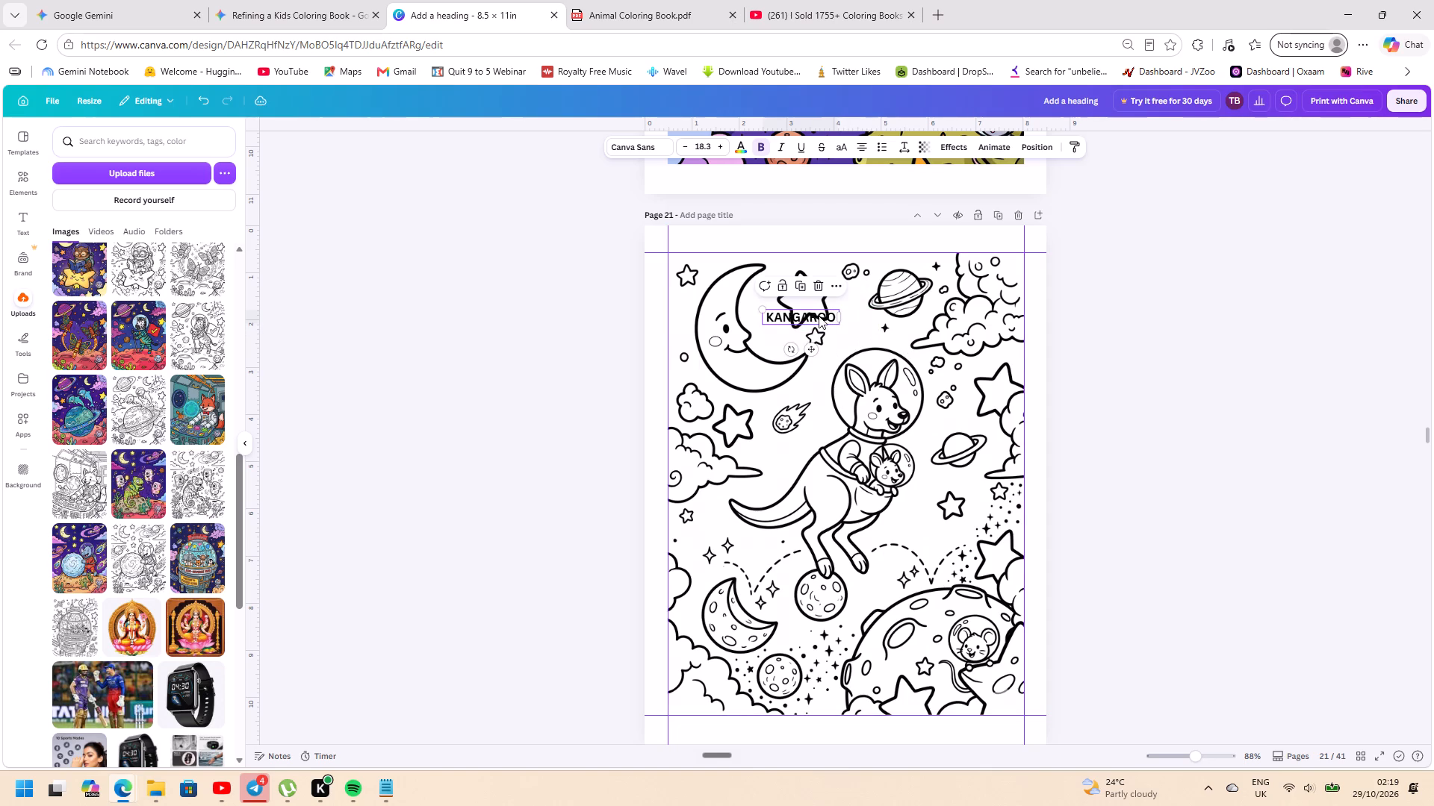
left_click_drag(817, 316, 822, 264)
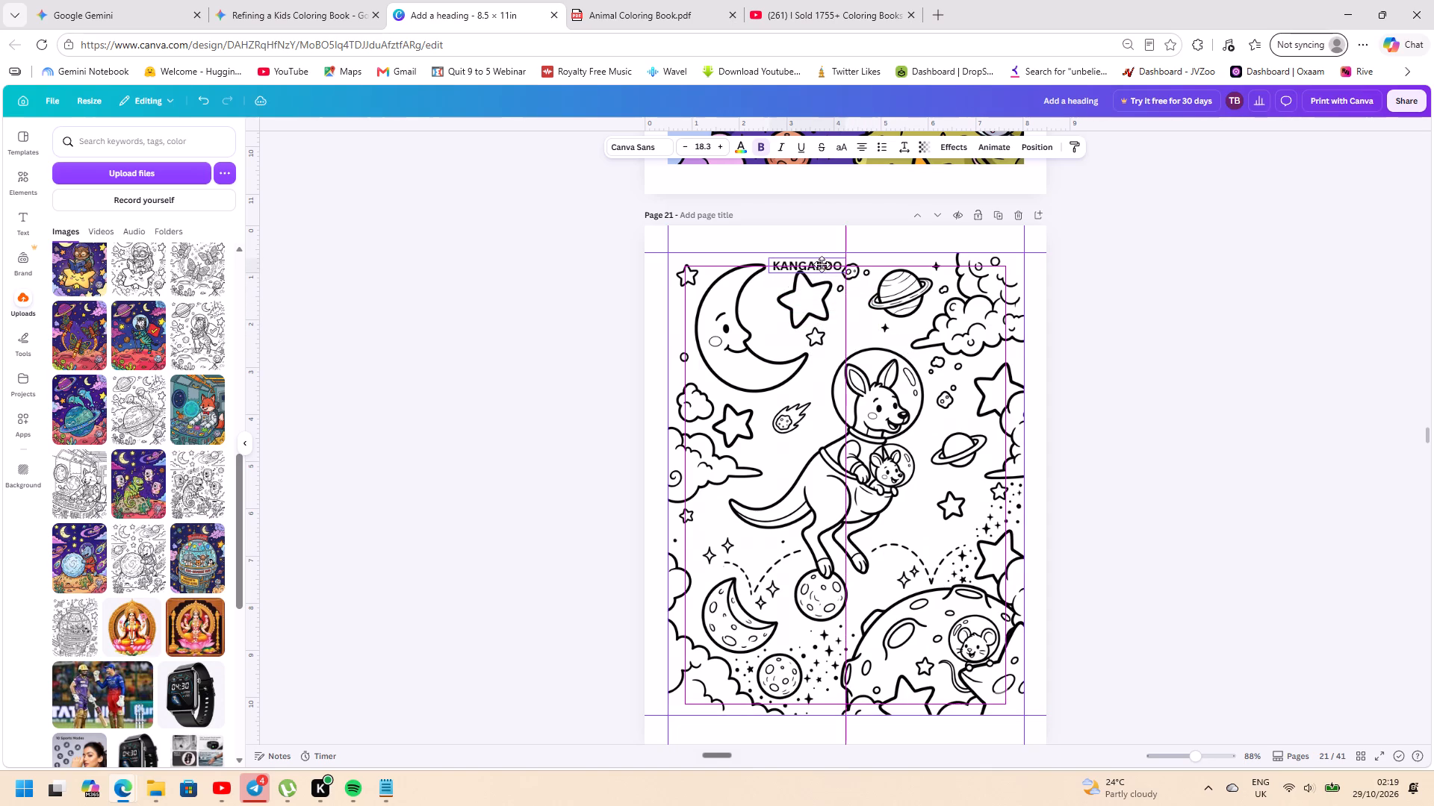
left_click_drag(822, 264, 820, 260)
left_click(851, 294)
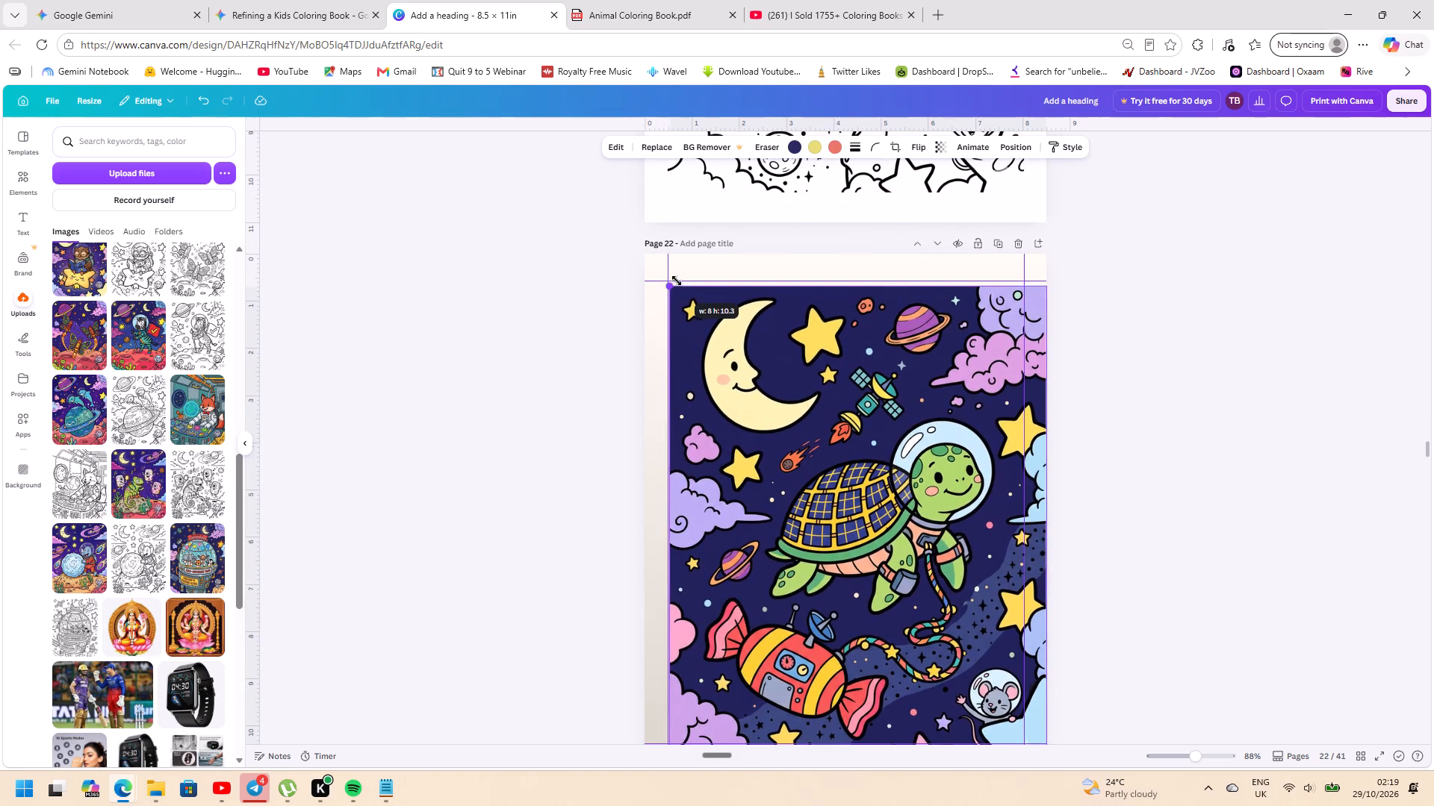
left_click_drag(677, 281, 677, 275)
scroll(708, 431, "down", 1)
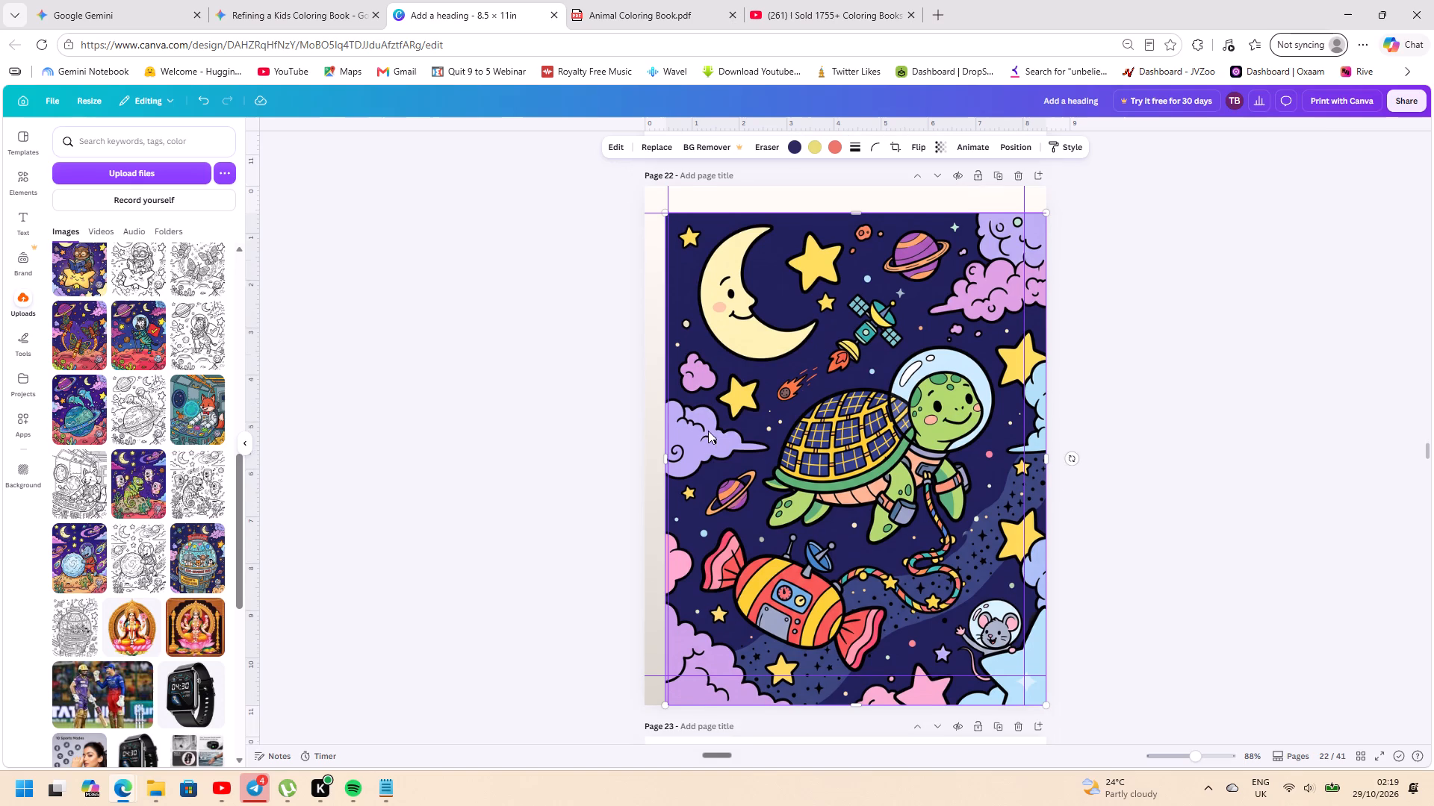
left_click_drag(1049, 452, 1022, 450)
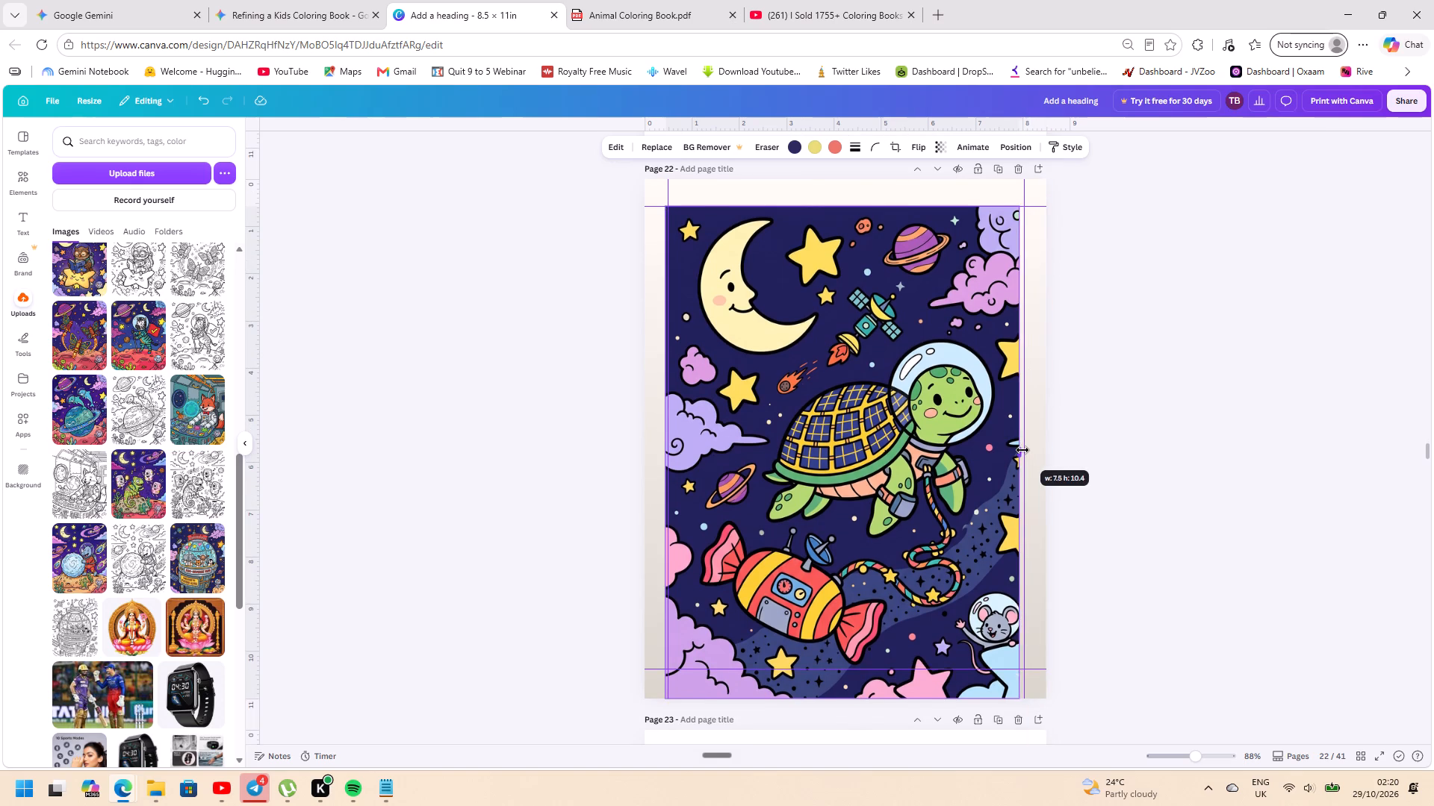
left_click_drag(1022, 450, 1028, 447)
scroll(866, 452, "down", 2)
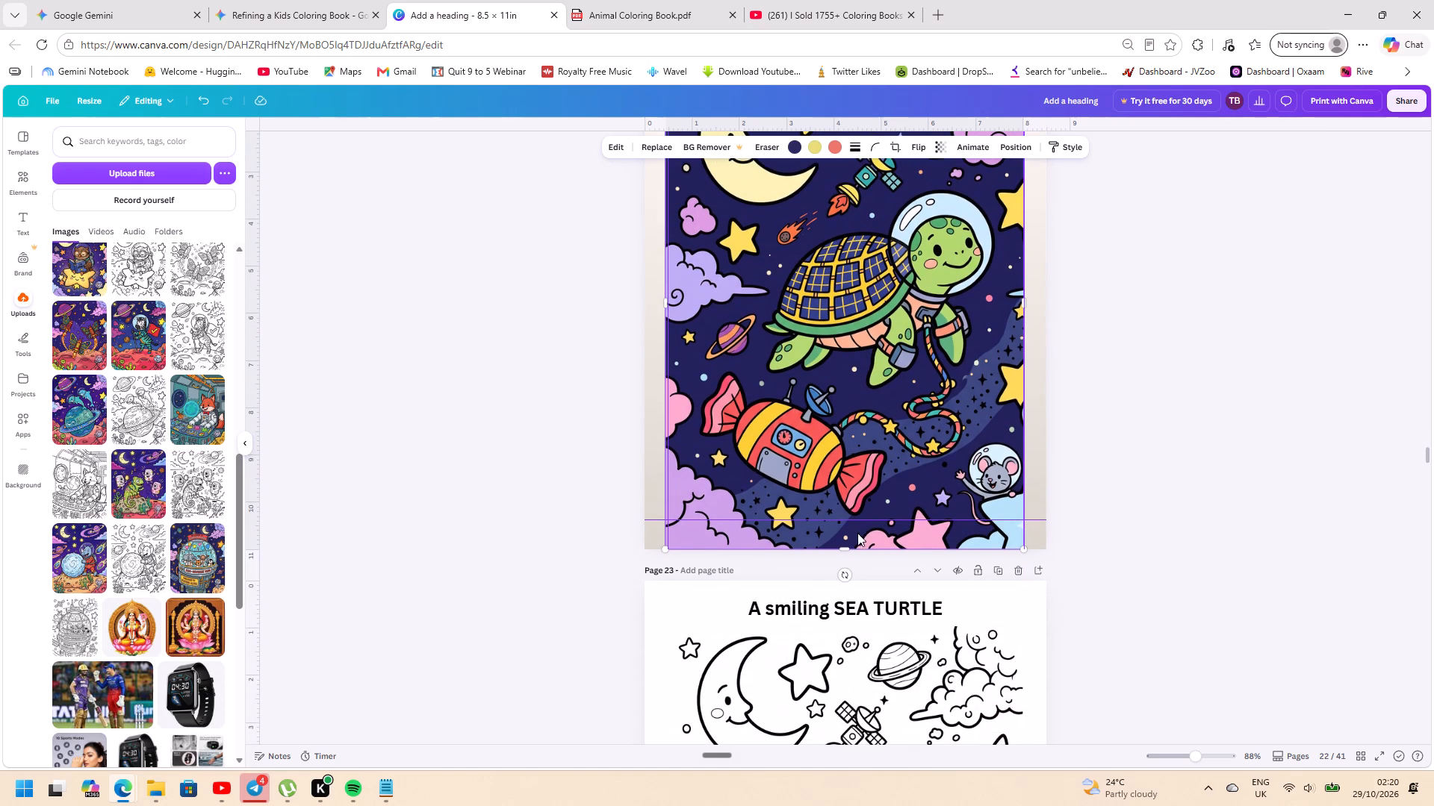
left_click_drag(843, 546, 843, 515)
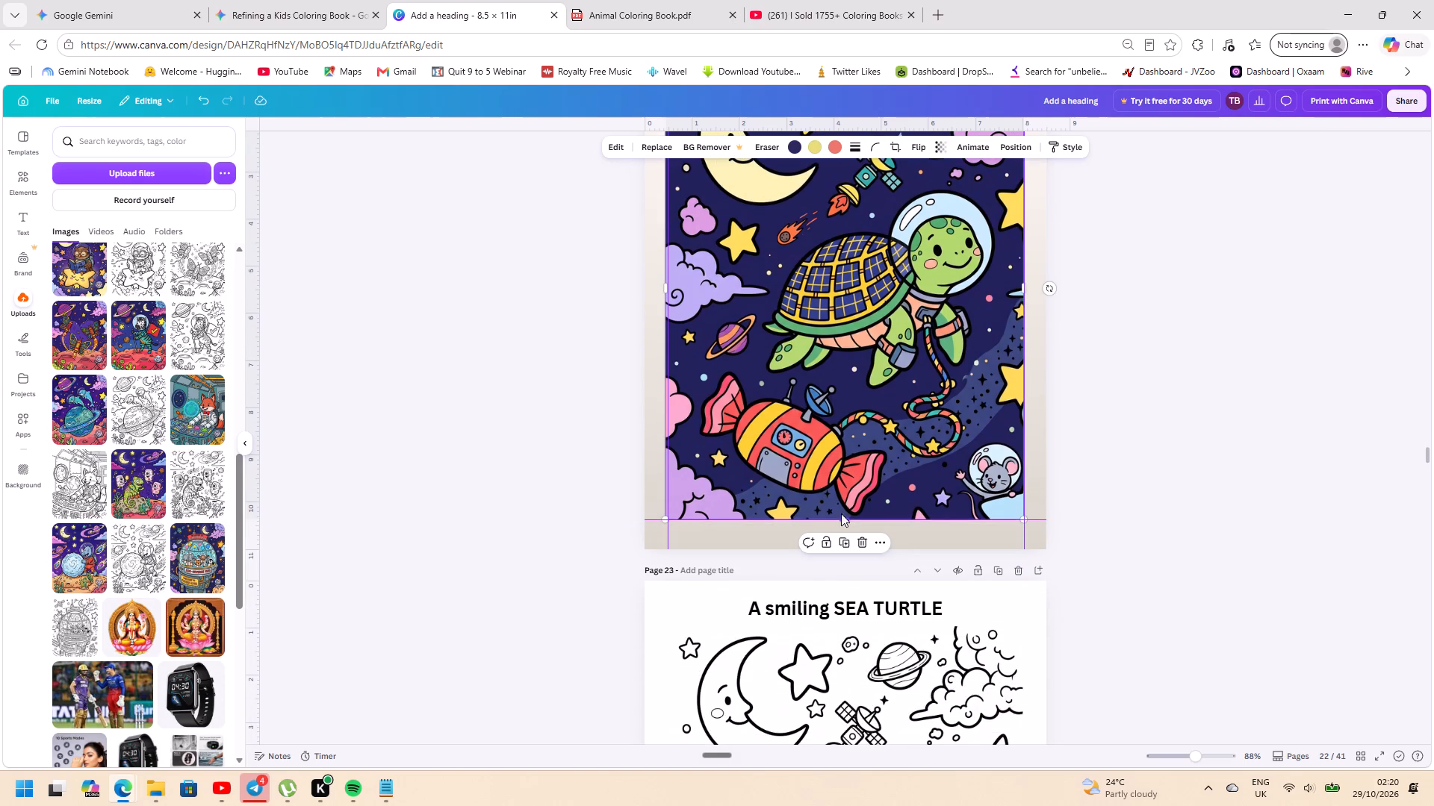
left_click(667, 288)
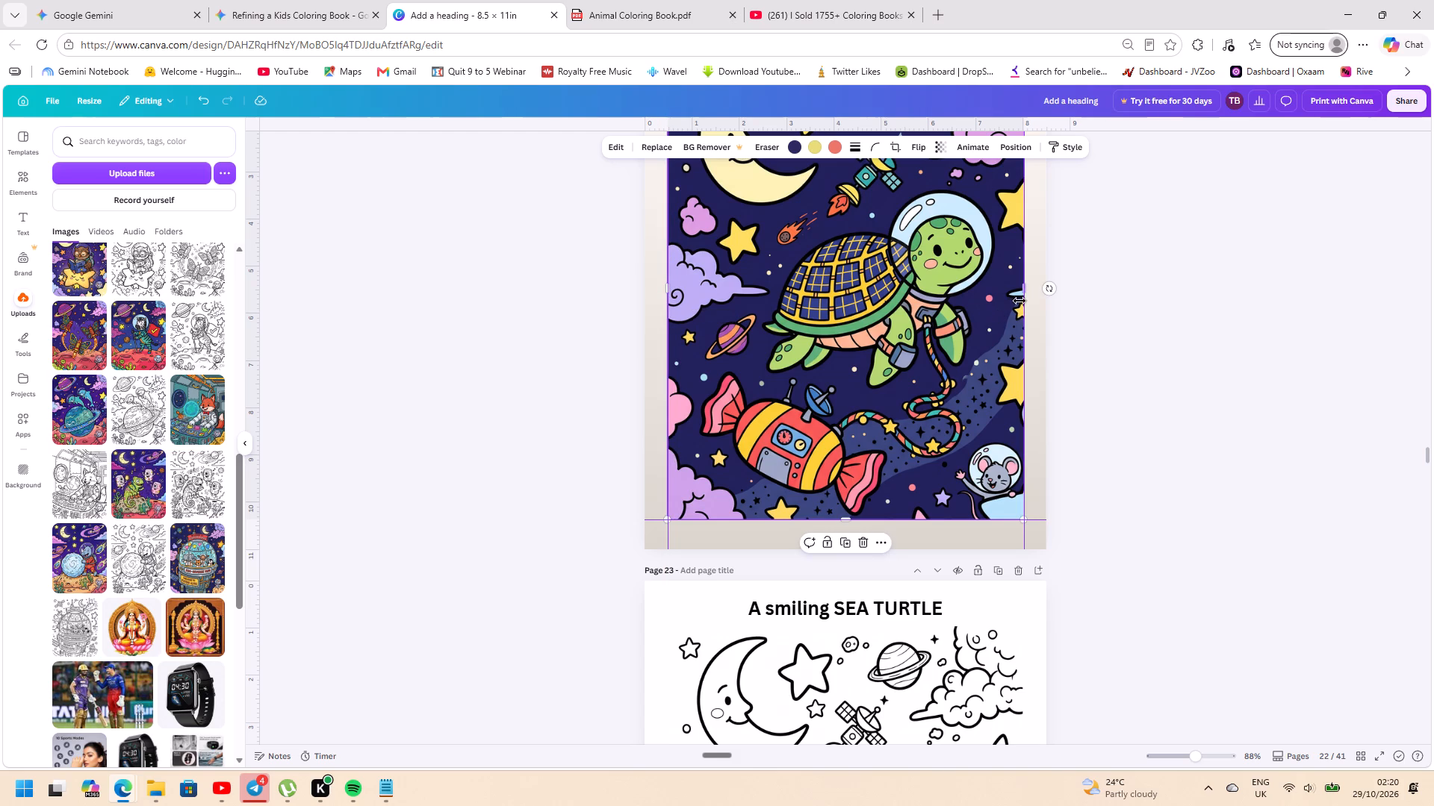
left_click(1019, 294)
Change page 22's background color to white, matching the background of page 20.
scroll(918, 435, "up", 2)
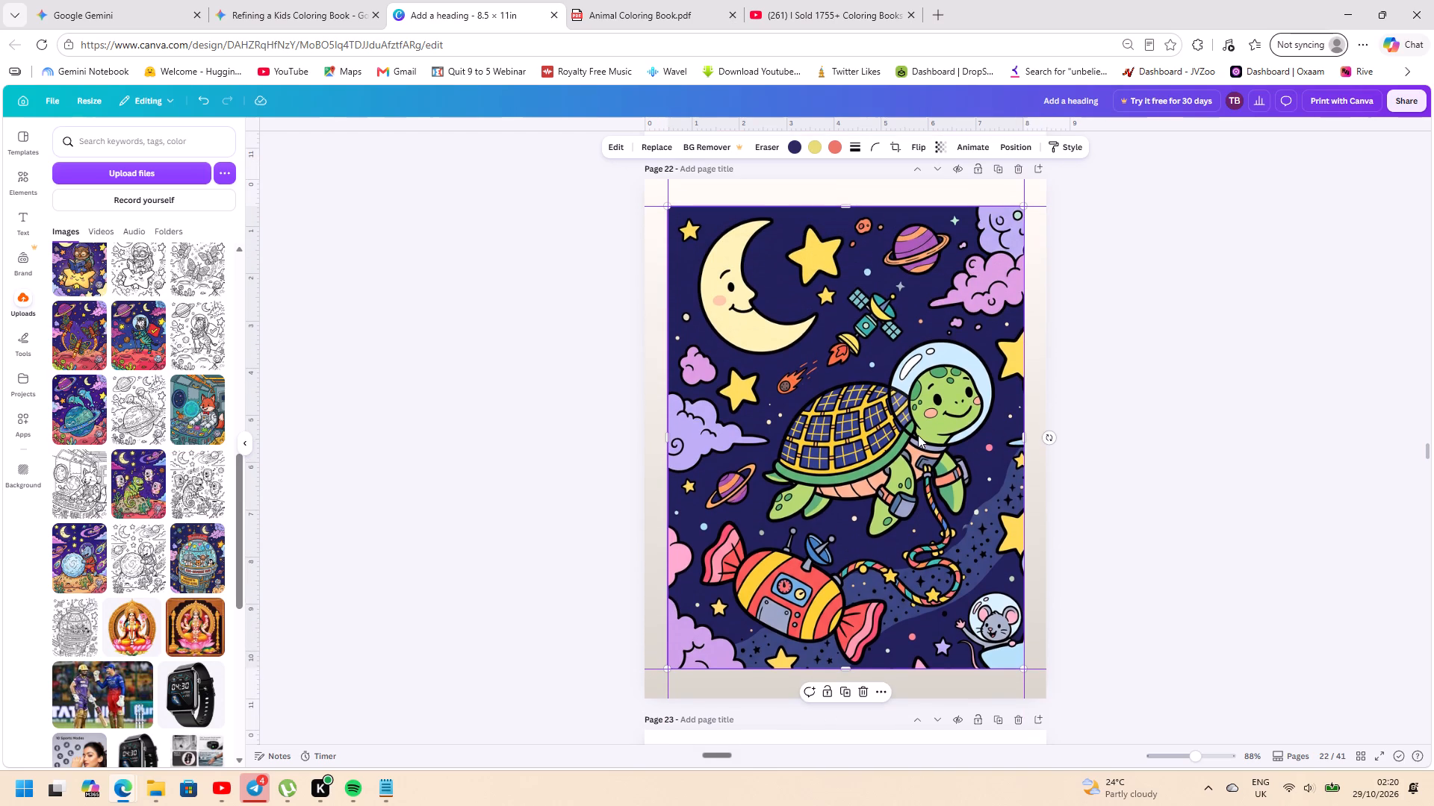
left_click(654, 276)
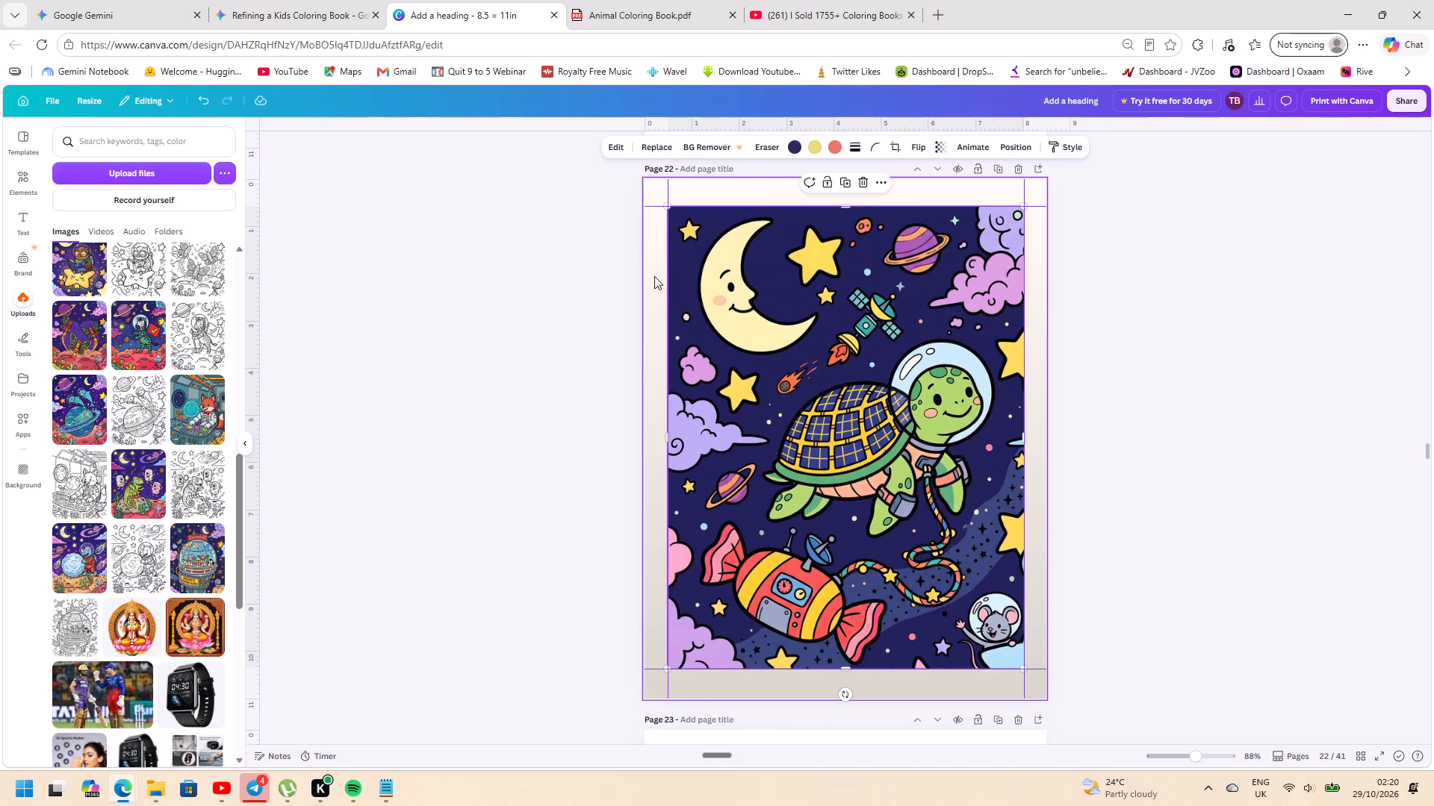
scroll(650, 299, "up", 10)
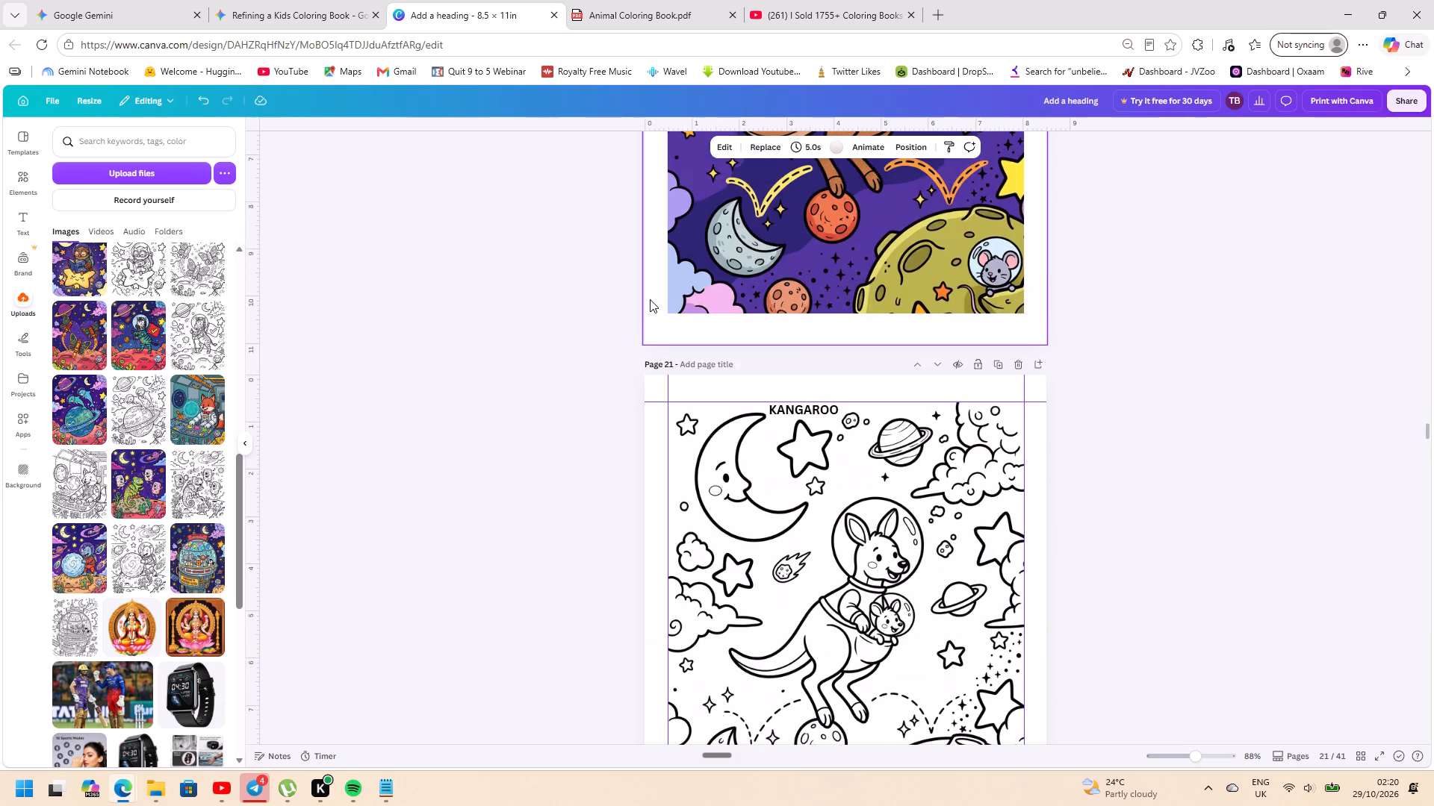
scroll(650, 299, "up", 5)
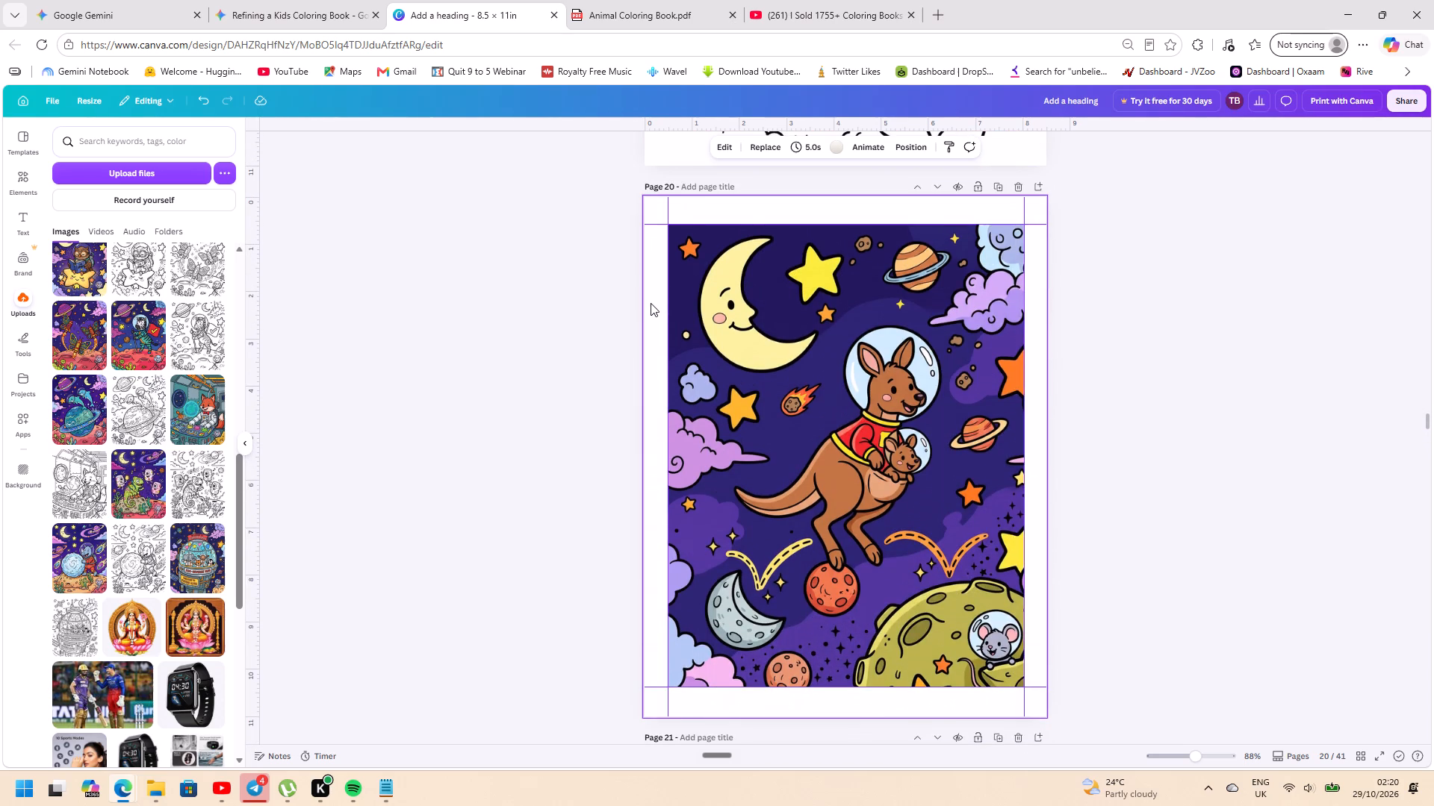
left_click(651, 303)
scroll(651, 303, "down", 12)
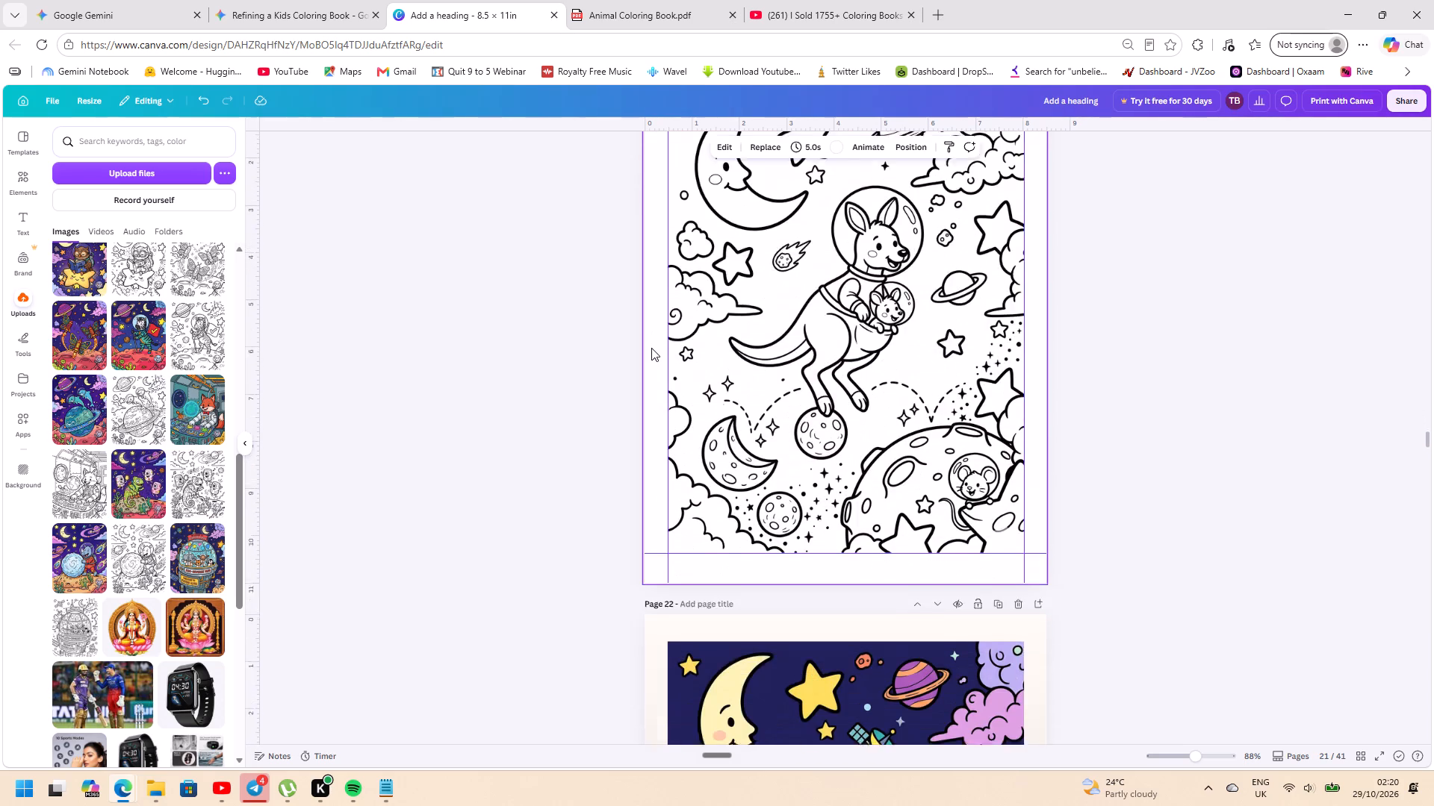
left_click(657, 433)
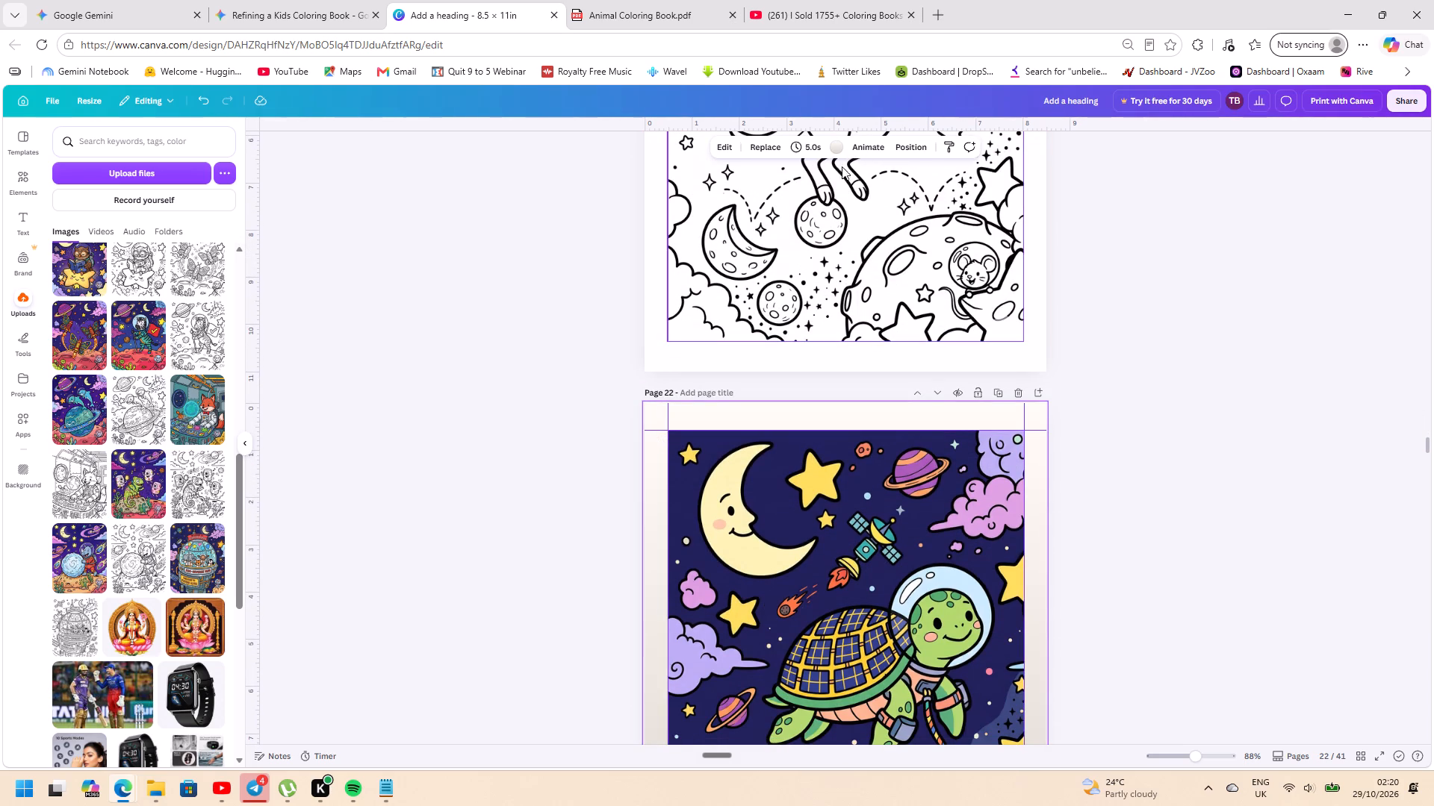
left_click(839, 149)
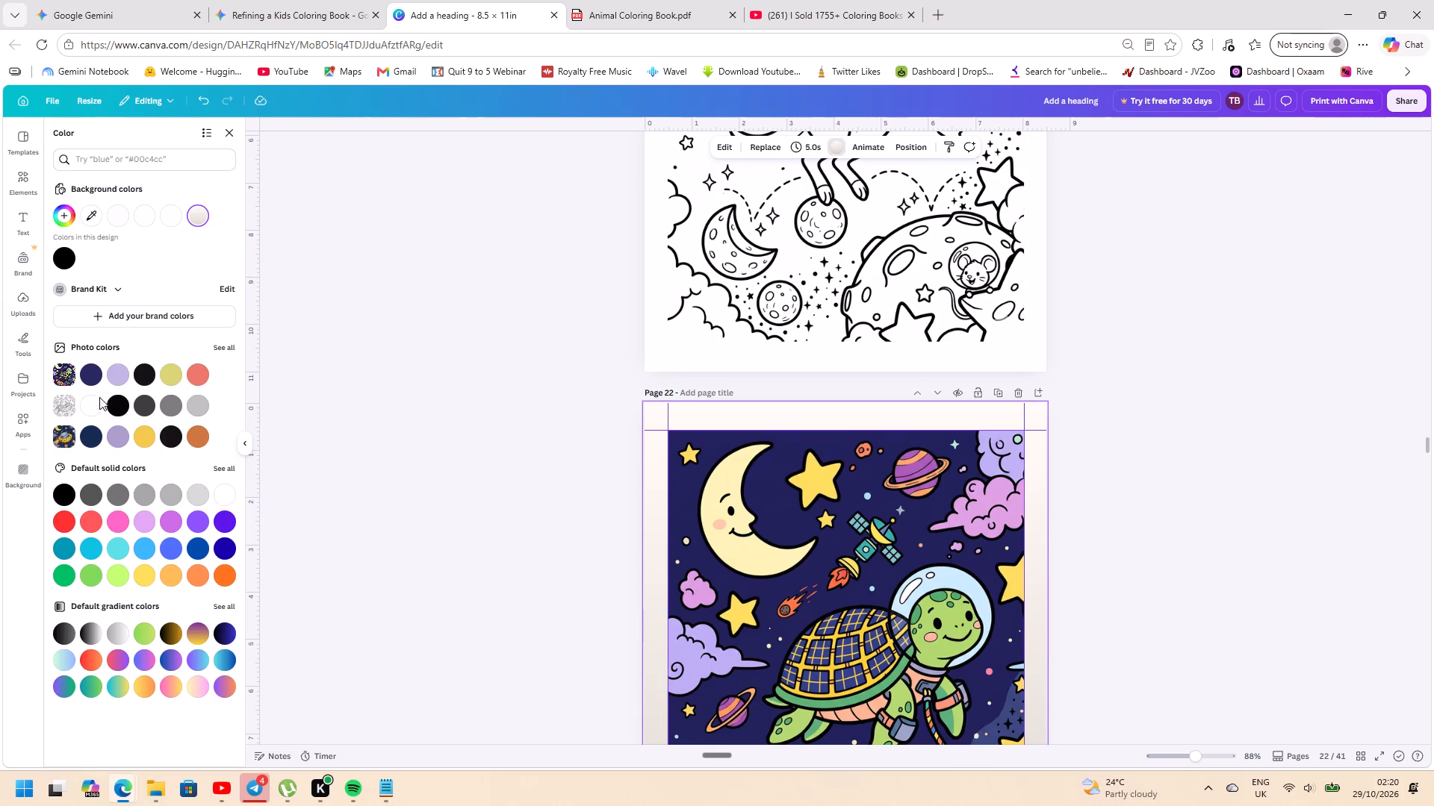
left_click(93, 406)
left_click(400, 391)
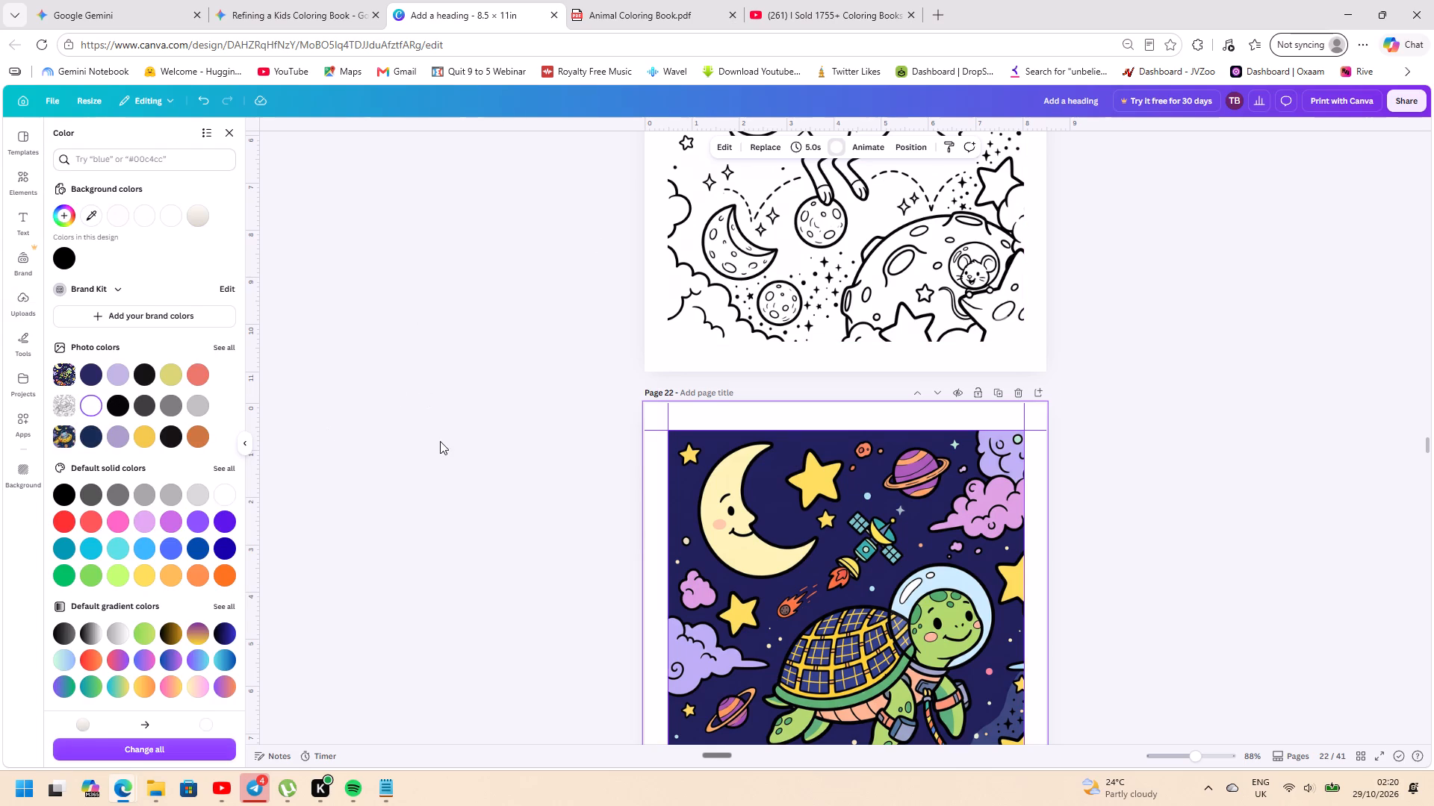
Move and resize page 23's sea turtle line art to fit between the top and bottom margin guides.
scroll(472, 440, "down", 3)
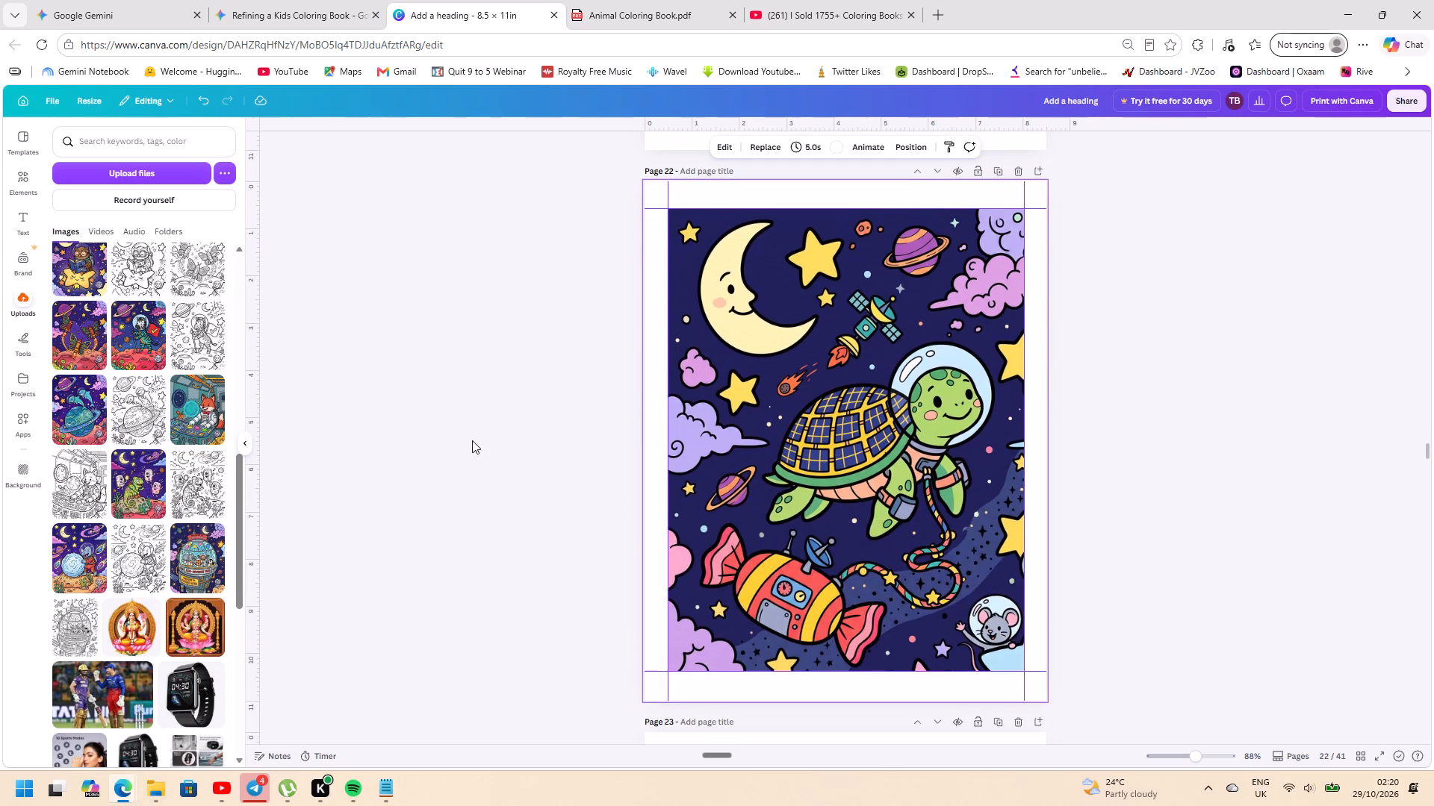
scroll(472, 440, "down", 2)
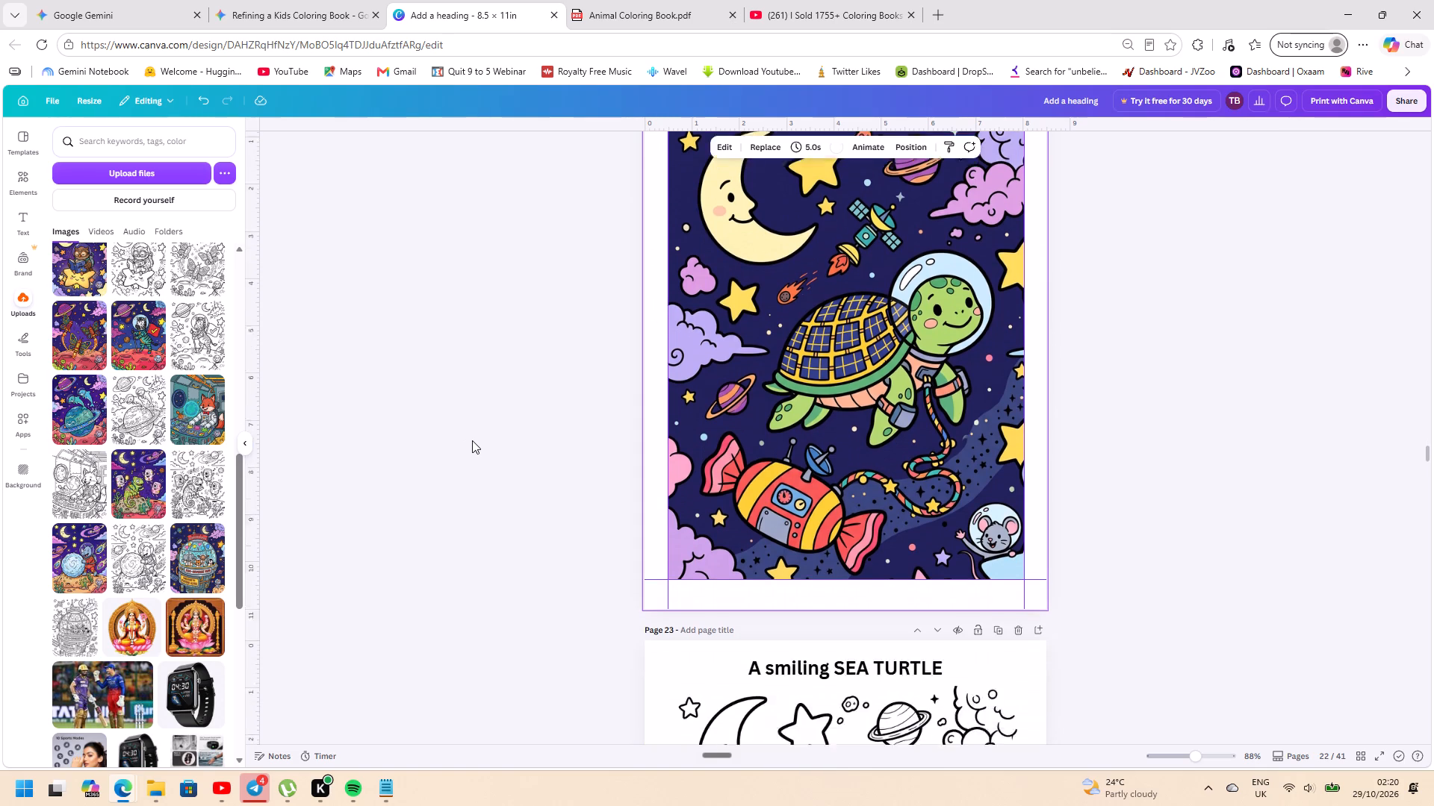
scroll(472, 440, "down", 5)
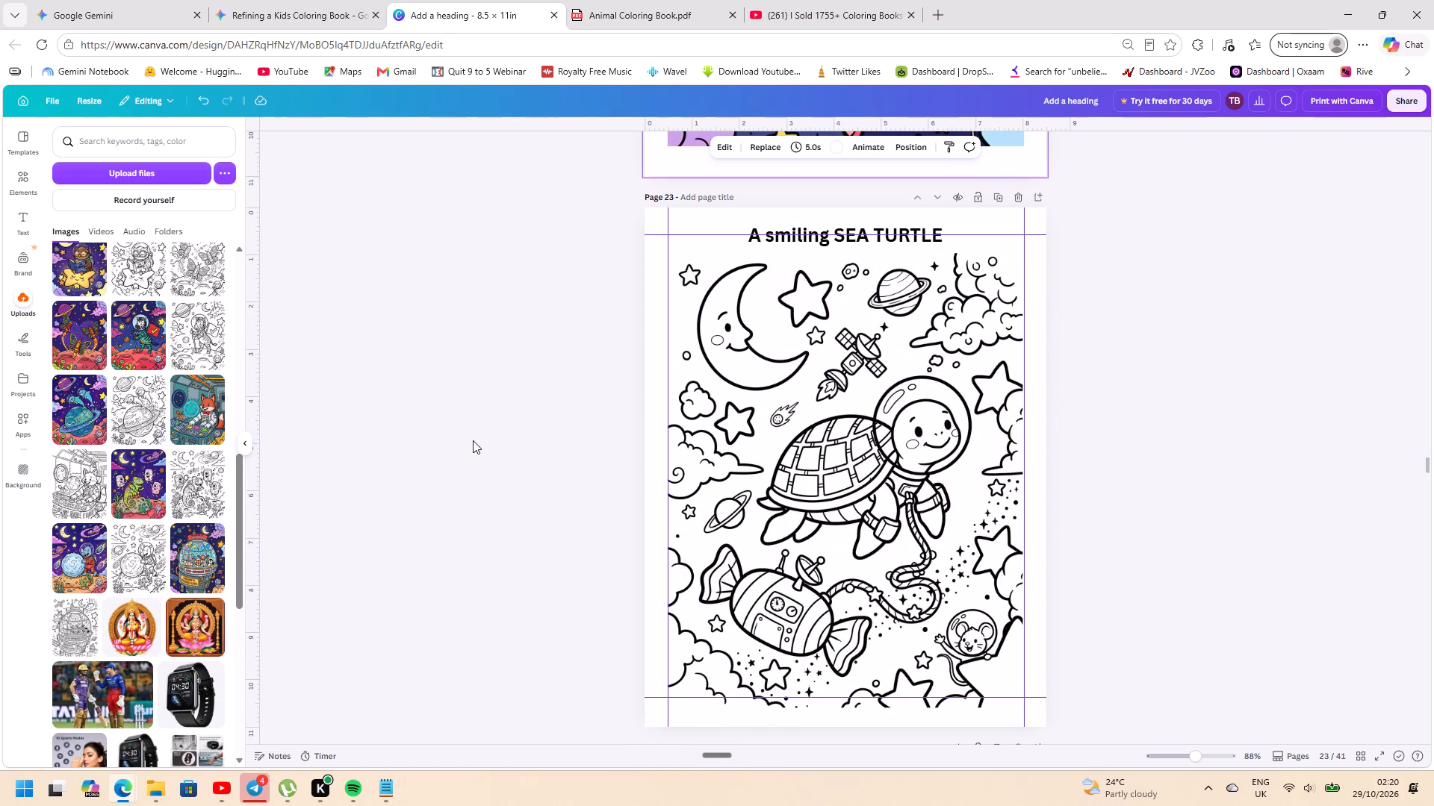
left_click(849, 436)
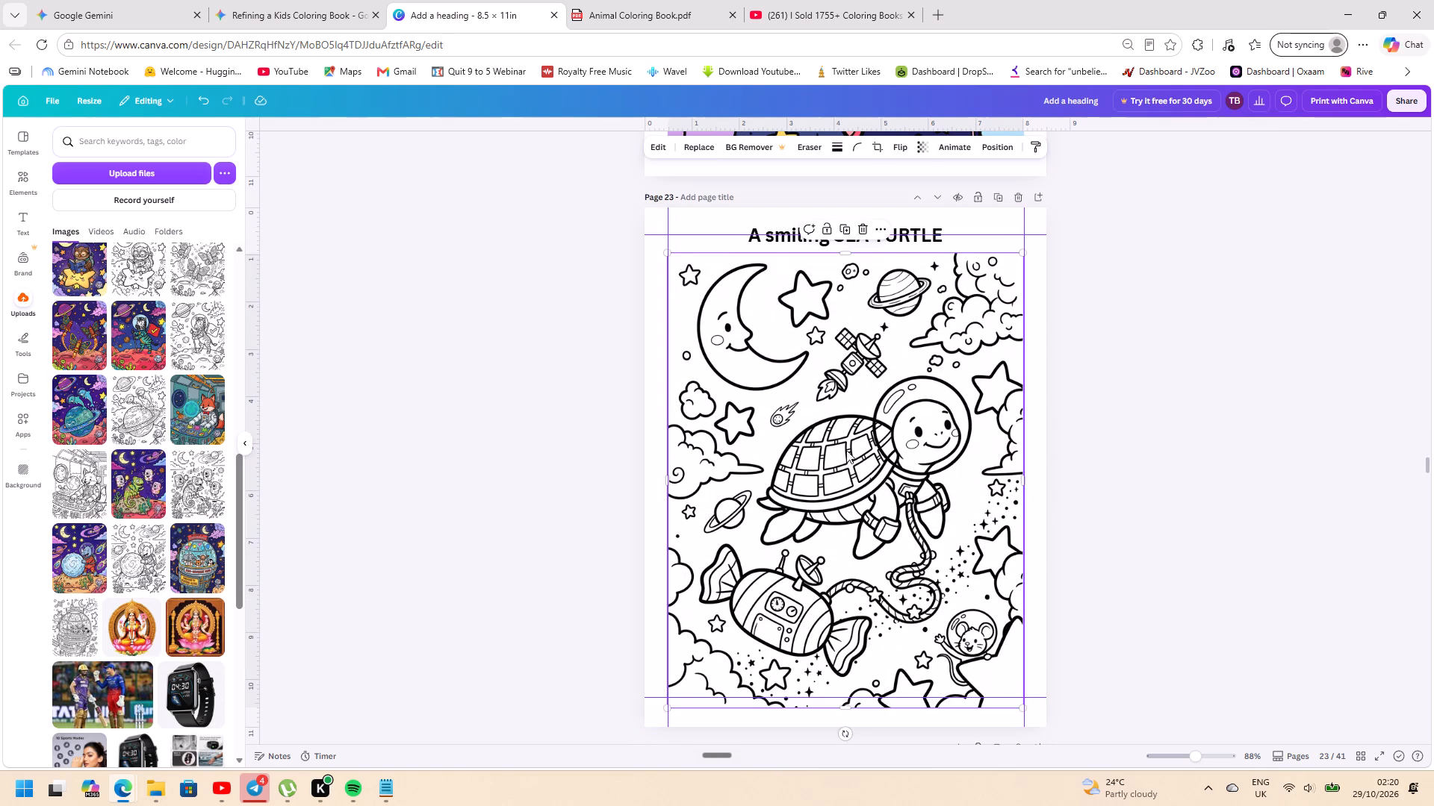
left_click_drag(845, 457, 845, 440)
scroll(846, 472, "down", 2)
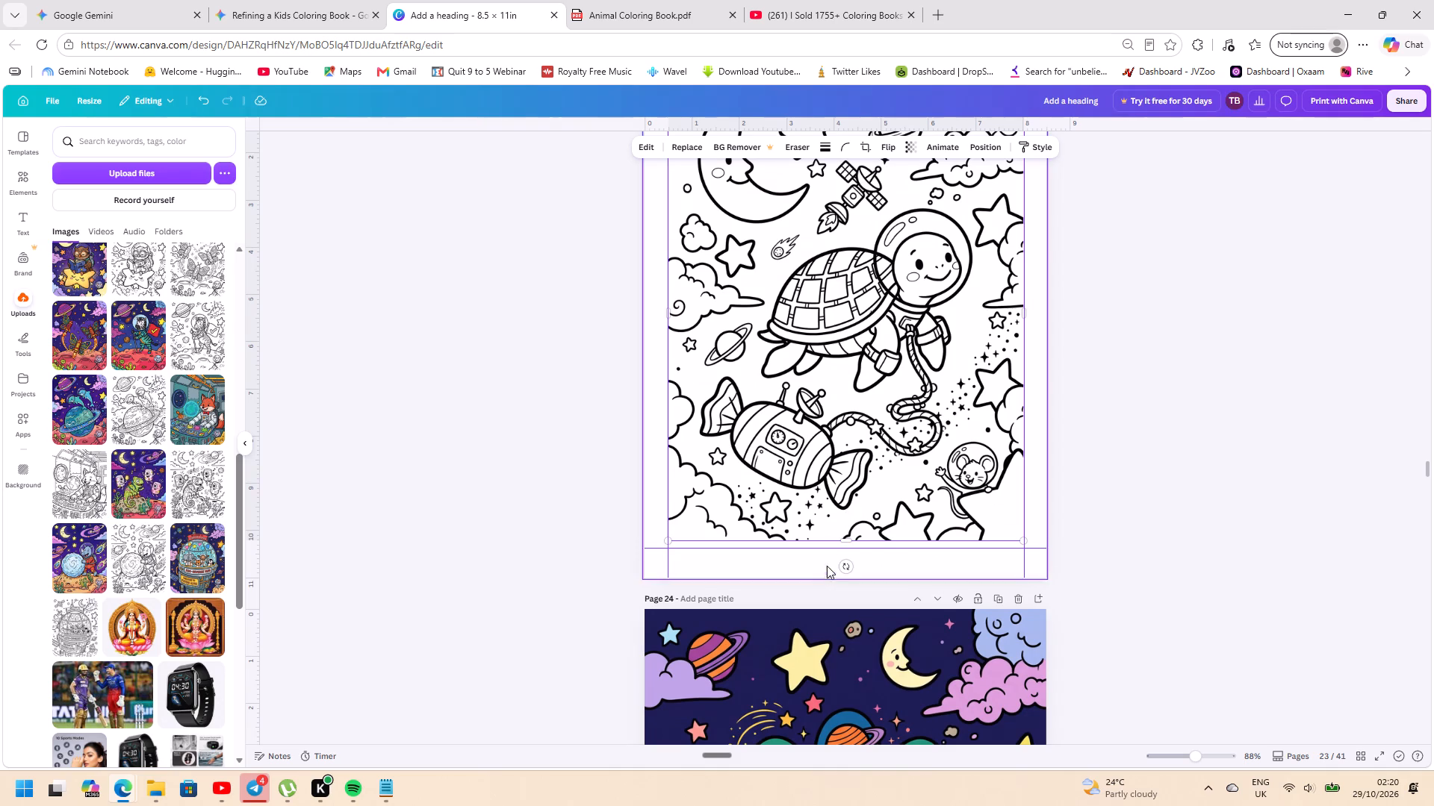
left_click_drag(844, 539, 842, 546)
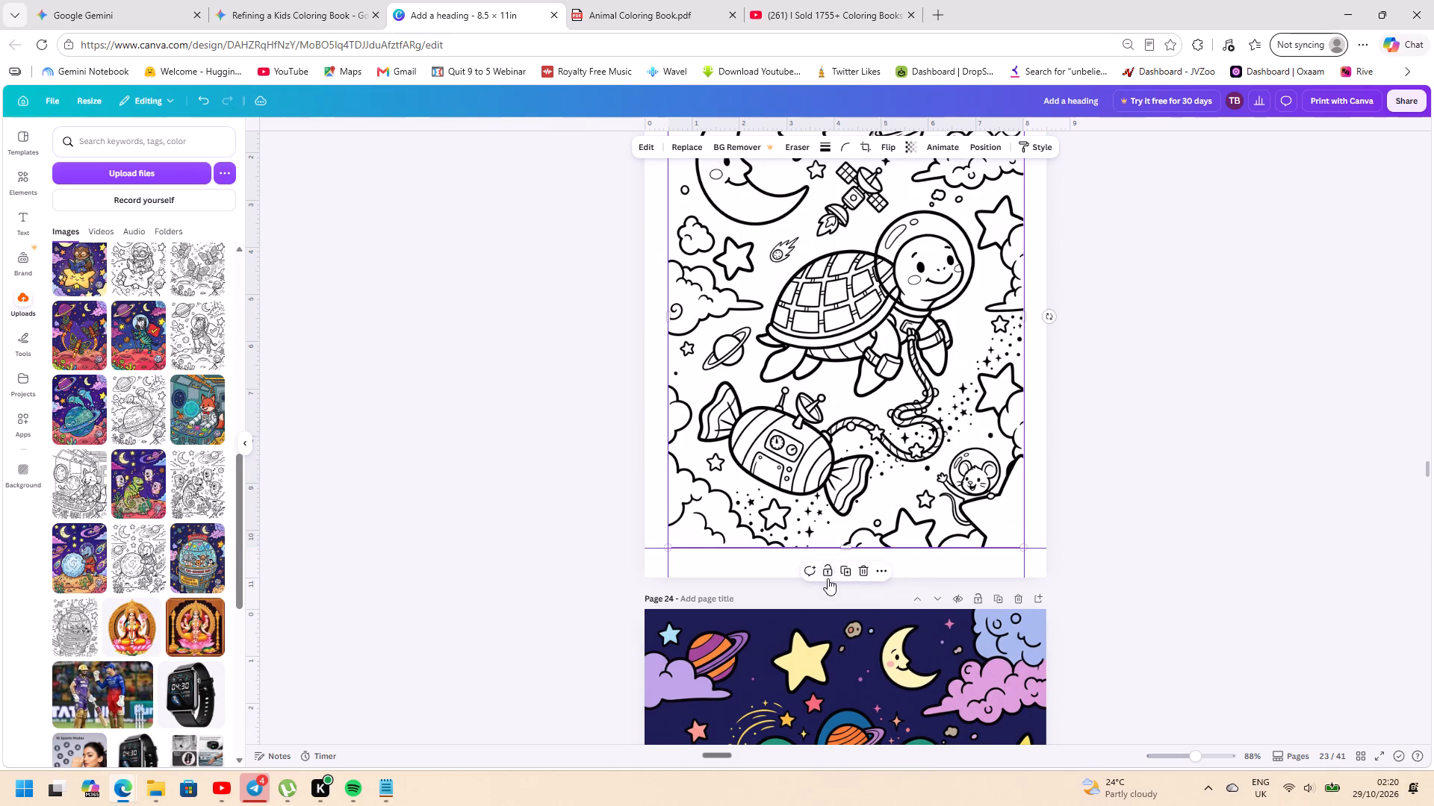
Shorten page 23's title to TURTLE and narrow its text box to fit the single word.
scroll(828, 578, "up", 2)
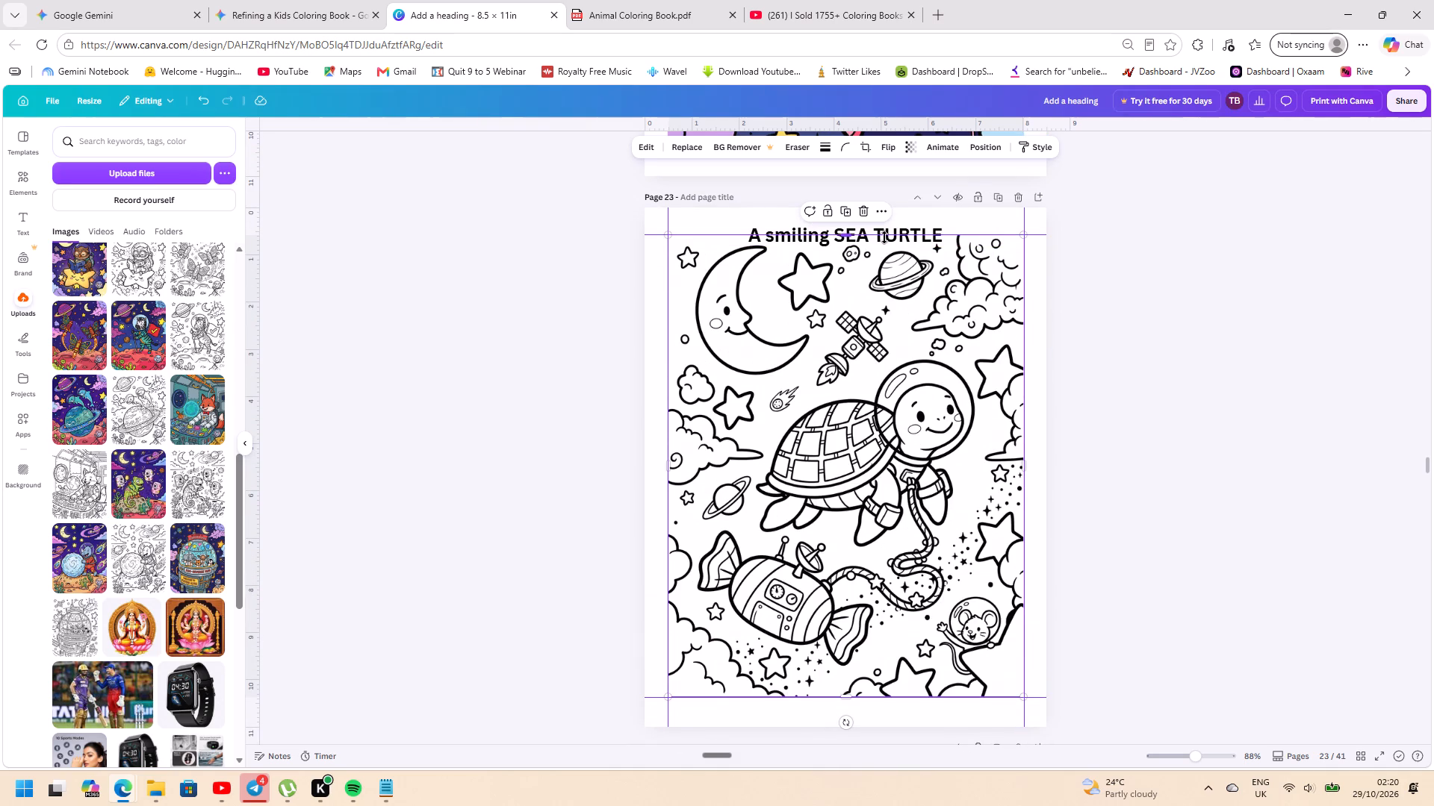
double_click(884, 237)
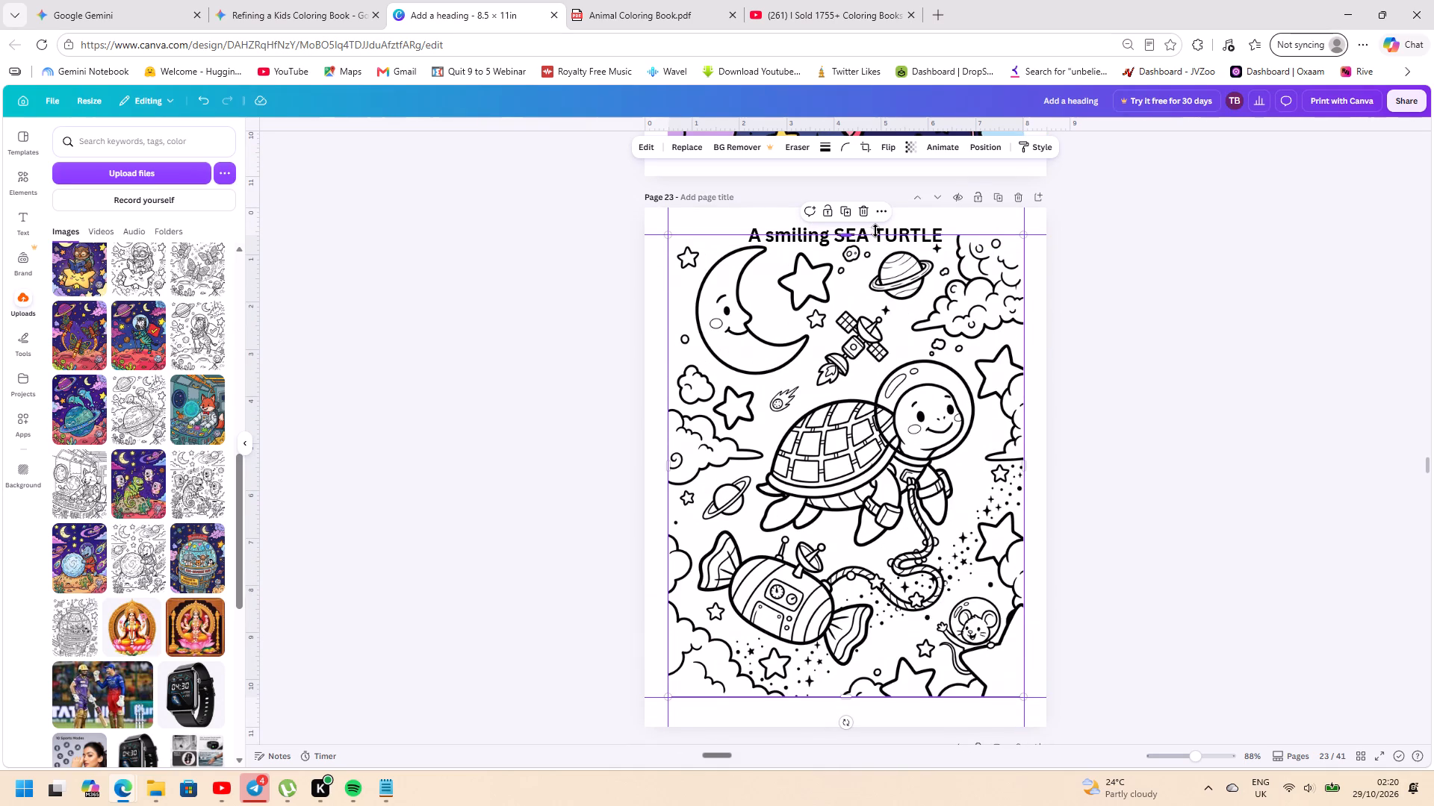
double_click(875, 231)
left_click(852, 238)
left_click(861, 234)
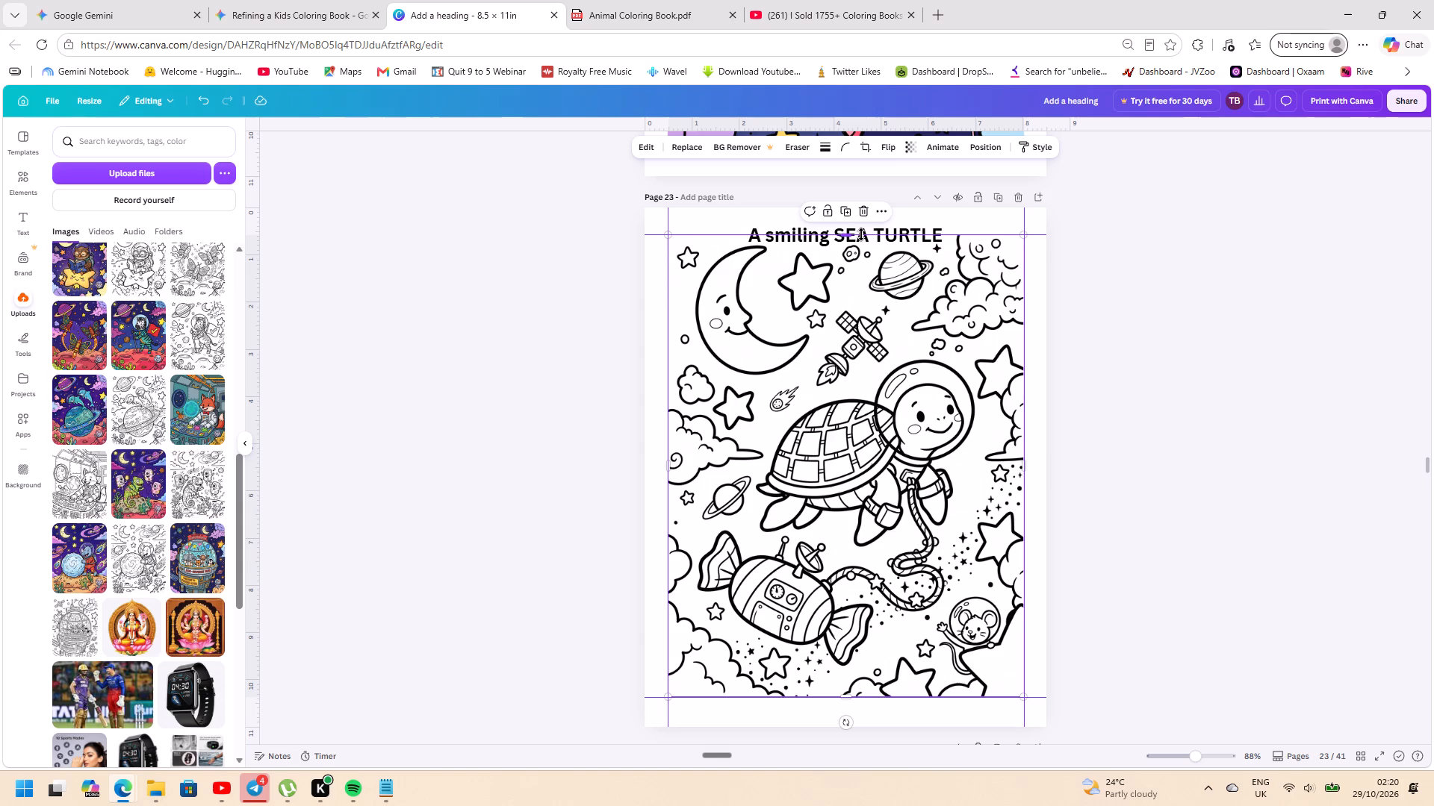
left_click(864, 234)
key("Right")
key("Left")
triple_click(822, 241)
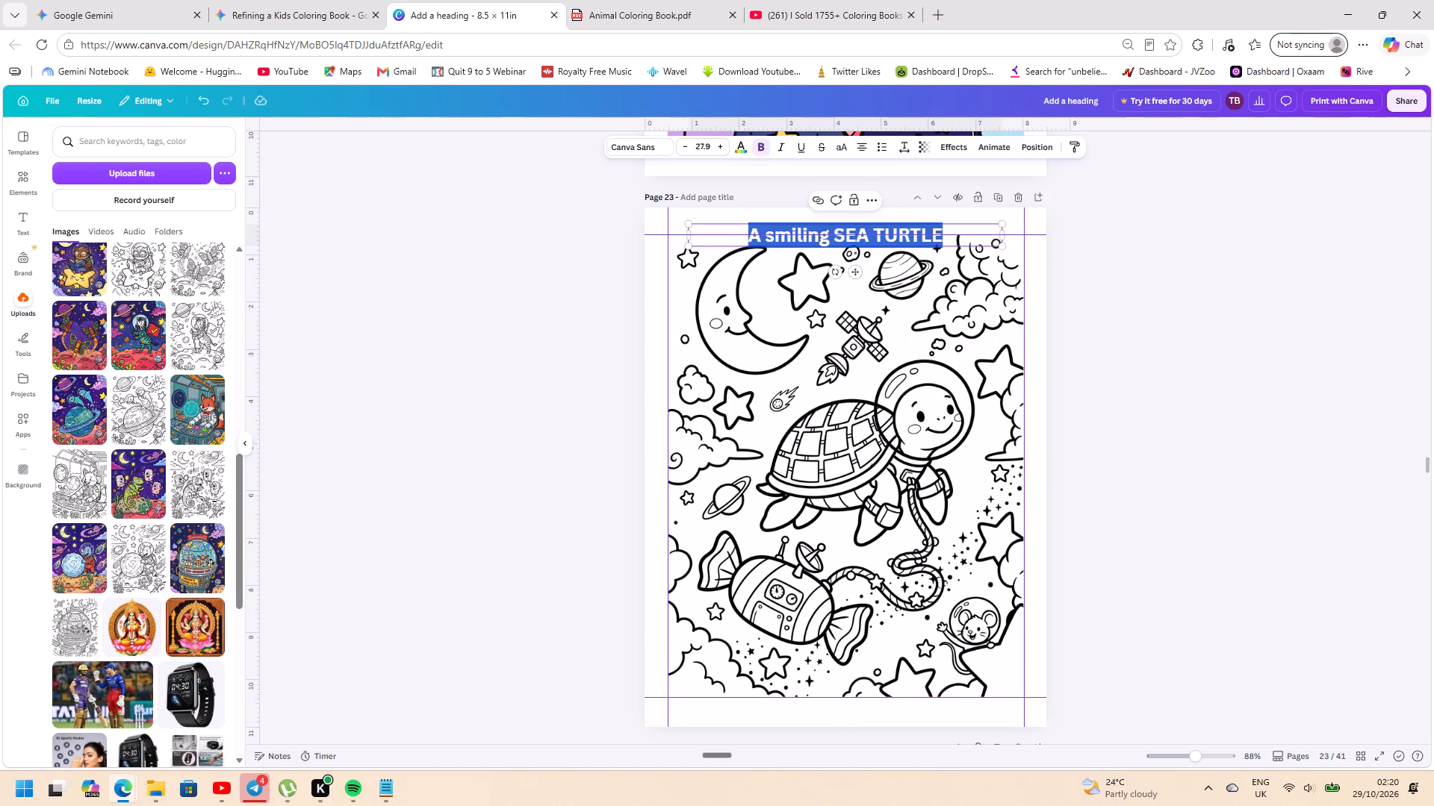
key("Left")
key("ctrl+shift+Right")
key("ctrl+shift+Right")
key("ctrl+shift+Right")
key("ctrl+shift+Right")
key("ctrl+shift+Left")
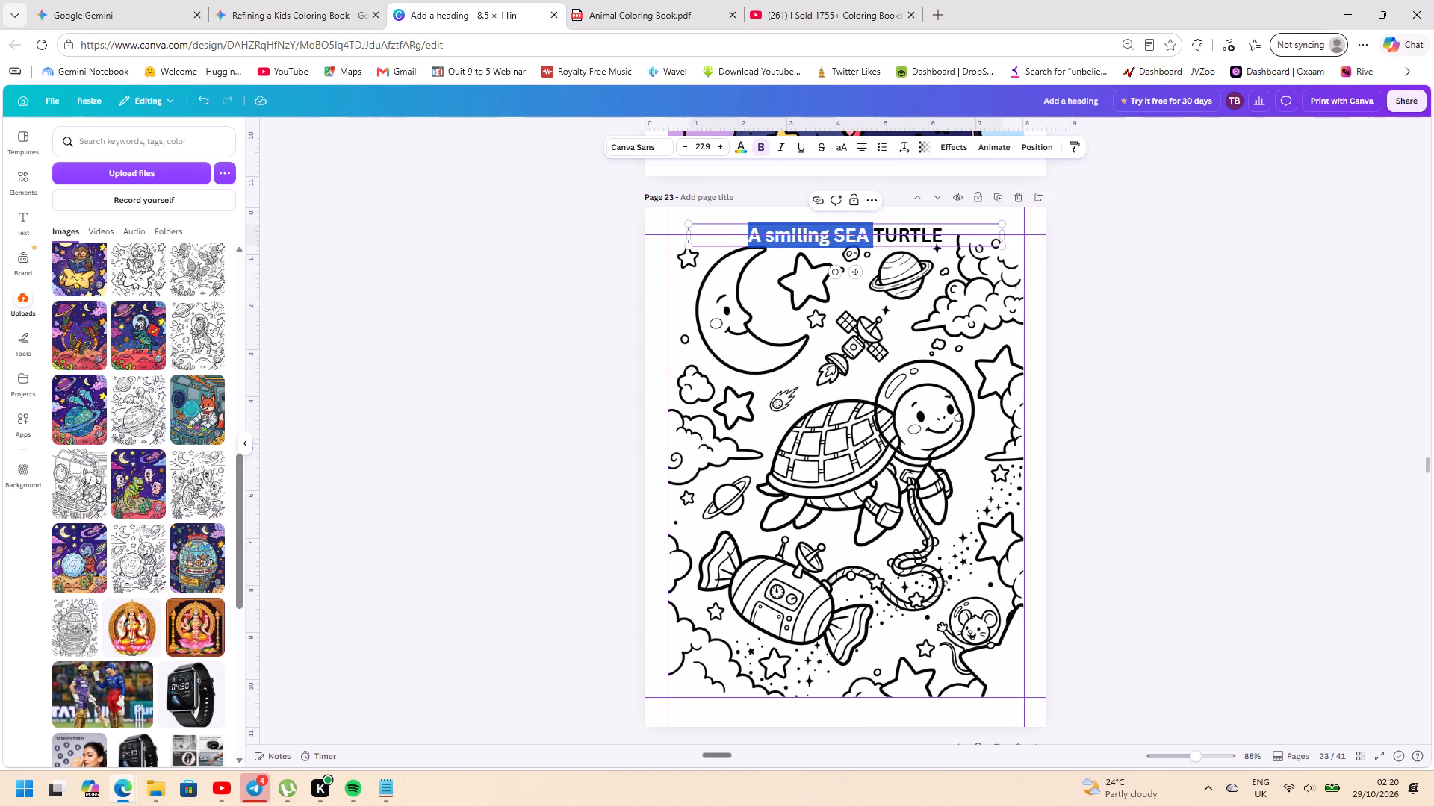
key("Delete")
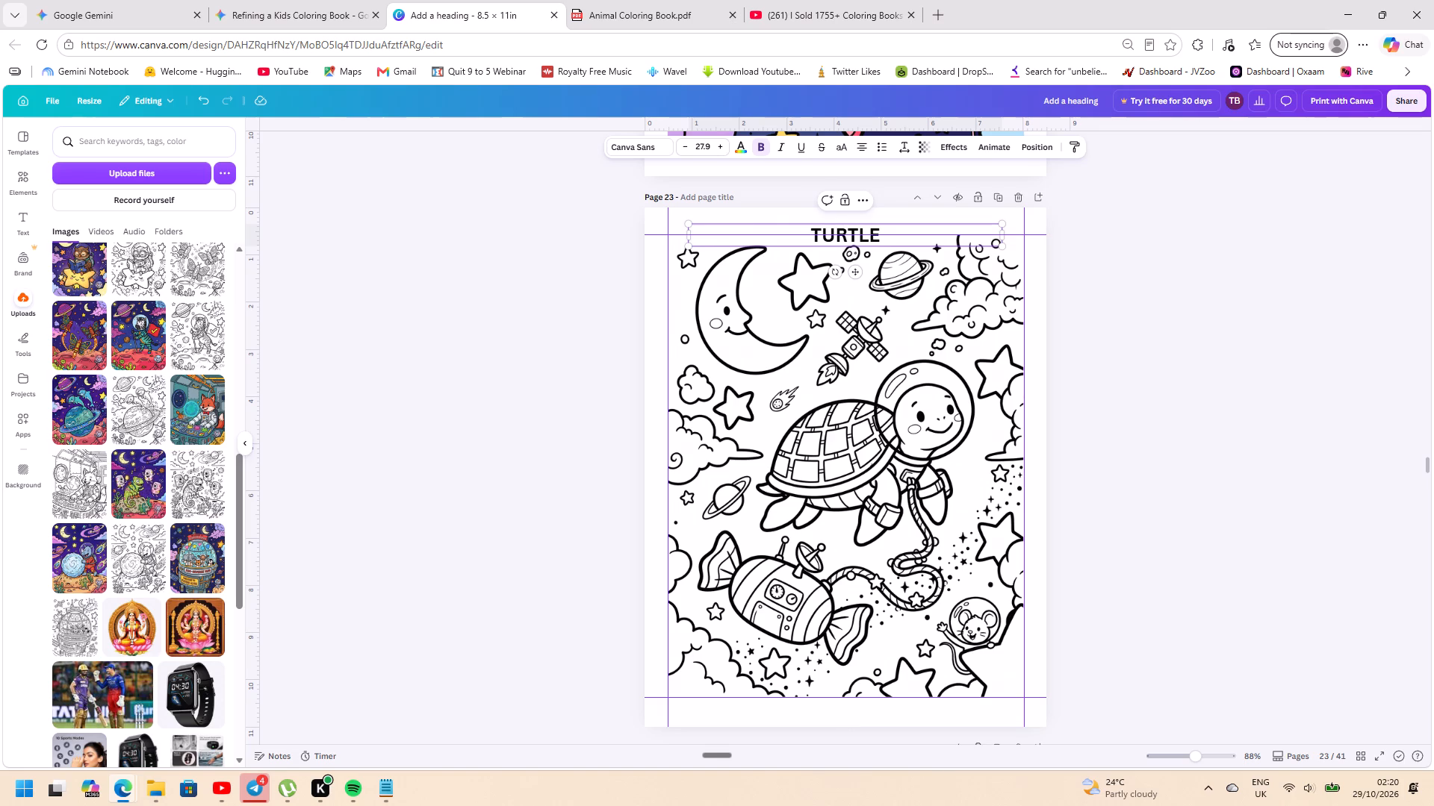
left_click_drag(687, 233, 898, 231)
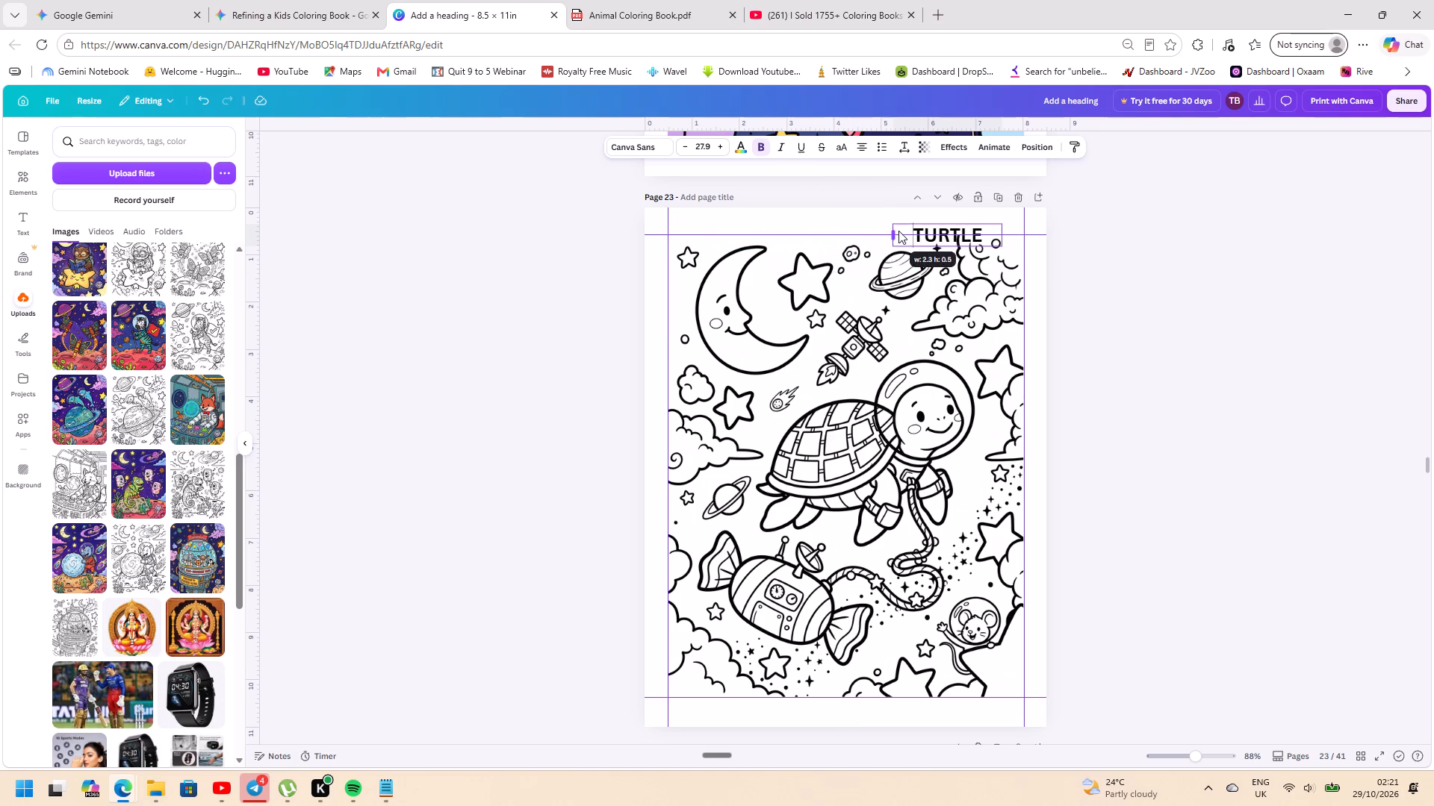
left_click_drag(898, 231, 914, 230)
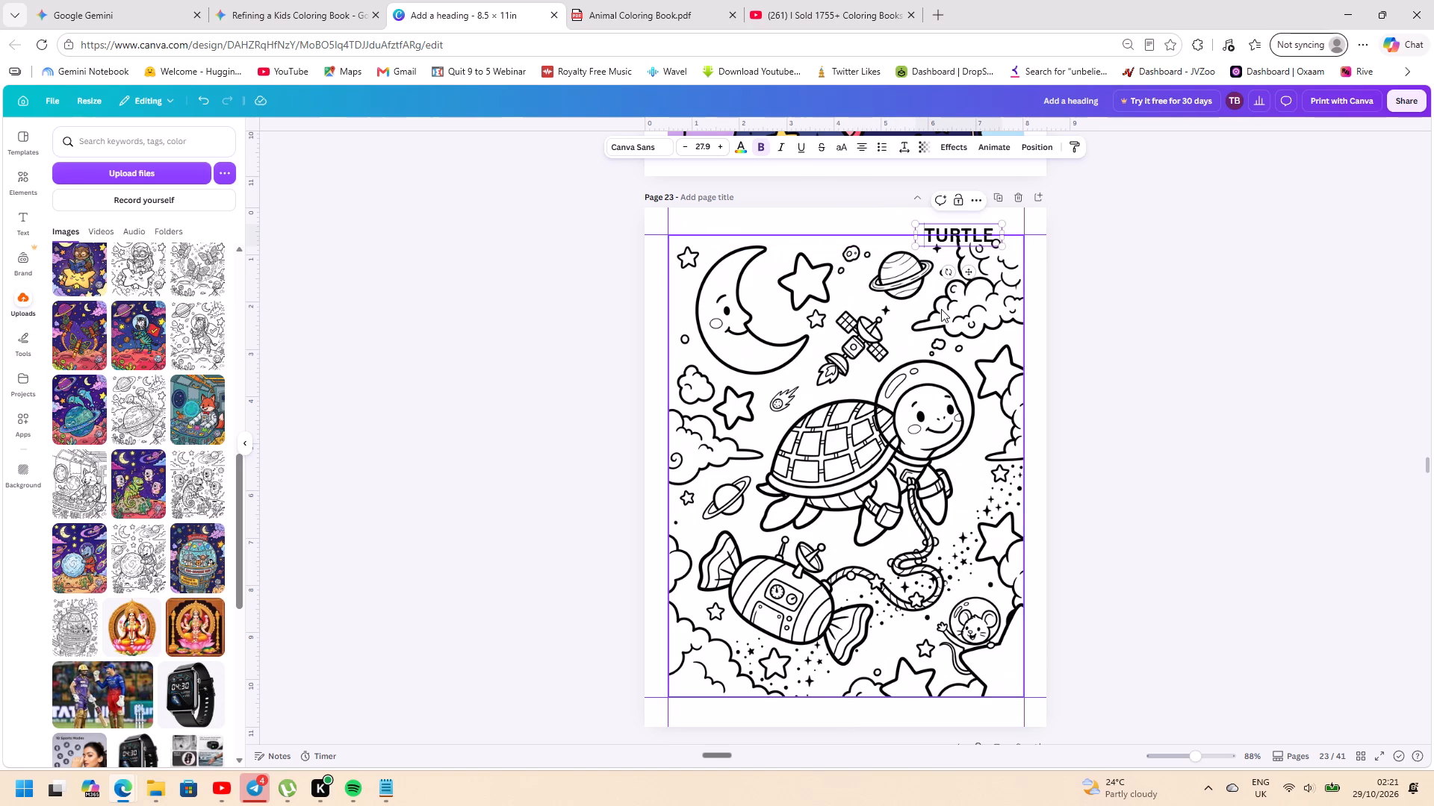
Shrink page 23's TURTLE title to size 21.6.
left_click_drag(1000, 243, 986, 243)
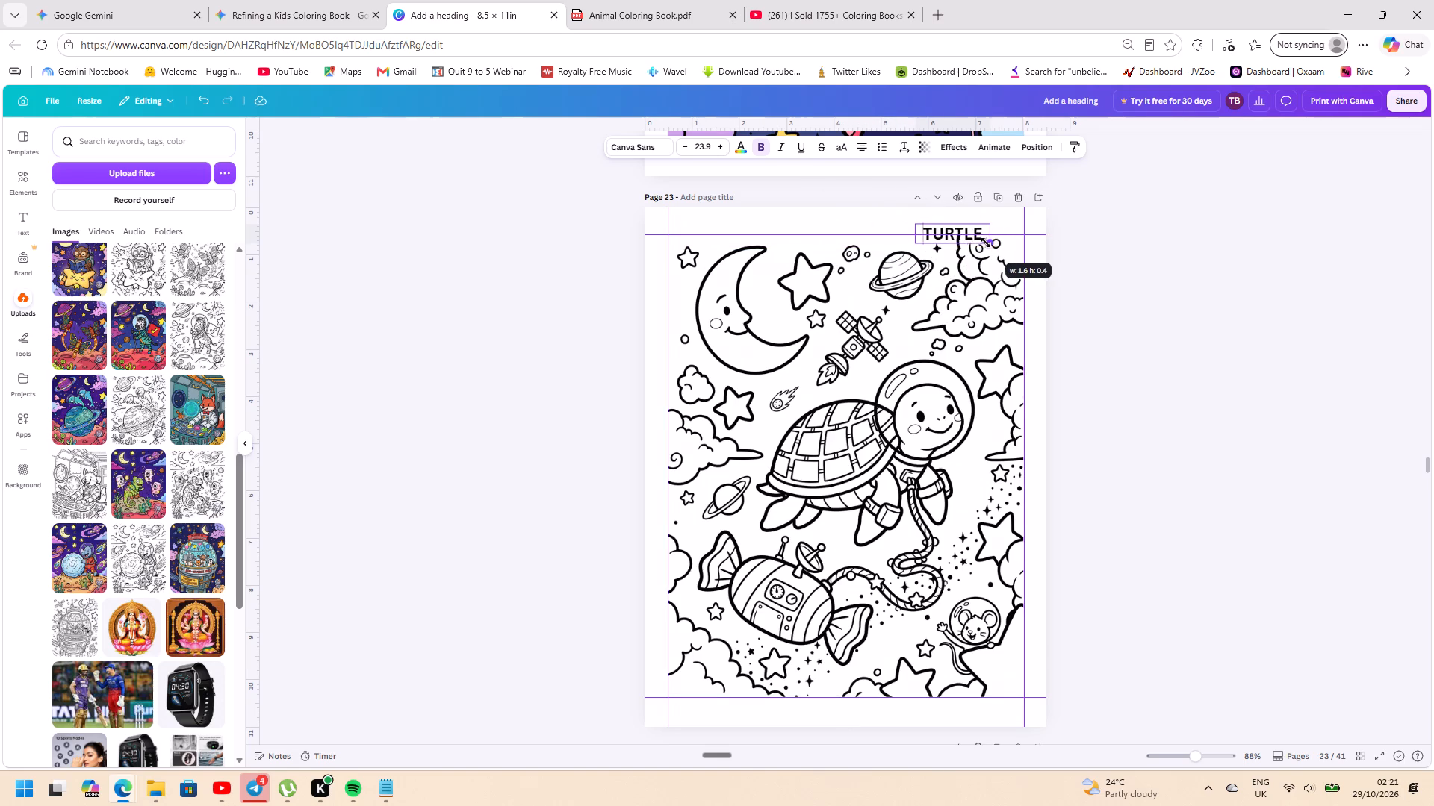
left_click_drag(986, 243, 980, 241)
left_click(958, 237)
left_click(954, 263)
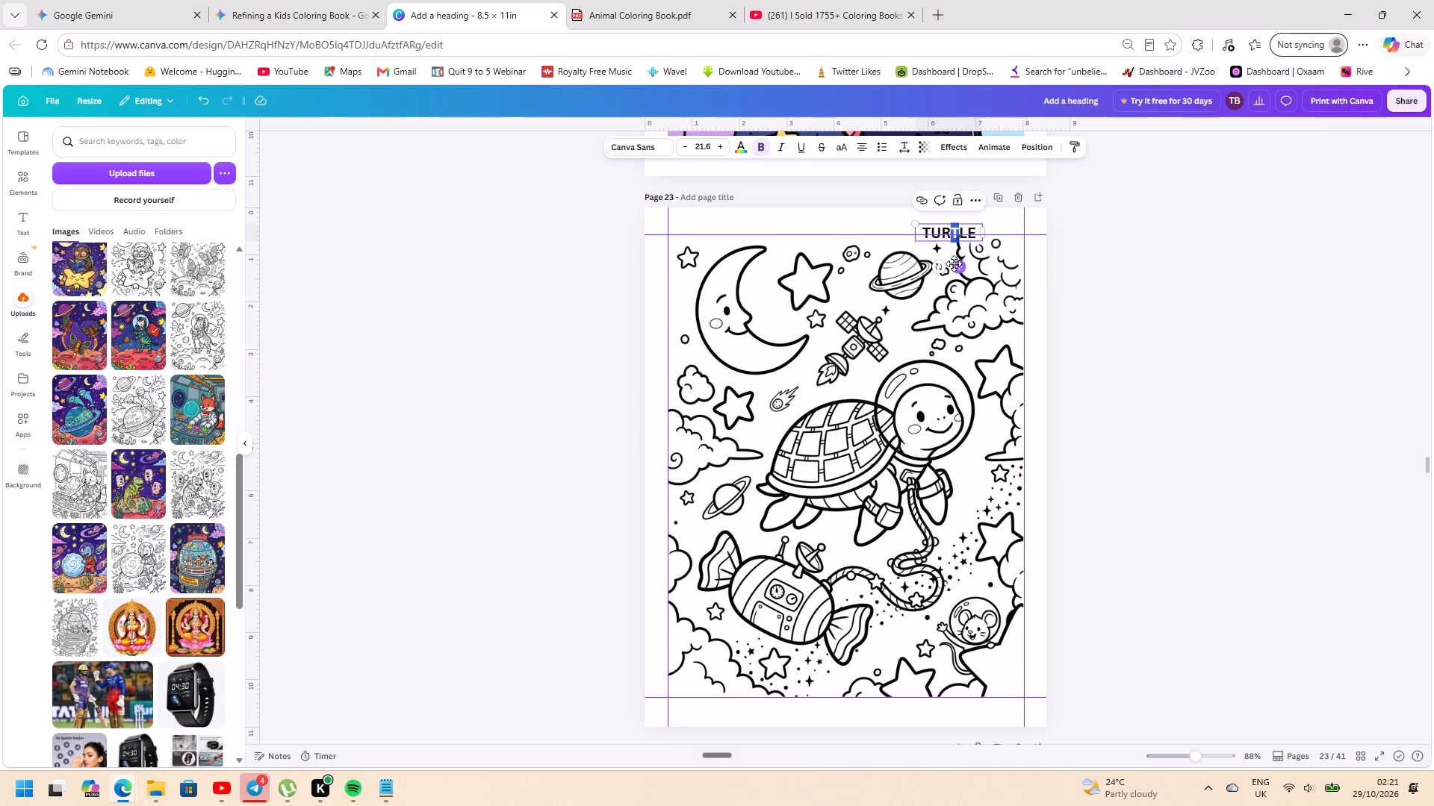
left_click(916, 305)
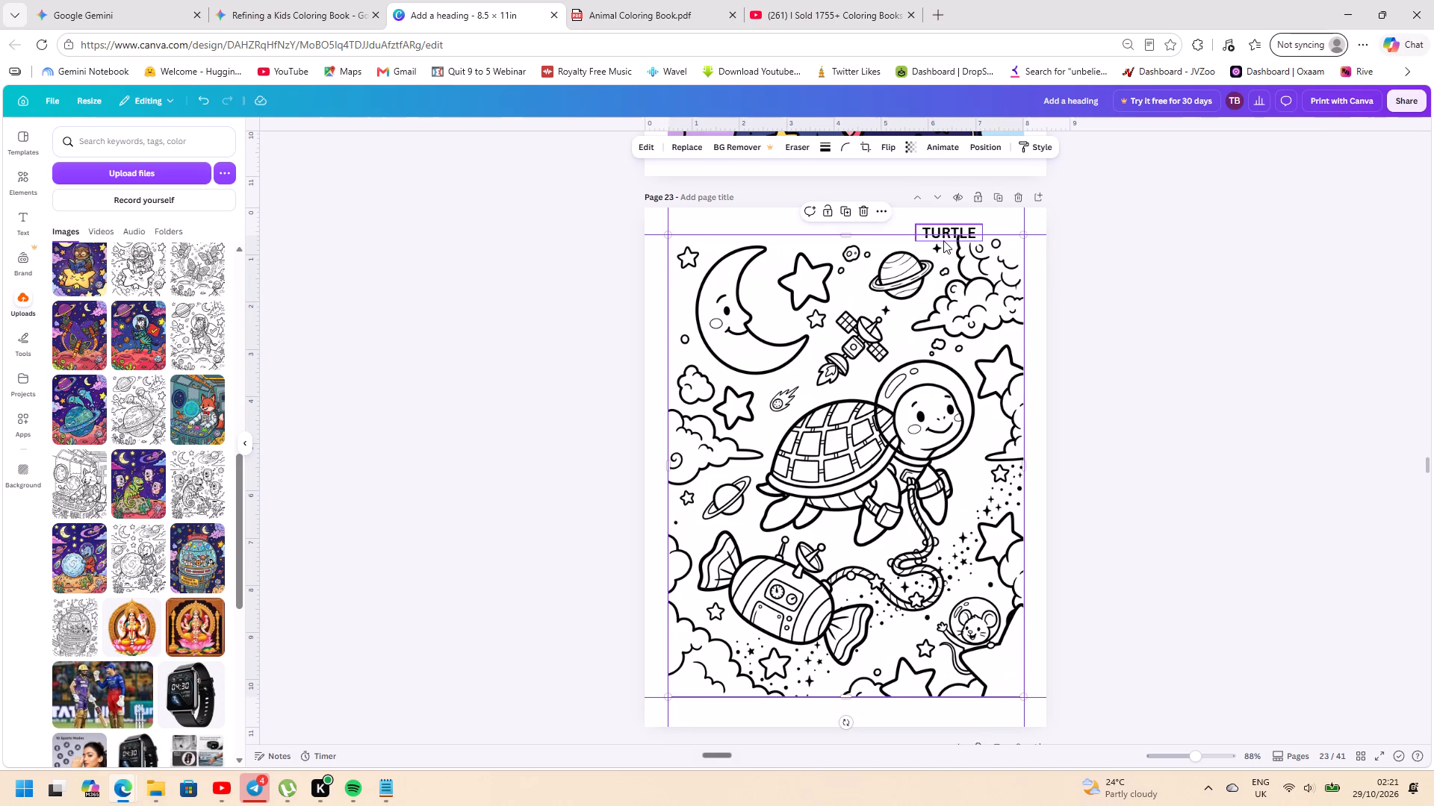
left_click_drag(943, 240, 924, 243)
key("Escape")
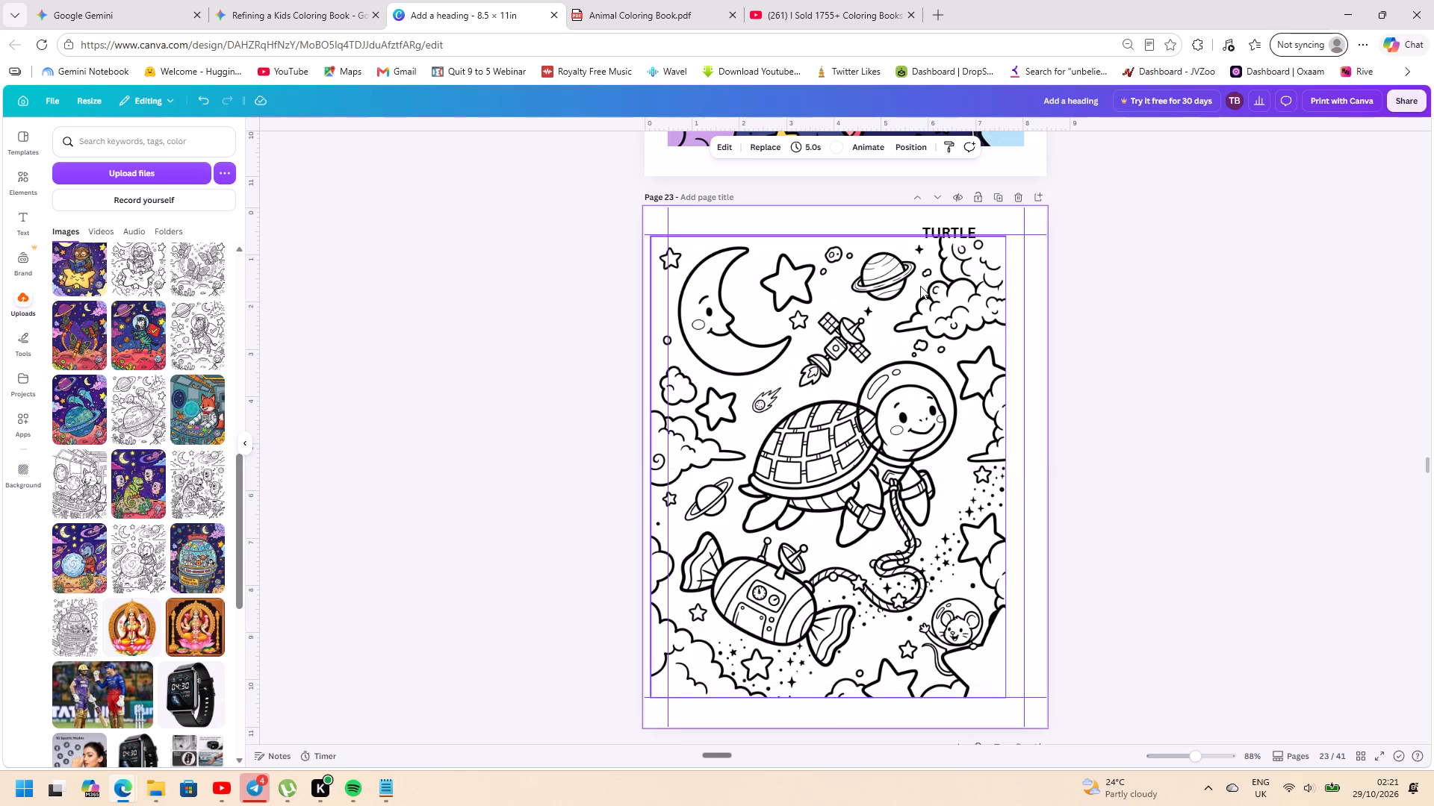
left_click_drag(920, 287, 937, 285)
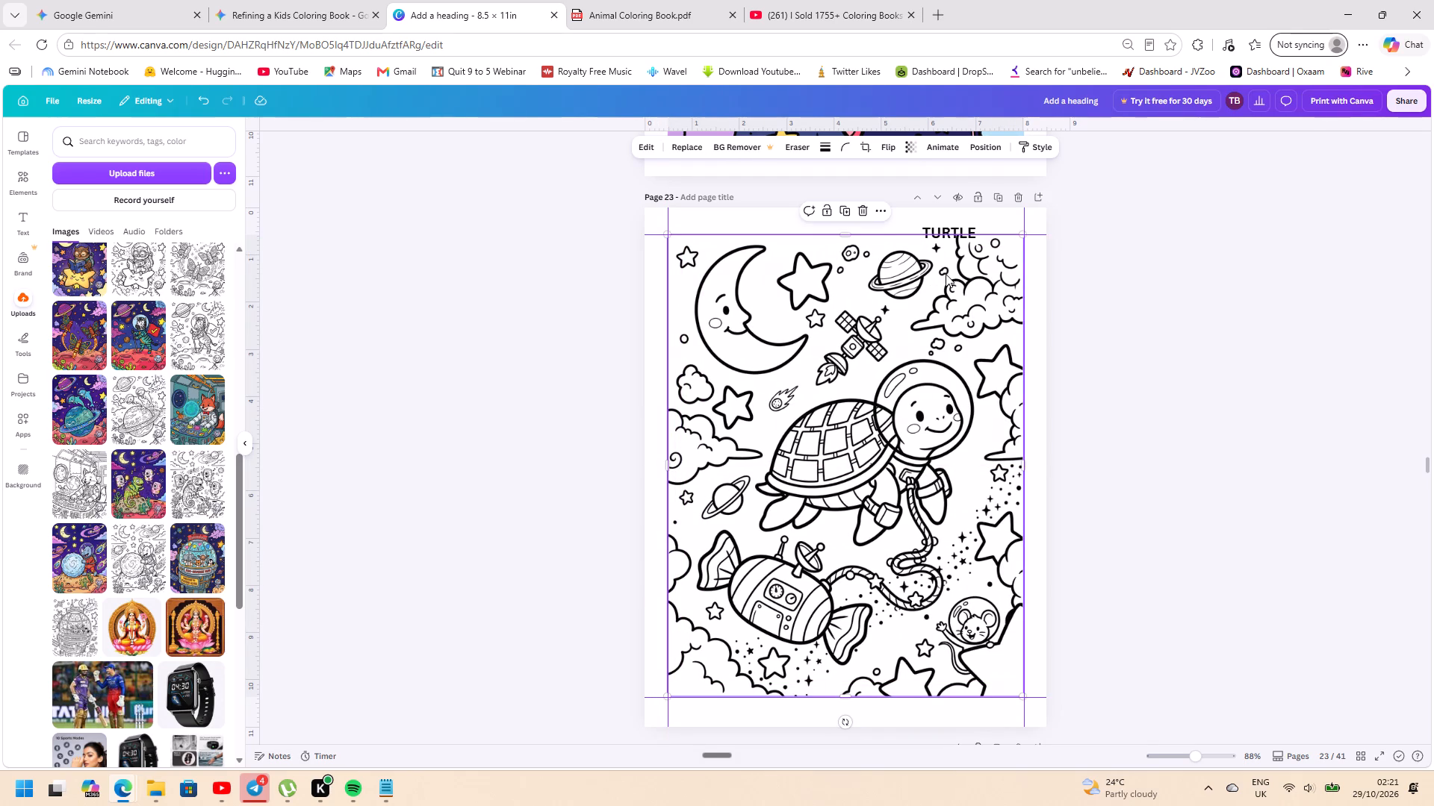
Place page 23's TURTLE title just below the top margin guide, above the large star beside the moon.
left_click_drag(955, 228, 939, 231)
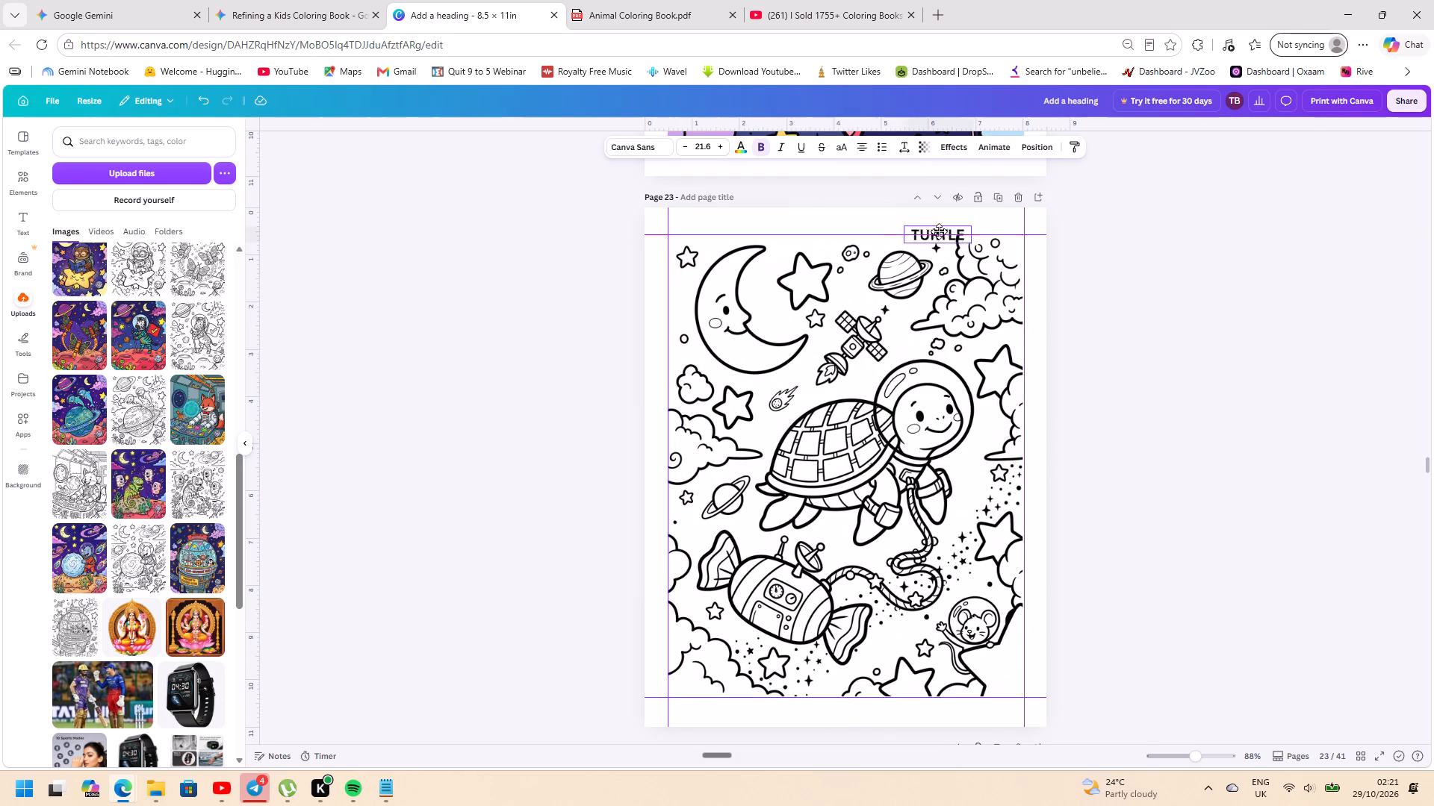
left_click_drag(939, 231, 812, 244)
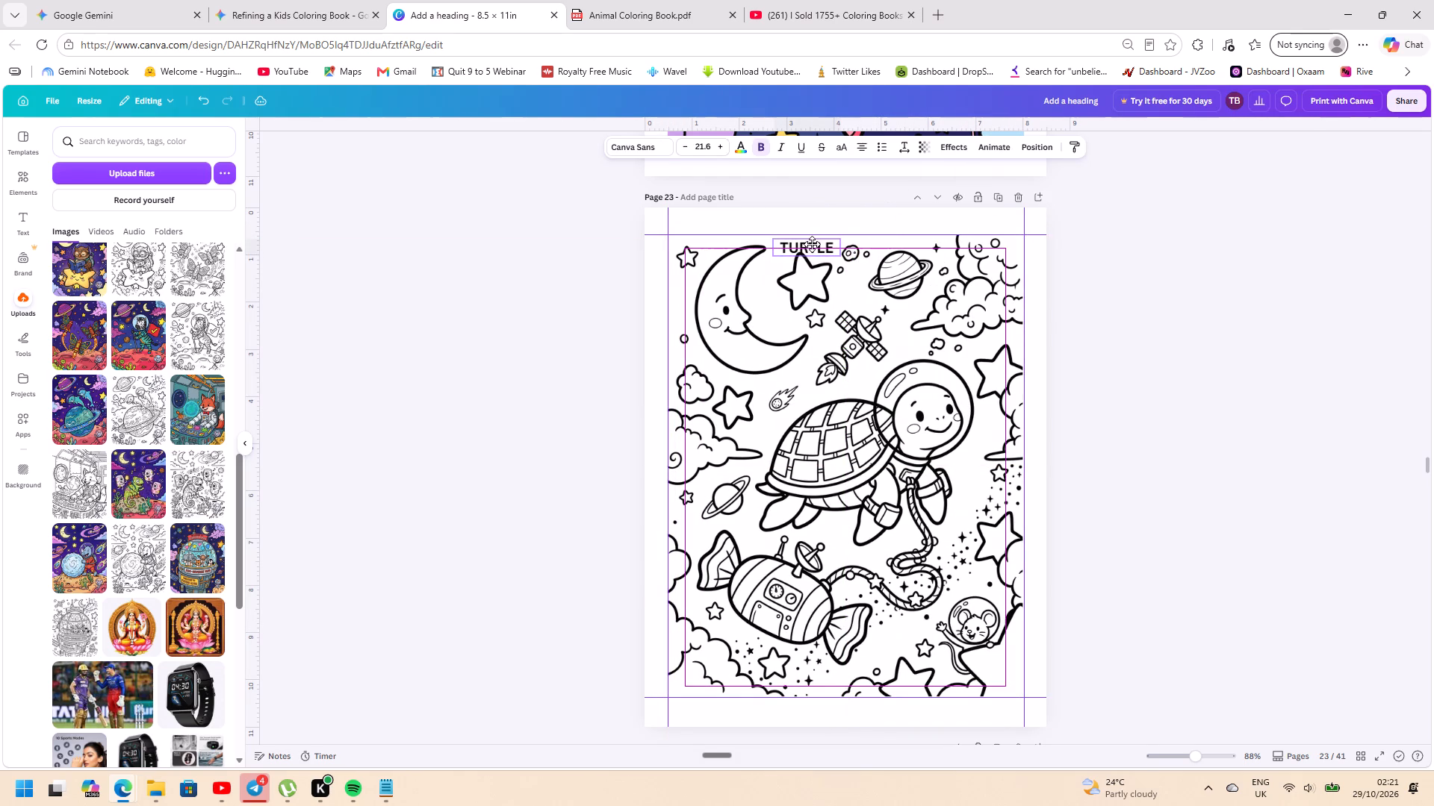
left_click_drag(812, 244, 820, 242)
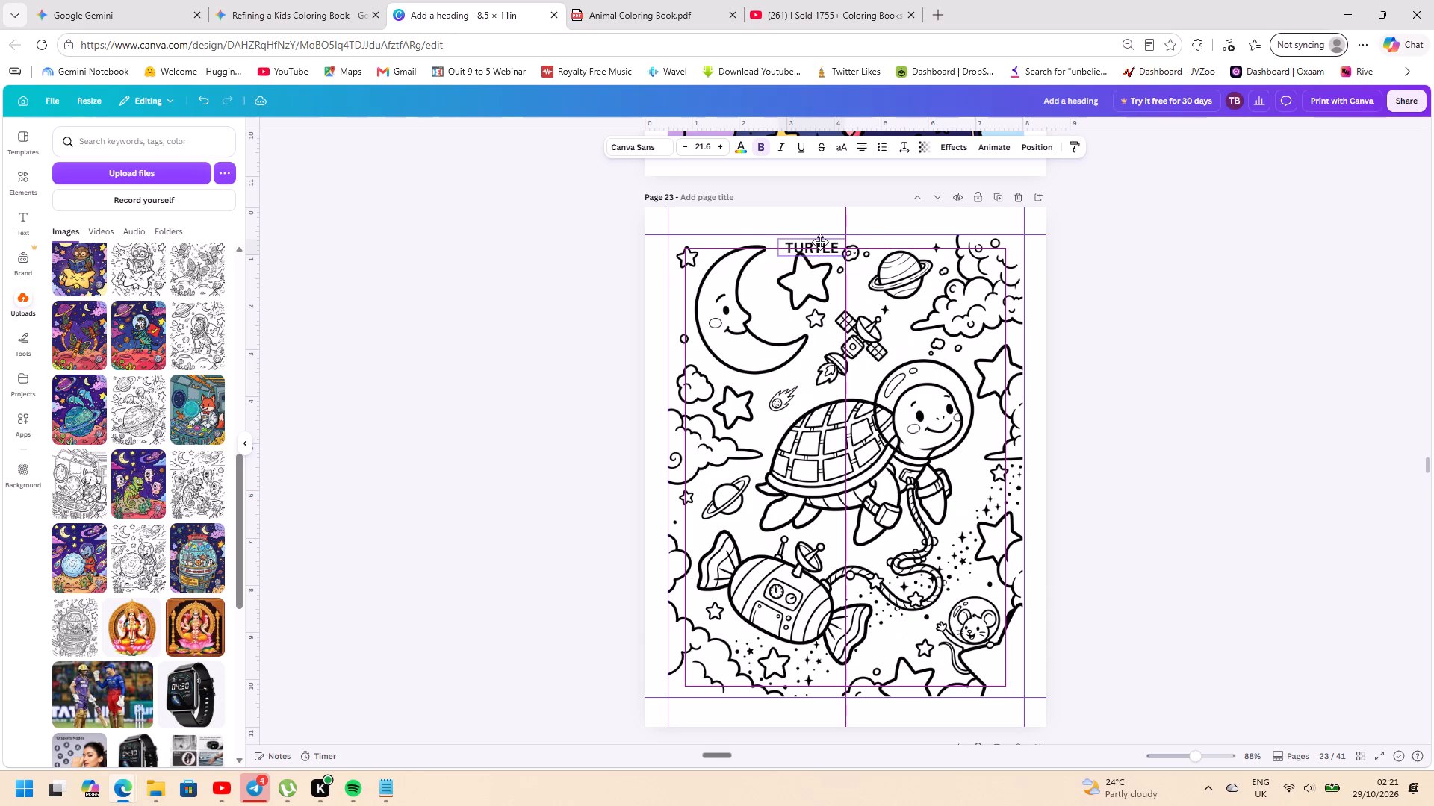
left_click_drag(820, 242, 819, 243)
left_click_drag(819, 243, 812, 243)
left_click(817, 278)
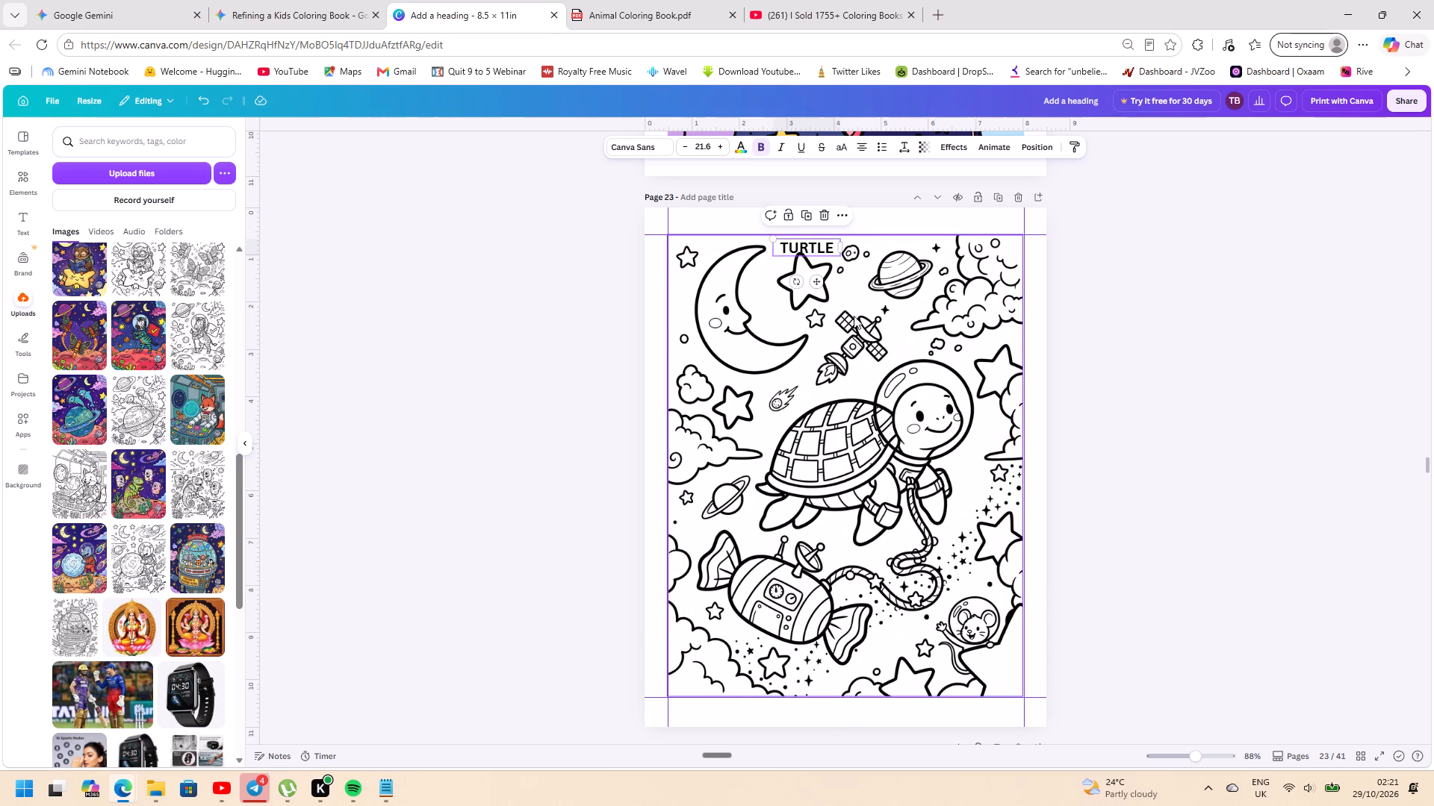
left_click(857, 296)
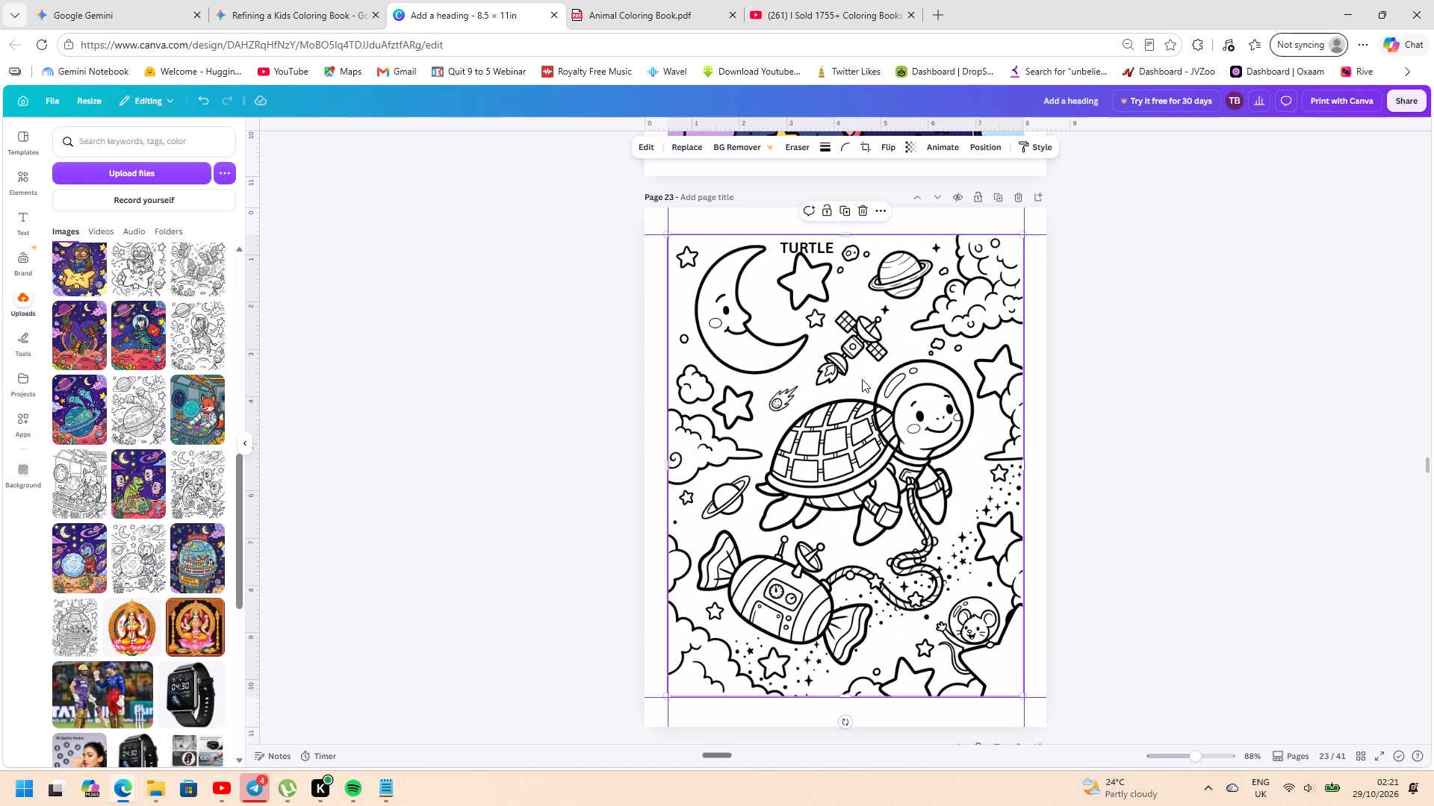
left_click(816, 248)
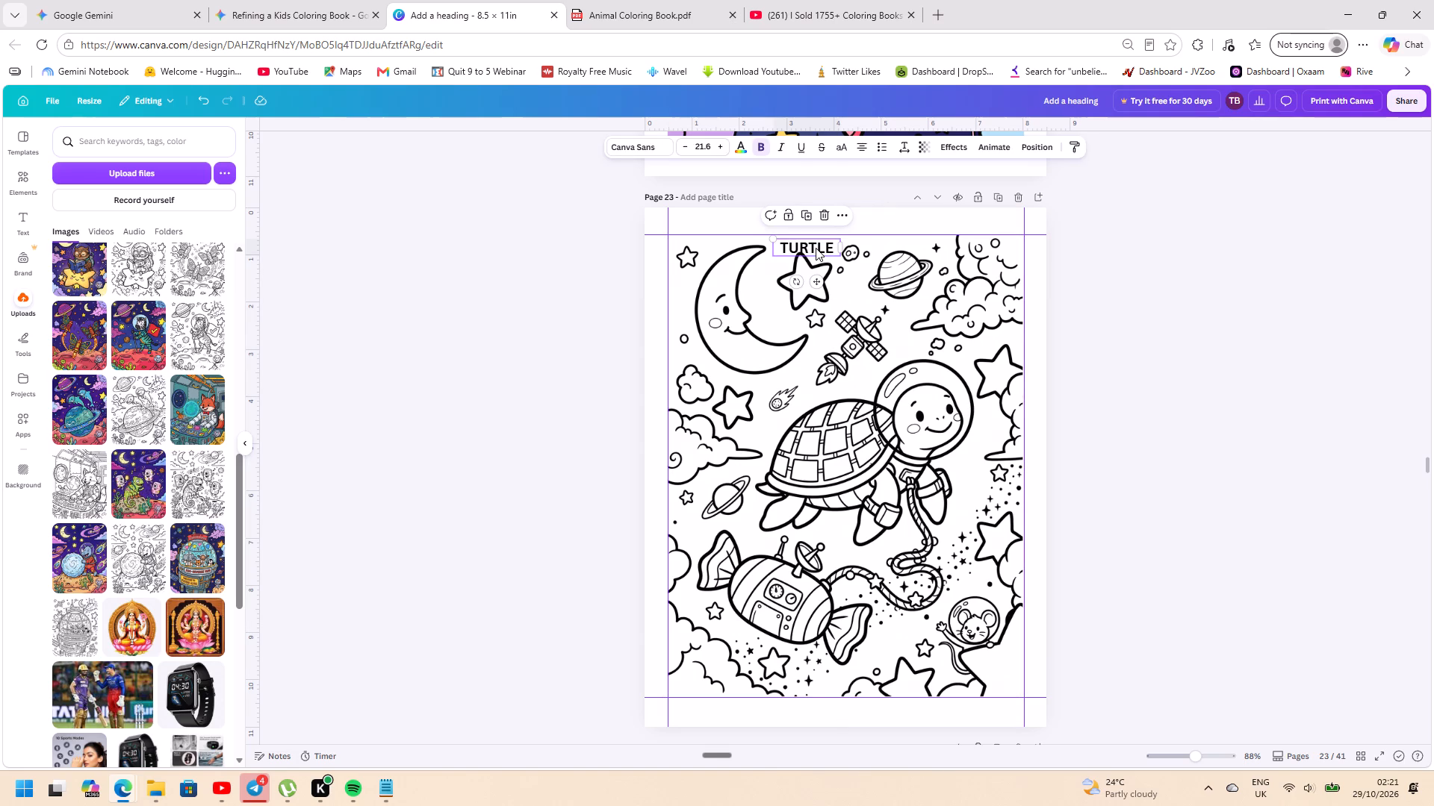
key("Up")
left_click(853, 275)
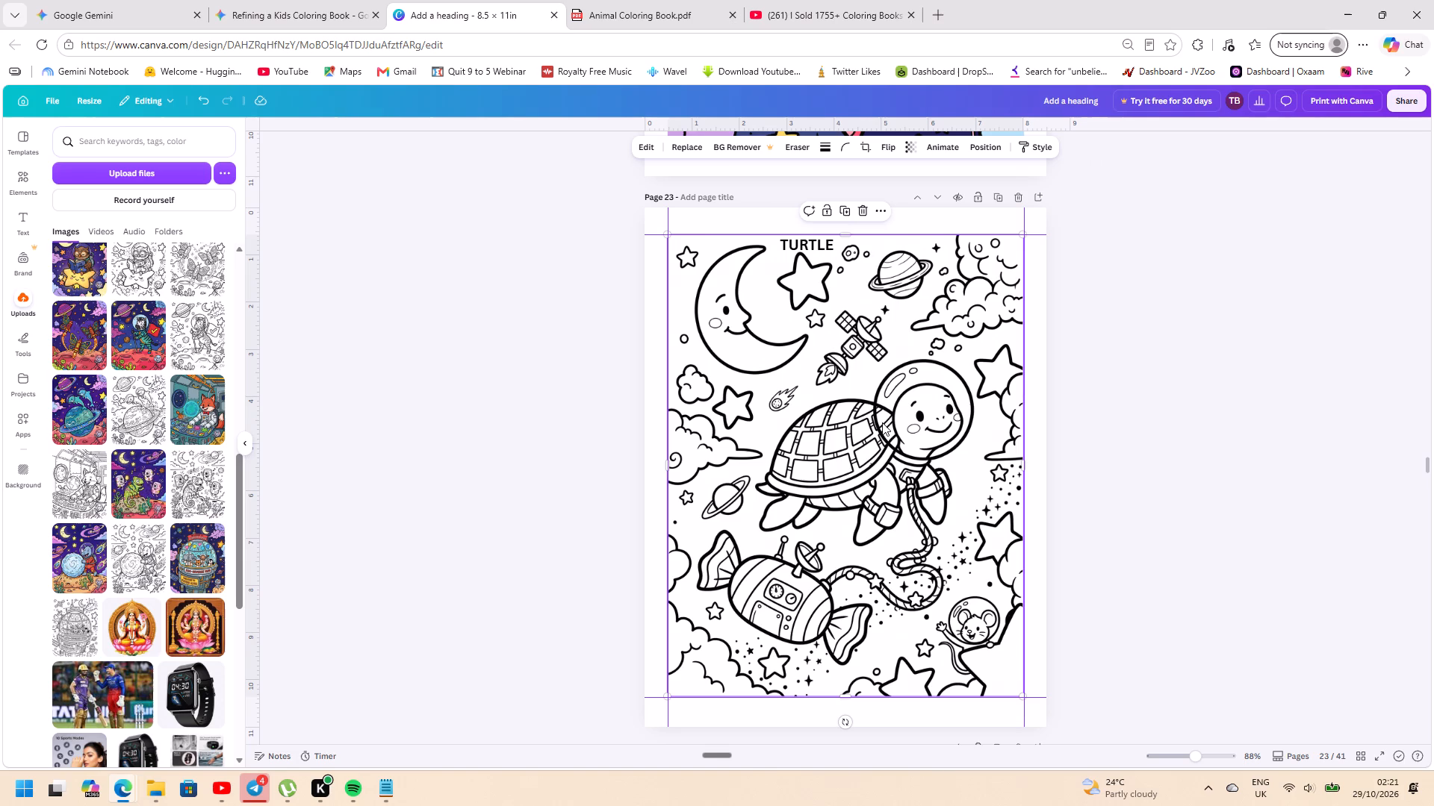
Fine-tune the edges of page 23's turtle line art so they align with the margin guides.
left_click(872, 441)
left_click(728, 446)
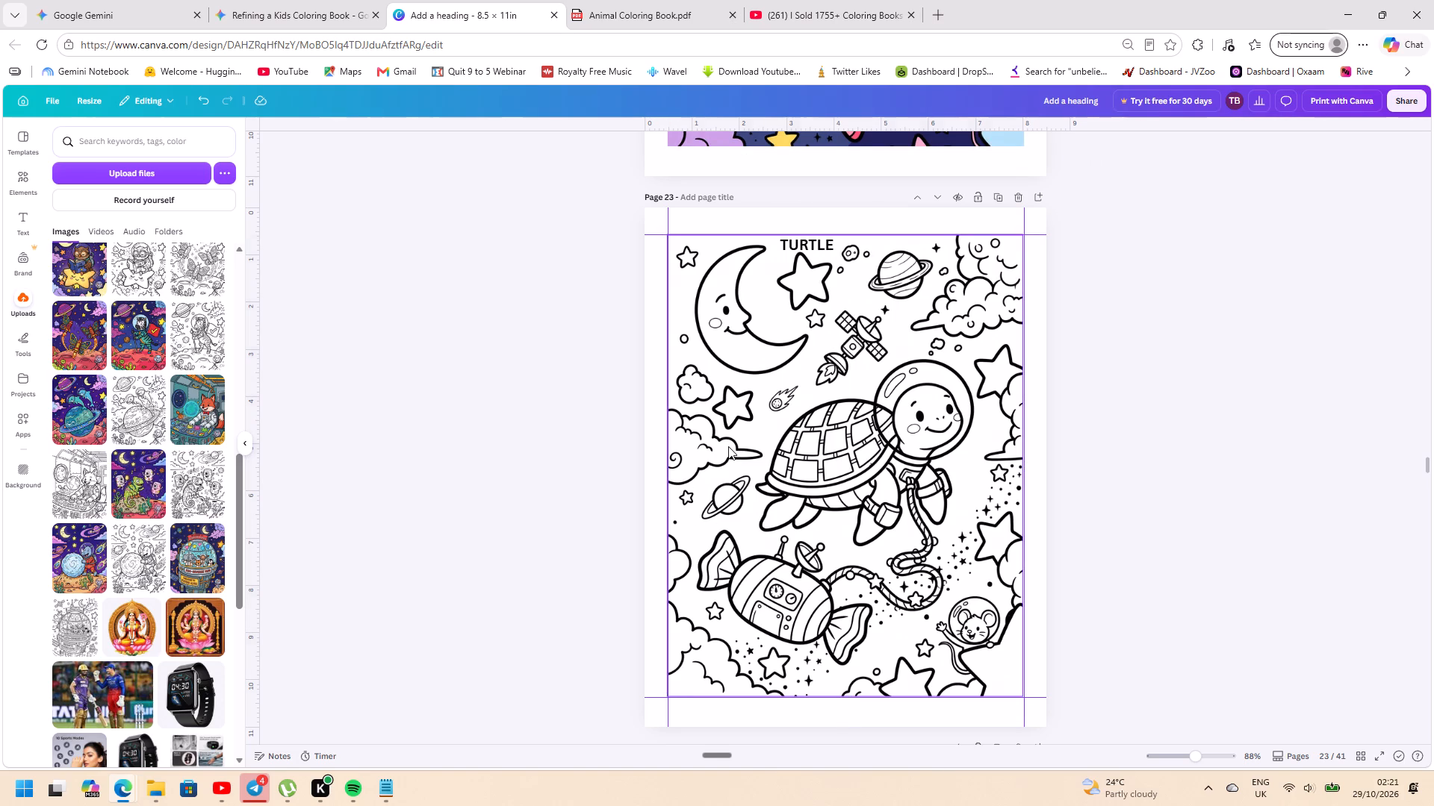
left_click(665, 462)
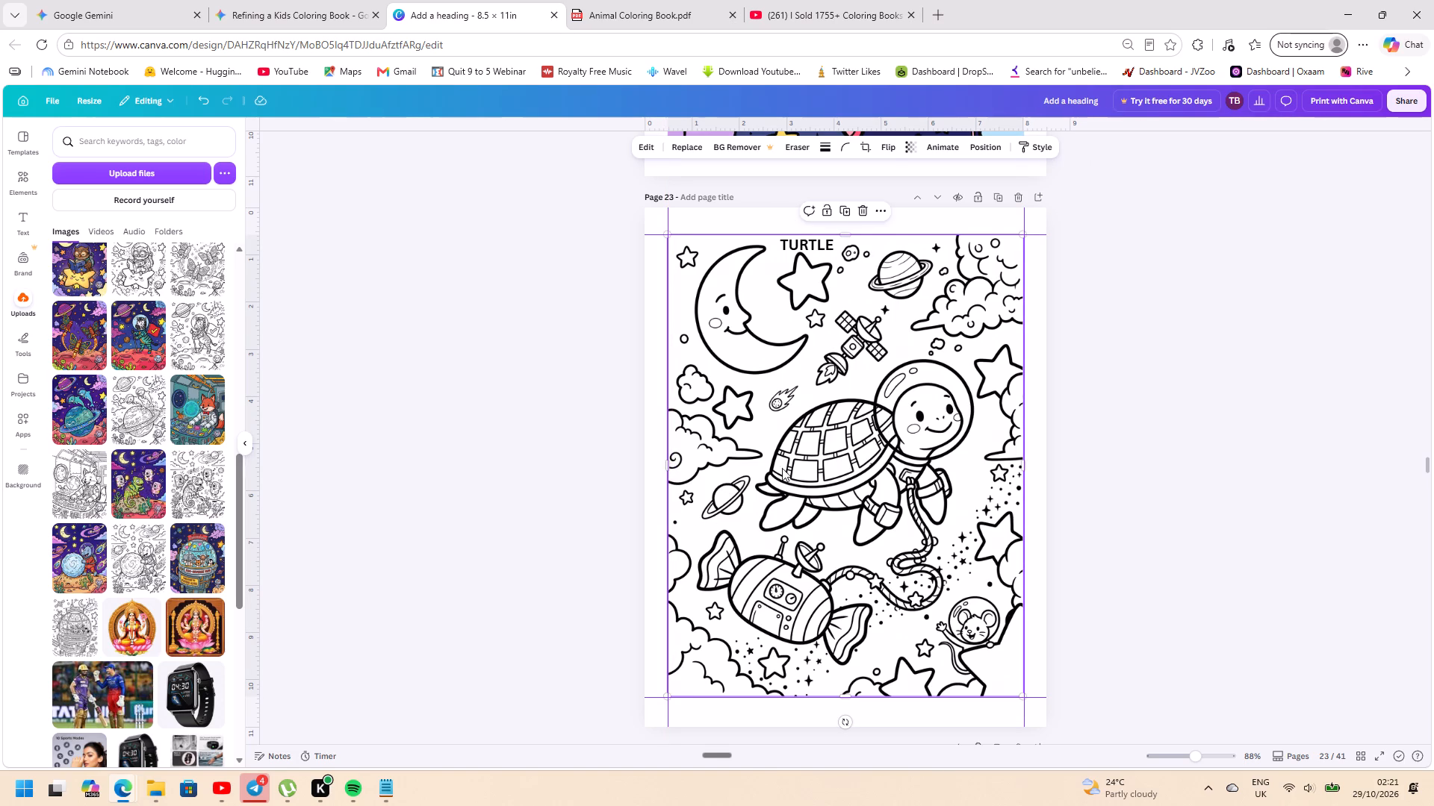
left_click(1019, 460)
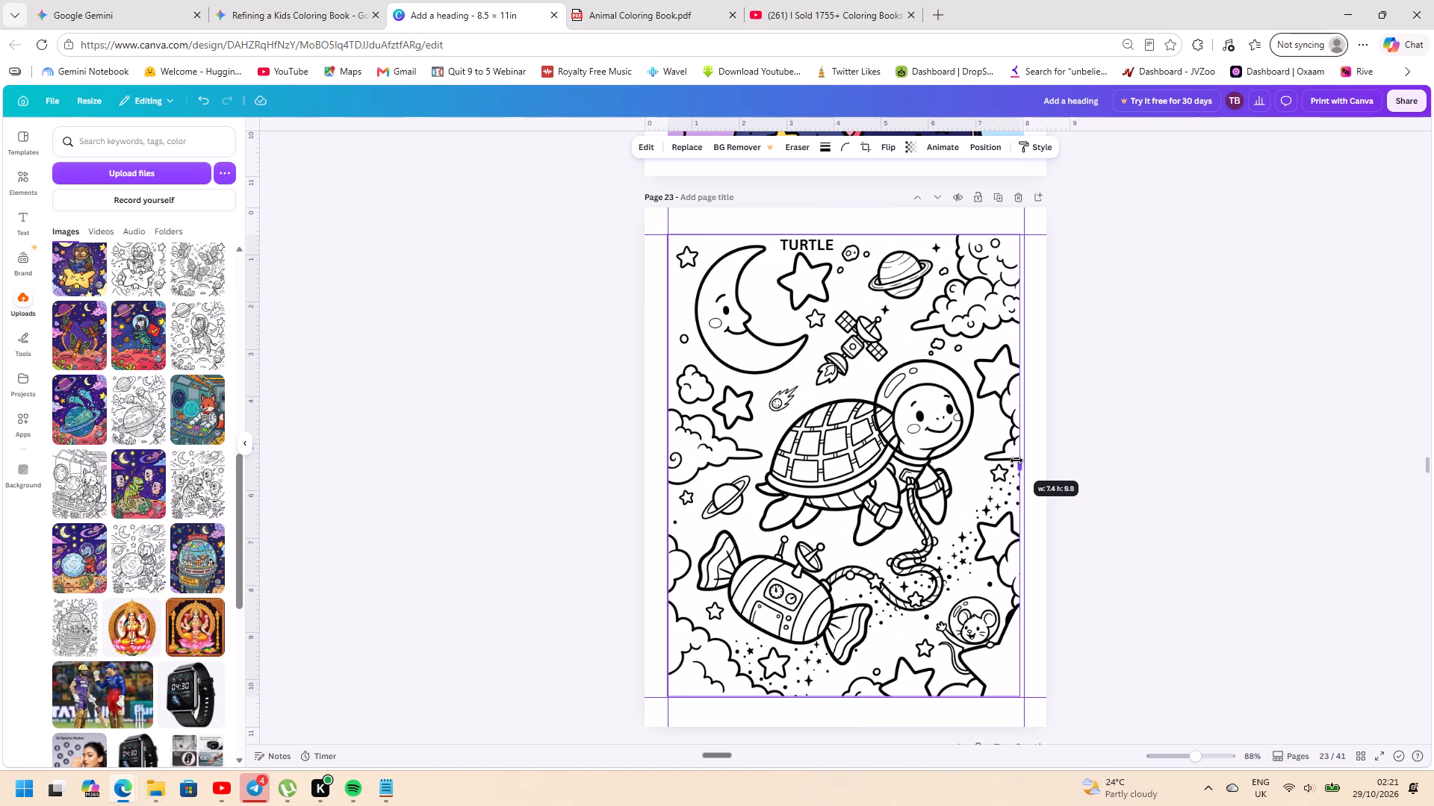
left_click(845, 694)
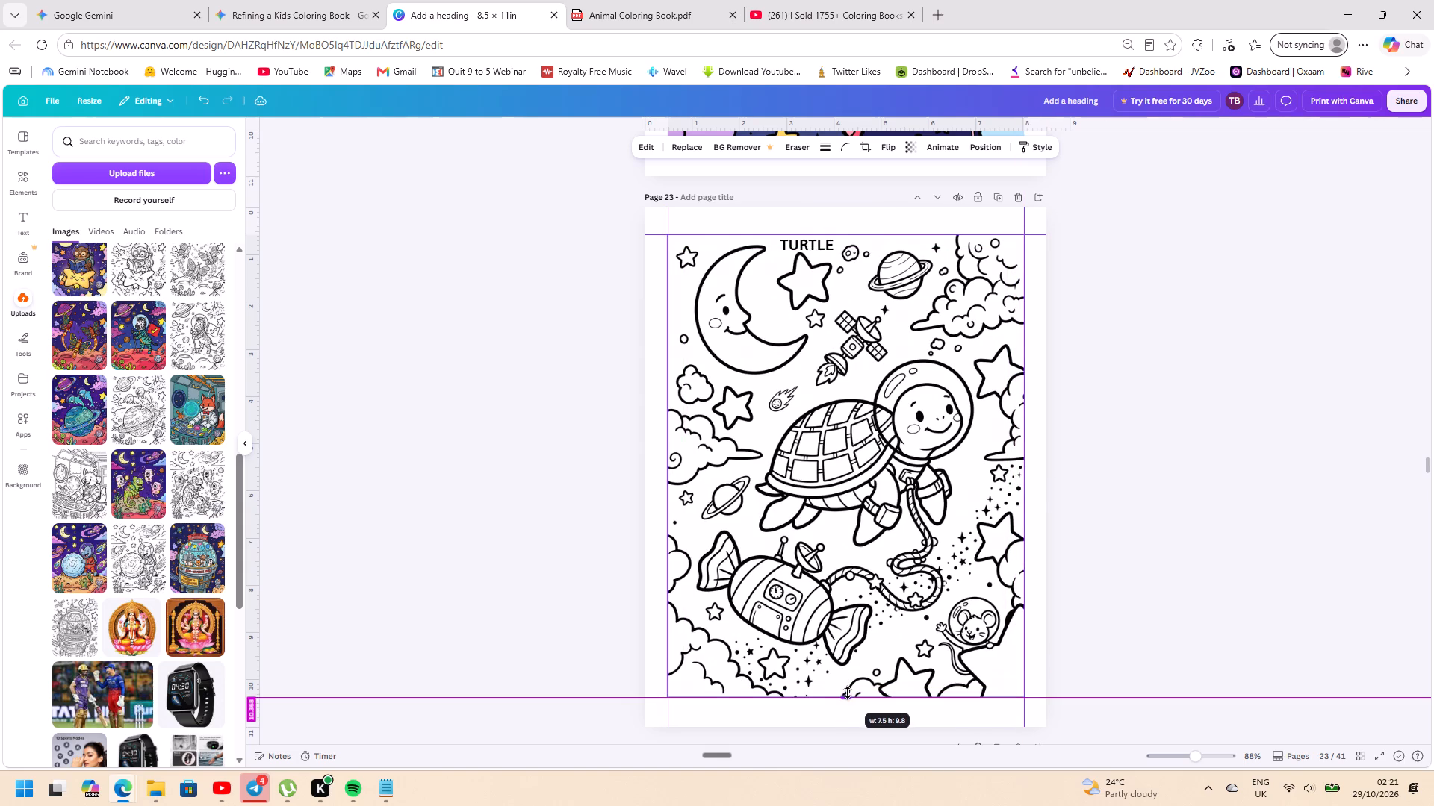
left_click(758, 387)
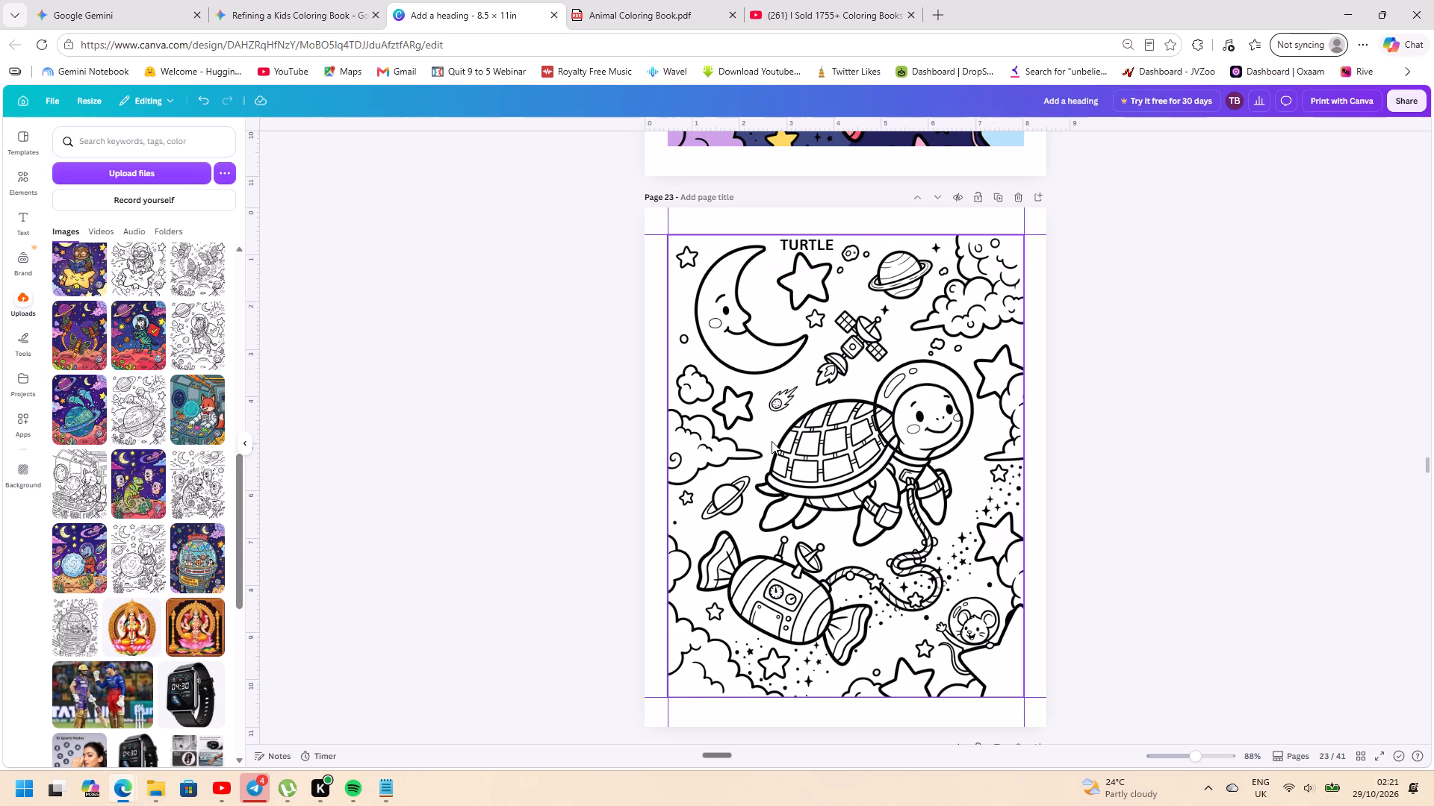
Resize page 24's colored peacock image so all four edges sit on the margin guides.
scroll(772, 441, "down", 6)
left_click(742, 472)
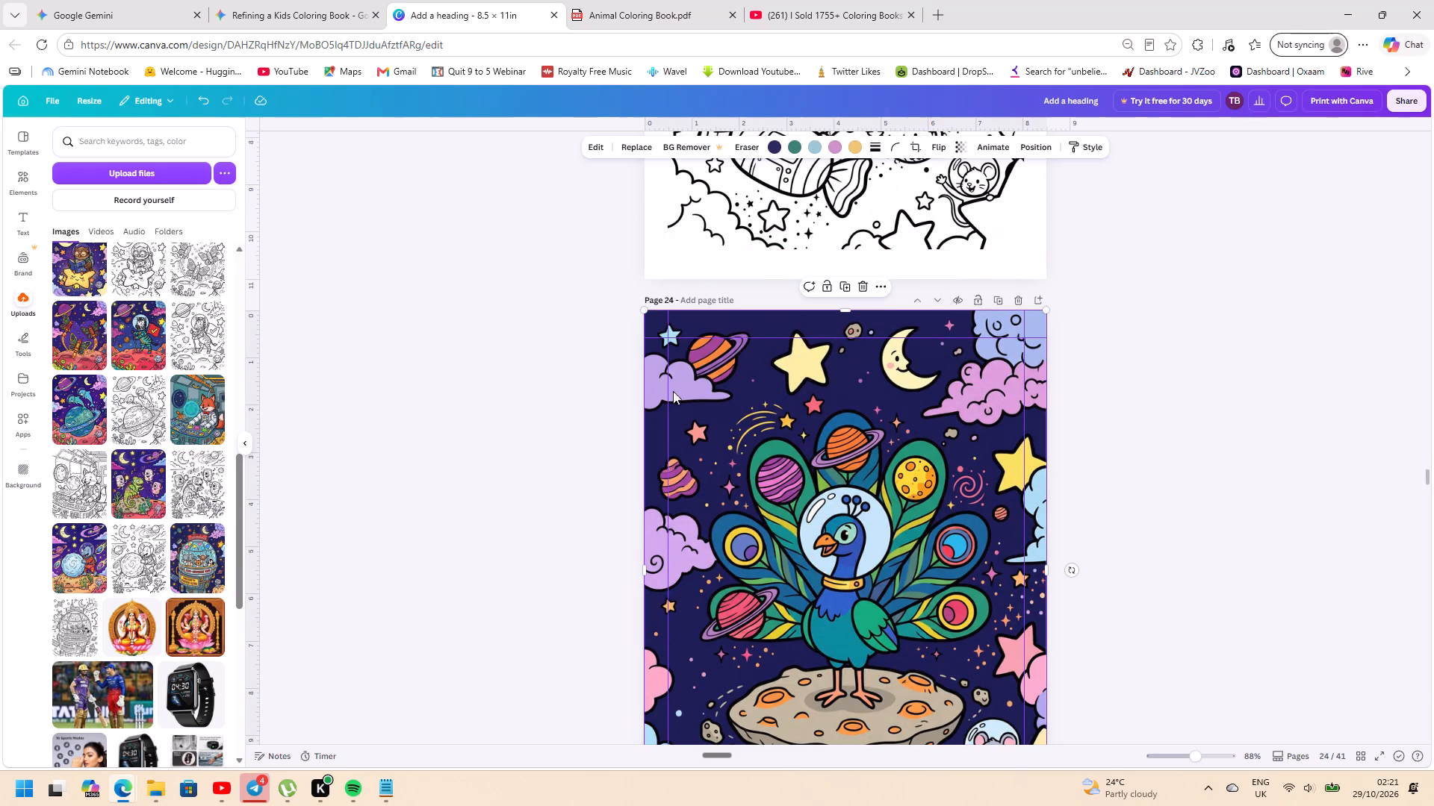
left_click_drag(645, 310, 680, 330)
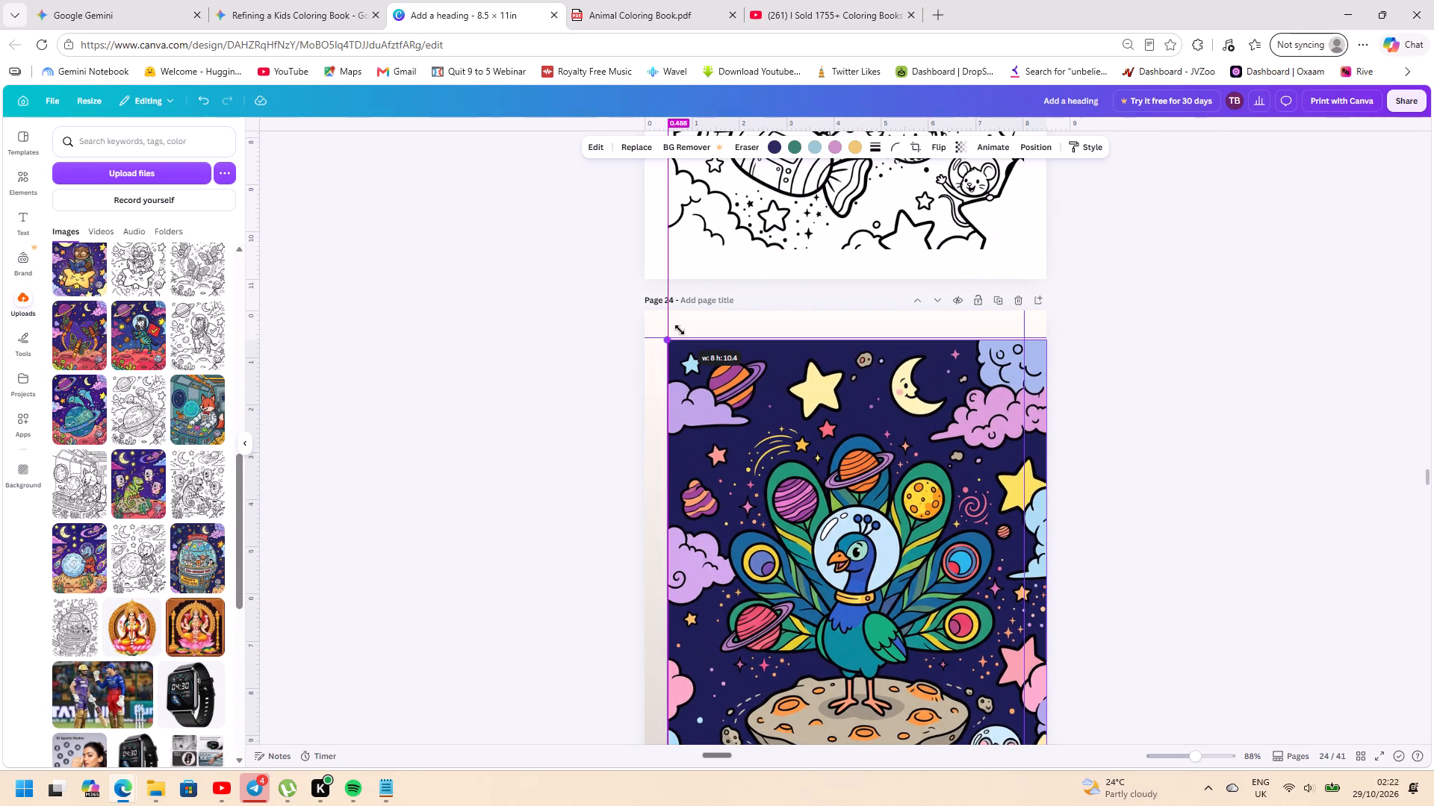
left_click_drag(680, 330, 680, 328)
scroll(697, 419, "down", 1)
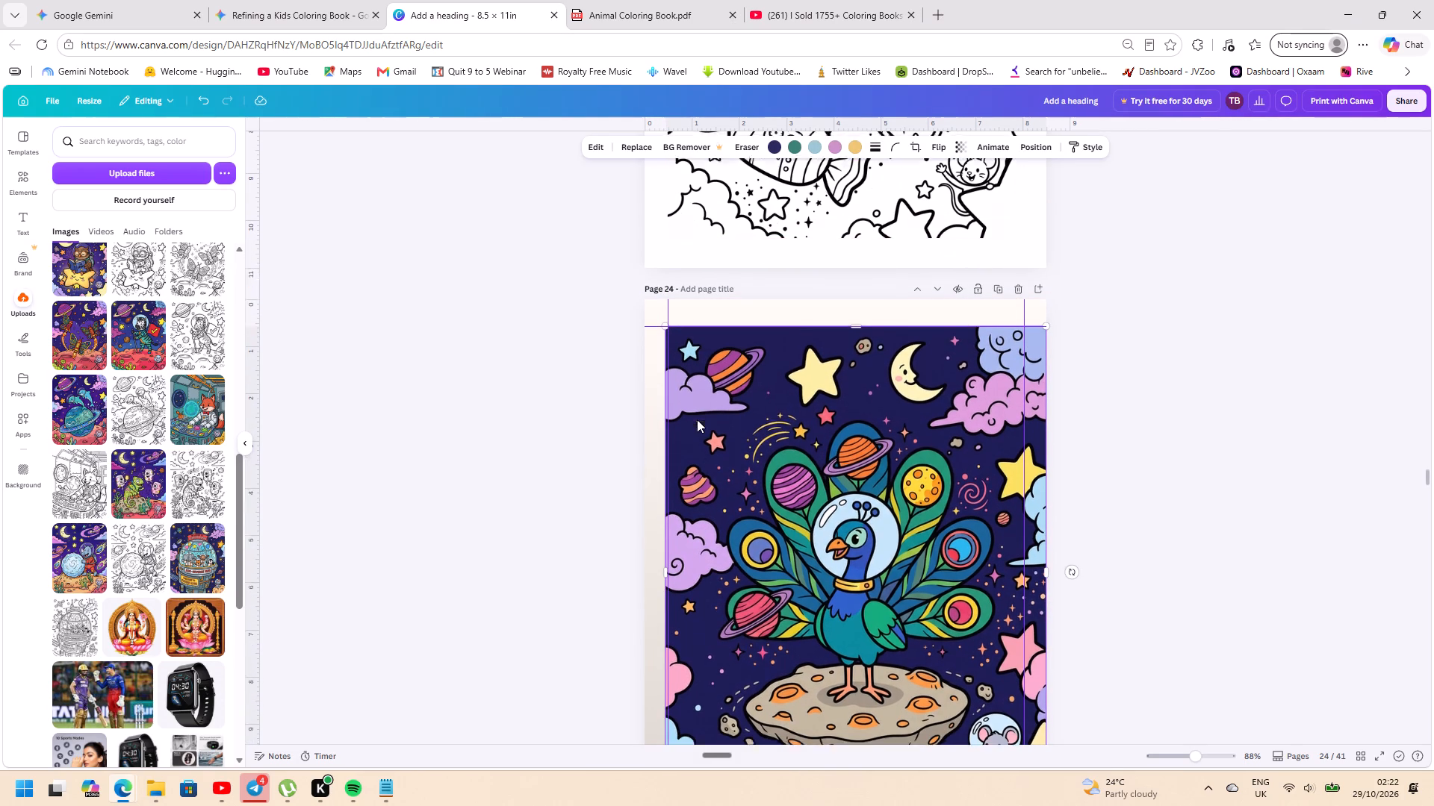
left_click(667, 507)
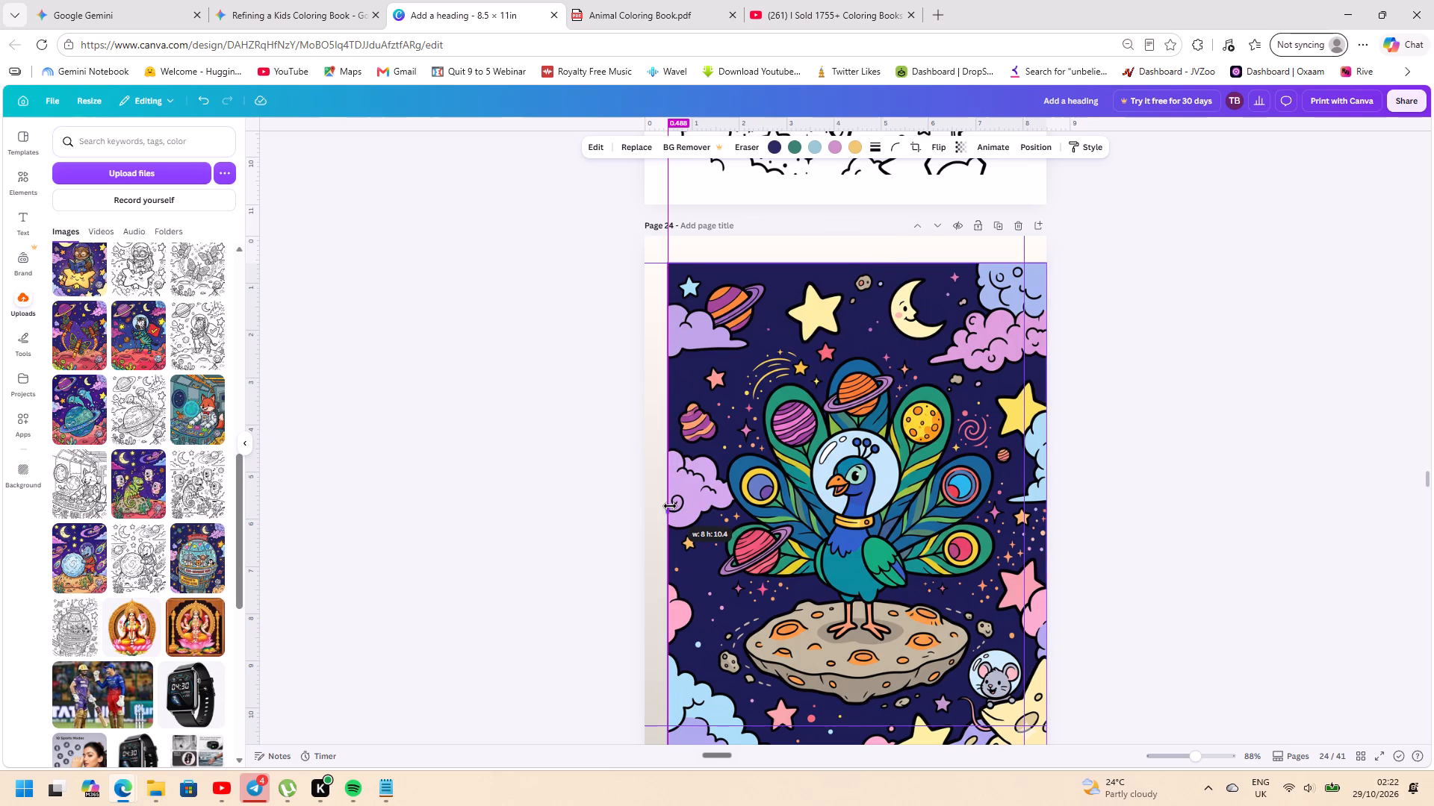
scroll(738, 512, "down", 1)
left_click_drag(1046, 435, 1025, 434)
scroll(930, 457, "down", 2)
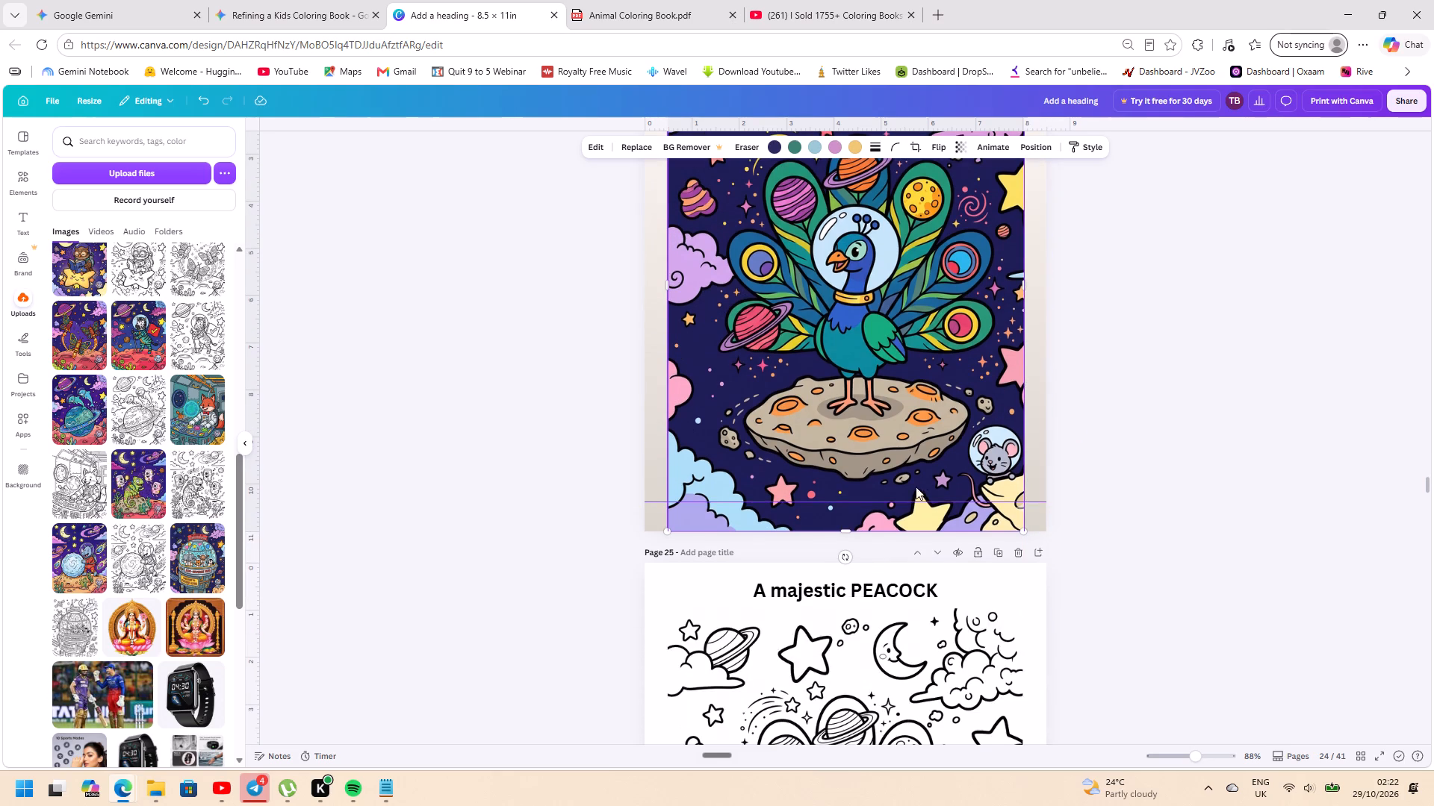
left_click_drag(843, 527, 842, 498)
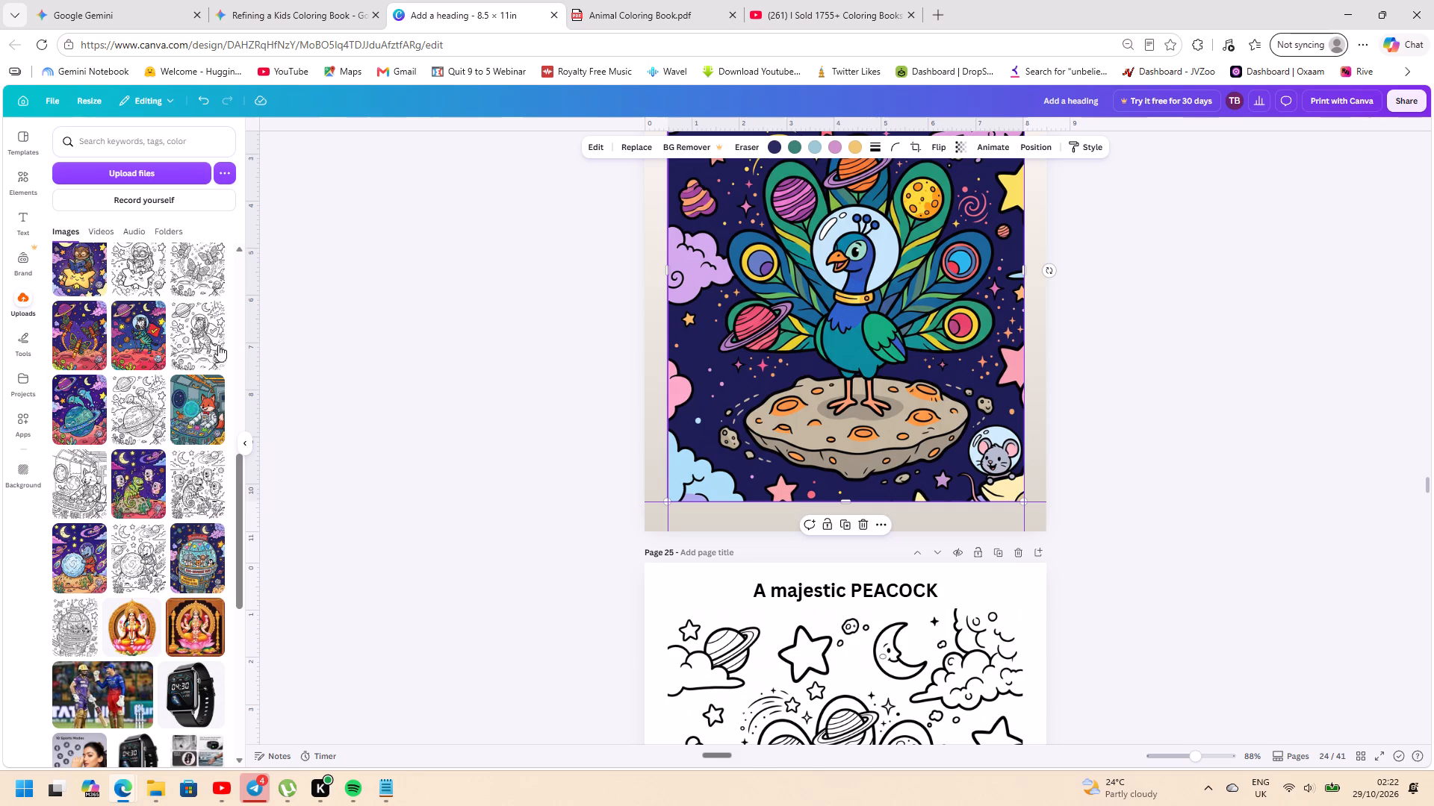
Change page 24's background around the peacock image to white from the photo colors.
scroll(716, 372, "up", 2)
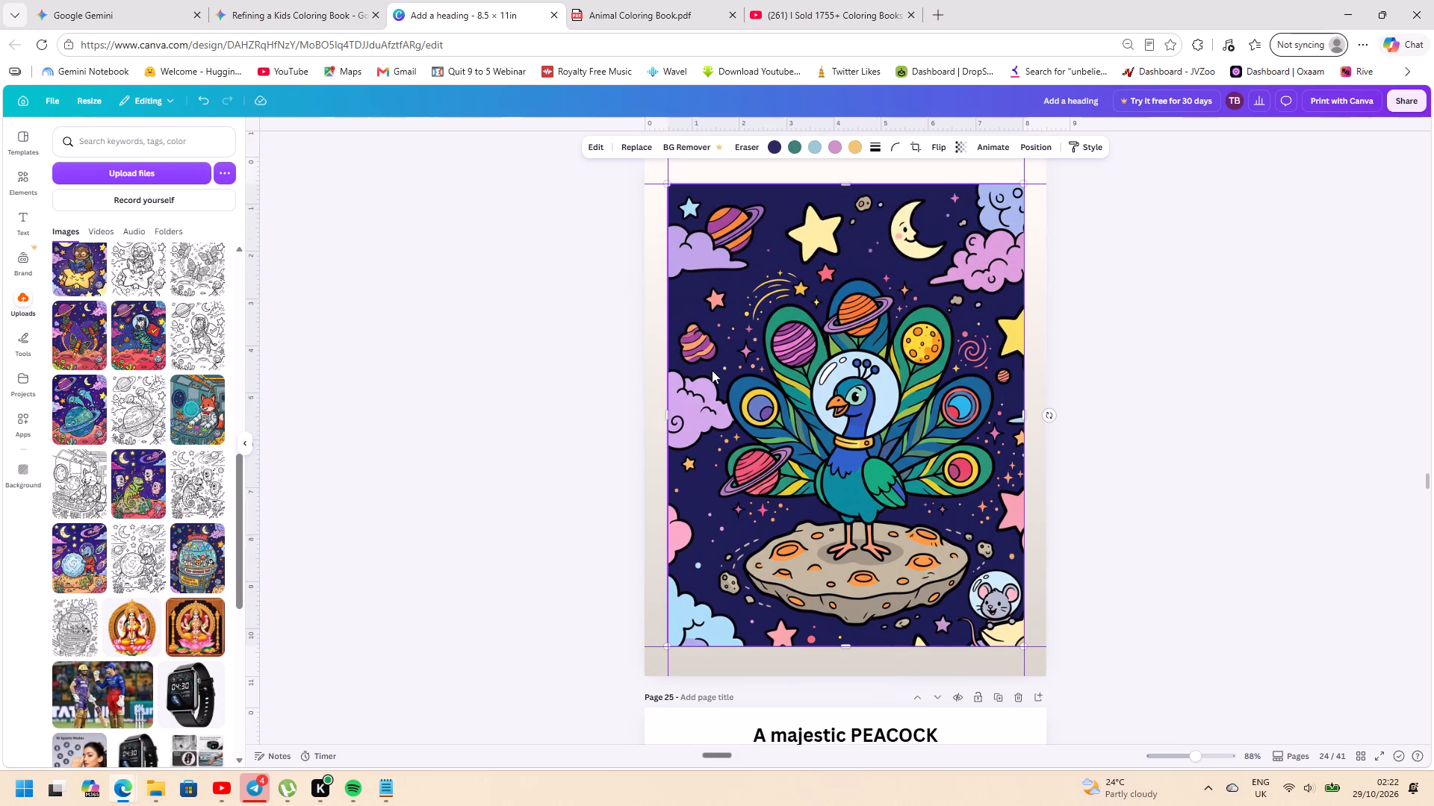
left_click(654, 250)
left_click(839, 145)
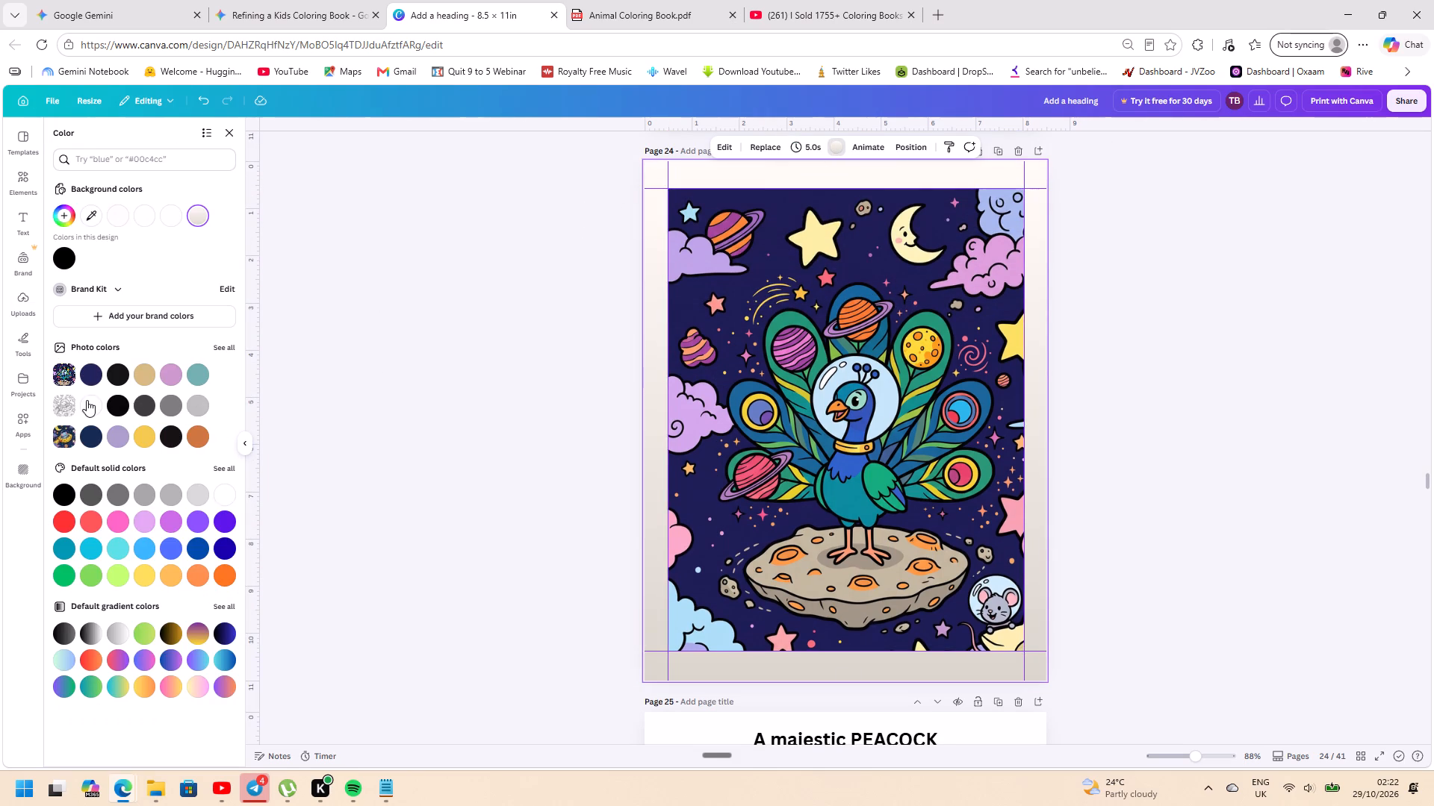
left_click(87, 402)
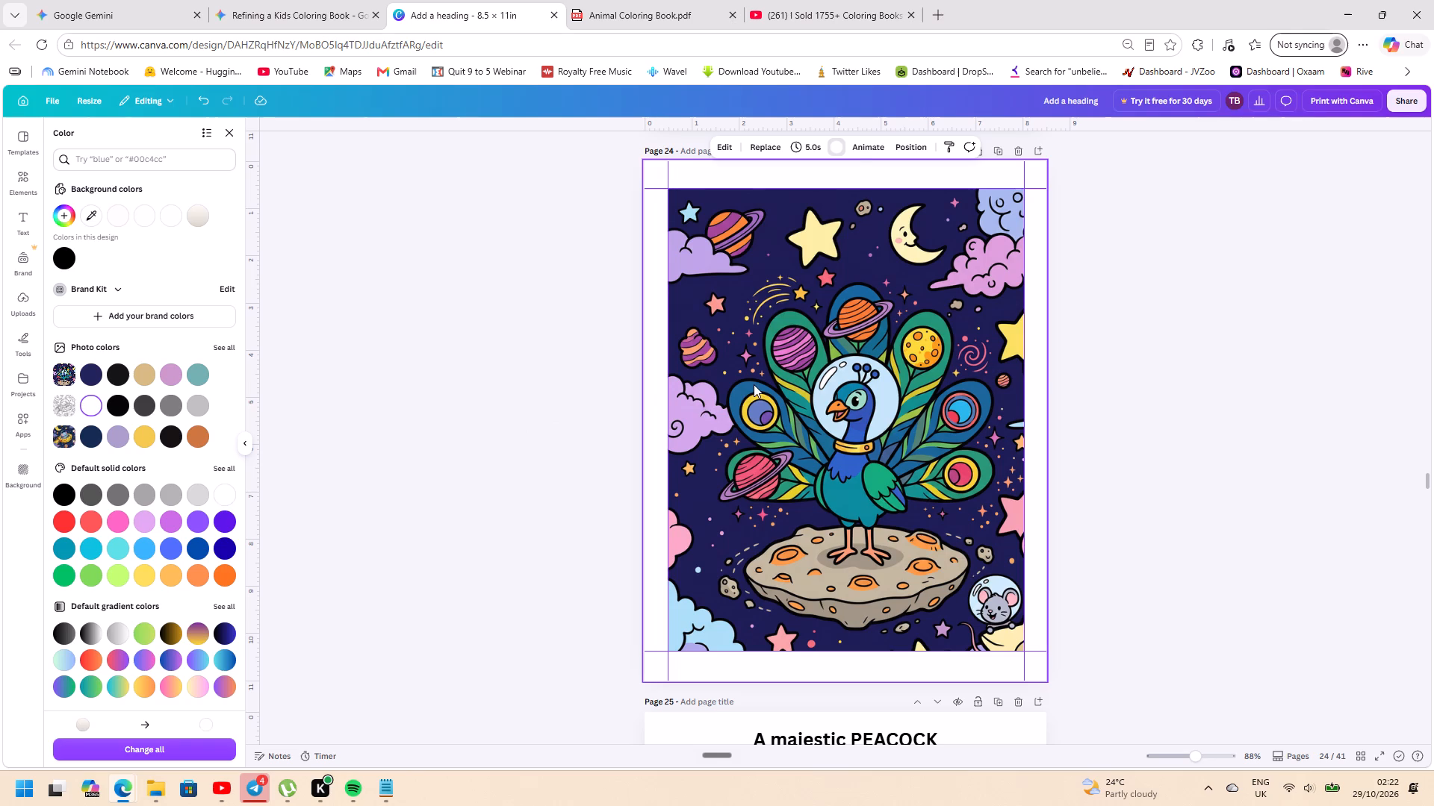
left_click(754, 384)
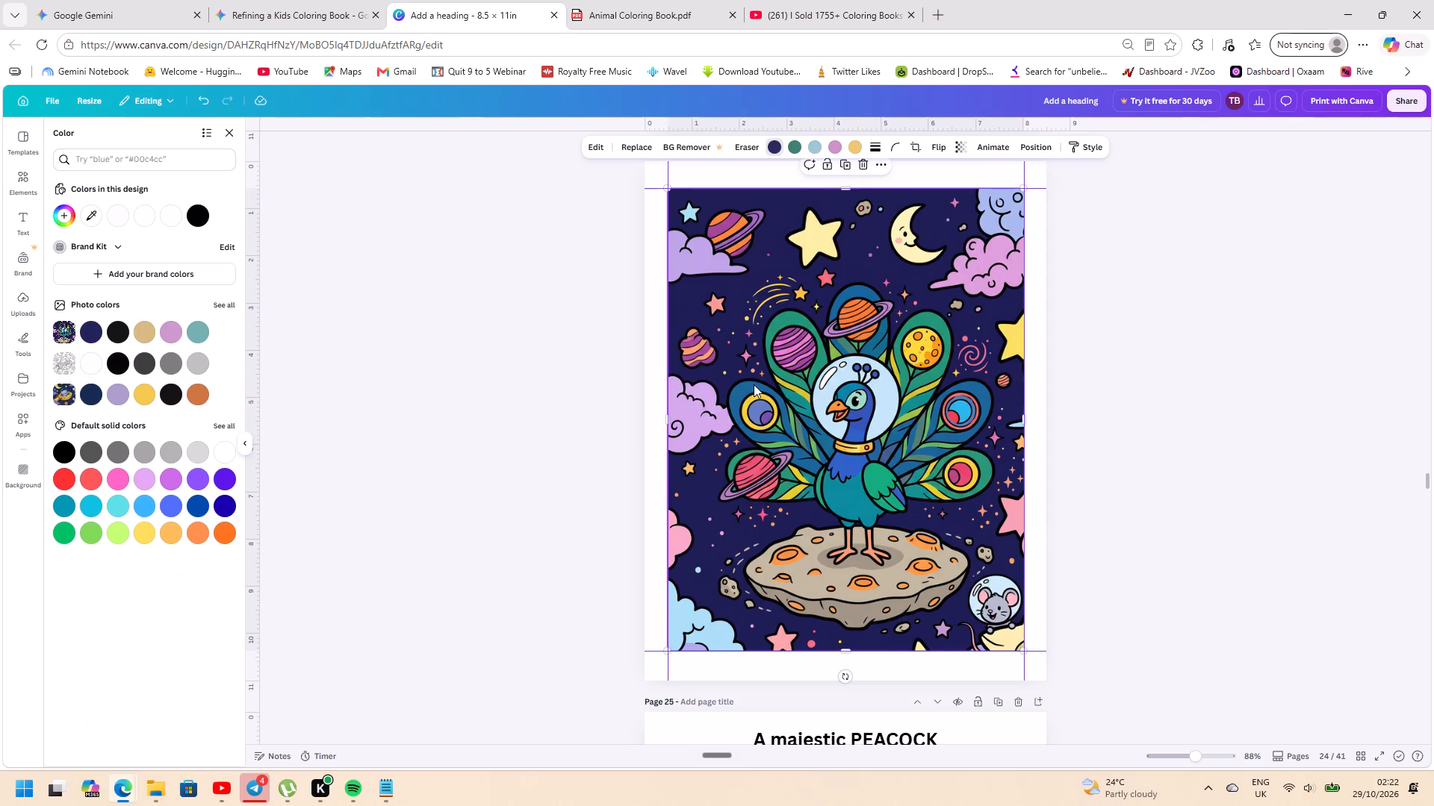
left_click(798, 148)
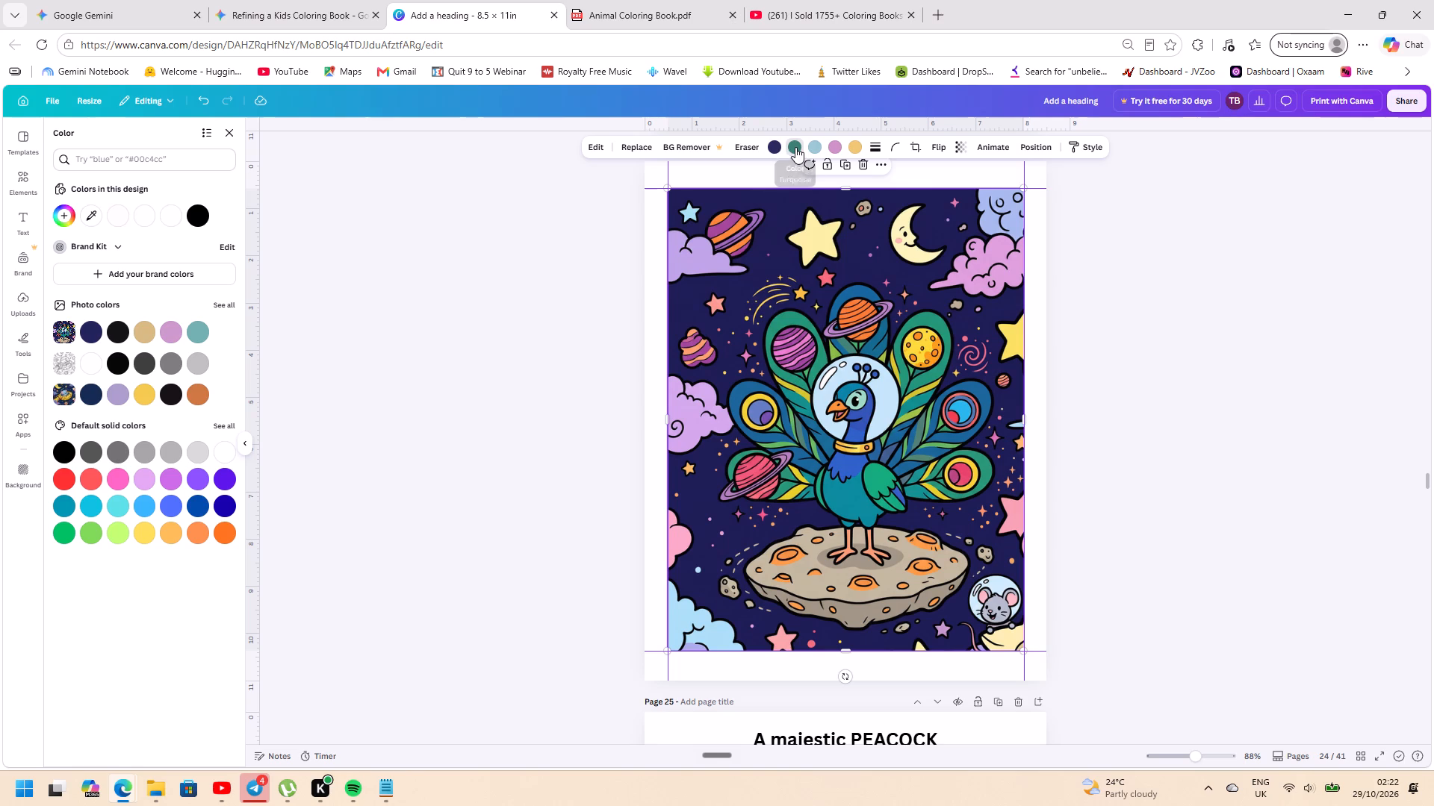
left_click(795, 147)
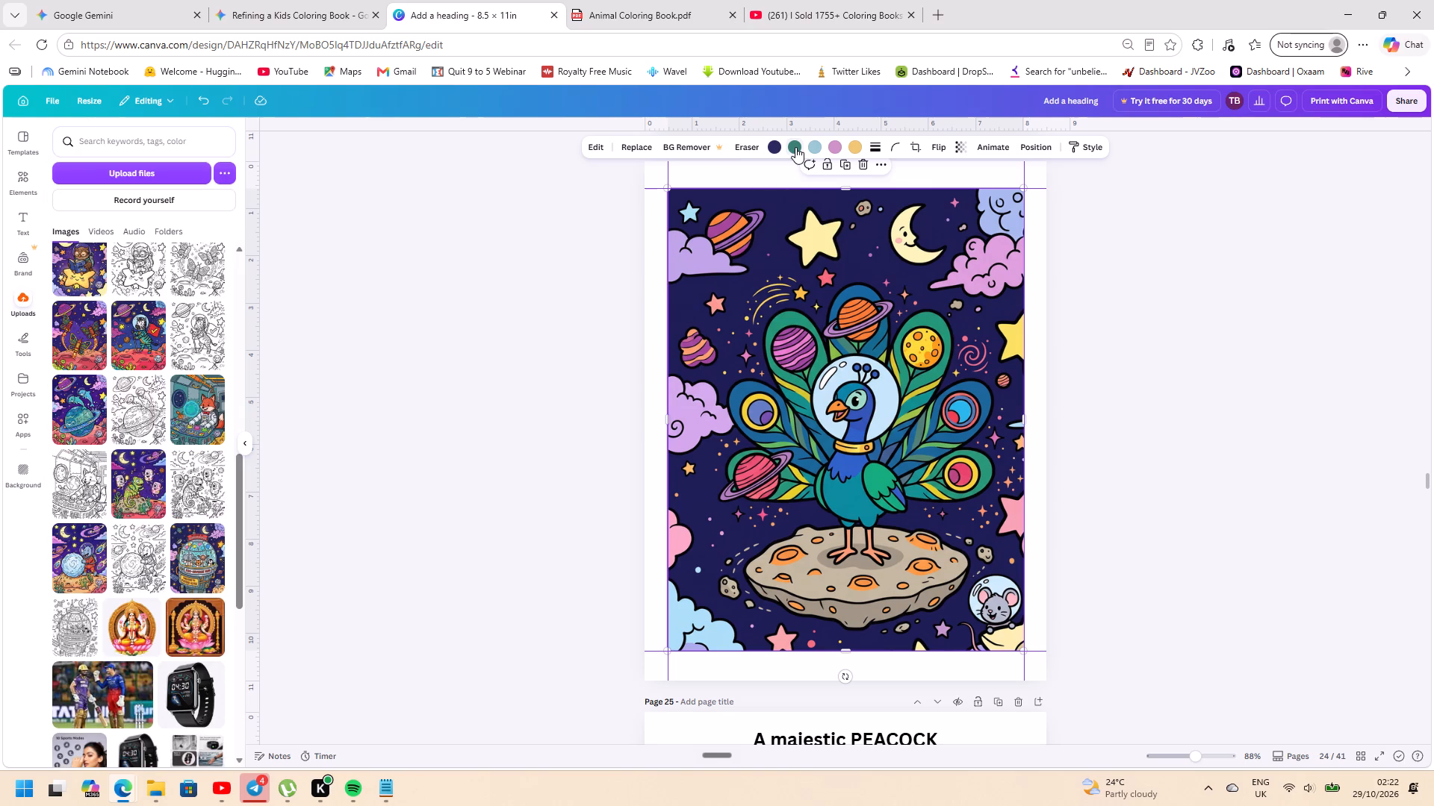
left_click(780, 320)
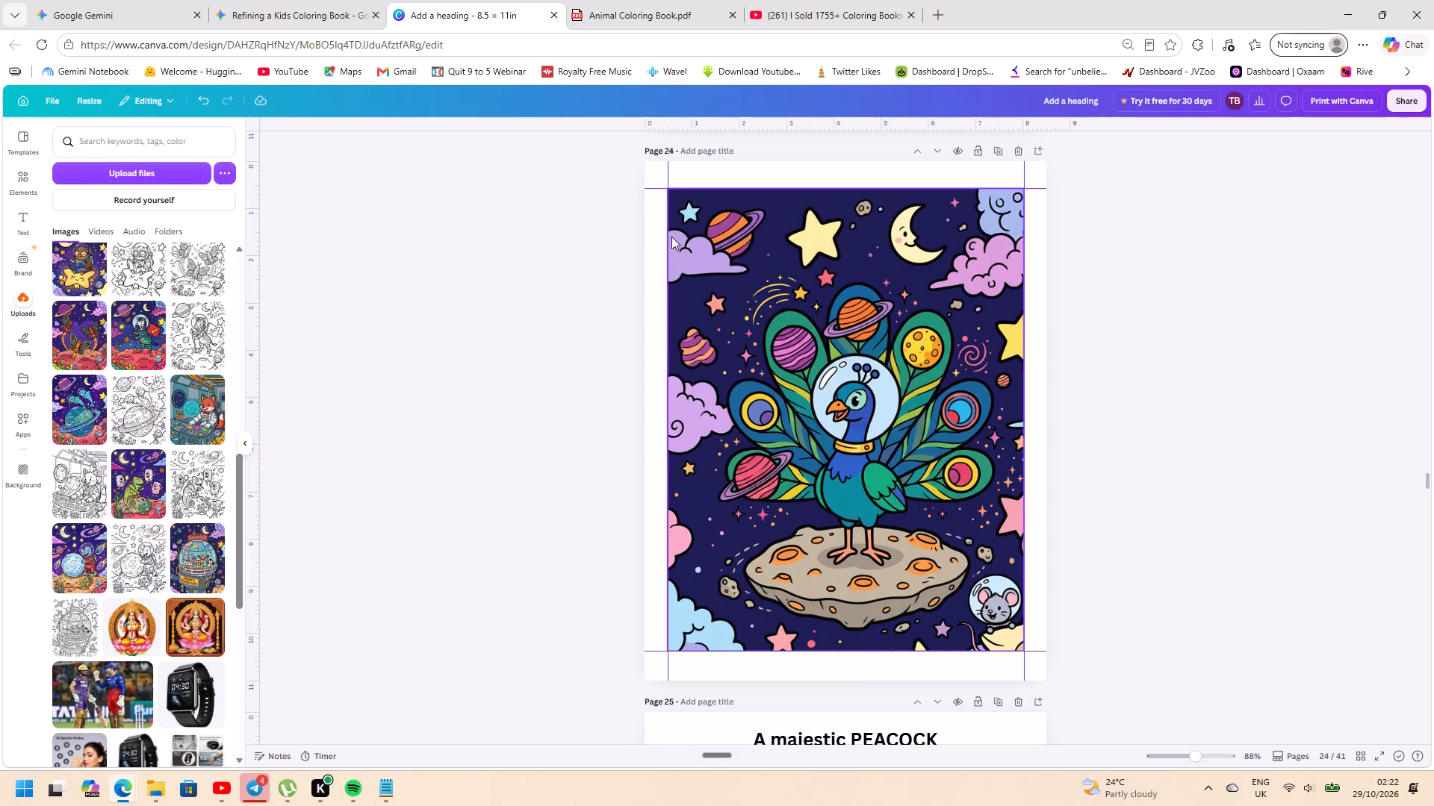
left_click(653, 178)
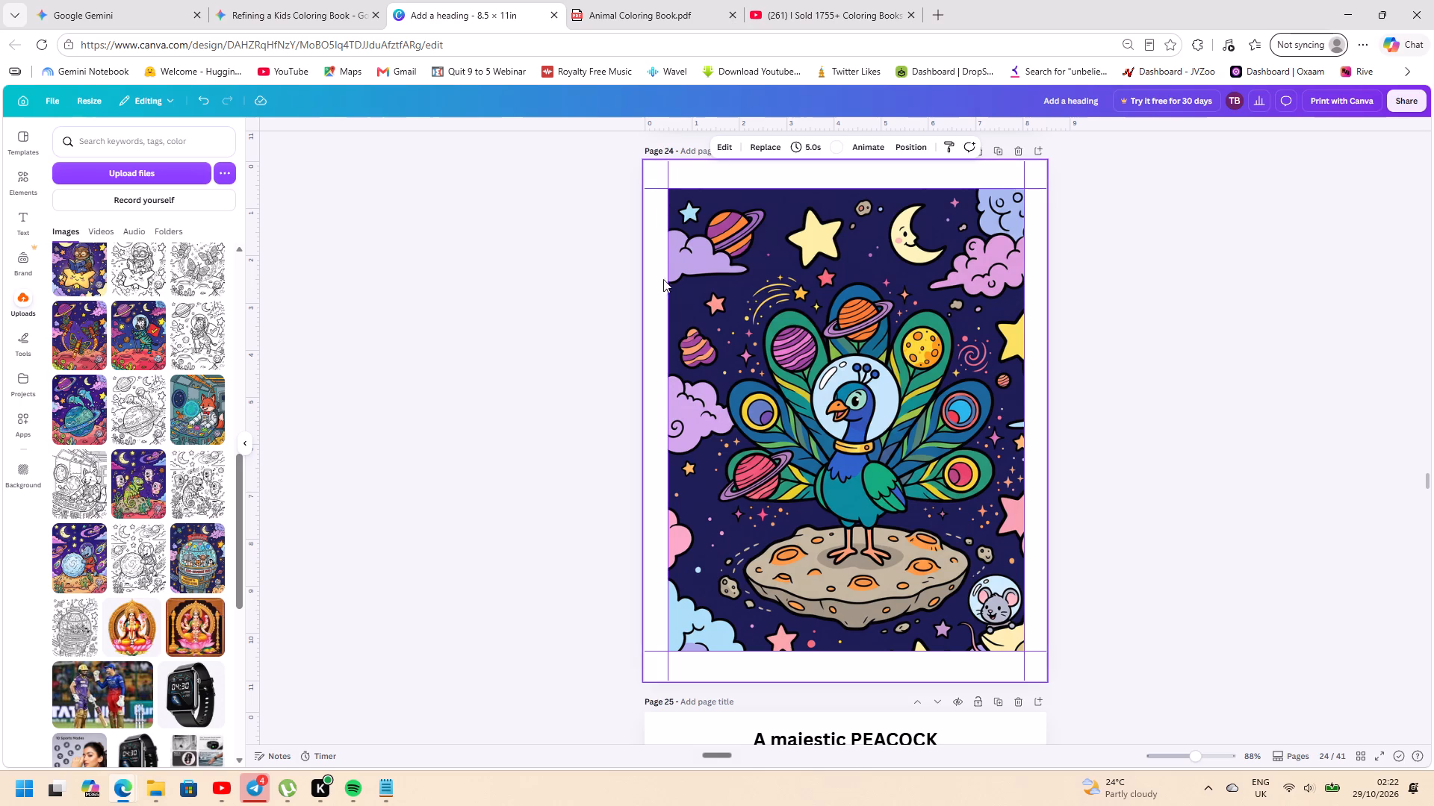
Move page 25's peacock line art up to the top margin guide and stretch its edges to the other margin guides.
scroll(668, 487, "down", 1)
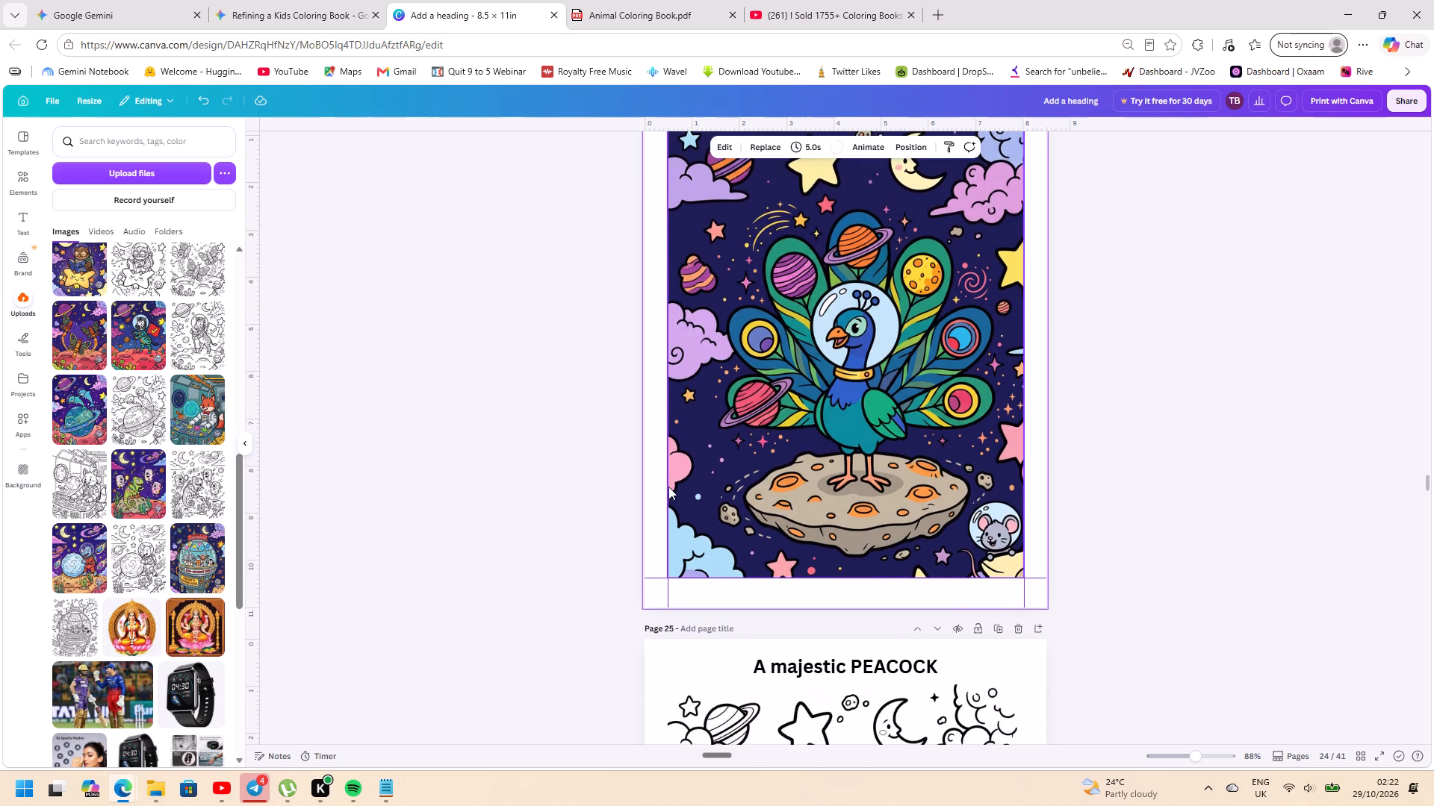
scroll(668, 487, "down", 5)
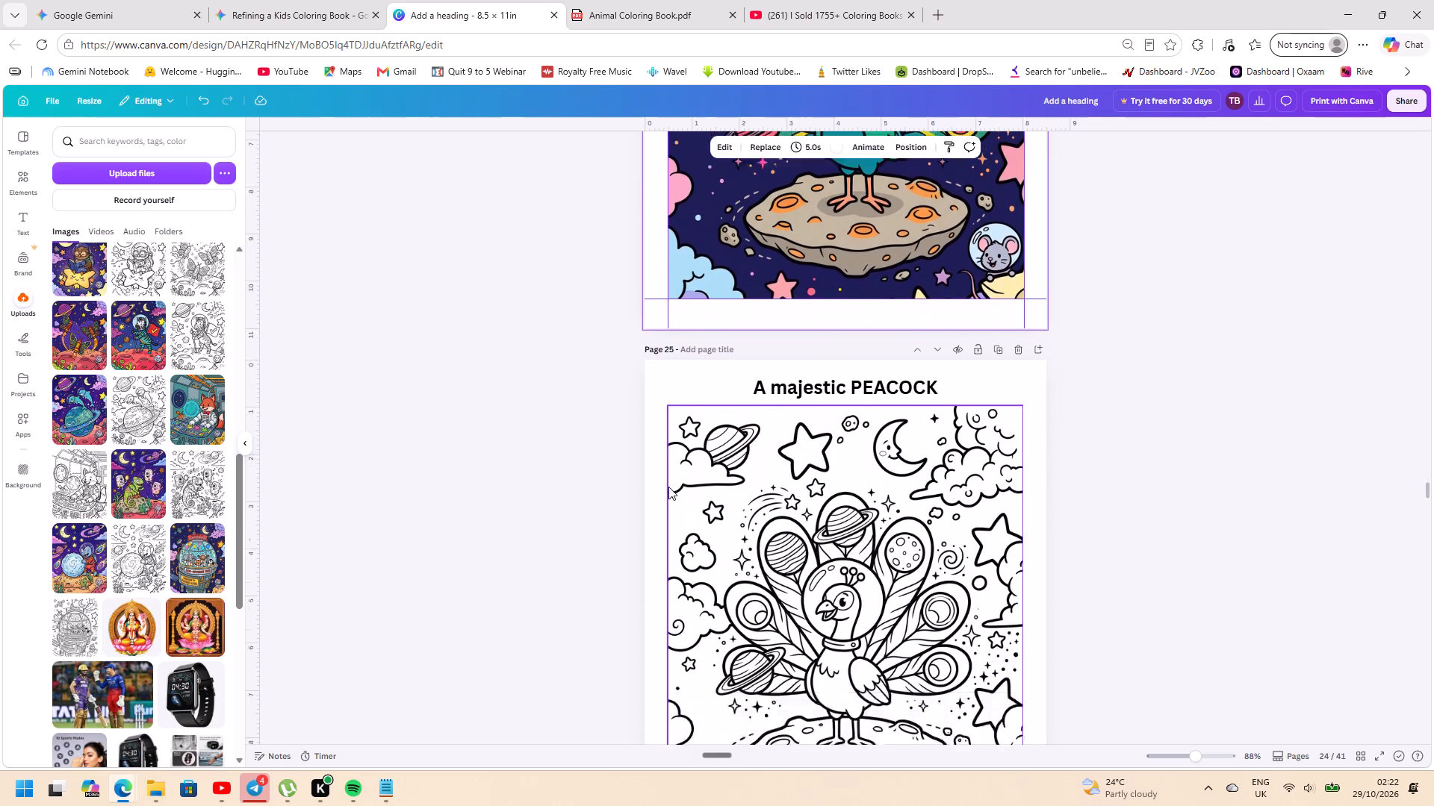
scroll(668, 487, "down", 1)
left_click_drag(812, 469, 813, 454)
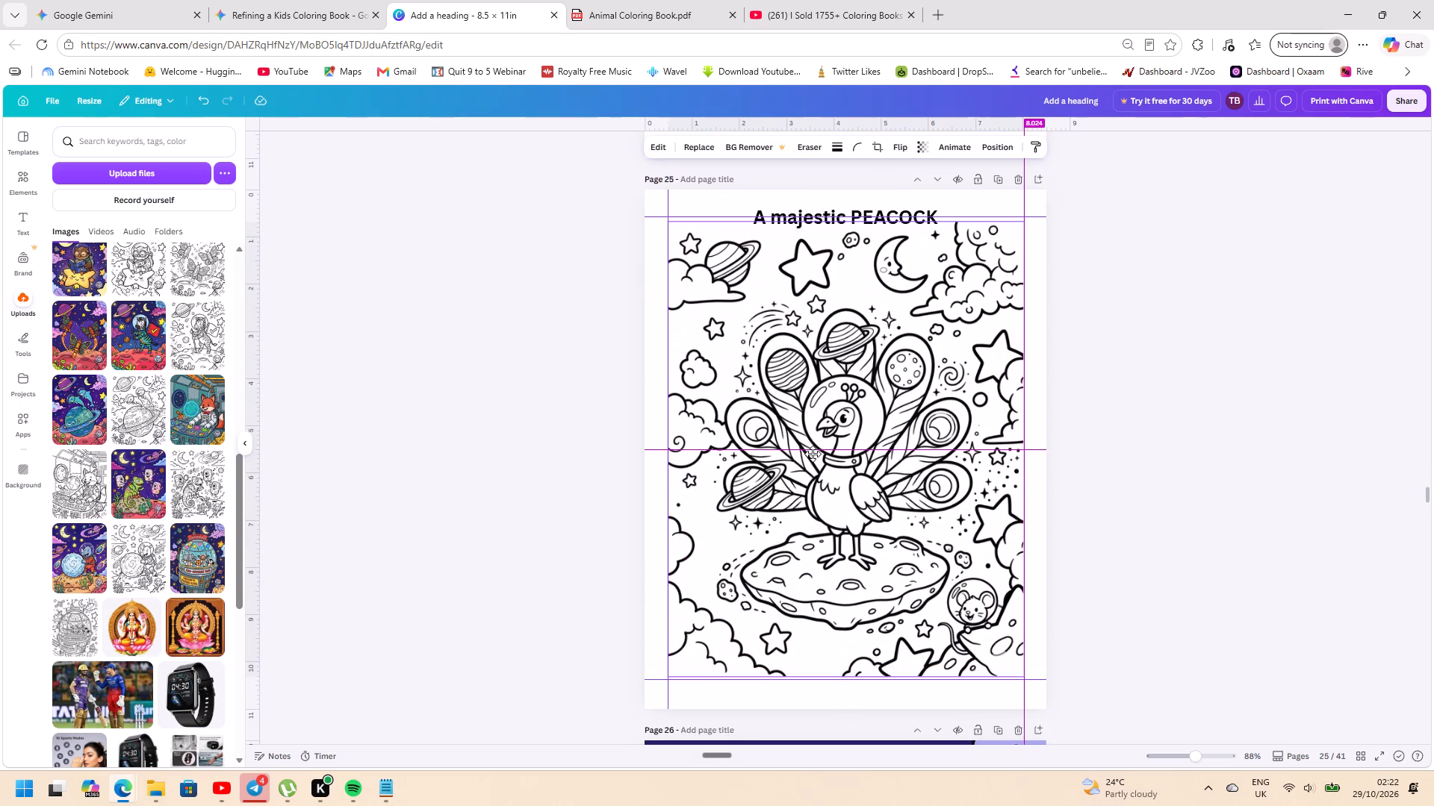
left_click_drag(813, 454, 813, 452)
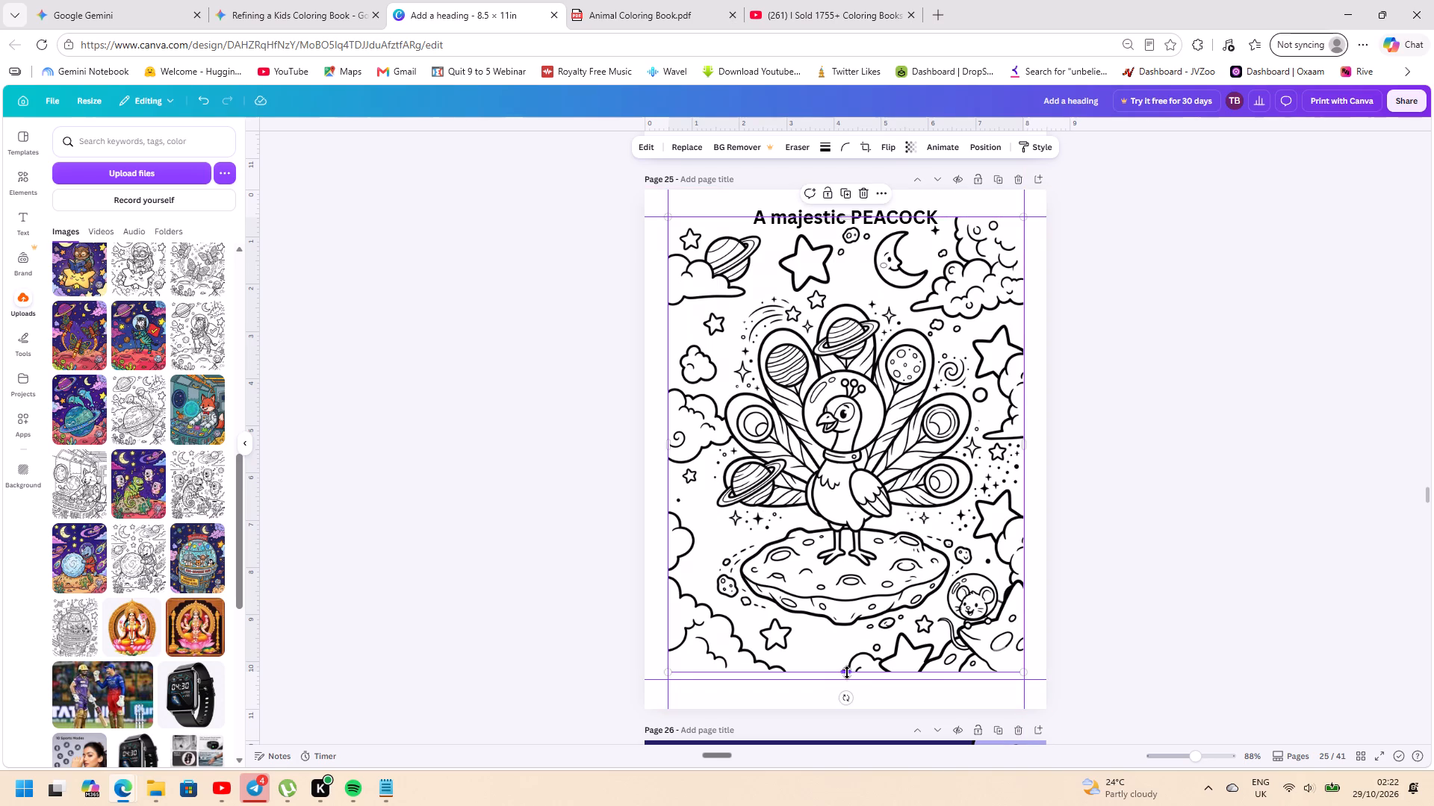
left_click(847, 672)
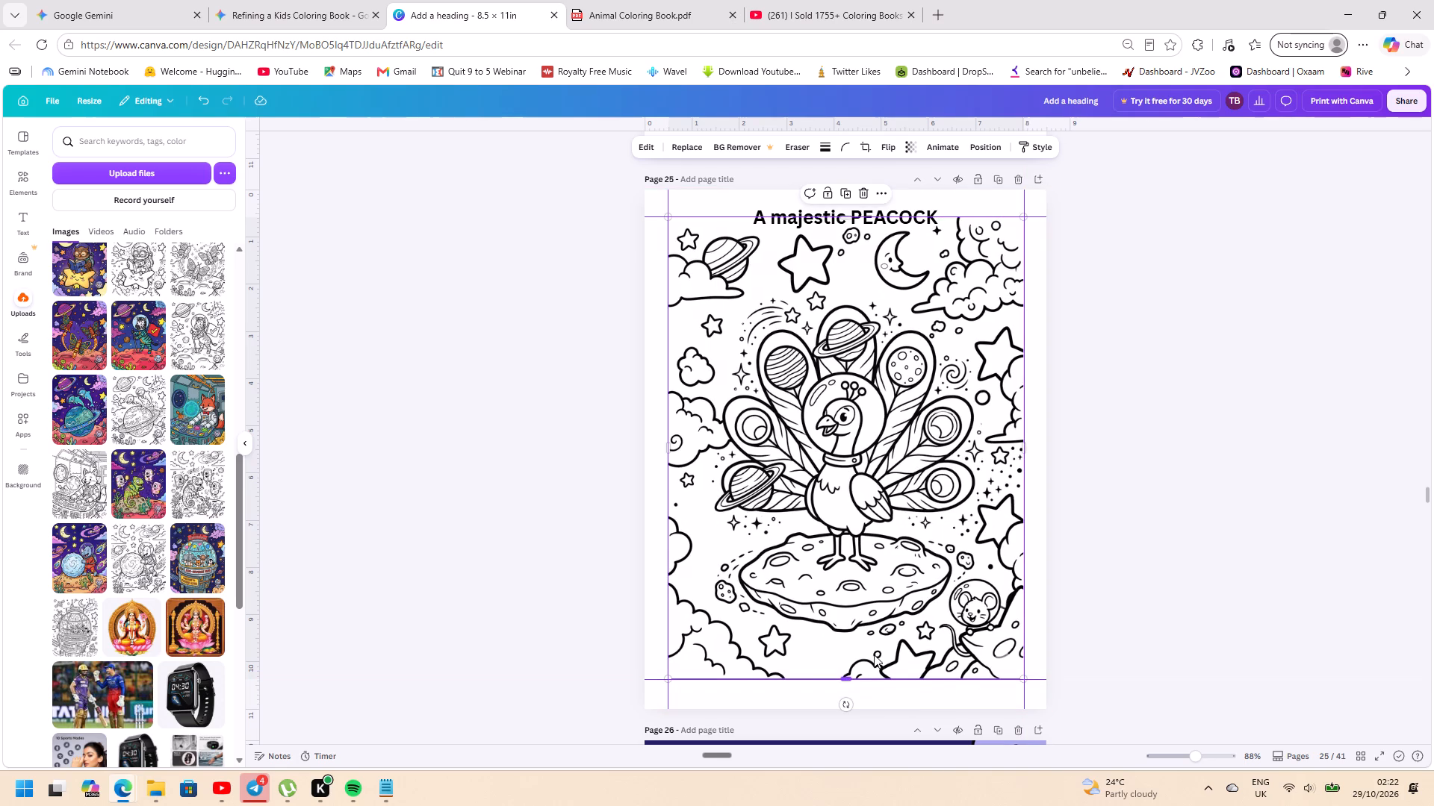
left_click(1023, 449)
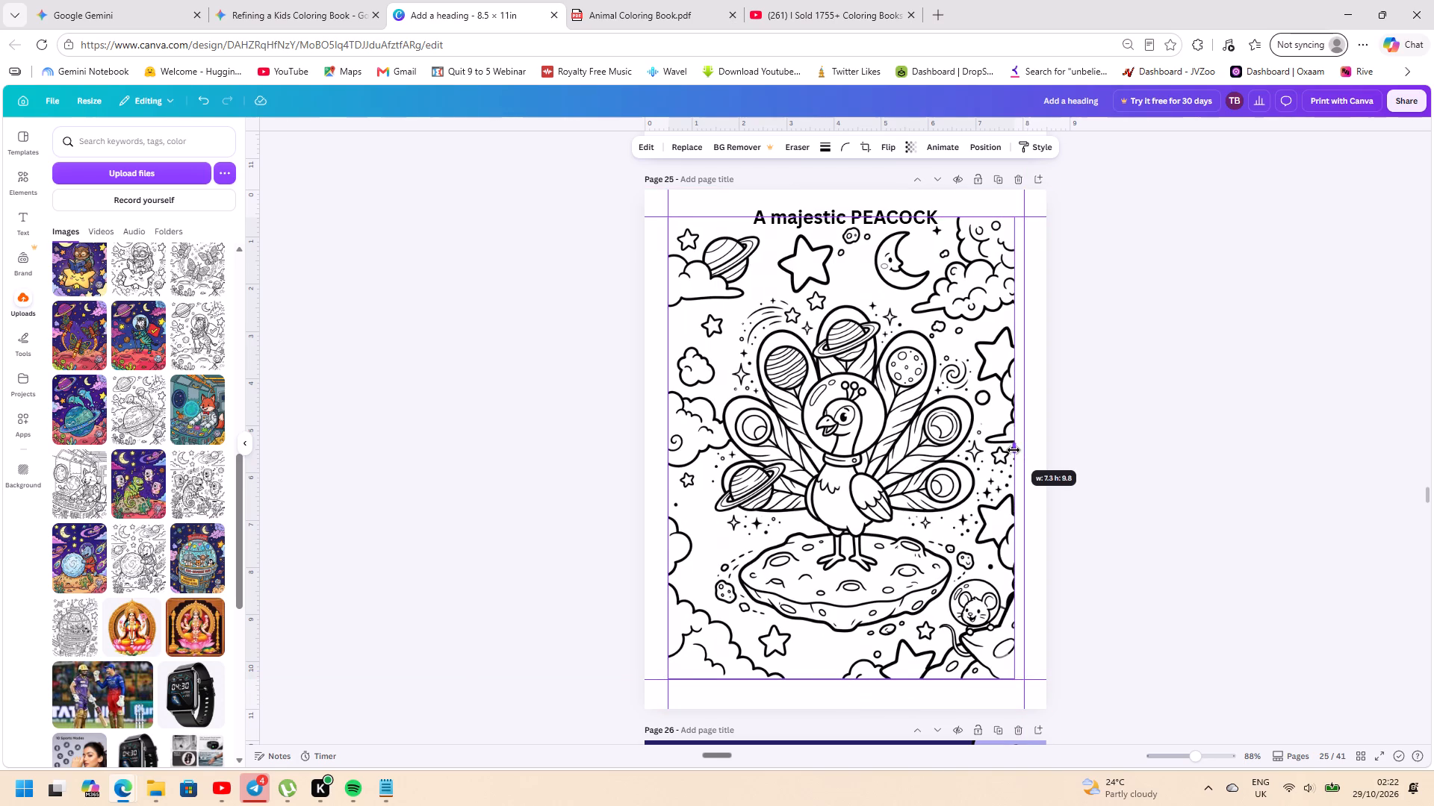
left_click(670, 449)
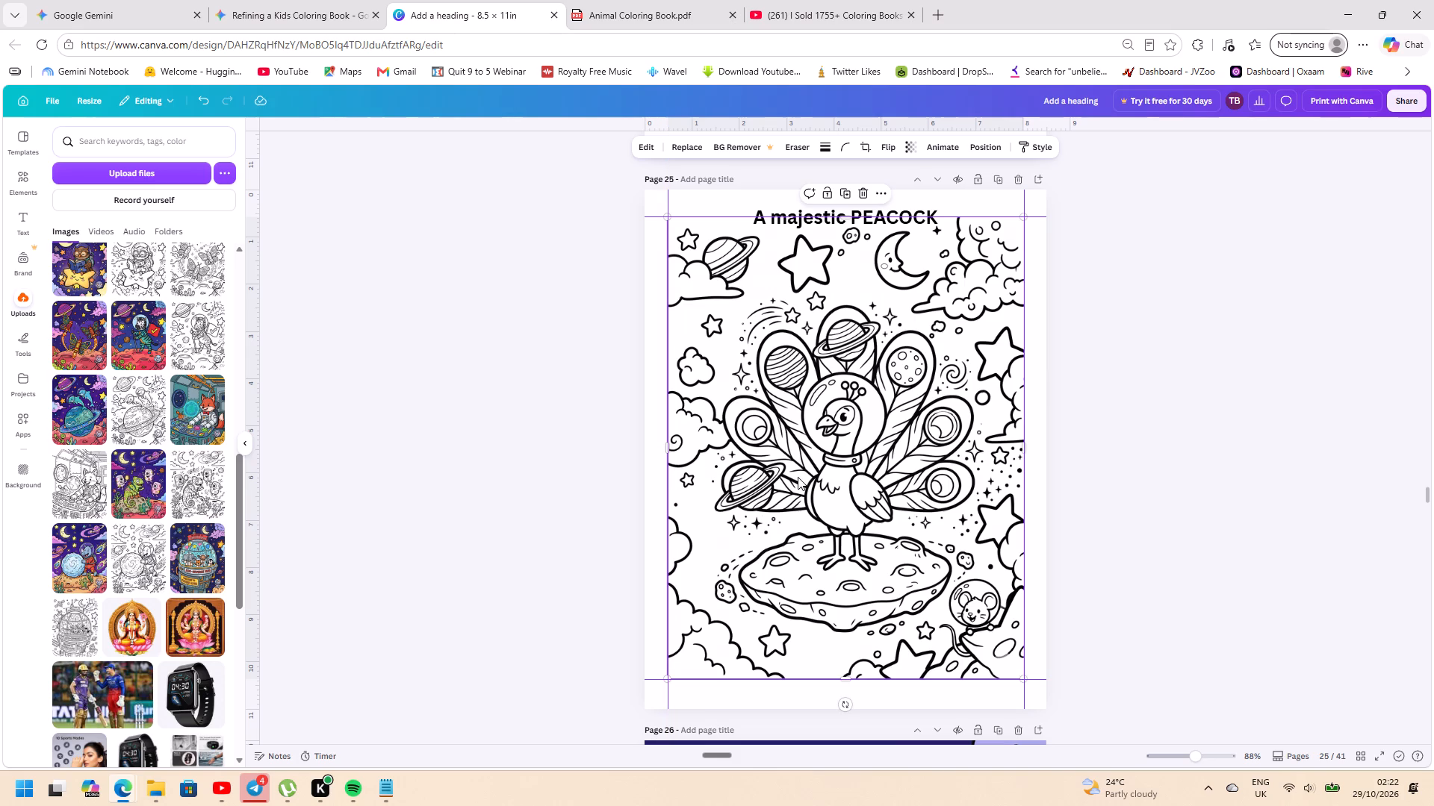
Shorten page 25's title to PEACOCK and narrow its text box to fit the single word.
left_click(812, 222)
double_click(810, 222)
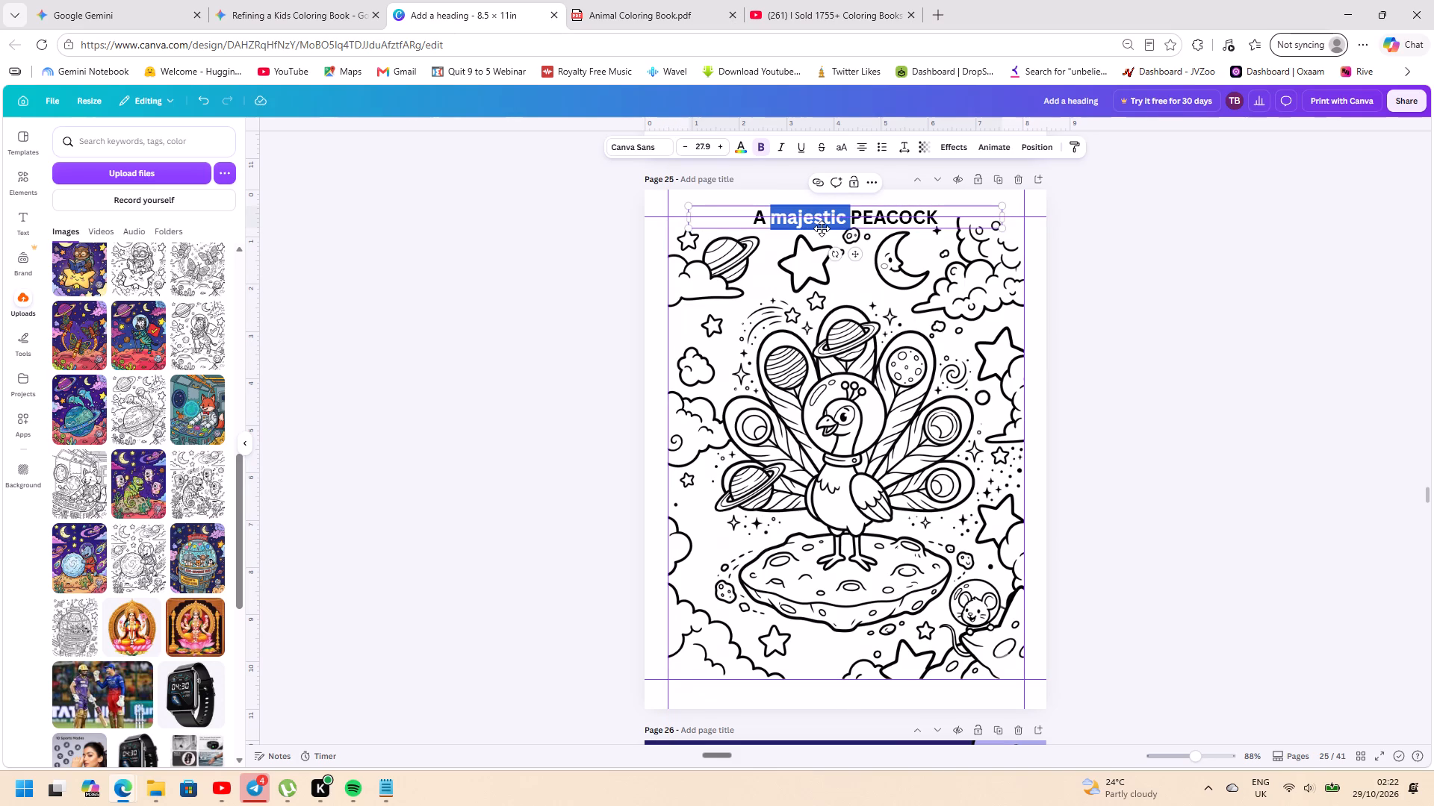
key("Right")
key("ctrl+shift+Left")
key("ctrl+shift+Left")
key("Delete")
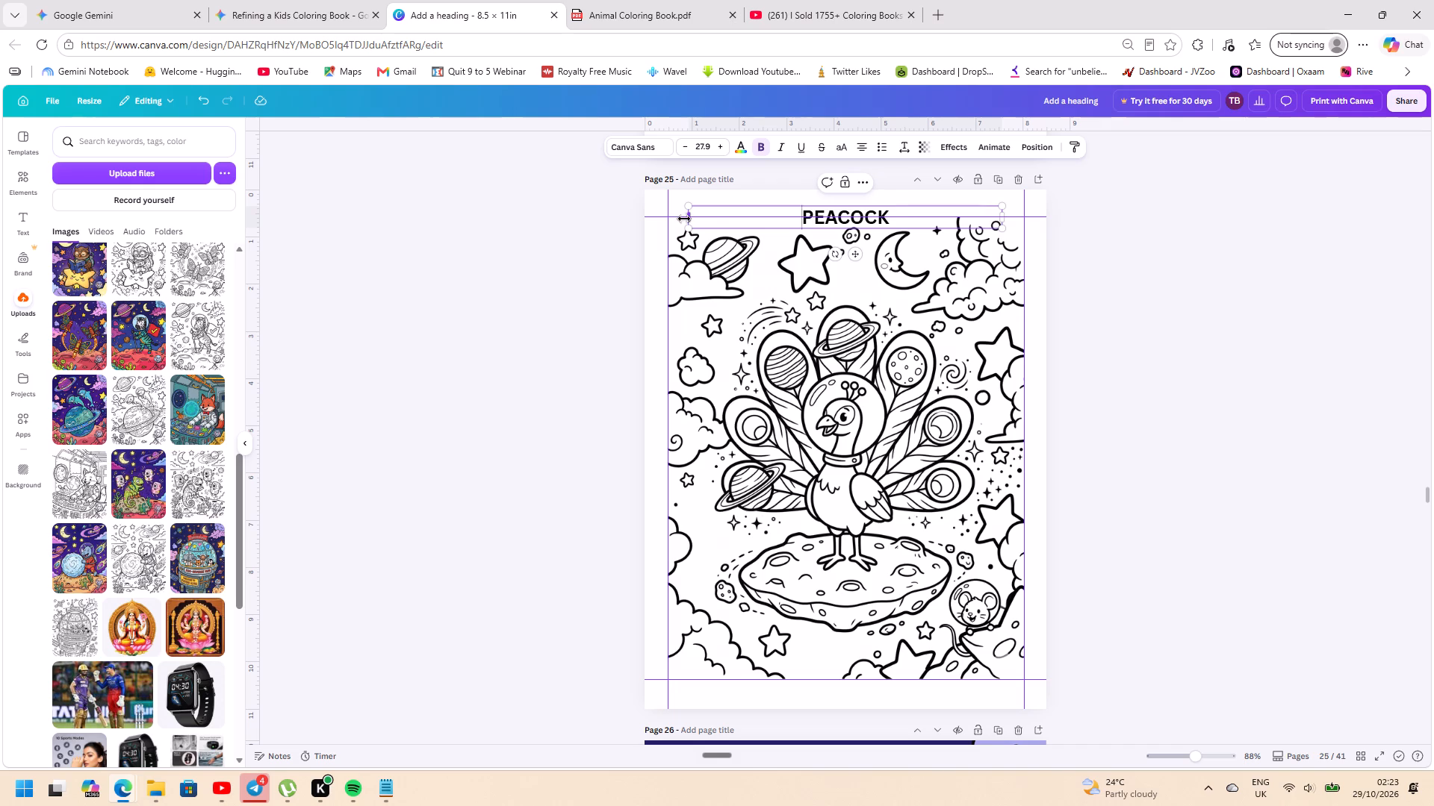
left_click_drag(683, 217, 896, 215)
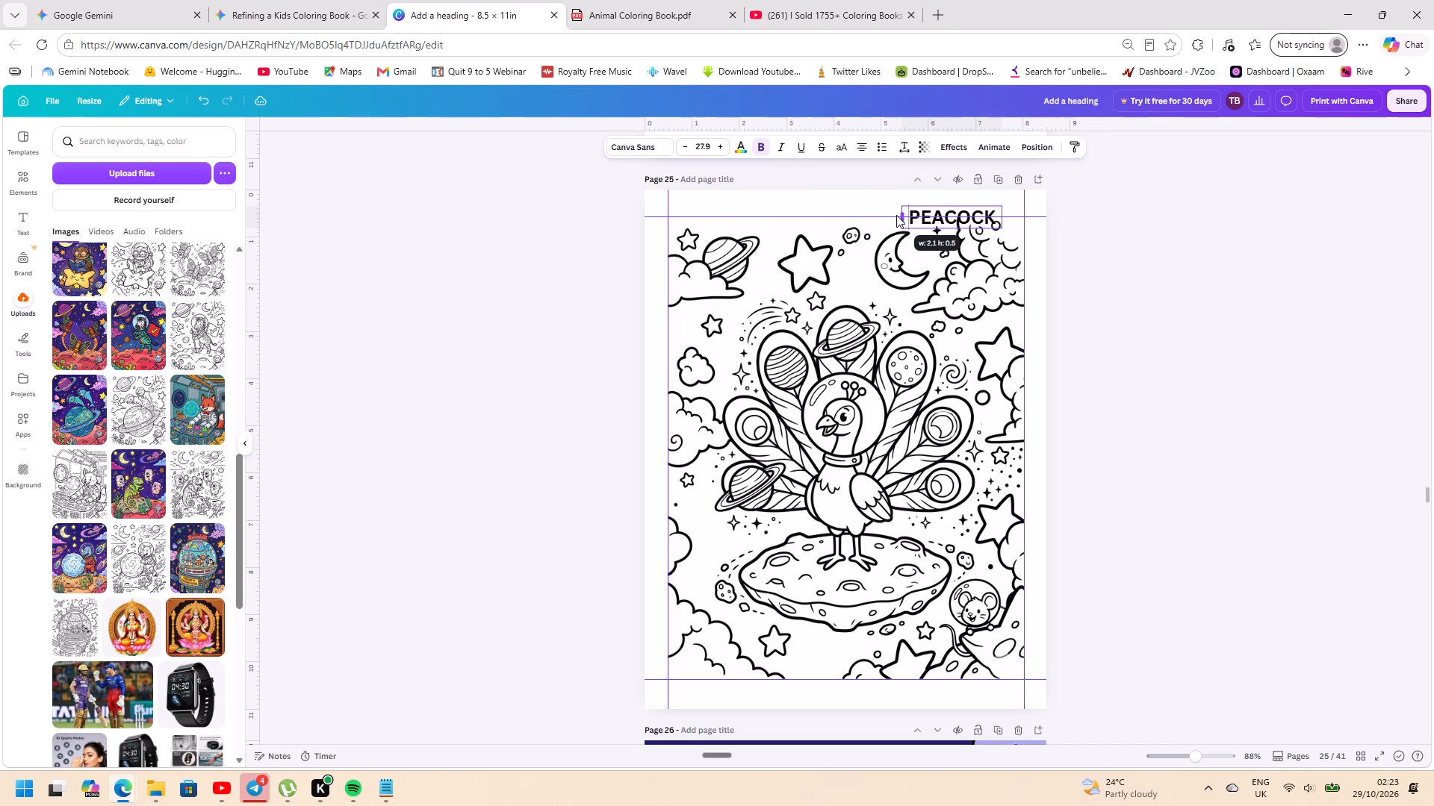
left_click_drag(896, 215, 901, 214)
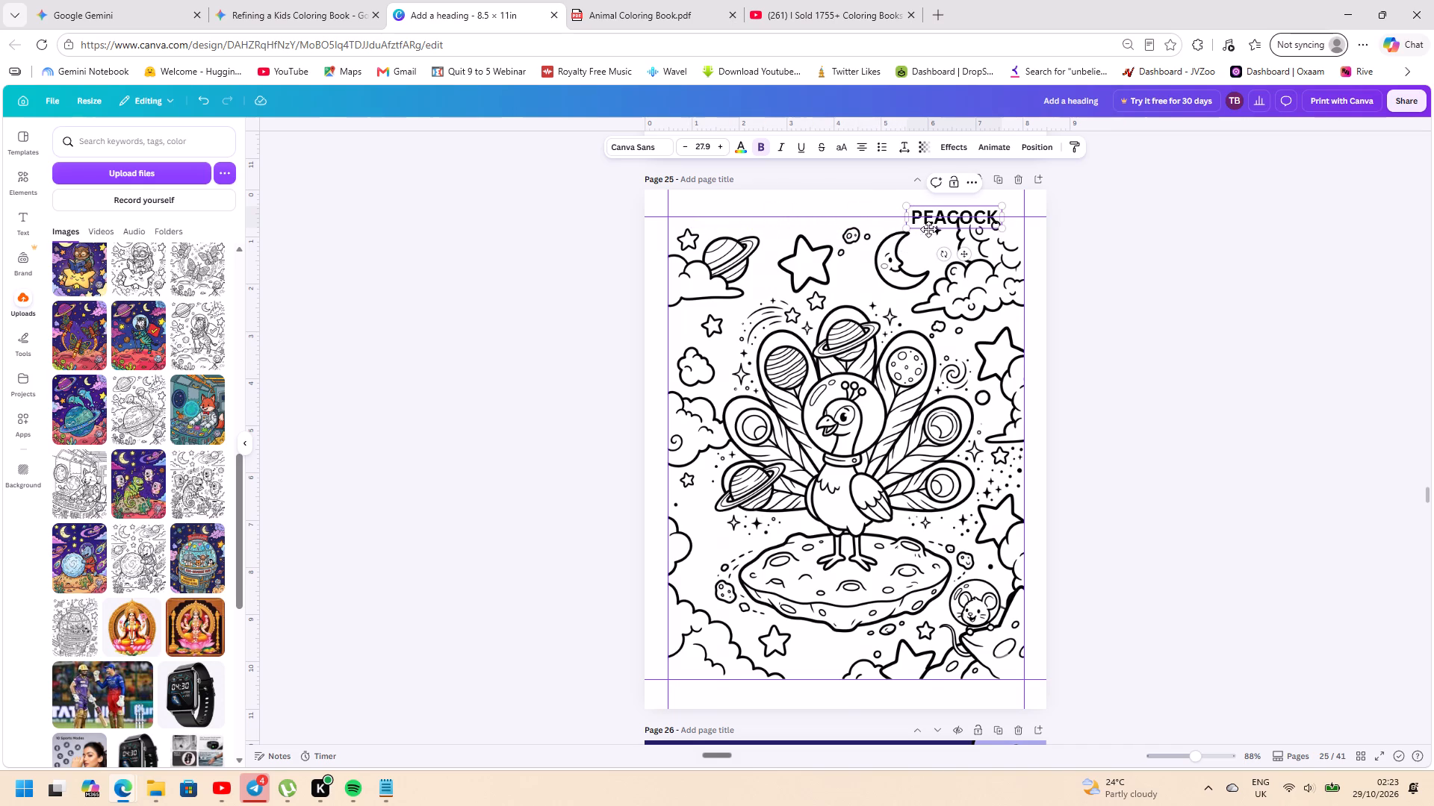
Fine-tune the edges of page 25's peacock line art so they align with the margin guides.
left_click(927, 252)
left_click(933, 222)
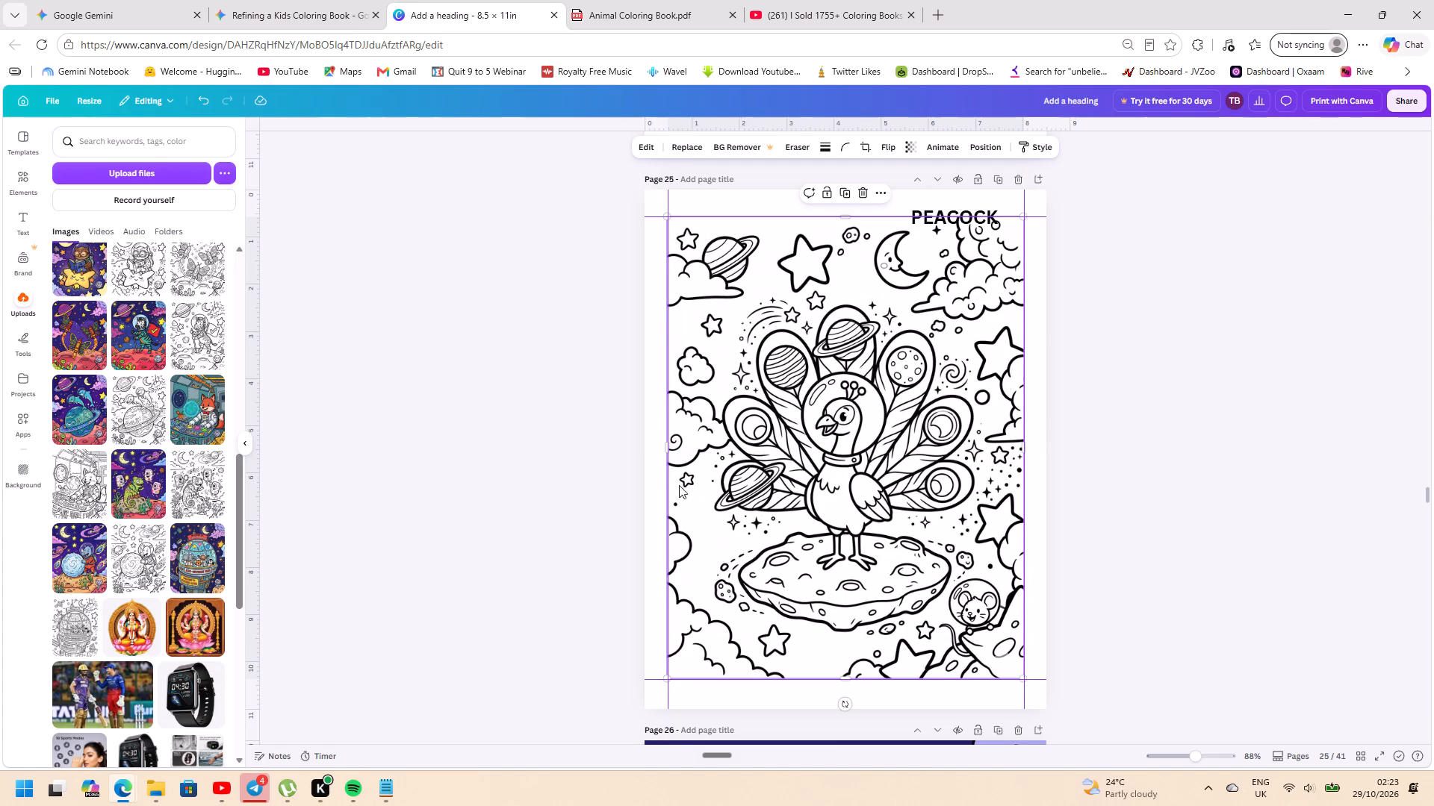
left_click(668, 453)
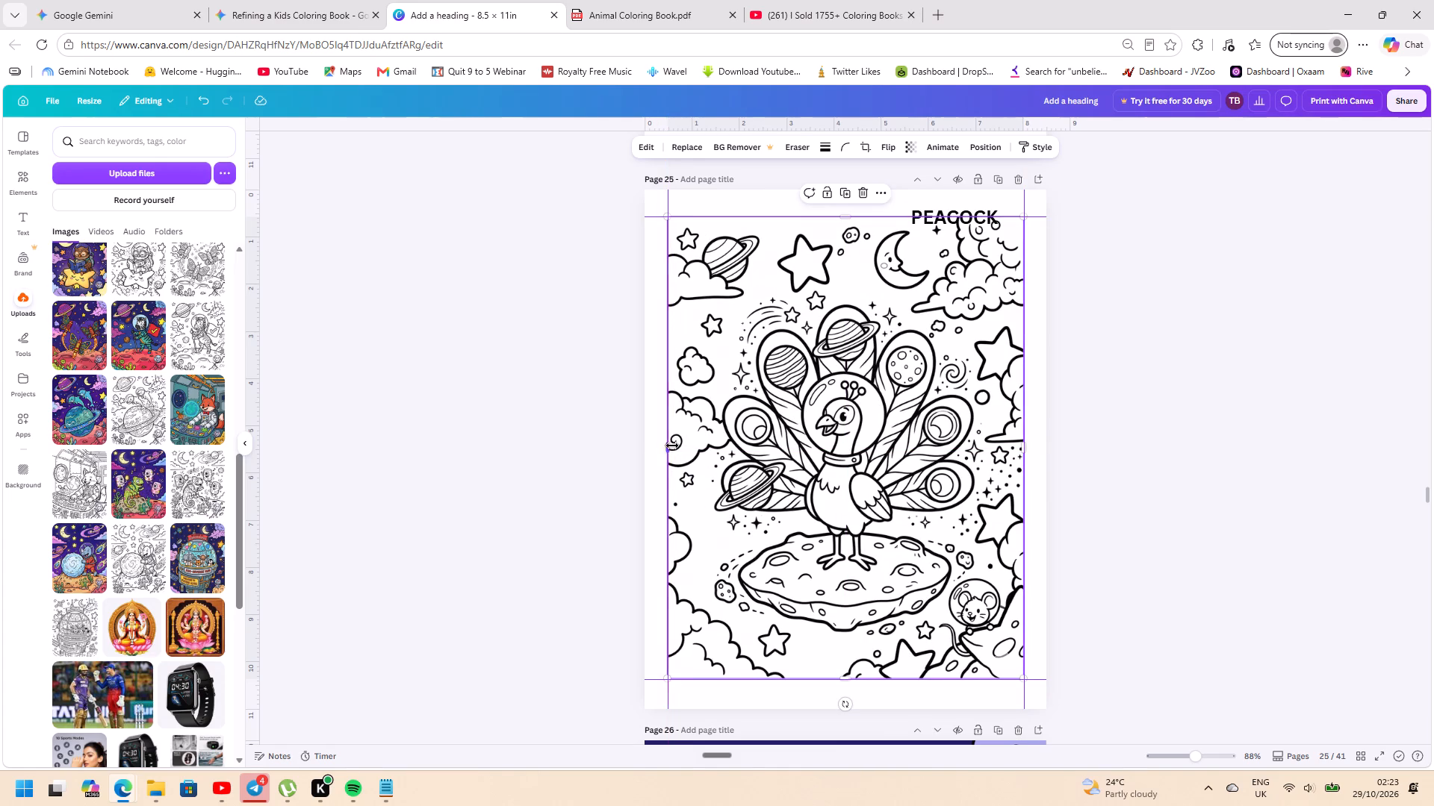
left_click(842, 216)
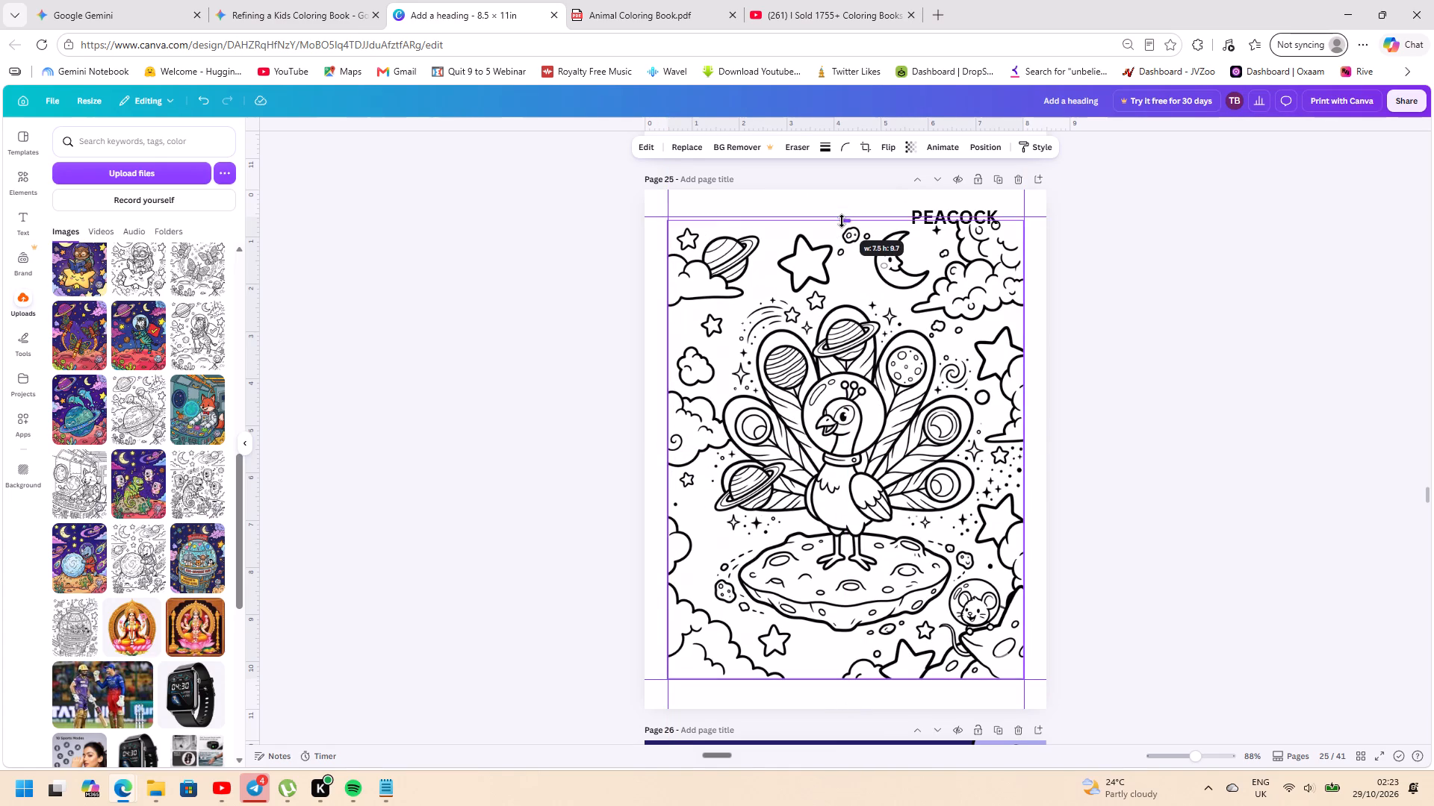
left_click(845, 216)
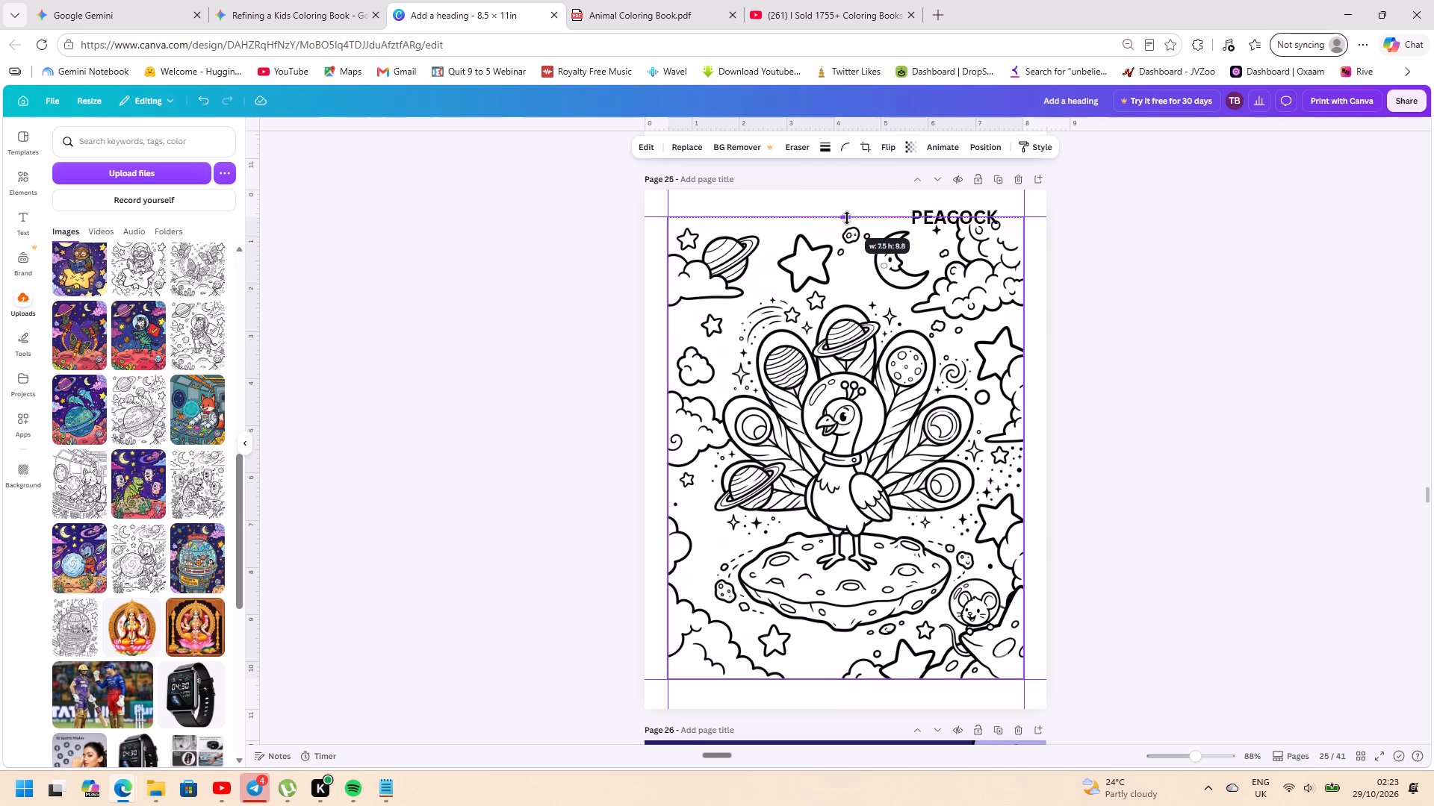
left_click(1019, 452)
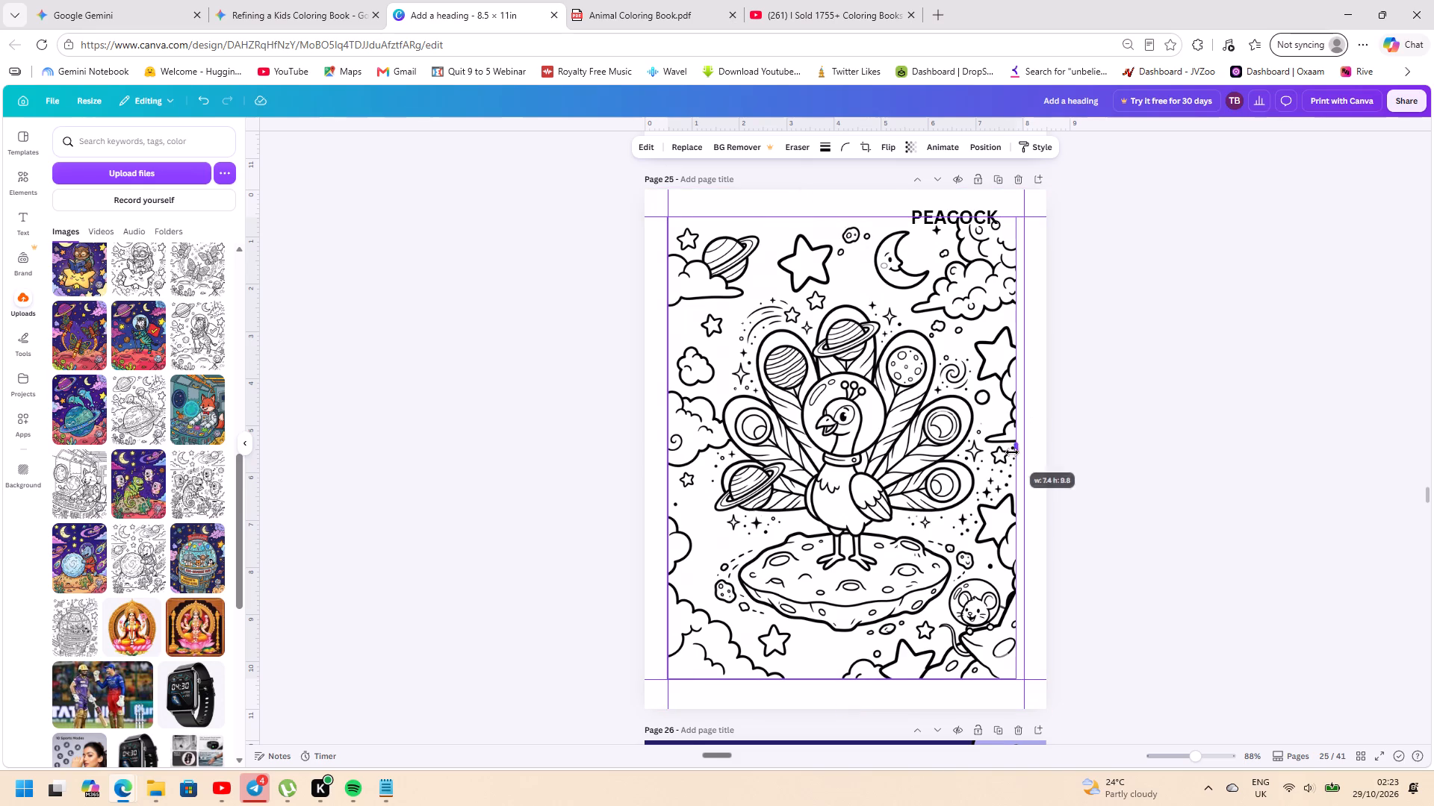
left_click(848, 678)
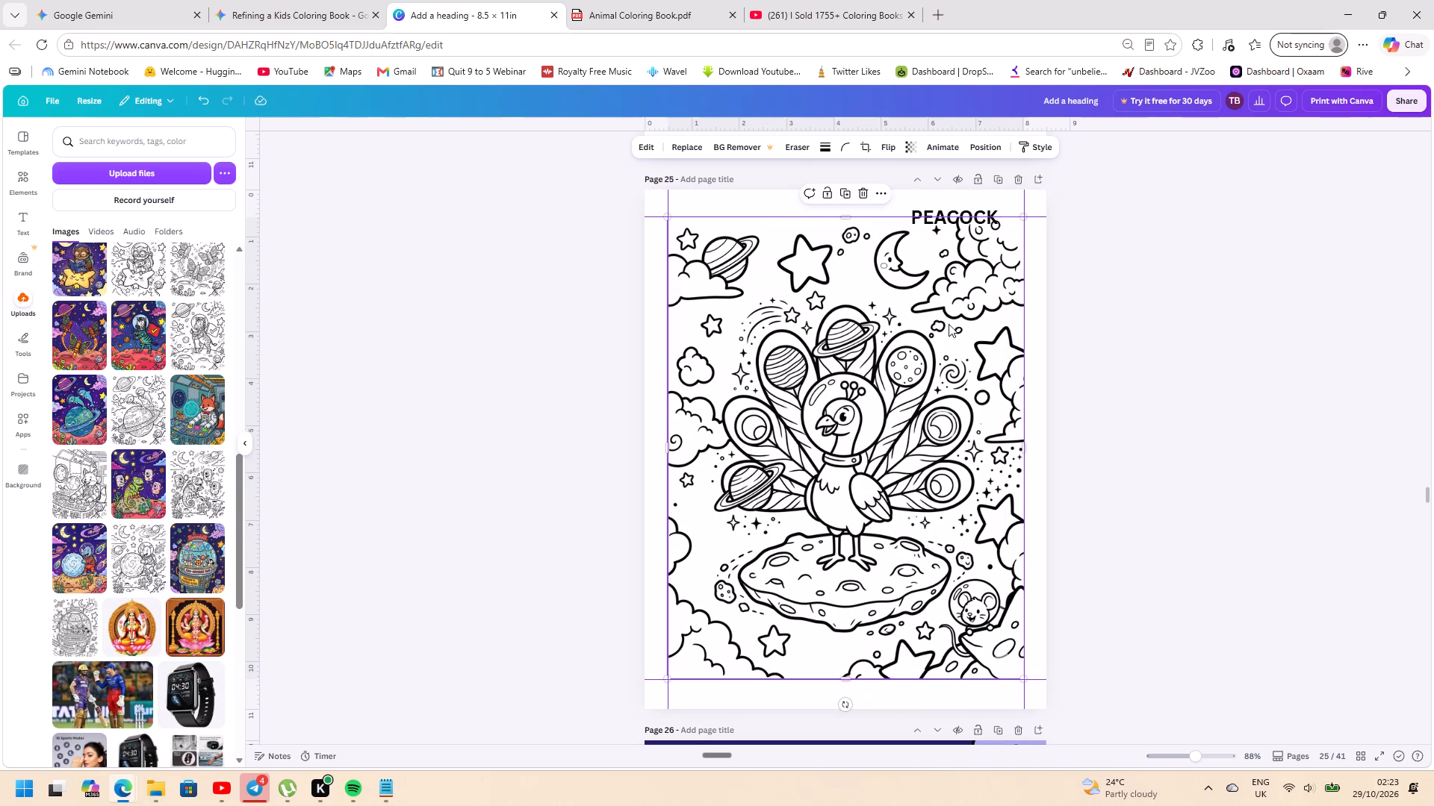
Place page 25's PEACOCK title just below the top margin guide, above the large star beside the ringed planet.
left_click(954, 222)
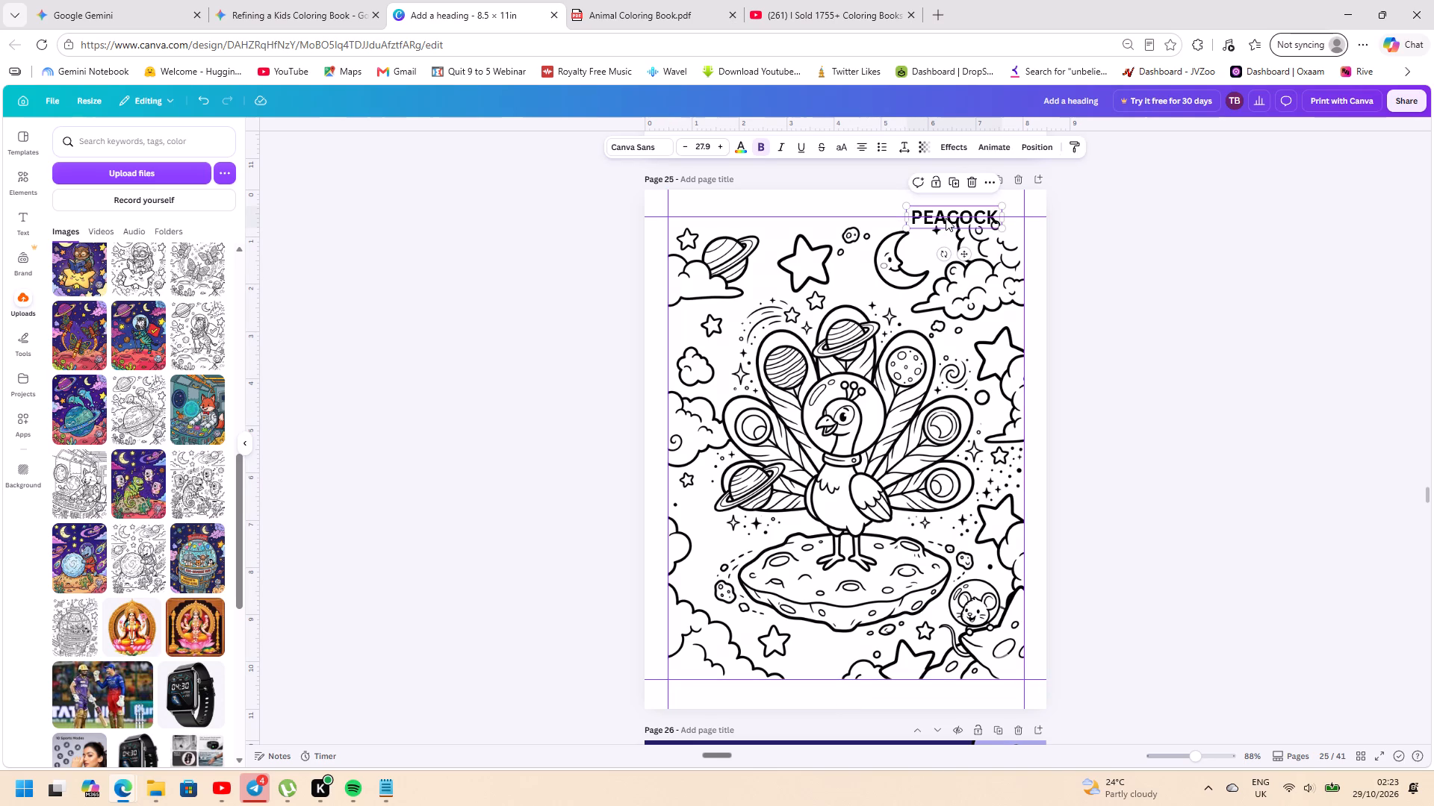
left_click_drag(946, 218, 791, 237)
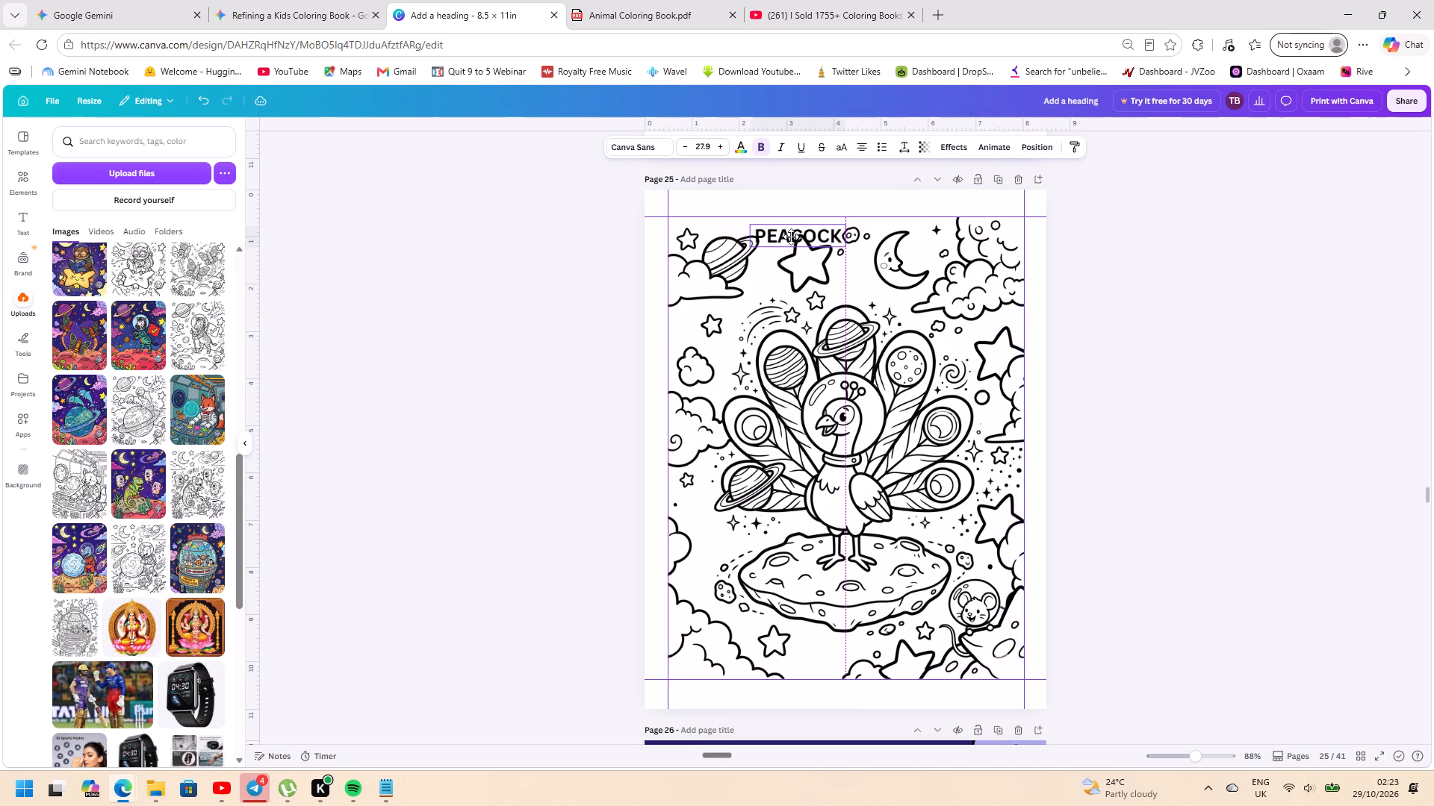
left_click_drag(791, 237, 781, 231)
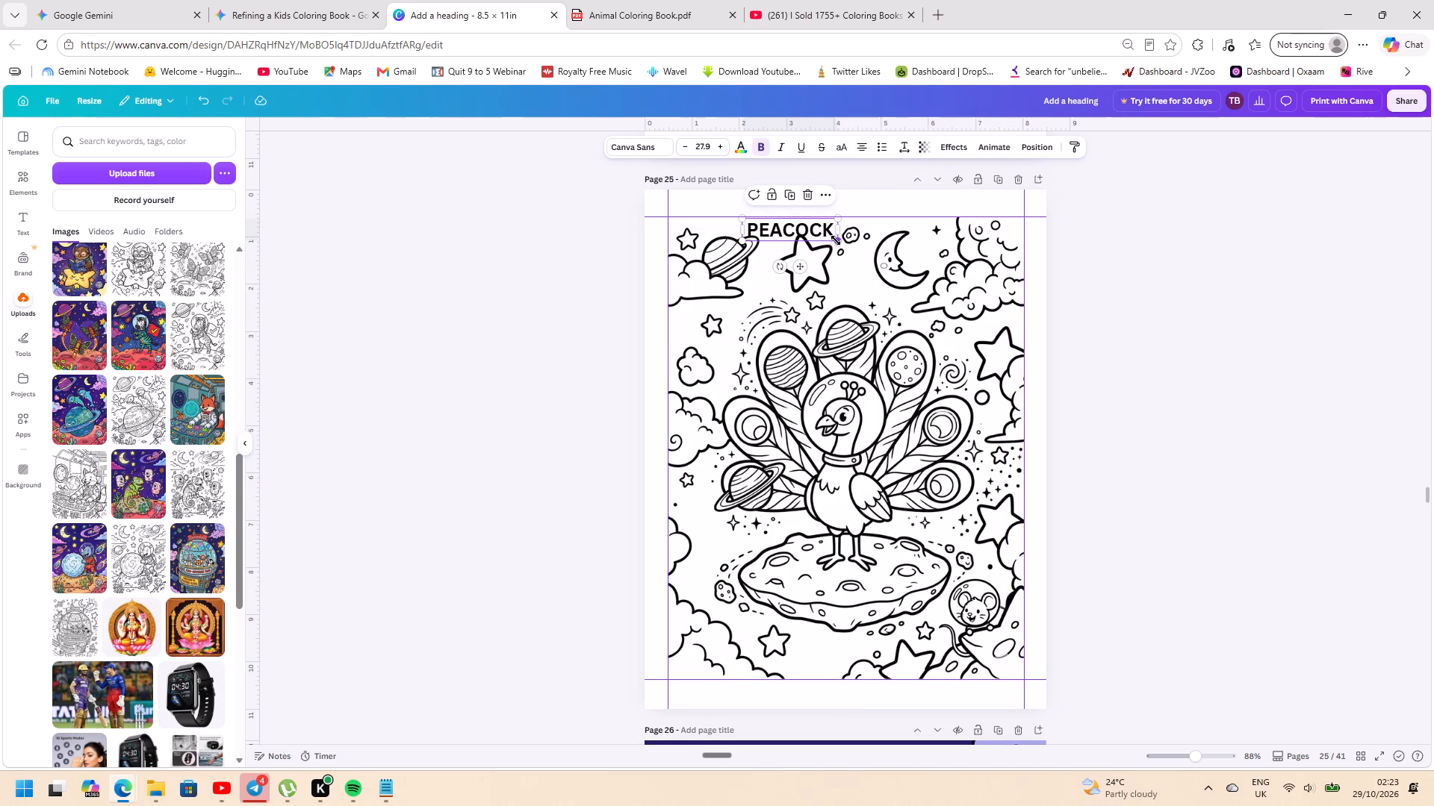
Shrink page 25's PEACOCK title to size 22.5 and shift it toward the ringed planet, just below the top margin guide.
left_click_drag(836, 240, 821, 237)
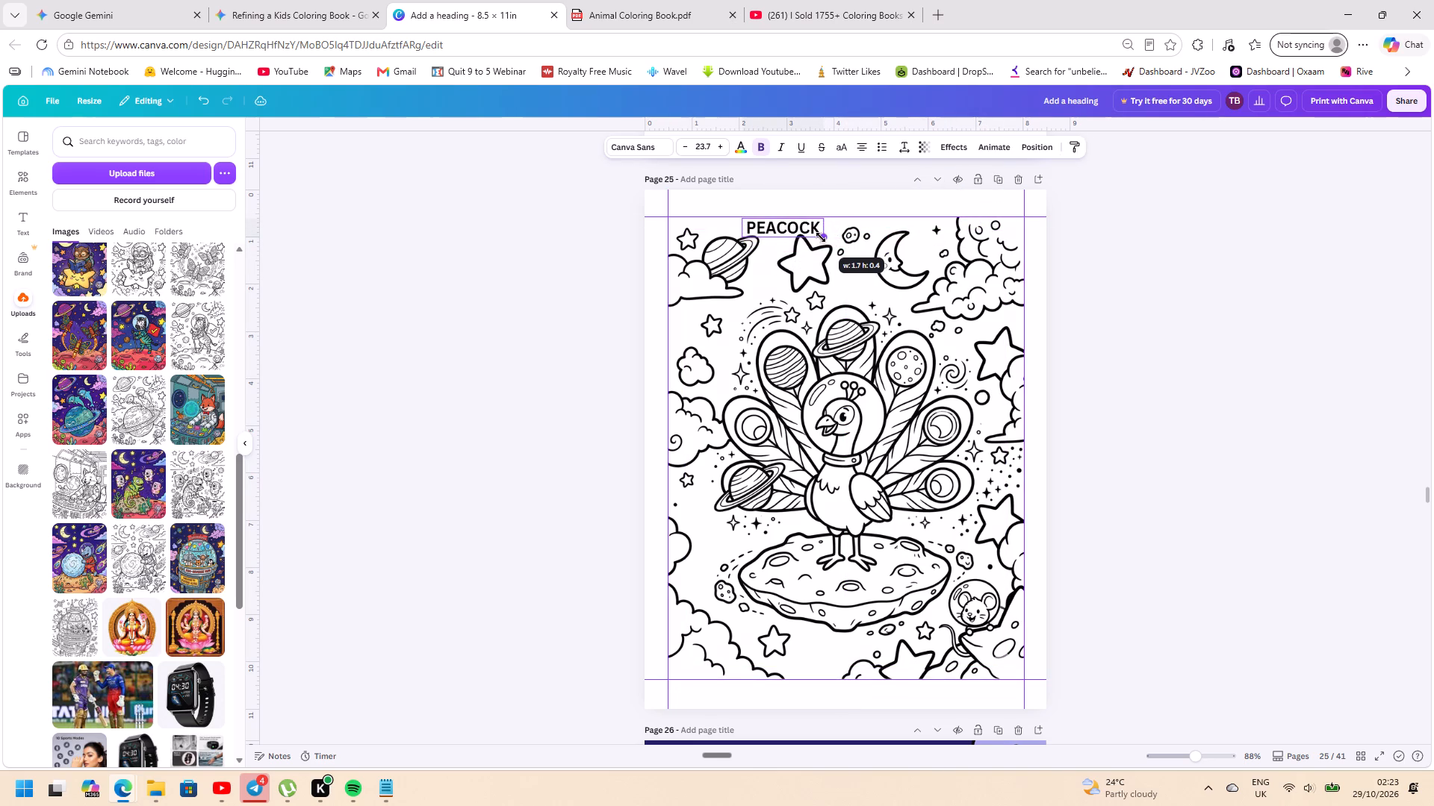
left_click_drag(821, 237, 817, 236)
left_click_drag(786, 232, 778, 231)
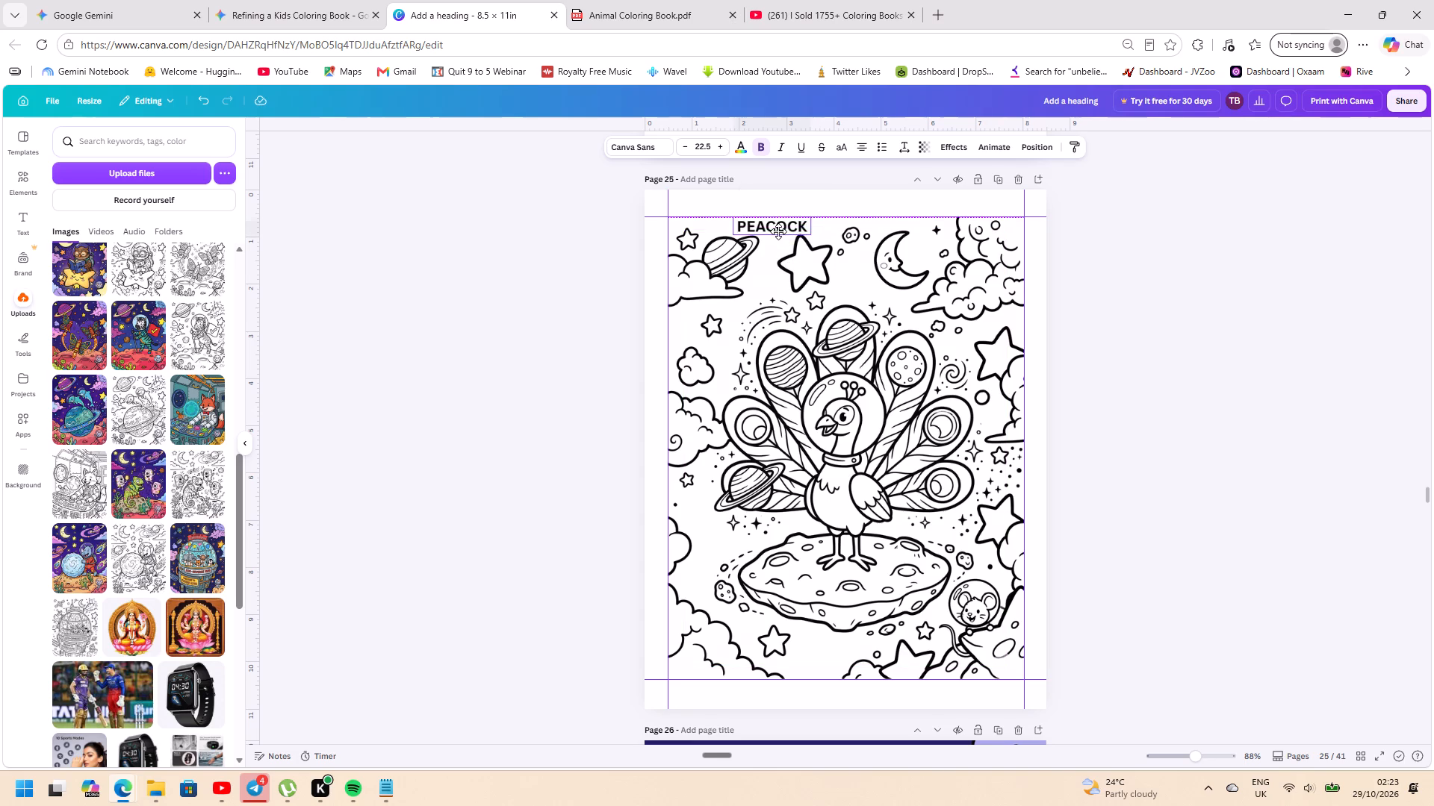
left_click_drag(778, 231, 778, 231)
Fine-tune the side edge of page 25's peacock line art so it lines up with the margin guide.
left_click(841, 261)
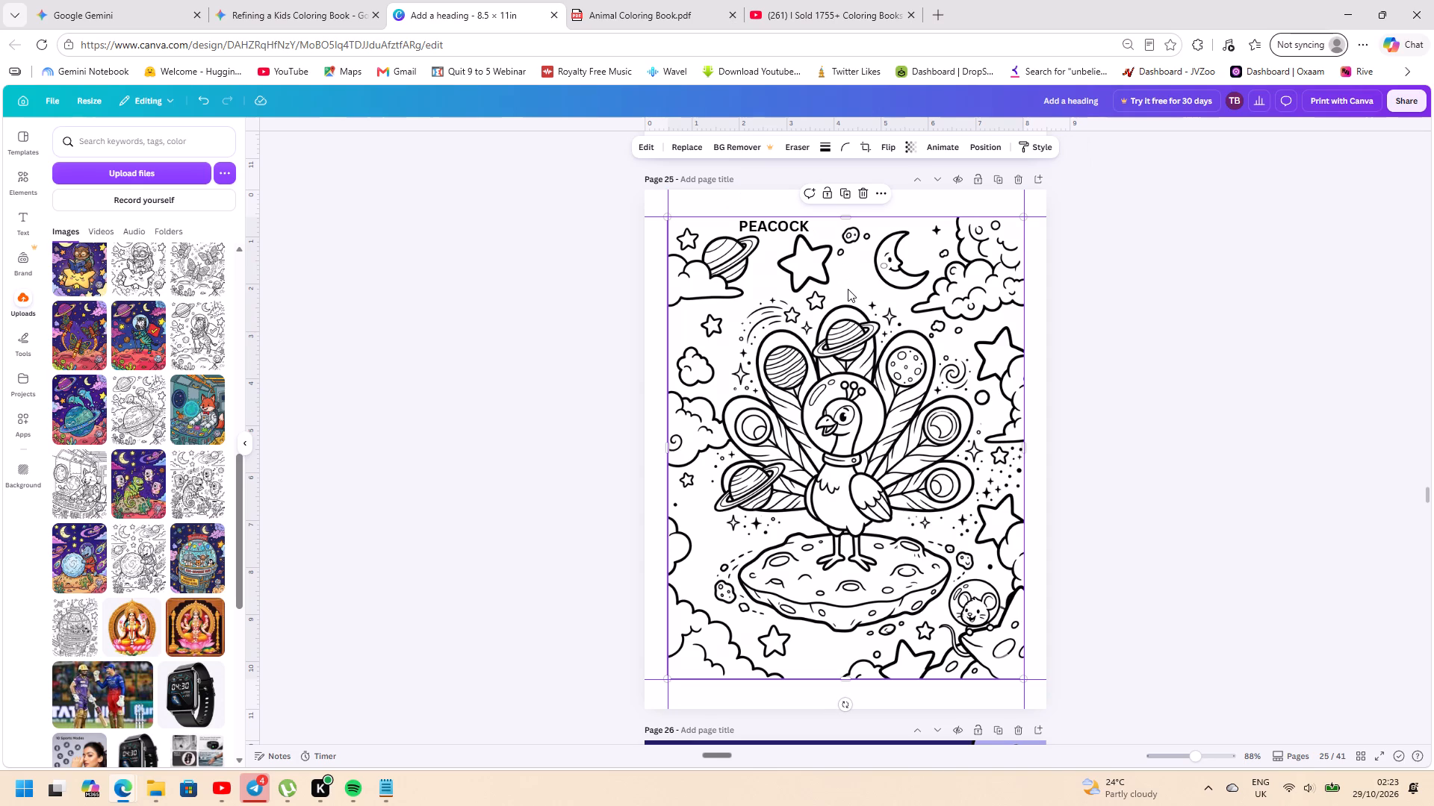
left_click(667, 444)
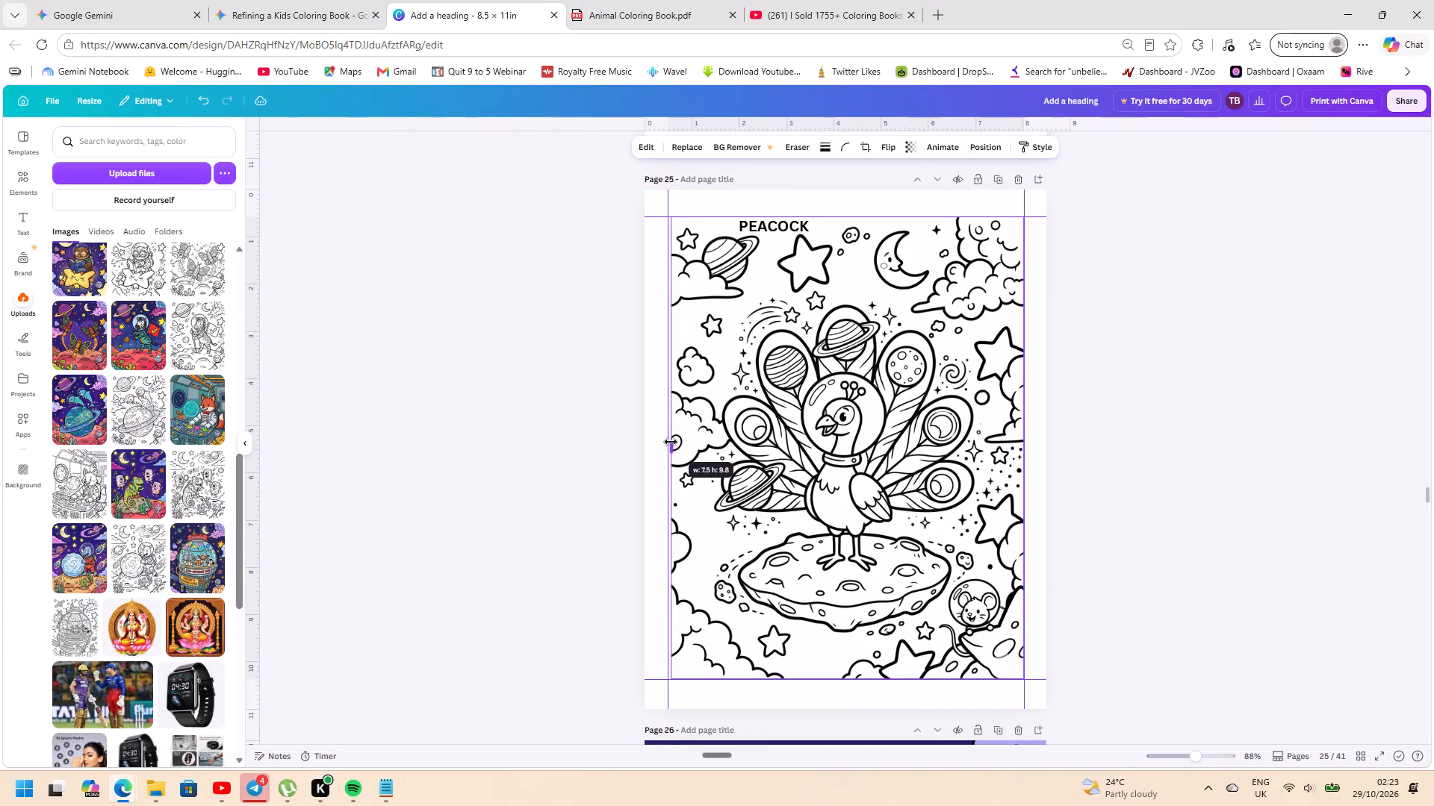
left_click(720, 449)
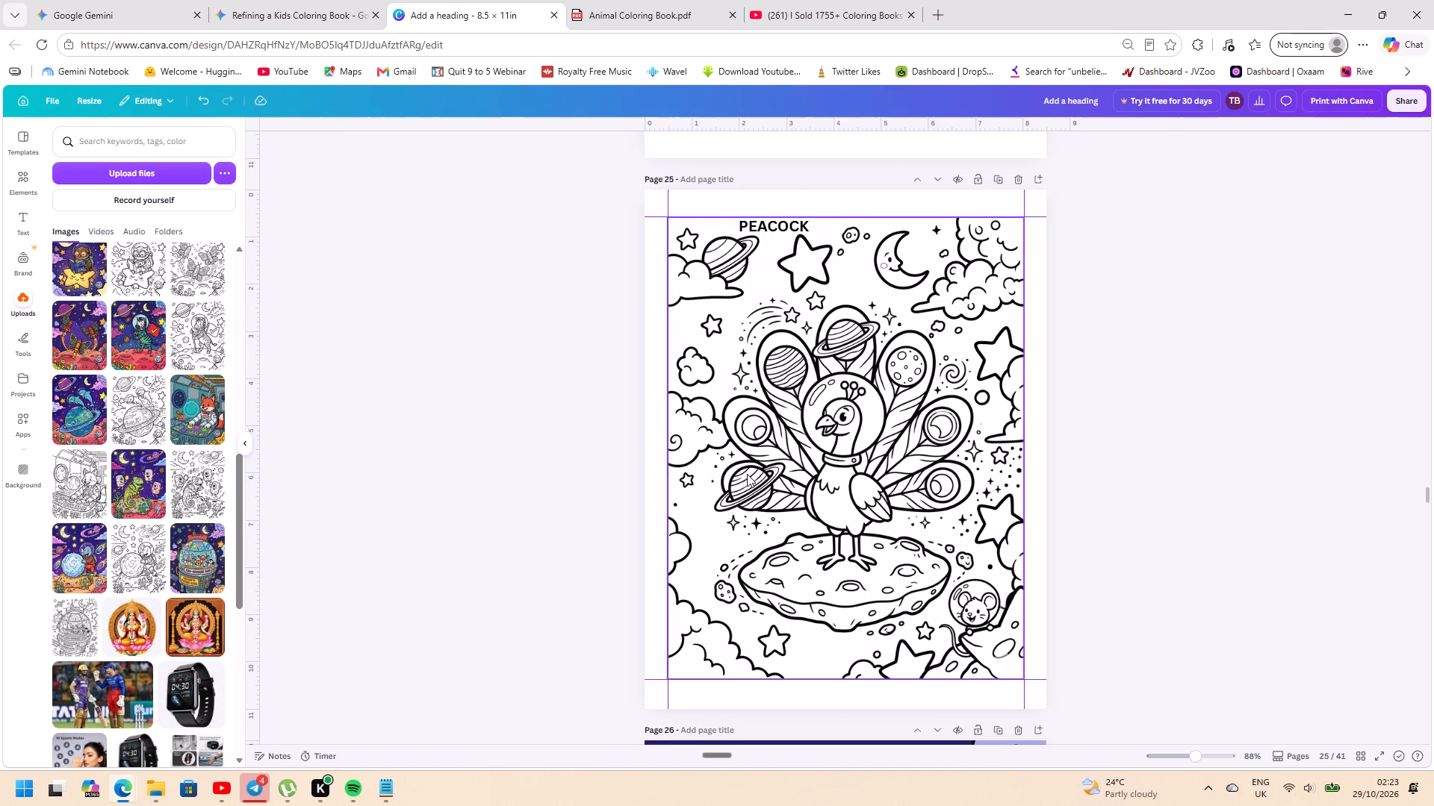
left_click(765, 196)
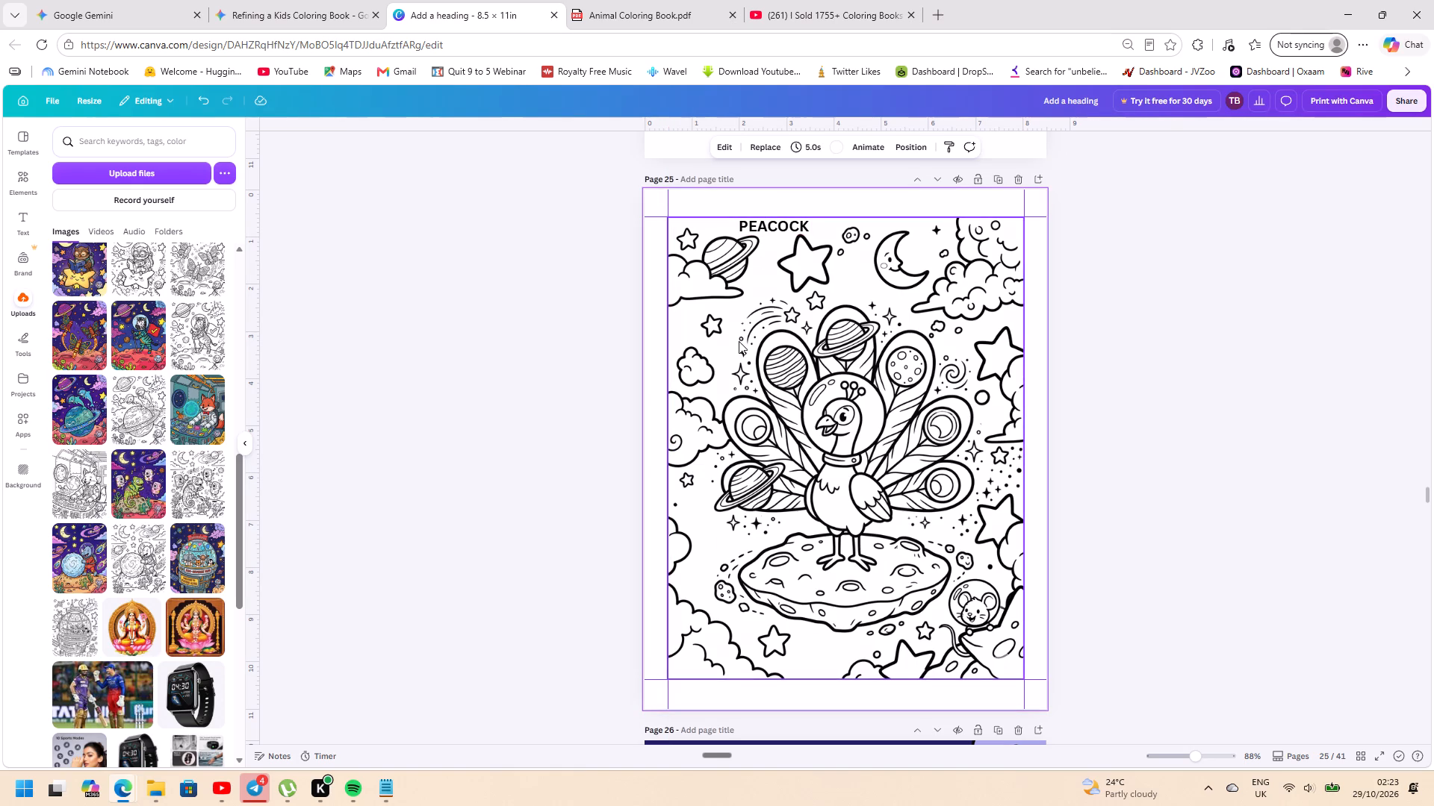
Shrink page 26's colored owl image from the page edges and pull its sides in to the margin guides.
scroll(780, 484, "down", 1)
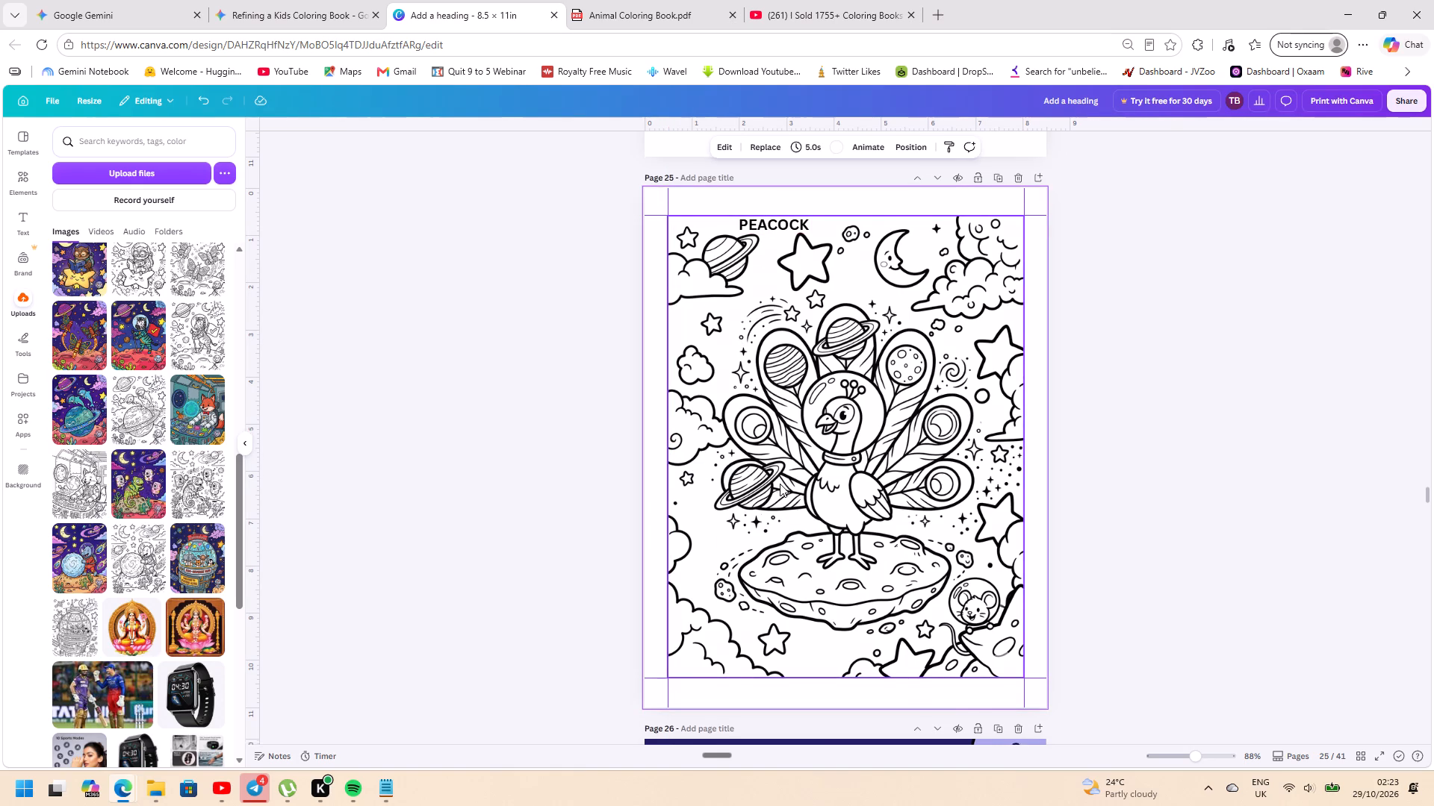
scroll(780, 484, "down", 5)
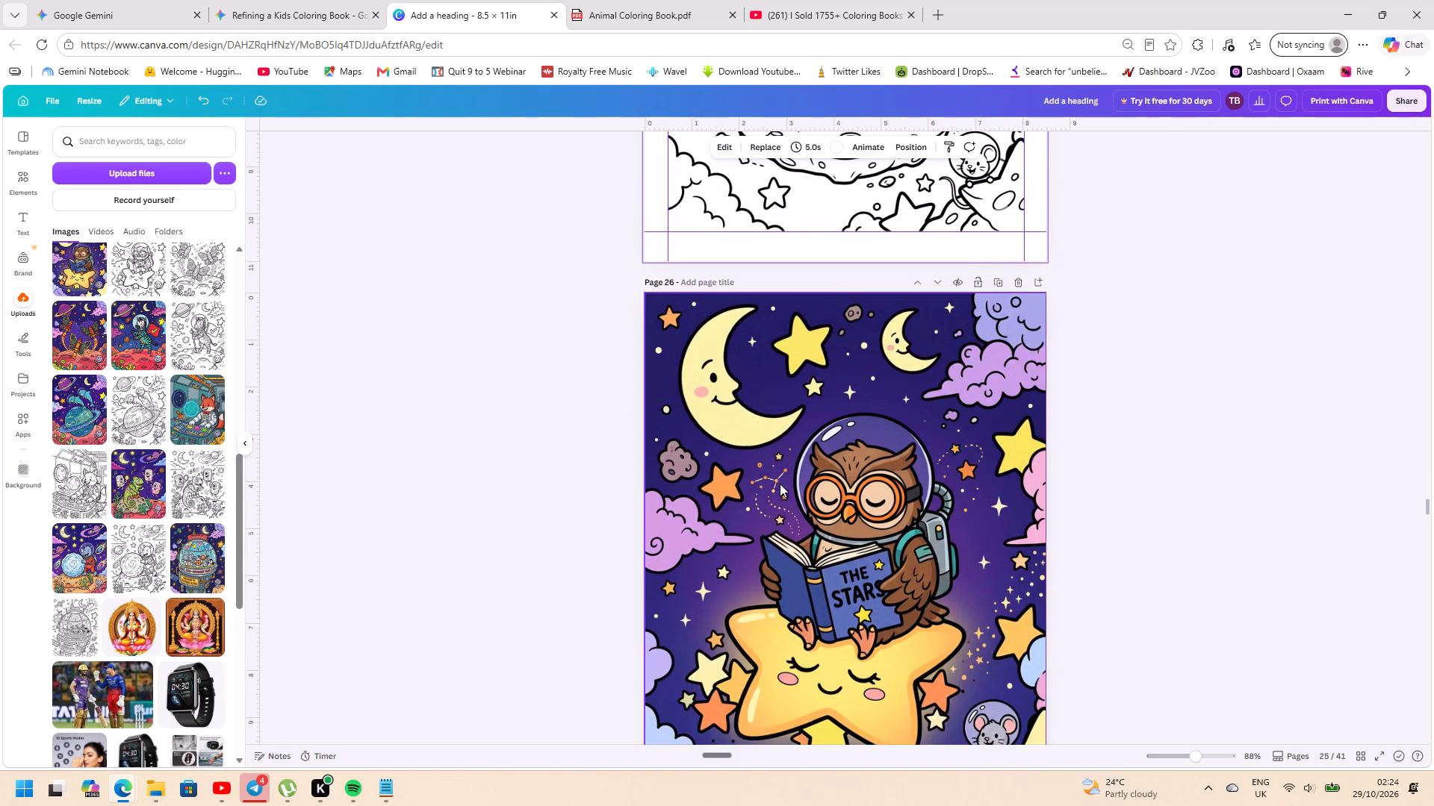
left_click(796, 539)
left_click_drag(647, 292, 659, 299)
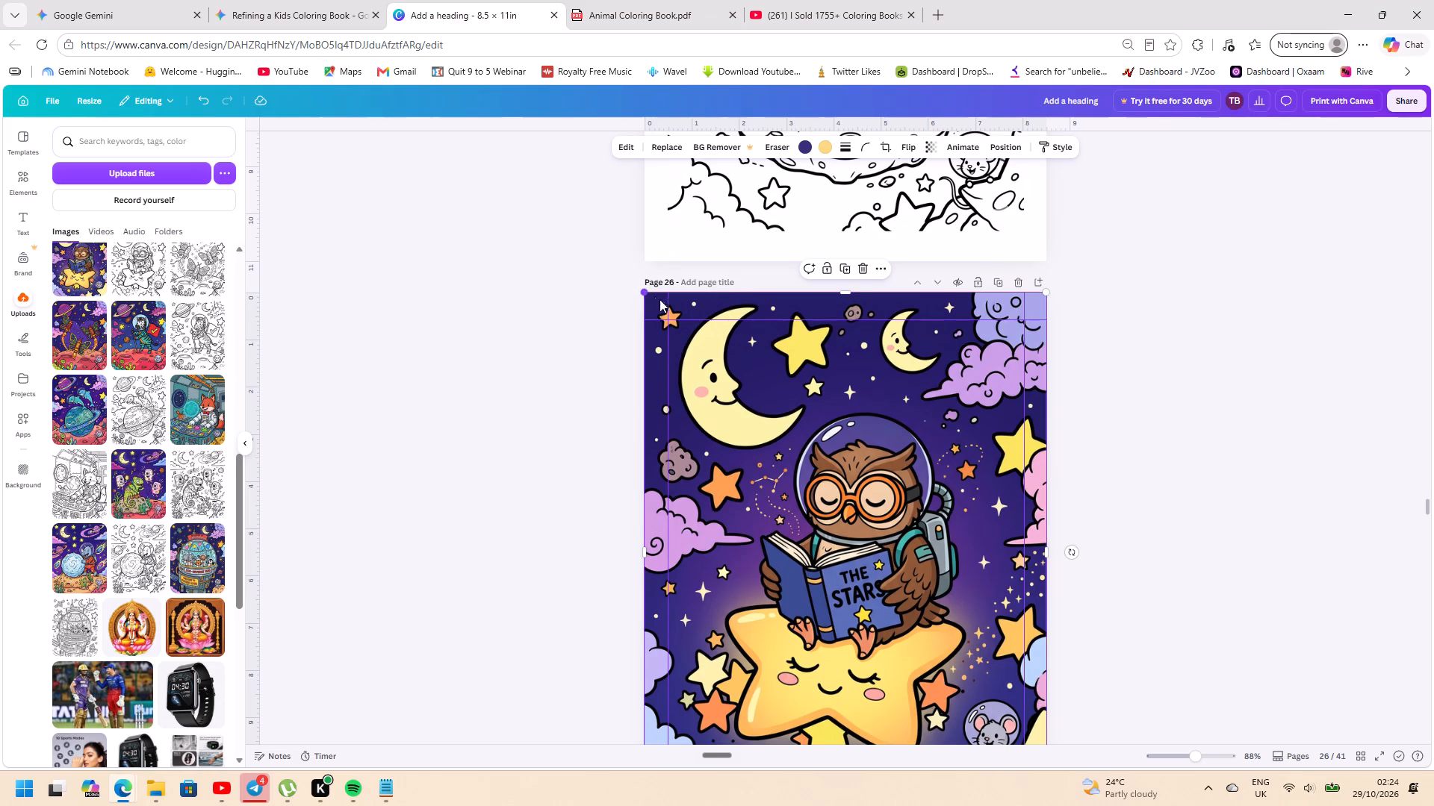
left_click_drag(659, 299, 681, 307)
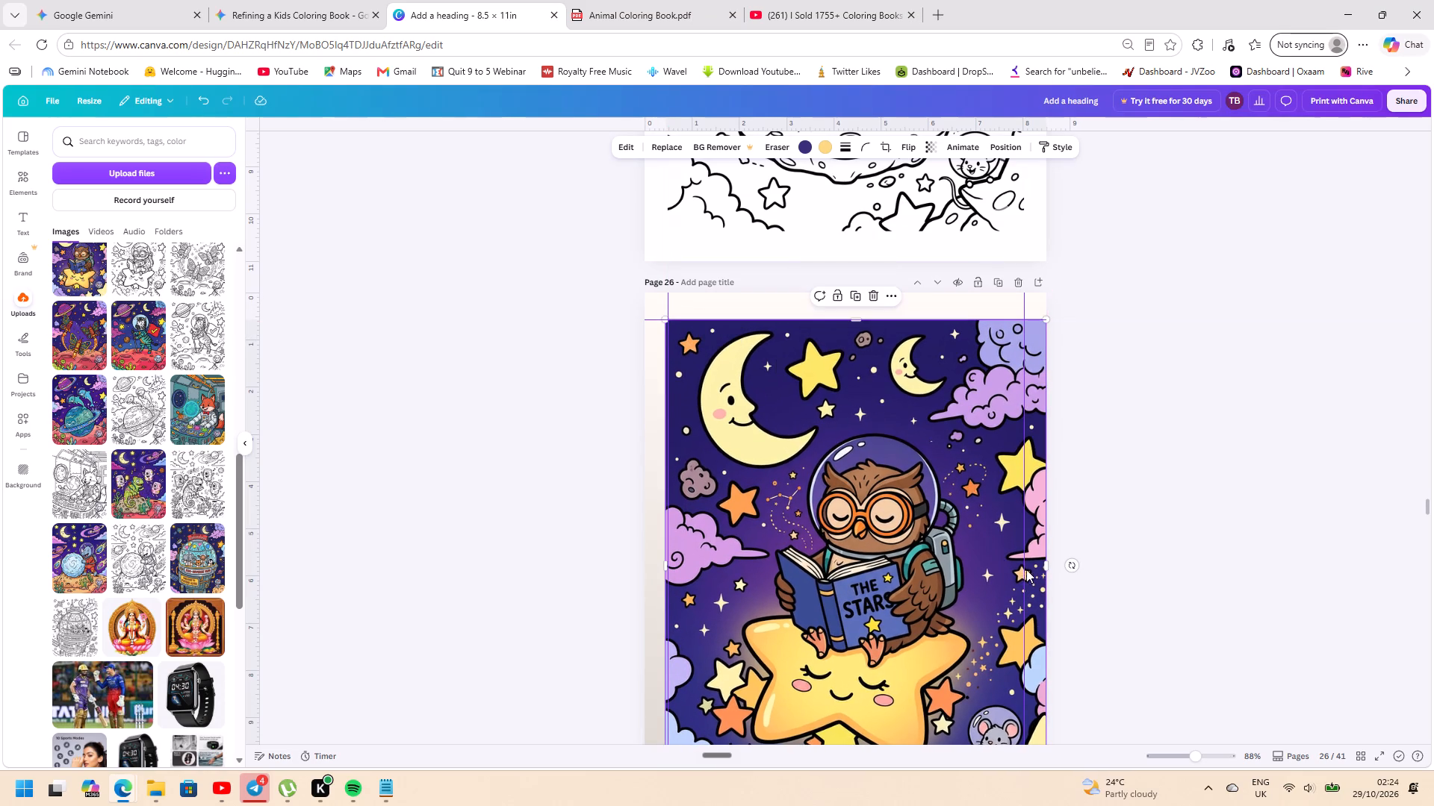
left_click_drag(1047, 569, 1024, 567)
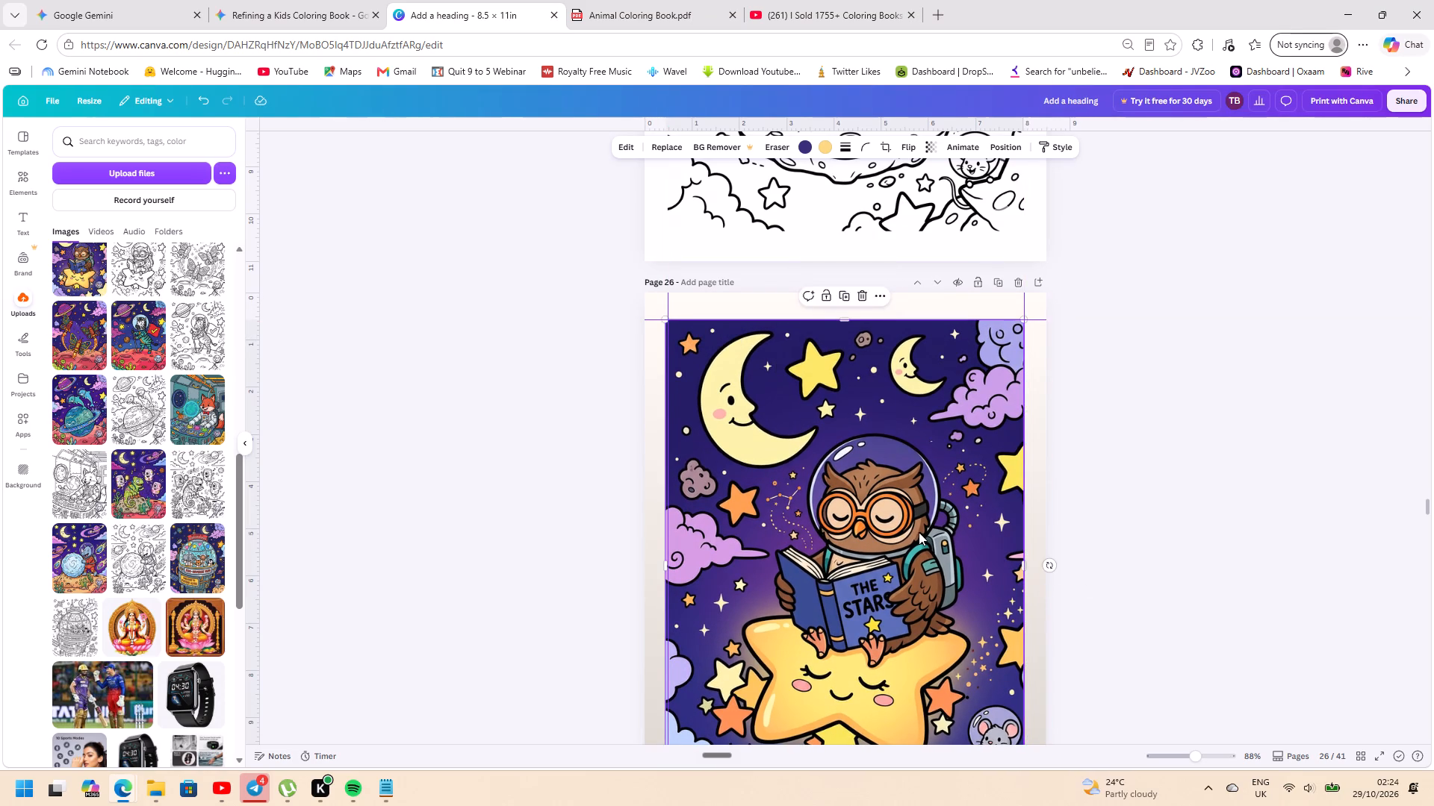
scroll(919, 531, "down", 4)
left_click_drag(845, 514, 844, 494)
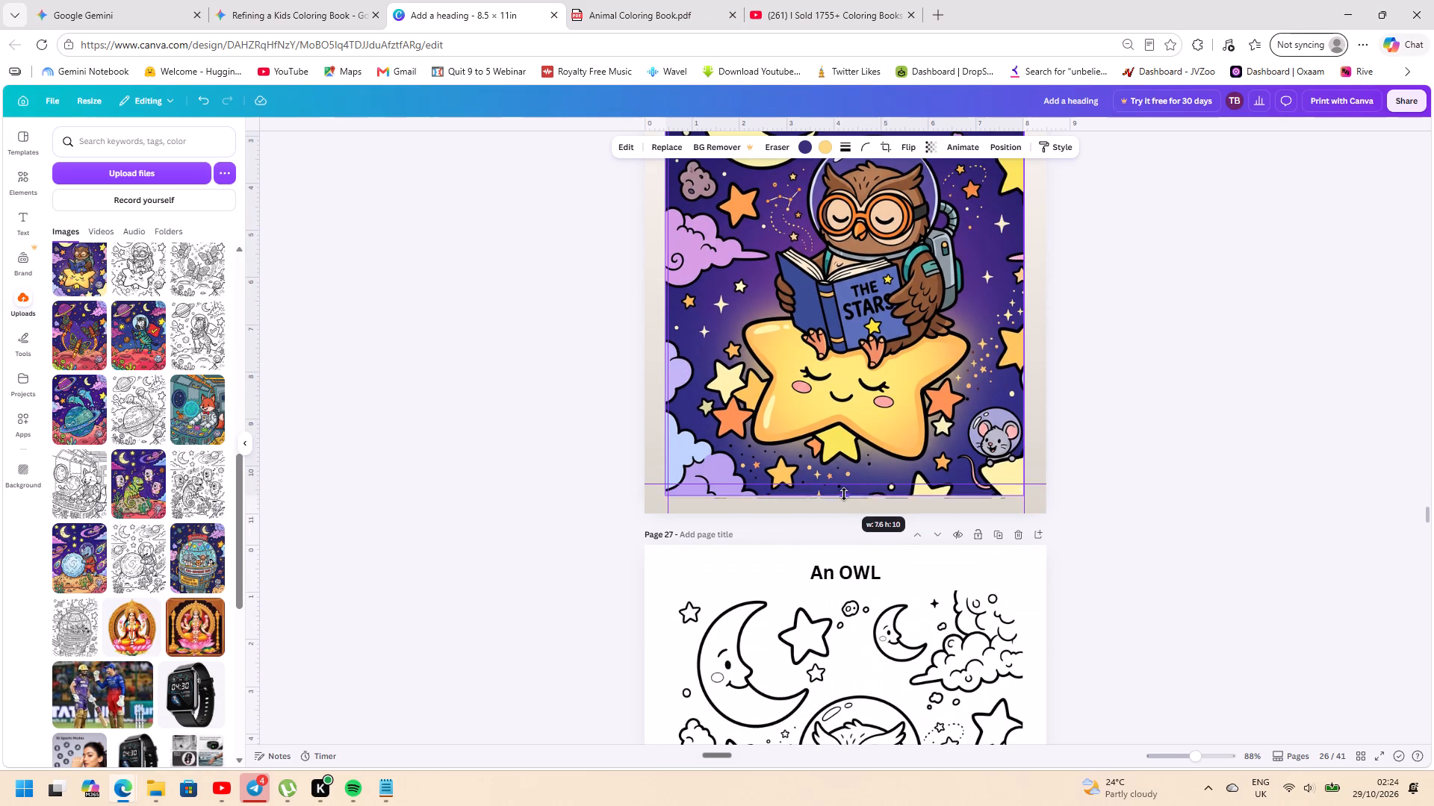
left_click_drag(844, 494, 844, 485)
Set page 26's background color to white.
left_click(931, 503)
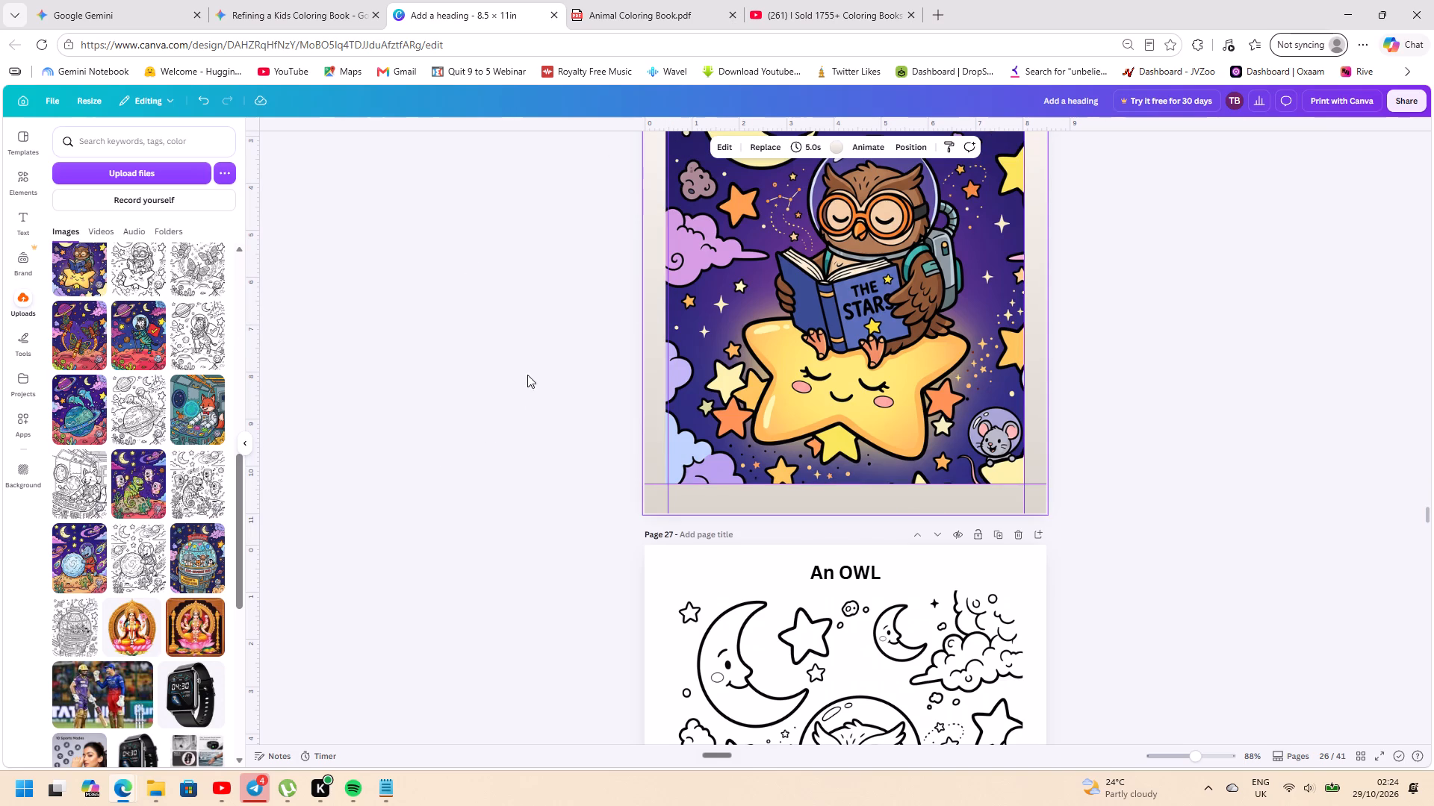
left_click(838, 143)
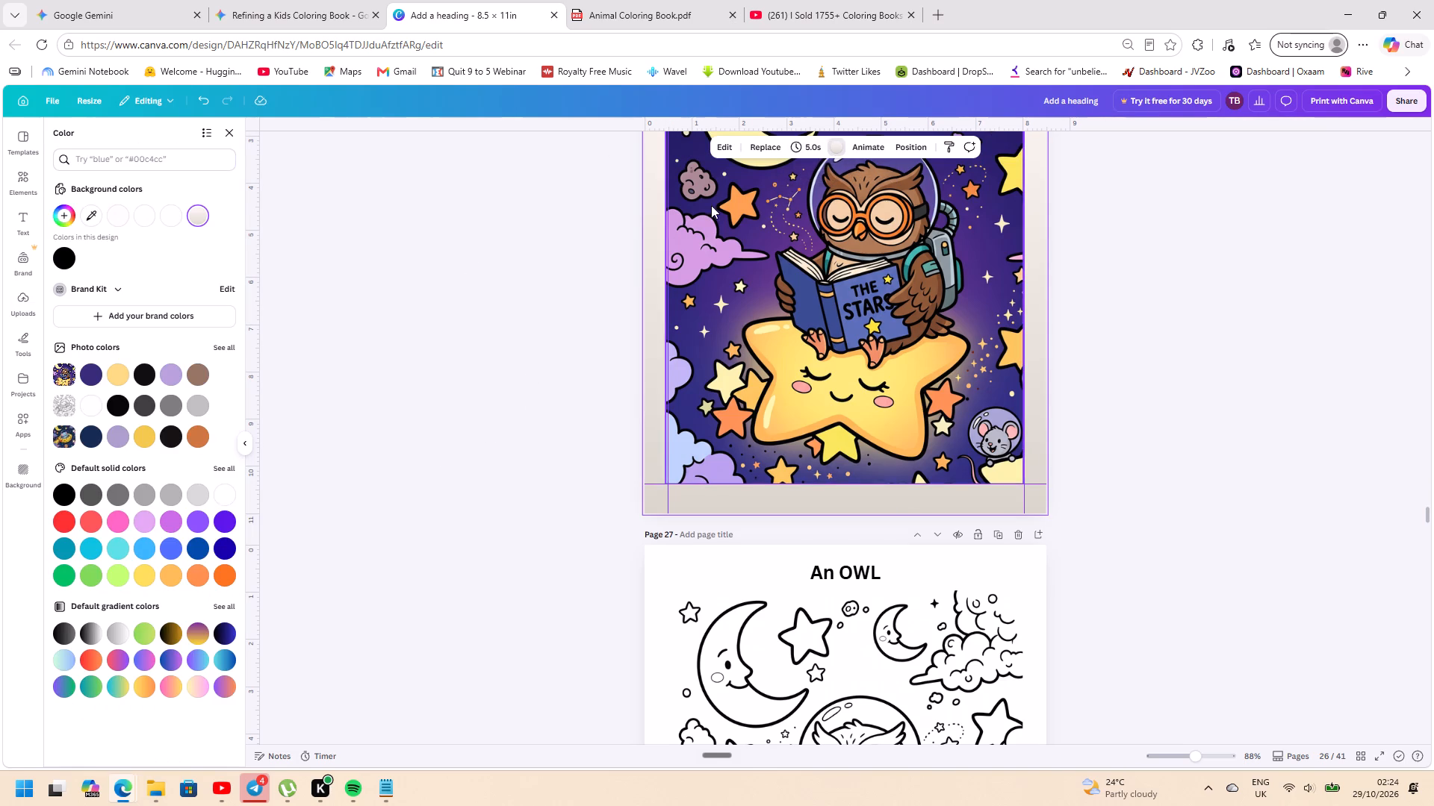
left_click(89, 397)
left_click(501, 425)
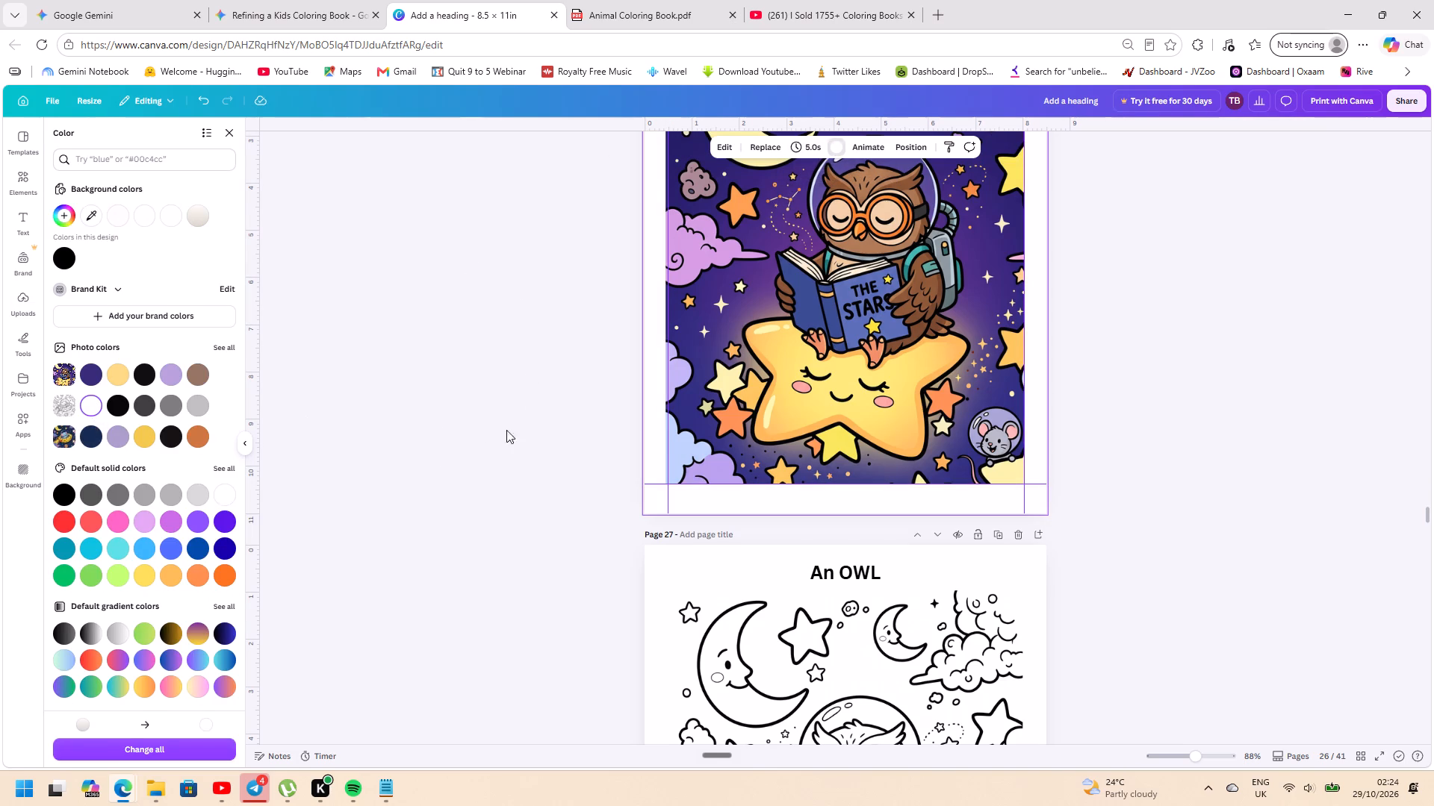
scroll(521, 443, "up", 4)
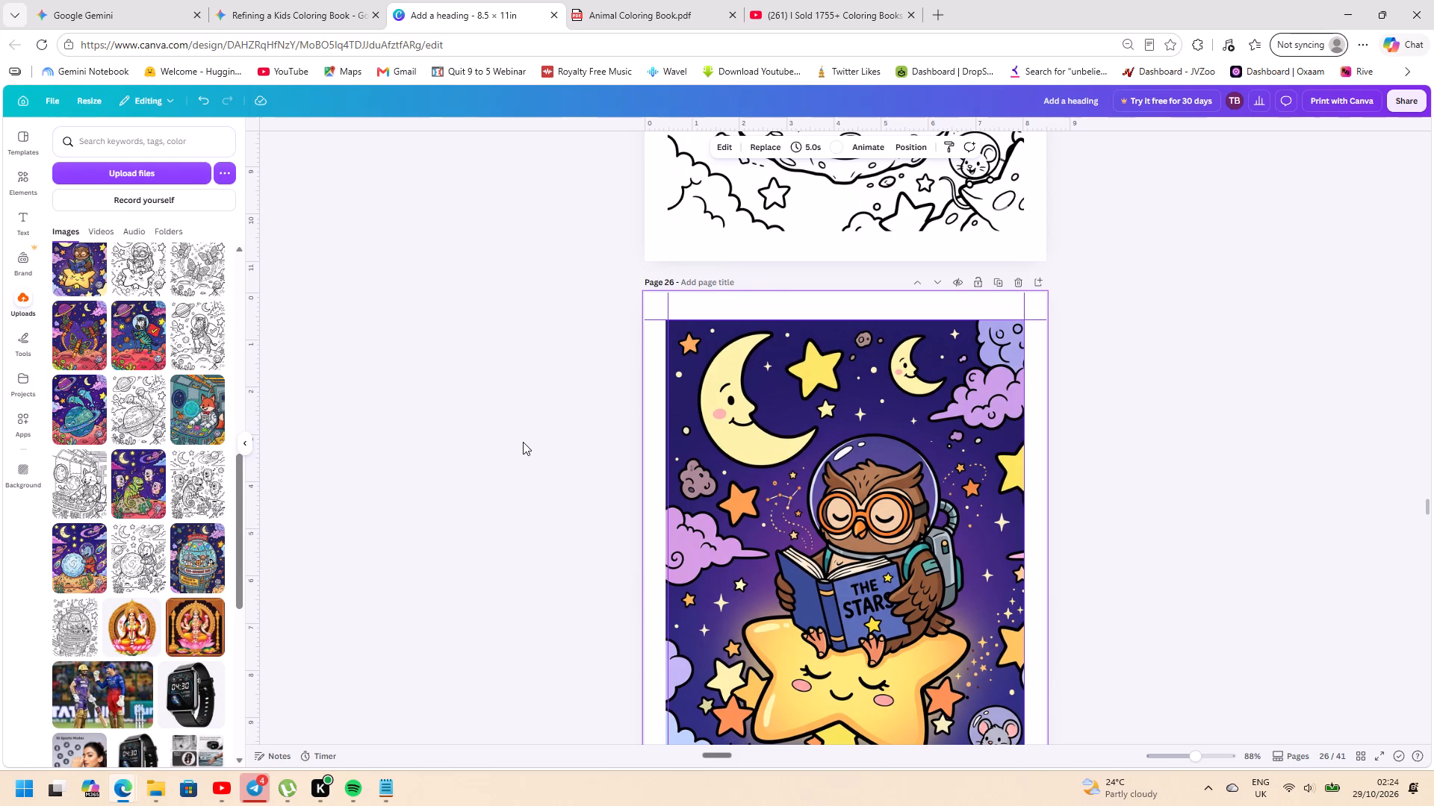
Stretch page 27's owl line art up to the top margin guide and fit its other edges to the remaining guides.
scroll(524, 441, "down", 8)
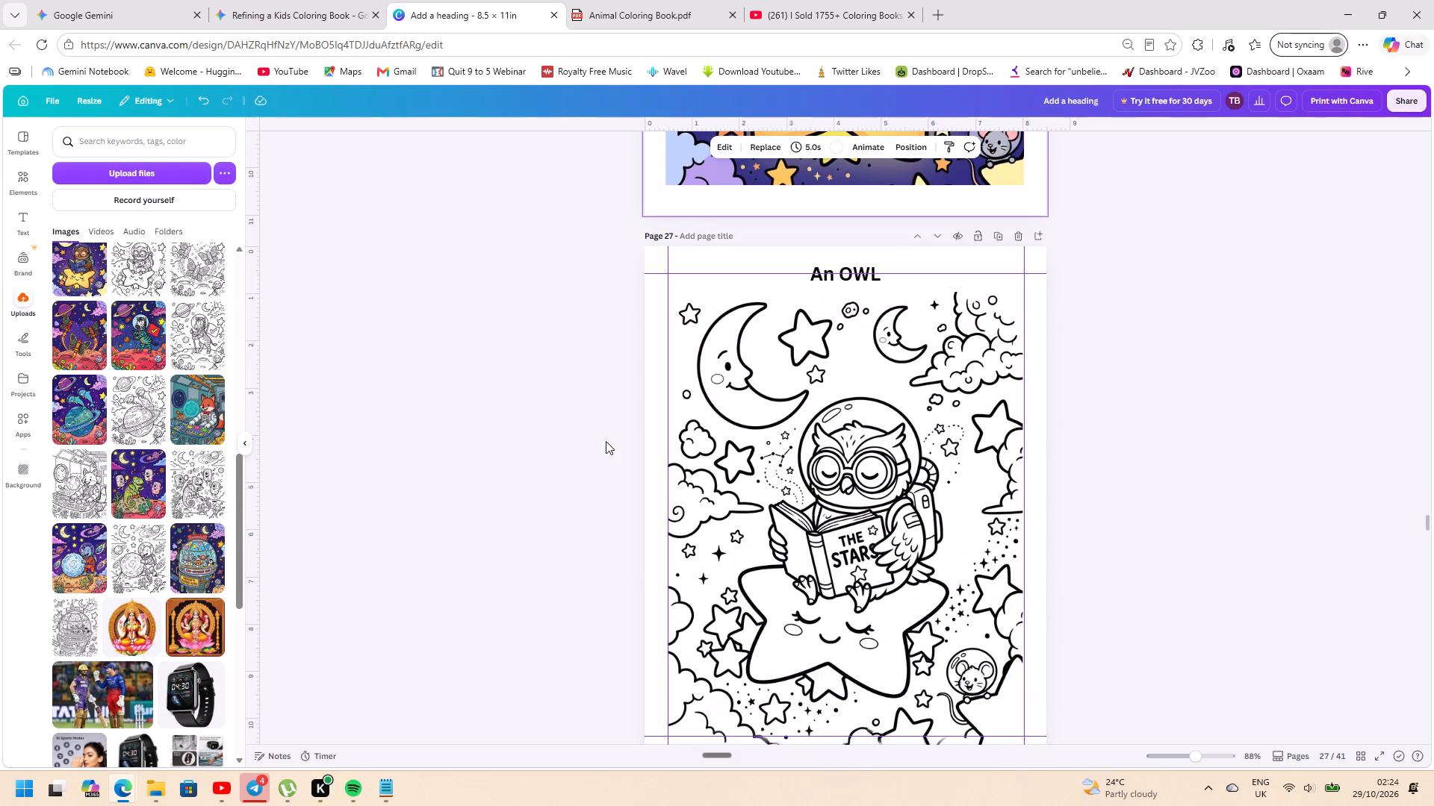
left_click(847, 421)
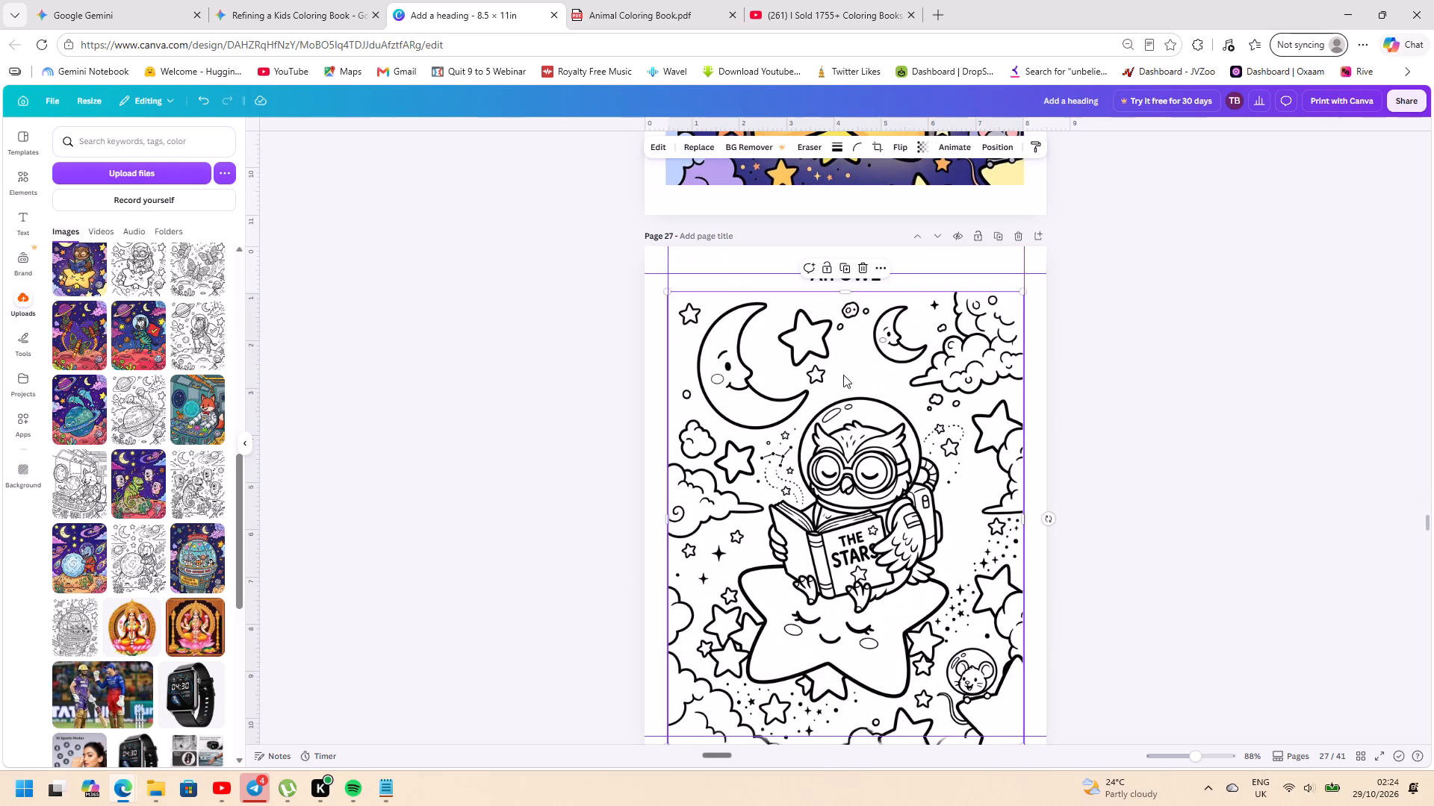
left_click_drag(844, 289, 844, 273)
scroll(843, 374, "down", 3)
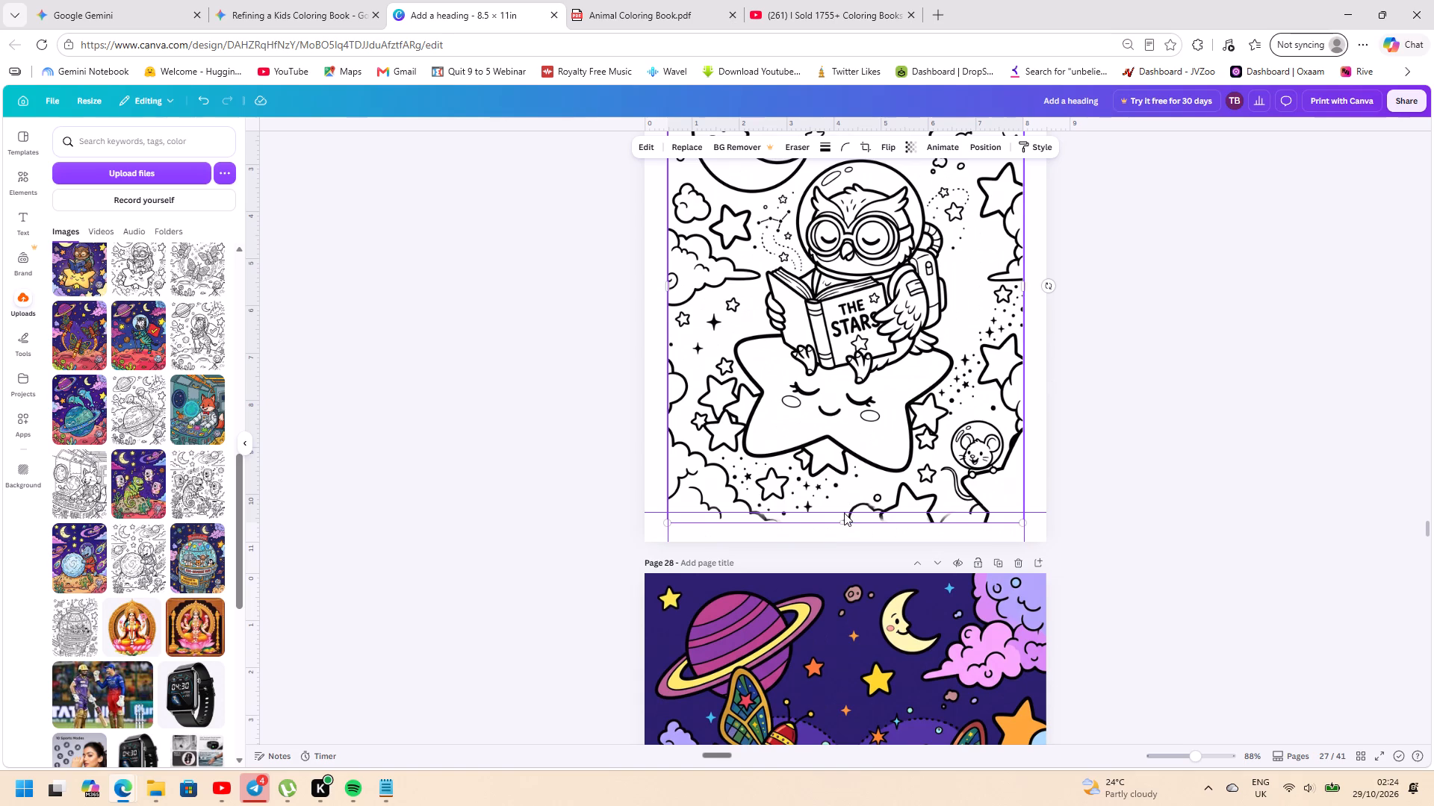
left_click_drag(842, 521, 840, 506)
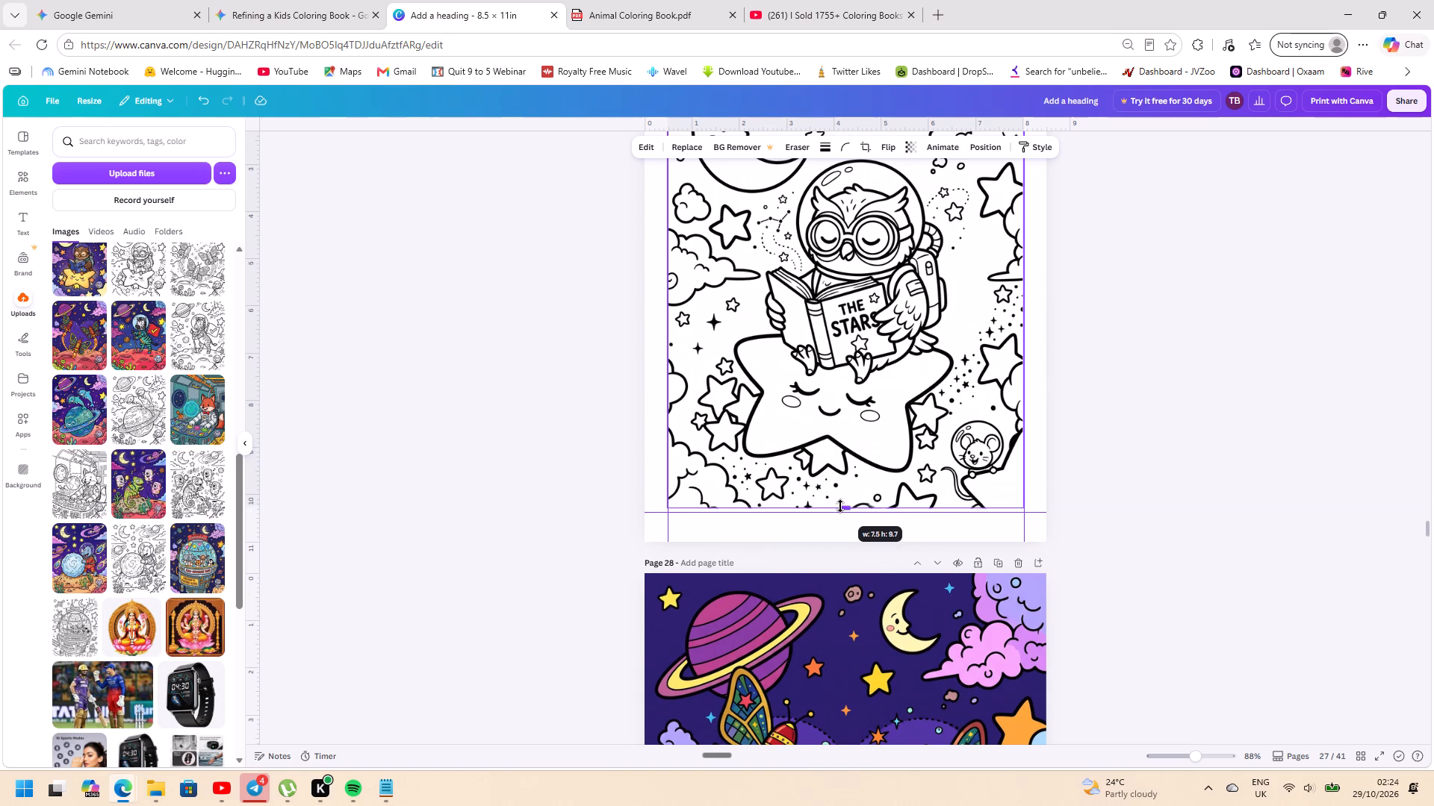
left_click_drag(840, 506, 839, 509)
scroll(729, 448, "up", 2)
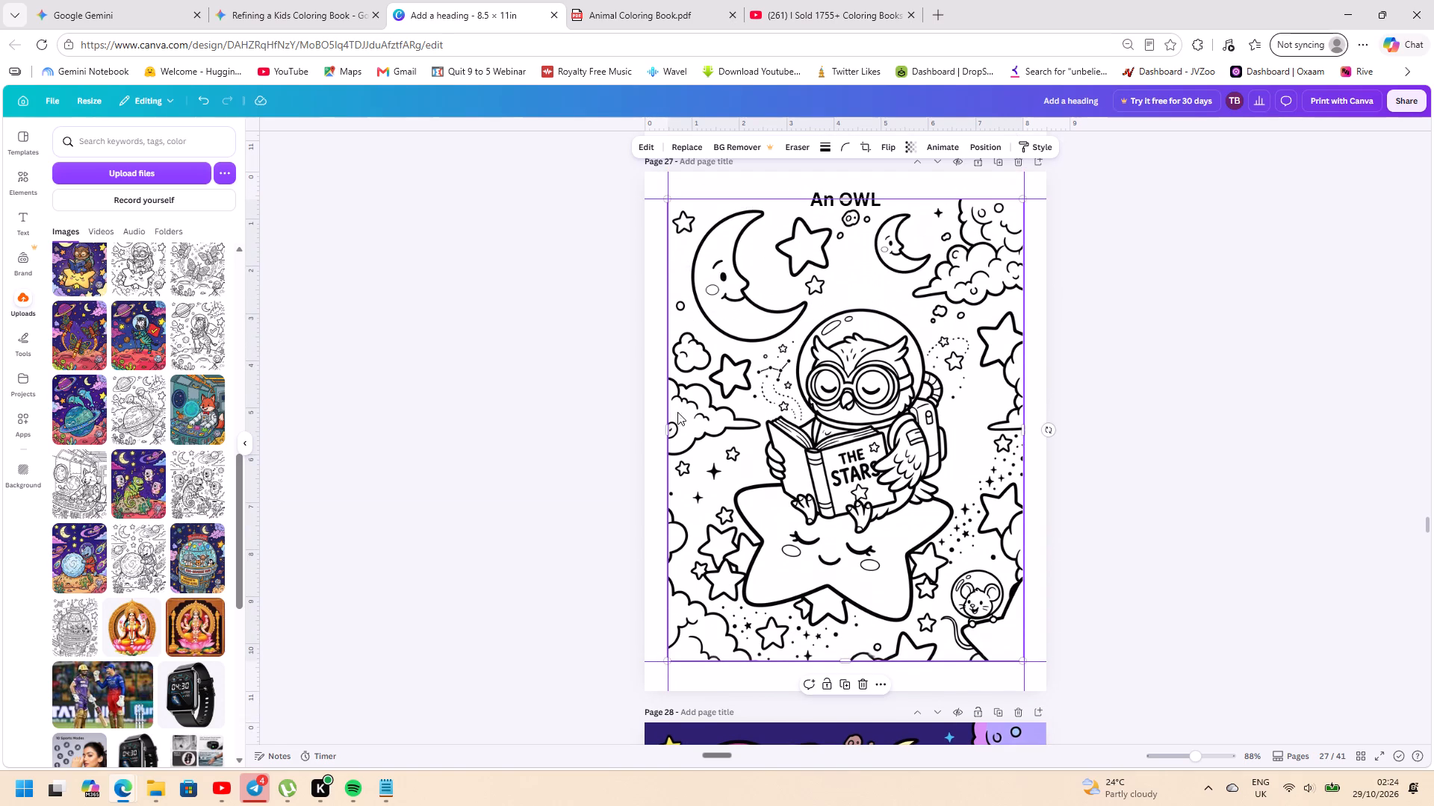
left_click(694, 419)
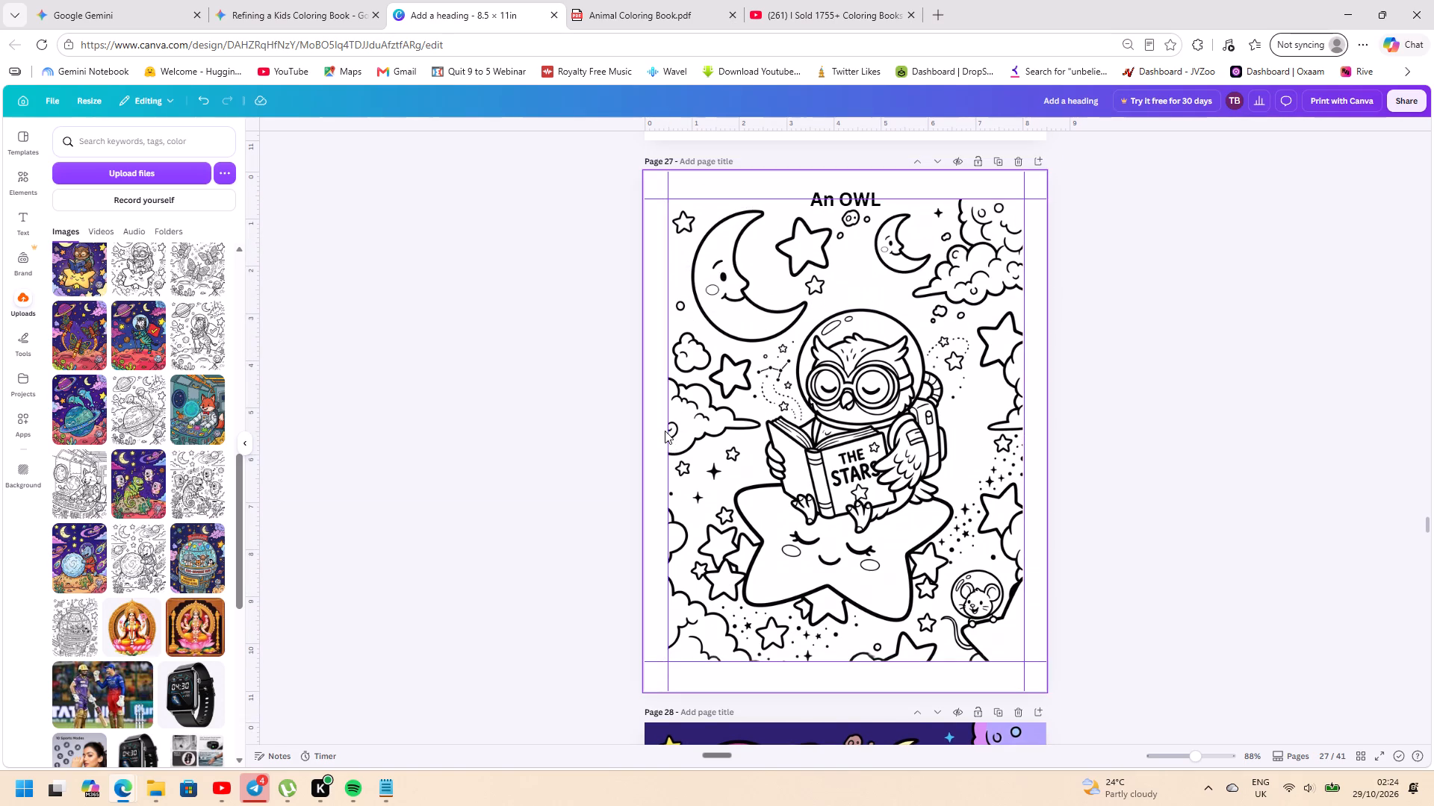
left_click(731, 415)
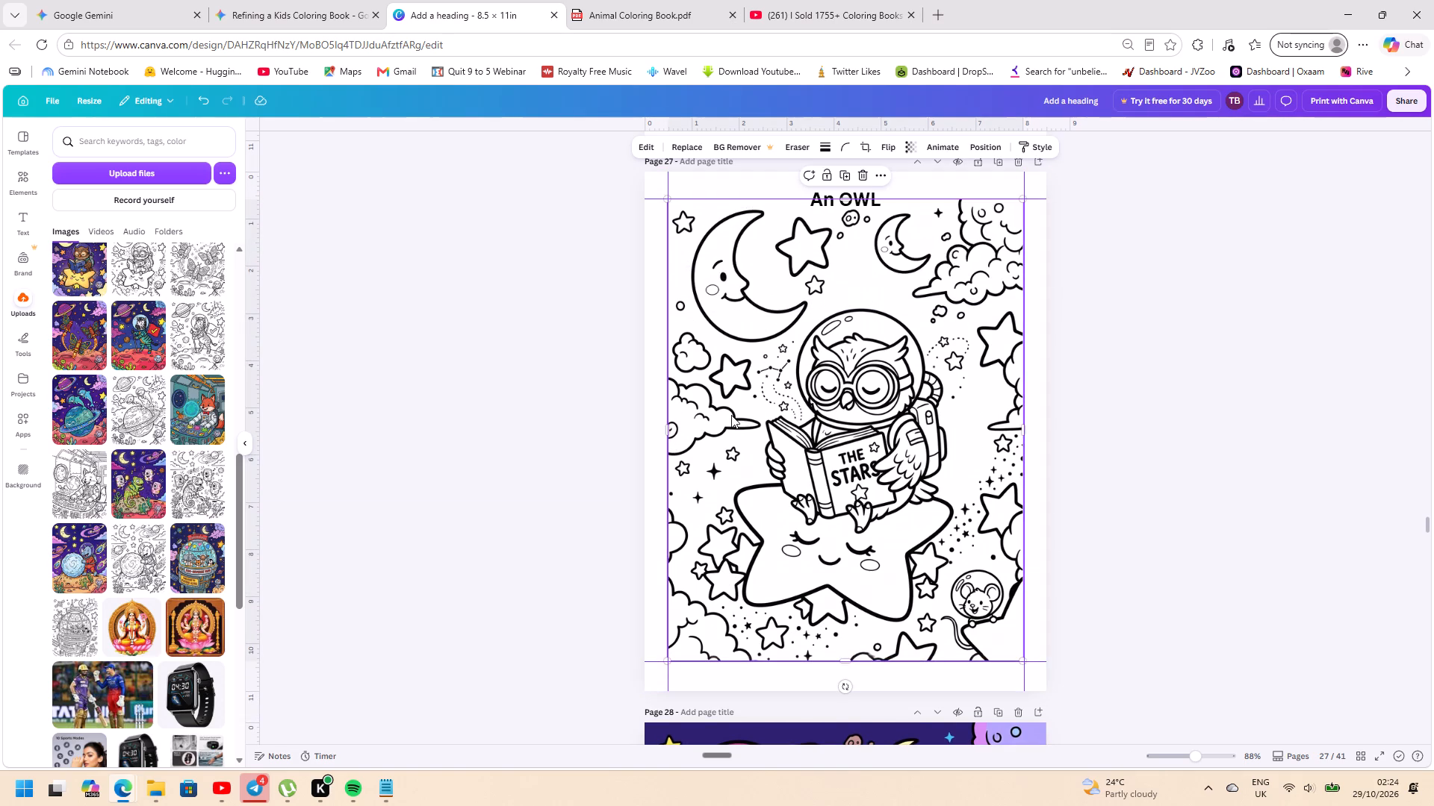
left_click(668, 431)
left_click(1020, 427)
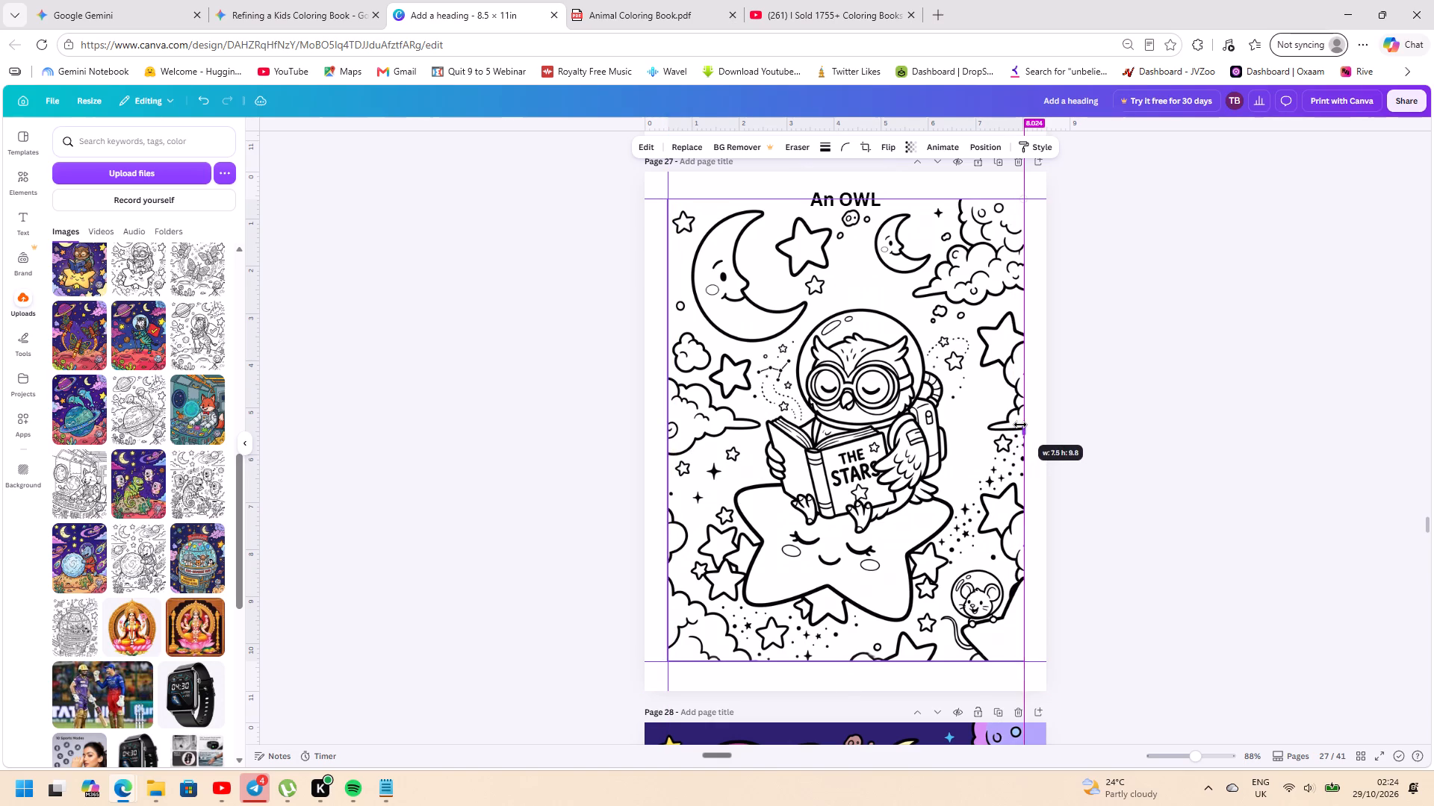
Shorten page 27's title to OWL and narrow its text box to fit the single word.
double_click(840, 201)
left_click(822, 192)
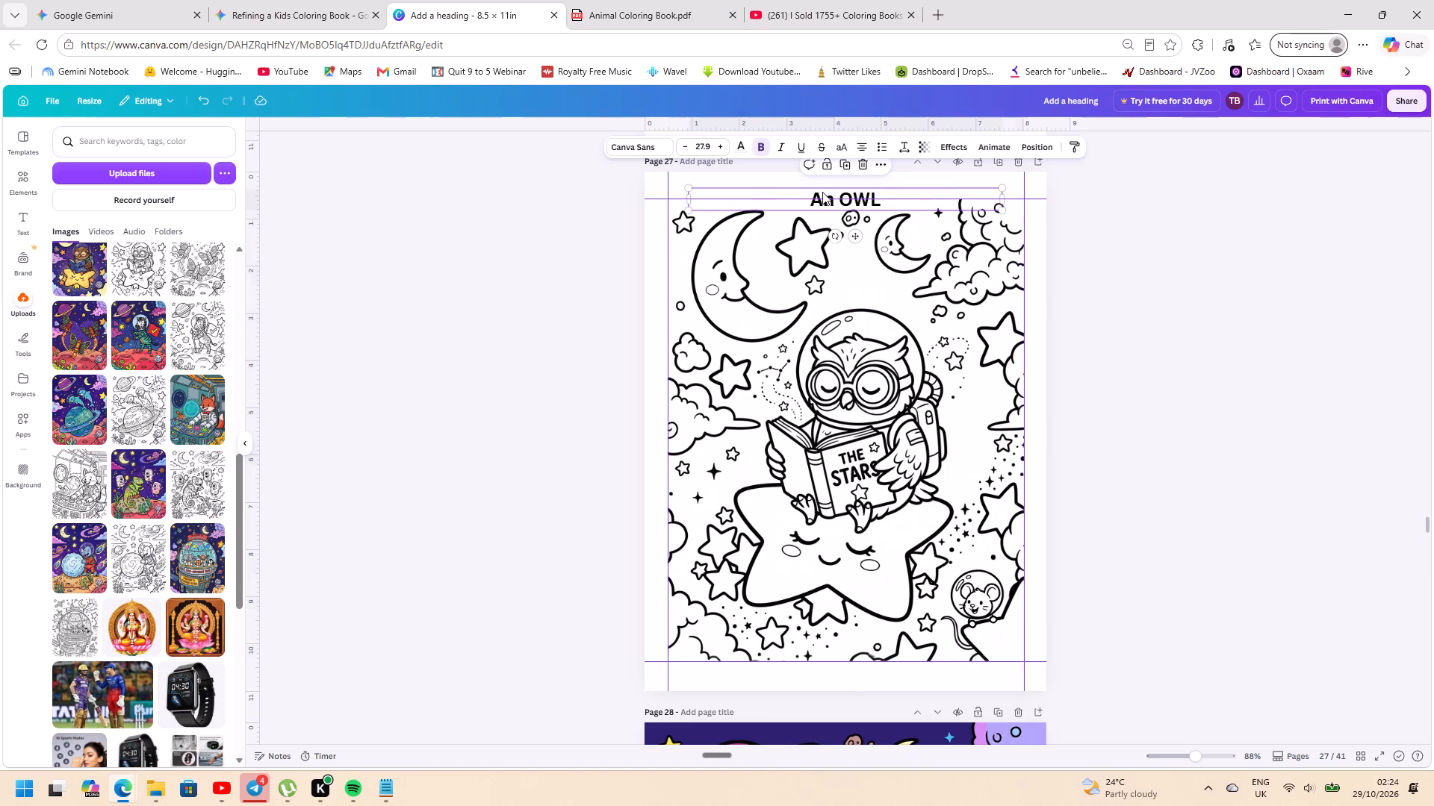
double_click(825, 199)
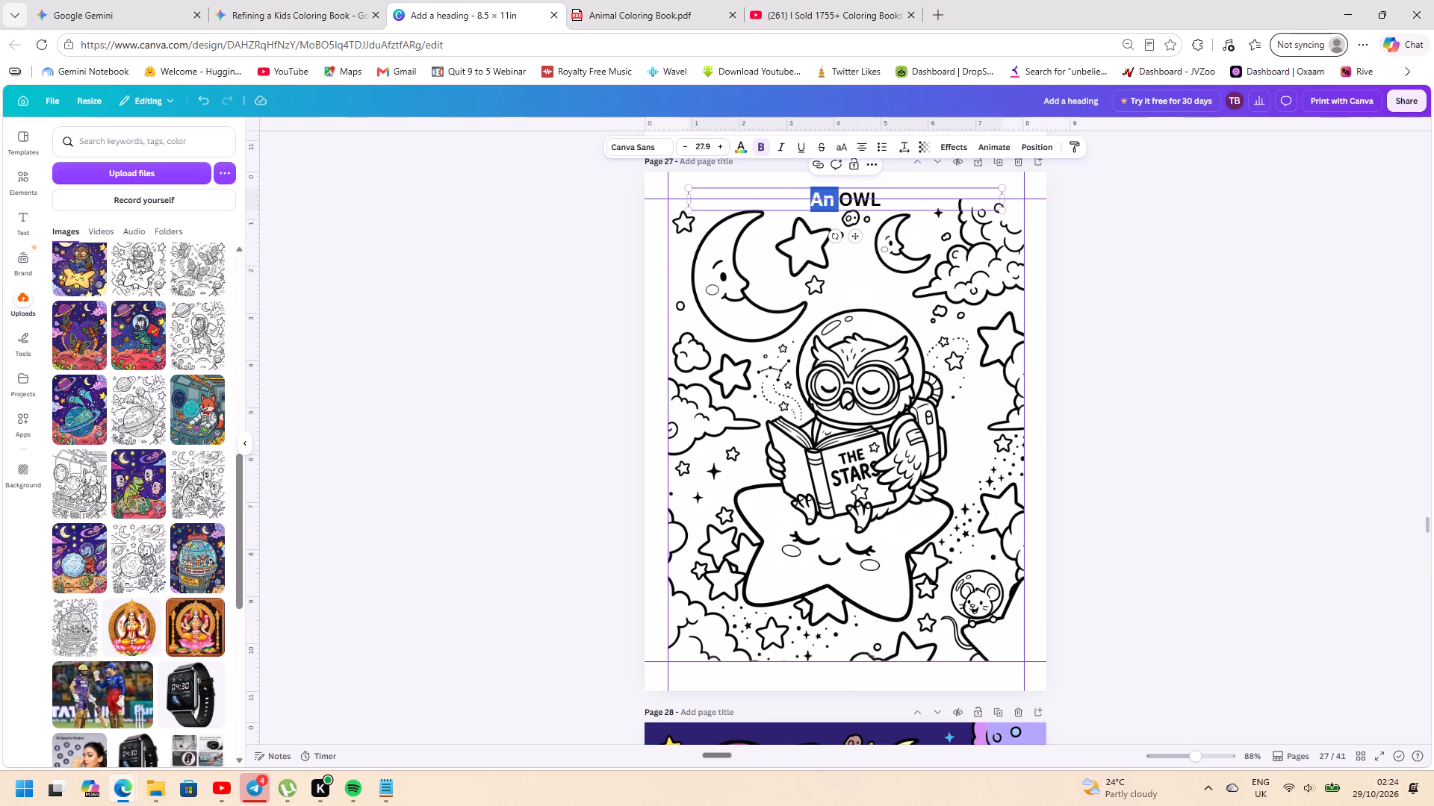
key("Delete")
left_click_drag(686, 204, 745, 207)
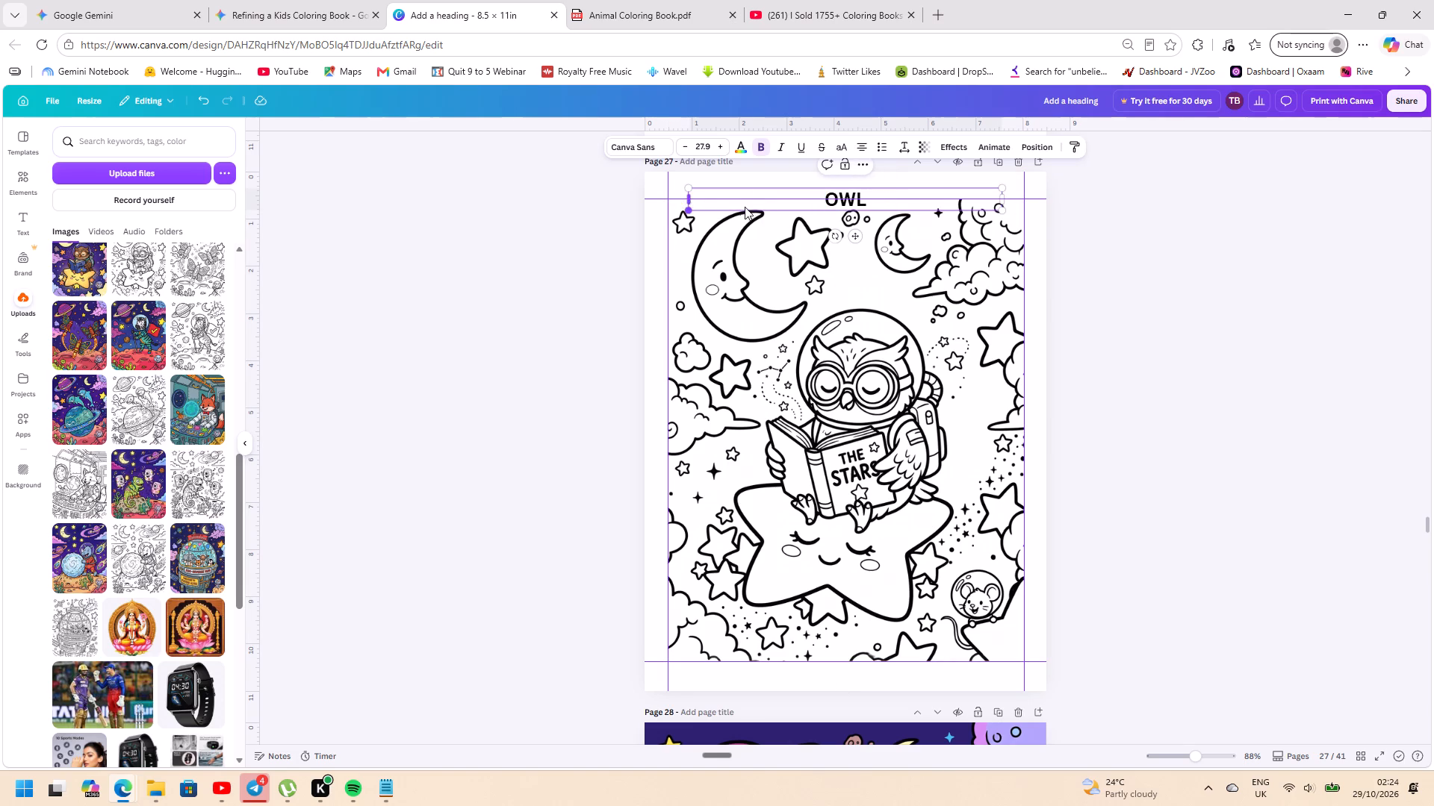
left_click_drag(745, 207, 943, 201)
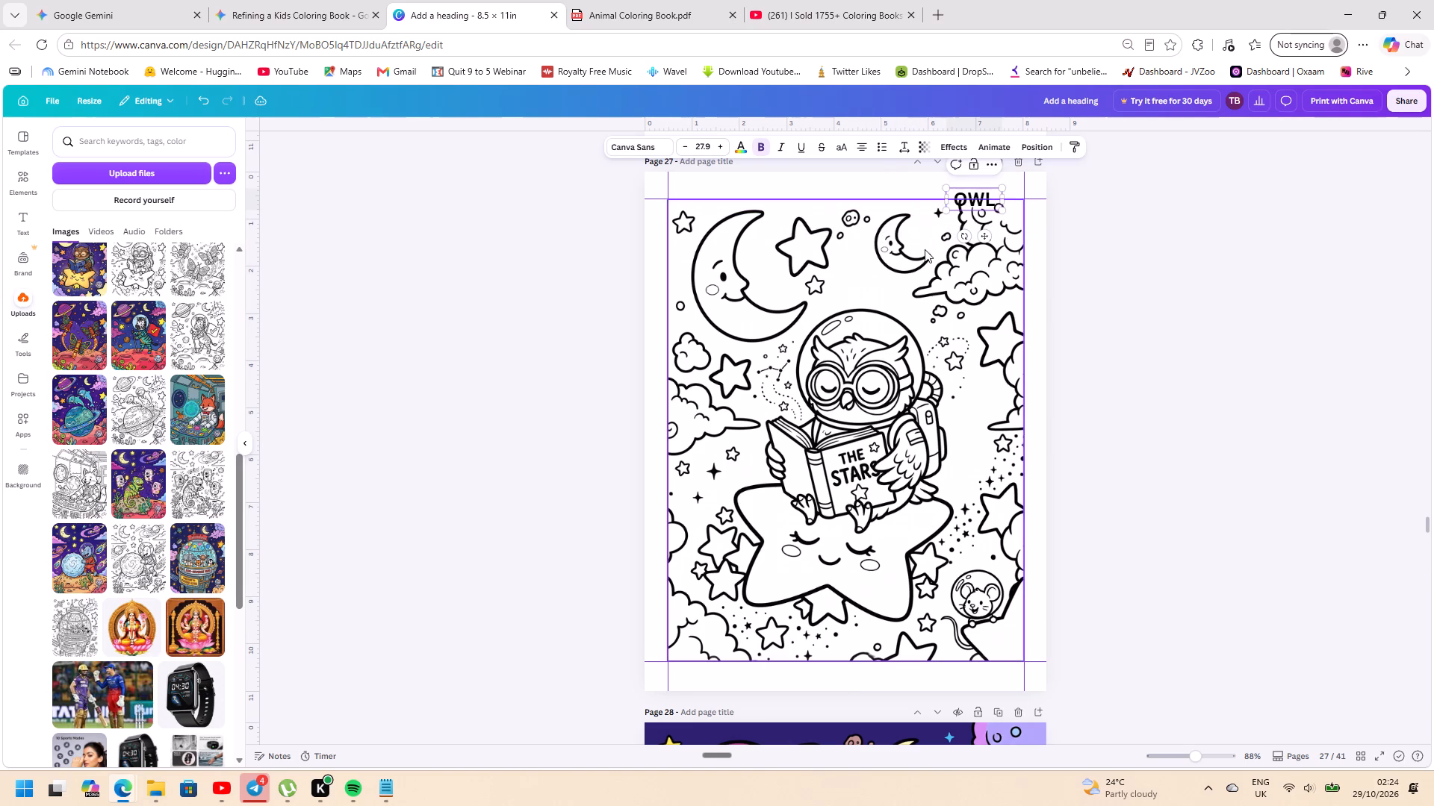
left_click(927, 309)
Shrink page 27's OWL title to size 24.6 and place it just below the top margin guide, above the large star.
left_click(975, 204)
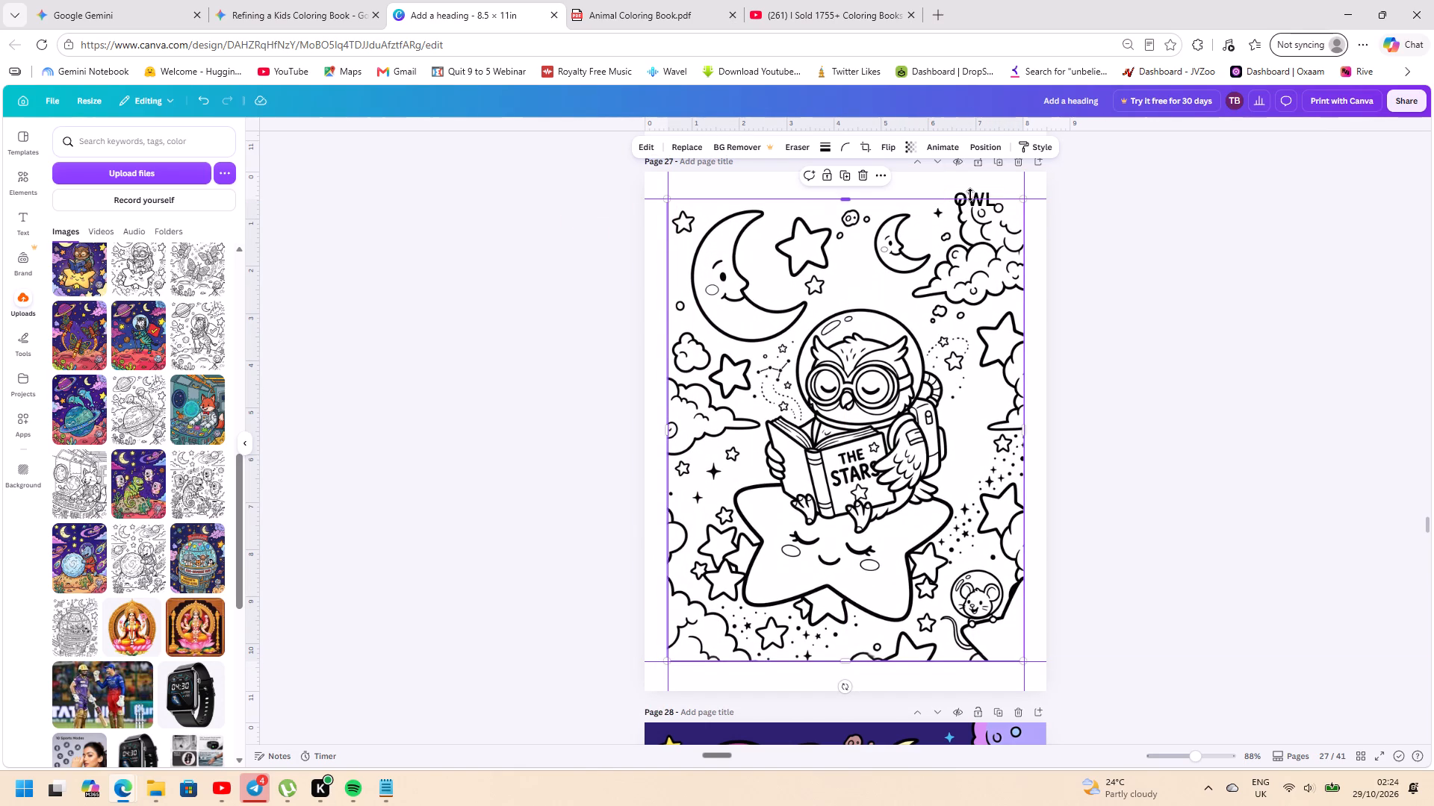
left_click_drag(971, 190, 813, 203)
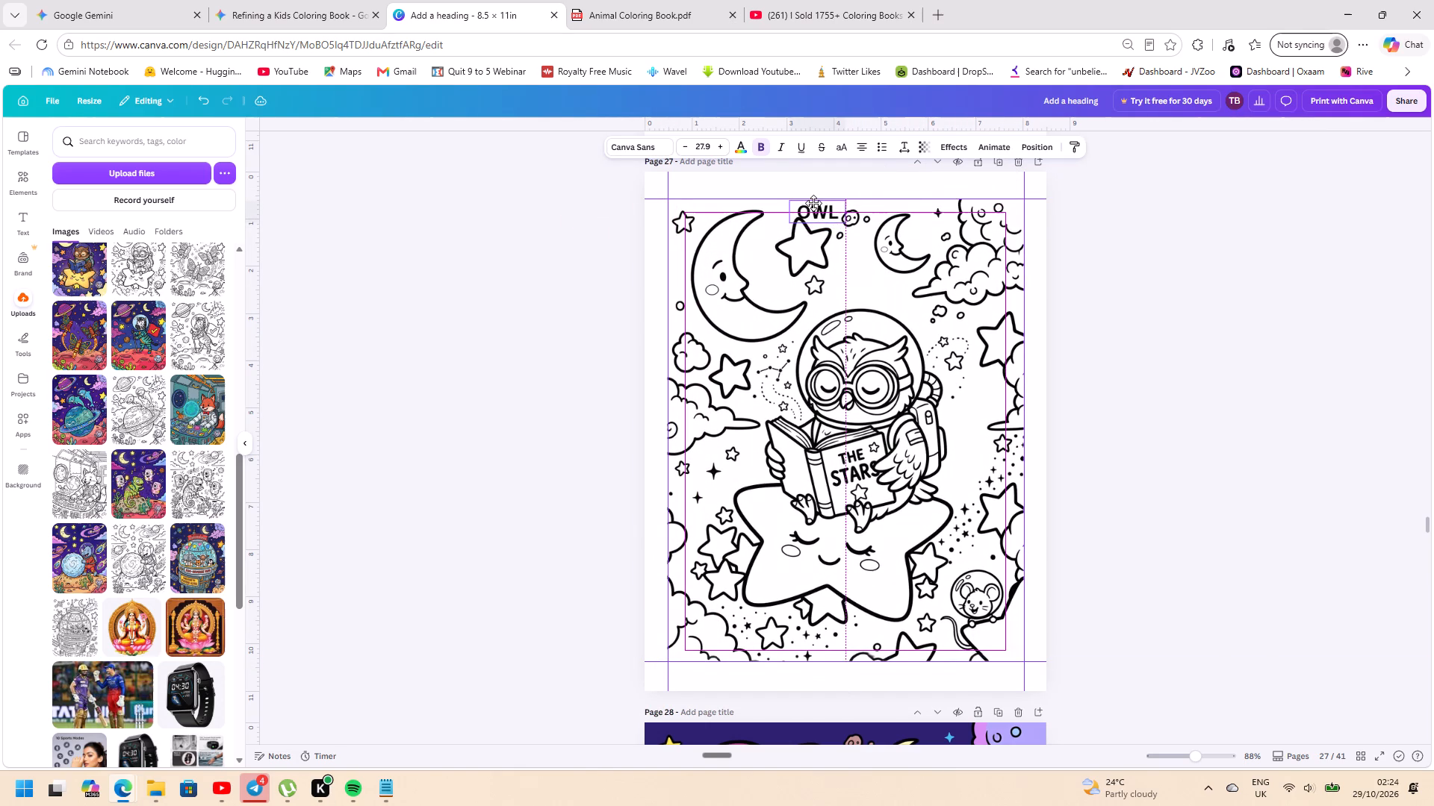
left_click_drag(813, 203, 793, 201)
left_click_drag(820, 219, 813, 216)
left_click_drag(793, 211, 823, 211)
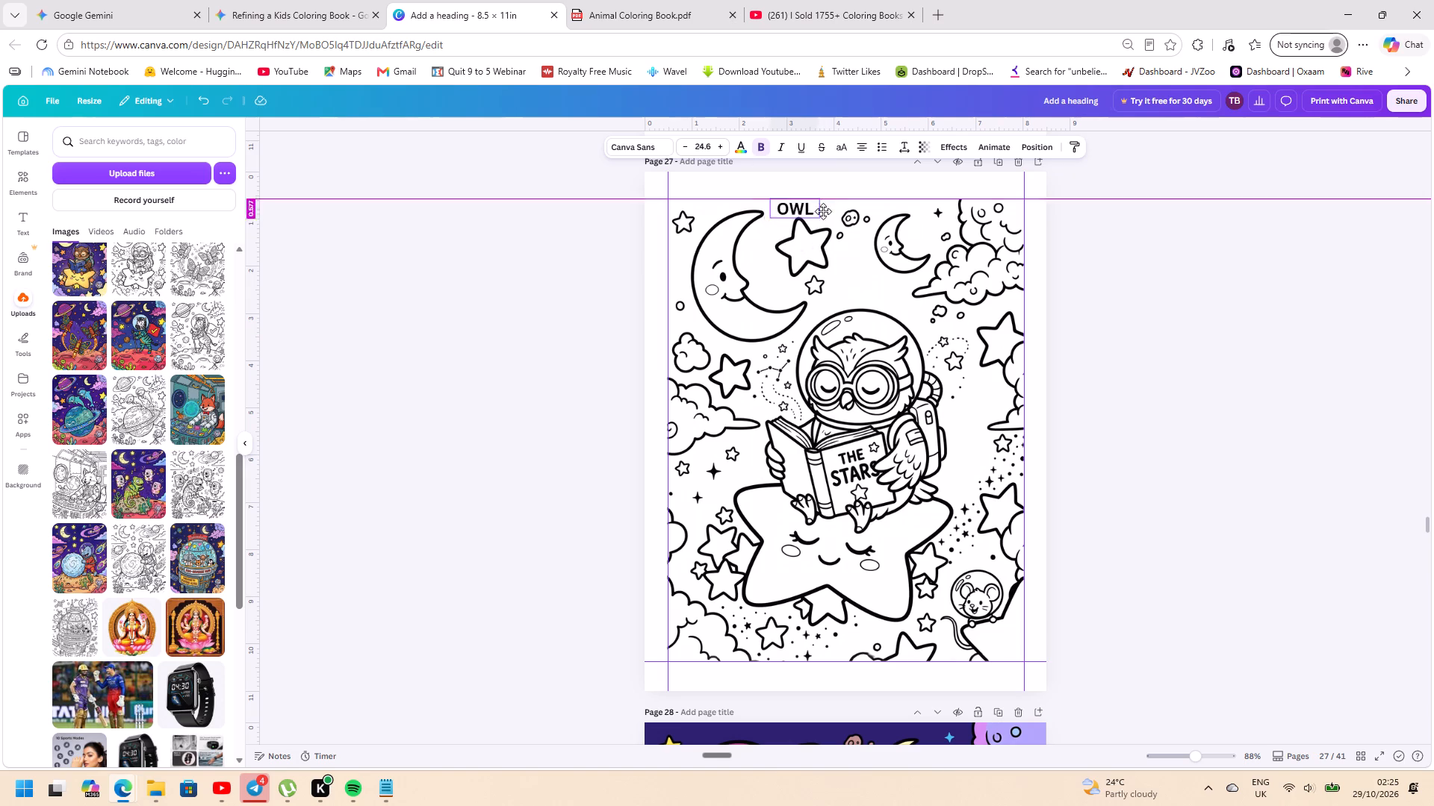
left_click_drag(823, 211, 825, 212)
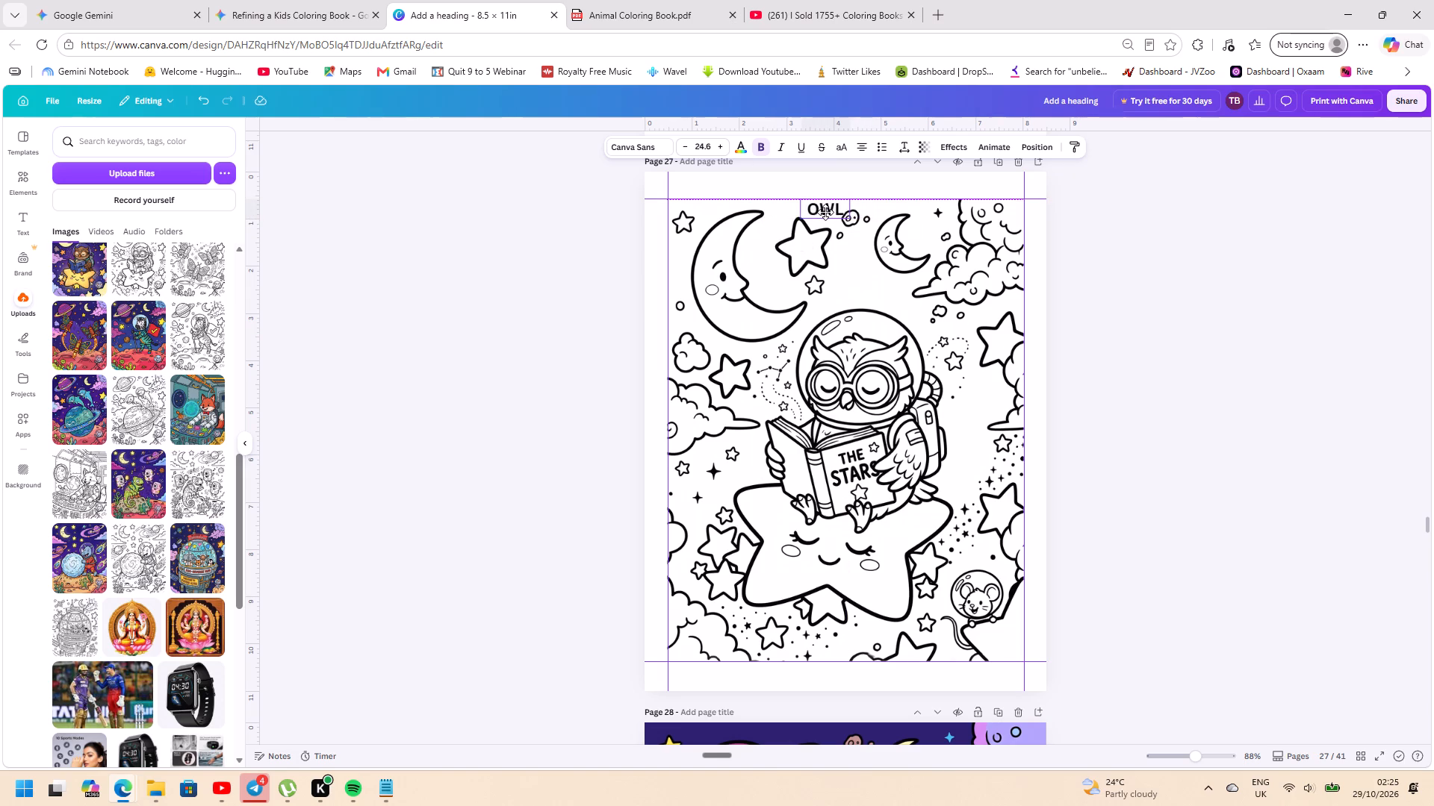
left_click_drag(825, 212, 825, 213)
Check the edges of page 27's owl line art against all four margin guides.
left_click(866, 245)
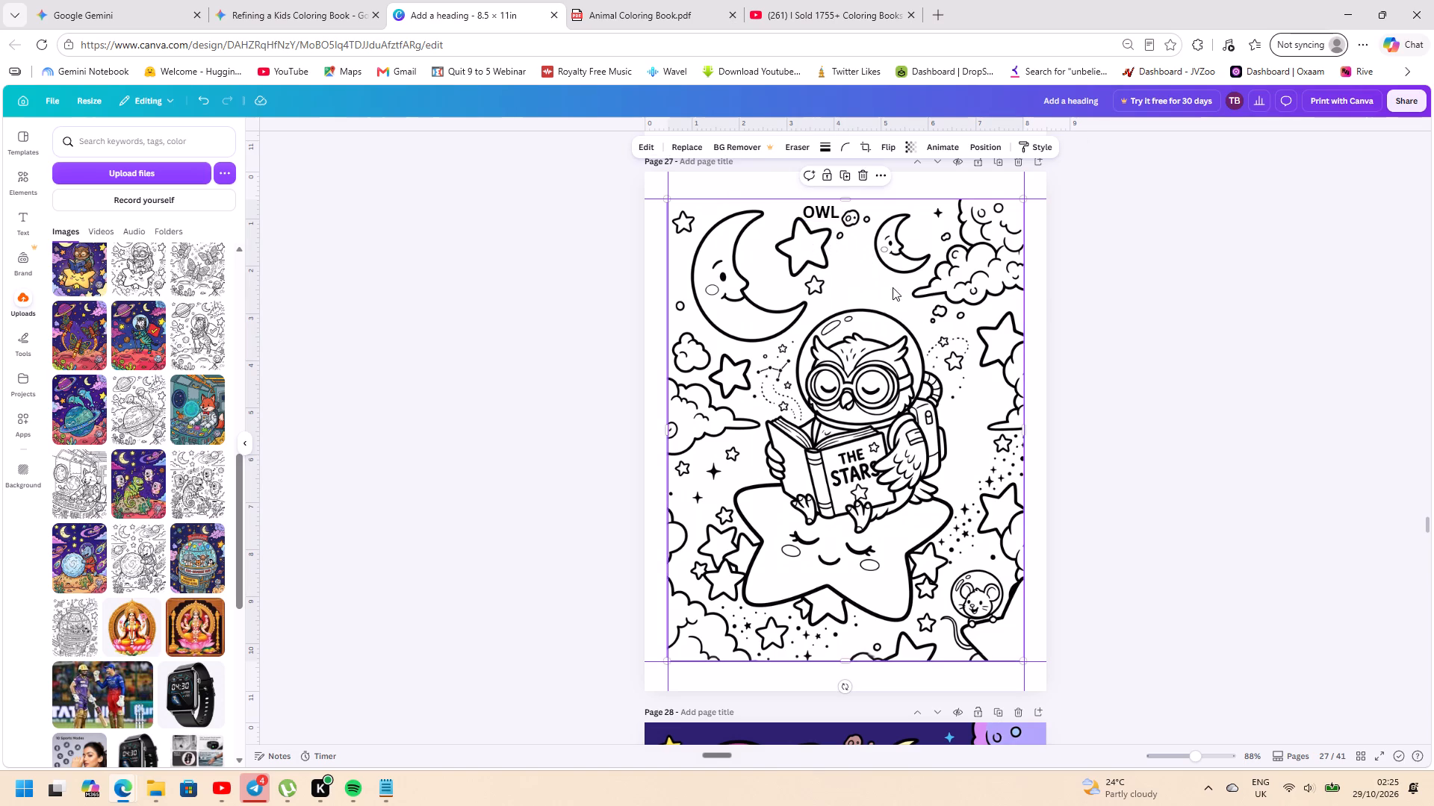
left_click(1021, 438)
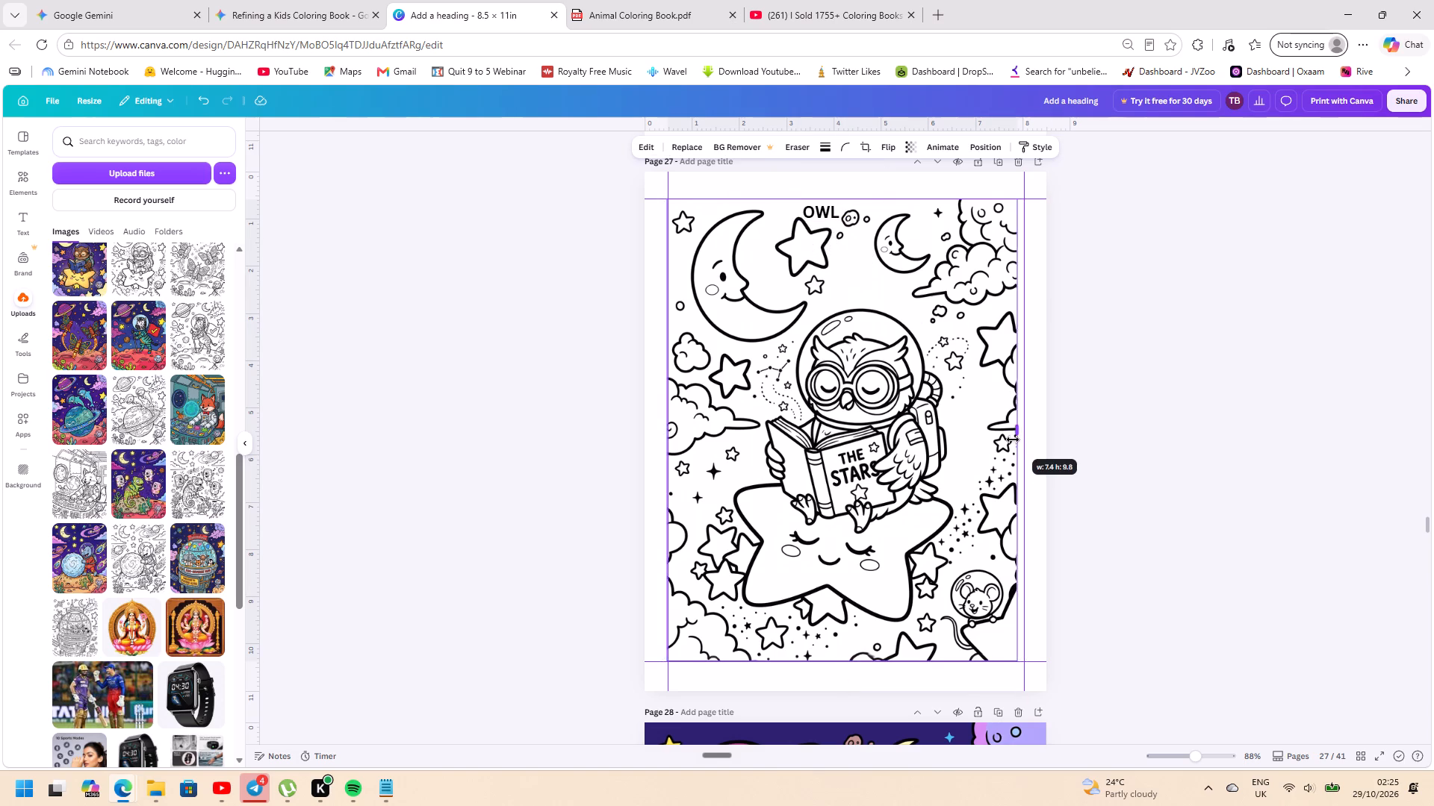
left_click(669, 423)
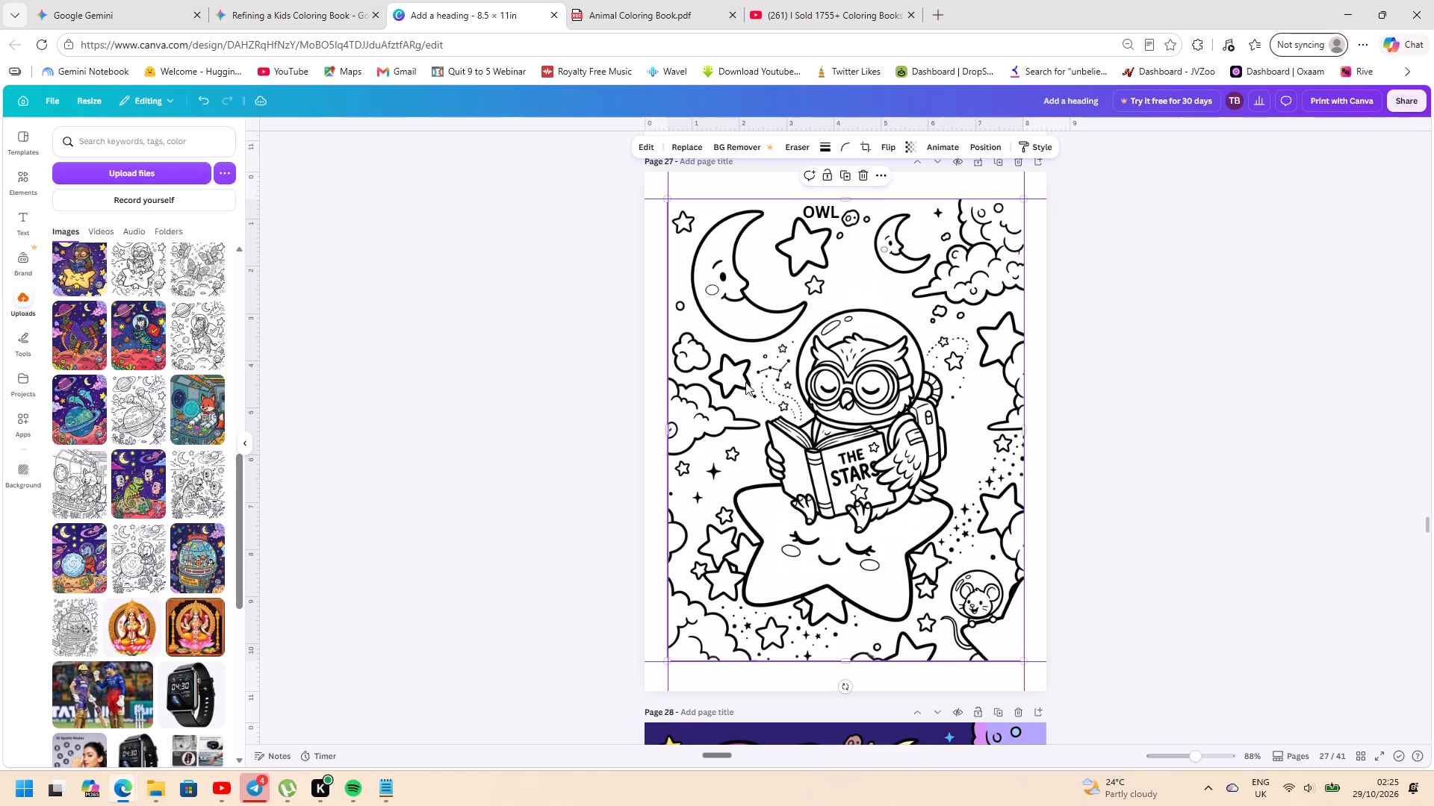
left_click(842, 199)
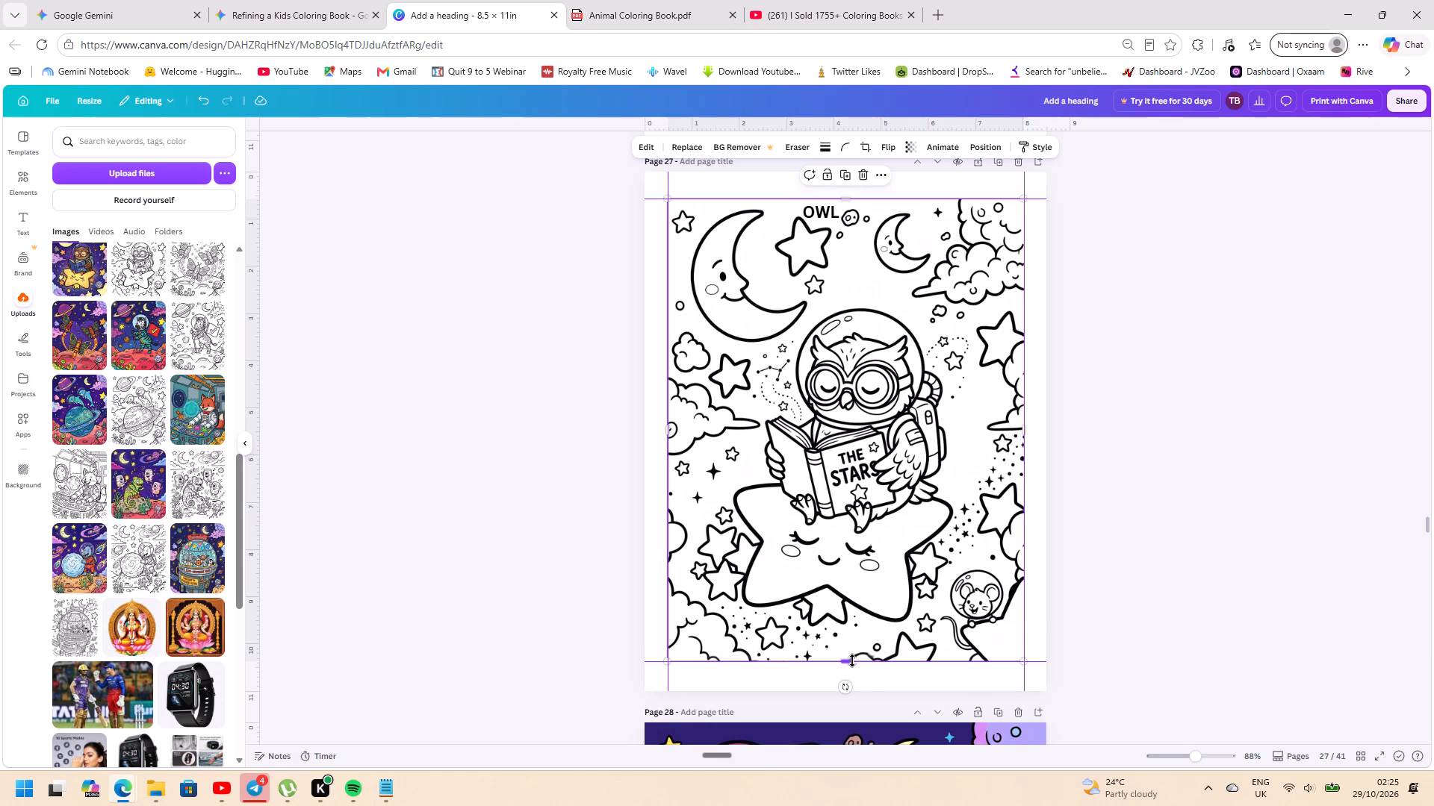
left_click(851, 661)
left_click(956, 449)
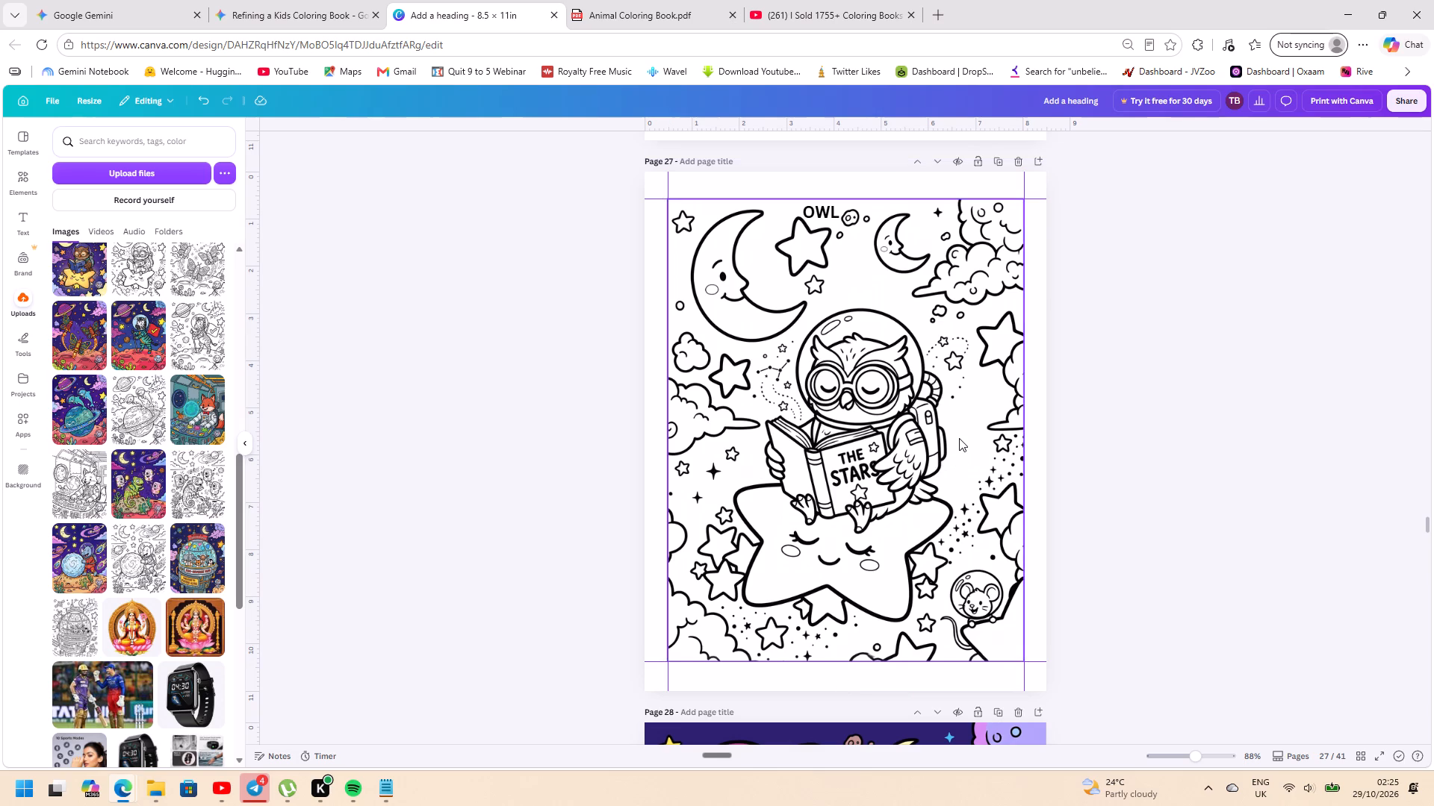
left_click(934, 340)
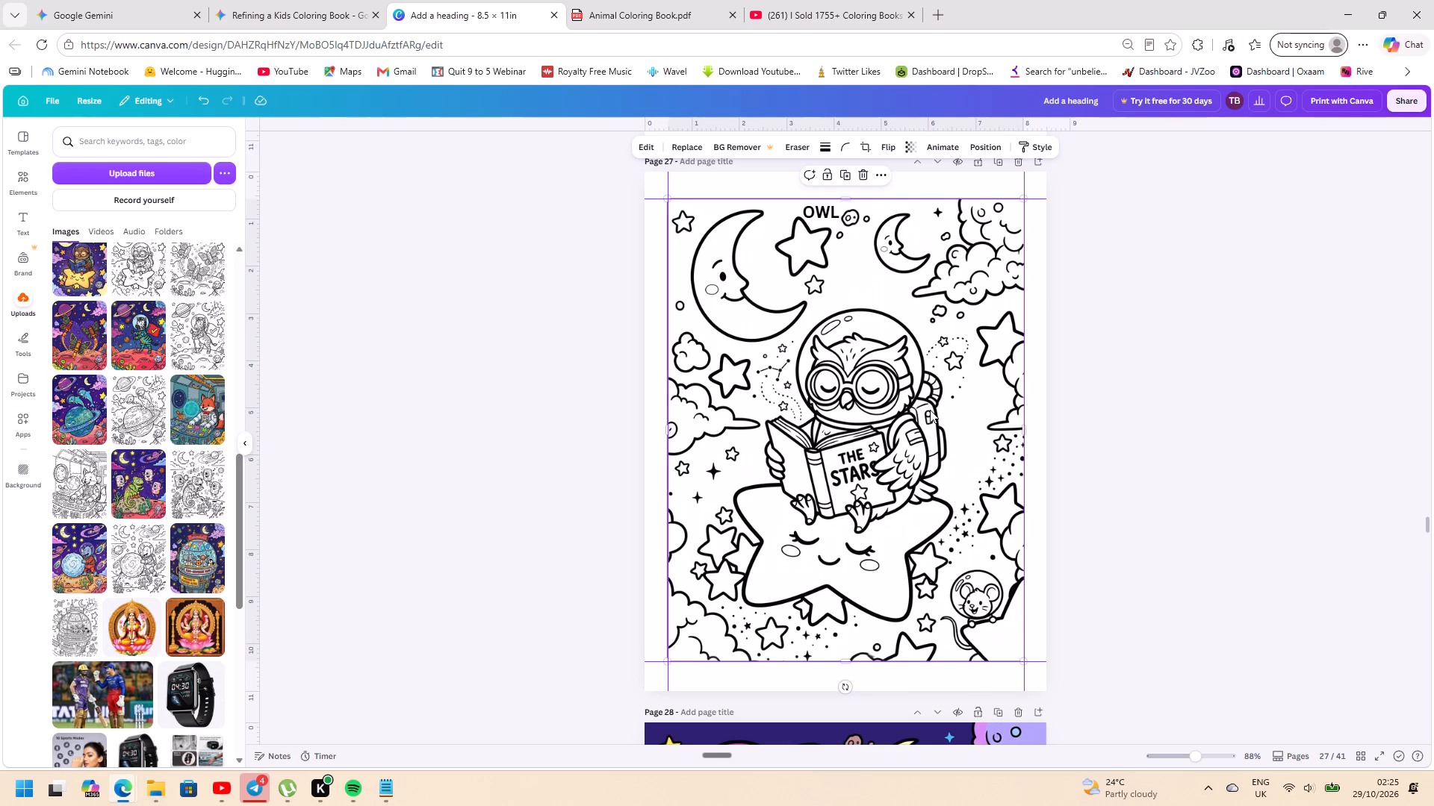
Fit page 28's colored rocket-butterfly image inside all four margin guides, scaling from its upper corner and cropping its outer side and bottom edges.
scroll(930, 410, "down", 3)
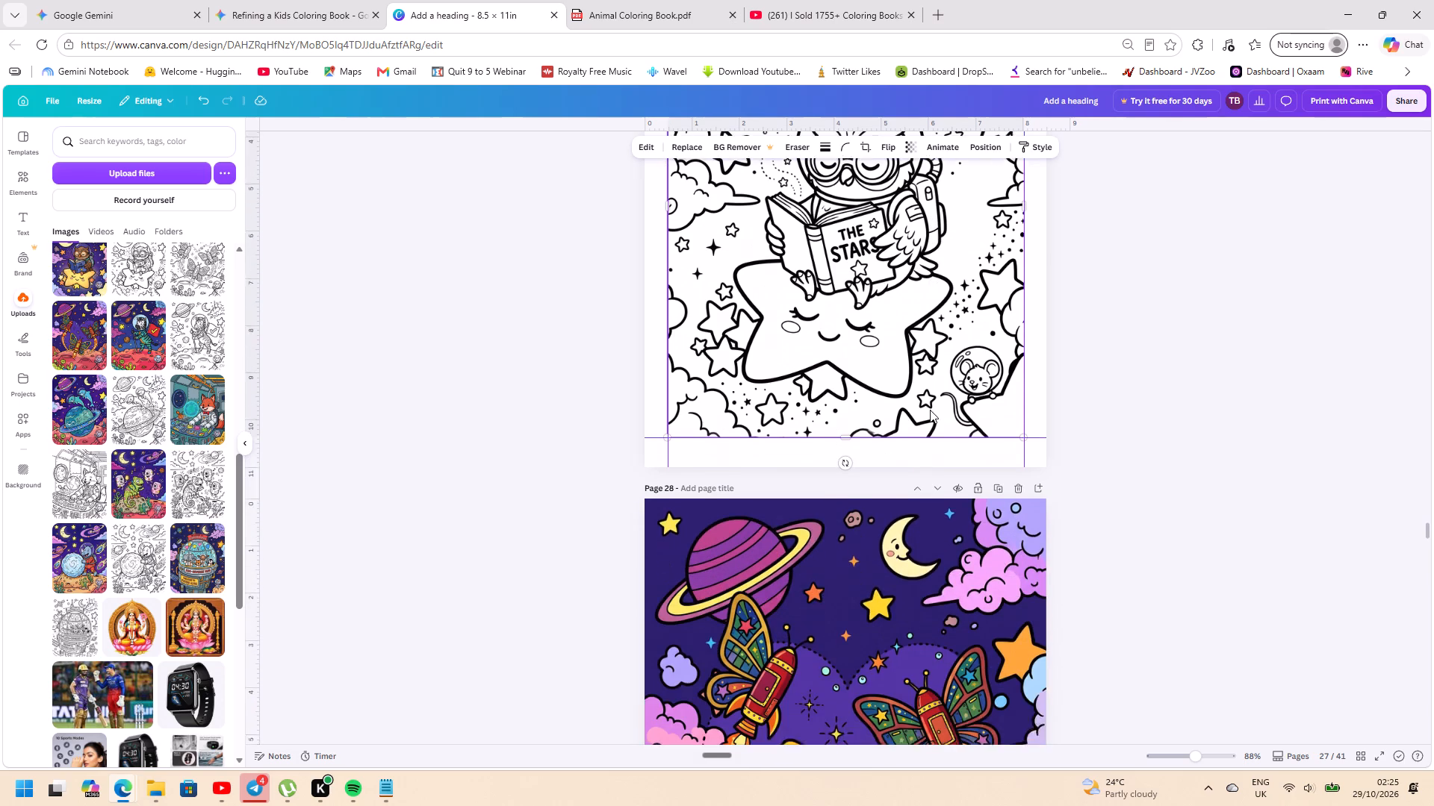
scroll(930, 410, "down", 4)
left_click(917, 437)
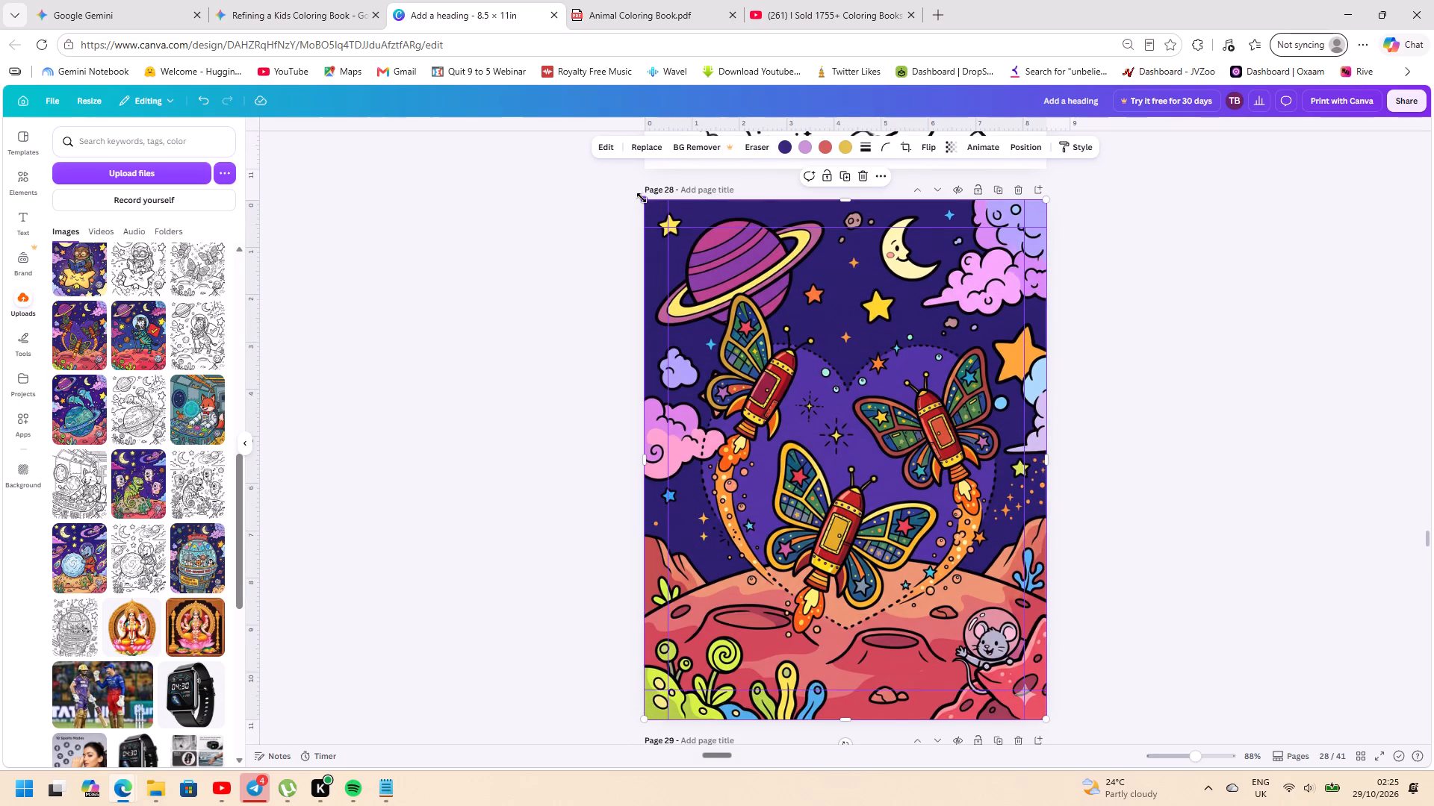
left_click_drag(642, 198, 674, 221)
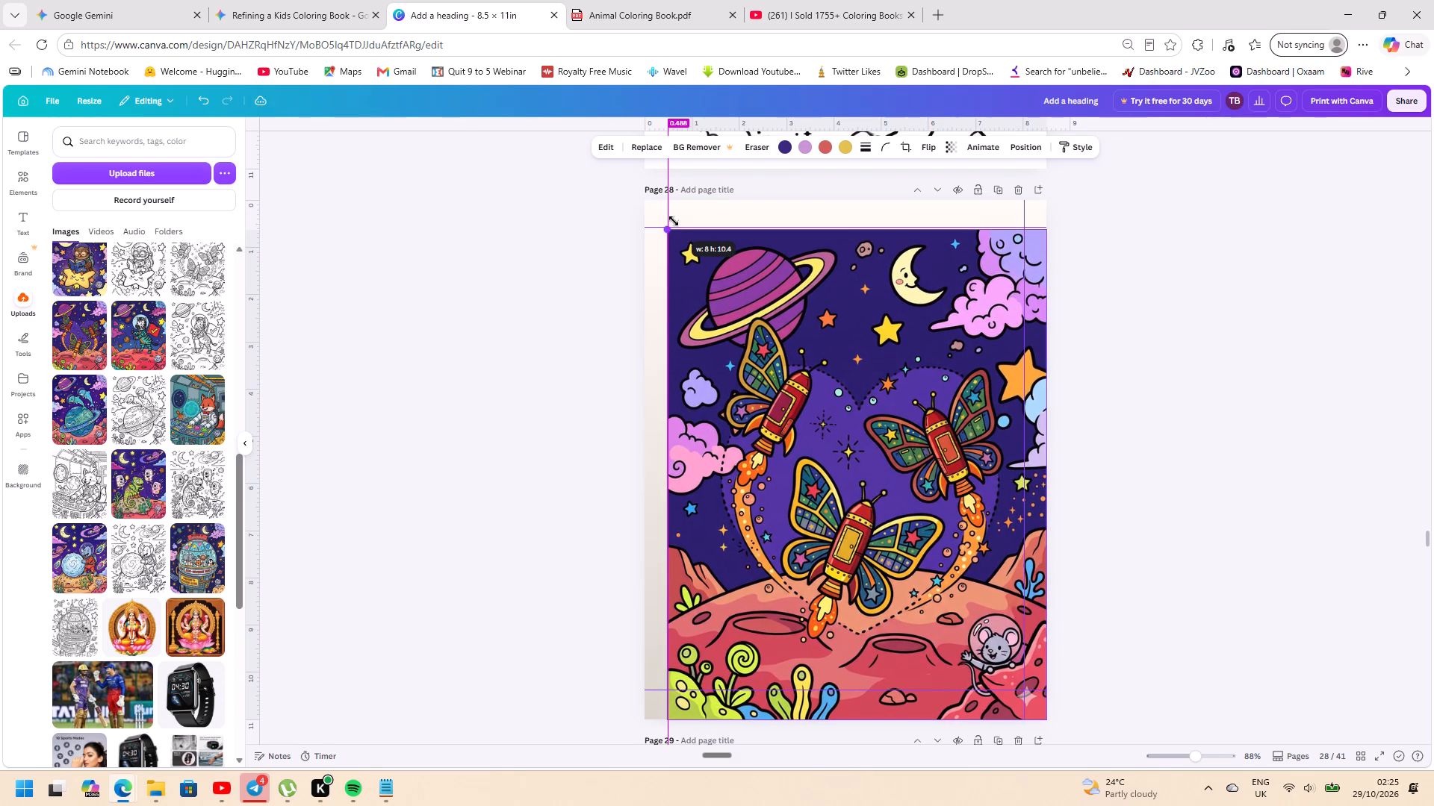
left_click_drag(674, 221, 676, 217)
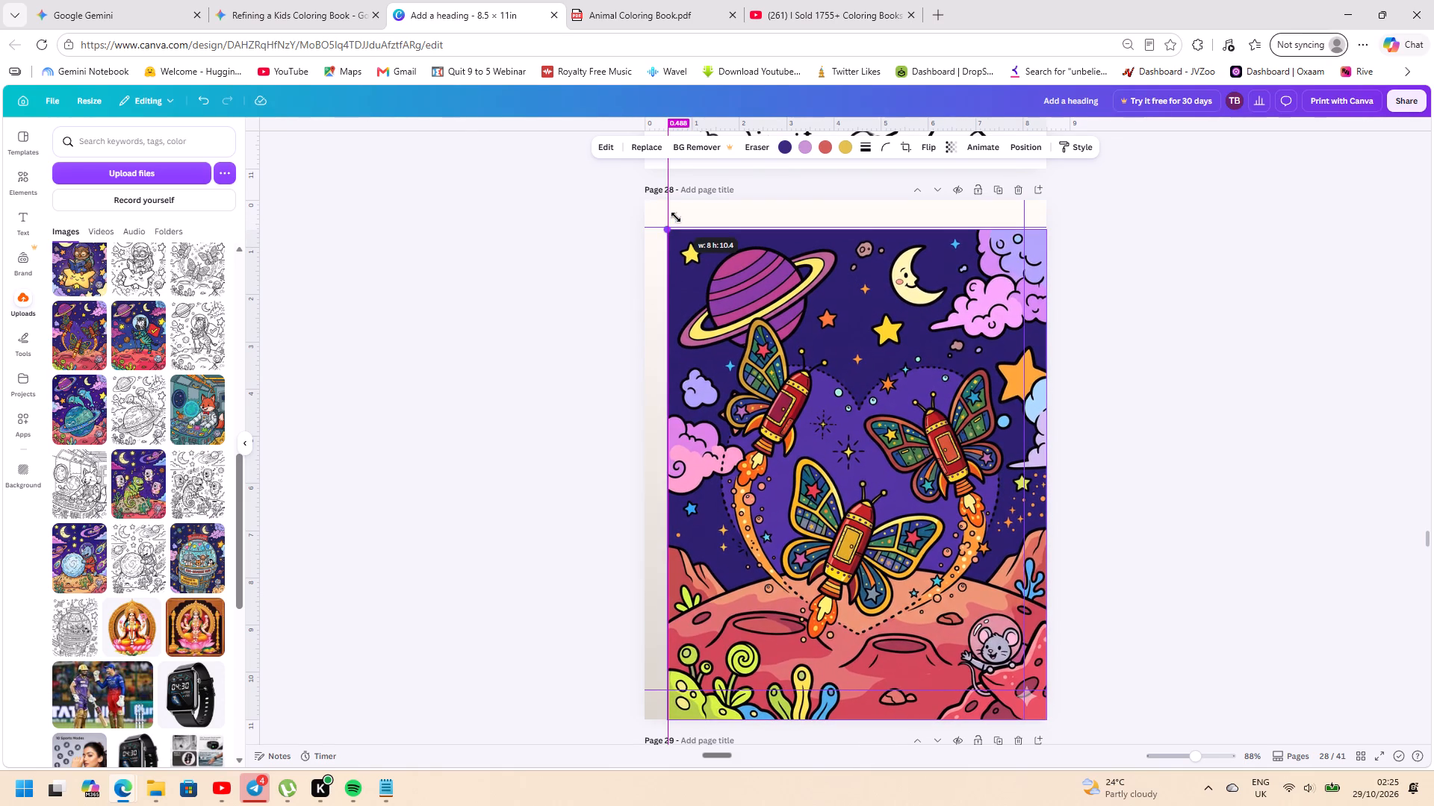
left_click_drag(676, 217, 676, 216)
left_click(665, 474)
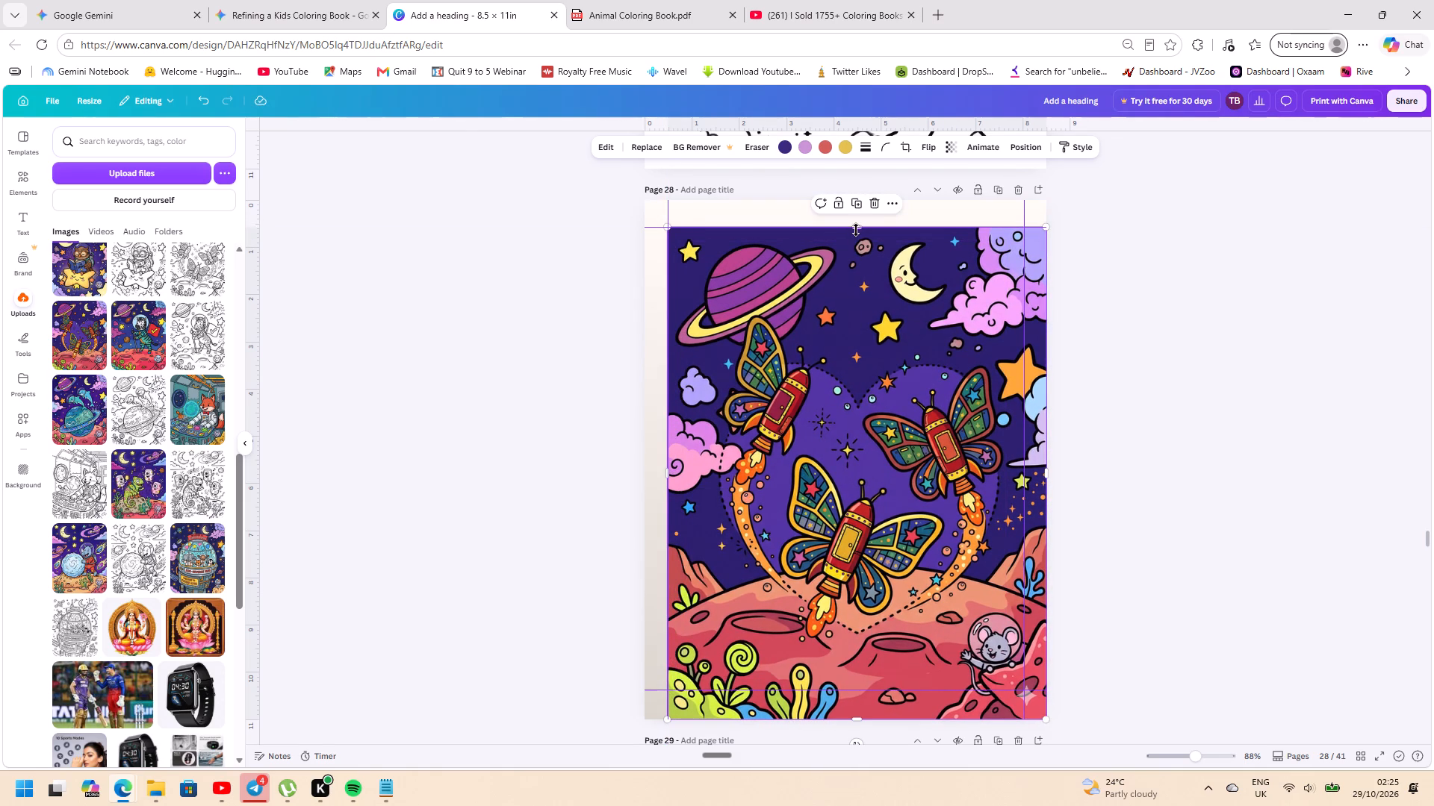
left_click(856, 228)
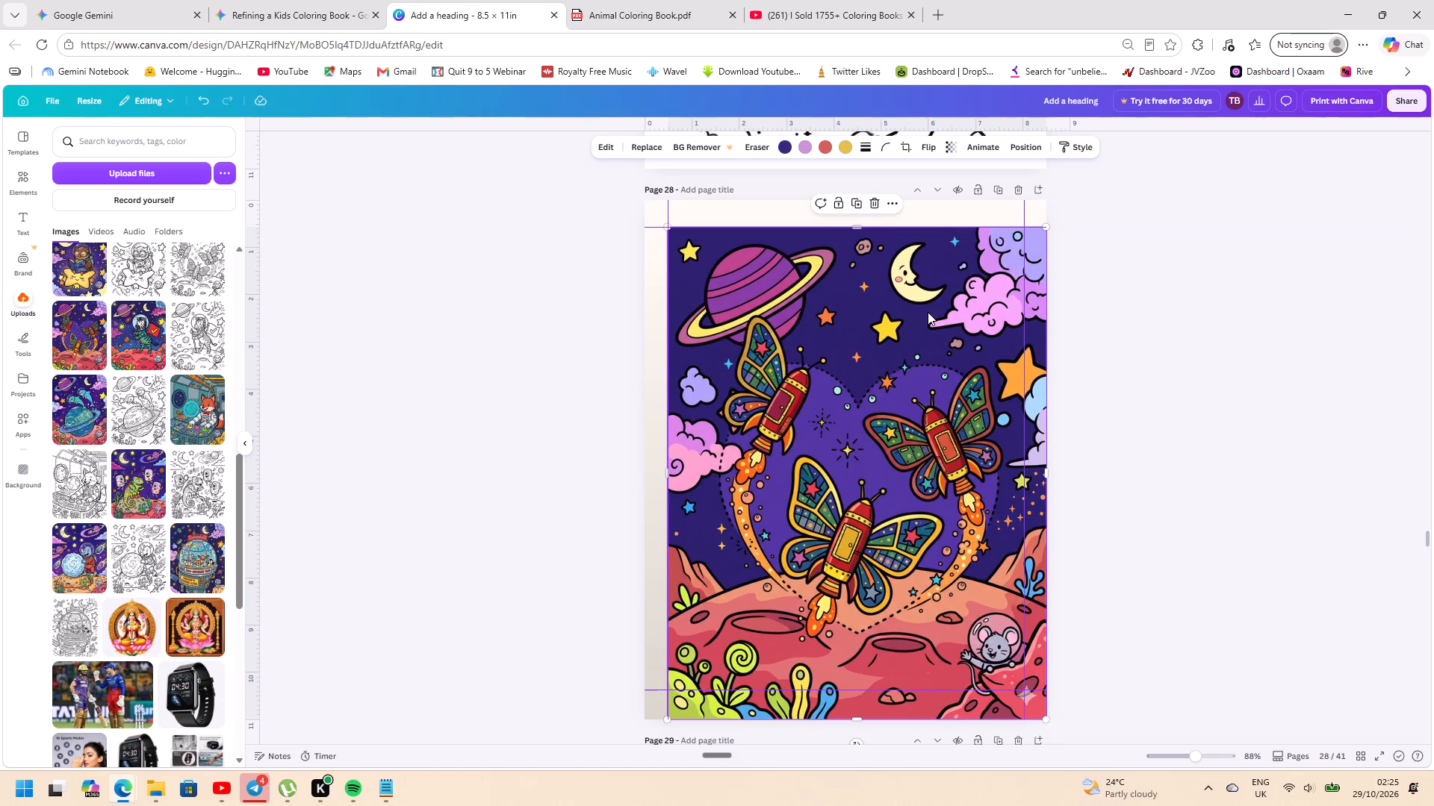
left_click_drag(1045, 469, 1022, 470)
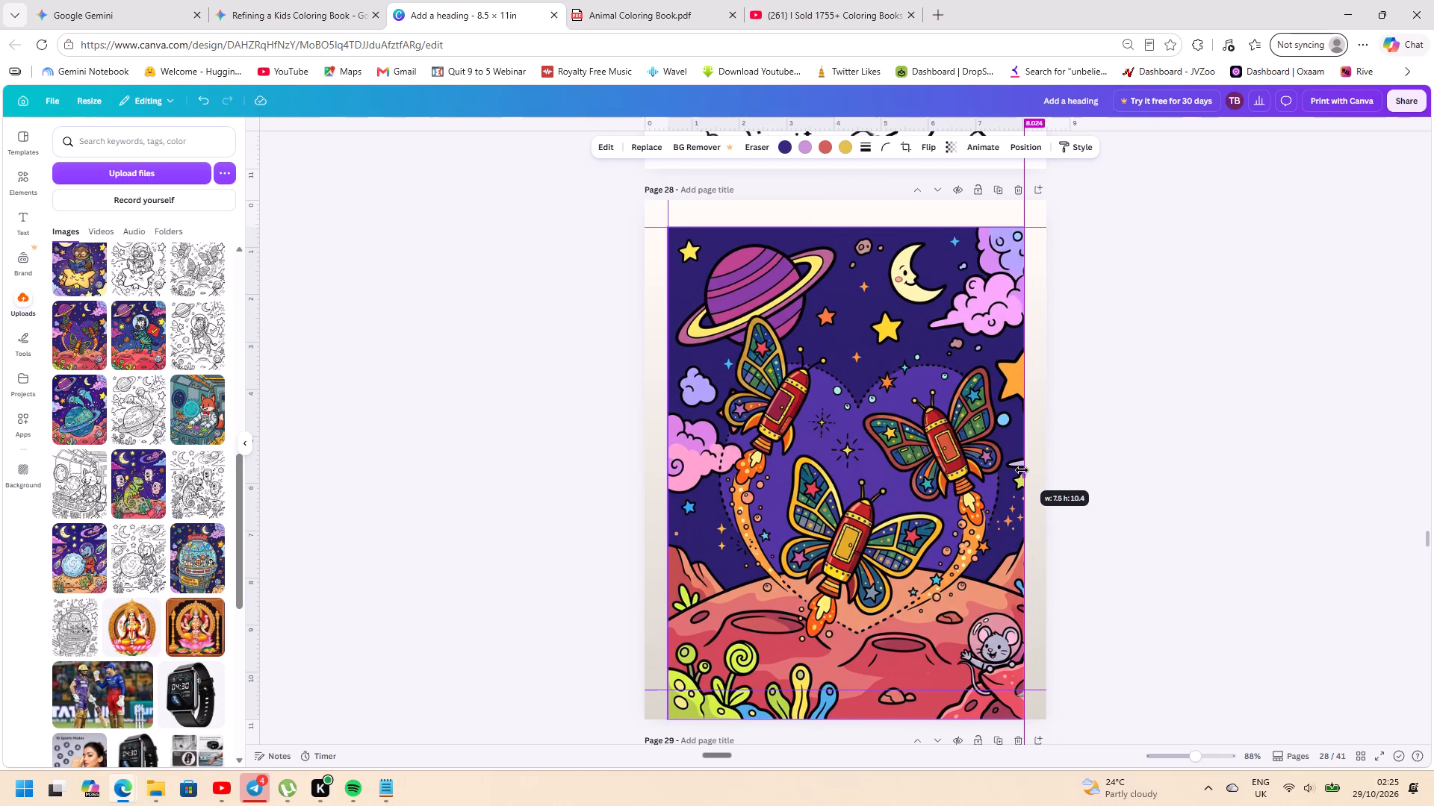
left_click_drag(1022, 470, 1021, 469)
scroll(884, 465, "down", 2)
left_click_drag(848, 567, 848, 559)
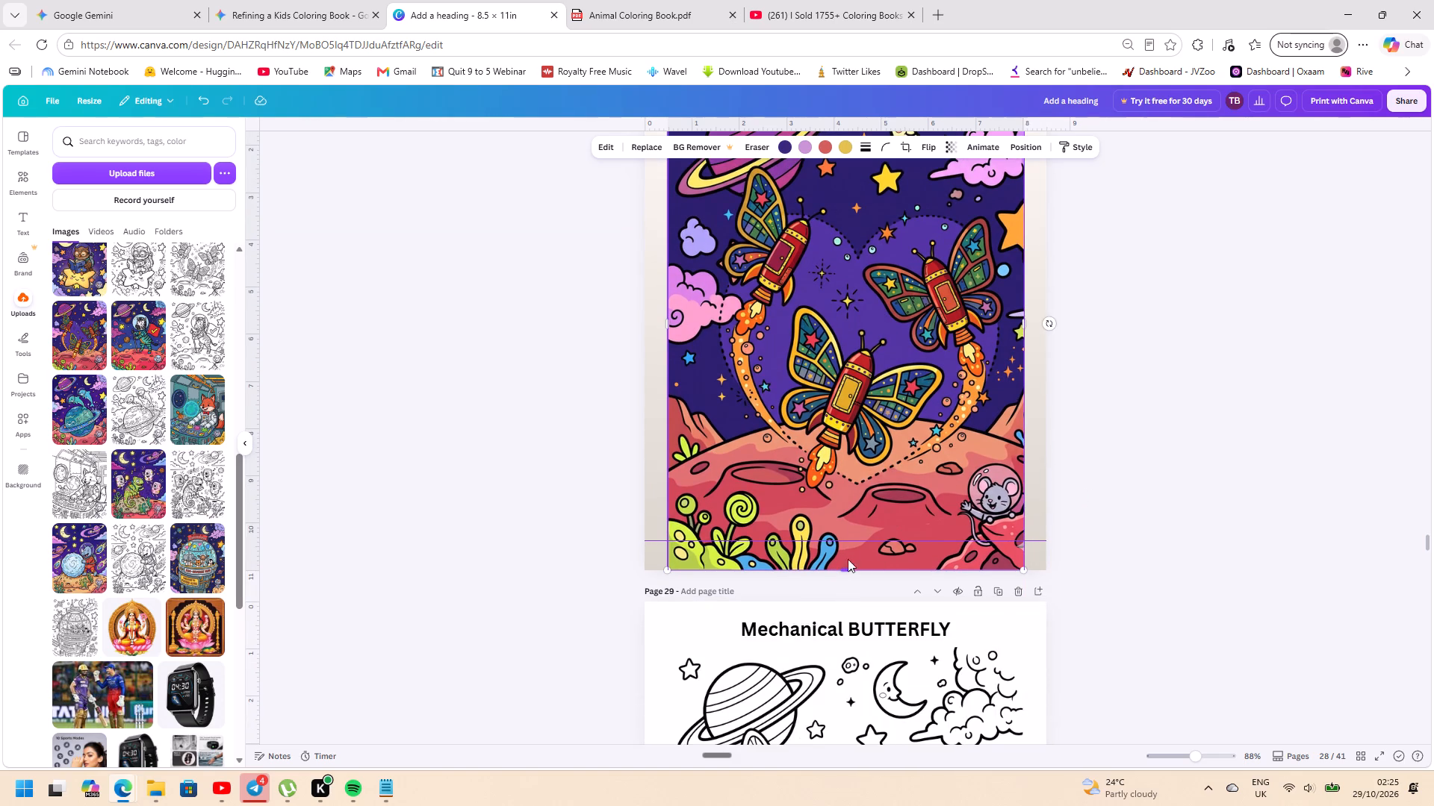
left_click_drag(848, 559, 848, 535)
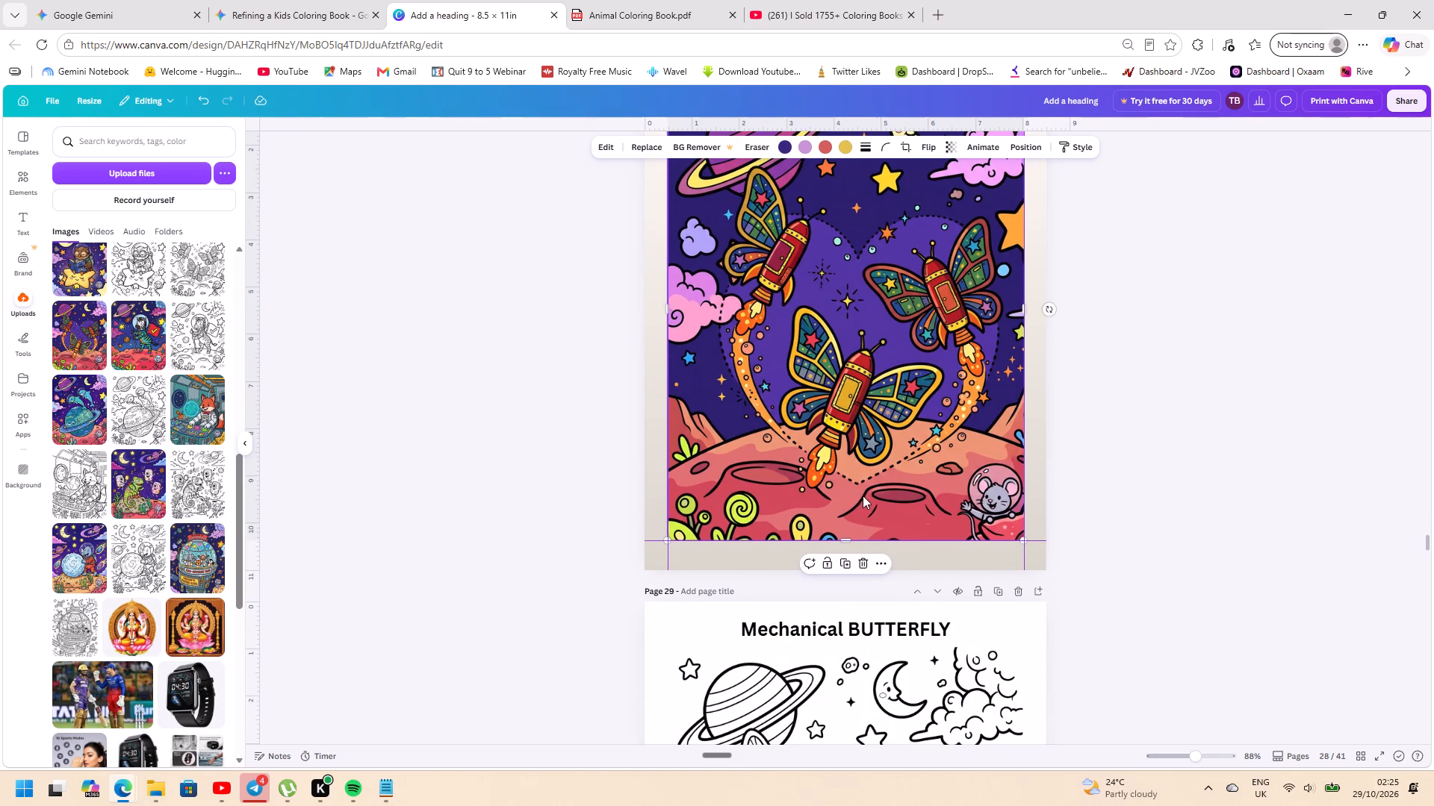
Set page 28's background color to white.
scroll(863, 496, "up", 2)
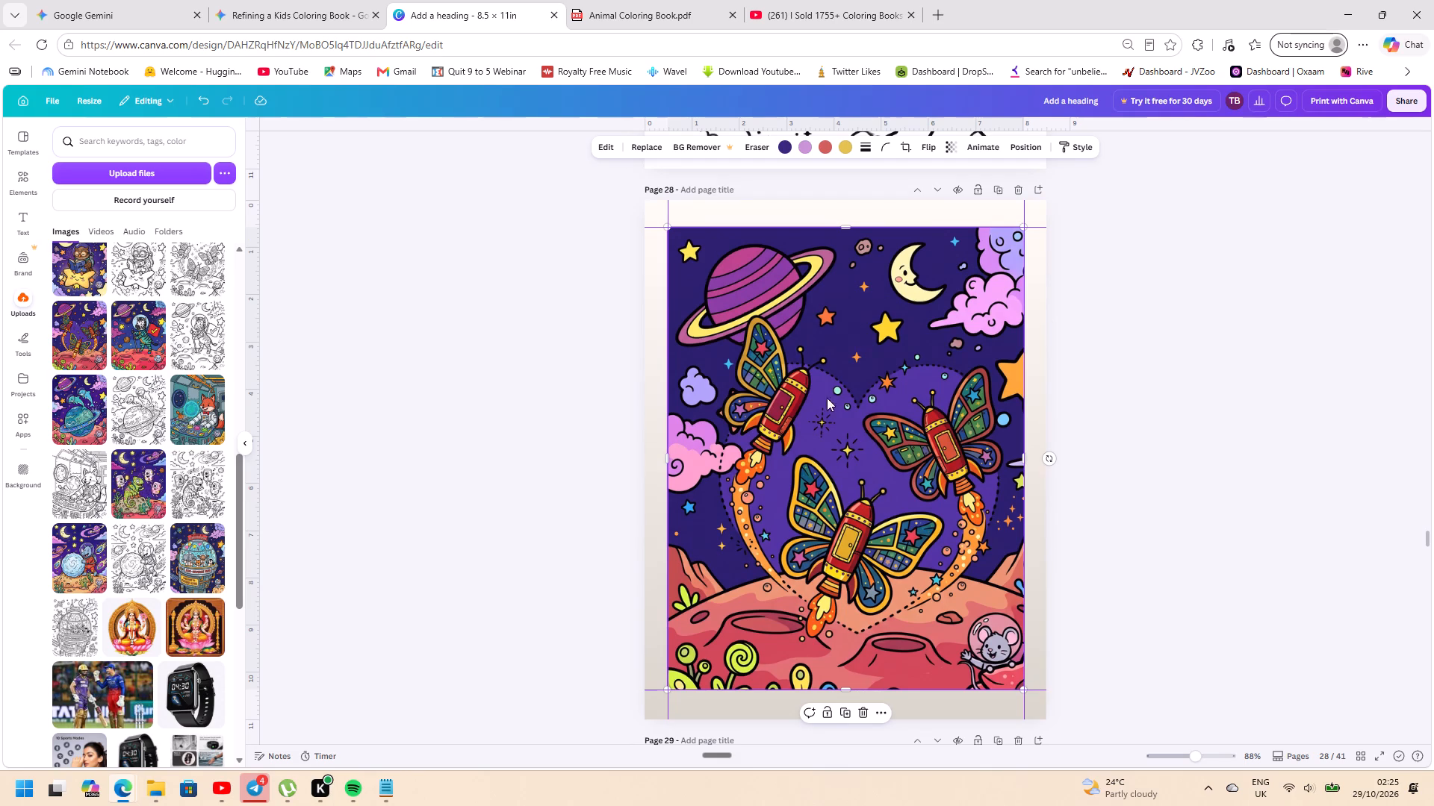
left_click(657, 355)
left_click(840, 145)
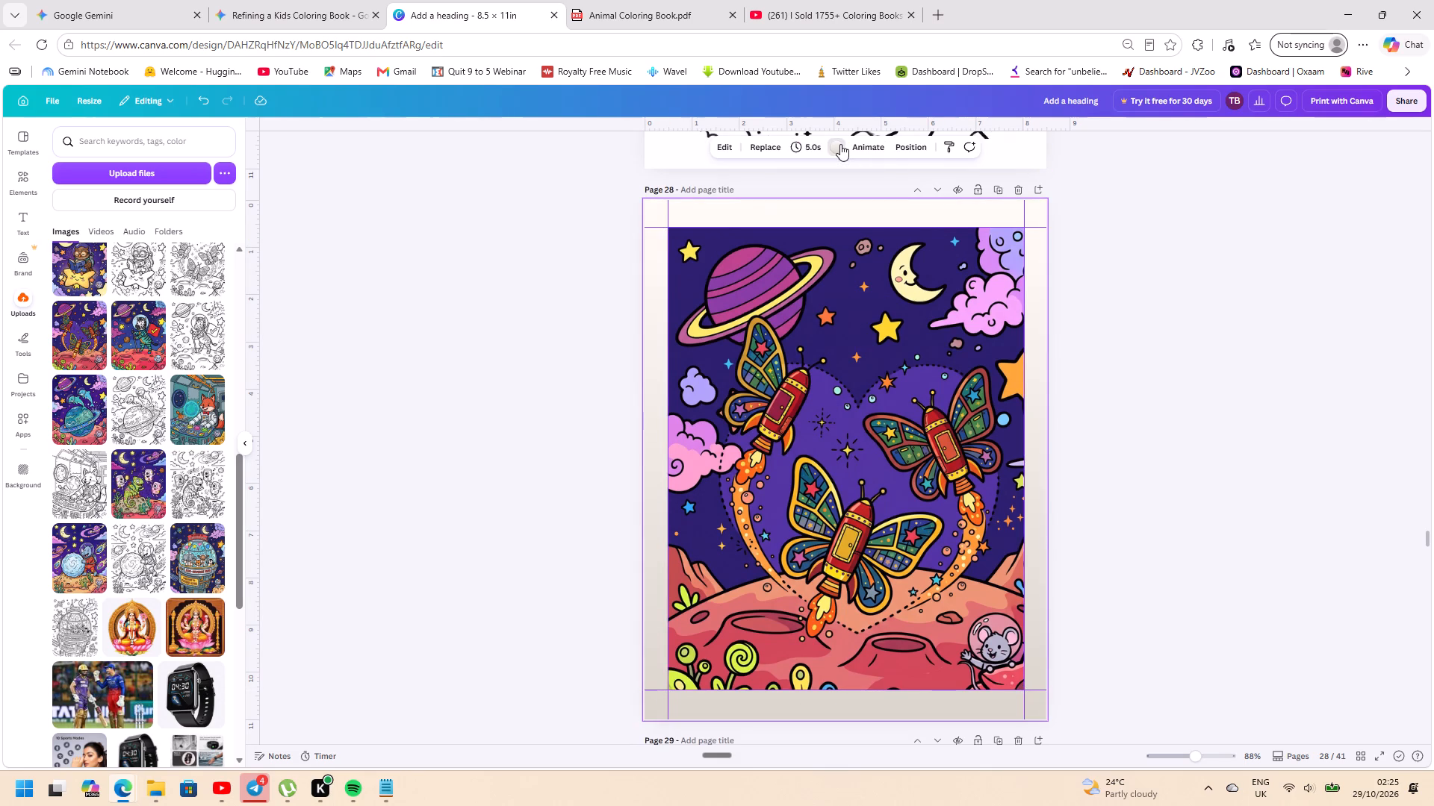
left_click(93, 404)
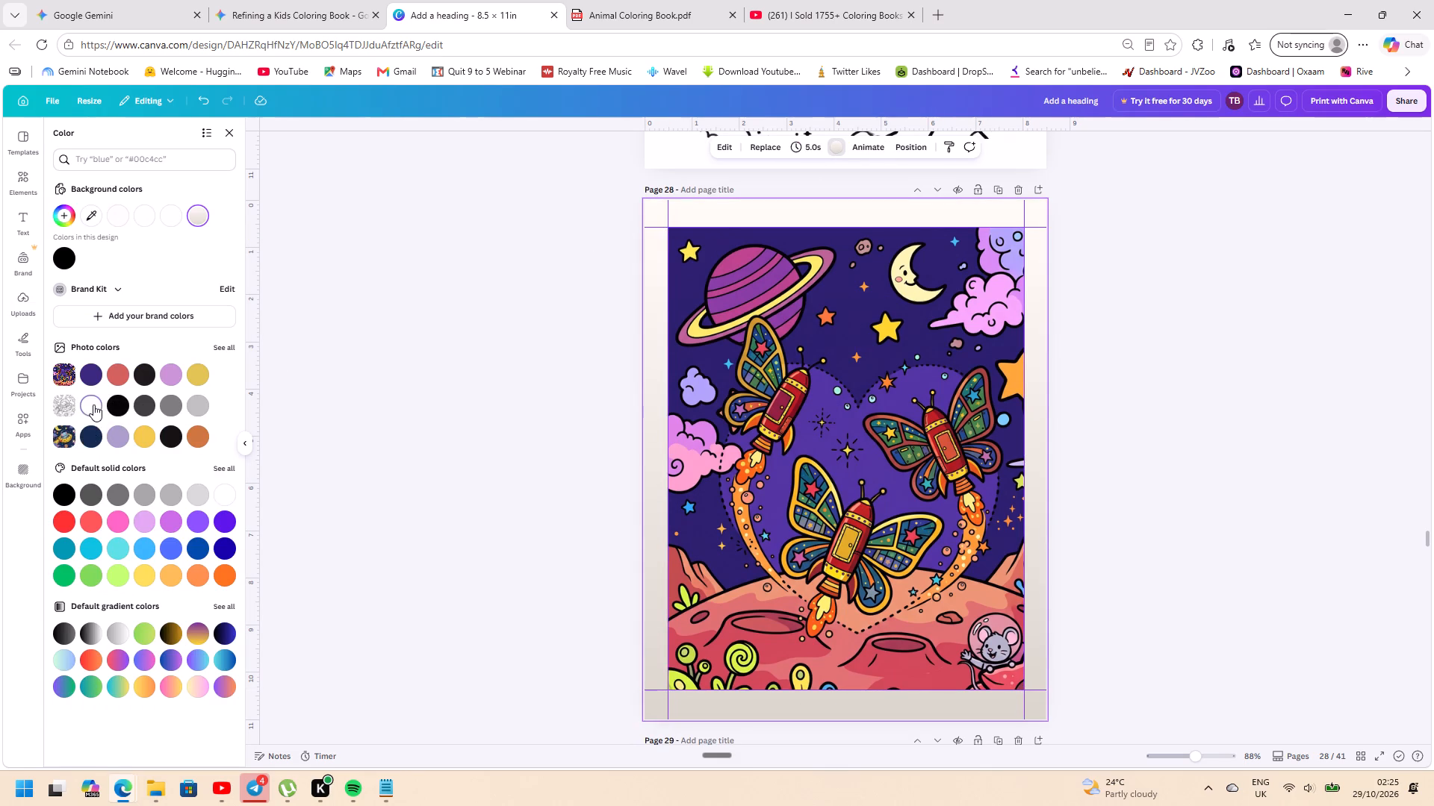
left_click(373, 404)
Stretch page 29's butterfly line art up to the top margin guide and fit its other edges to the remaining guides.
scroll(510, 472, "down", 2)
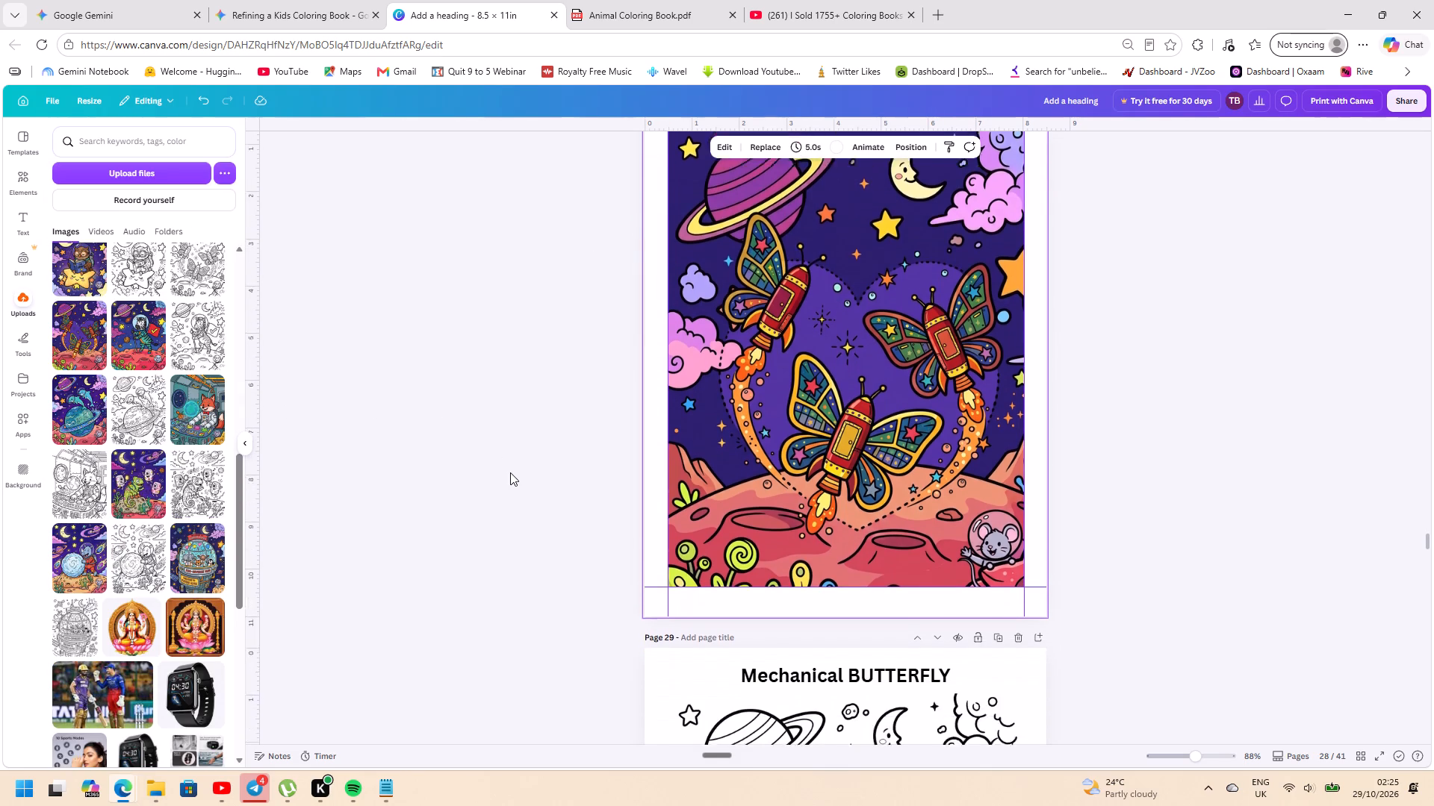
scroll(510, 472, "down", 4)
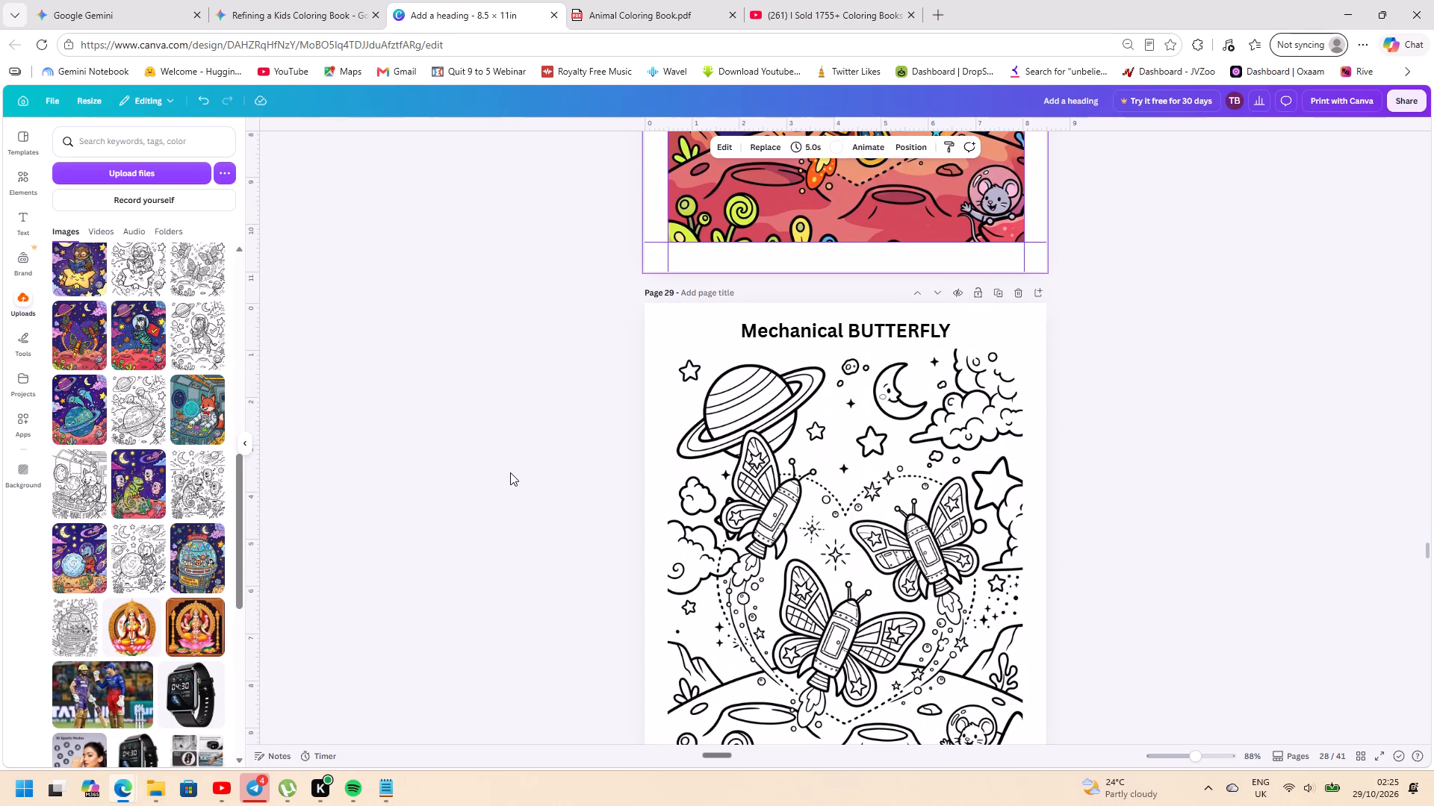
left_click(916, 543)
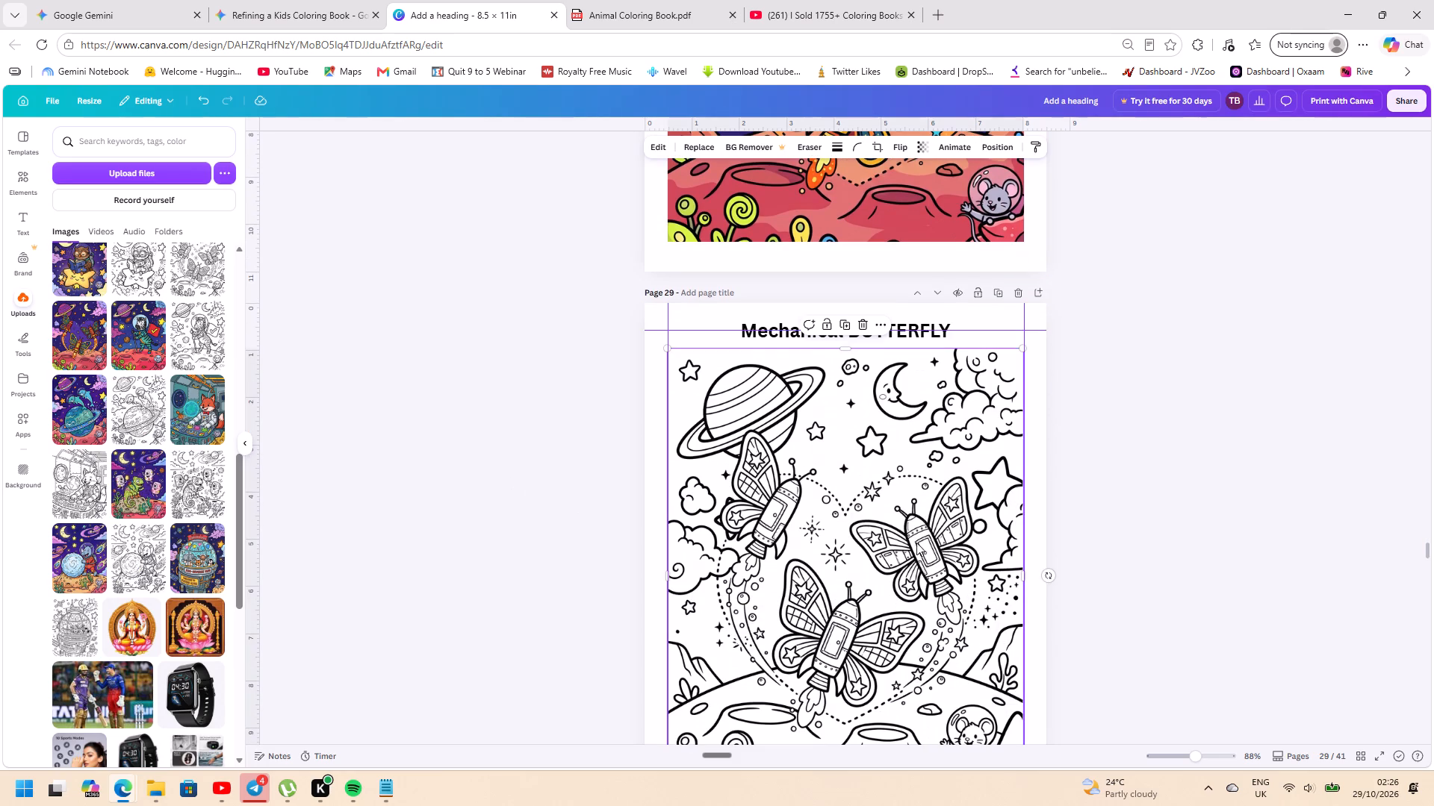
left_click_drag(845, 349, 843, 334)
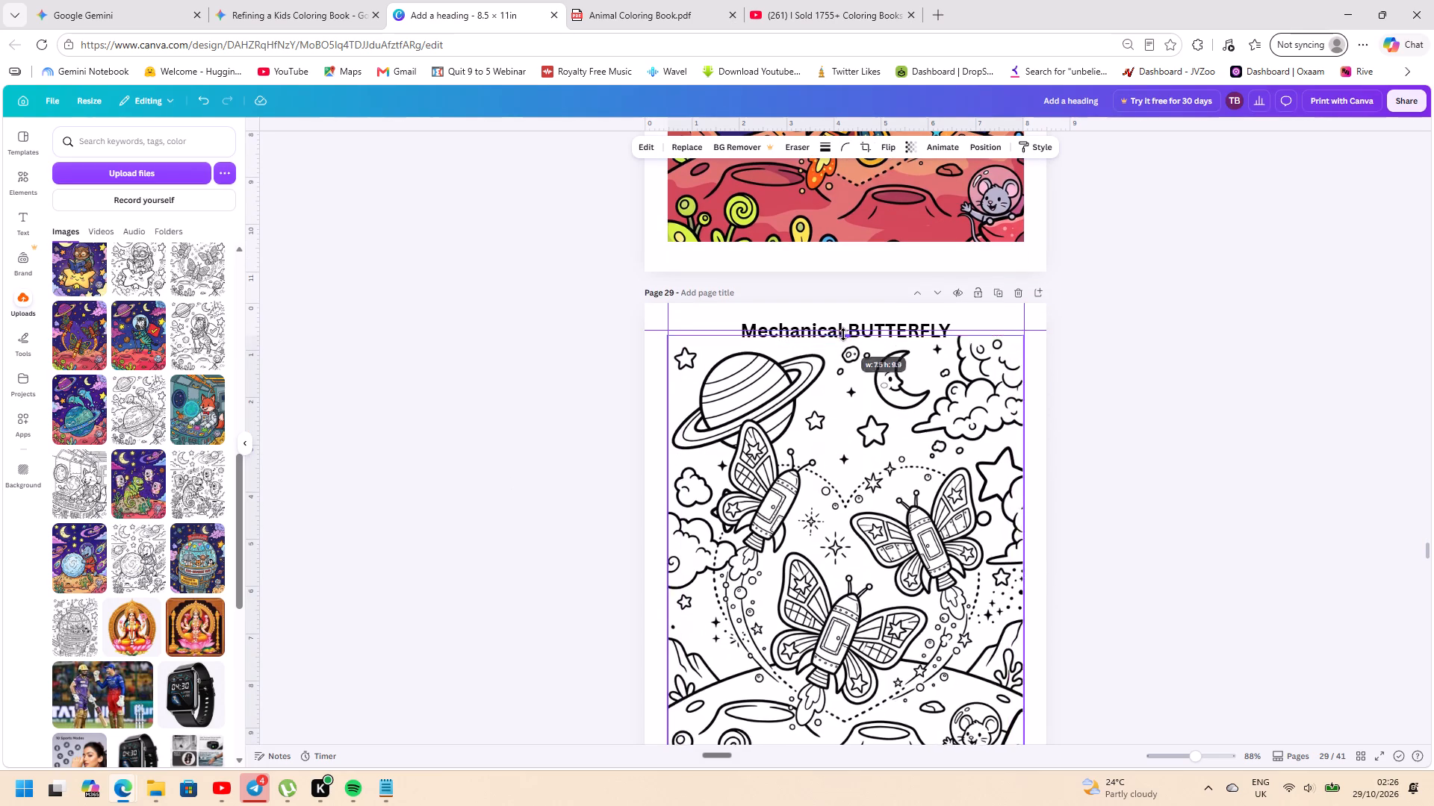
left_click_drag(843, 334, 843, 334)
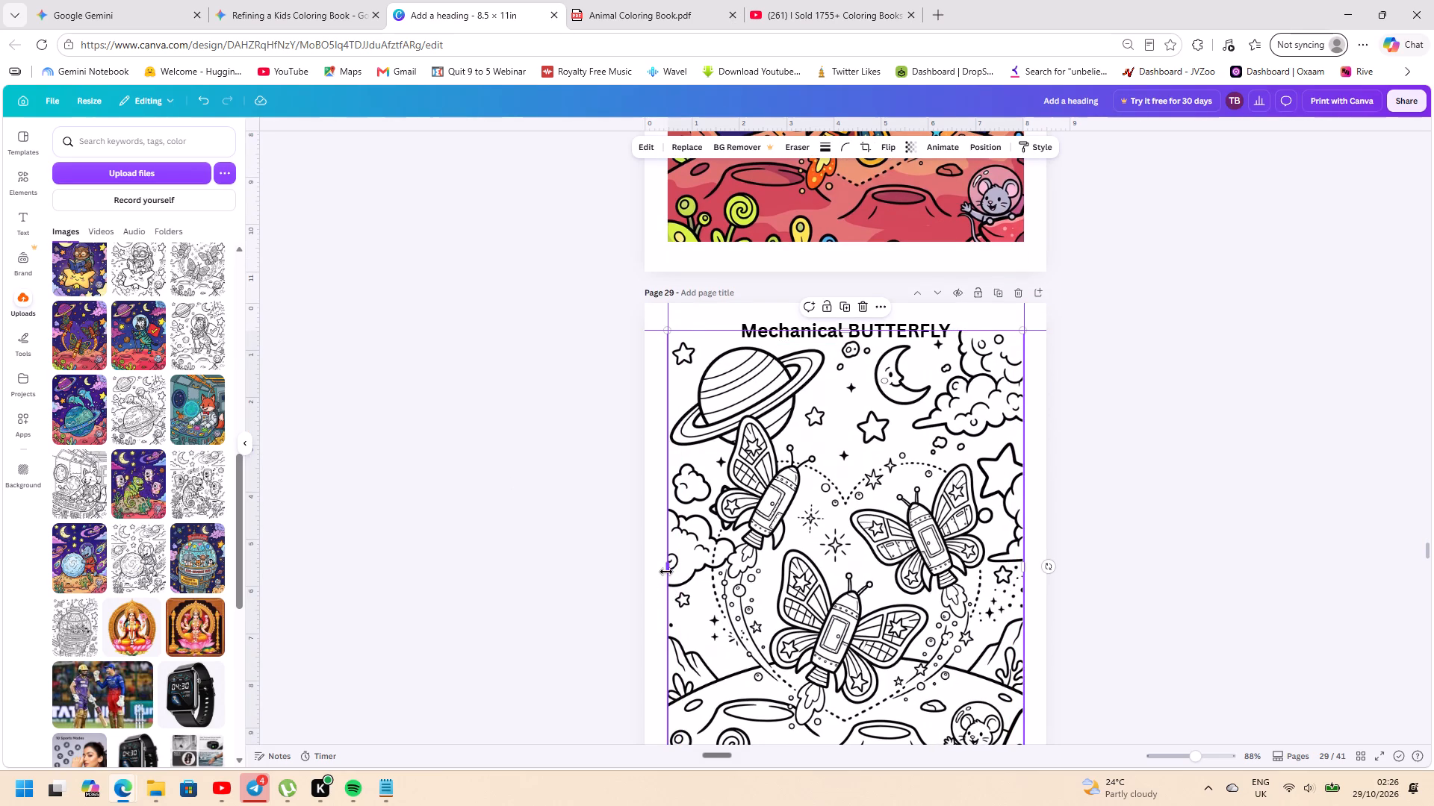
left_click(666, 572)
left_click(1022, 565)
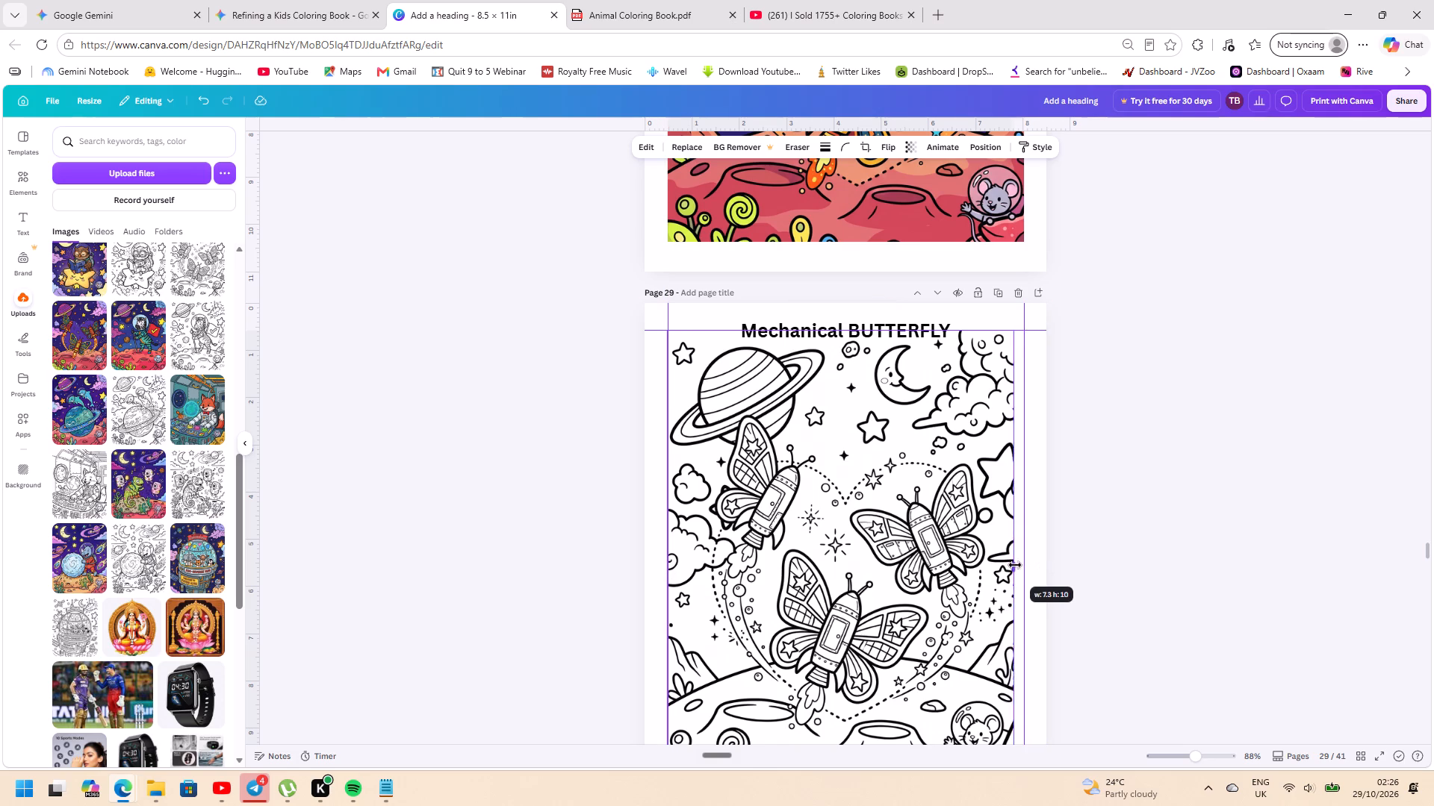
scroll(917, 570, "down", 2)
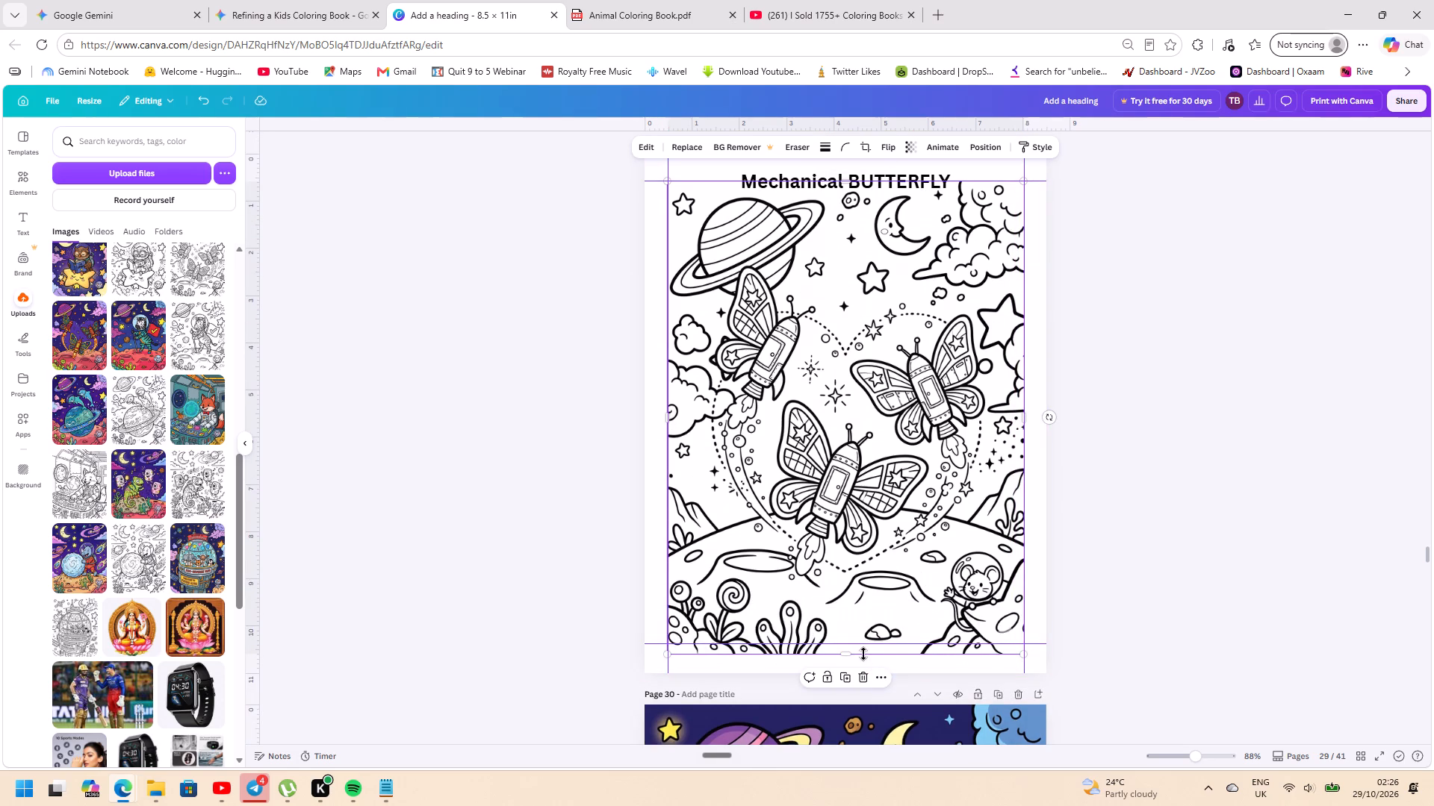
left_click_drag(848, 654, 848, 643)
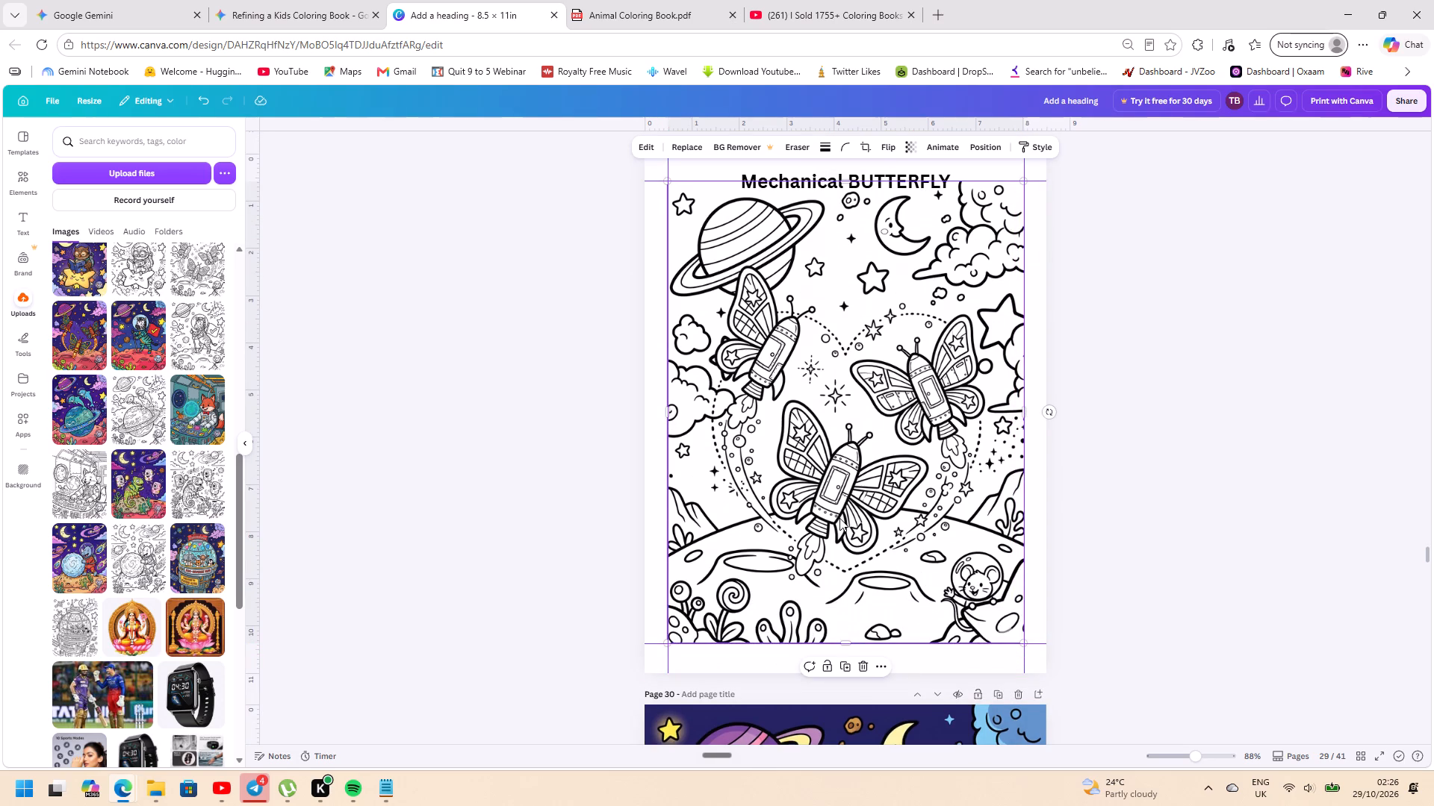
left_click(839, 518)
Shorten page 29's title to BUTTERFLY and narrow its text box to fit the single word.
scroll(854, 536, "up", 1)
left_click(896, 251)
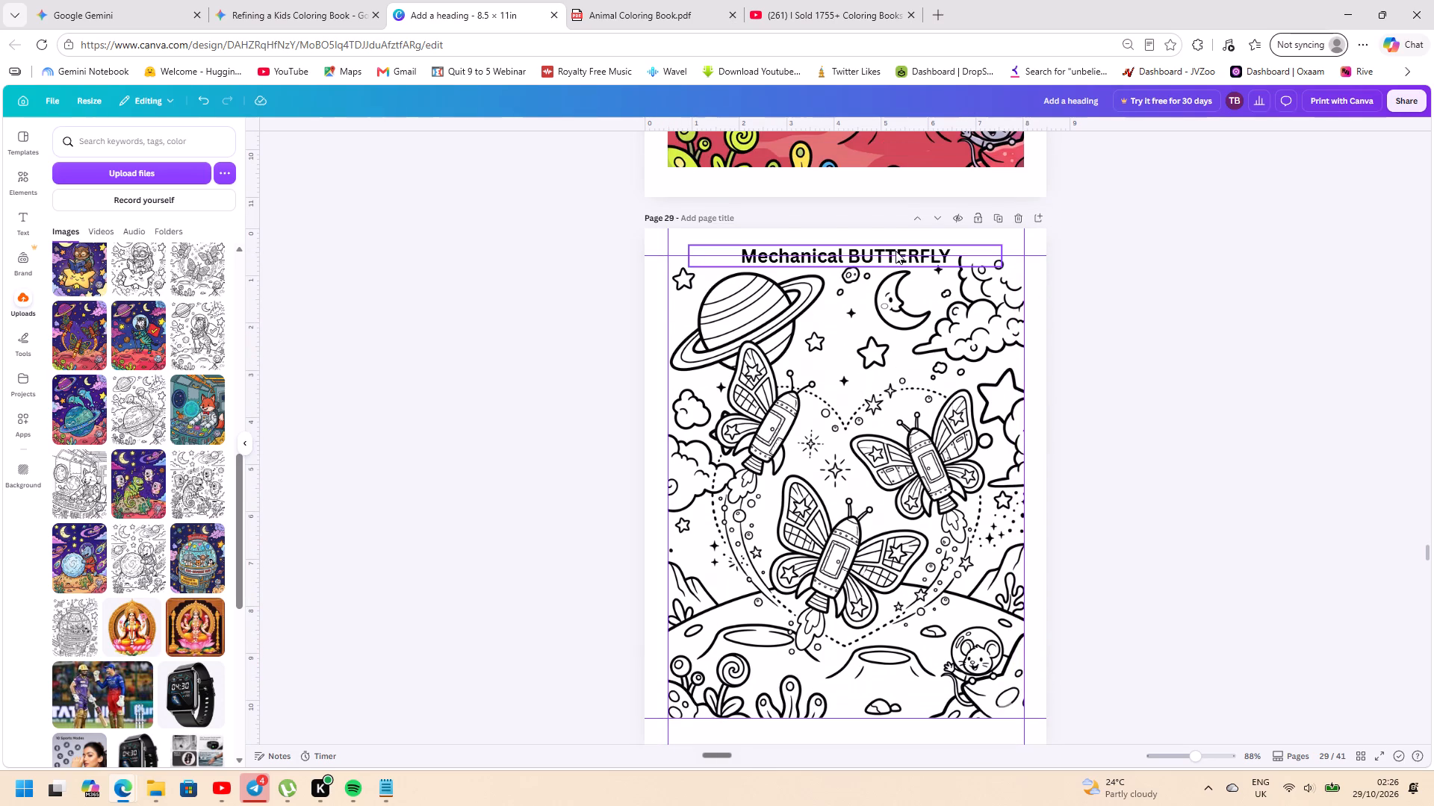
double_click(851, 257)
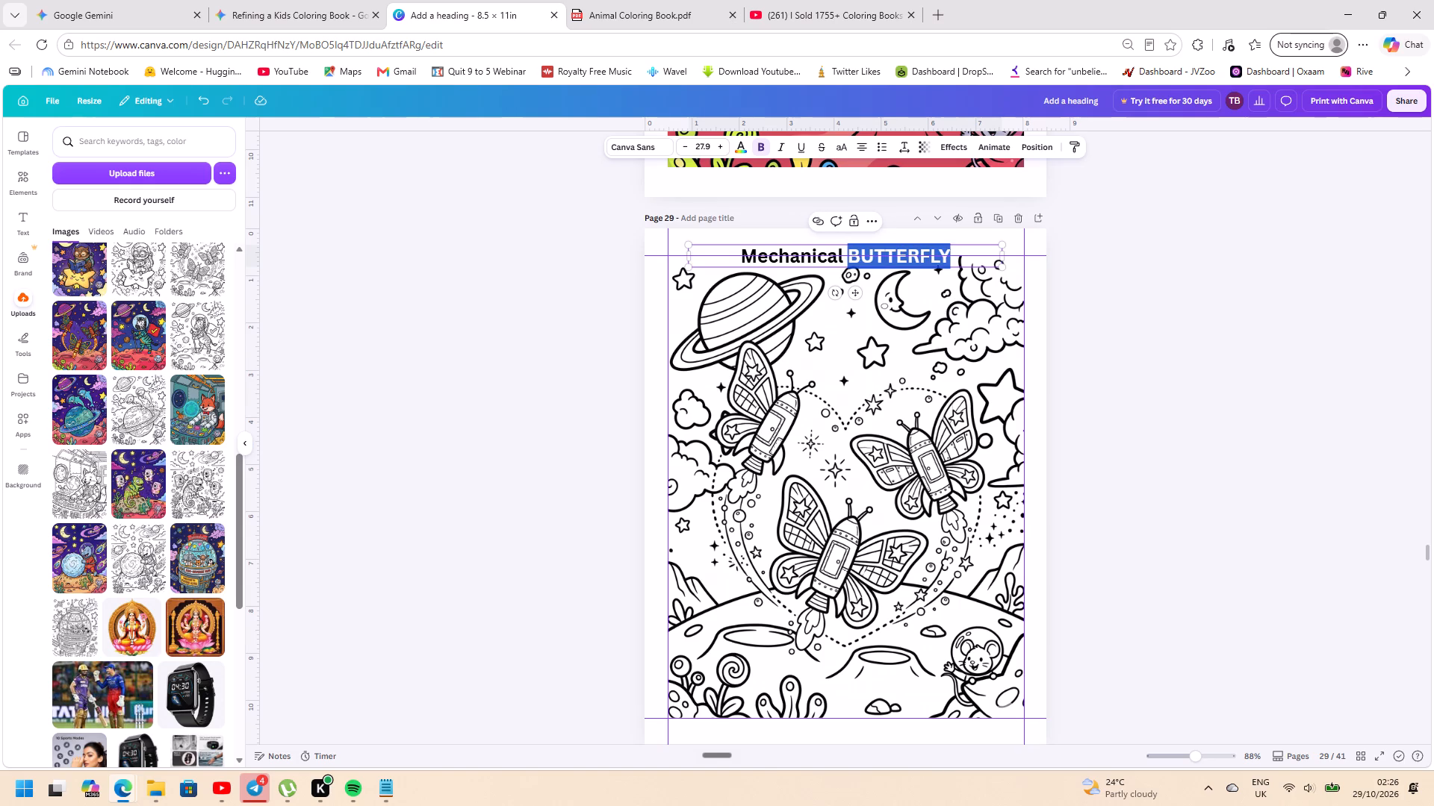
key("Left")
key("Right")
key("Left")
key("ctrl+shift+Left")
key("Delete")
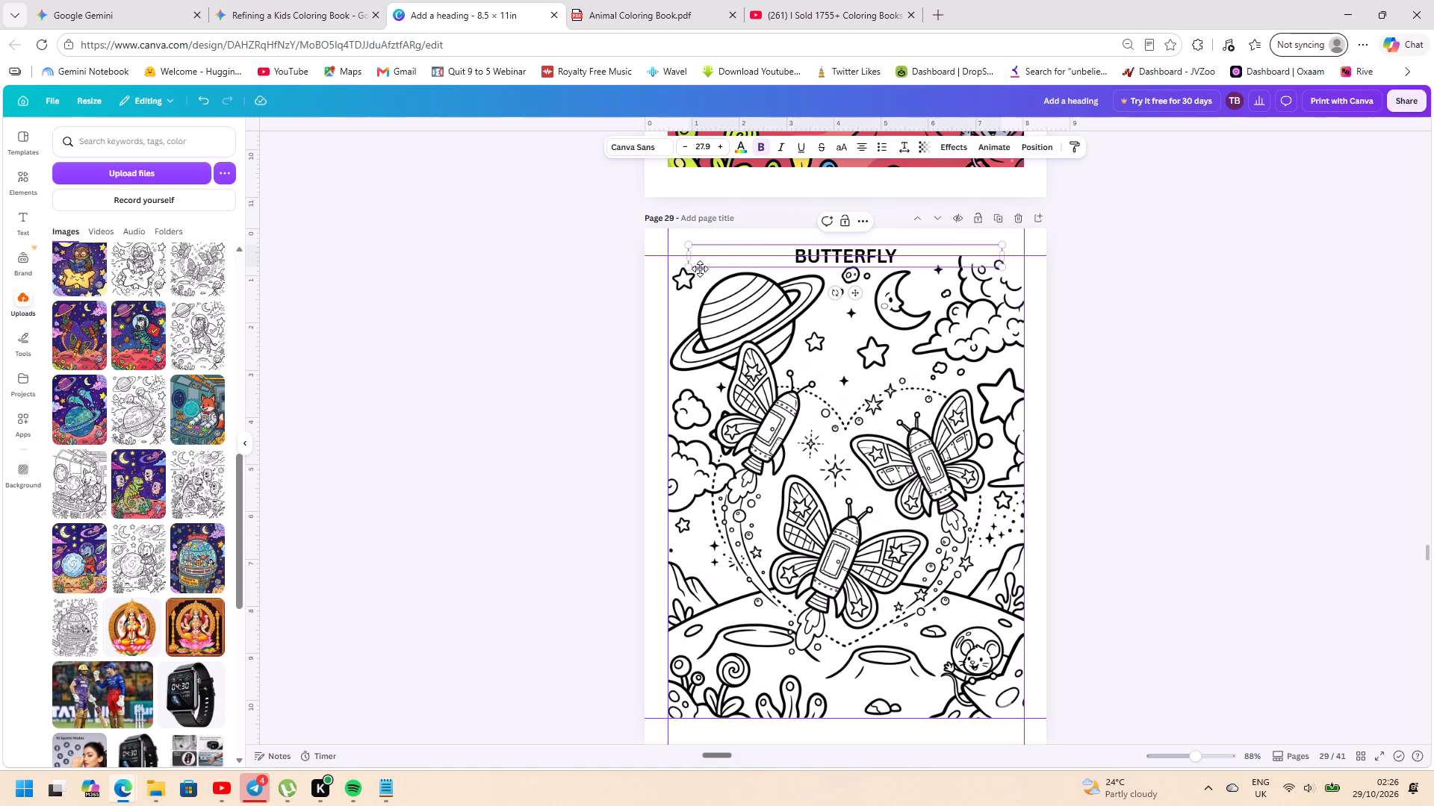
left_click_drag(685, 254, 874, 255)
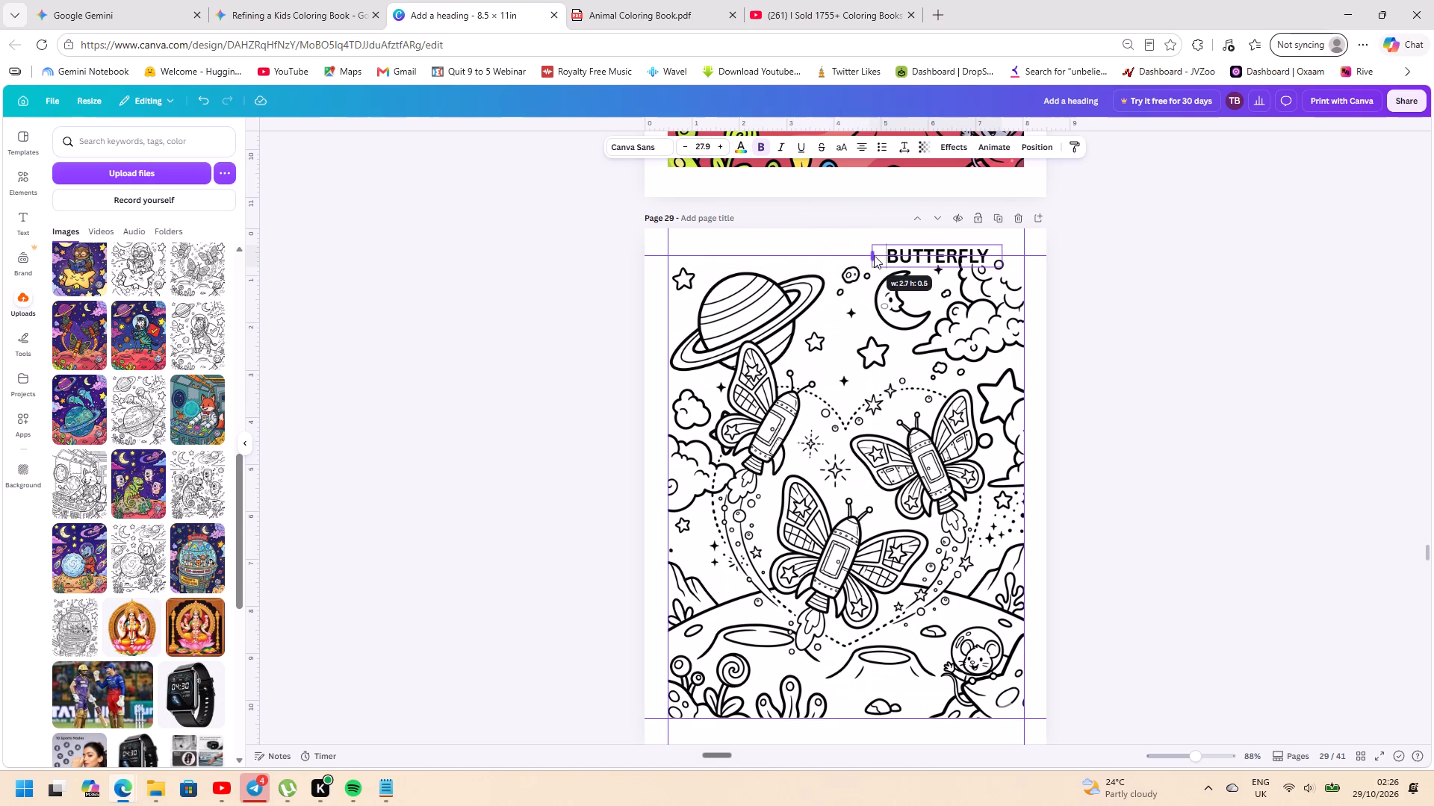
left_click_drag(874, 255, 880, 255)
Scale page 29's BUTTERFLY title down to font size 17.6.
left_click_drag(1002, 269, 987, 268)
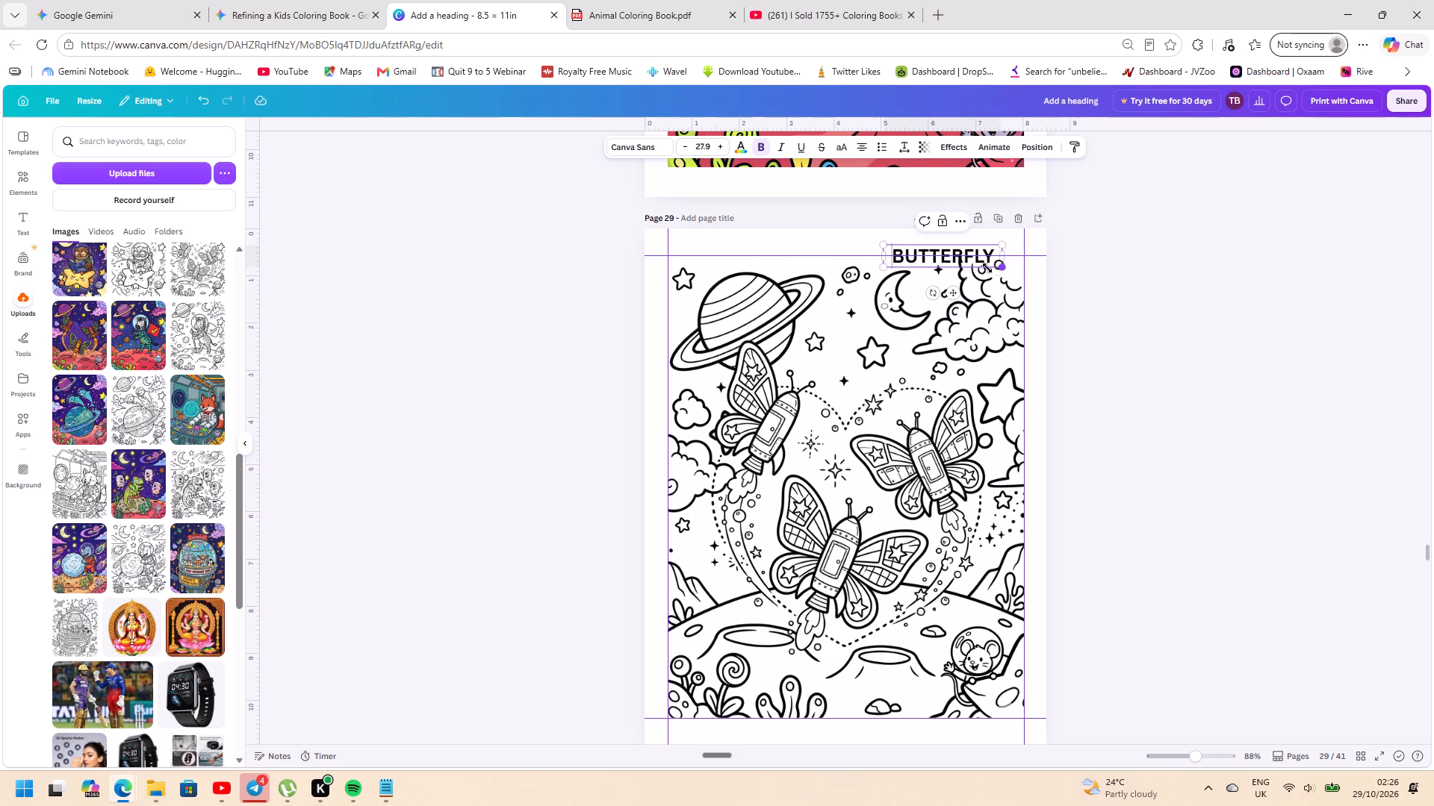
left_click_drag(987, 268, 956, 262)
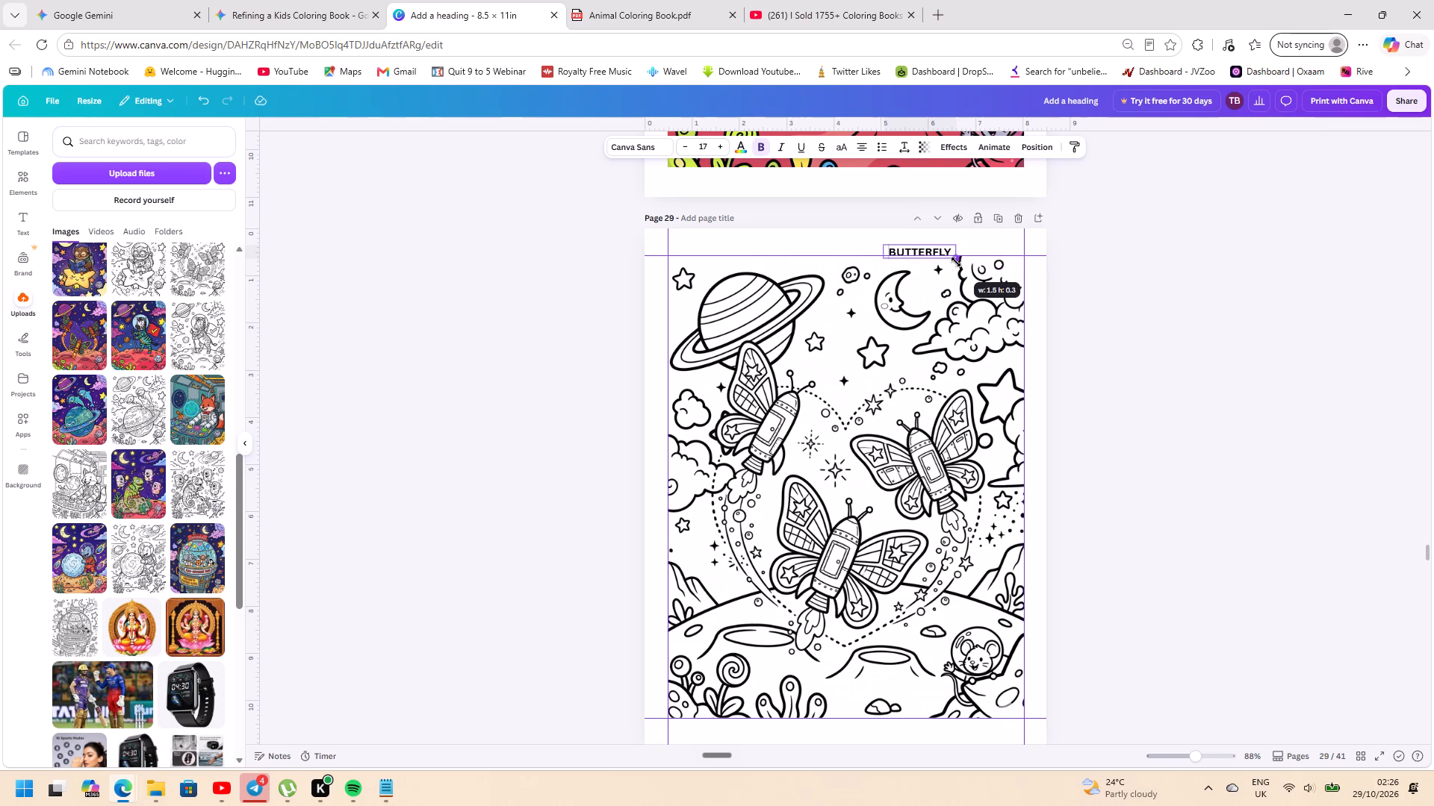
left_click_drag(956, 262, 959, 262)
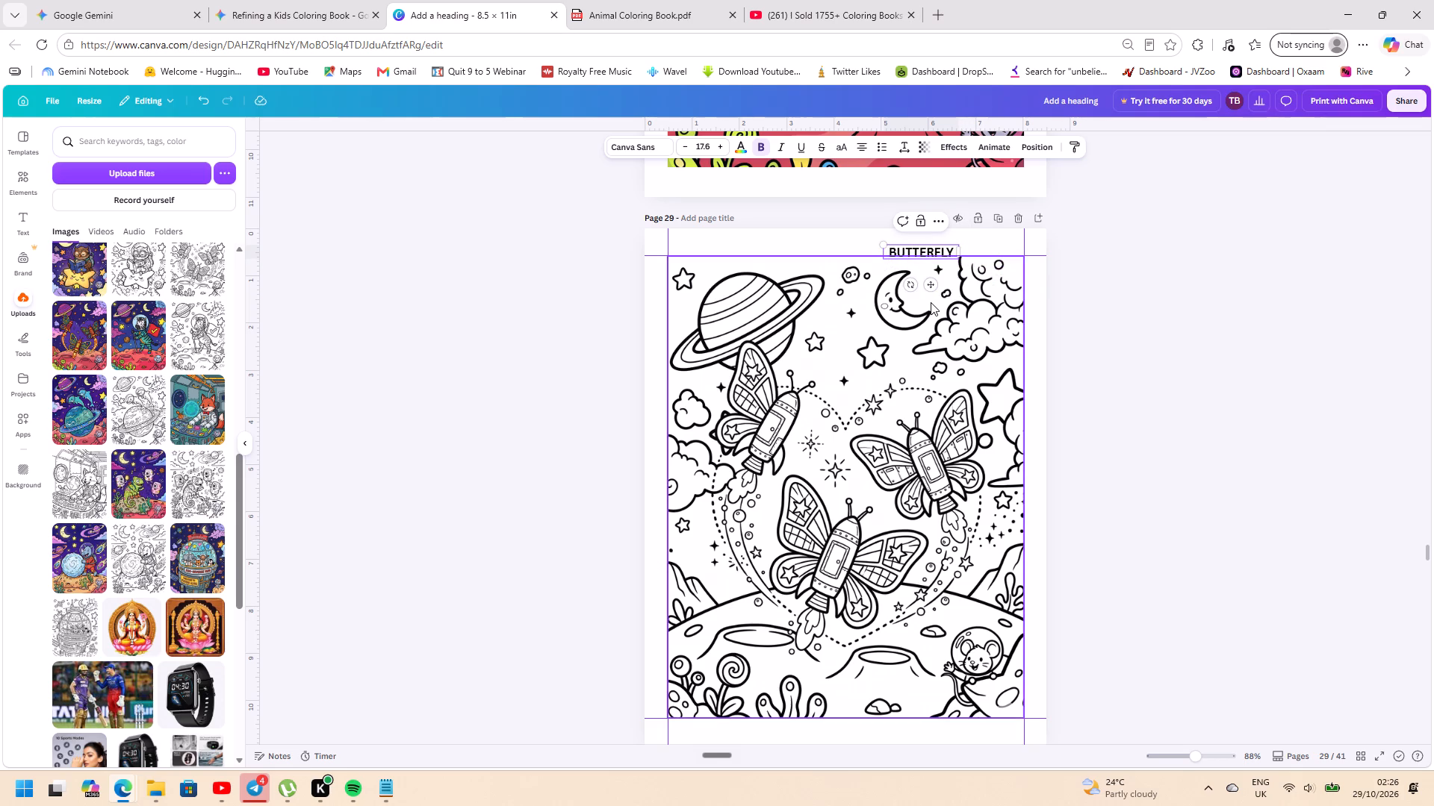
Move page 29's BUTTERFLY title just below the top margin guide and across to the gap beside the ringed planet.
key("Down")
key("Down")
left_click(844, 245)
left_click(894, 248)
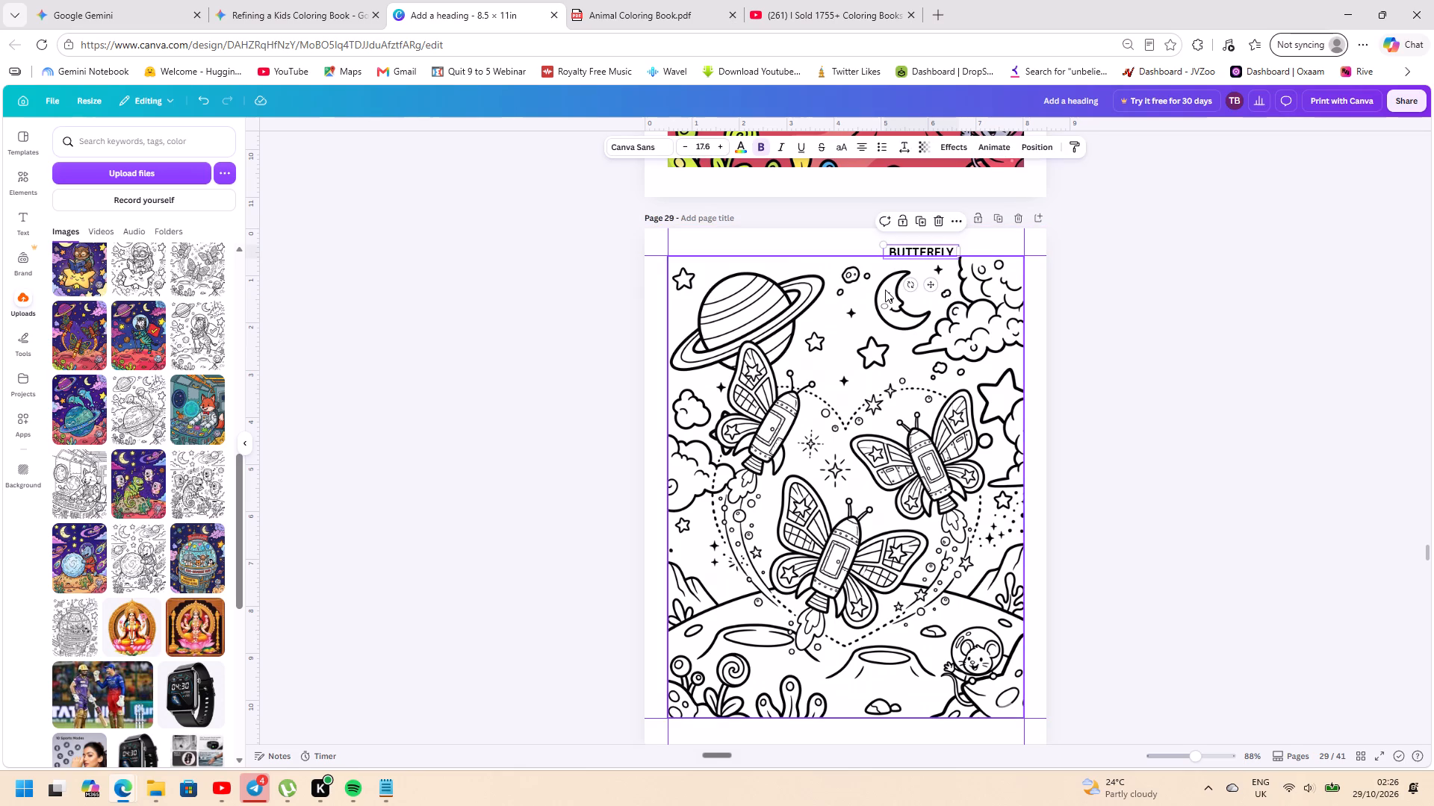
key("Down")
key("Down")
key("Down")
key("Down")
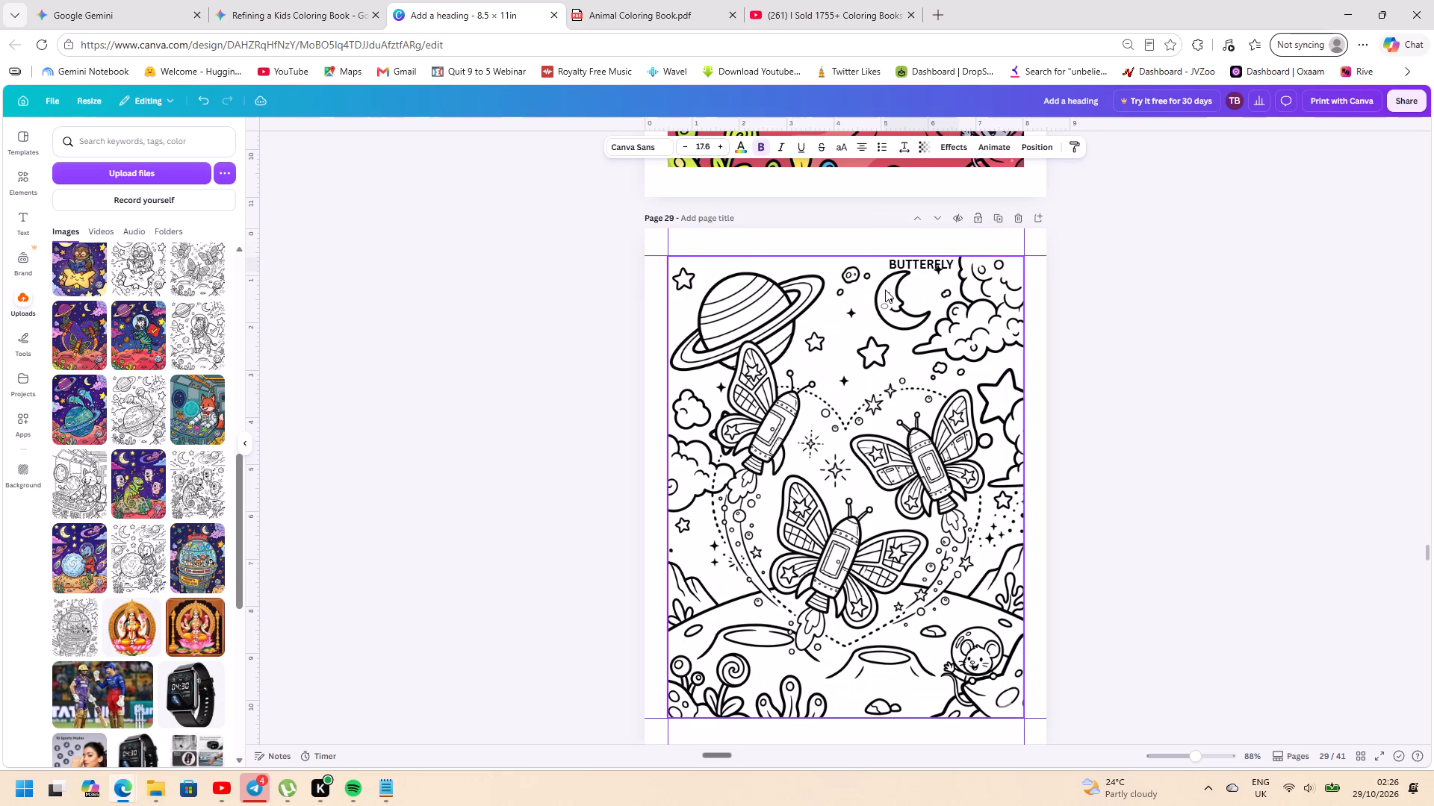
key("Left")
key("Left")
key("Left")
key("Left")
key("Left")
key("Left")
key("Left")
key("Left")
key("Left")
key("Left")
key("Left")
key("Left")
key("Left")
key("Left")
key("Left")
key("Left")
key("Left")
key("Left")
key("Left")
key("Left")
key("Left")
key("Left")
key("Left")
key("Left")
key("Left")
key("Left")
key("Left")
key("Left")
key("Left")
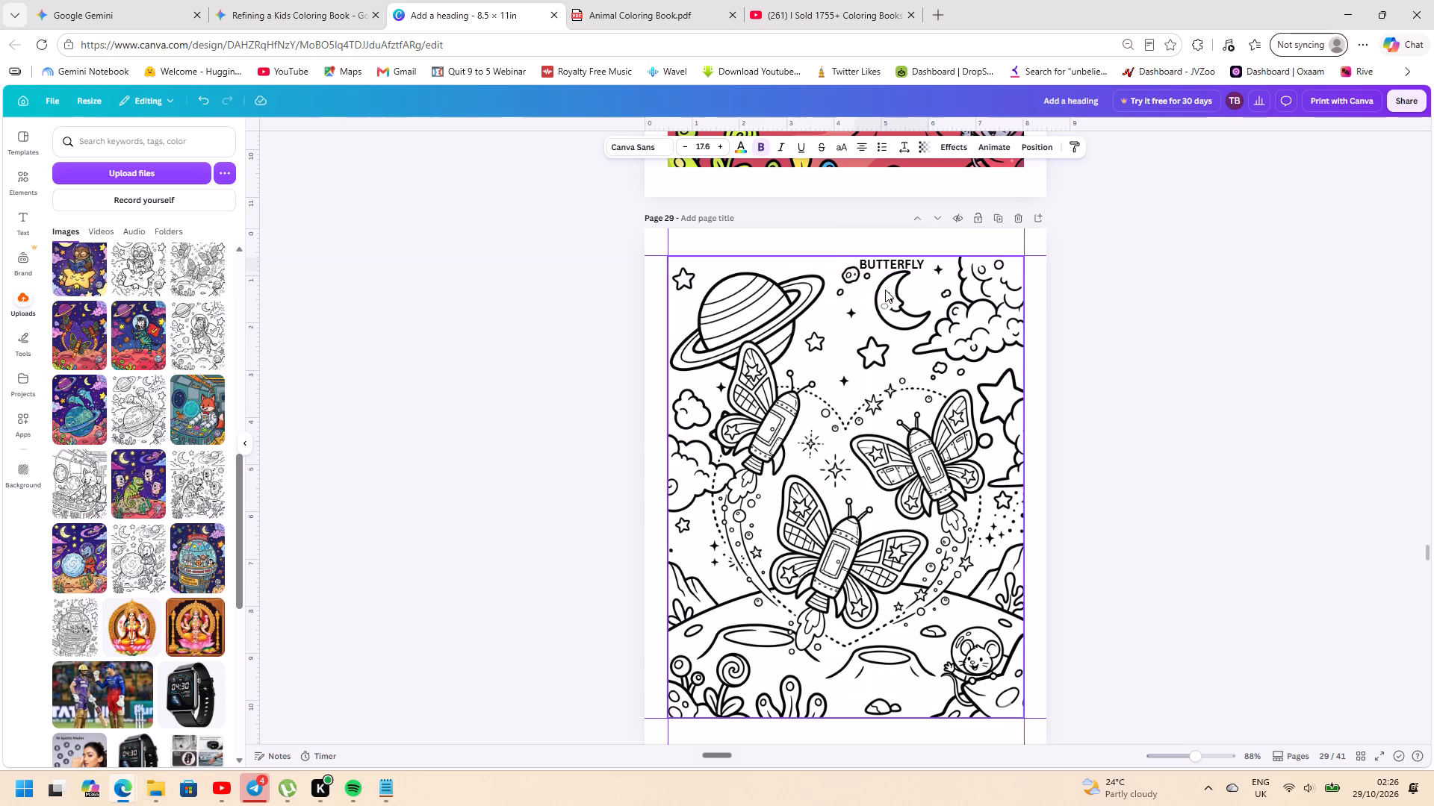
key("Left")
key("Left")
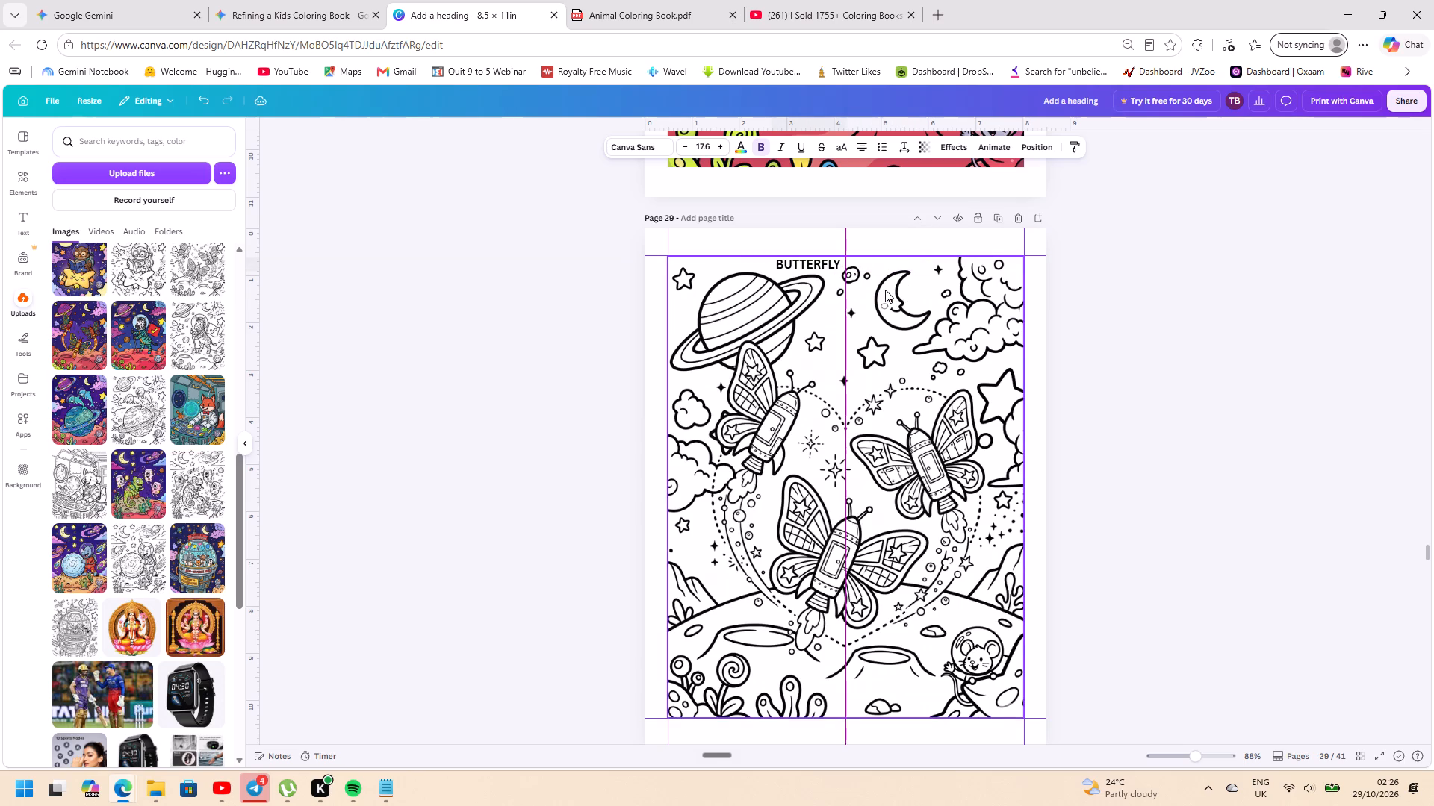
key("Left")
key("Down")
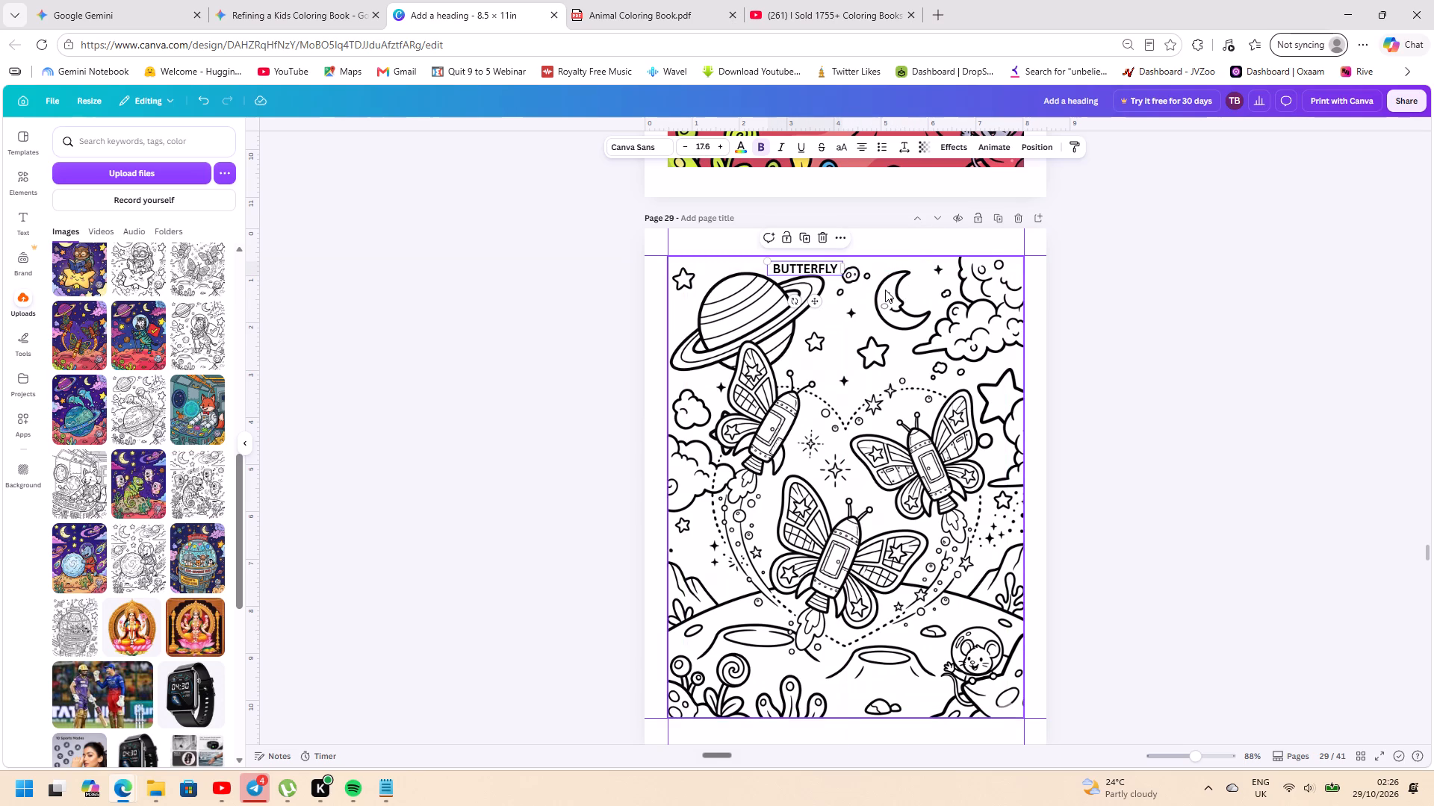
key("Up")
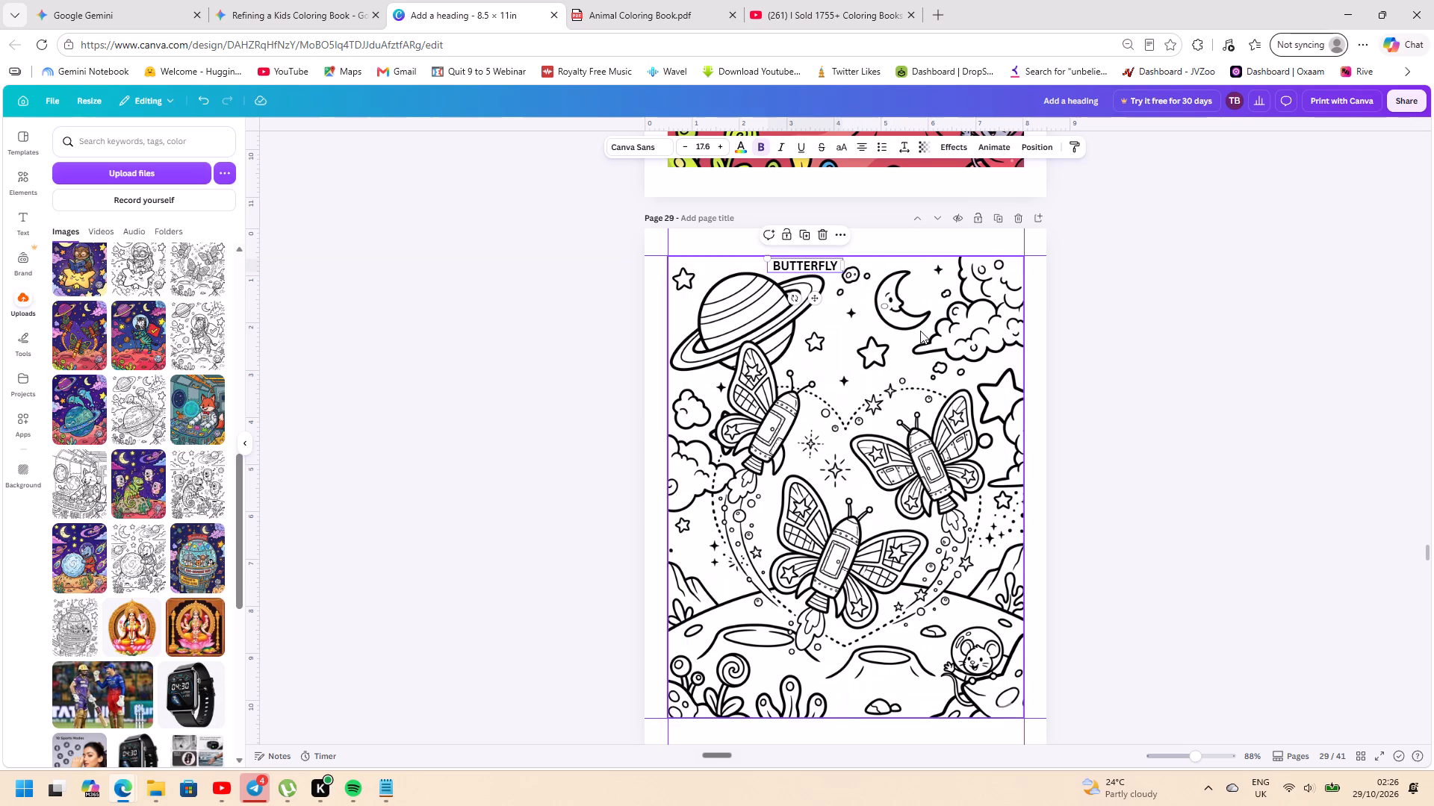
Align the inner side and bottom edges of page 29's butterfly line art with the margin guides.
left_click(881, 343)
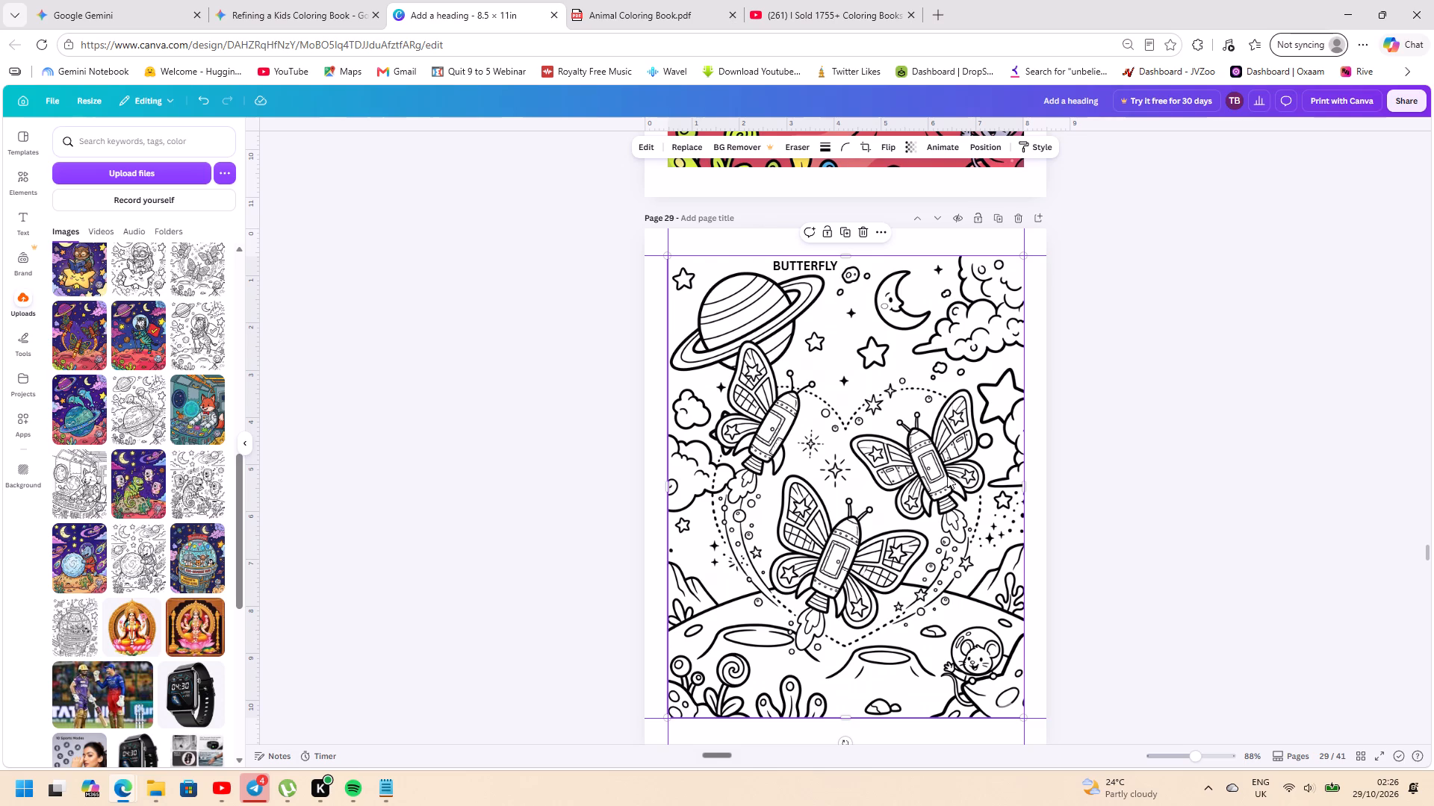
scroll(940, 472, "down", 1)
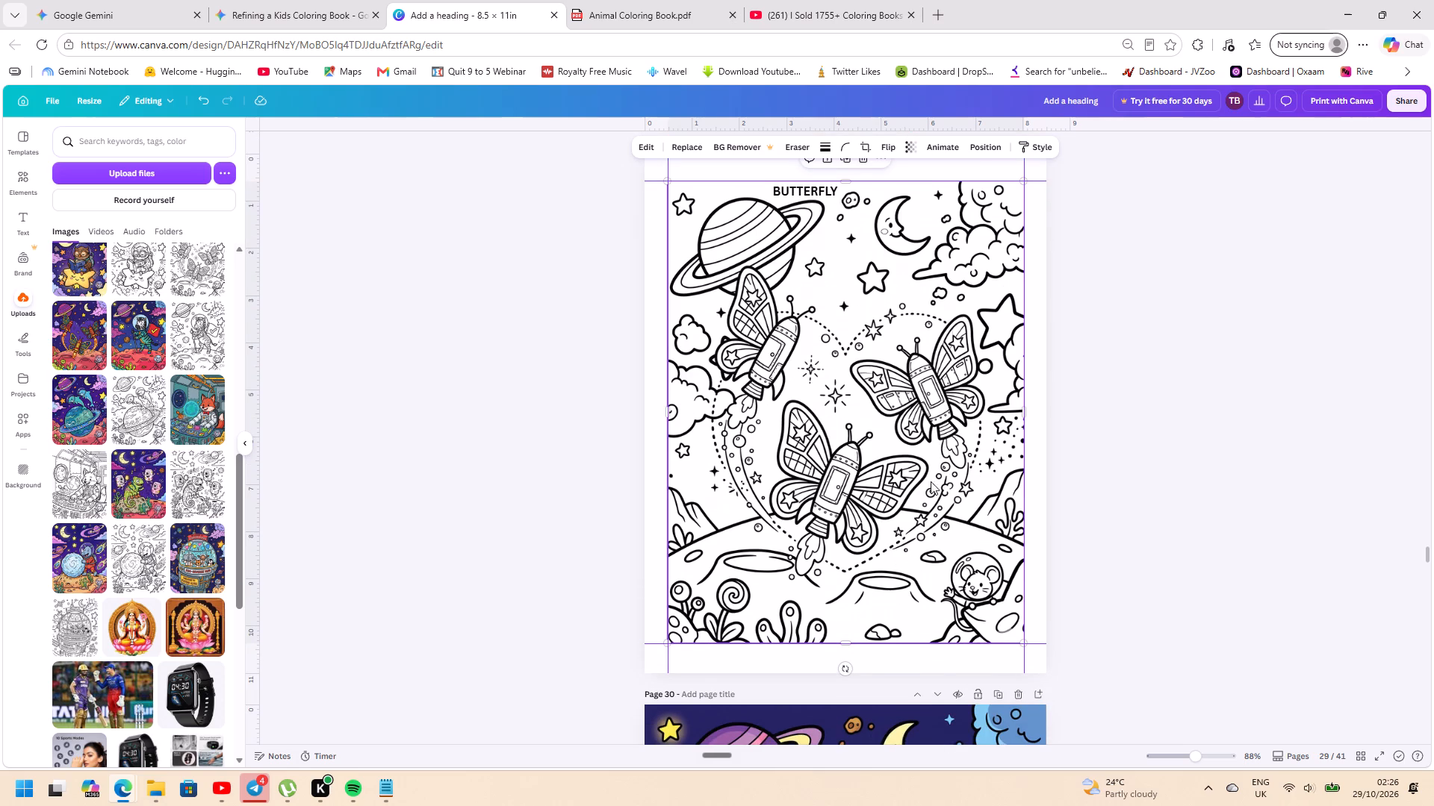
left_click(668, 415)
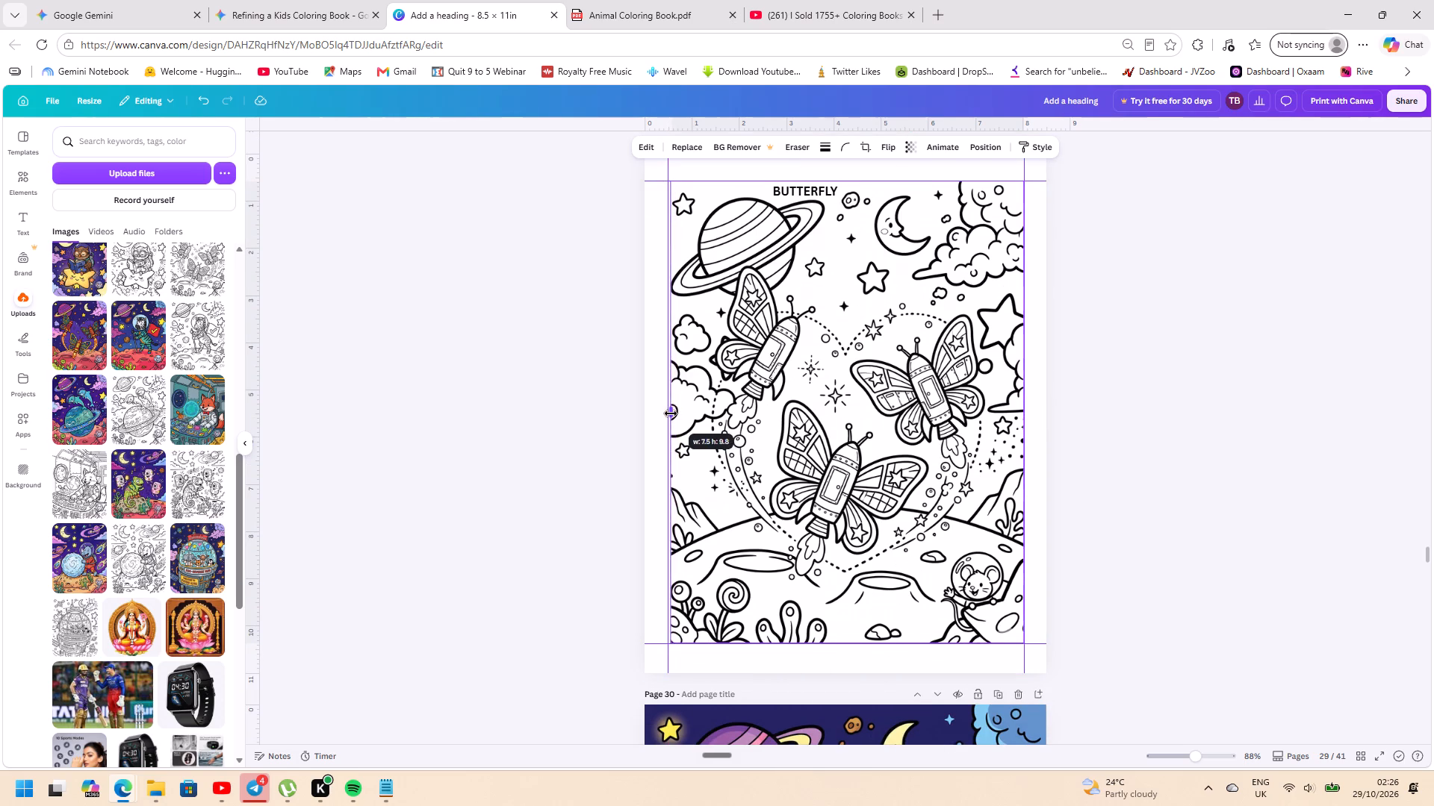
left_click(845, 641)
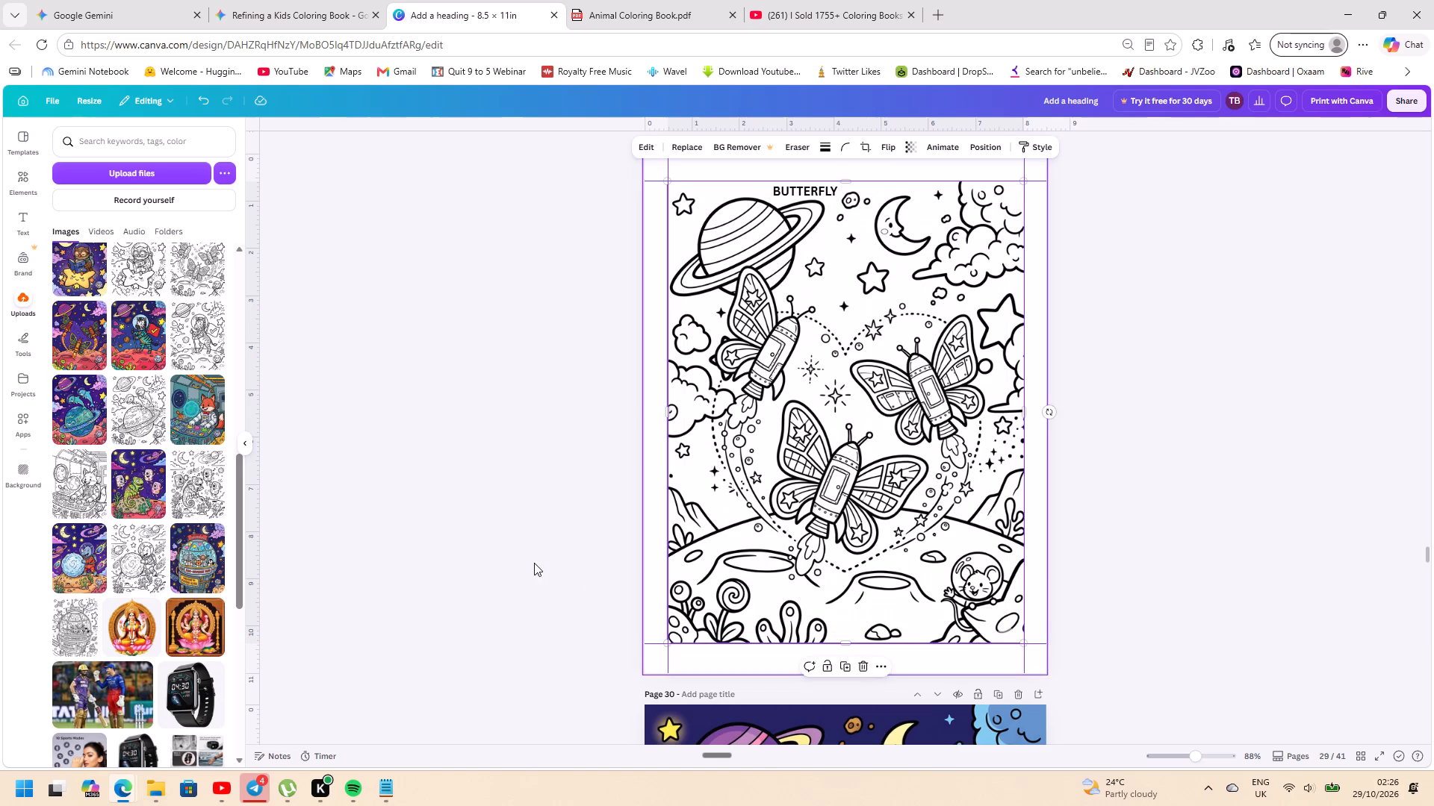
left_click(534, 563)
Scale page 30's colored zebra image from its upper corner to the margin guides and crop its outer side to the guide.
scroll(513, 558, "down", 1)
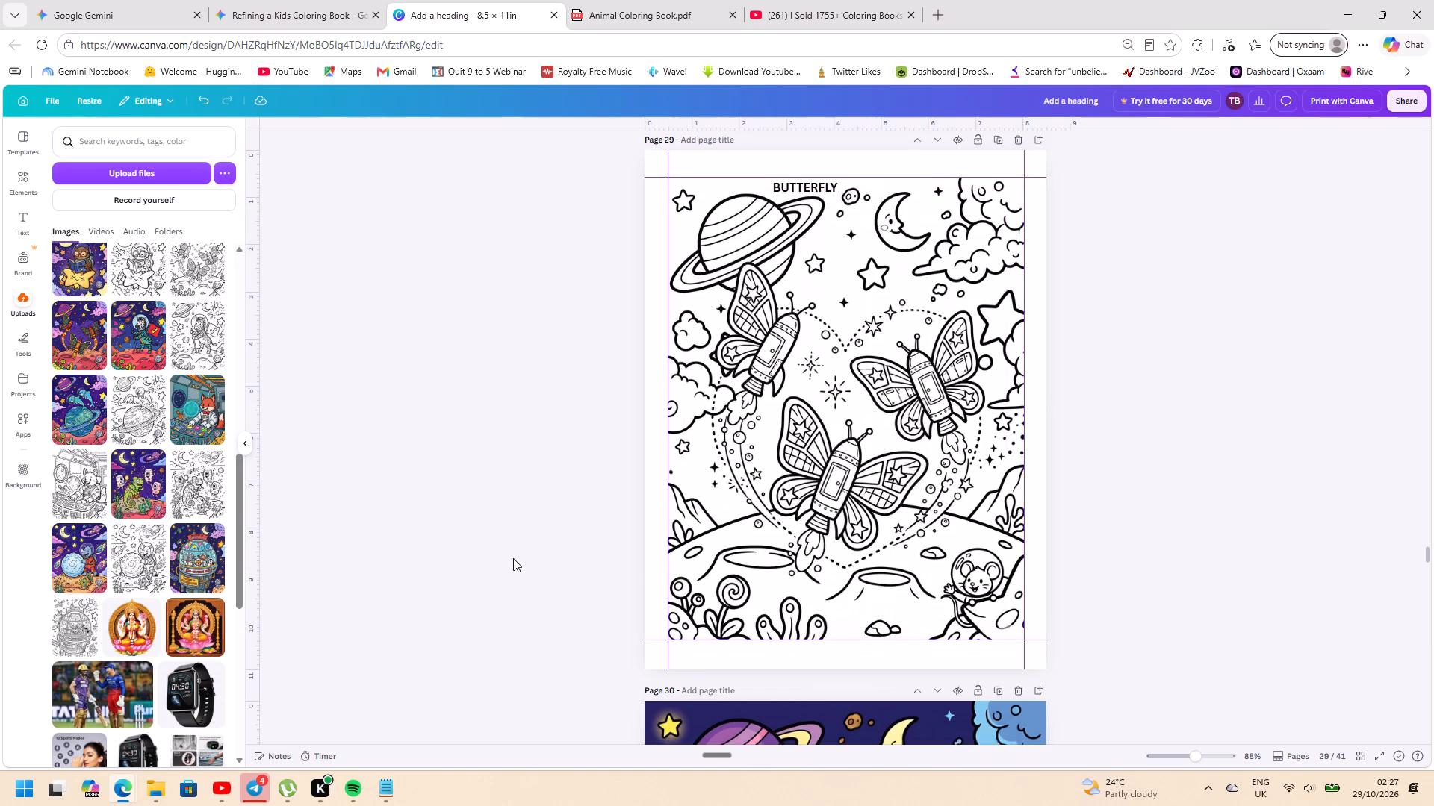
scroll(513, 558, "down", 4)
left_click(786, 591)
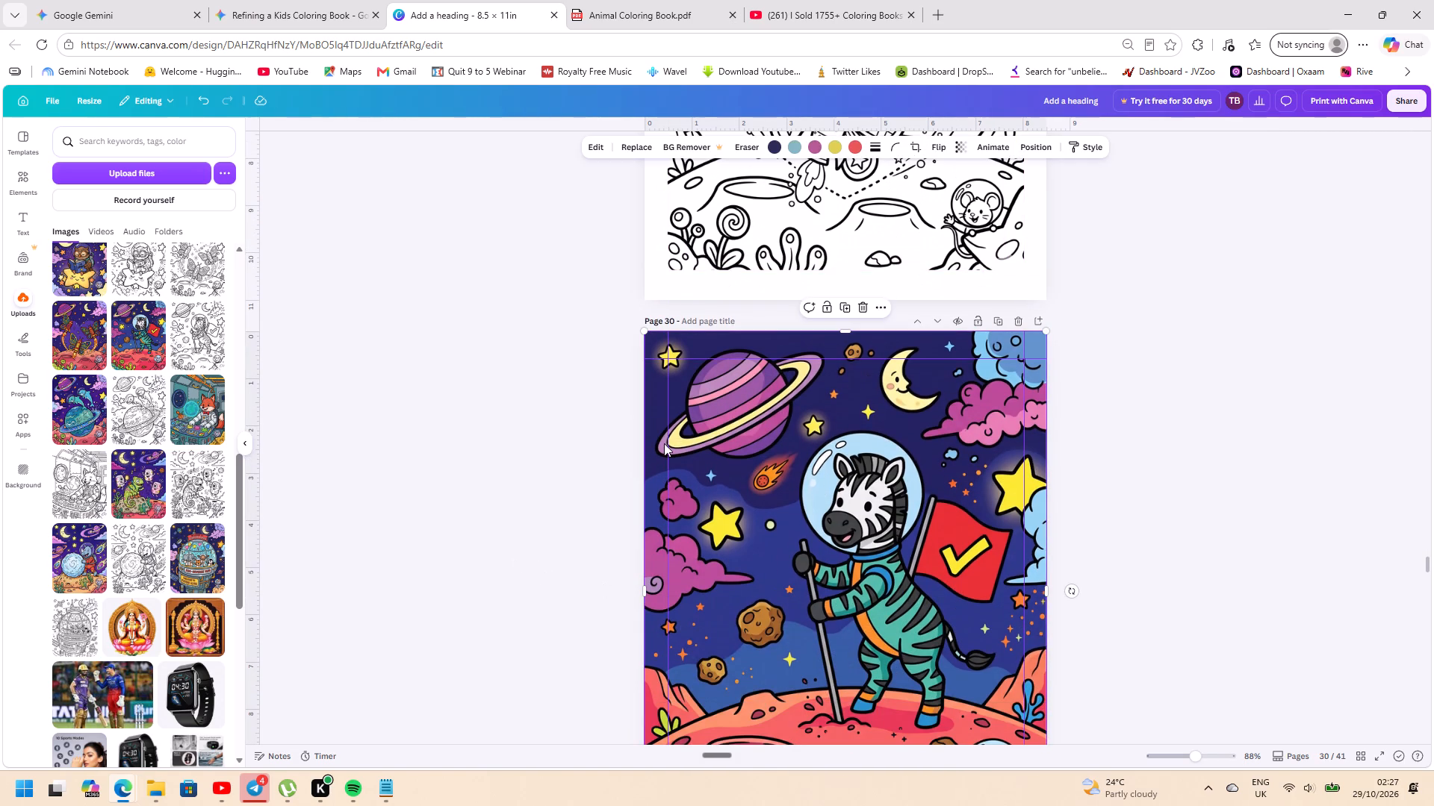
left_click_drag(645, 332, 676, 354)
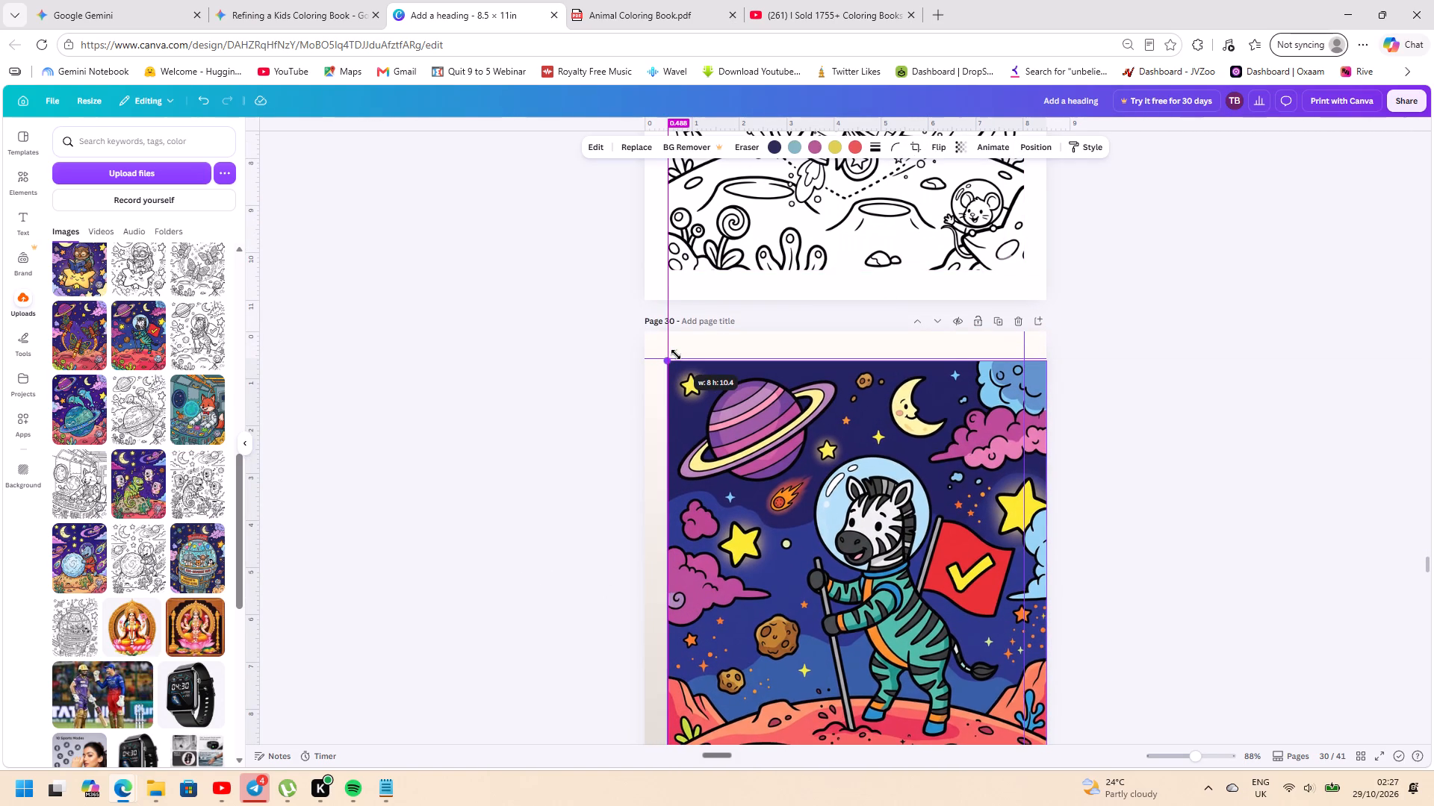
left_click_drag(676, 354, 675, 351)
scroll(544, 434, "down", 3)
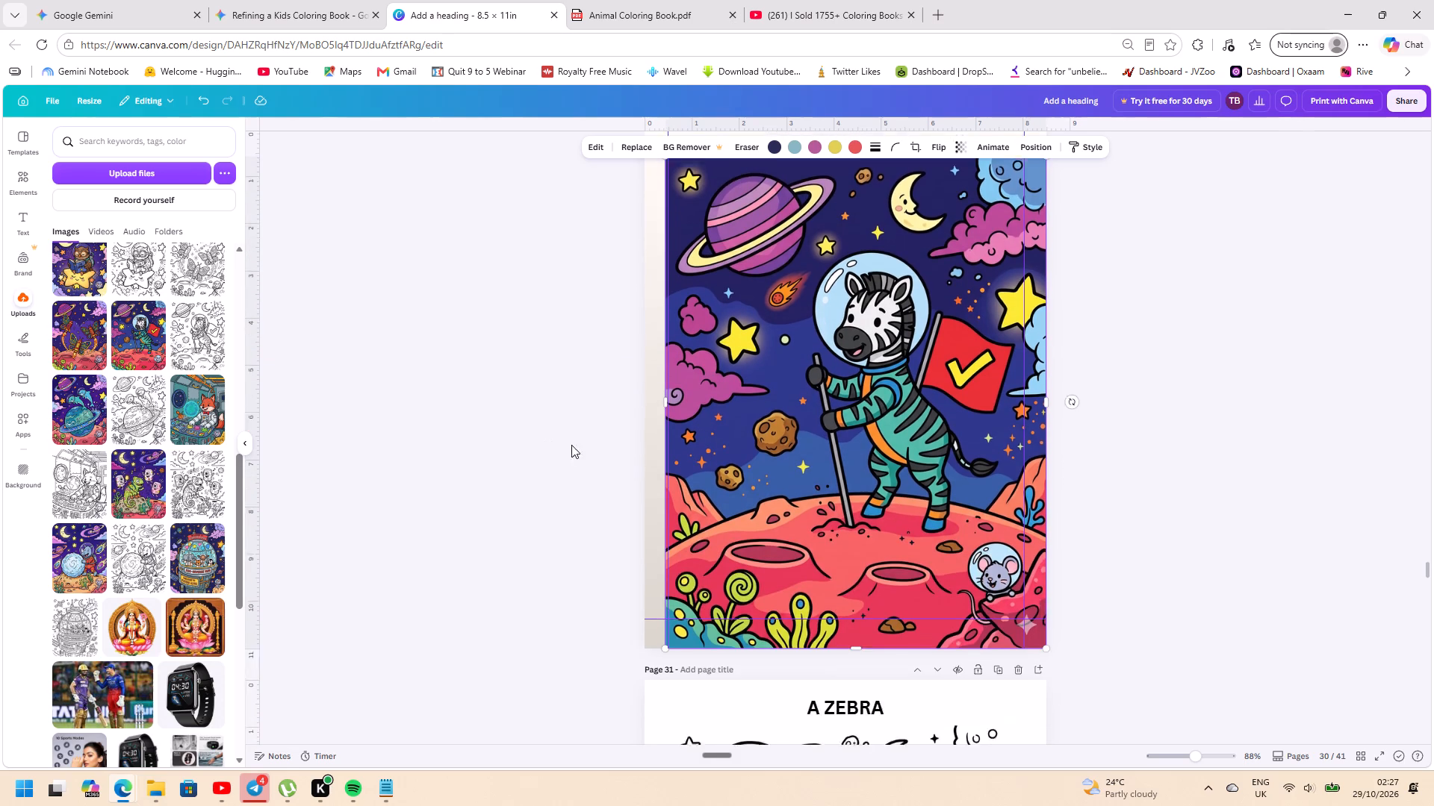
left_click_drag(1043, 380, 1028, 381)
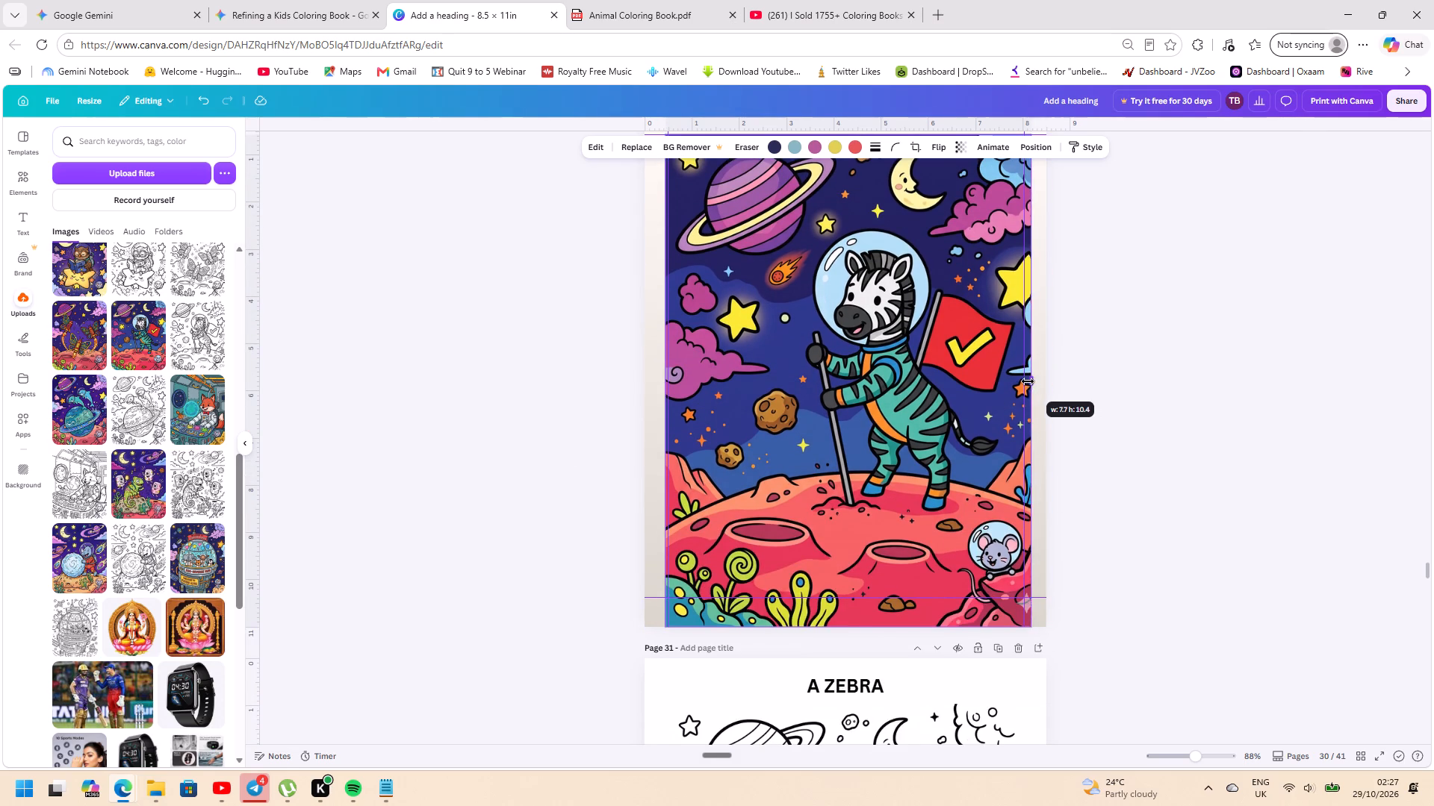
left_click_drag(1028, 381, 1020, 381)
Crop page 30's zebra image to the bottom margin guide and align both side edges with their guides.
scroll(907, 481, "up", 5)
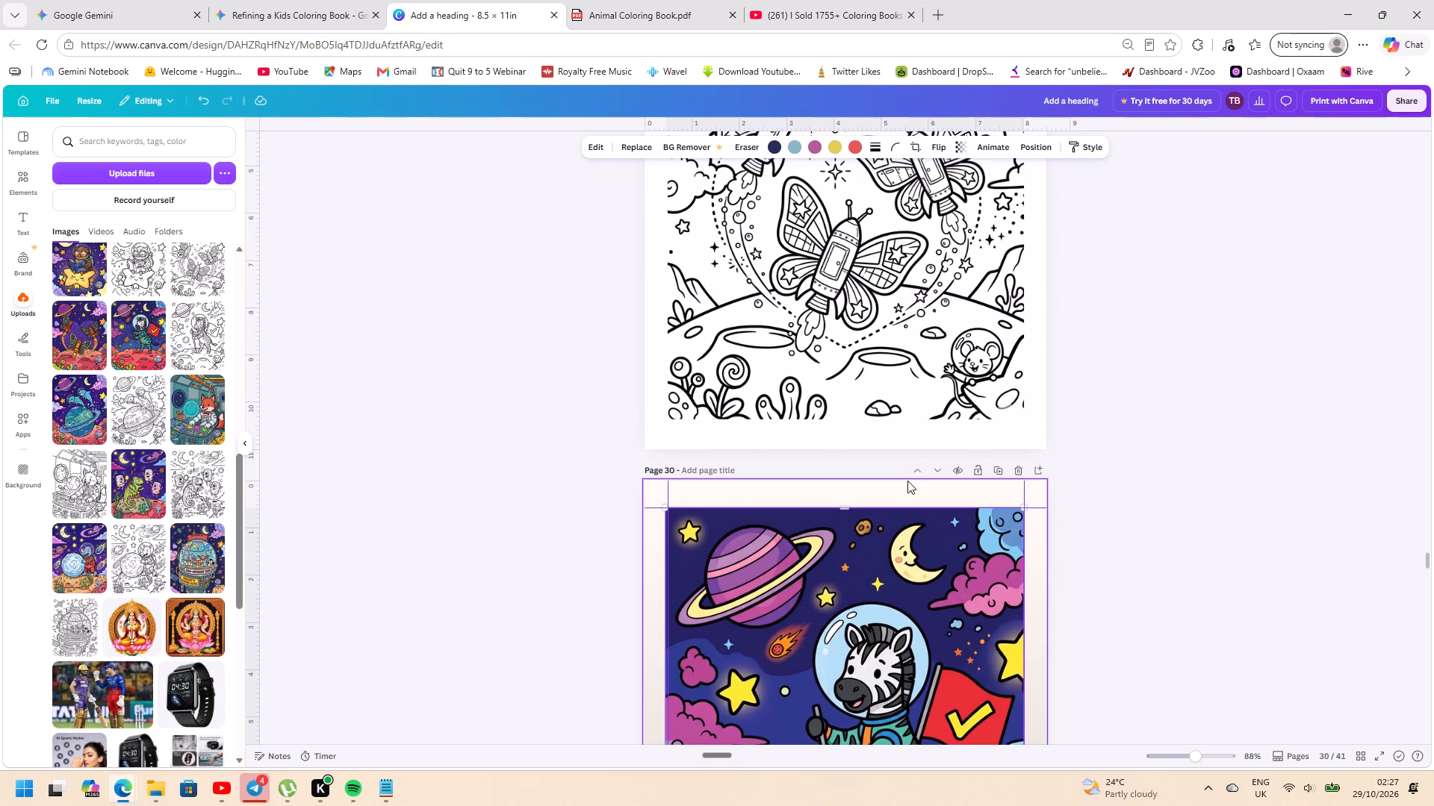
scroll(907, 481, "up", 3)
scroll(907, 481, "down", 3)
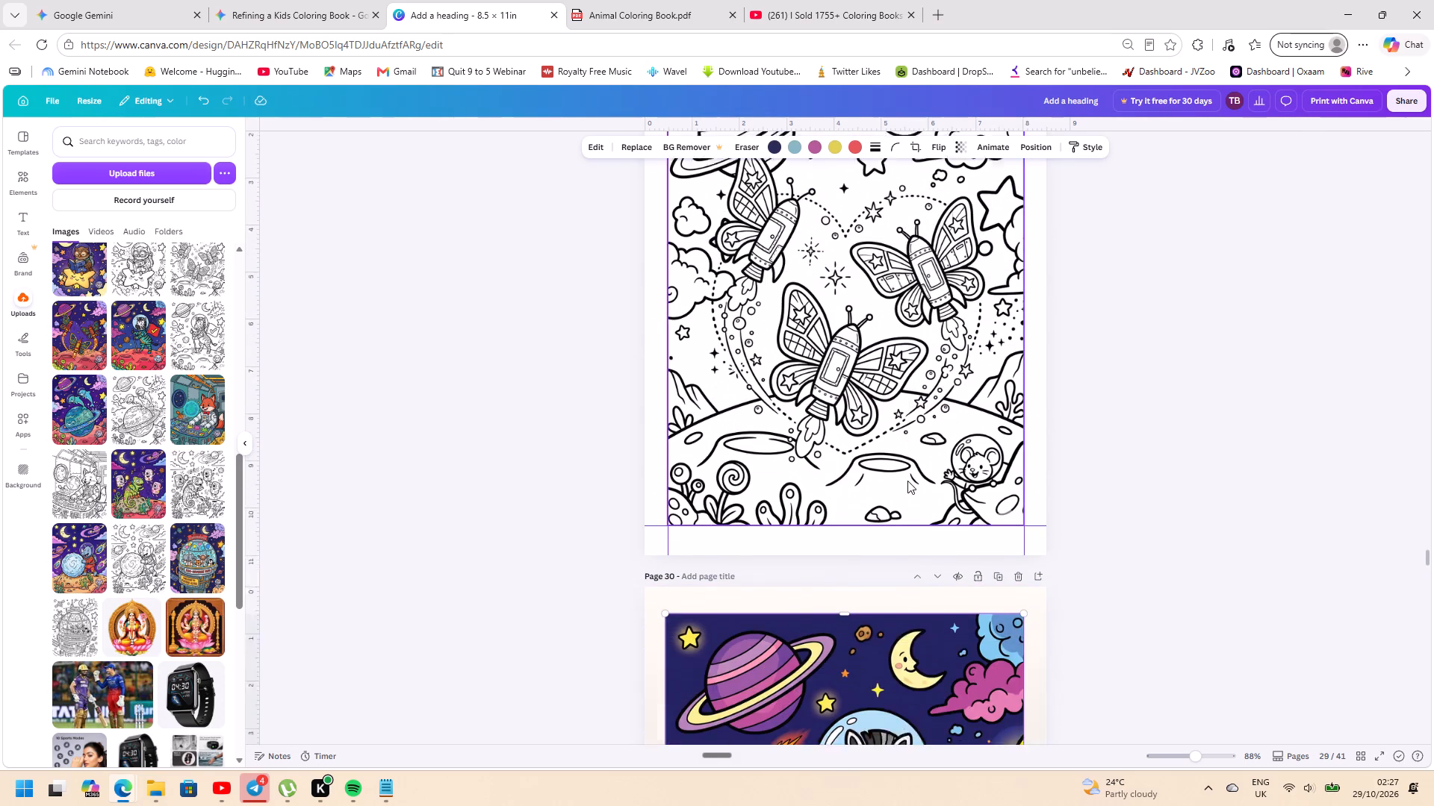
scroll(907, 481, "down", 2)
scroll(907, 481, "up", 5)
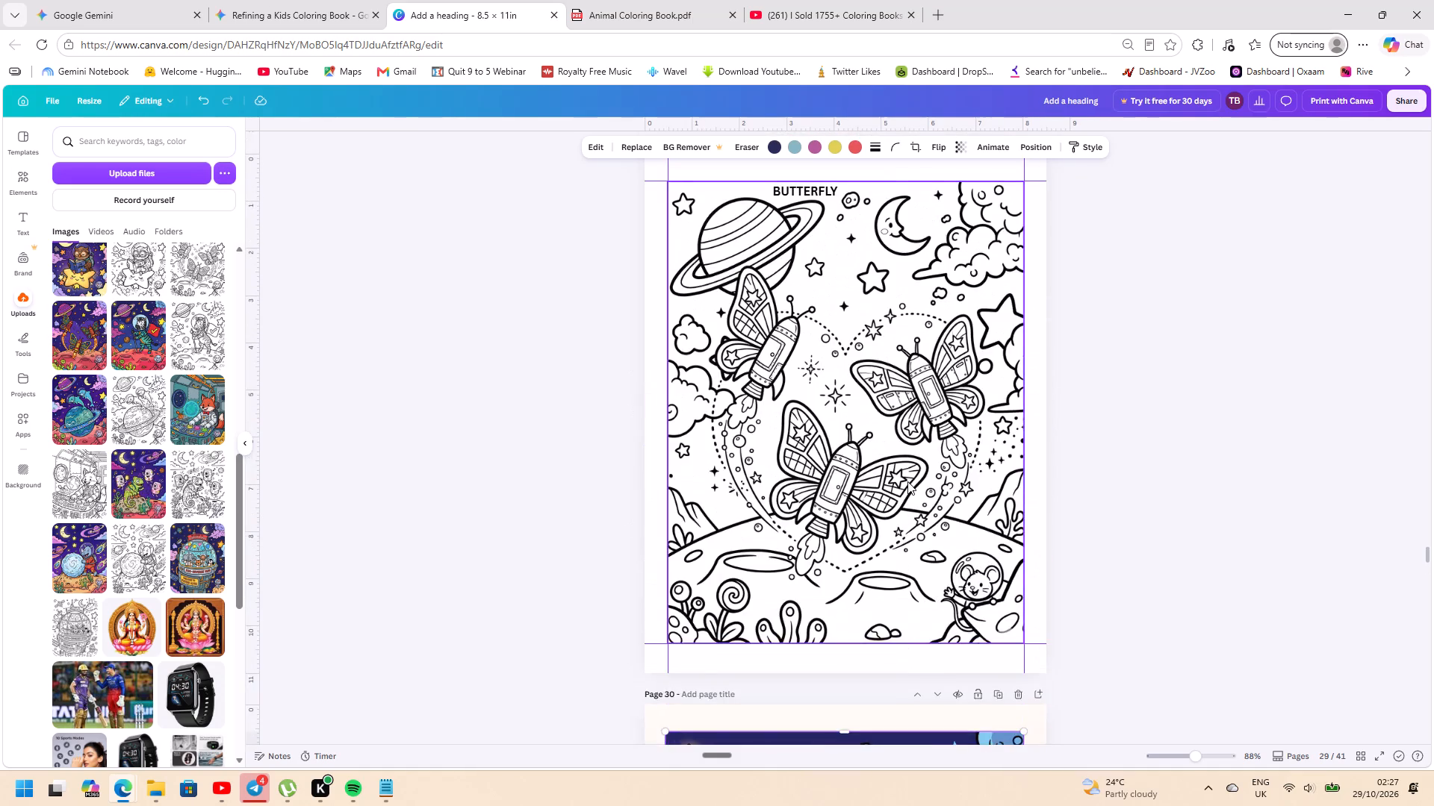
scroll(907, 481, "up", 1)
scroll(907, 481, "down", 5)
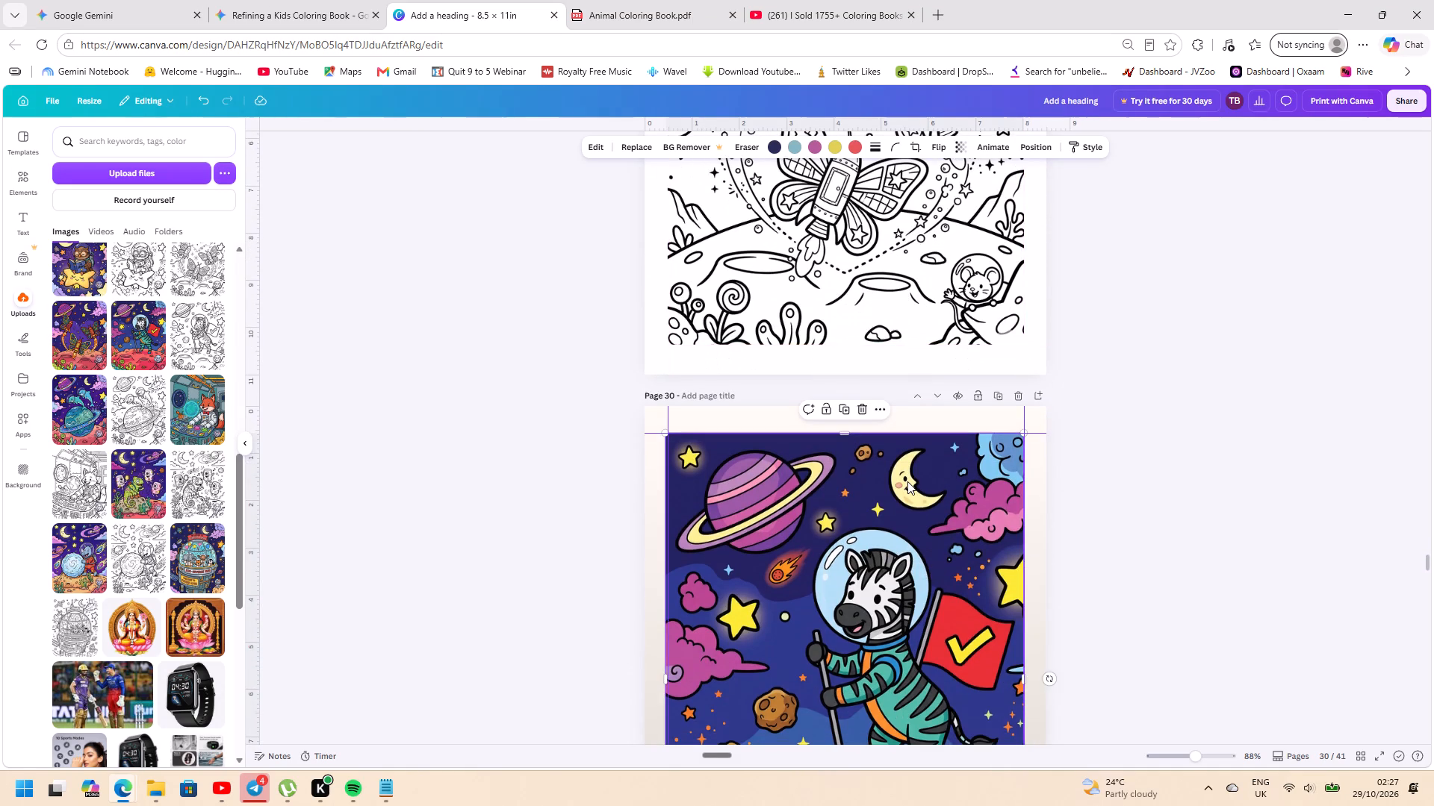
scroll(907, 481, "down", 4)
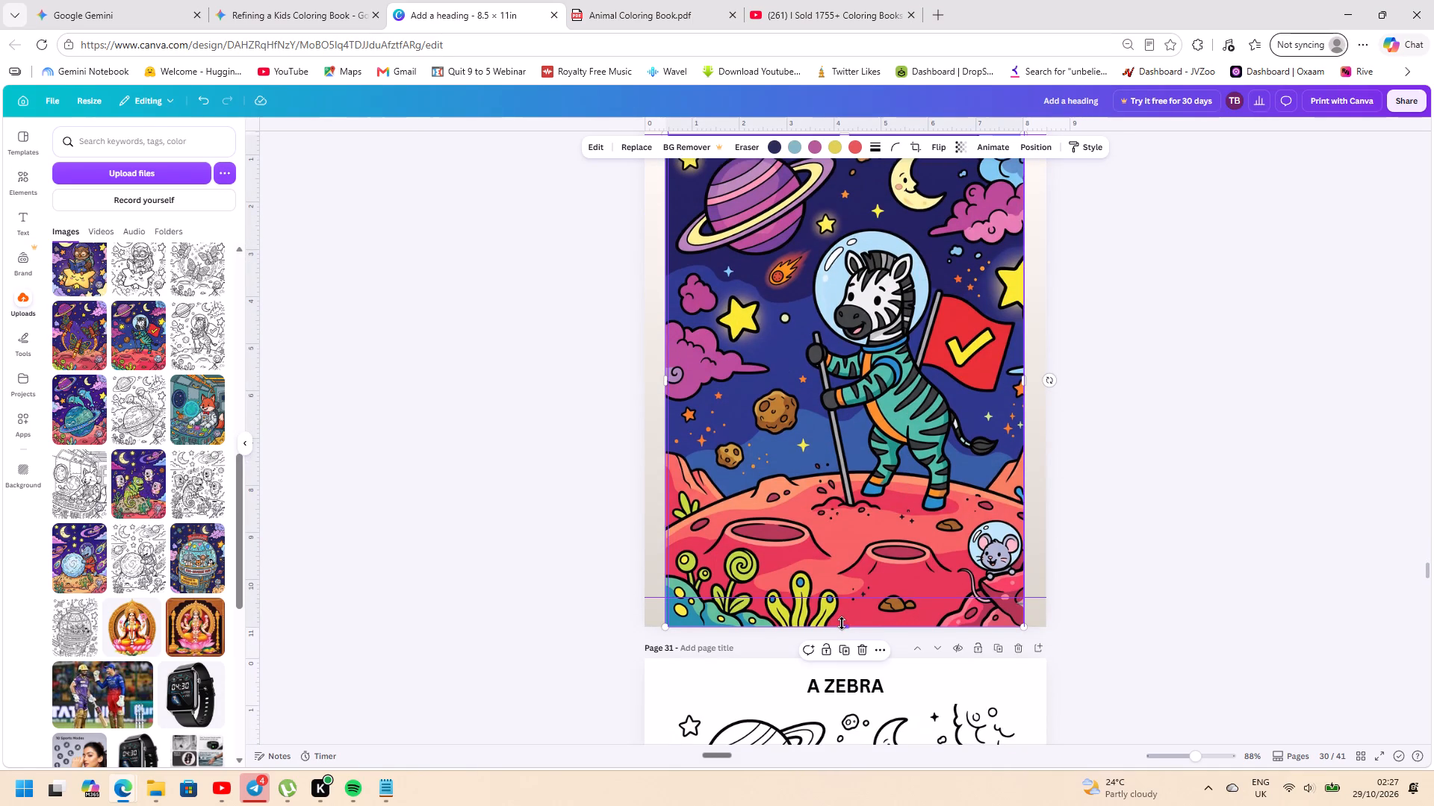
left_click_drag(842, 623, 843, 593)
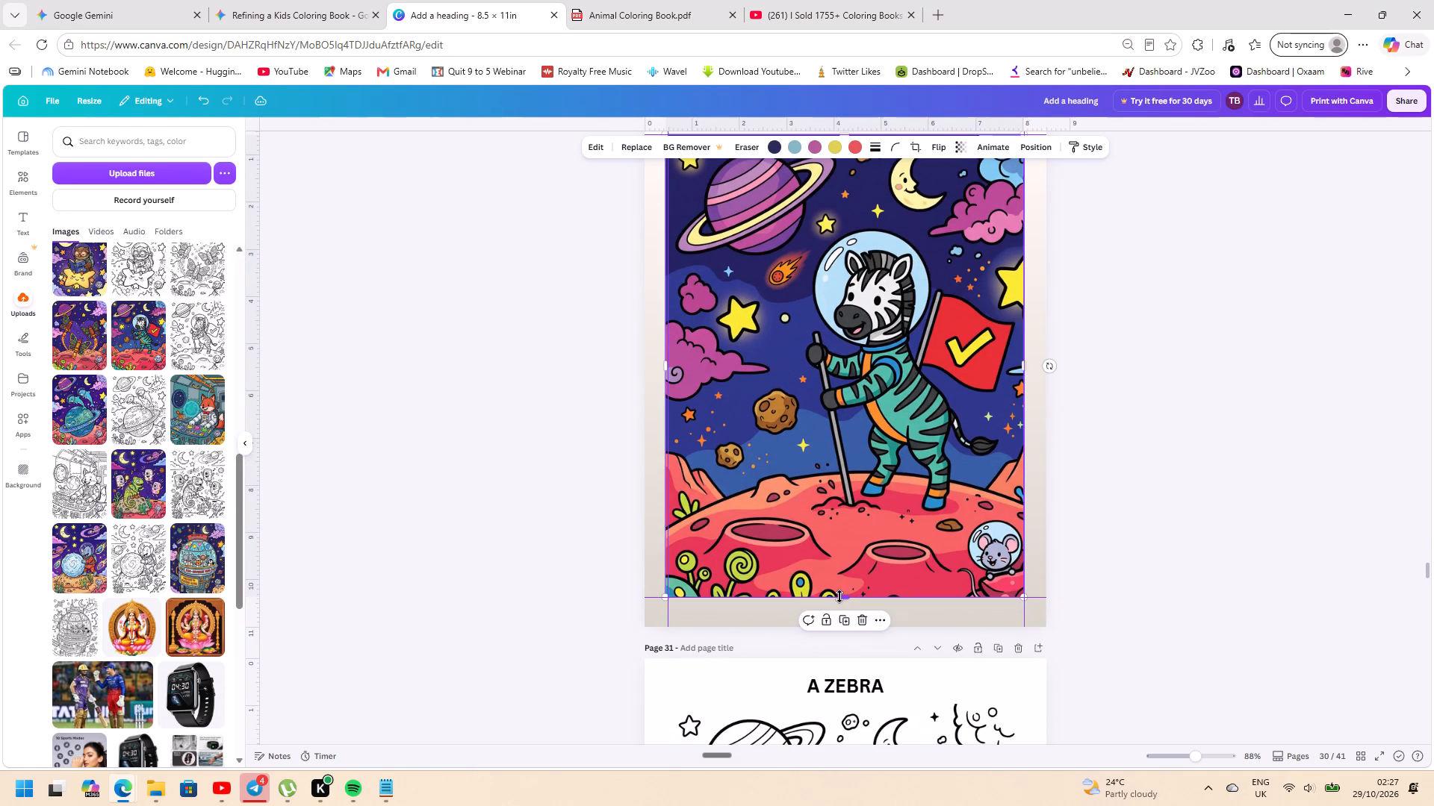
left_click(667, 370)
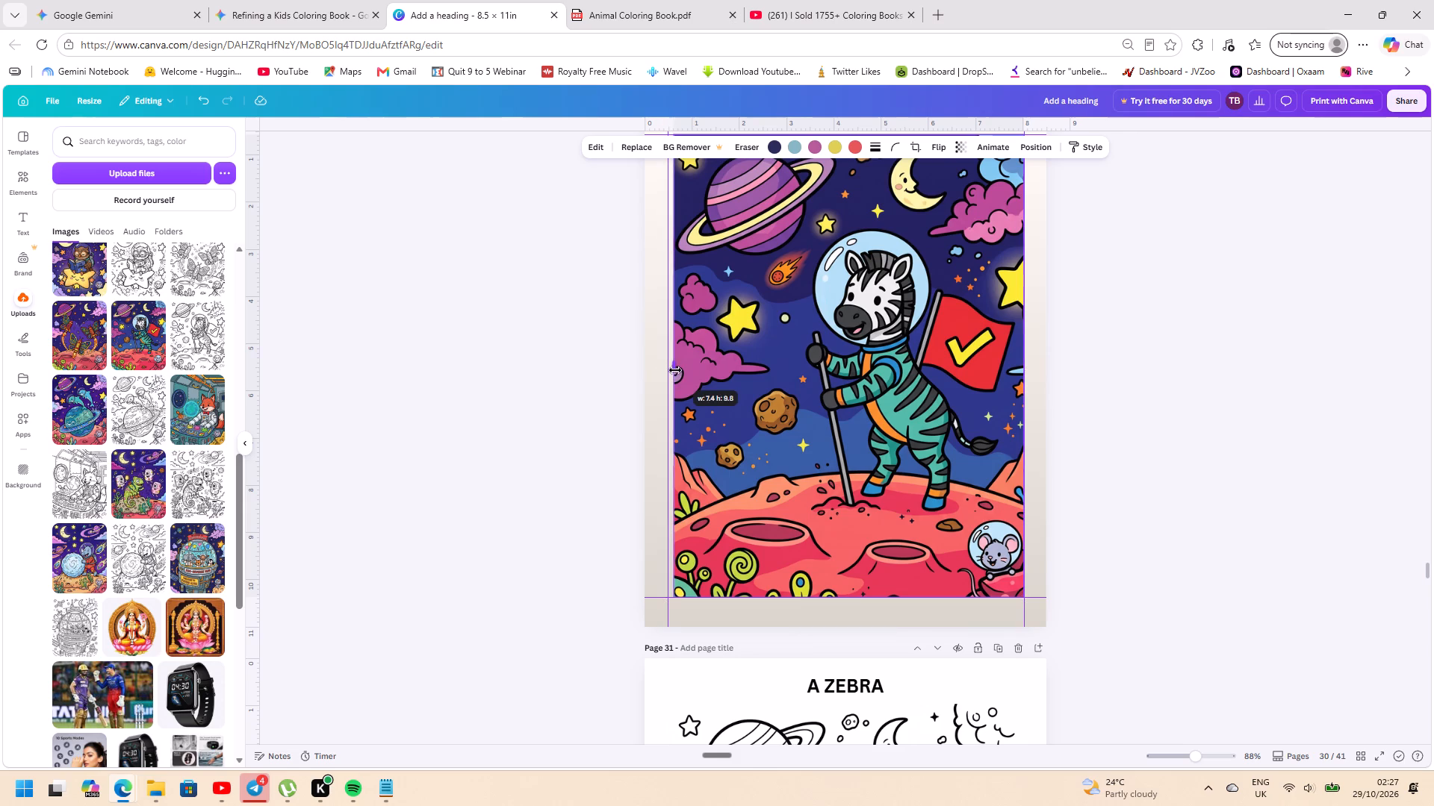
left_click(1024, 365)
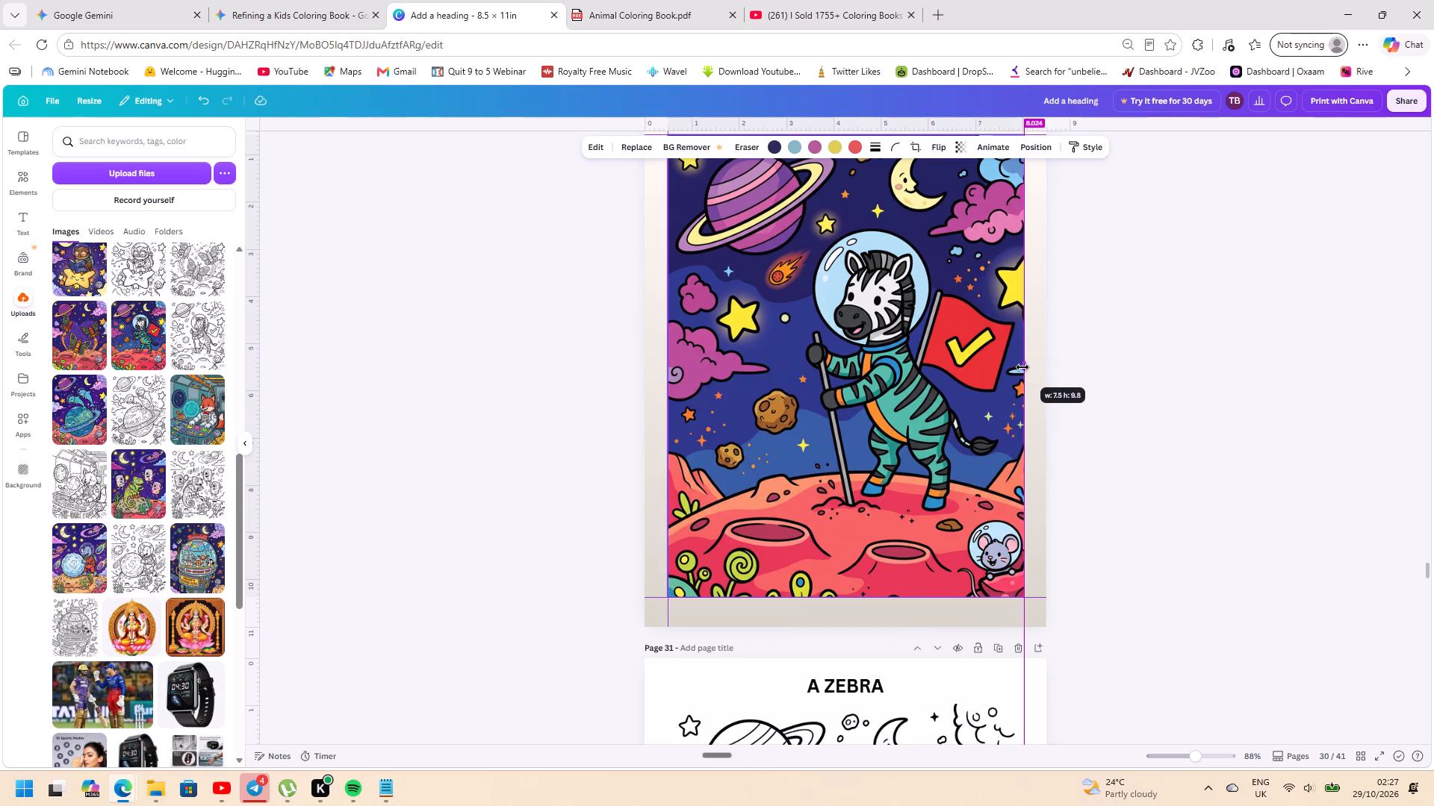
Set page 30's background color to white.
left_click(656, 466)
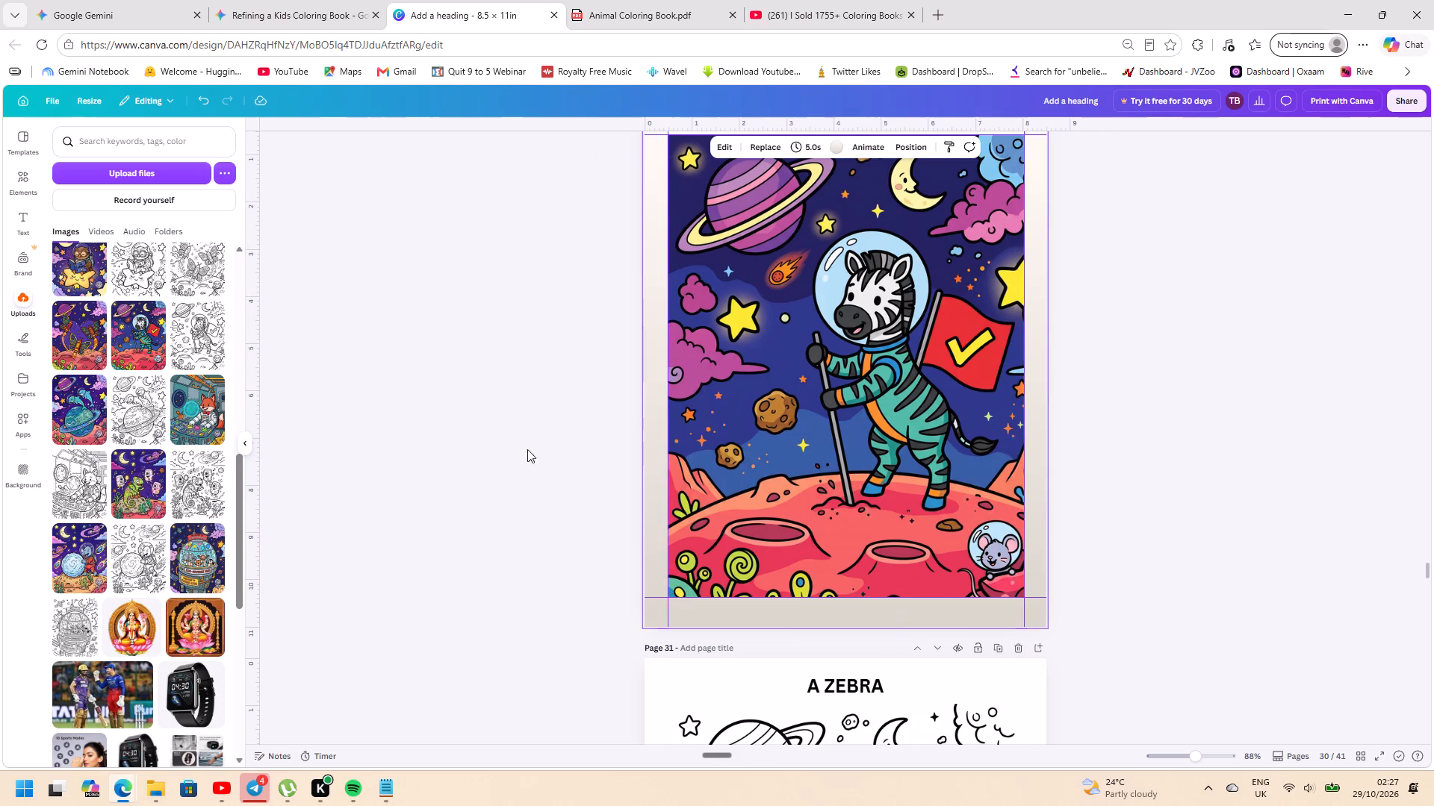
left_click(834, 147)
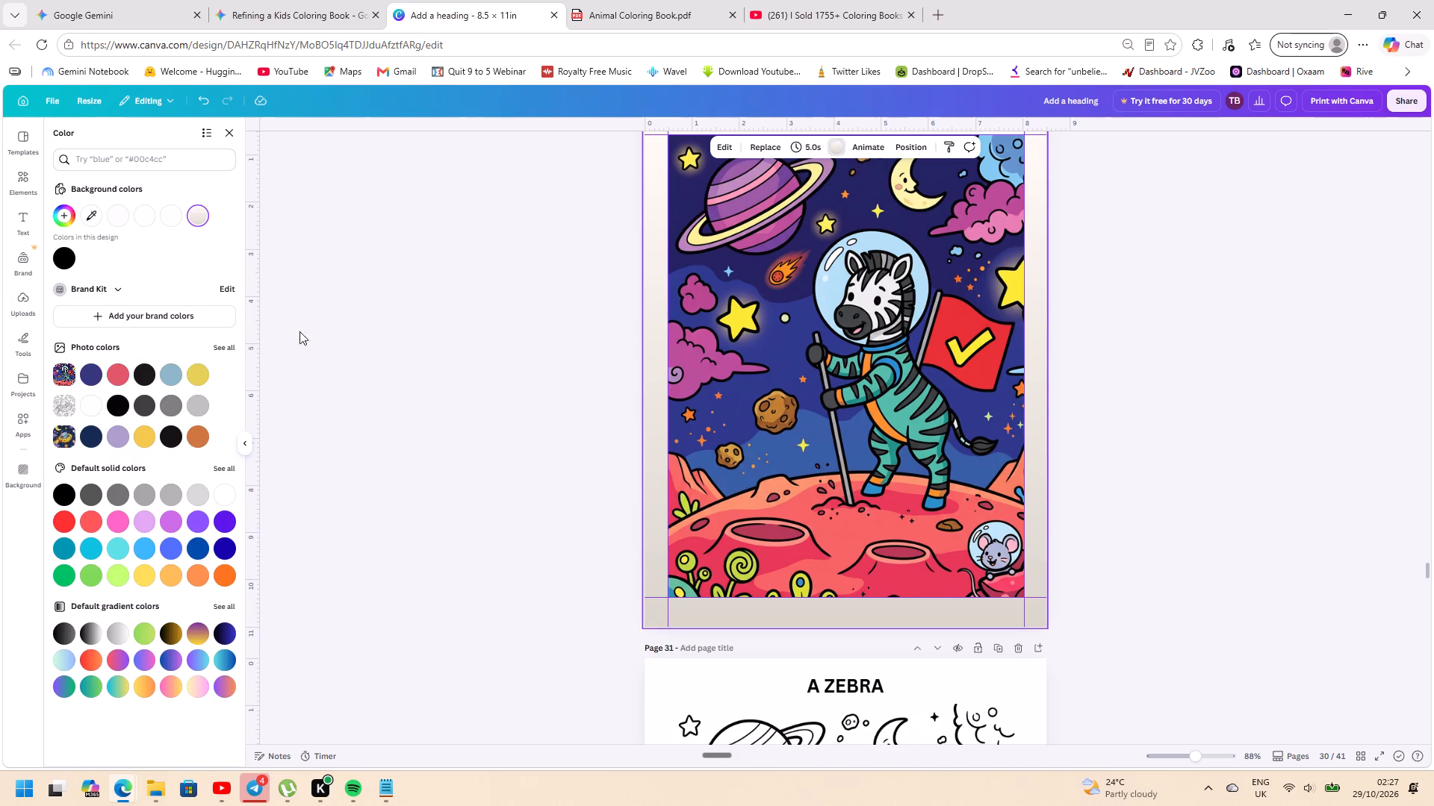
left_click(96, 403)
left_click(425, 399)
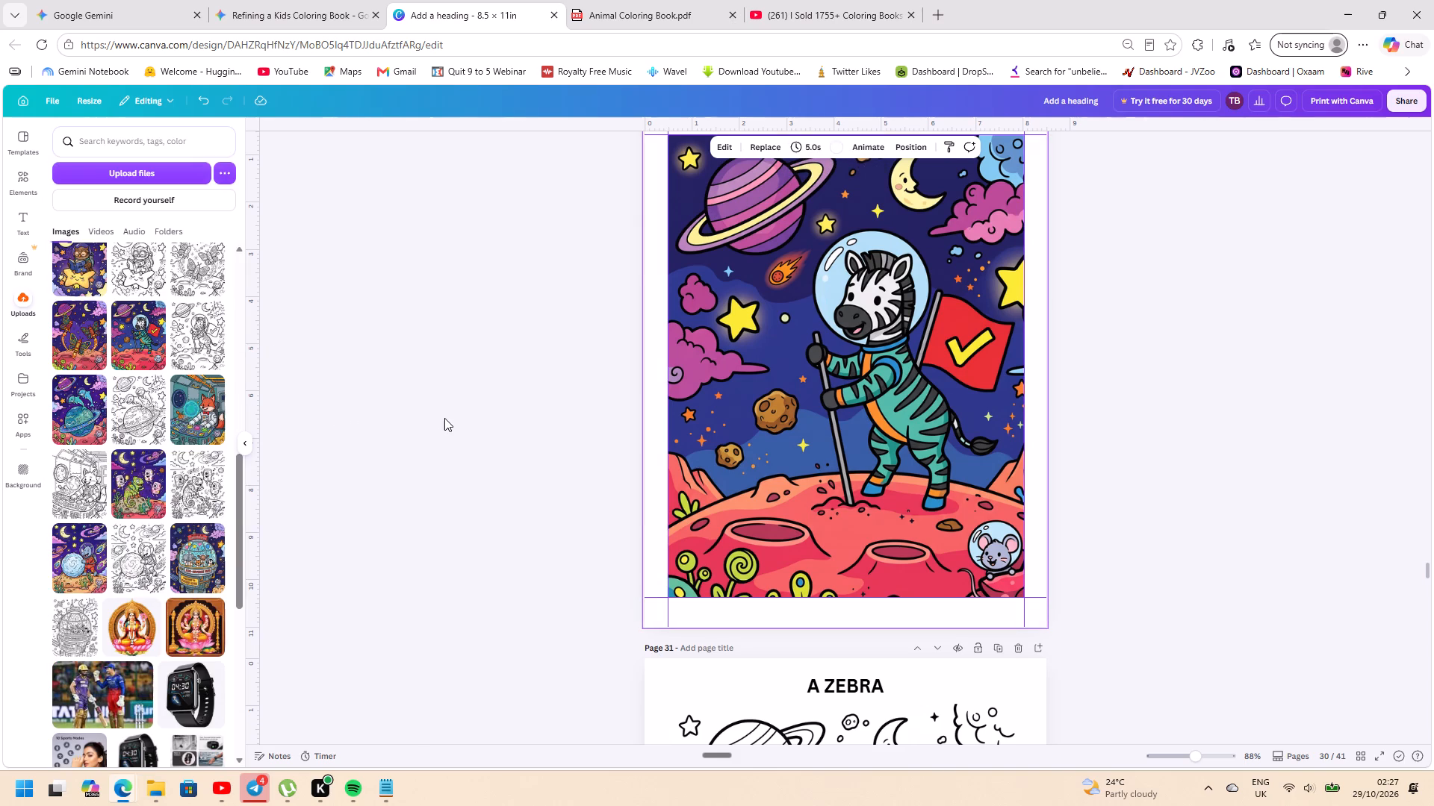
Extend page 31's zebra line art up to the top margin guide, crop its bottom to the guide and align both side edges.
scroll(450, 418, "up", 2)
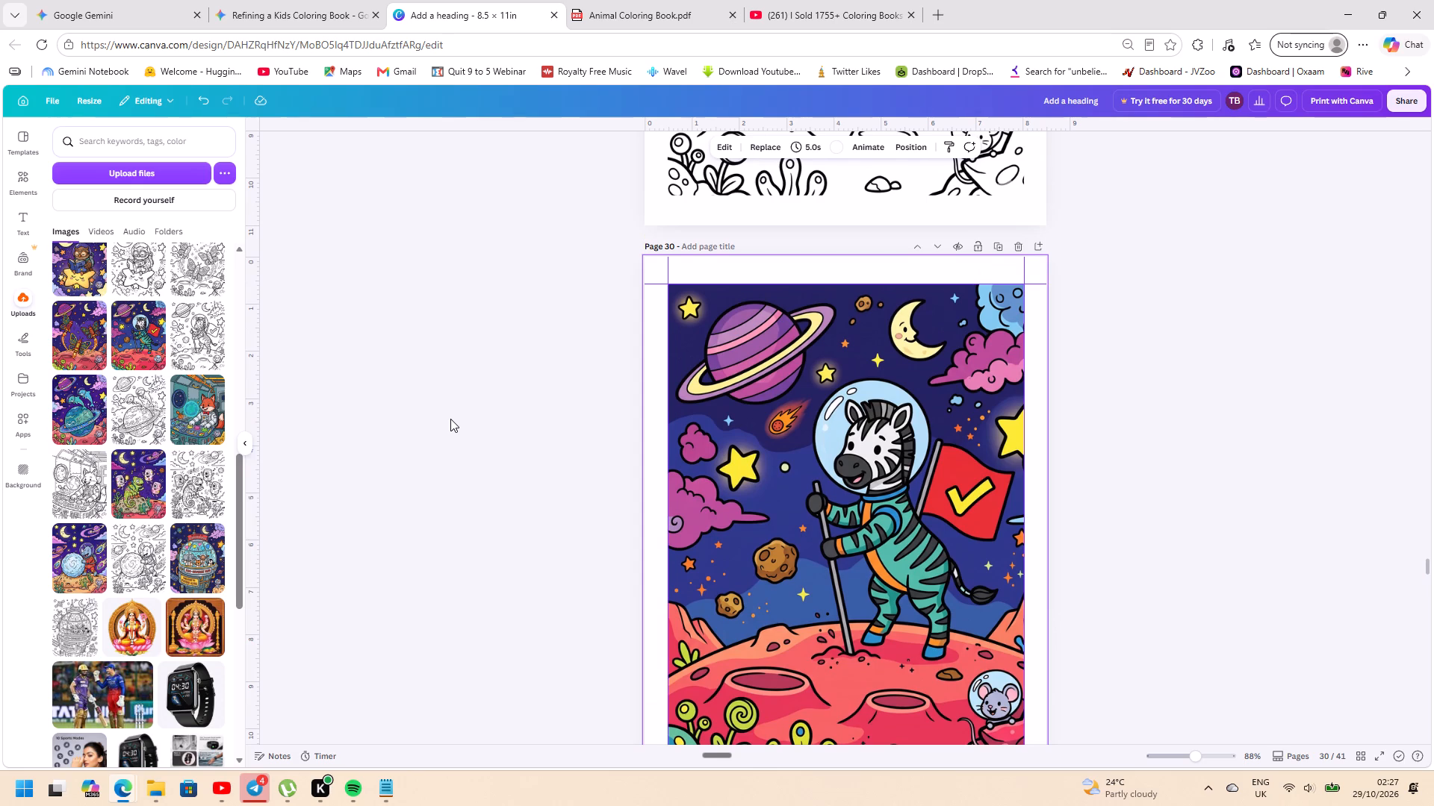
scroll(450, 419, "down", 8)
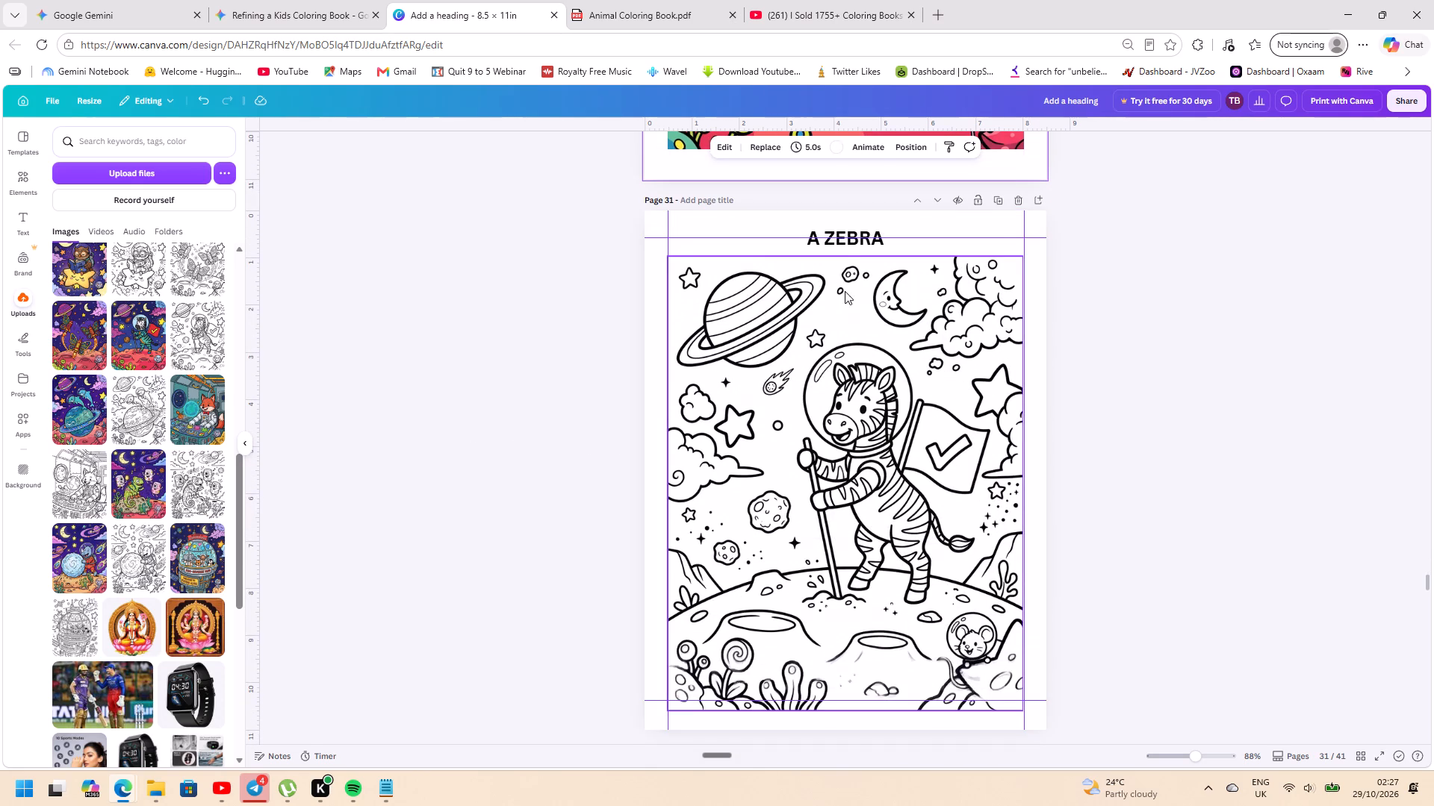
left_click(848, 237)
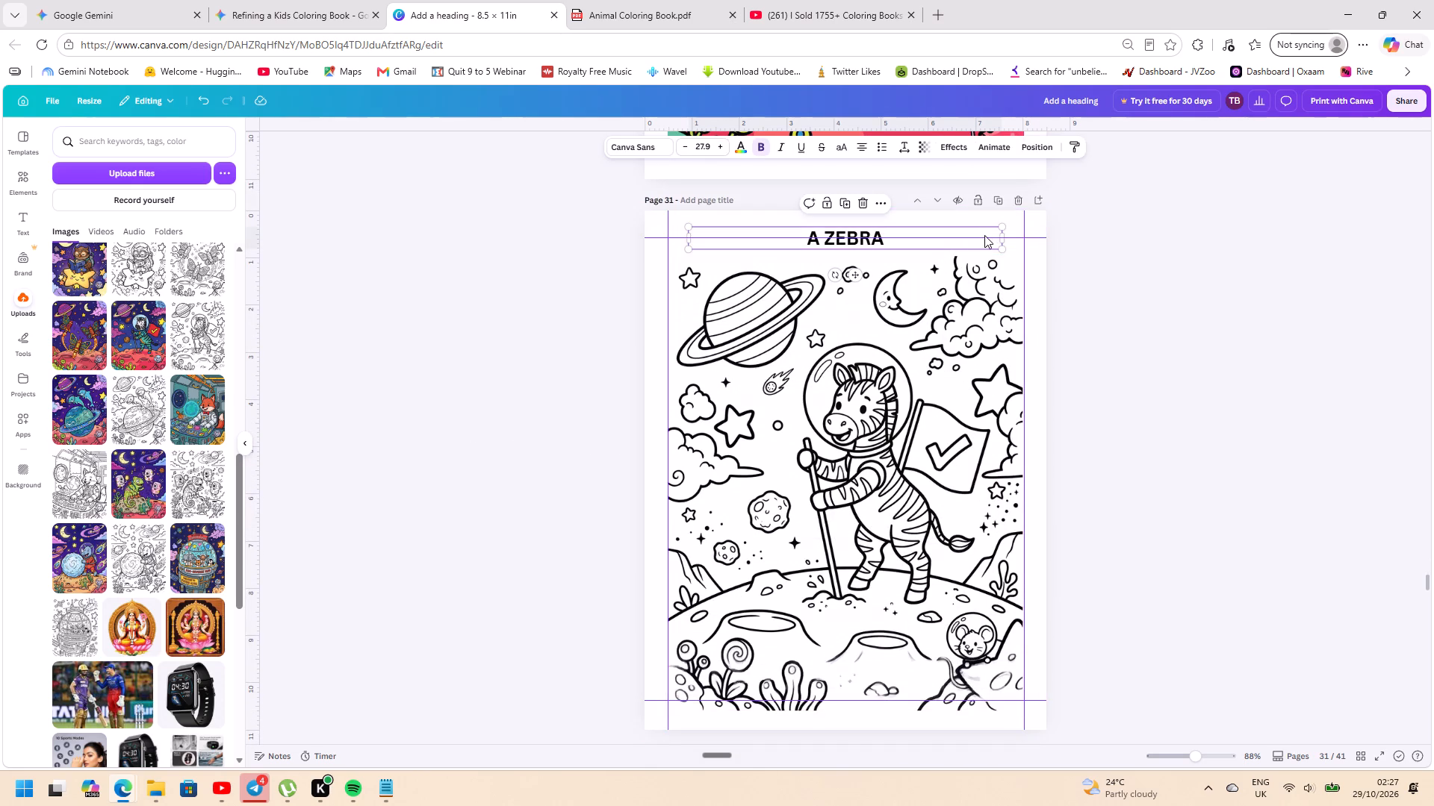
left_click(867, 403)
left_click_drag(843, 254, 843, 249)
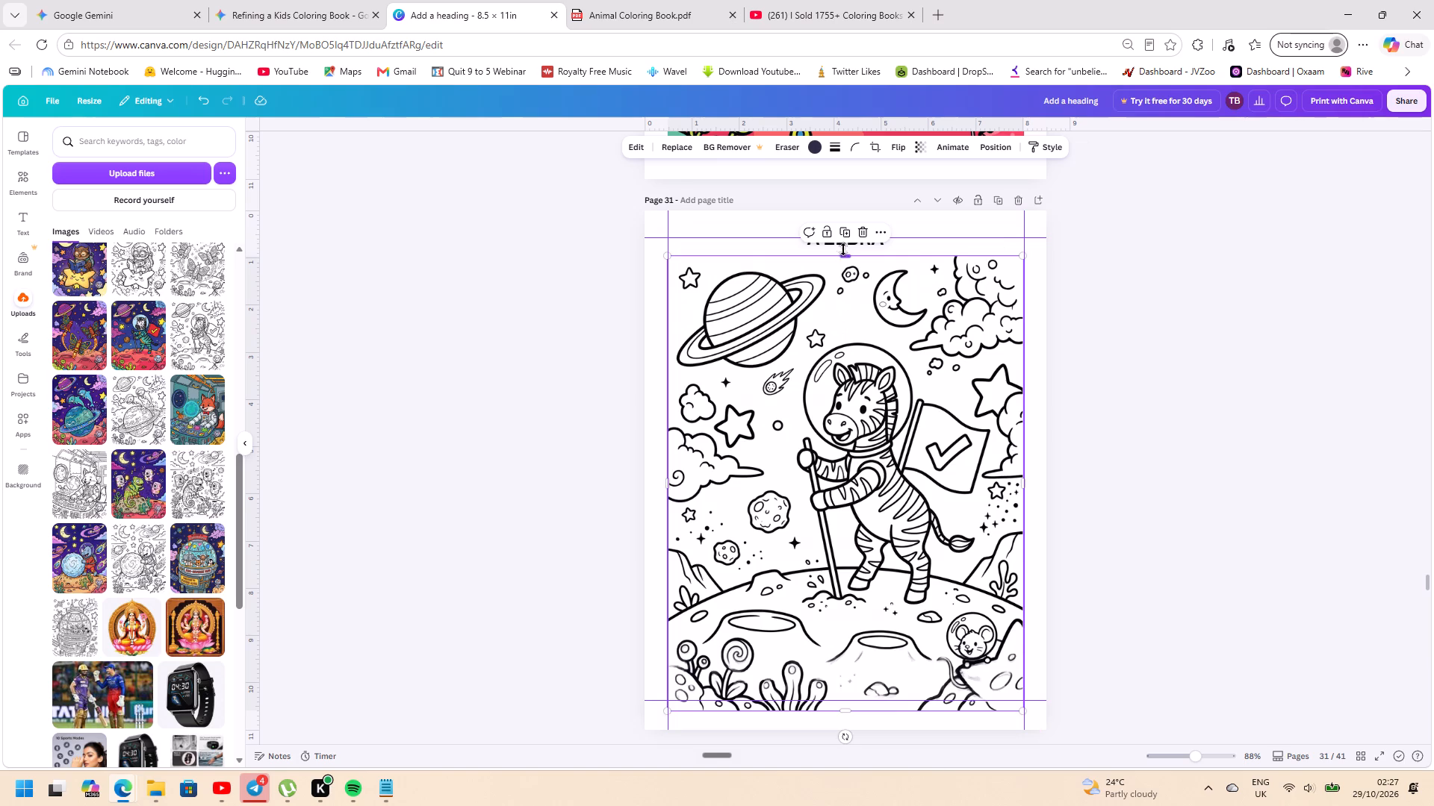
left_click_drag(843, 249, 845, 238)
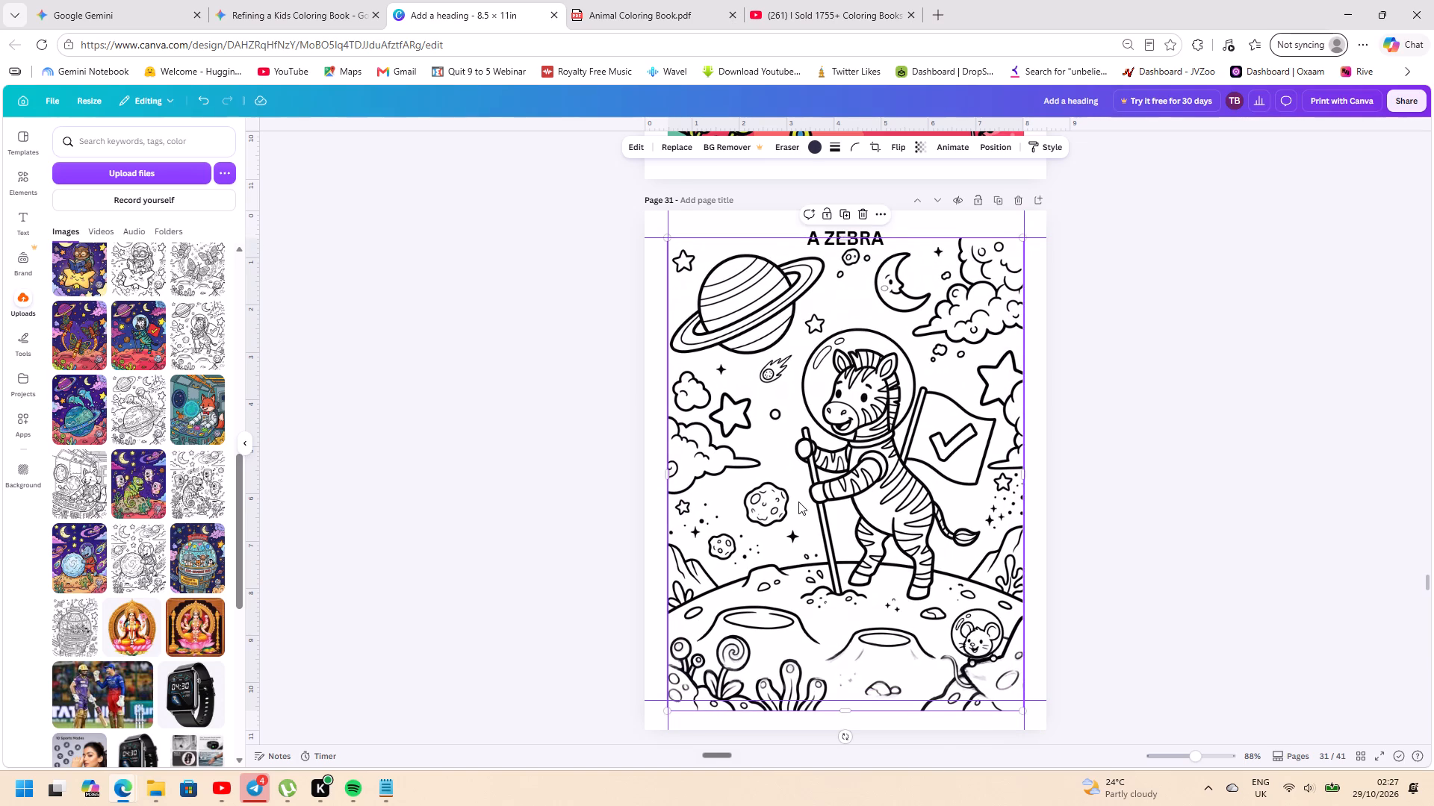
scroll(798, 502, "down", 1)
left_click_drag(842, 637, 846, 628)
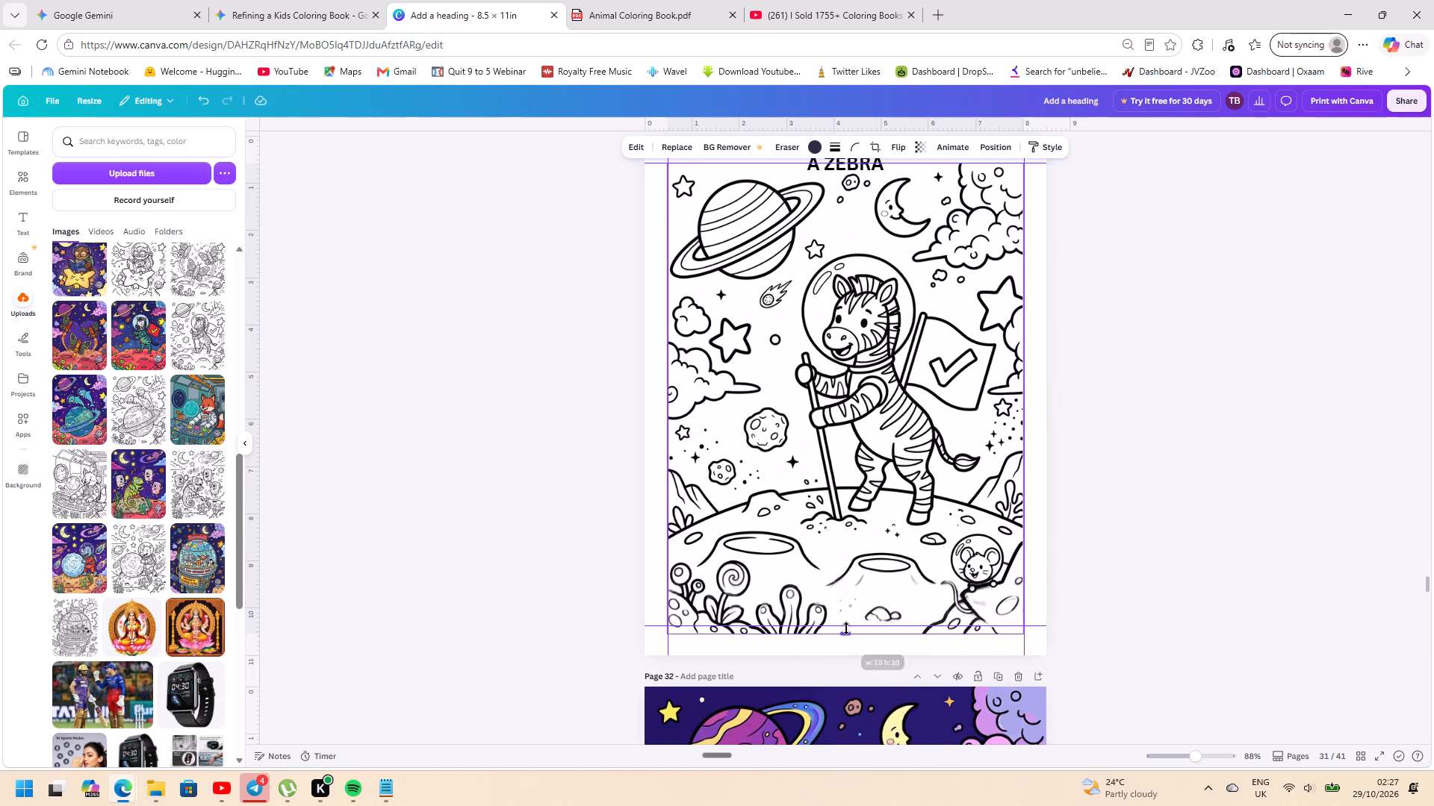
left_click_drag(846, 628, 846, 628)
left_click(670, 396)
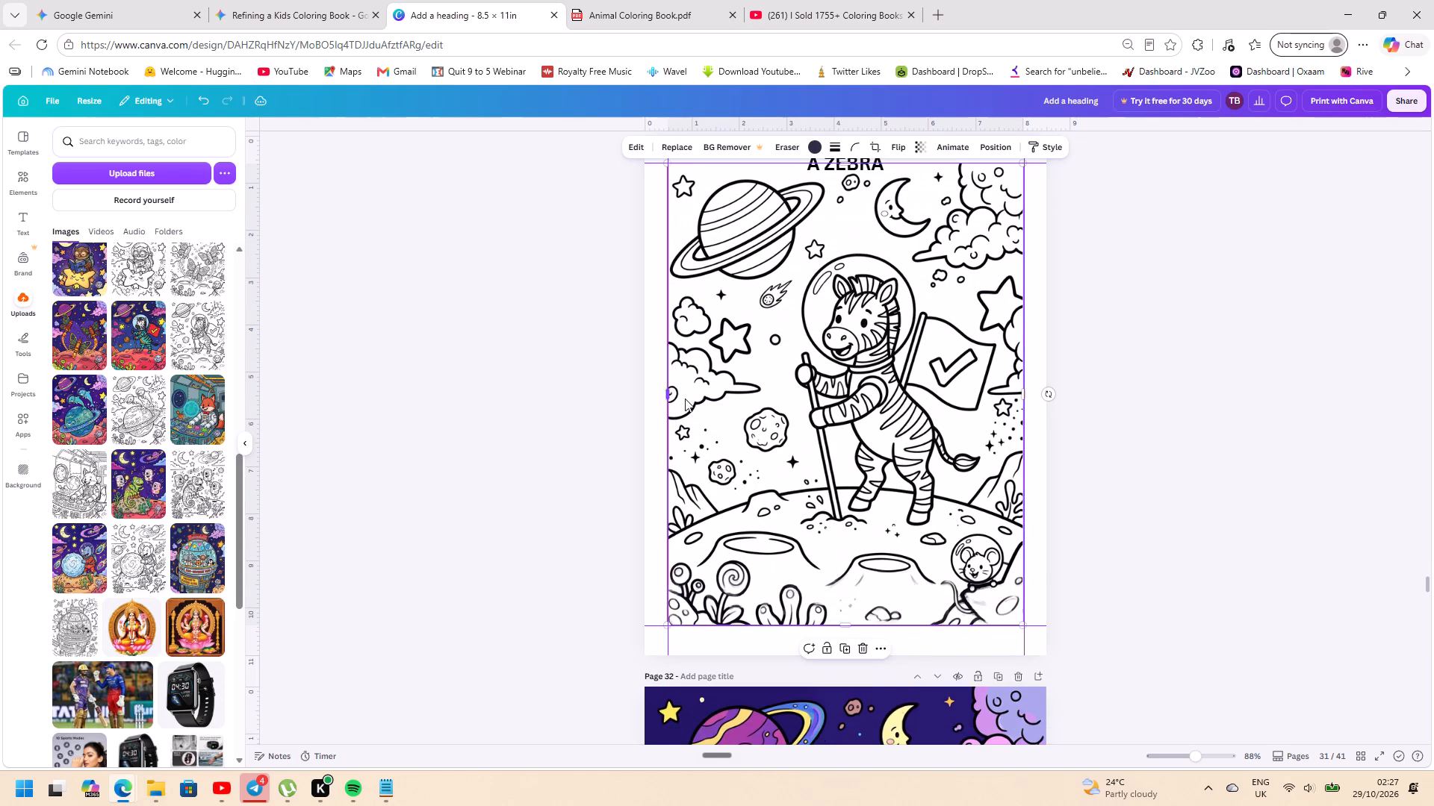
left_click(1021, 393)
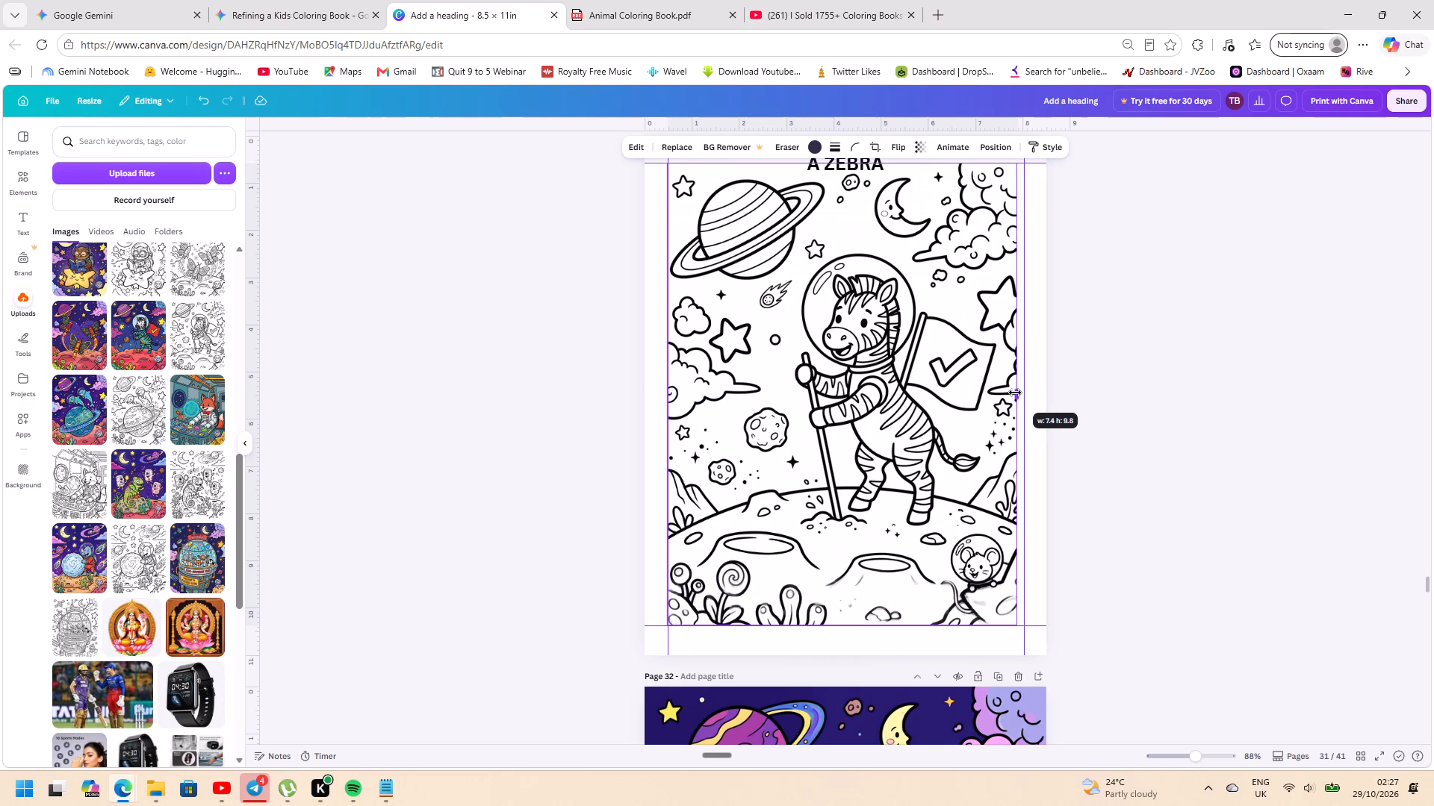
scroll(799, 462, "up", 1)
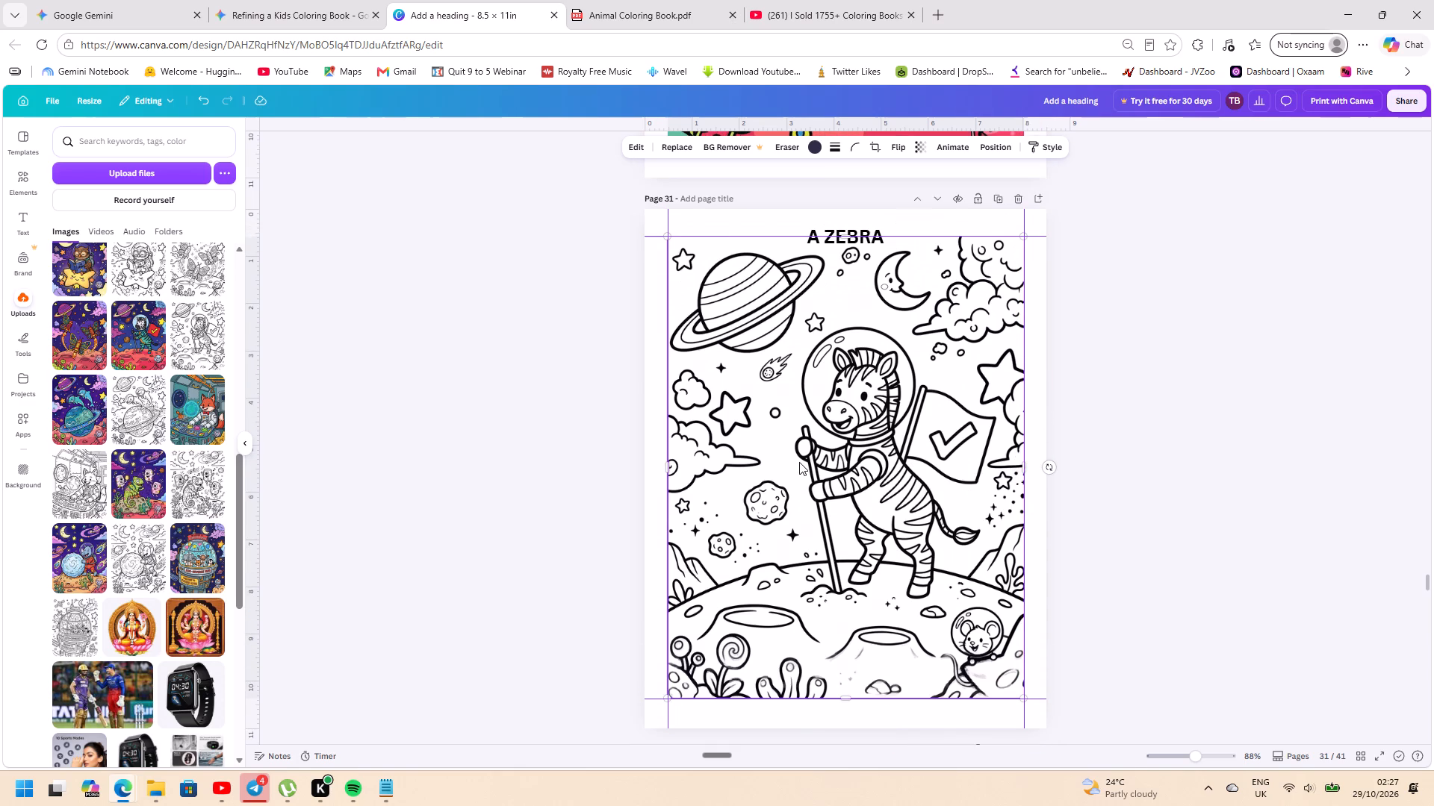
left_click(1021, 471)
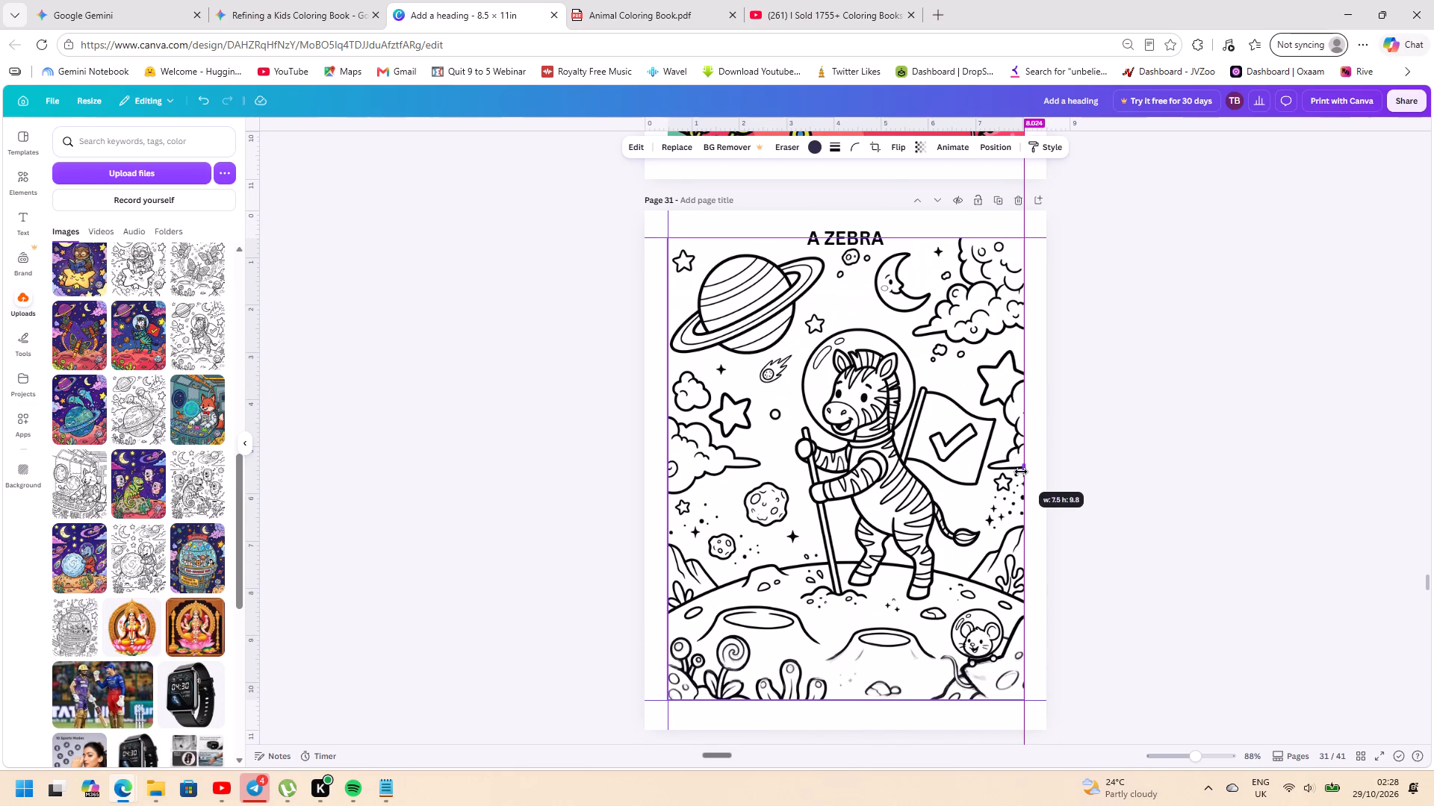
Shorten page 31's title to ZEBRA, narrow its text box around the word and scale it down to font size 23.1.
left_click(839, 243)
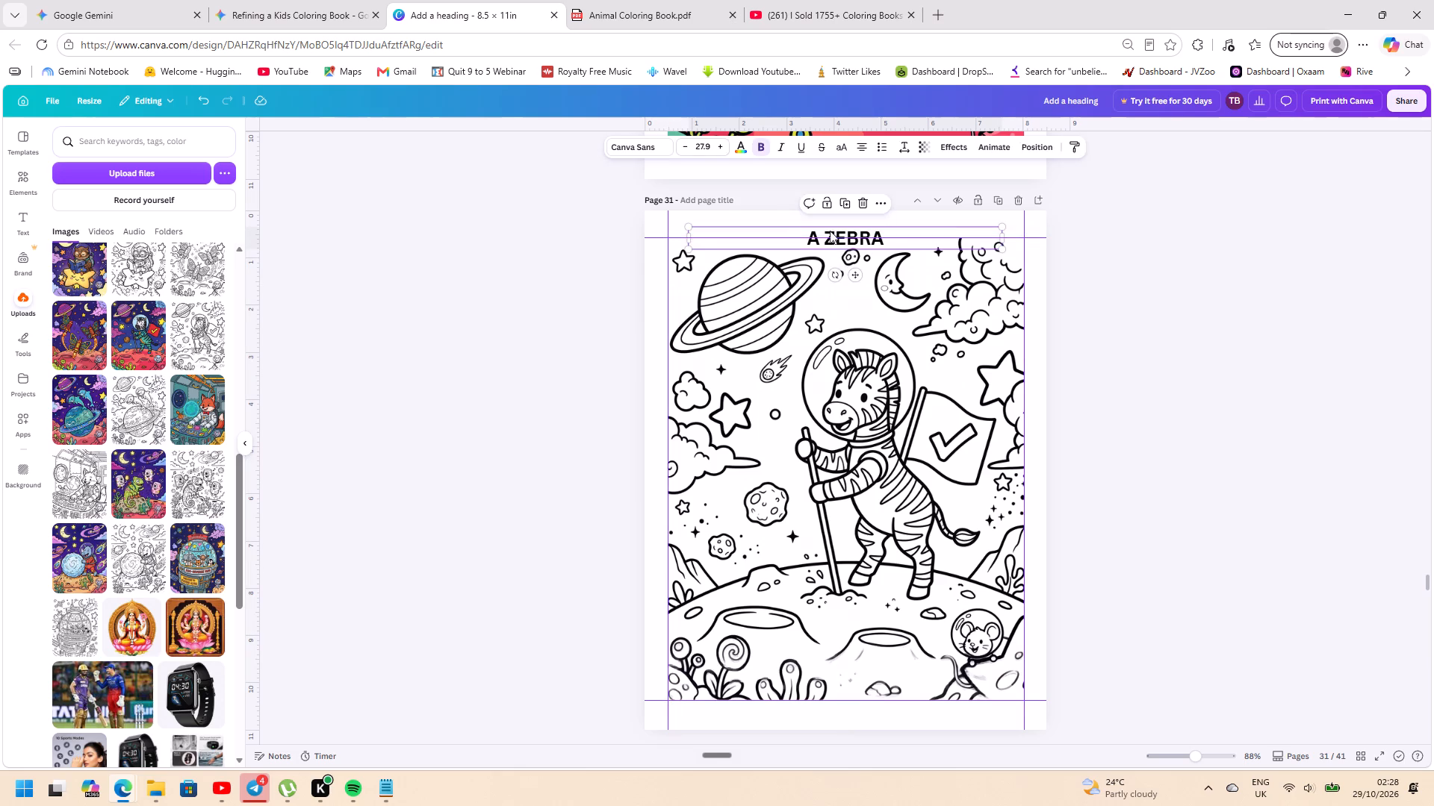
double_click(801, 231)
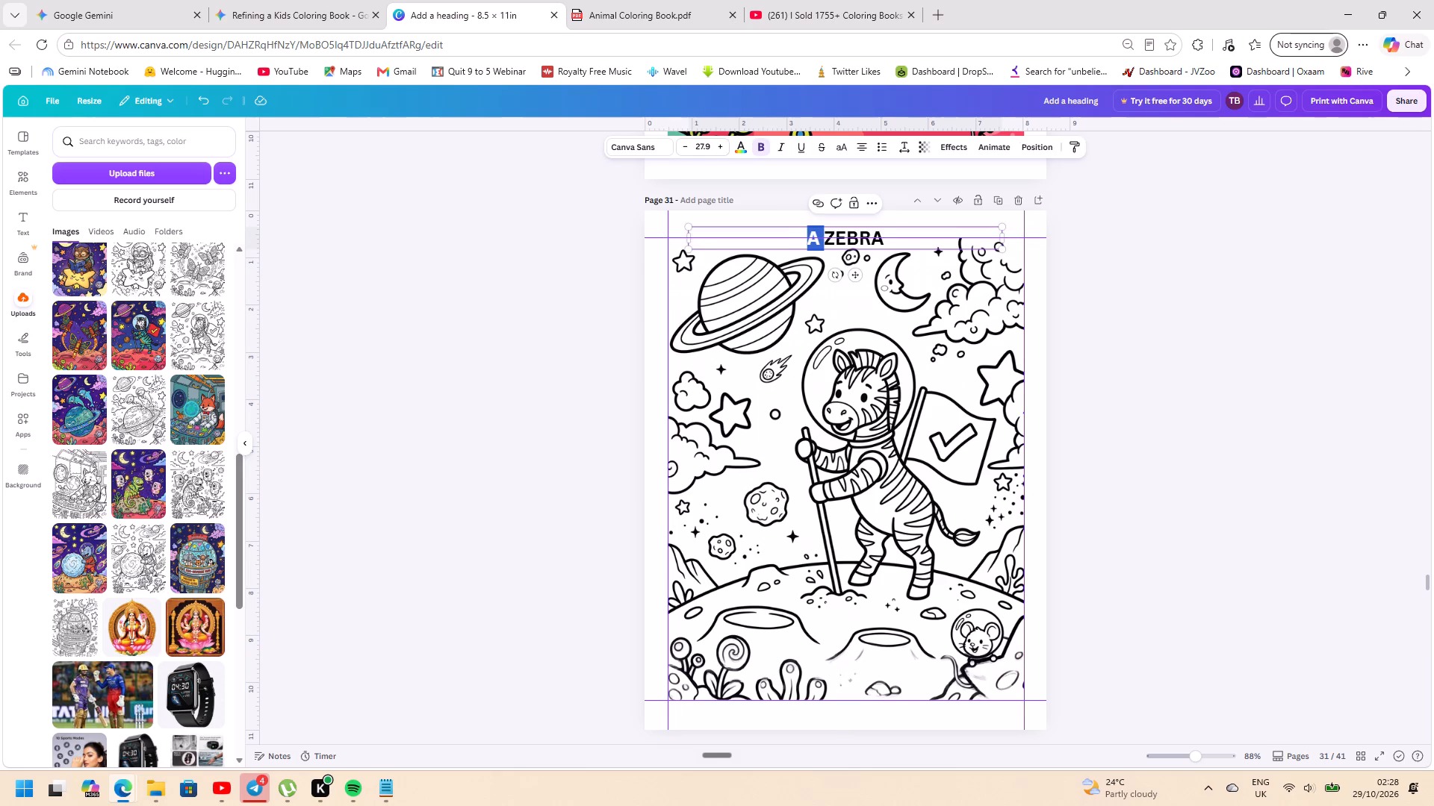
key("Delete")
left_click_drag(683, 243, 745, 239)
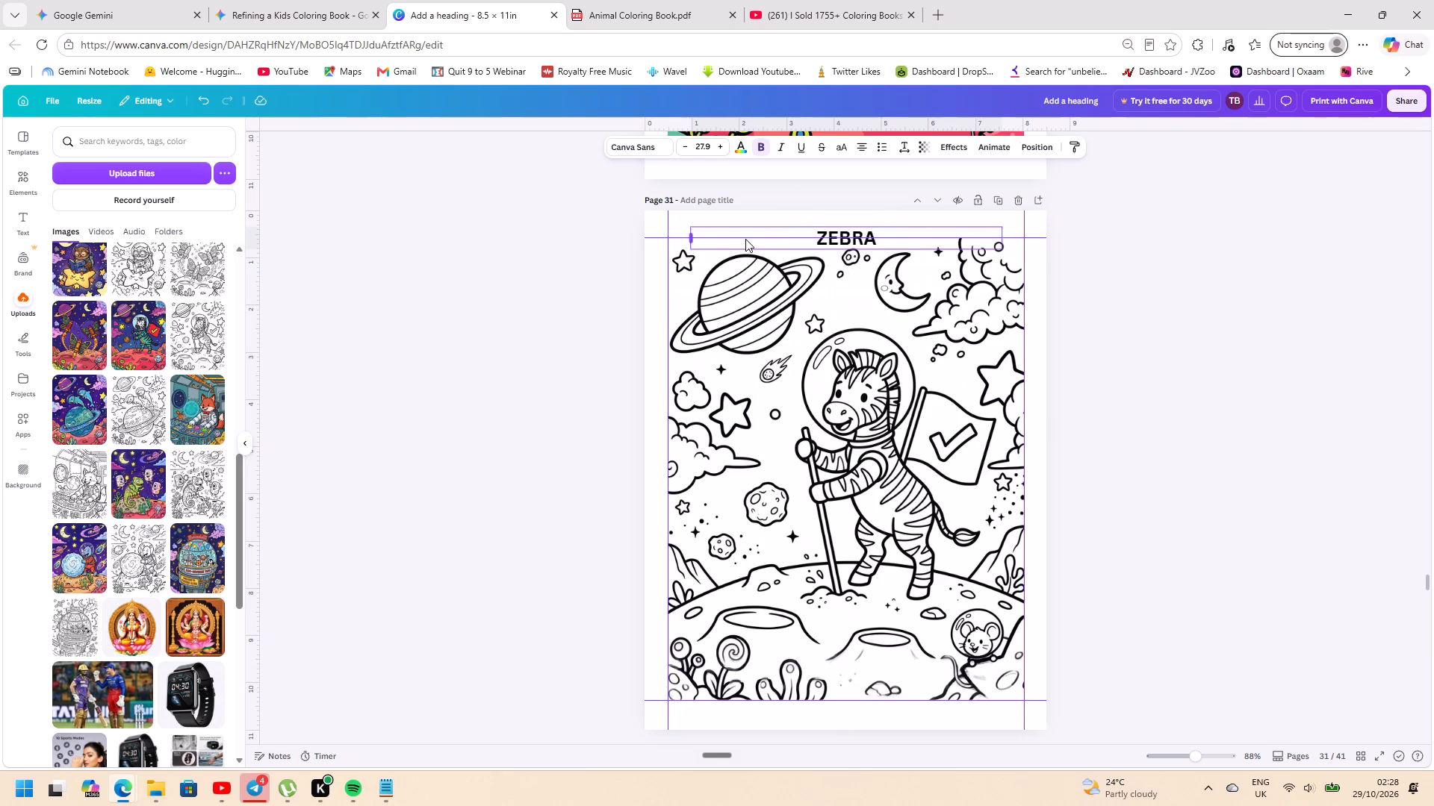
left_click_drag(745, 239, 921, 234)
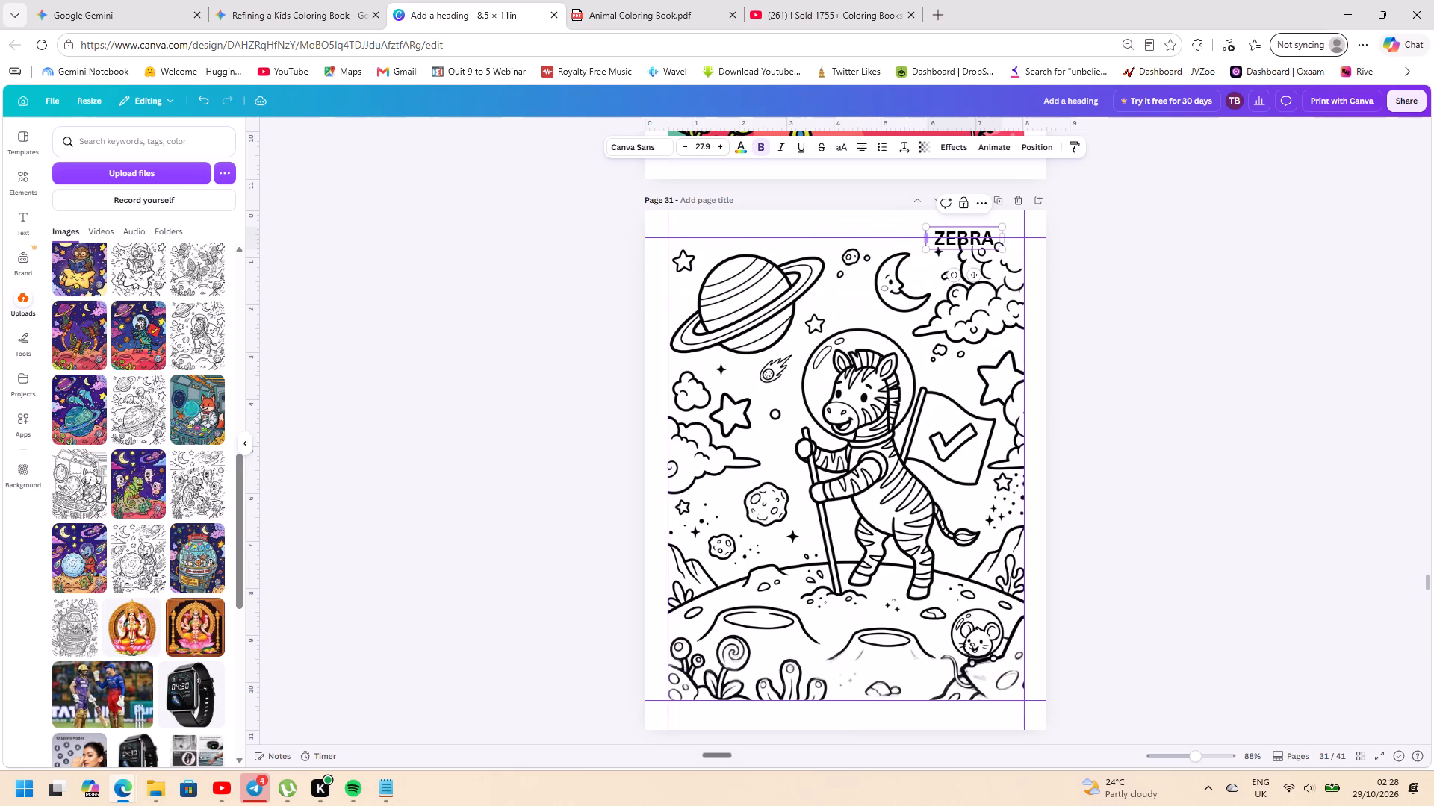
left_click_drag(1003, 246, 992, 246)
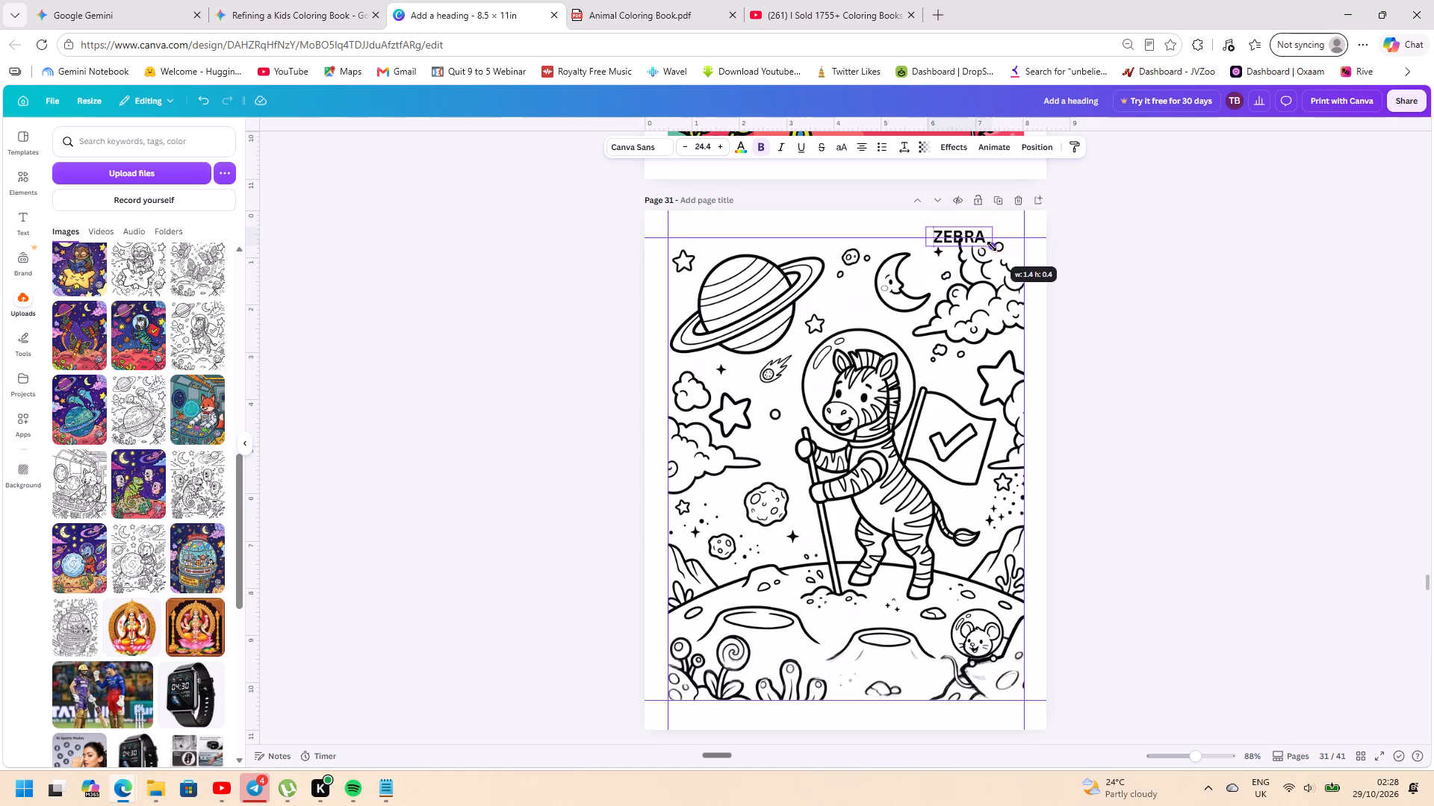
left_click_drag(992, 246, 989, 246)
Move the ZEBRA title inside the top margin guide, just above the ringed planet.
left_click_drag(968, 242, 866, 251)
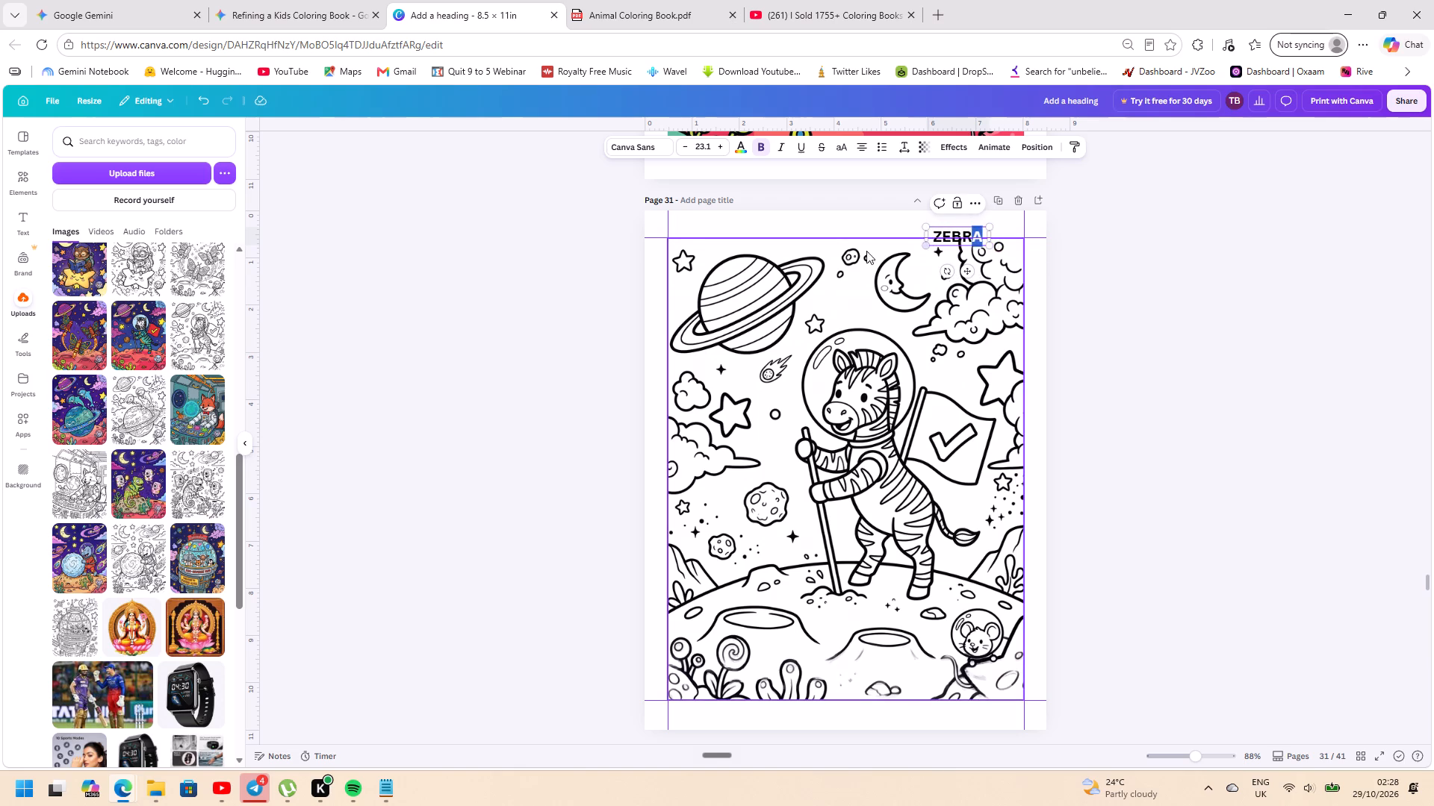
left_click_drag(866, 251, 860, 252)
left_click(800, 216)
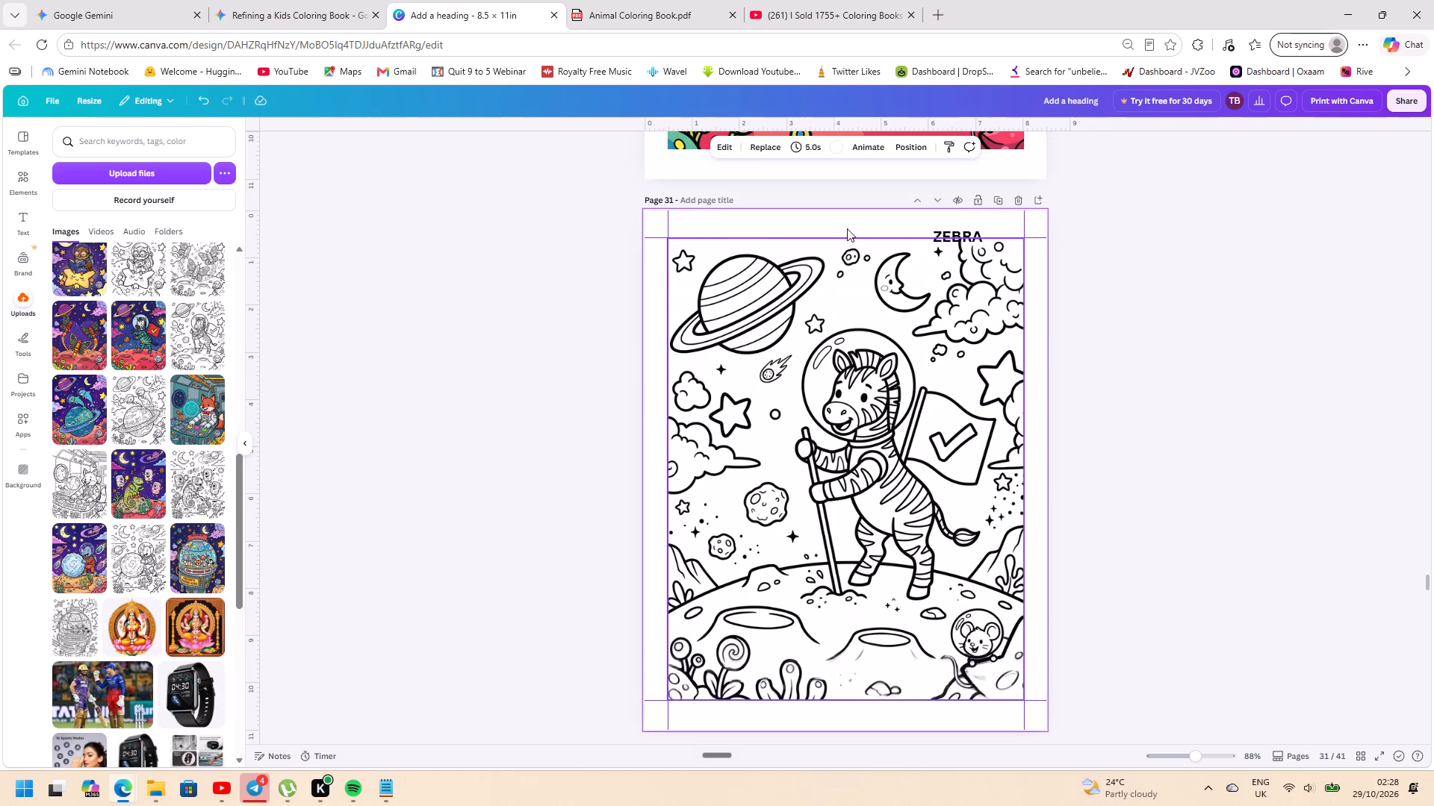
left_click_drag(956, 234, 791, 245)
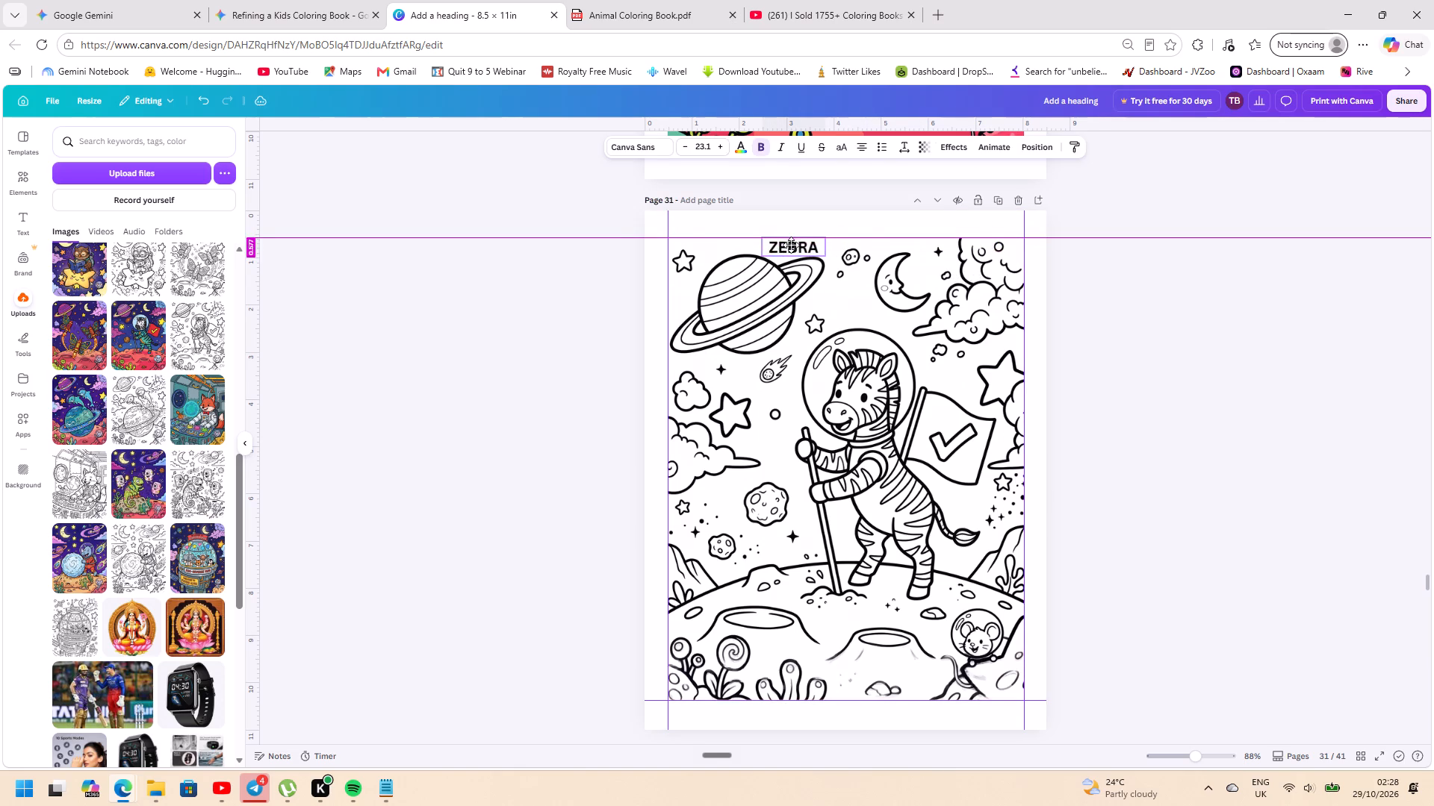
left_click_drag(791, 245, 780, 247)
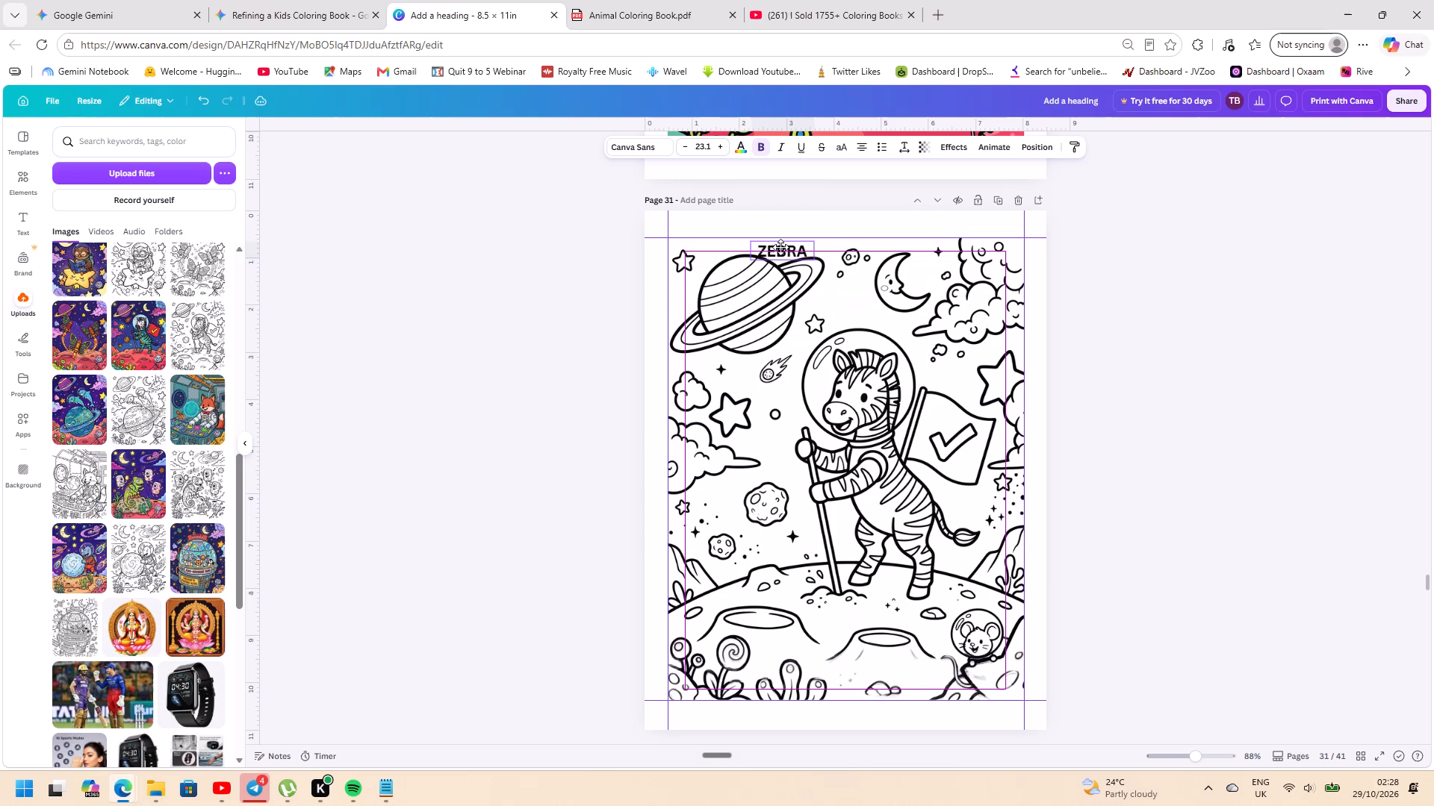
left_click_drag(780, 247, 781, 243)
left_click(840, 225)
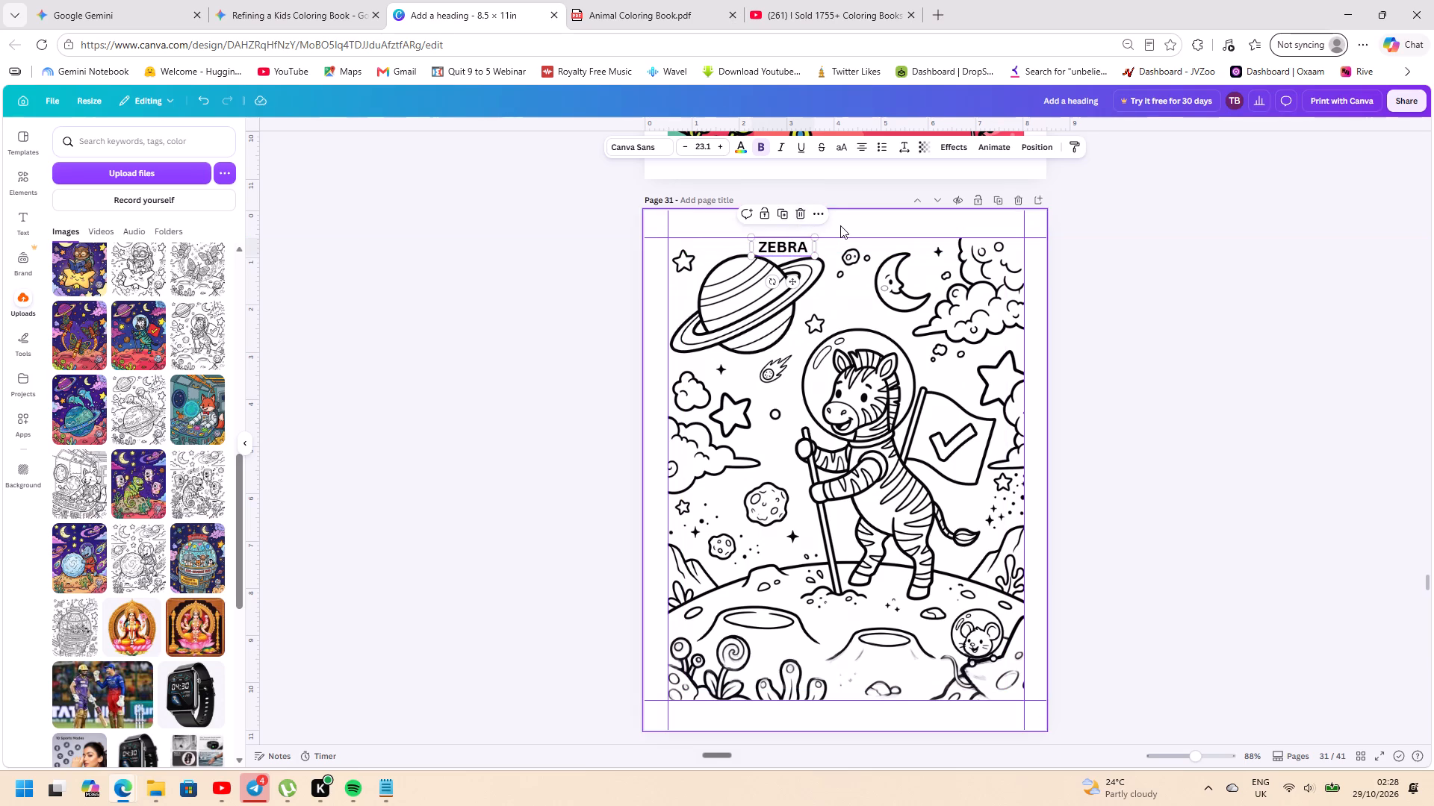
Align the side, top and bottom edges of page 31's zebra line art with the margin guides.
left_click(871, 314)
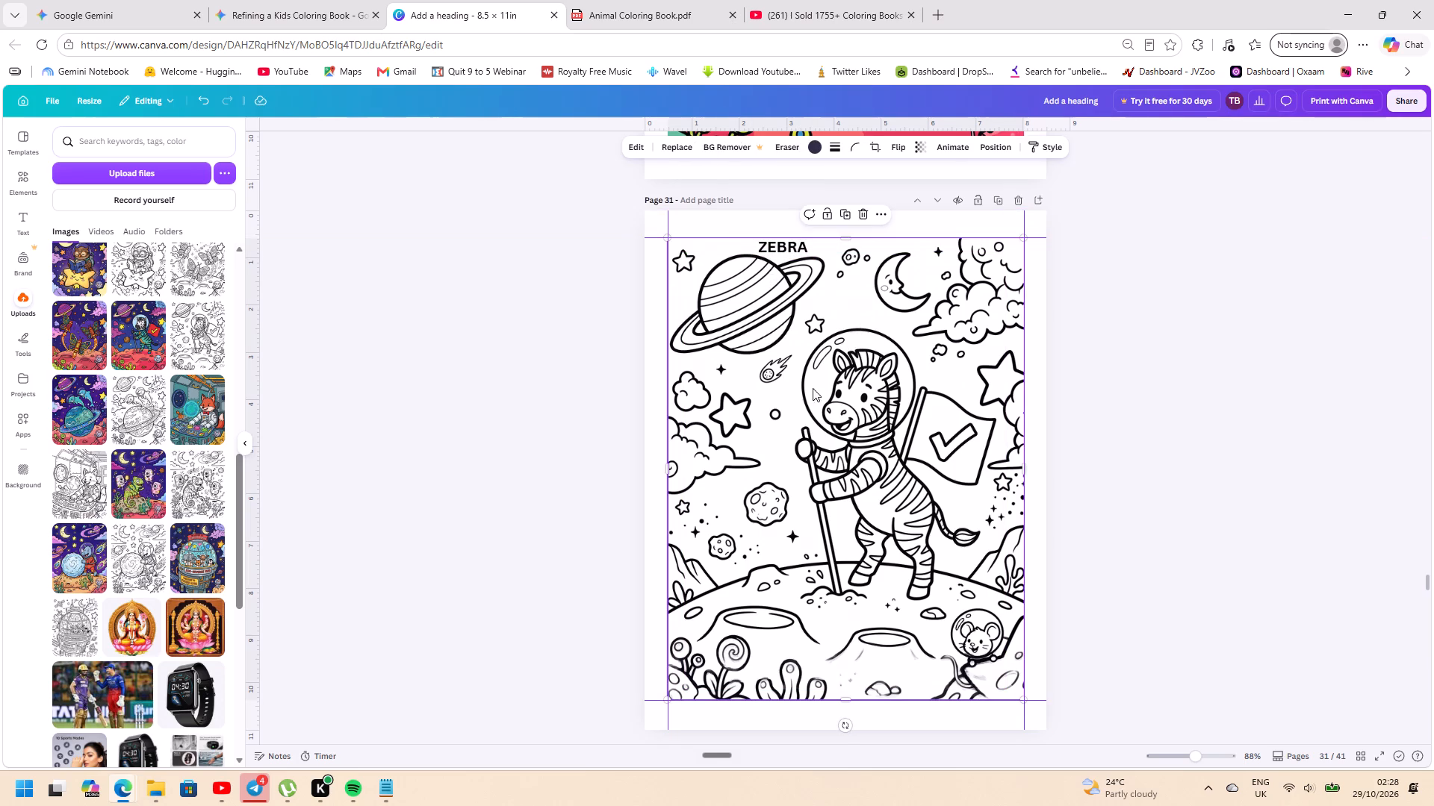
left_click(670, 470)
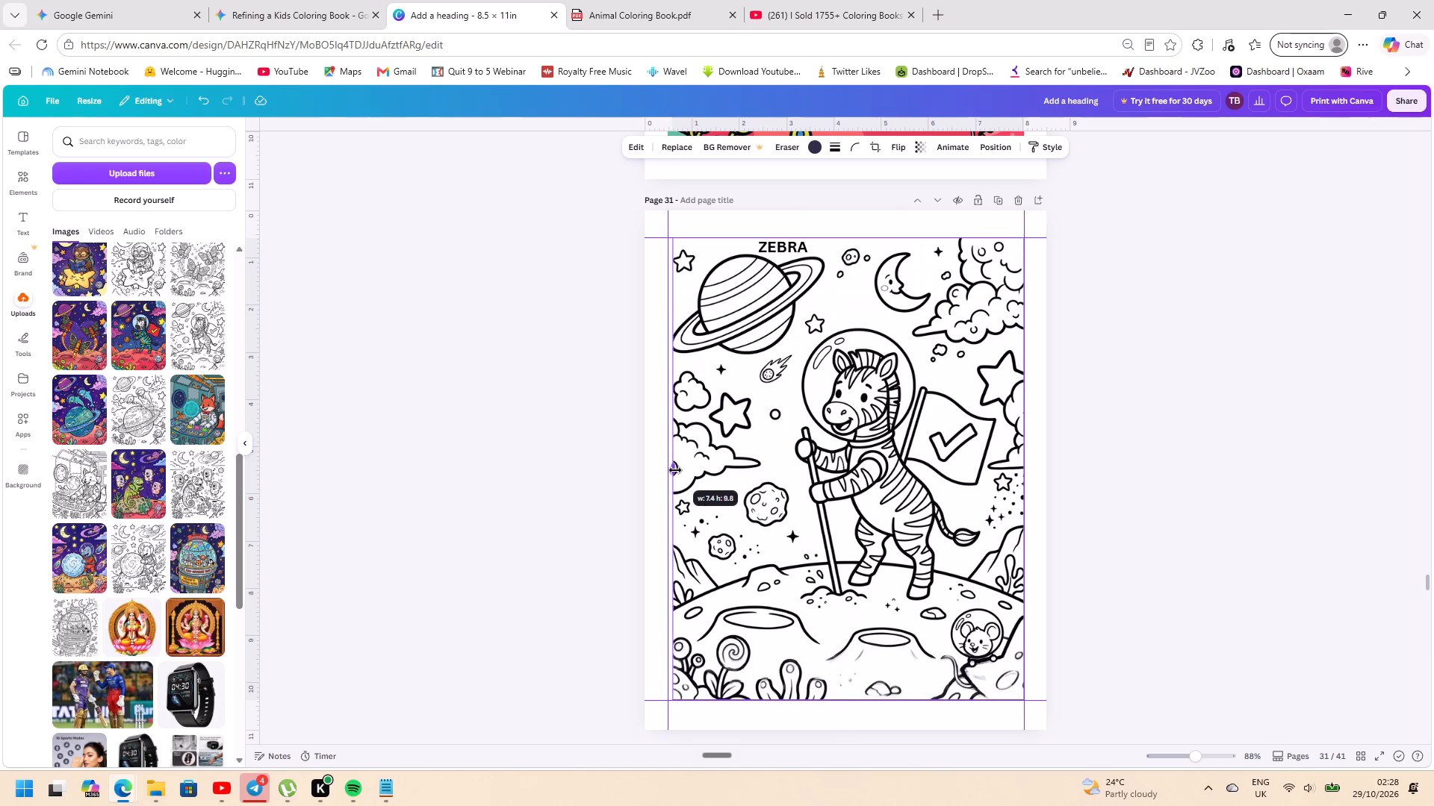
left_click(1025, 467)
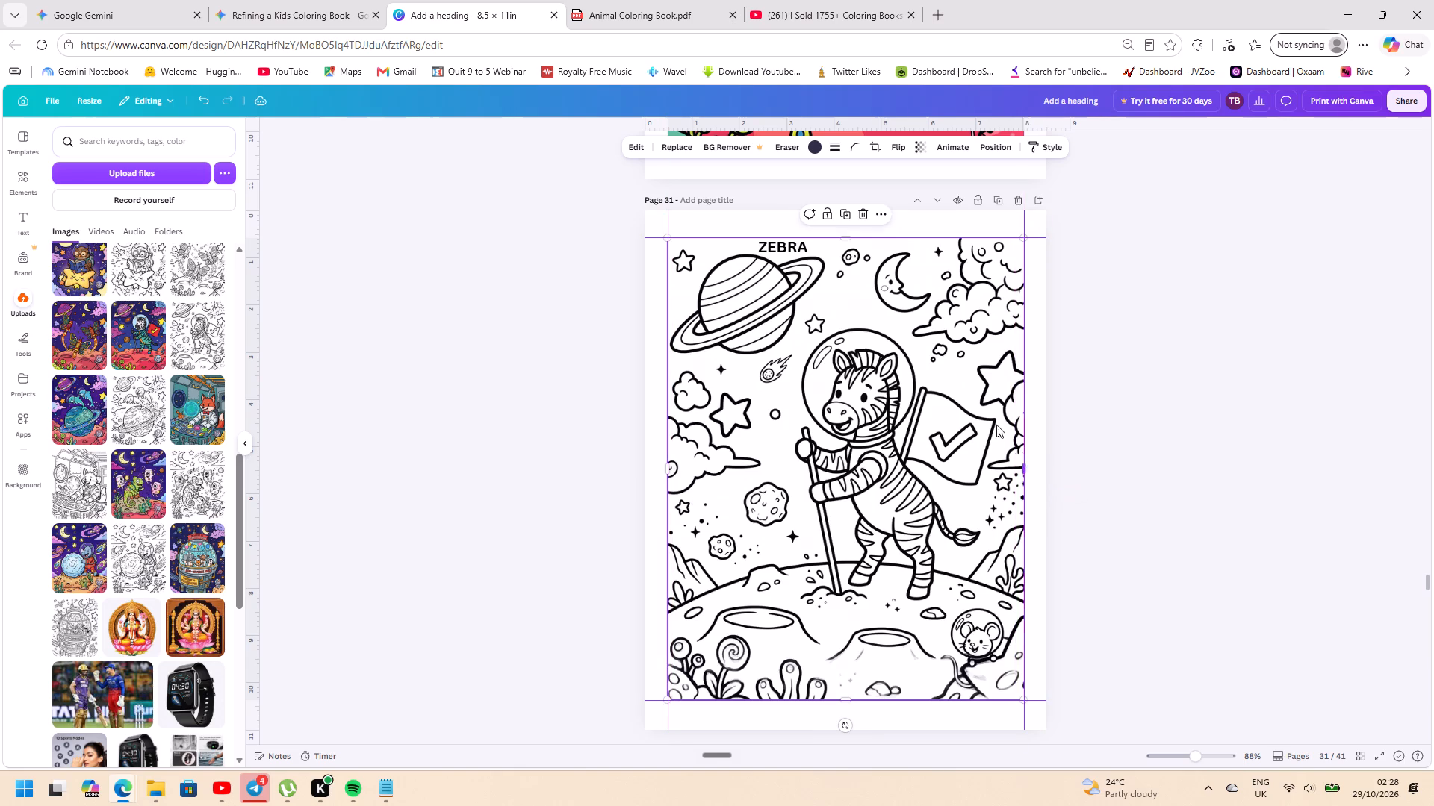
left_click(845, 236)
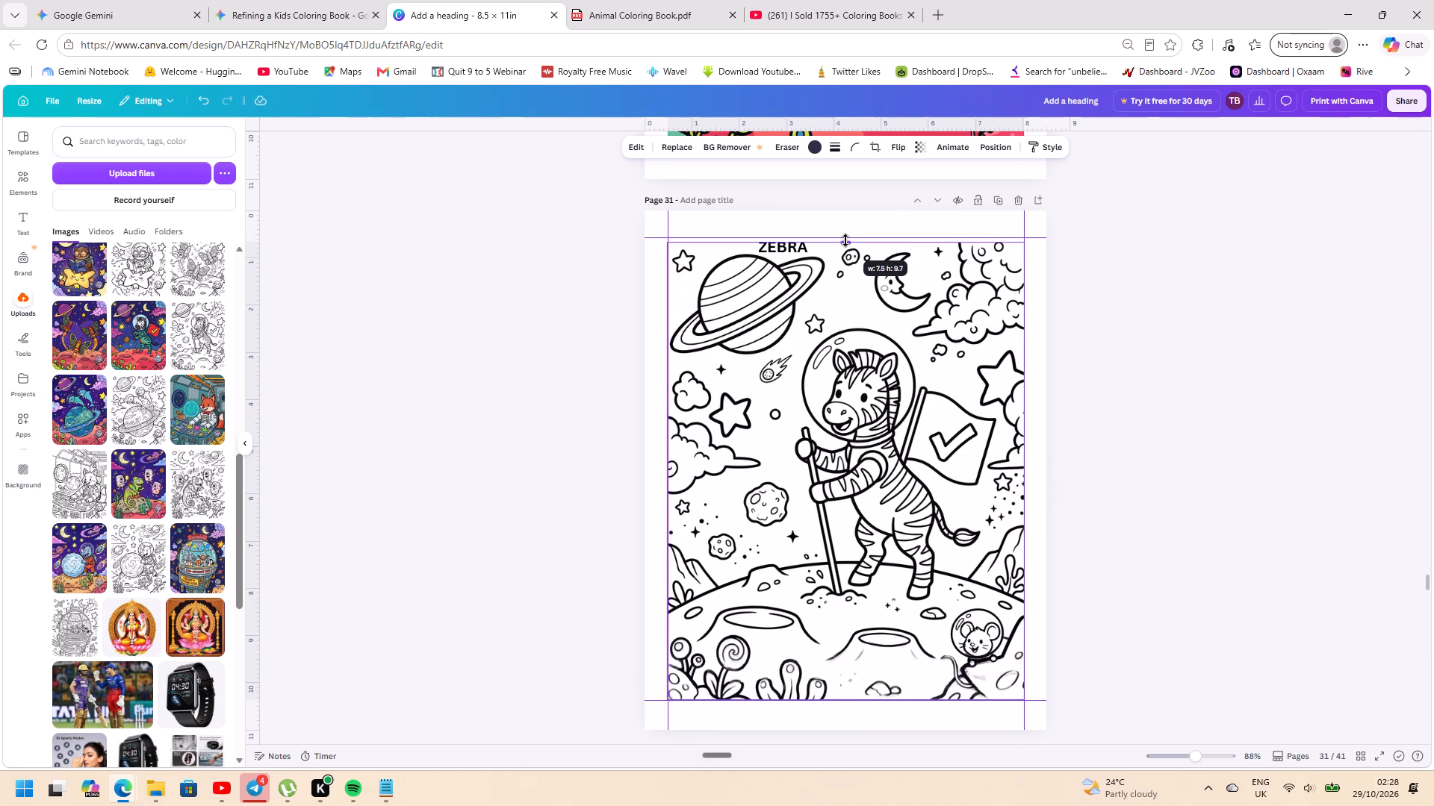
scroll(850, 372, "down", 2)
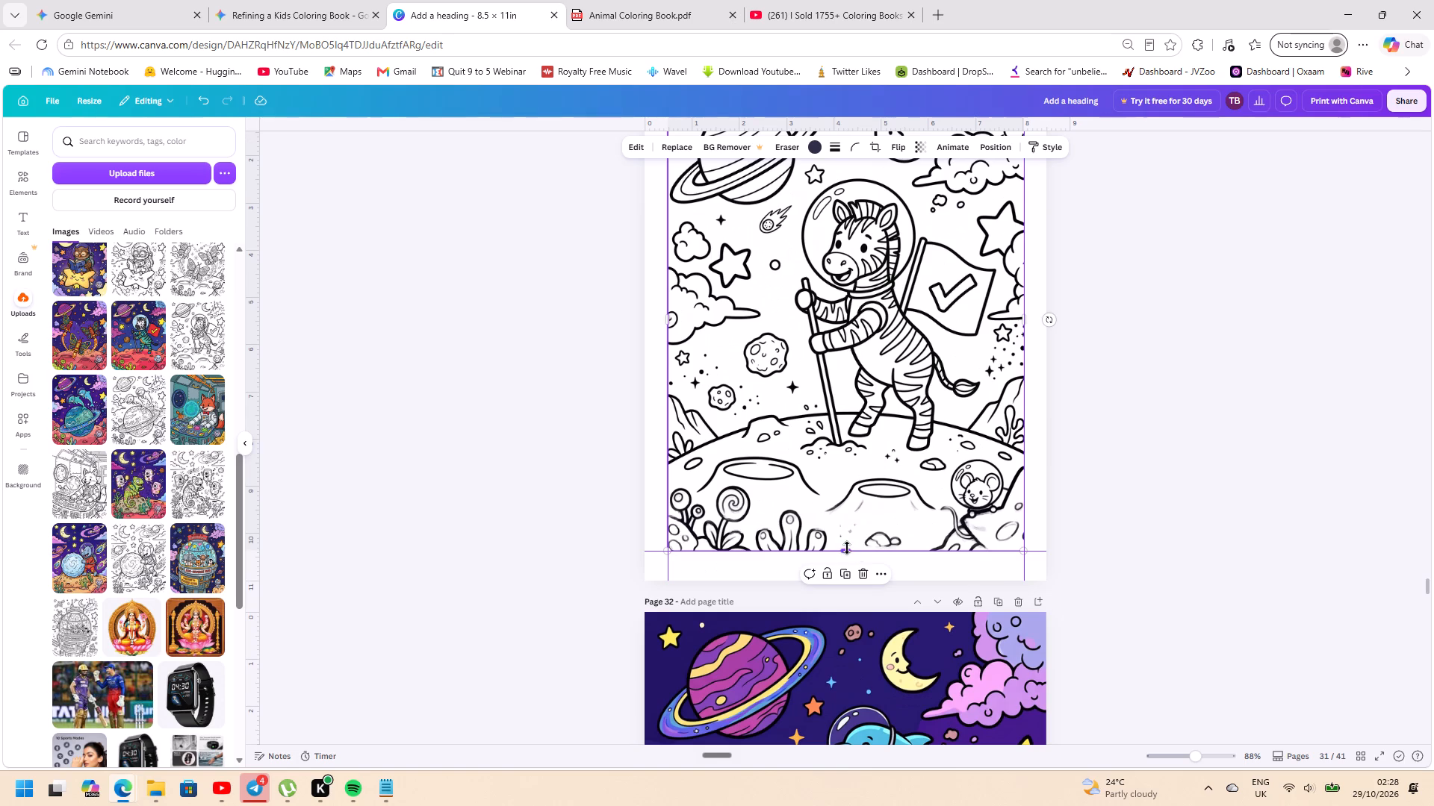
left_click(847, 548)
left_click(534, 430)
scroll(534, 429, "up", 2)
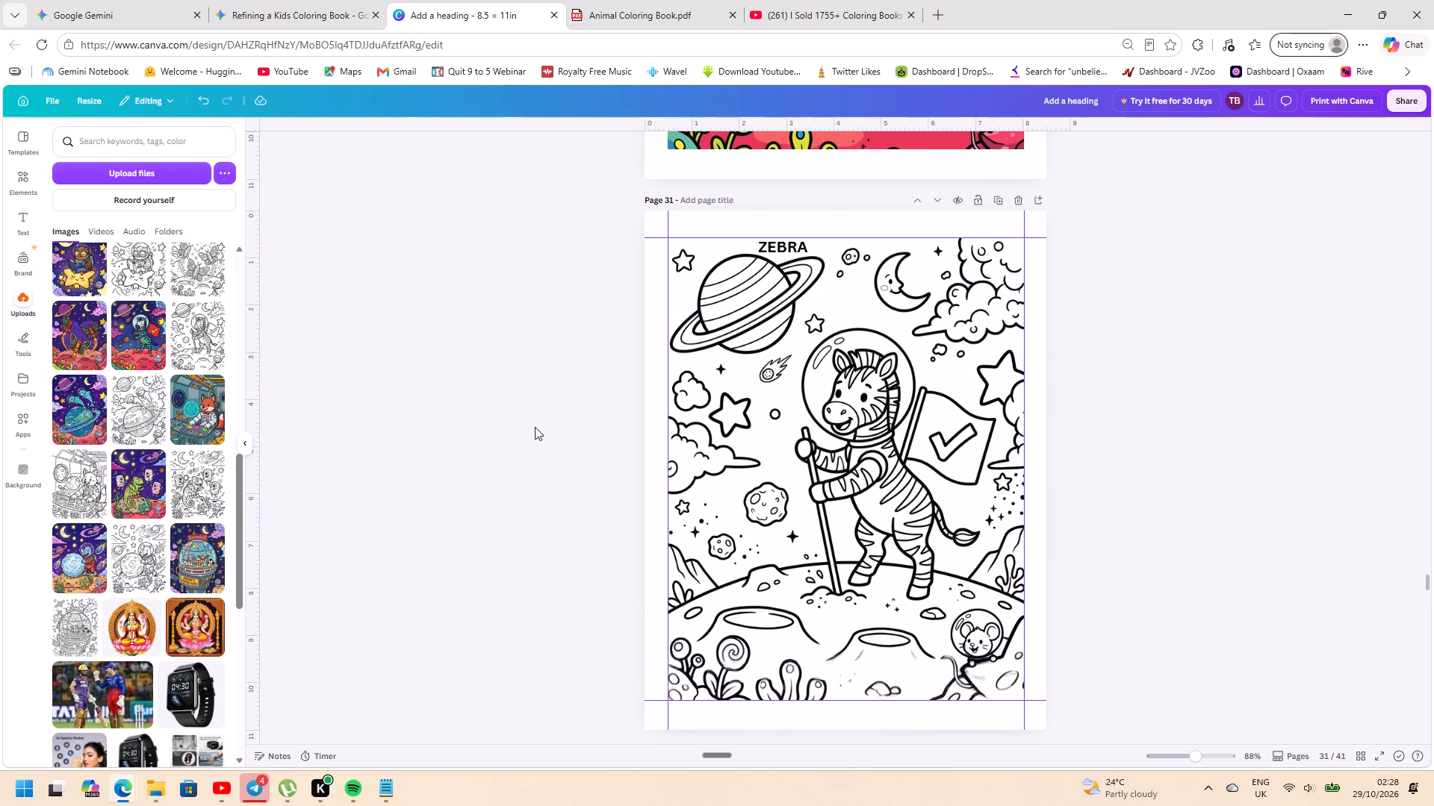
Scale page 32's colored dolphins image from its upper corner to the margin guides and crop its outer side to the guide.
scroll(535, 427, "down", 7)
left_click(769, 440)
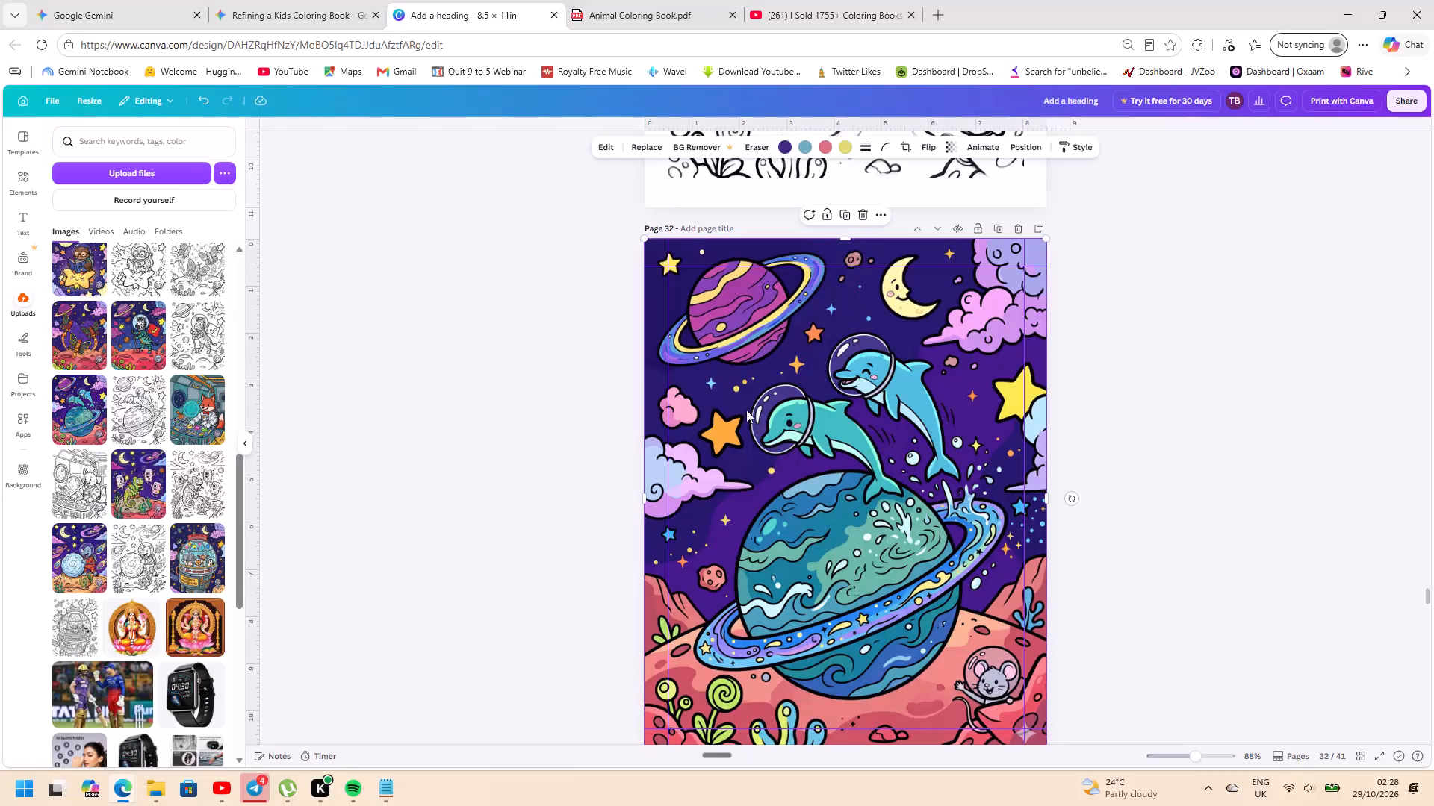
left_click_drag(646, 238, 680, 258)
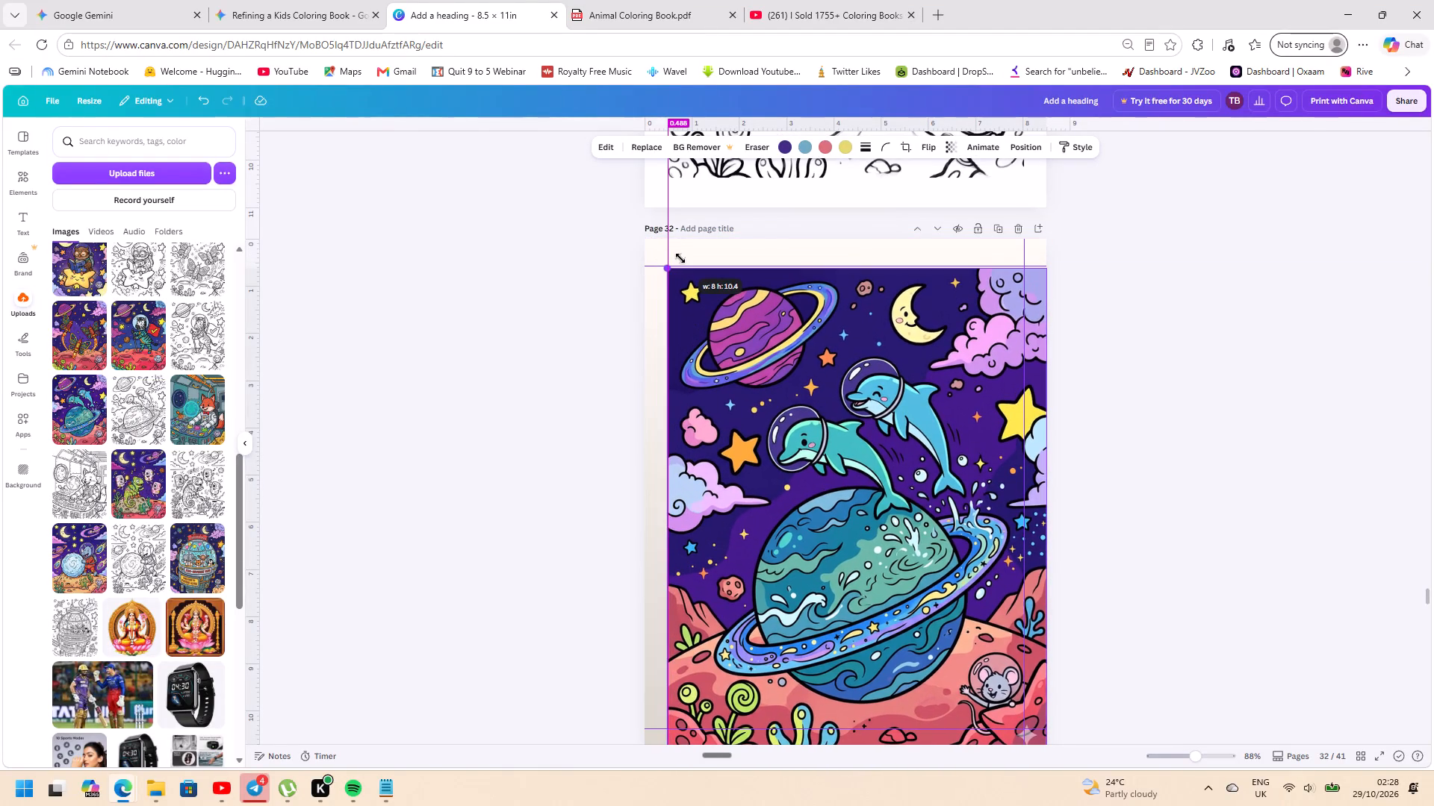
left_click_drag(680, 258, 680, 257)
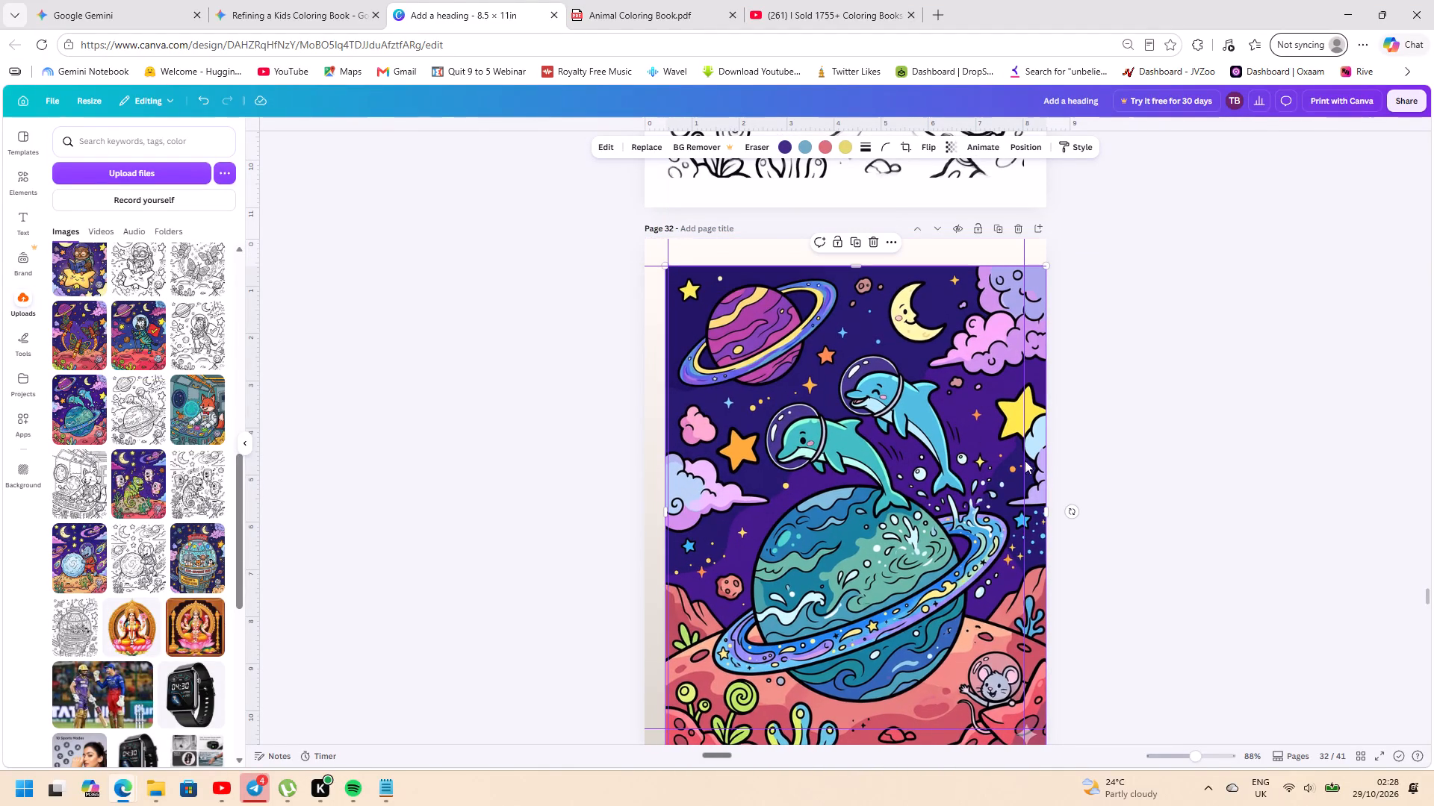
left_click_drag(1045, 513, 1023, 513)
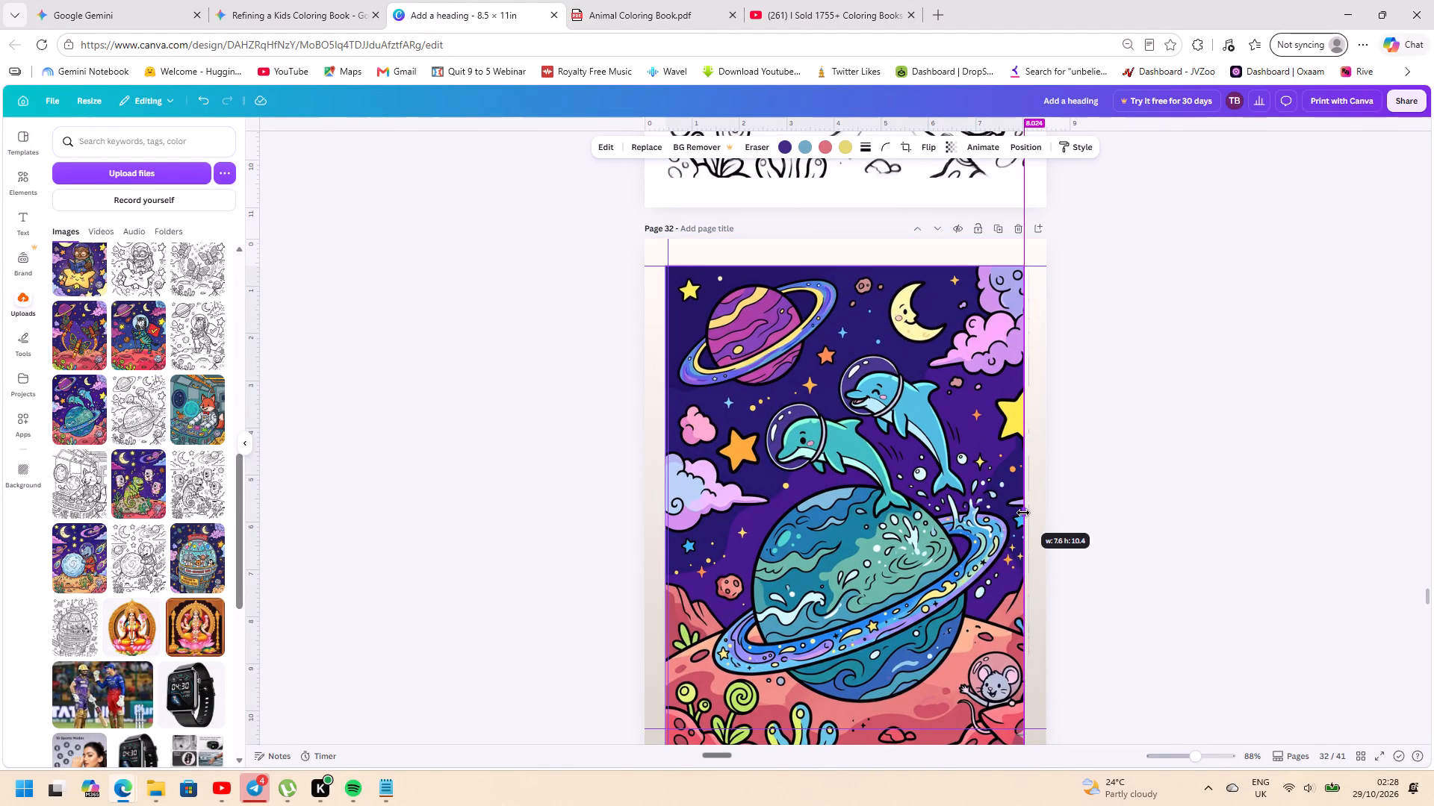
left_click_drag(1023, 513, 1021, 511)
Align the top edge of page 32's dolphins image with its guide and crop the image to the bottom margin guide.
left_click(847, 268)
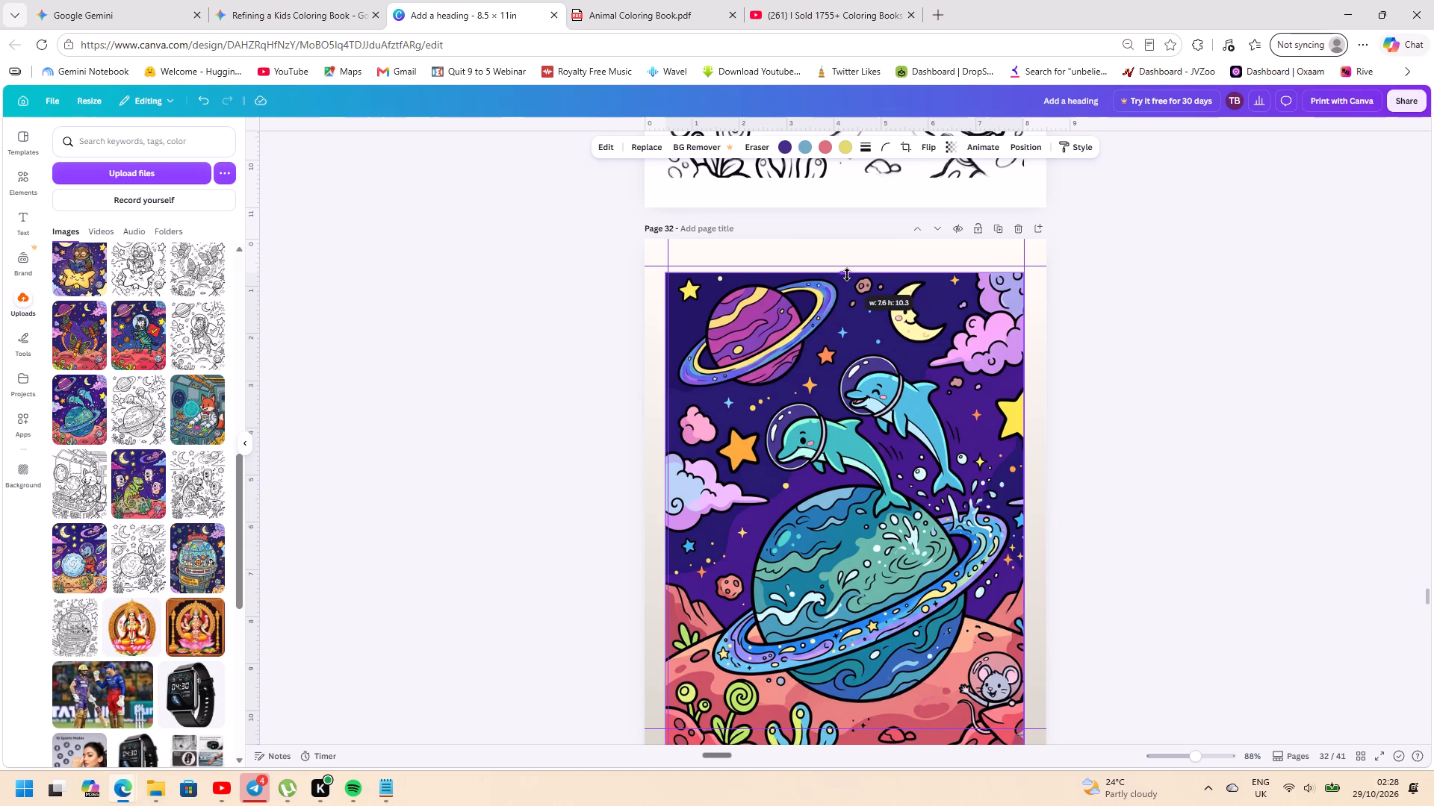
scroll(533, 413, "down", 1)
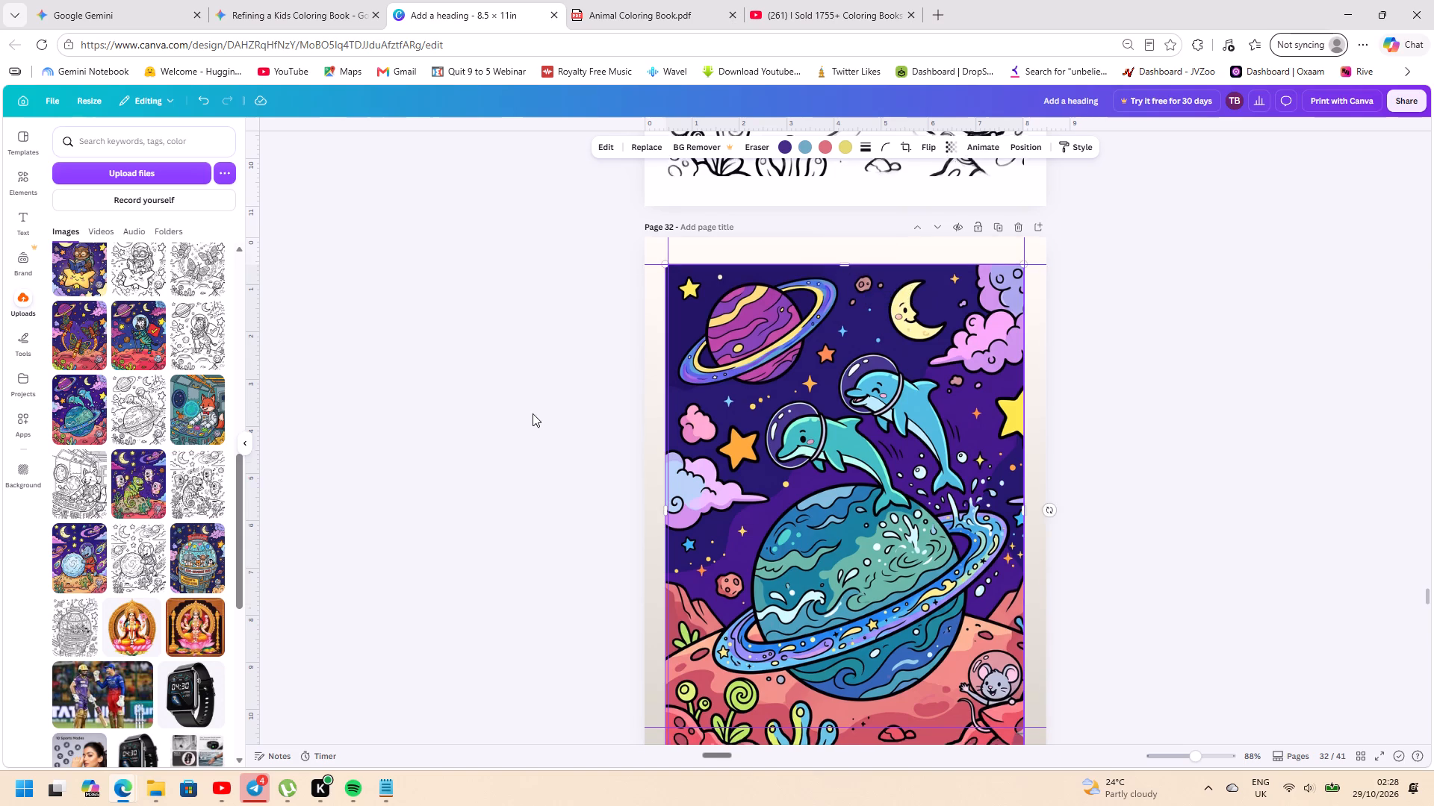
scroll(533, 413, "down", 3)
left_click_drag(843, 457, 842, 437)
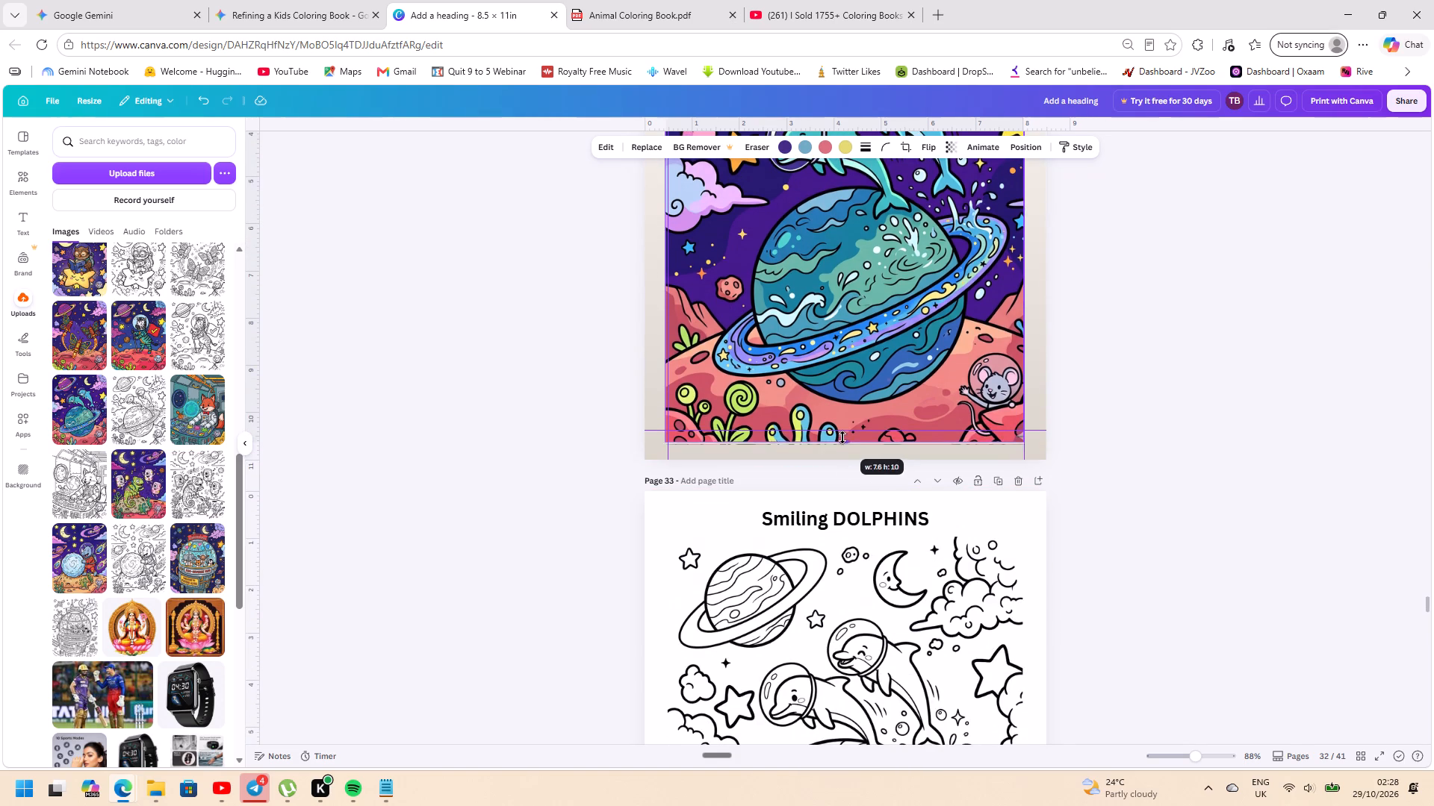
left_click_drag(842, 437, 843, 425)
scroll(836, 458, "up", 2)
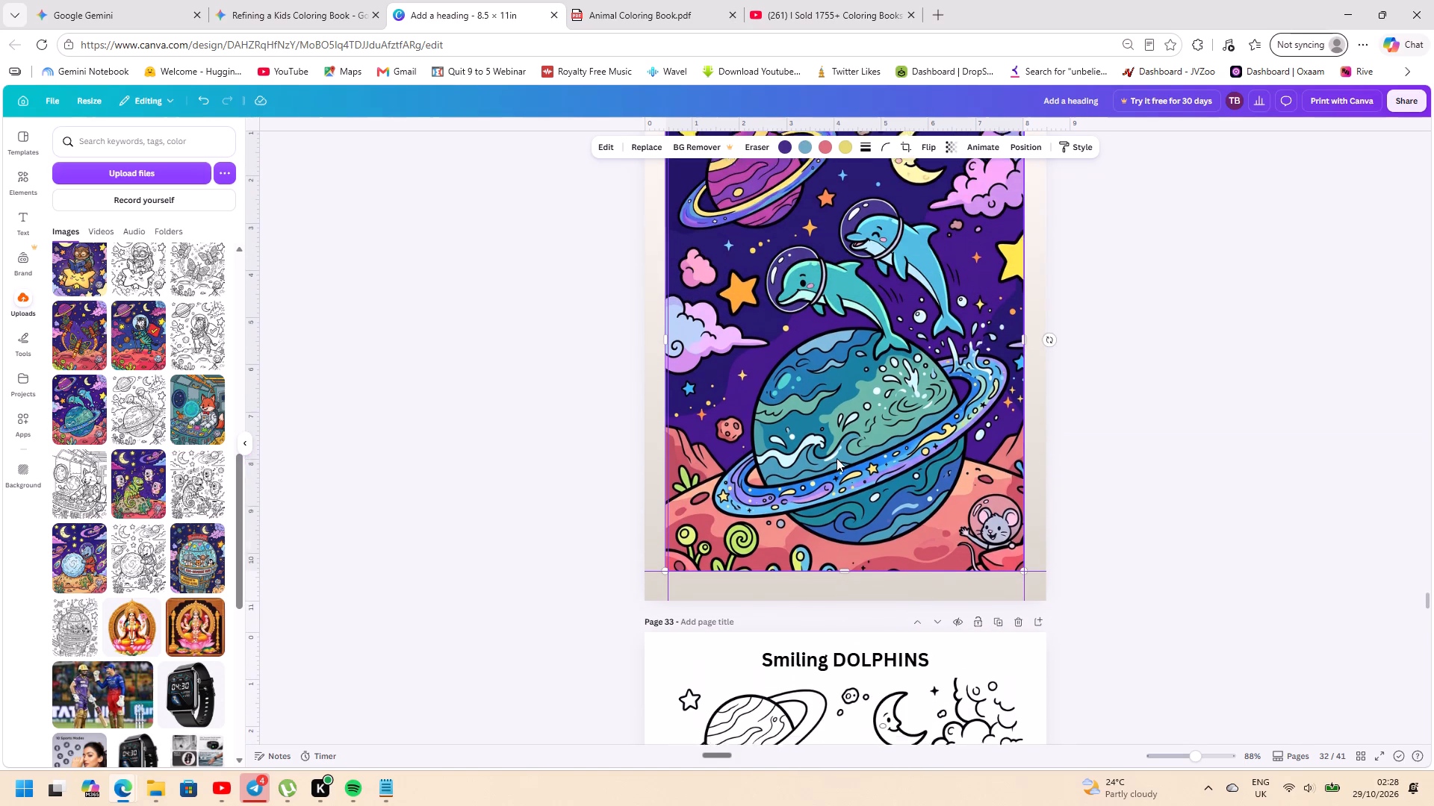
Align the inner side edge of page 32's dolphins image with the vertical margin guide.
left_click(666, 346)
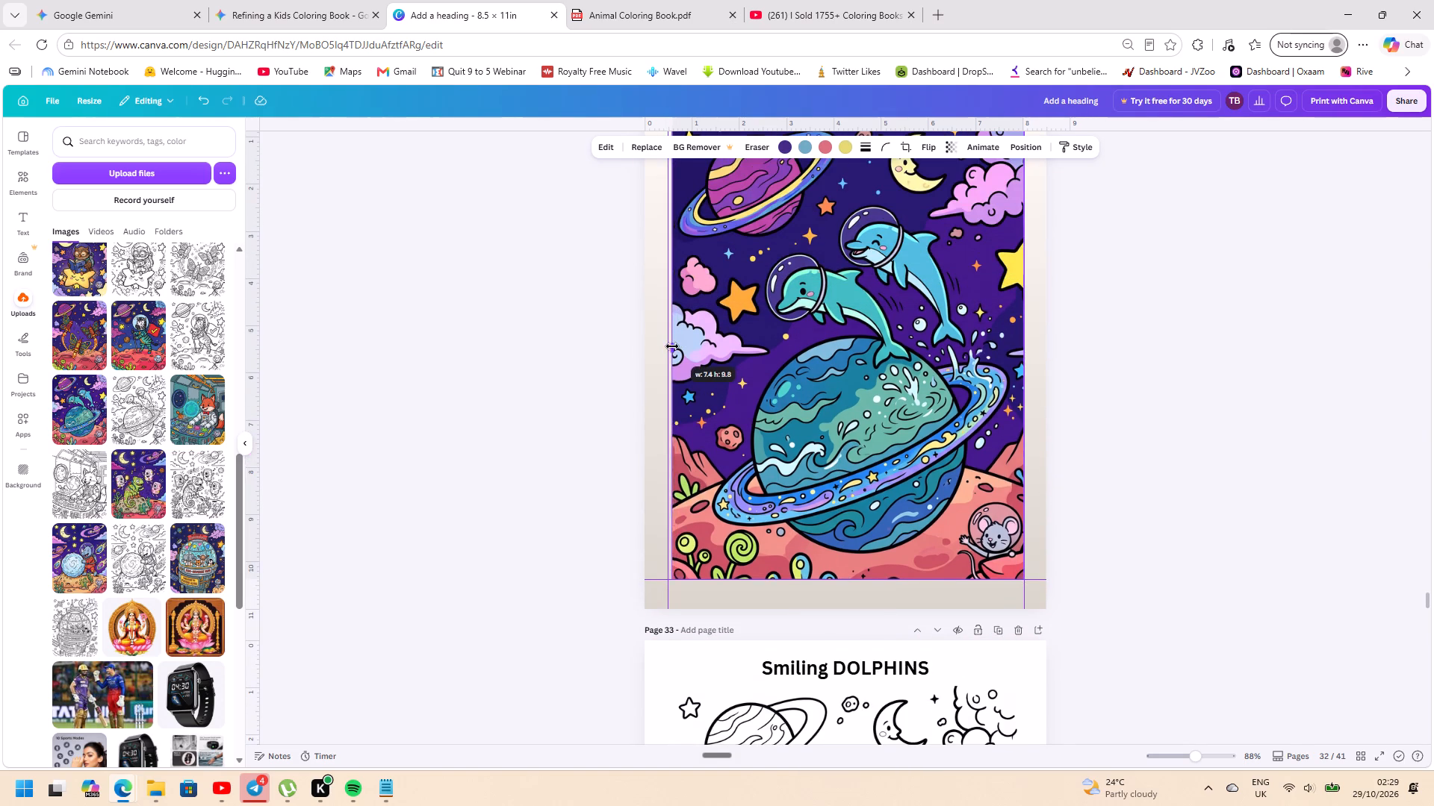
left_click(533, 410)
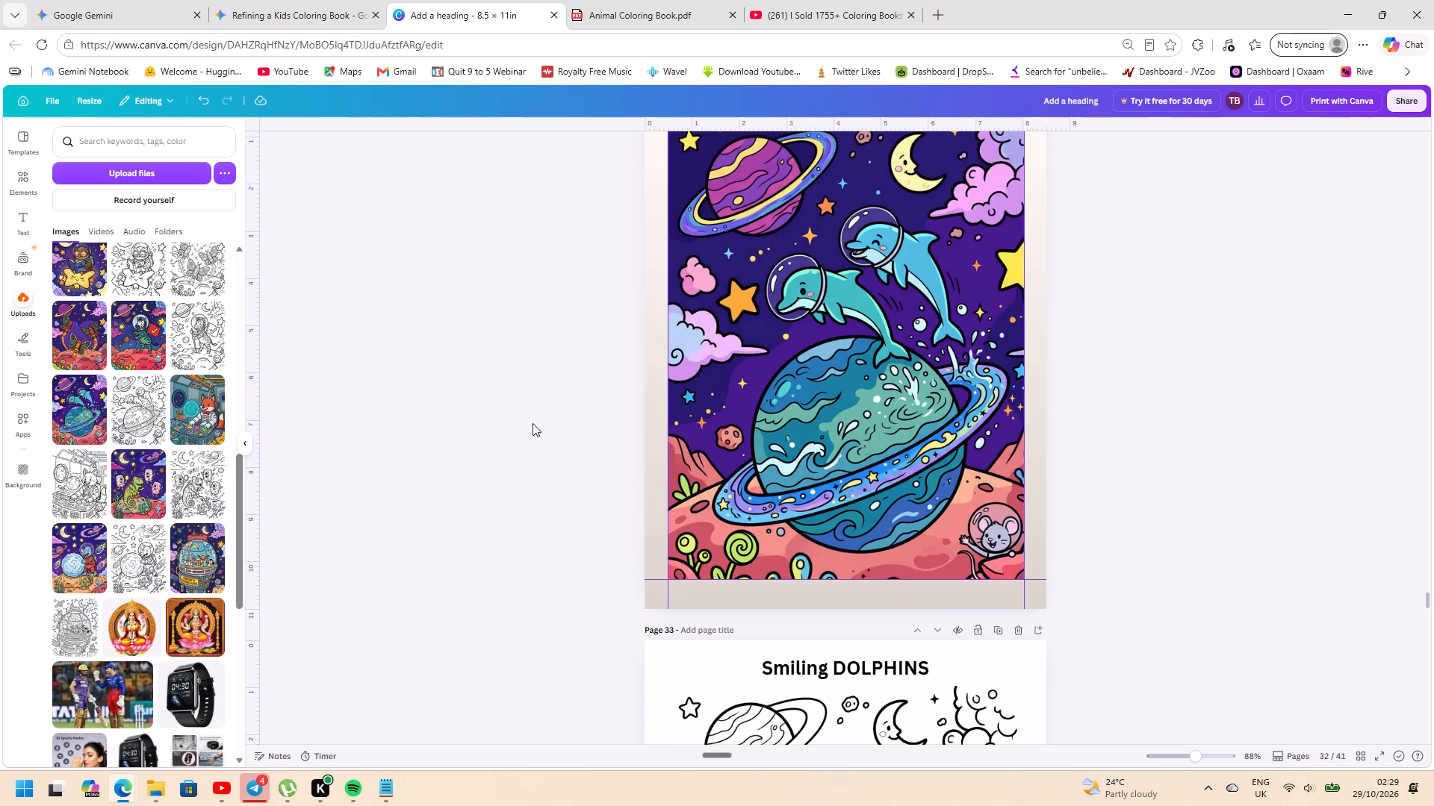
Set page 32's background color to white.
scroll(533, 440, "up", 1)
left_click(659, 308)
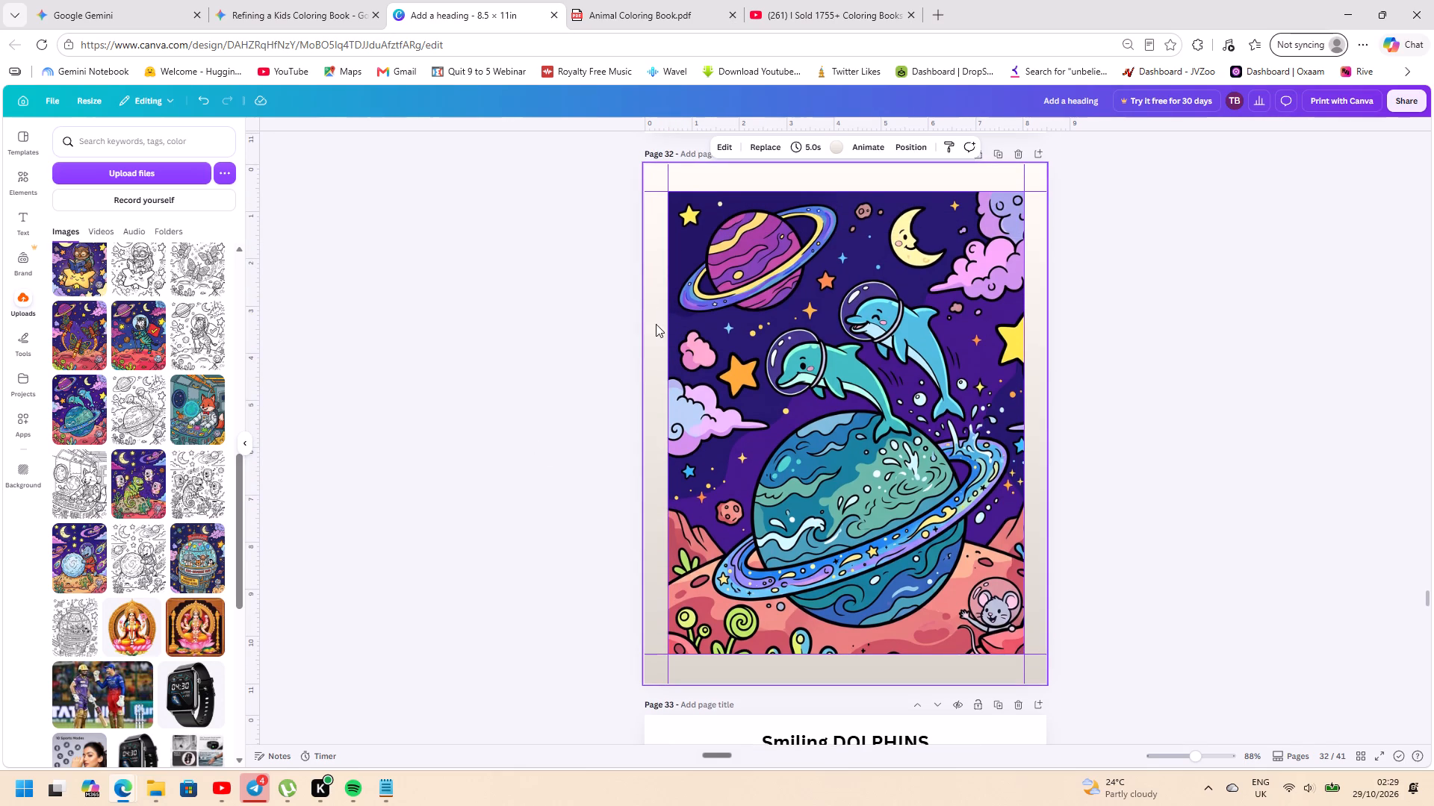
left_click(839, 149)
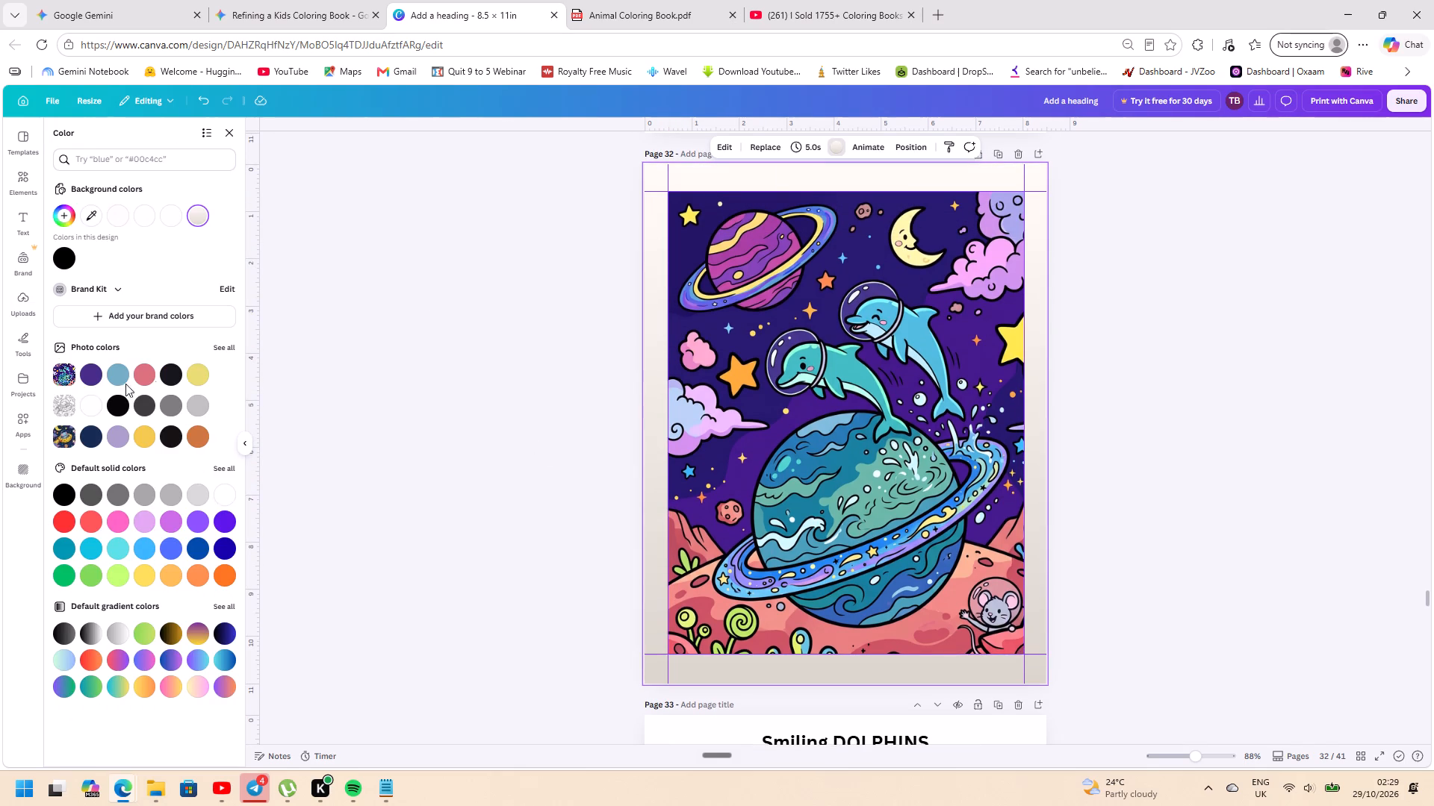
left_click(93, 407)
left_click(485, 346)
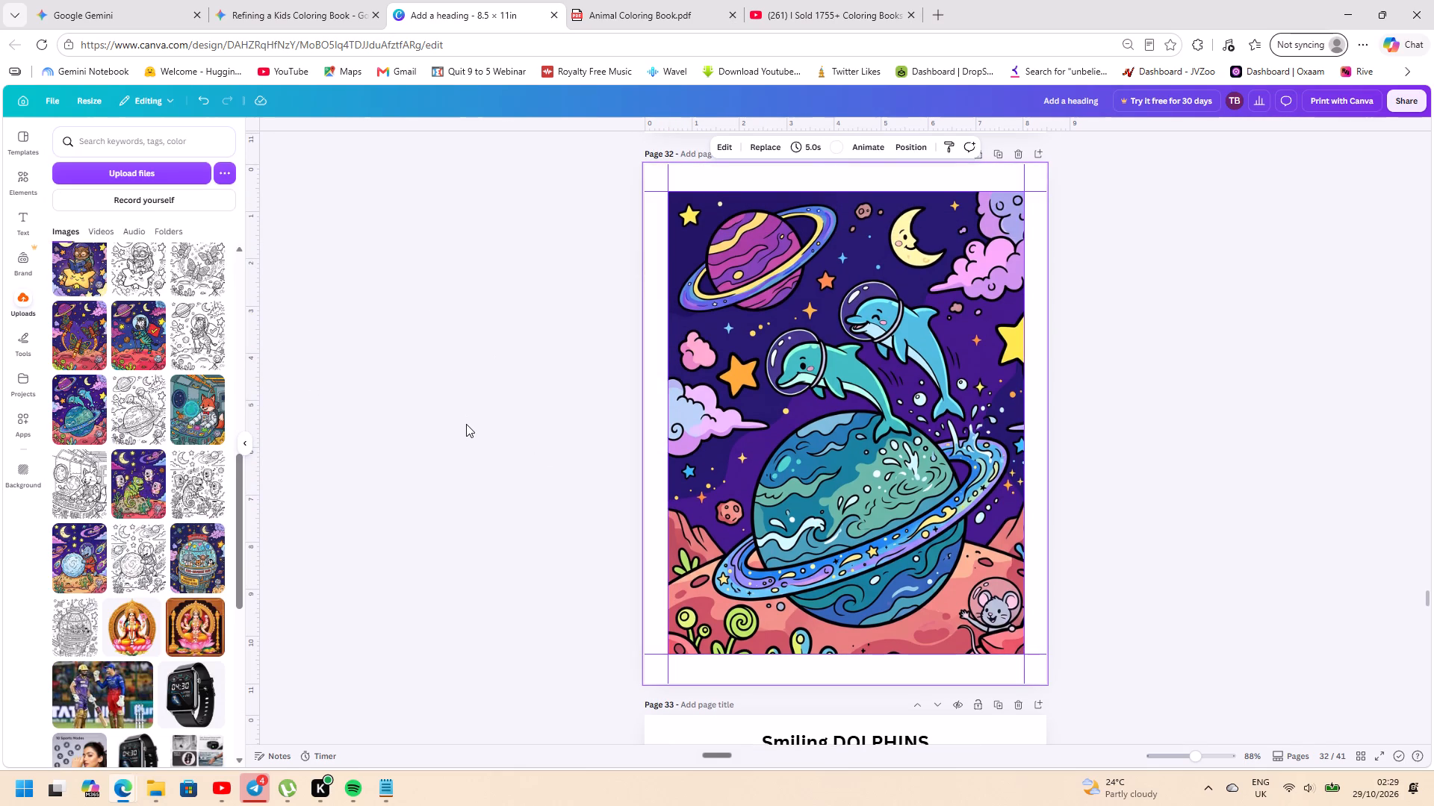
scroll(468, 424, "up", 2)
Fit page 33's dolphins line art to the margin guides by extending its top edge and cropping its bottom edge to them.
scroll(469, 424, "down", 4)
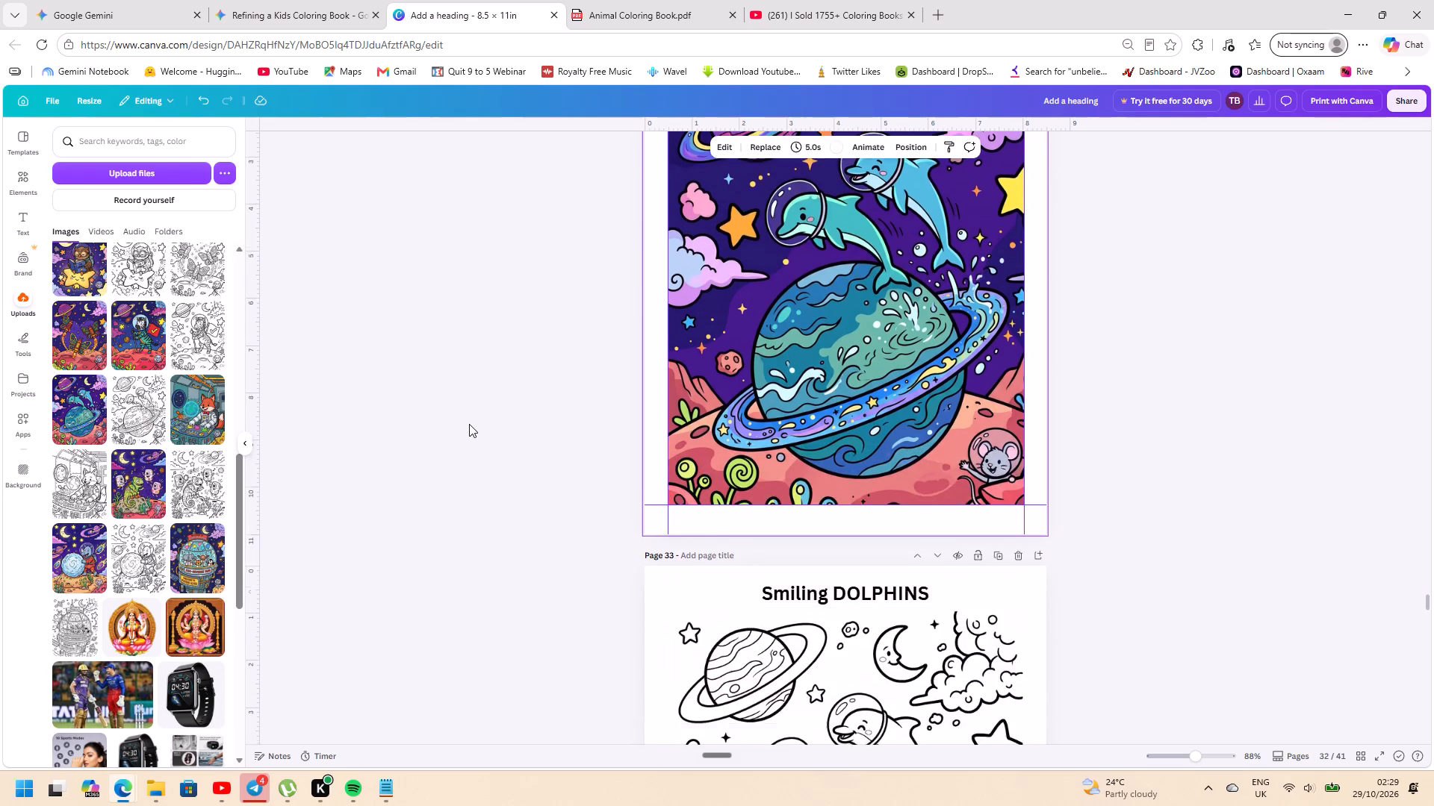
scroll(469, 424, "down", 4)
left_click(799, 466)
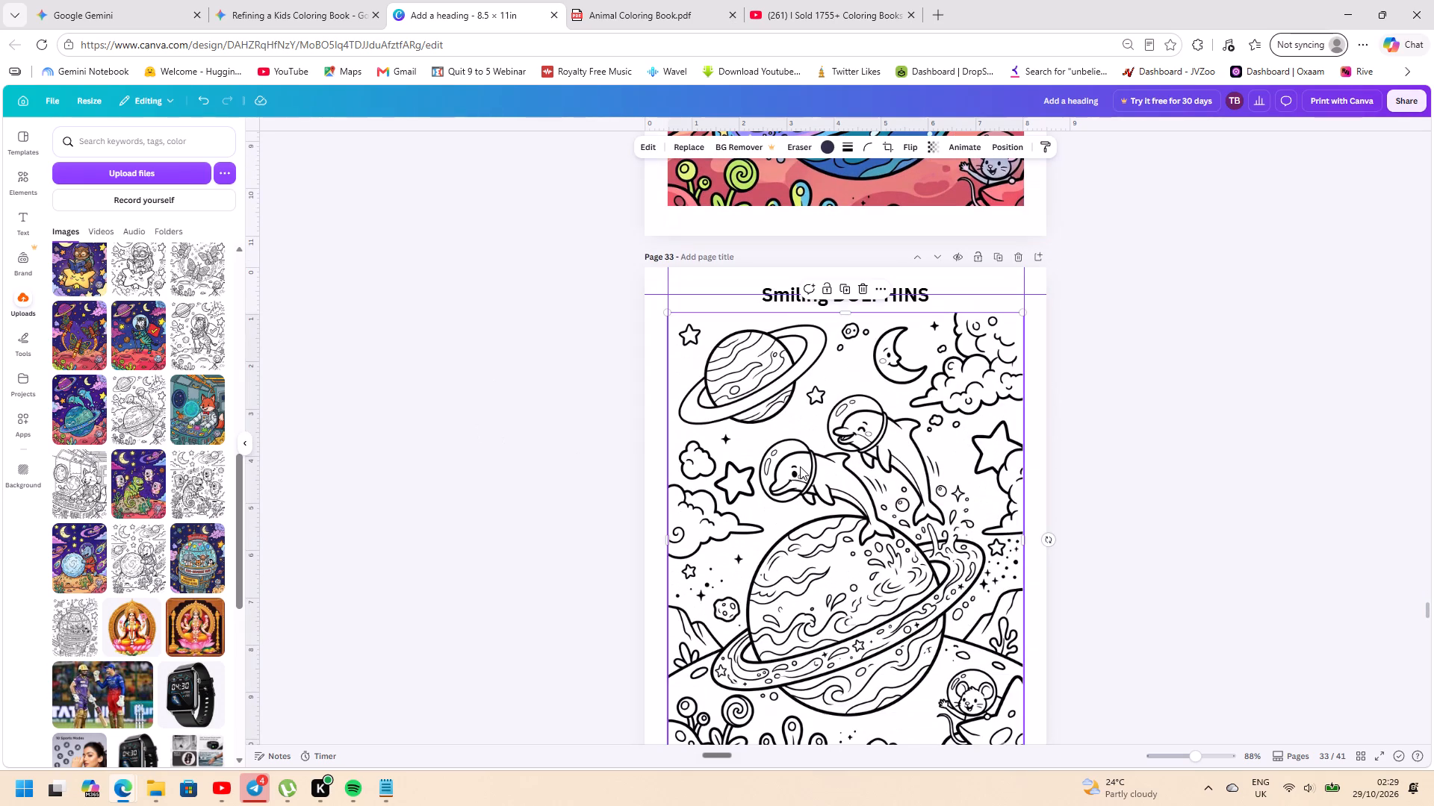
left_click(844, 307)
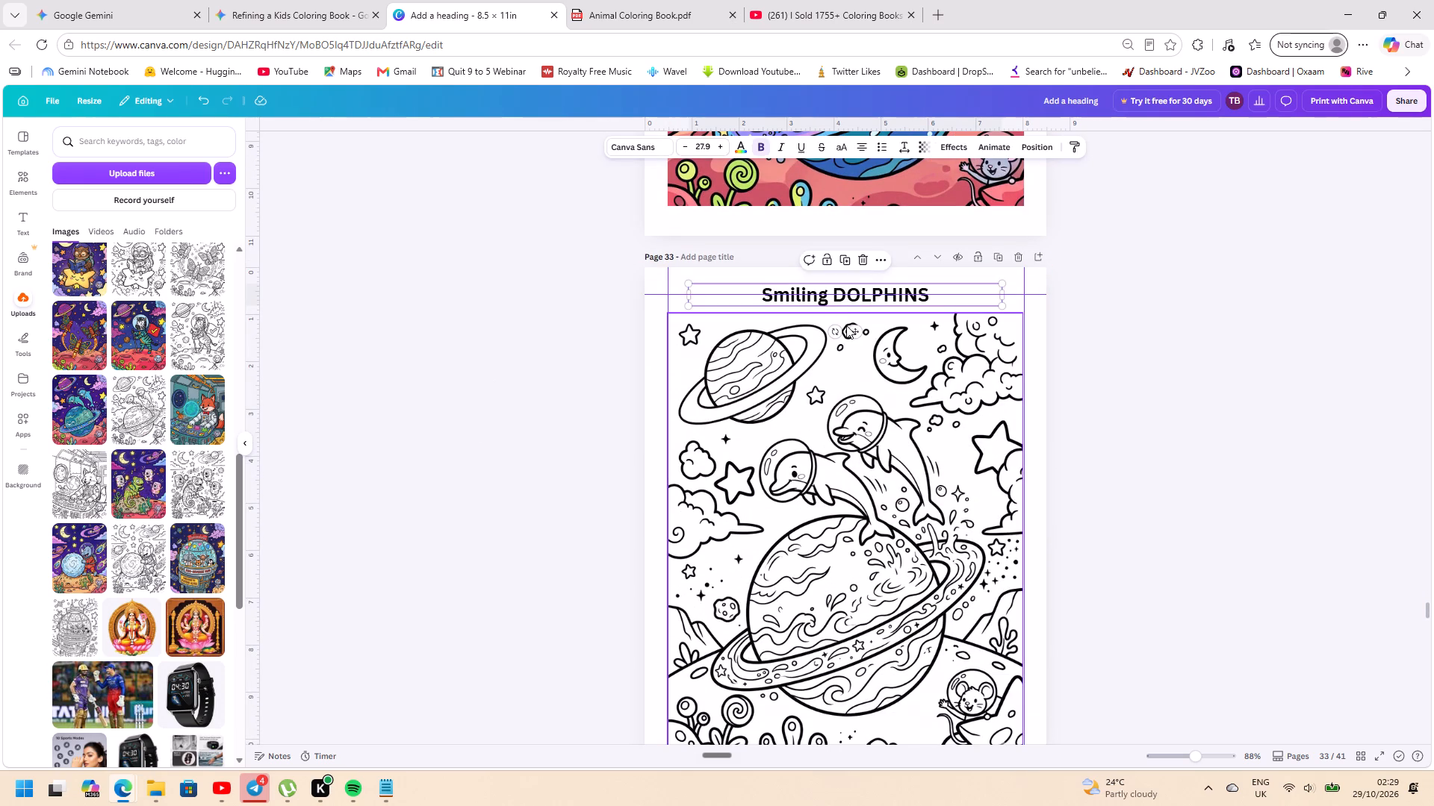
left_click(841, 342)
left_click_drag(842, 313, 842, 299)
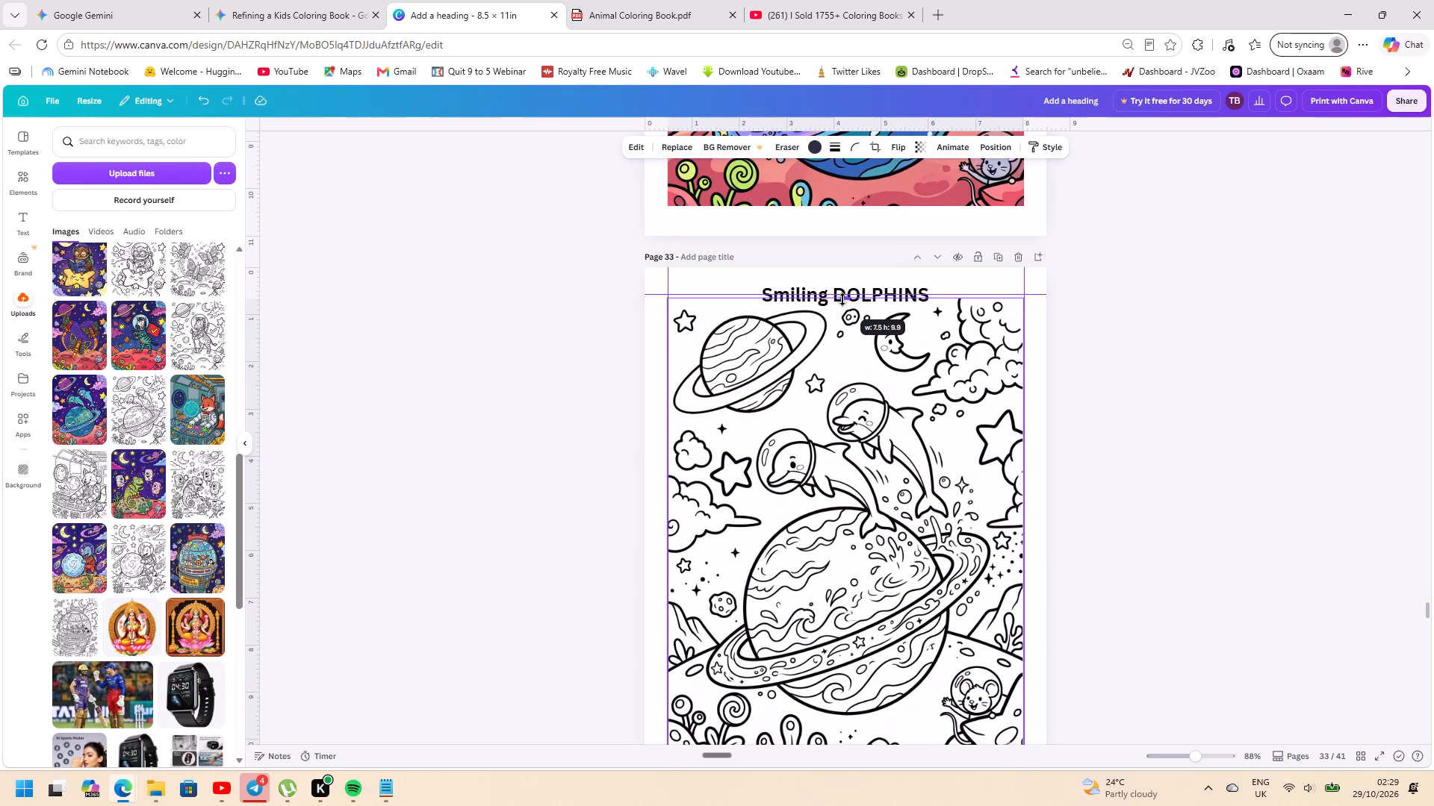
left_click_drag(842, 299, 842, 296)
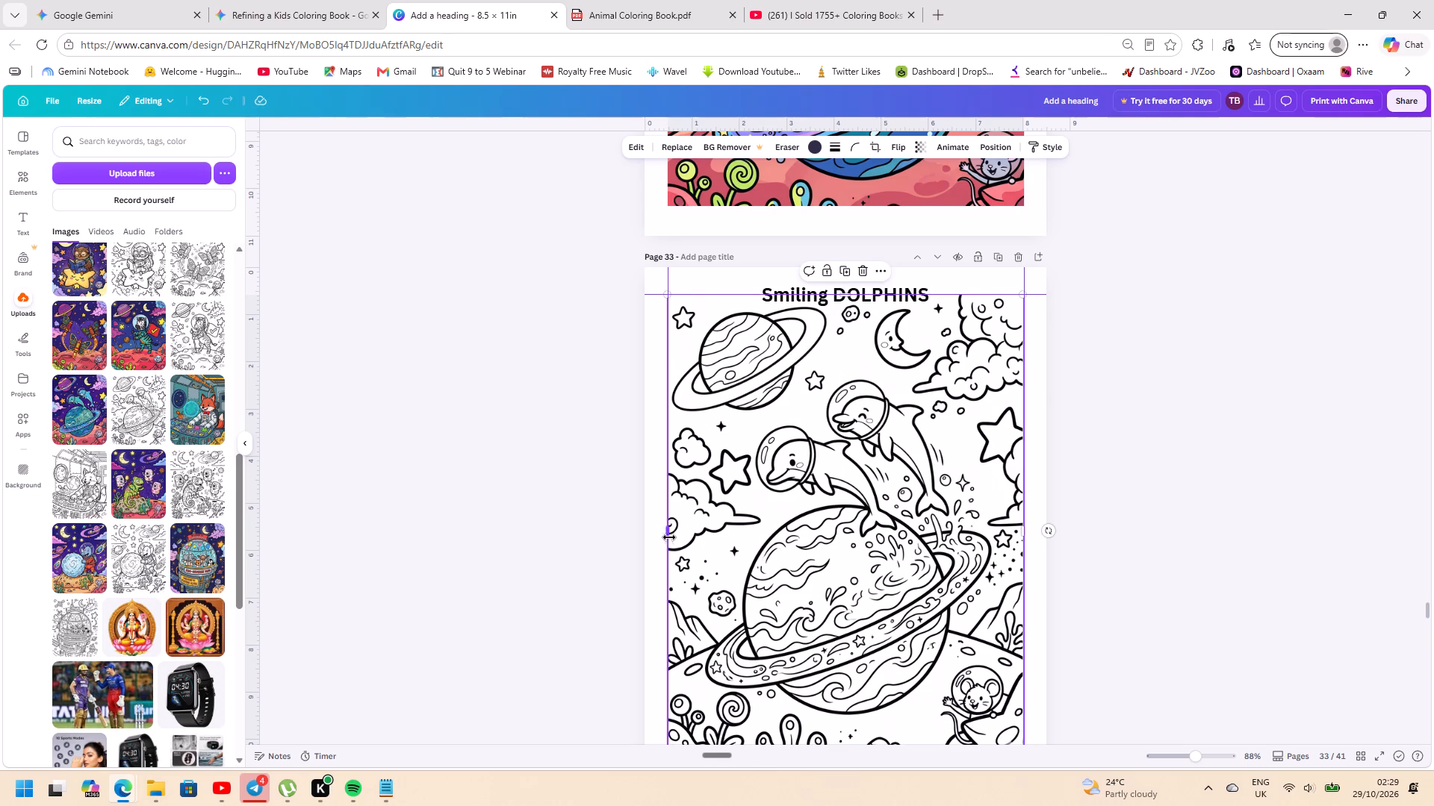
left_click(669, 537)
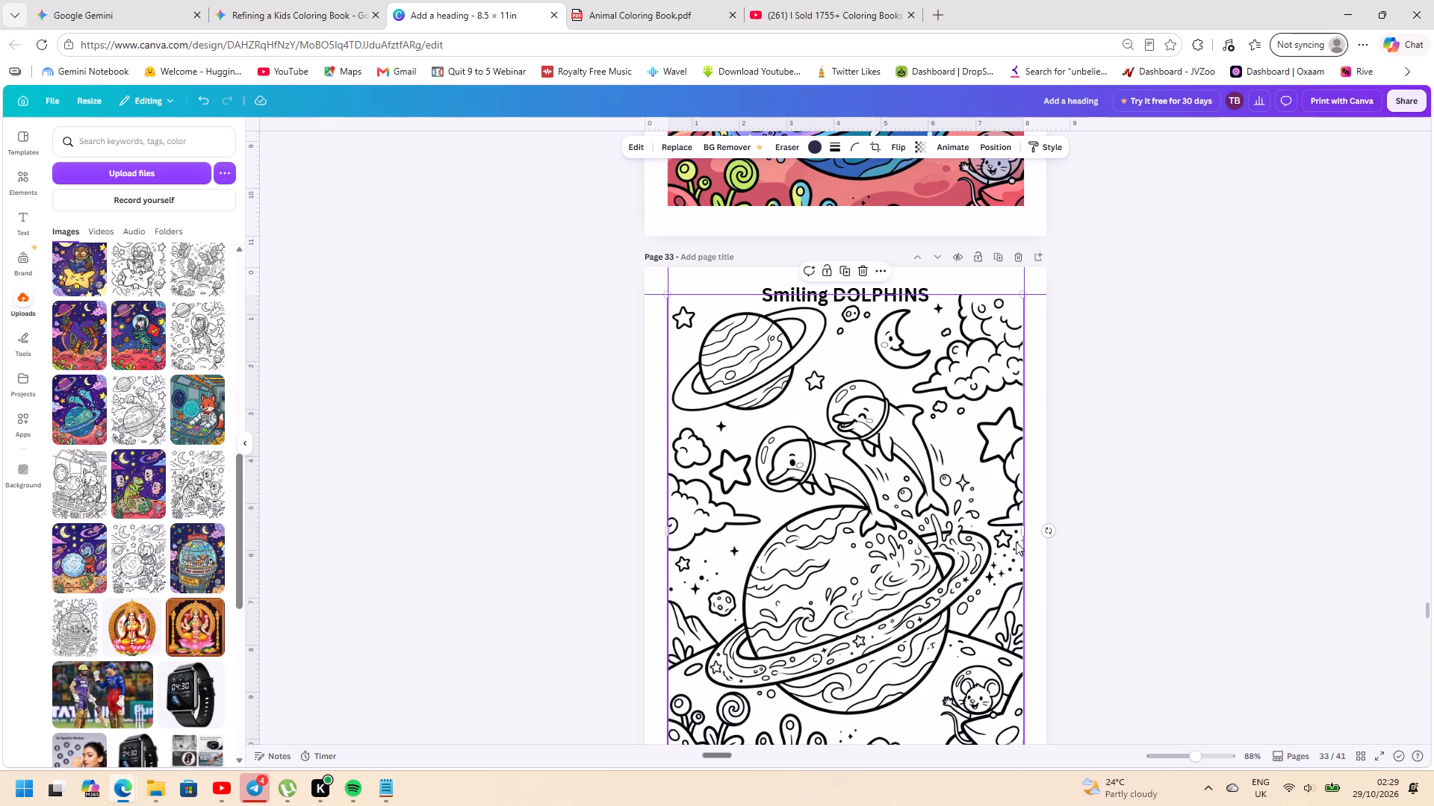
left_click(1022, 533)
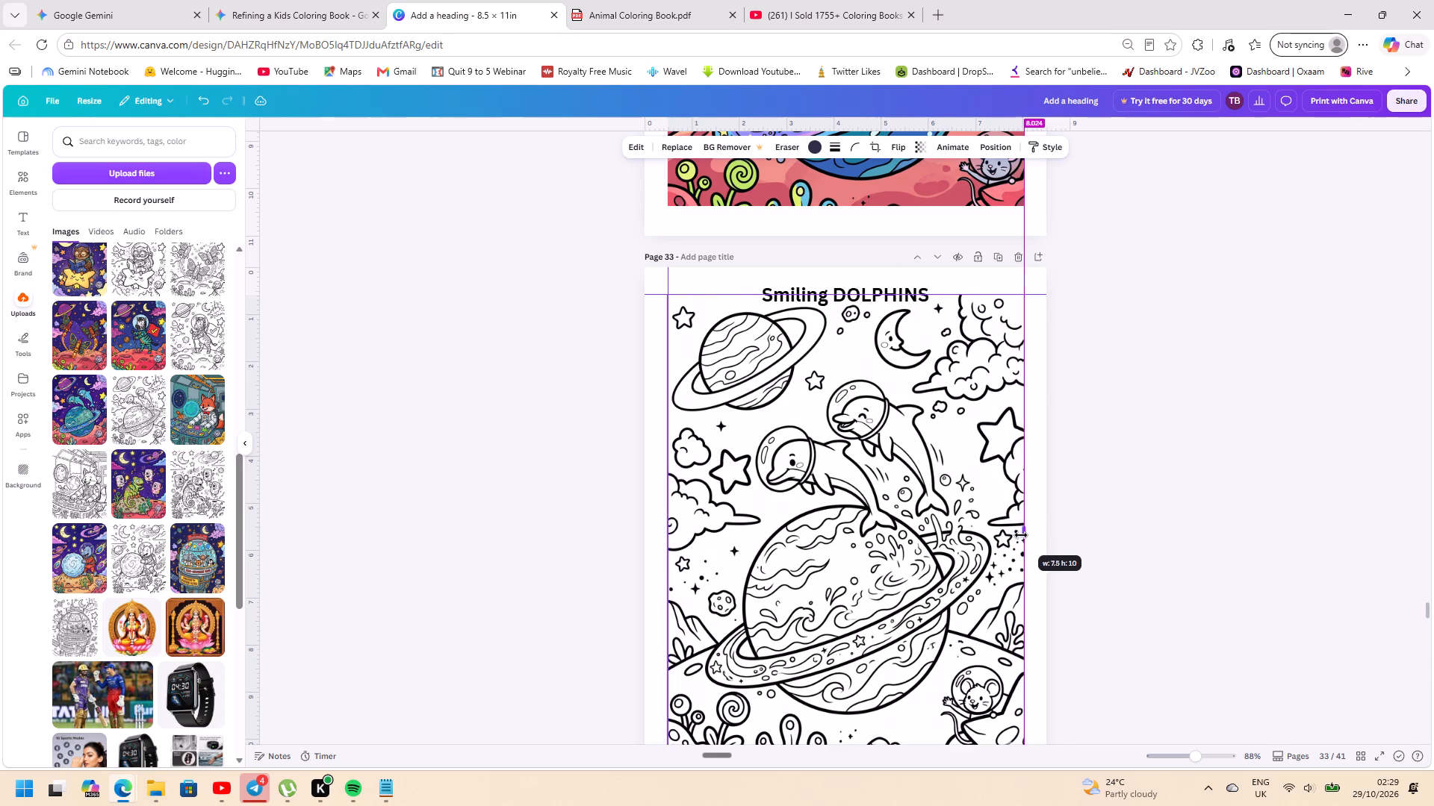
scroll(875, 528, "down", 4)
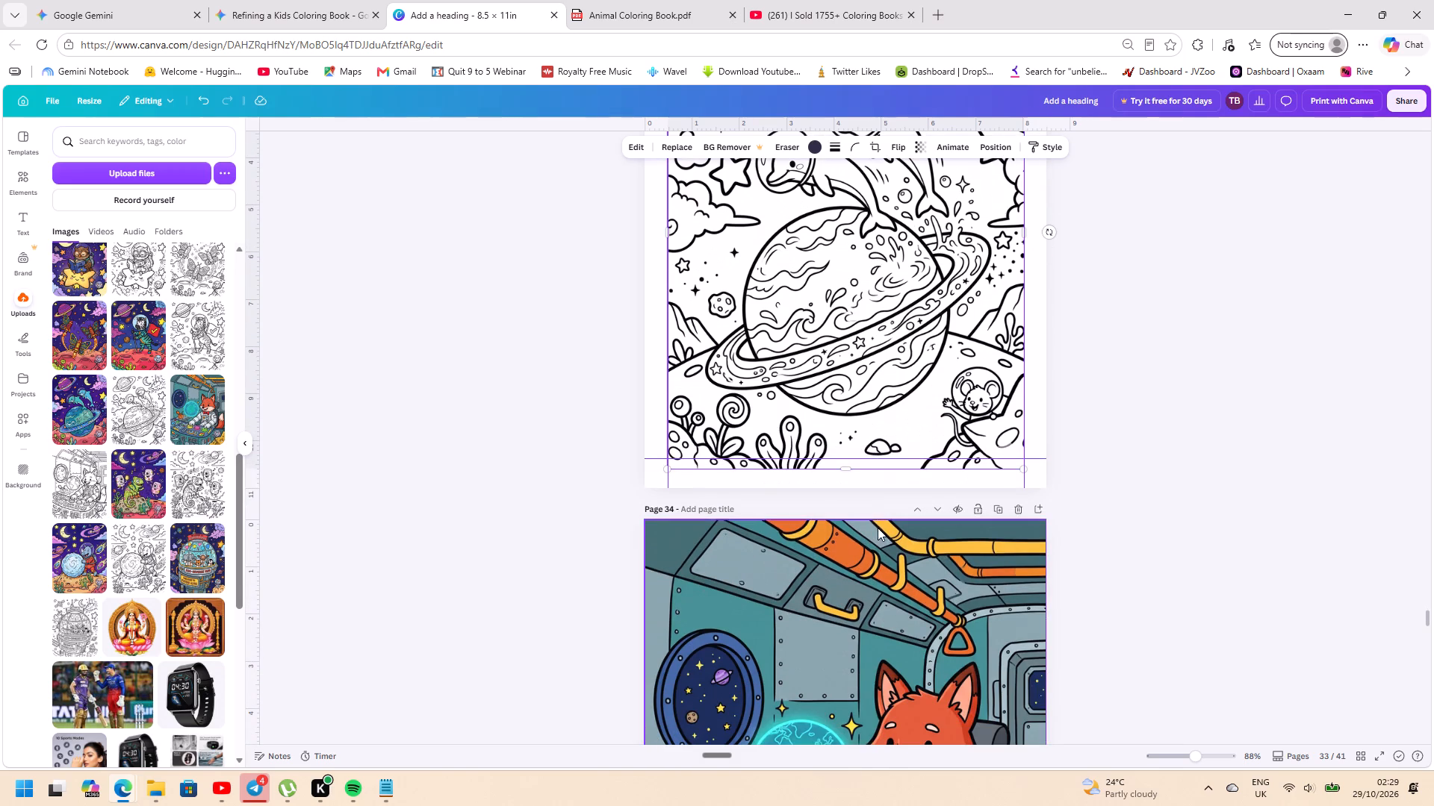
left_click_drag(842, 469, 845, 459)
left_click(655, 474)
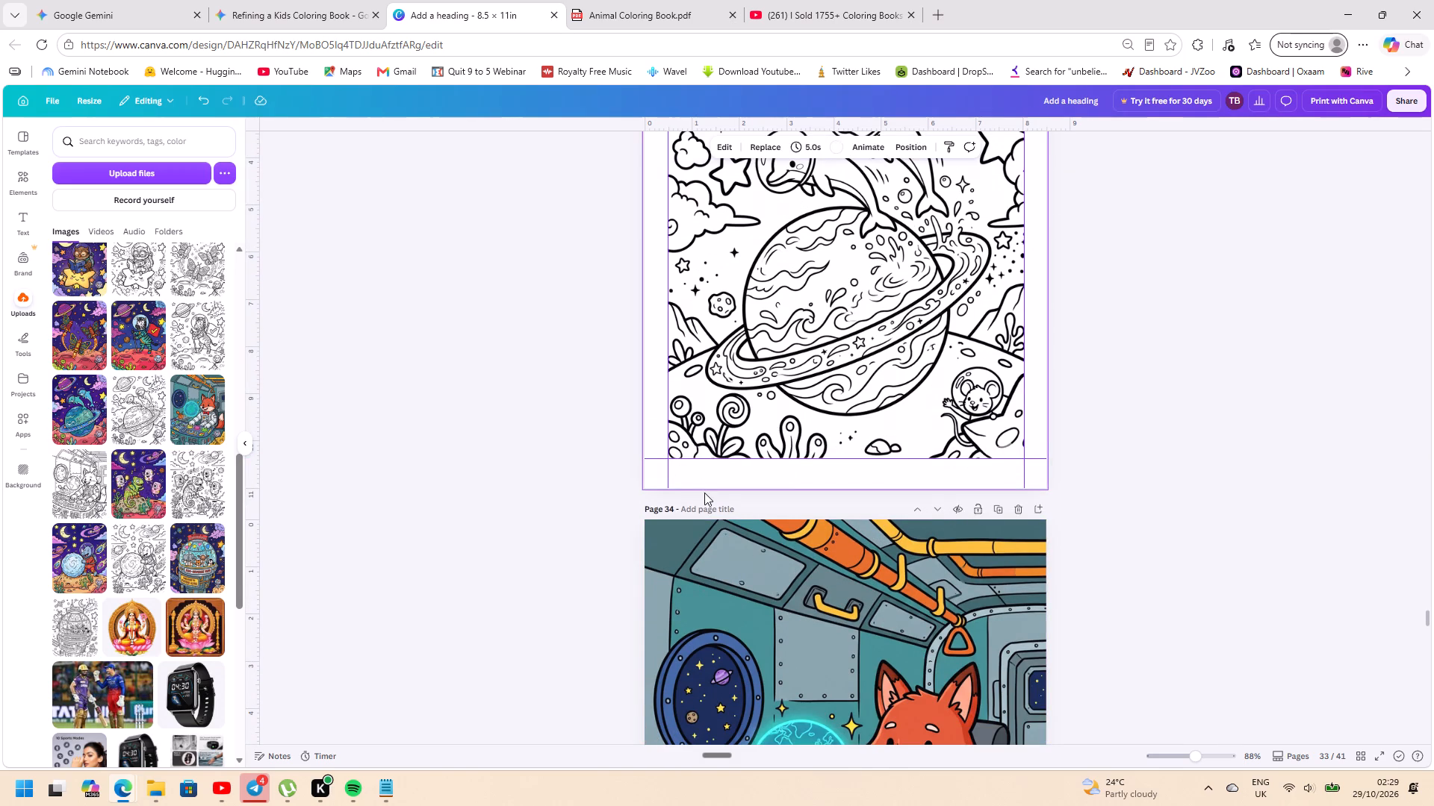
Shorten page 33's title to DOLPHINS by removing the word Smiling.
scroll(704, 493, "up", 3)
double_click(836, 221)
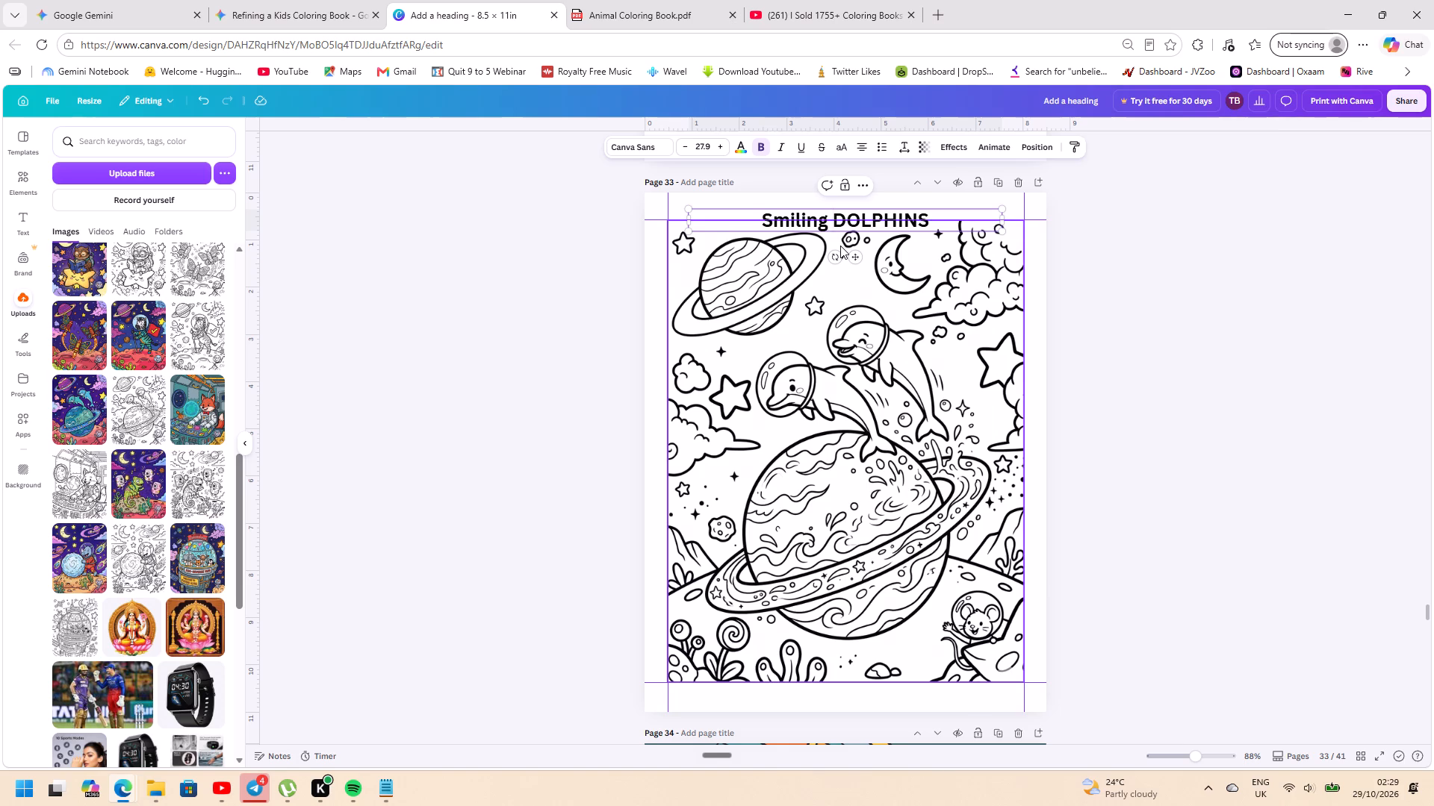
key("ctrl+shift+Left")
key("Delete")
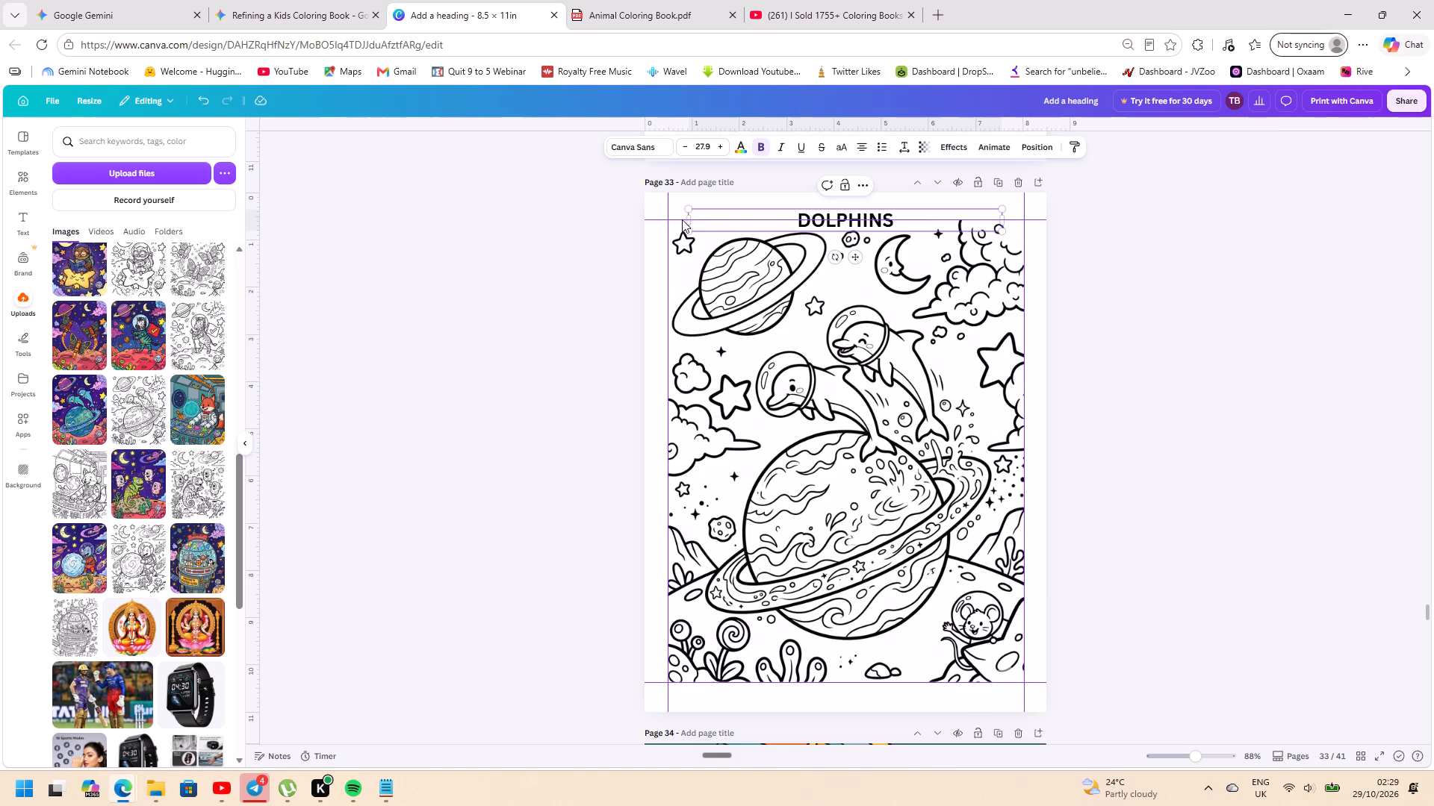
Narrow the DOLPHINS title's text box to fit the word and scale the text down to size 22.5.
left_click_drag(688, 218, 815, 218)
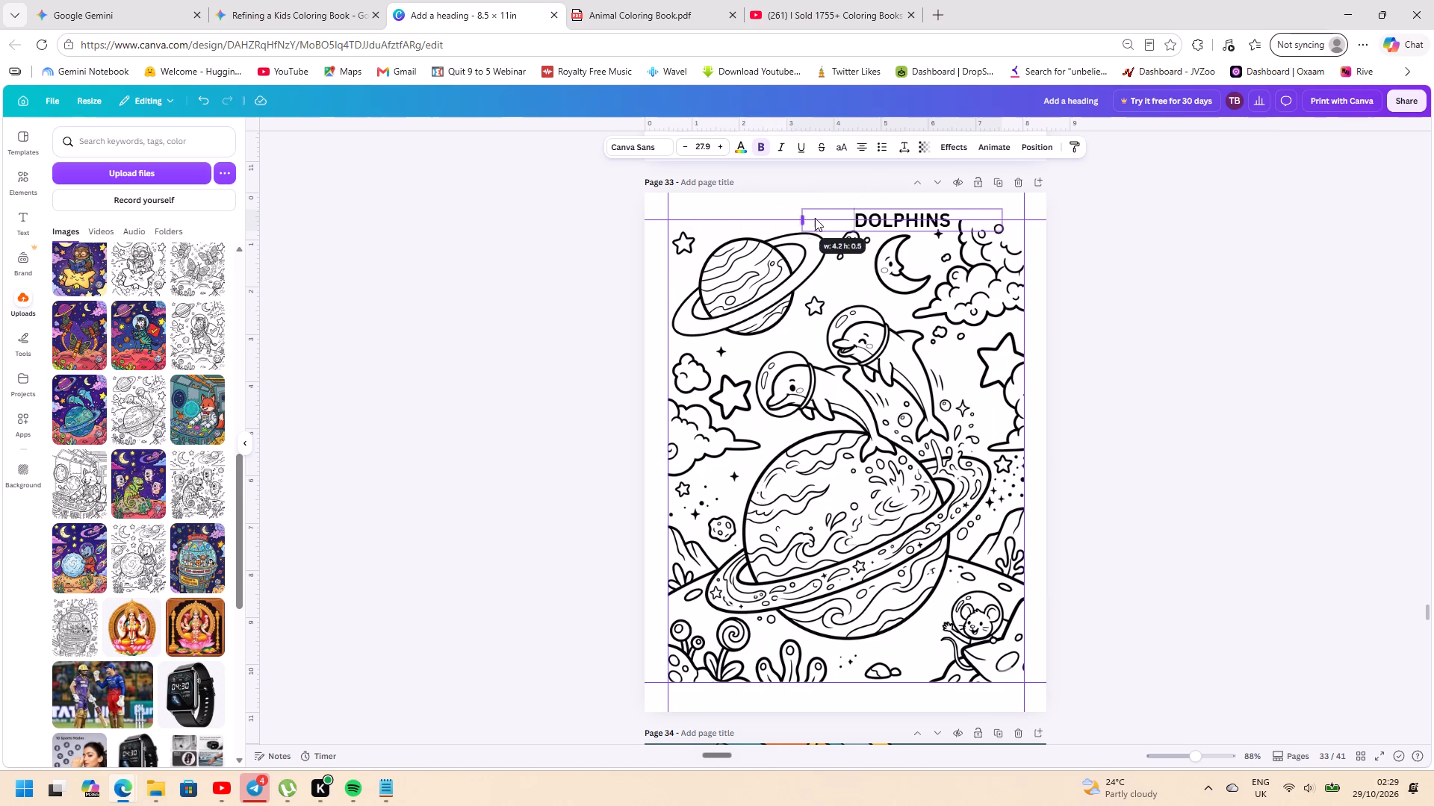
left_click_drag(815, 218, 890, 214)
left_click_drag(1001, 231, 987, 228)
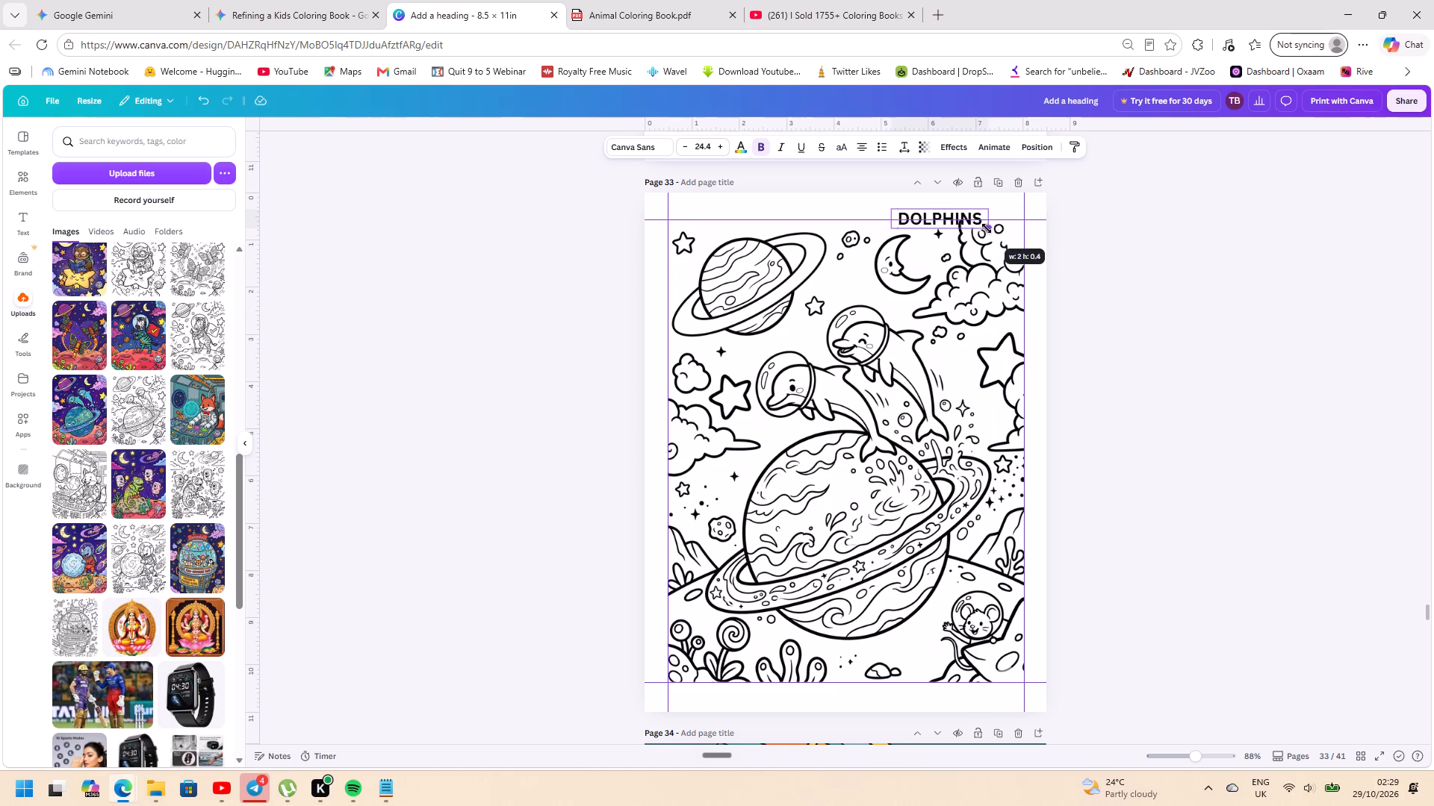
left_click_drag(987, 228, 980, 225)
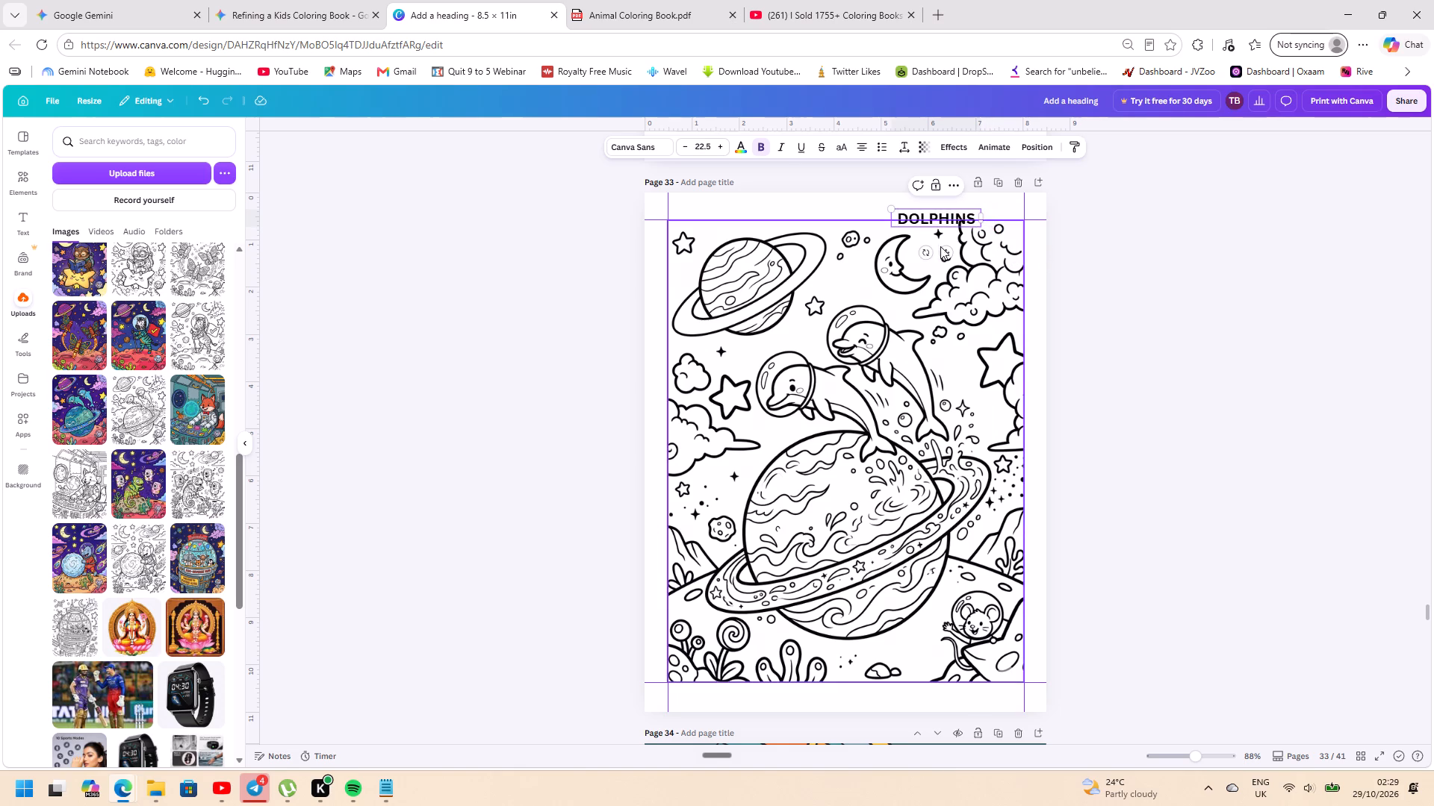
Move the DOLPHINS title just inside the top margin guide, above the ringed planet and beside the star.
left_click(936, 252)
left_click(931, 211)
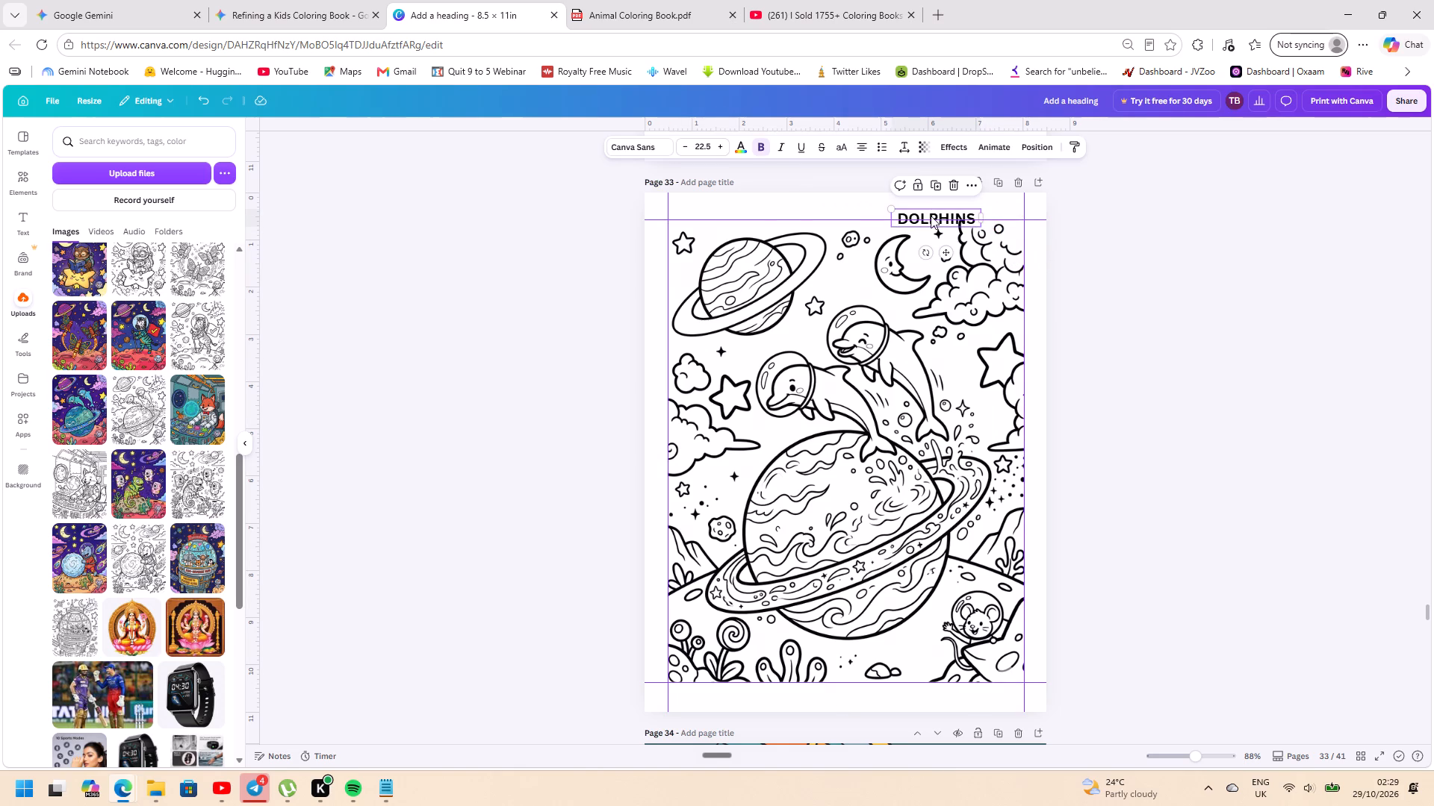
left_click_drag(931, 216, 738, 228)
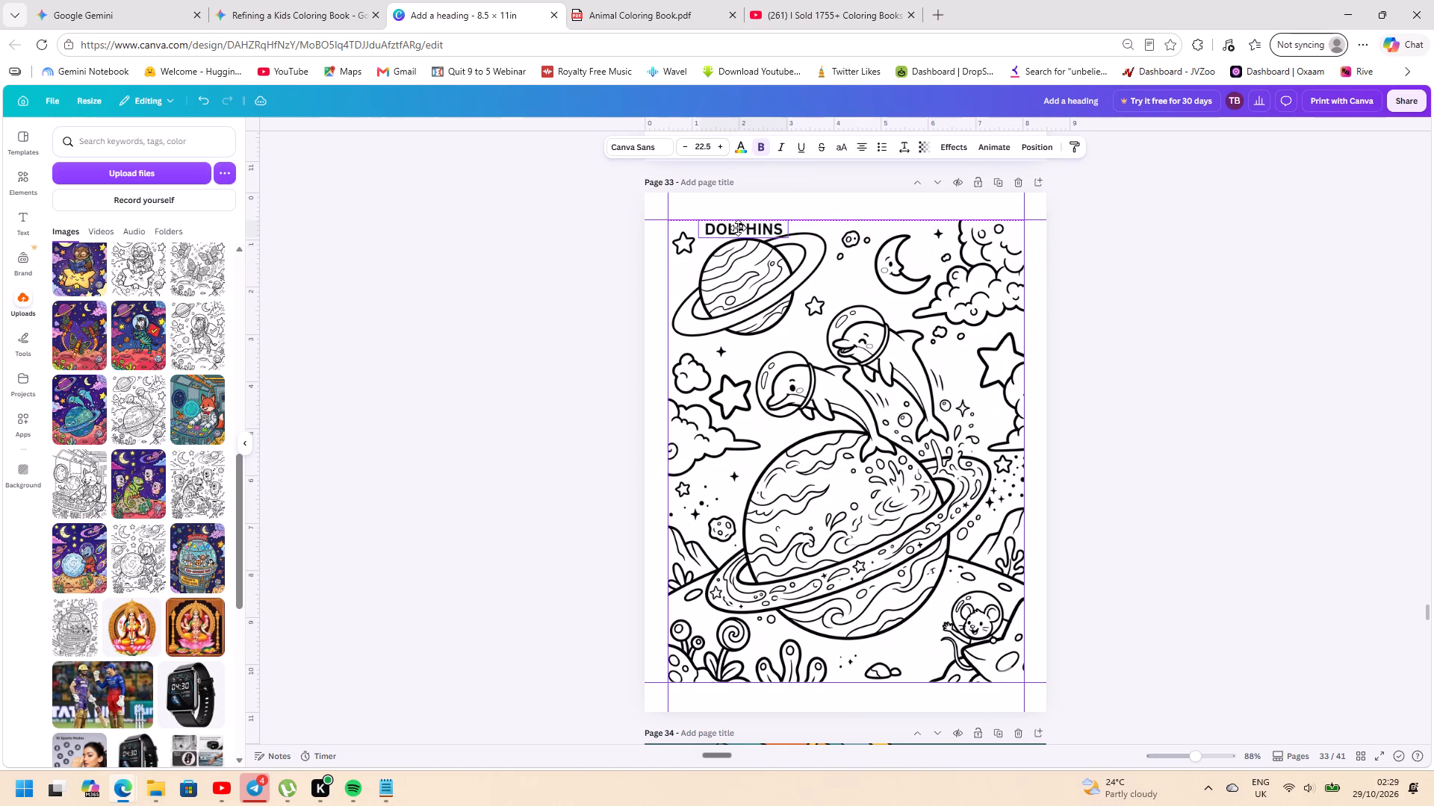
left_click_drag(738, 228, 734, 228)
left_click_drag(734, 228, 736, 226)
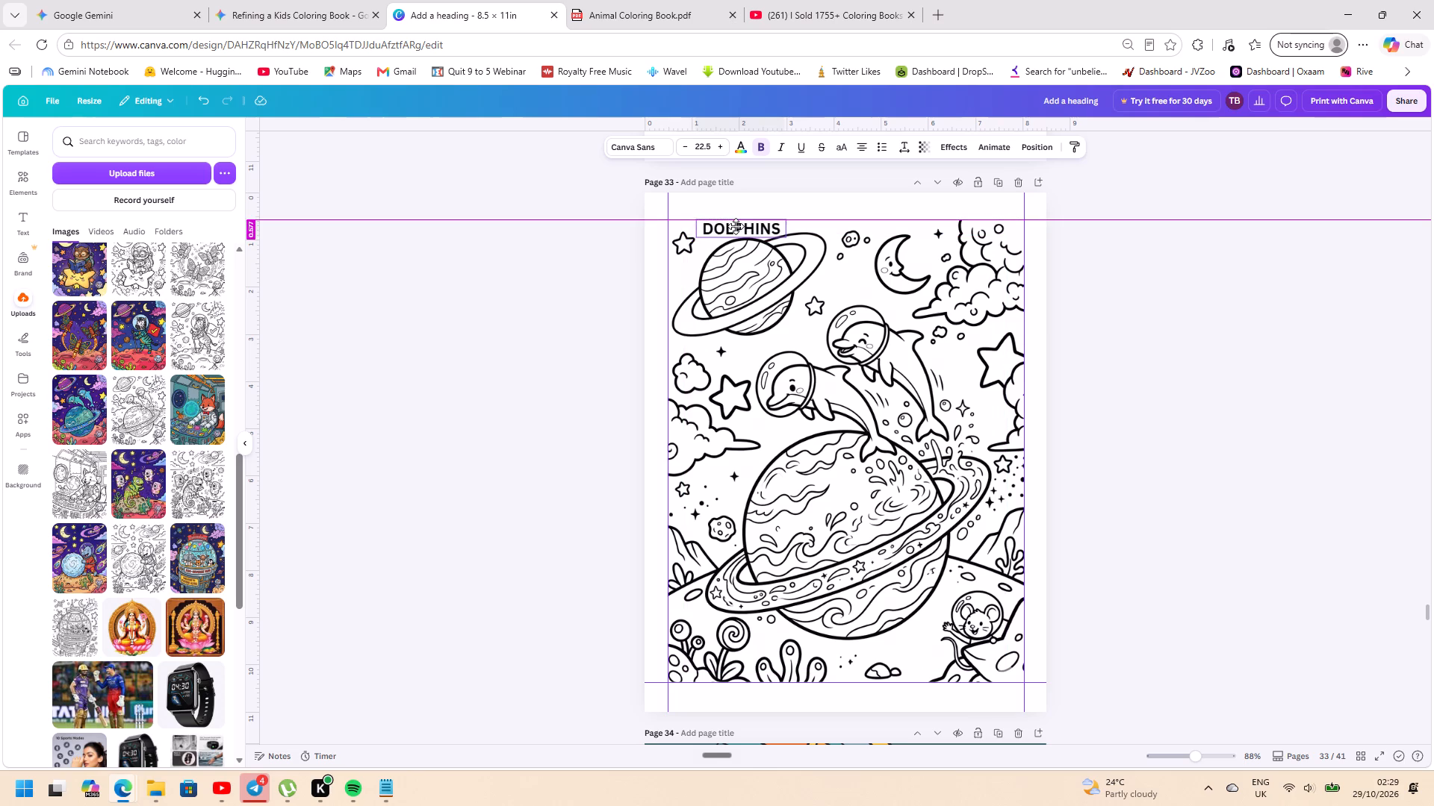
left_click_drag(736, 226, 732, 226)
left_click_drag(732, 226, 728, 226)
Align the side edge of page 33's dolphins line art with the vertical margin guide beside the star.
left_click(863, 260)
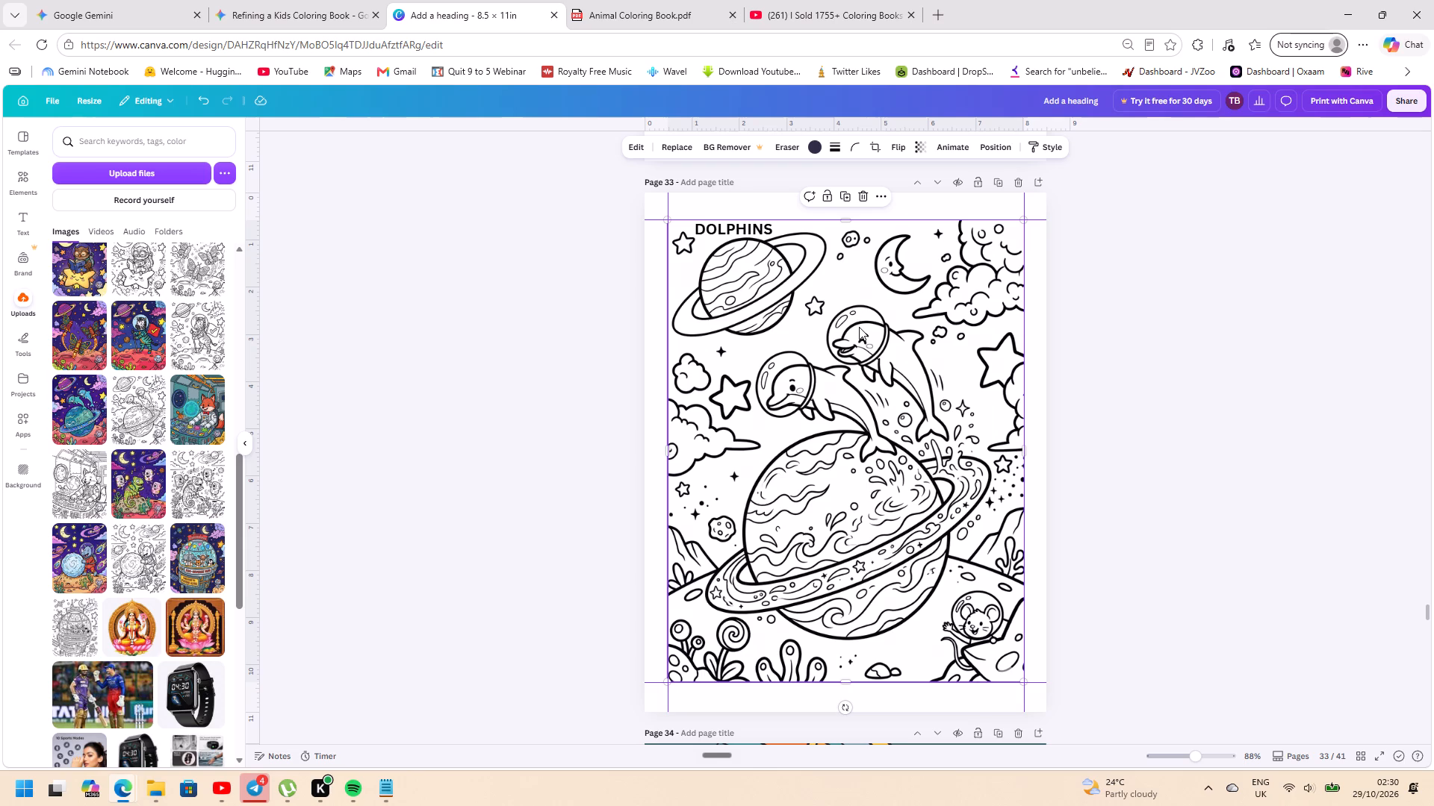
left_click(668, 452)
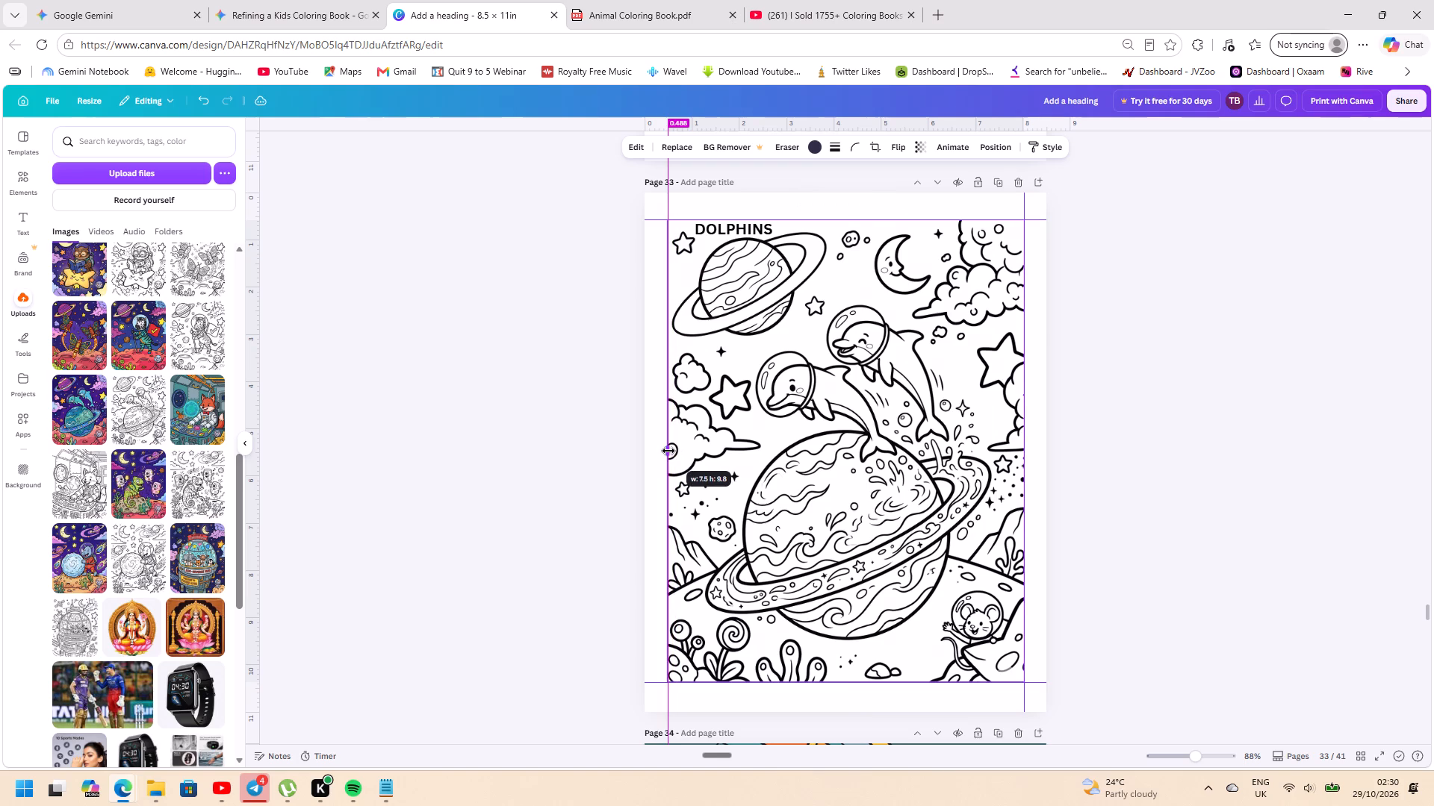
left_click(810, 453)
Scale page 34's colored fox image from its upper corner to the margin guides, then align its side and top edges with them.
scroll(818, 474, "down", 6)
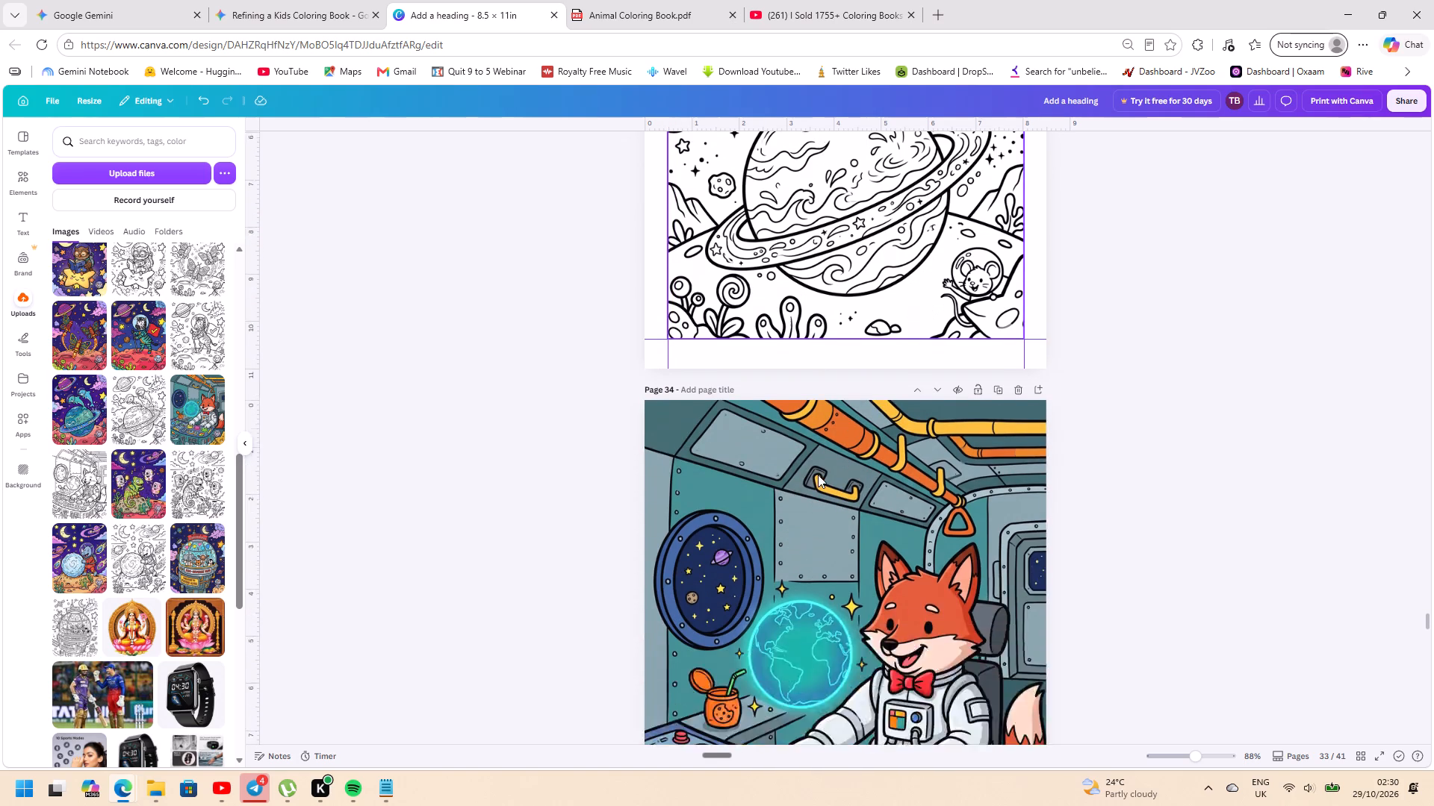
left_click(818, 474)
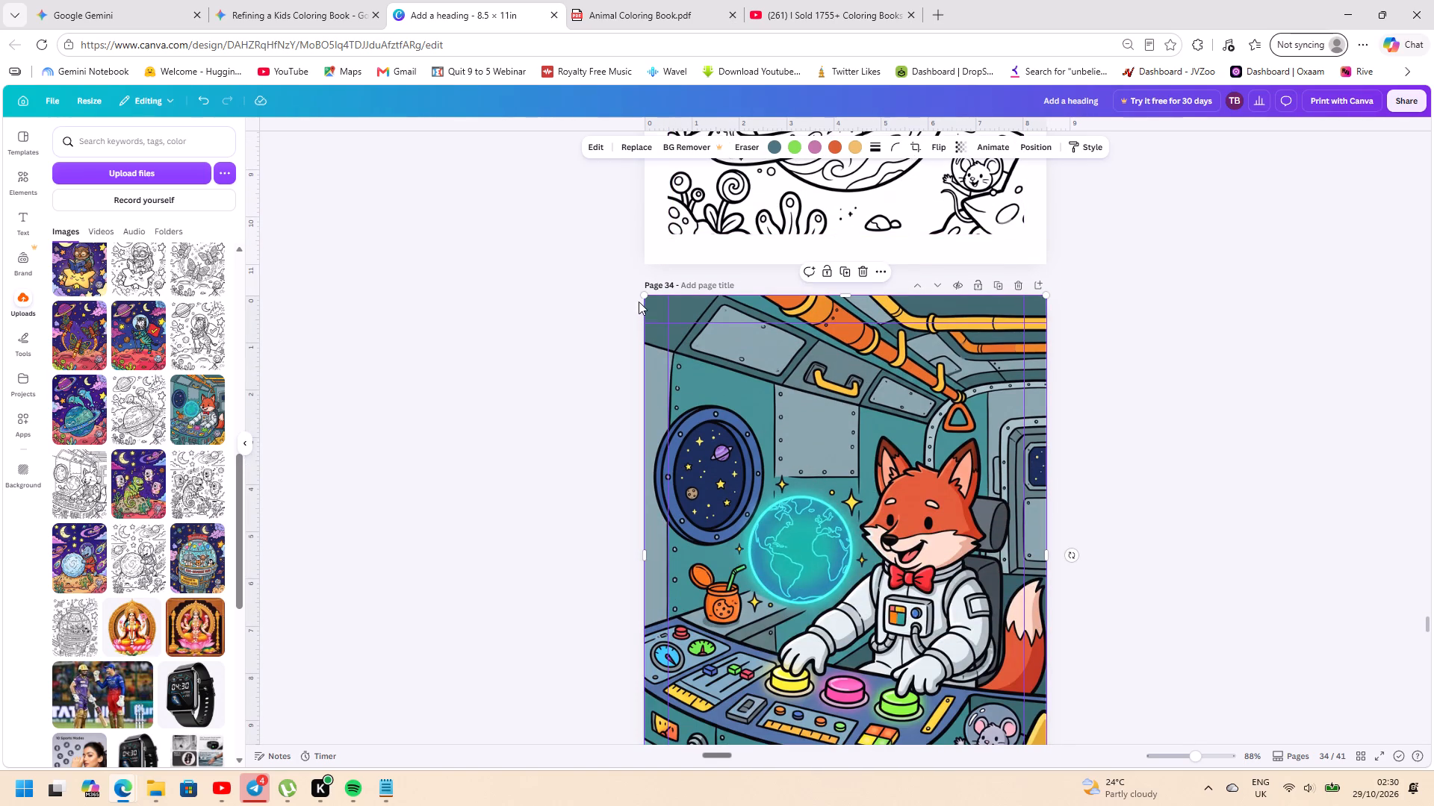
left_click_drag(644, 291, 674, 321)
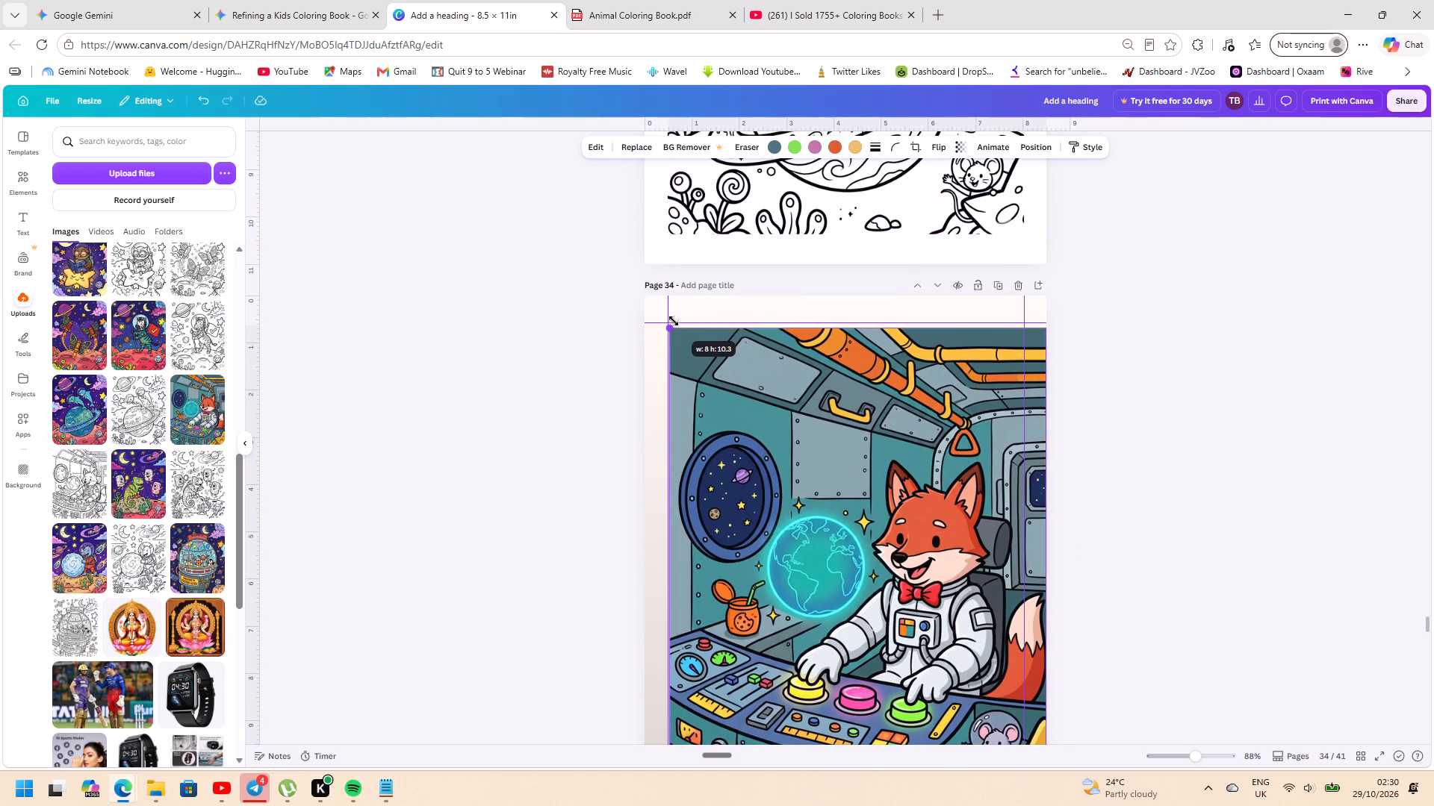
left_click_drag(674, 321, 671, 312)
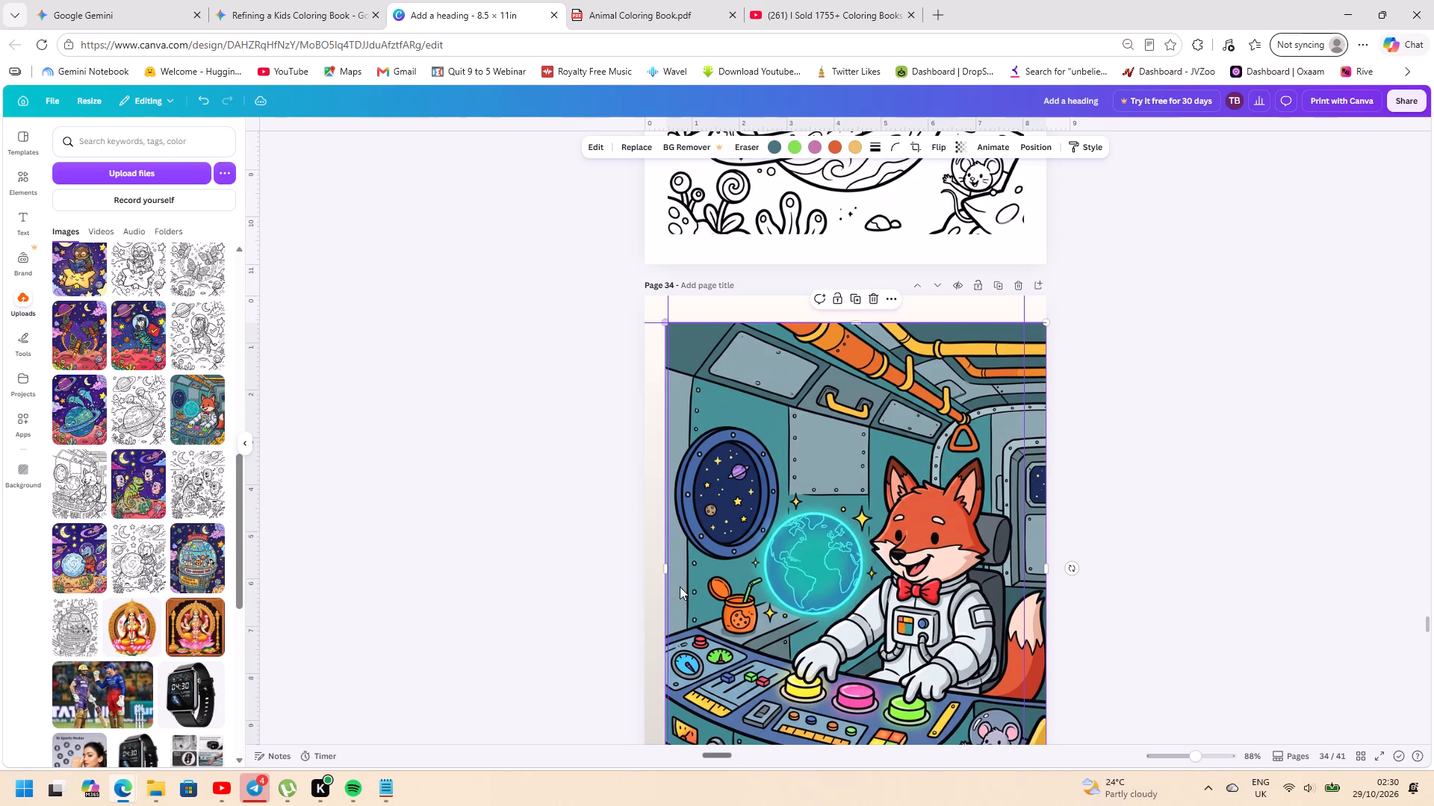
left_click(667, 569)
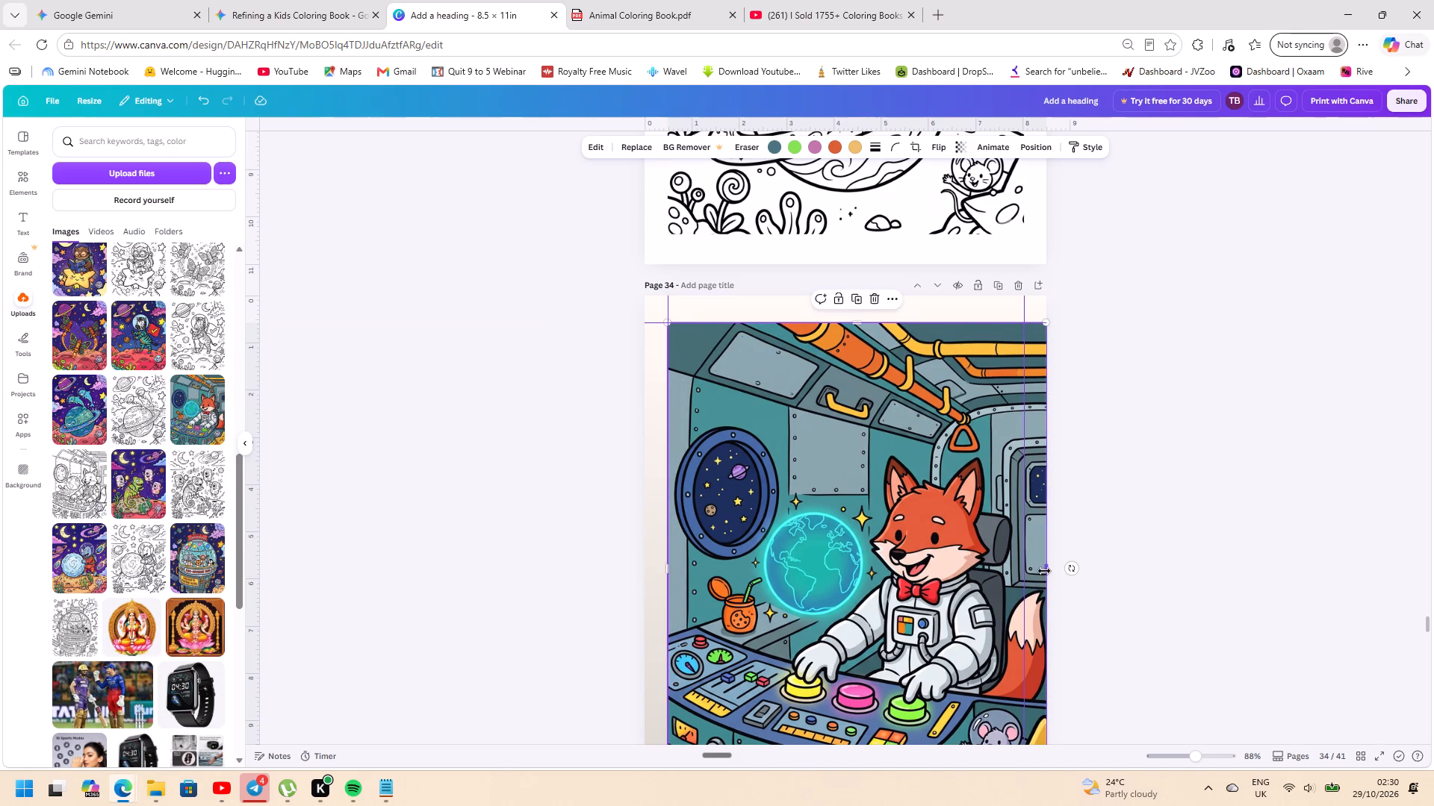
left_click_drag(1044, 571, 1022, 567)
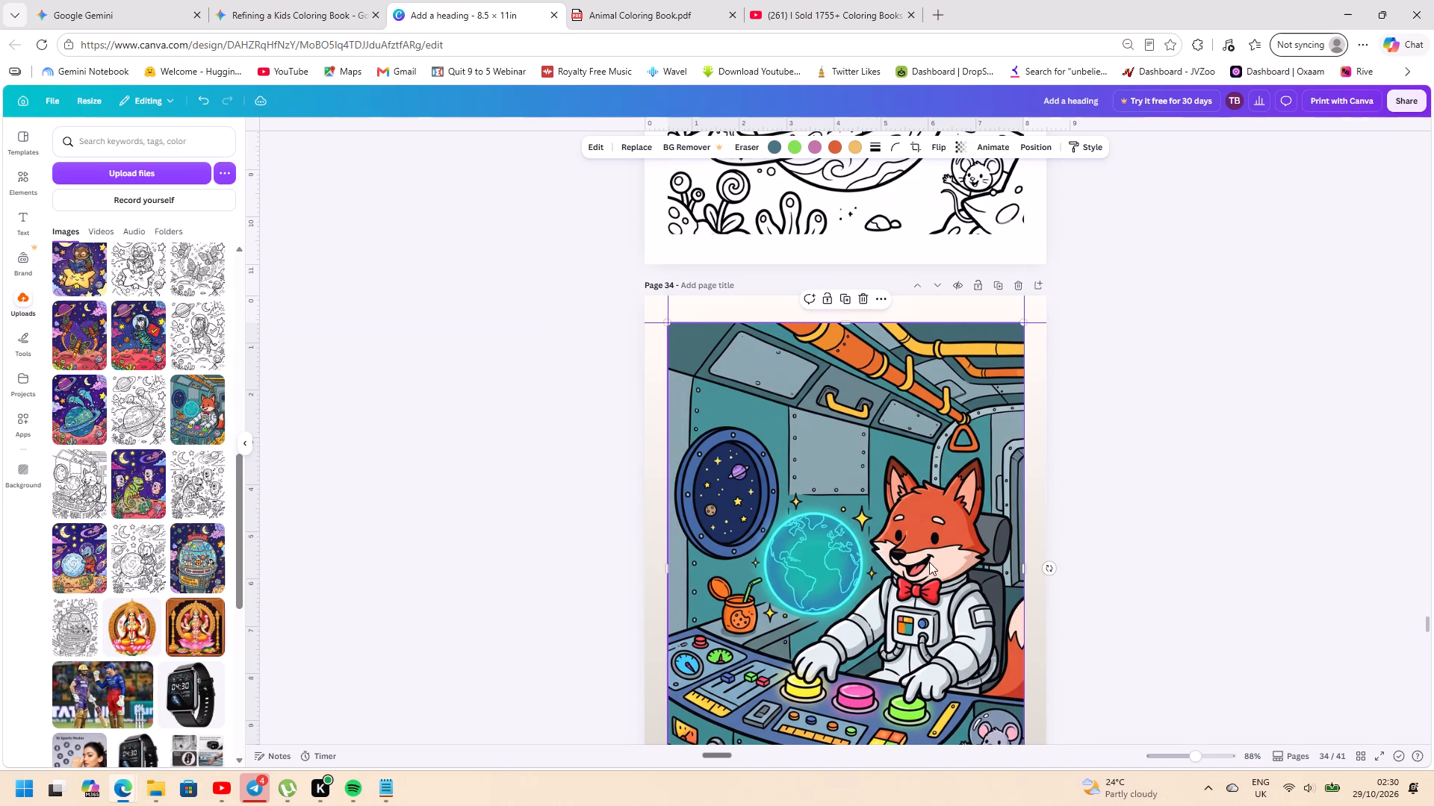
left_click(845, 324)
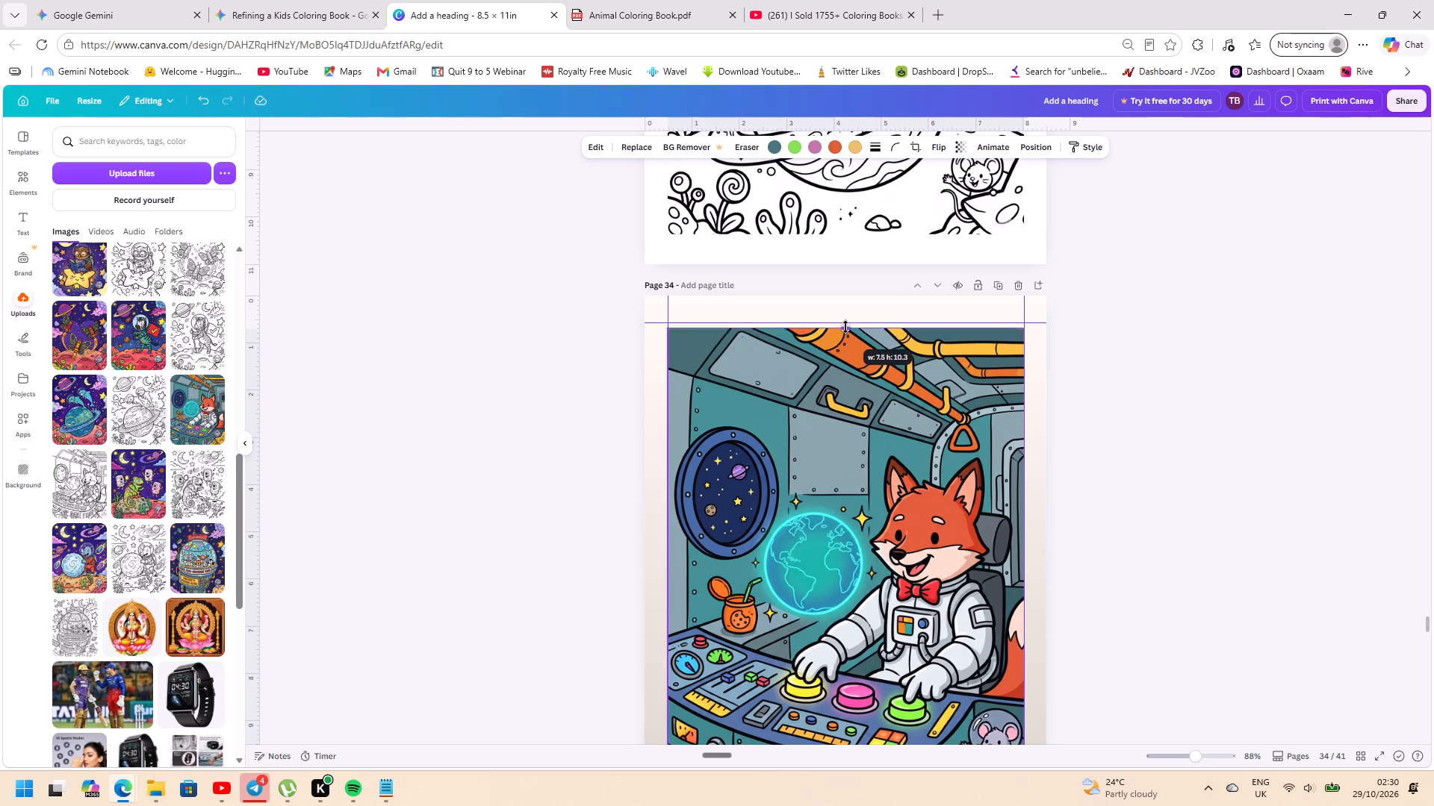
Set the background color of page 34, the colored fox page, to white.
left_click(721, 303)
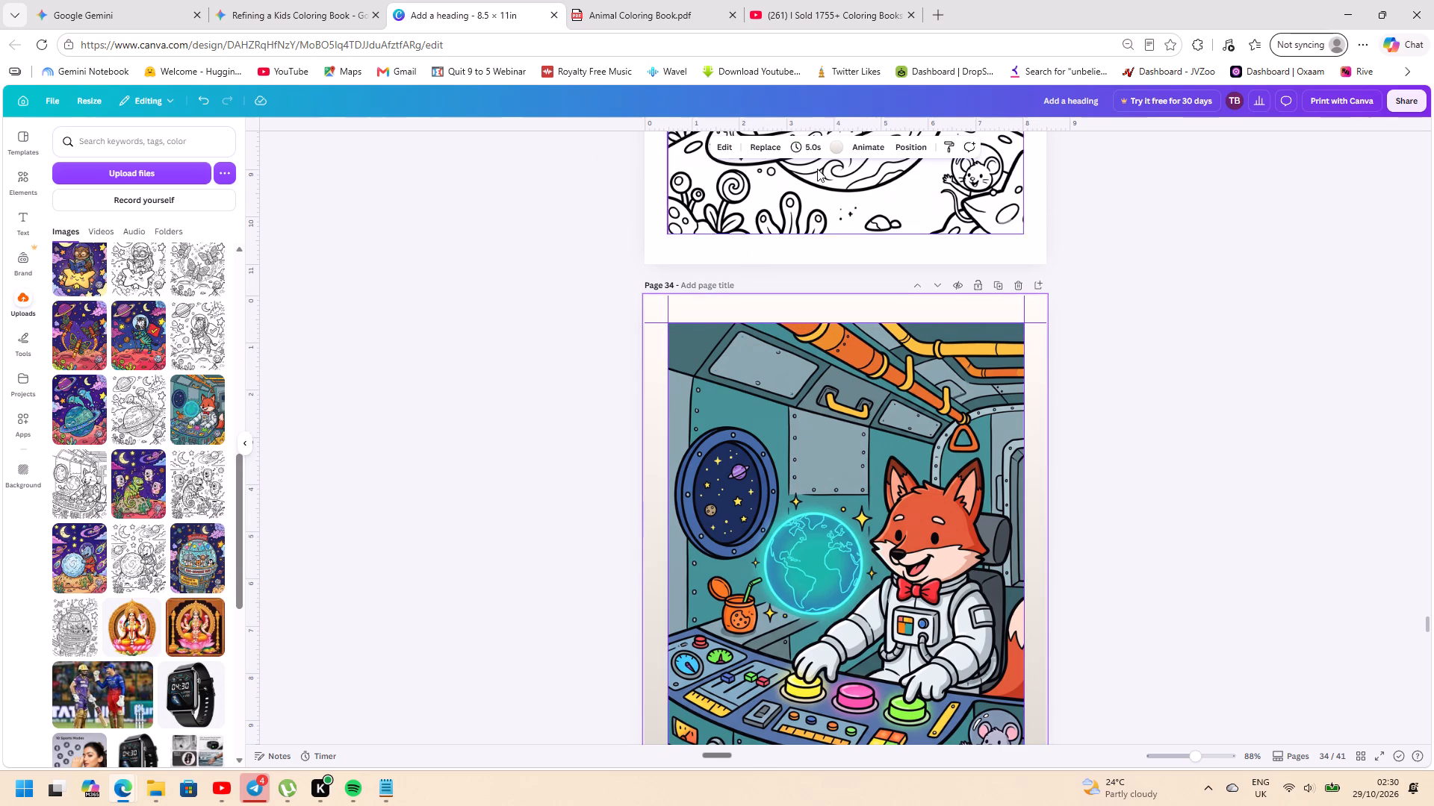
left_click(846, 147)
left_click(836, 146)
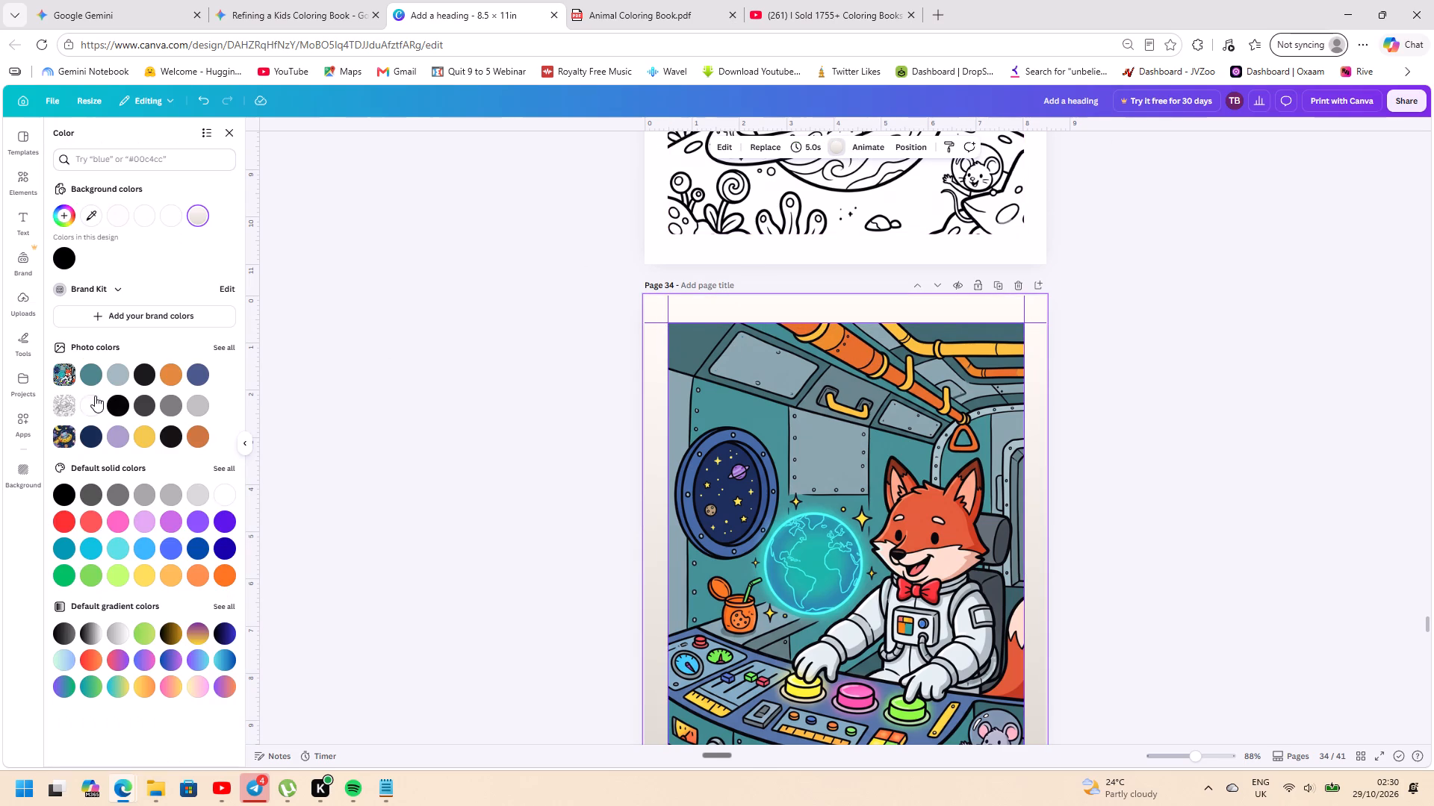
left_click(94, 396)
Pull the bottom edge of page 34's colored fox image up to the bottom margin guide.
scroll(350, 443, "down", 3)
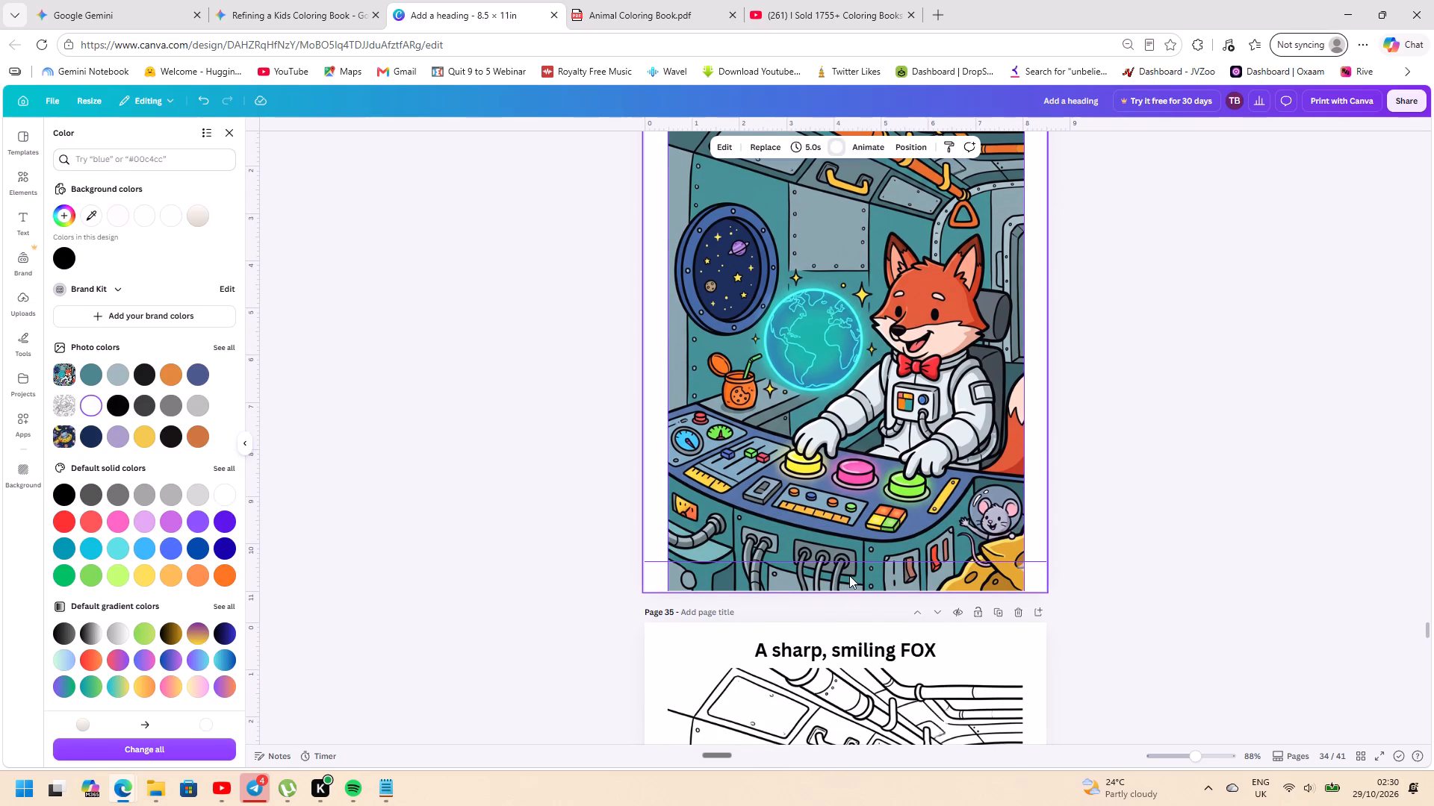
left_click(849, 575)
left_click_drag(844, 591, 843, 562)
left_click(533, 469)
Move page 35's fox line art up to the top margin guide and stretch its bottom edge to the bottom margin guide.
scroll(496, 509, "down", 3)
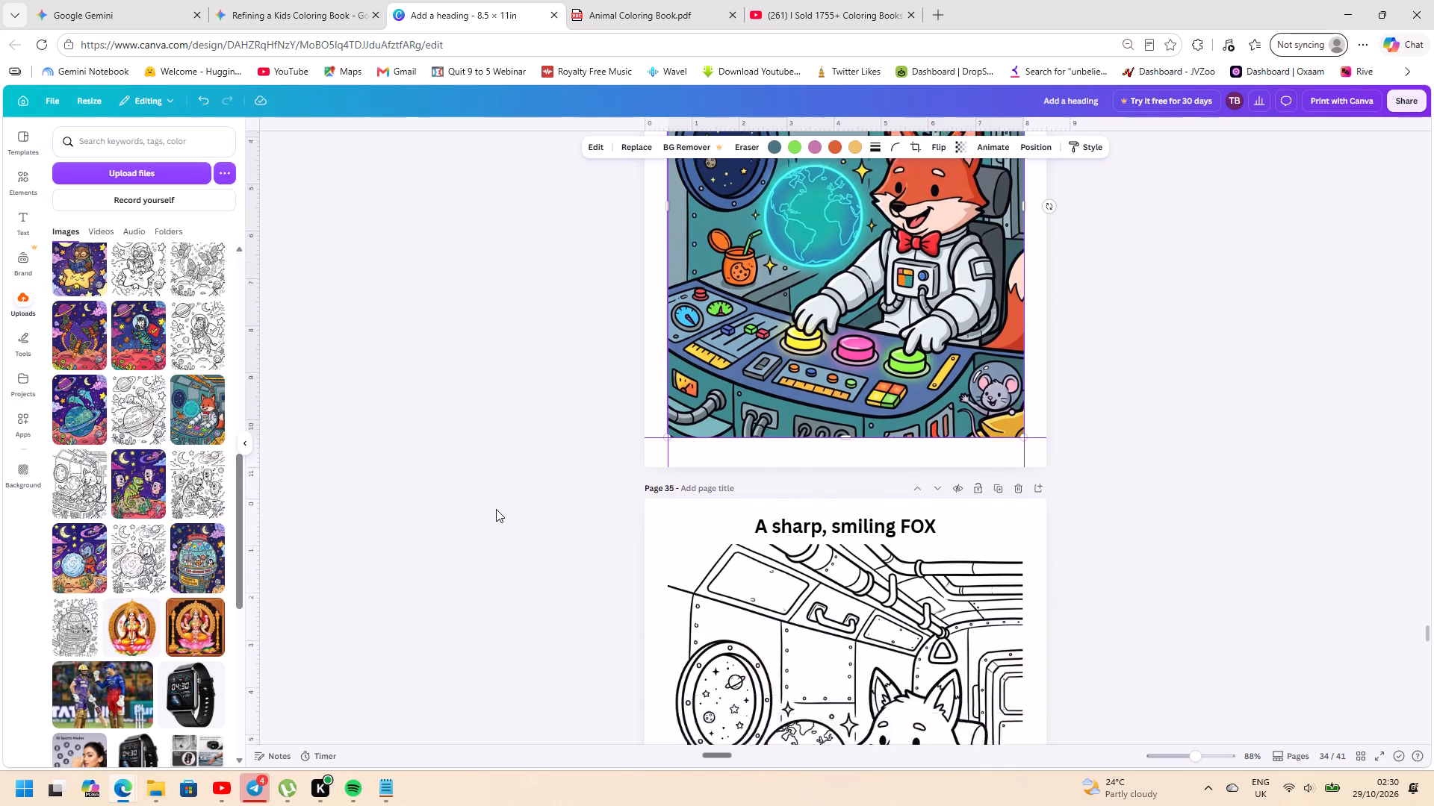
left_click(834, 549)
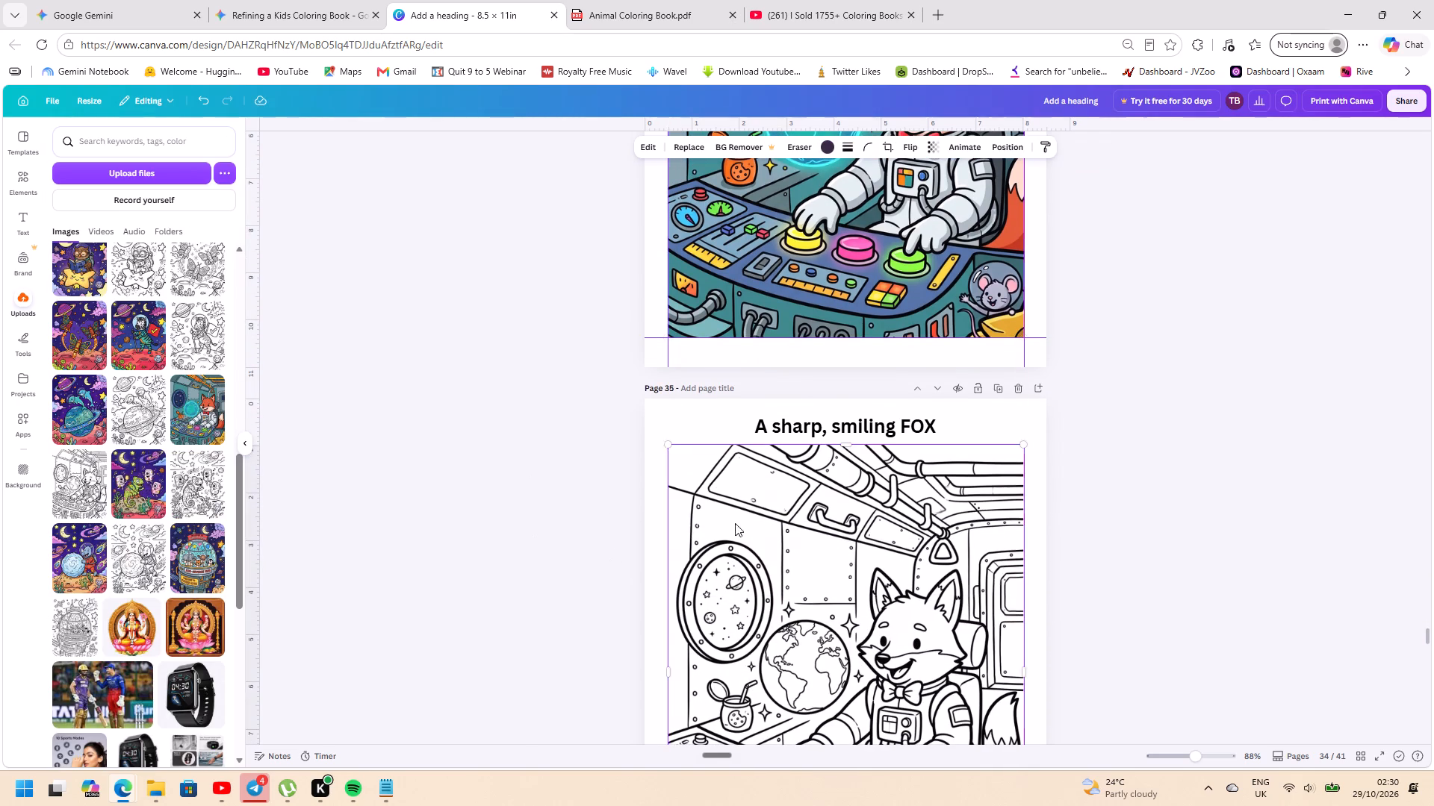
left_click_drag(833, 534, 831, 522)
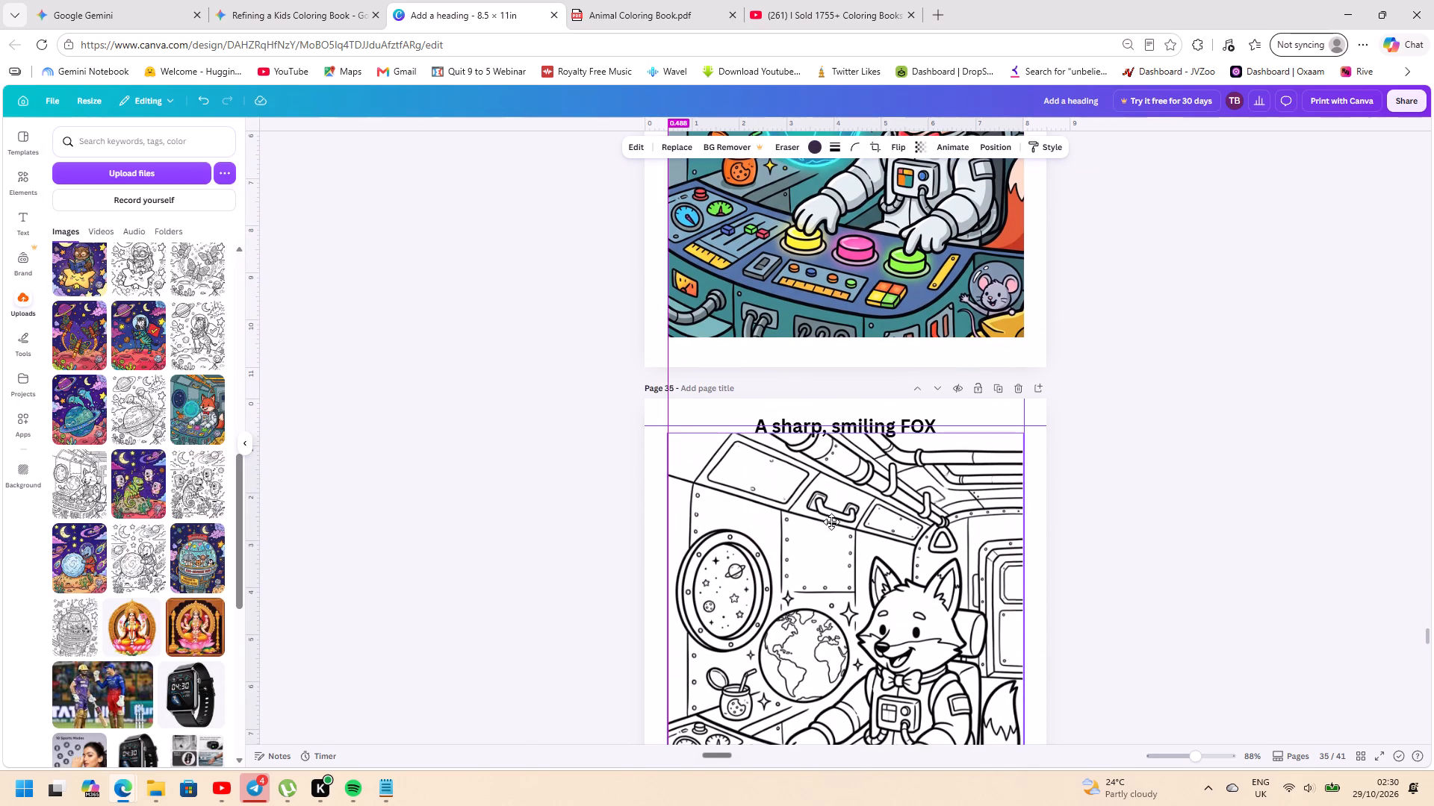
left_click_drag(831, 522, 832, 516)
scroll(830, 533, "down", 5)
left_click(842, 471)
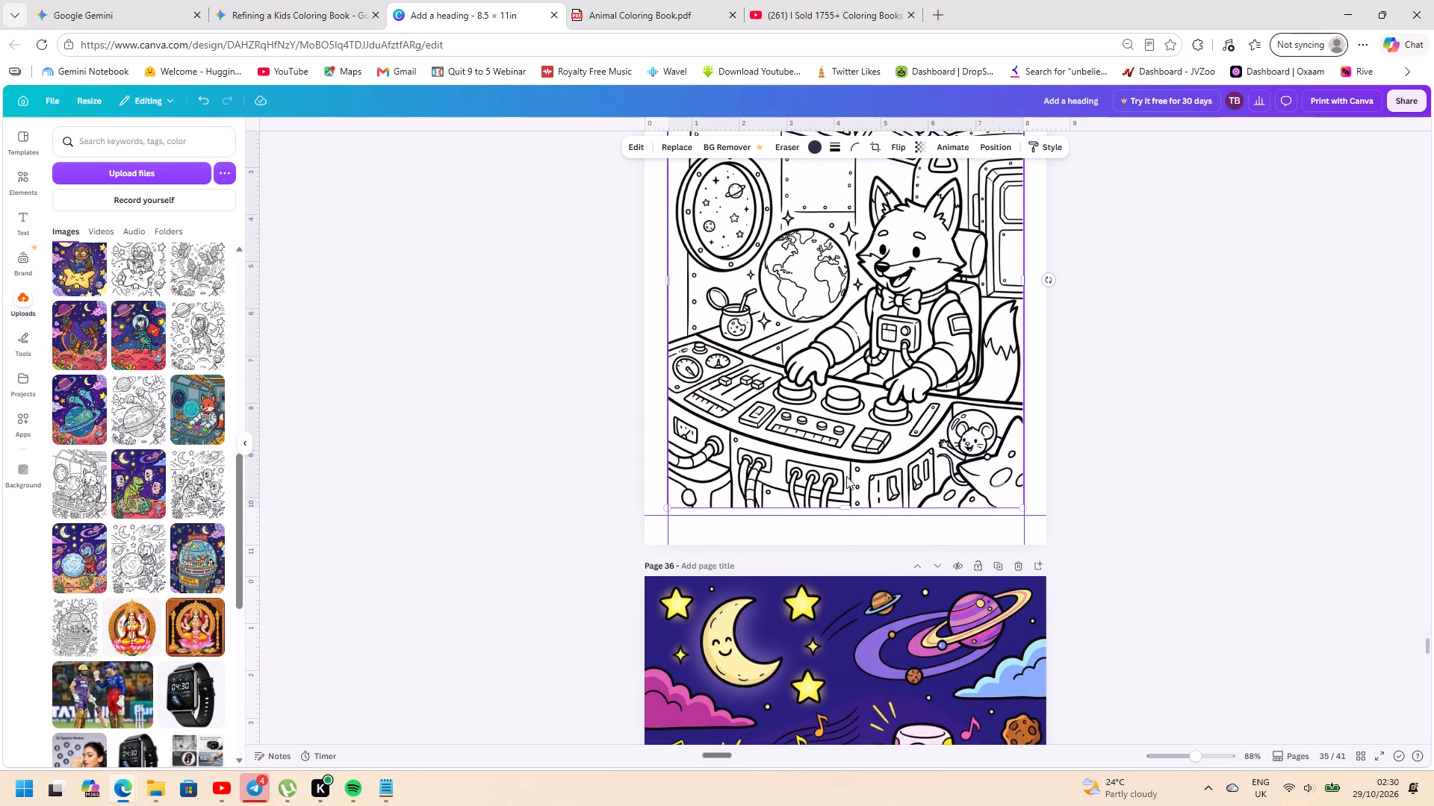
left_click_drag(846, 504, 847, 512)
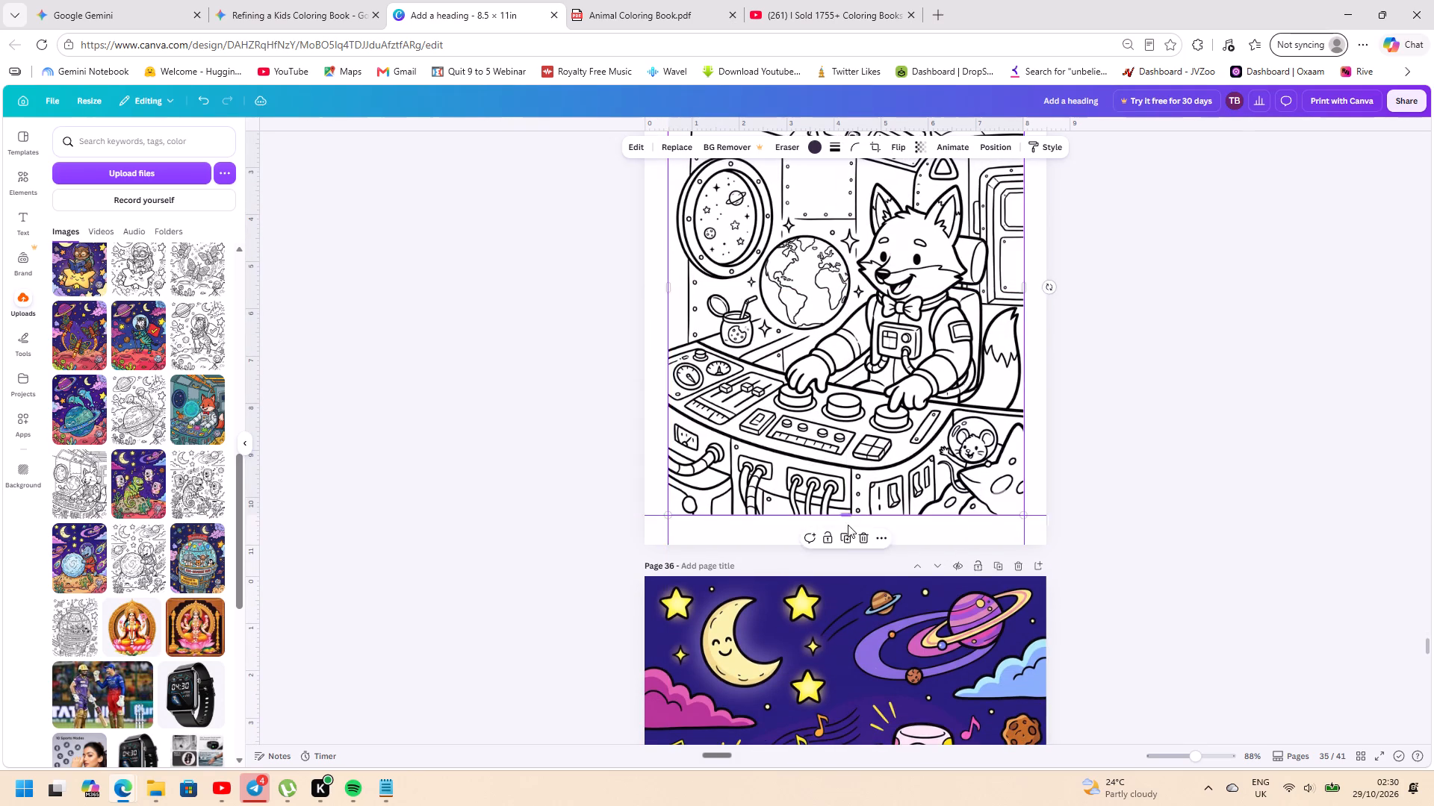
scroll(849, 532, "up", 2)
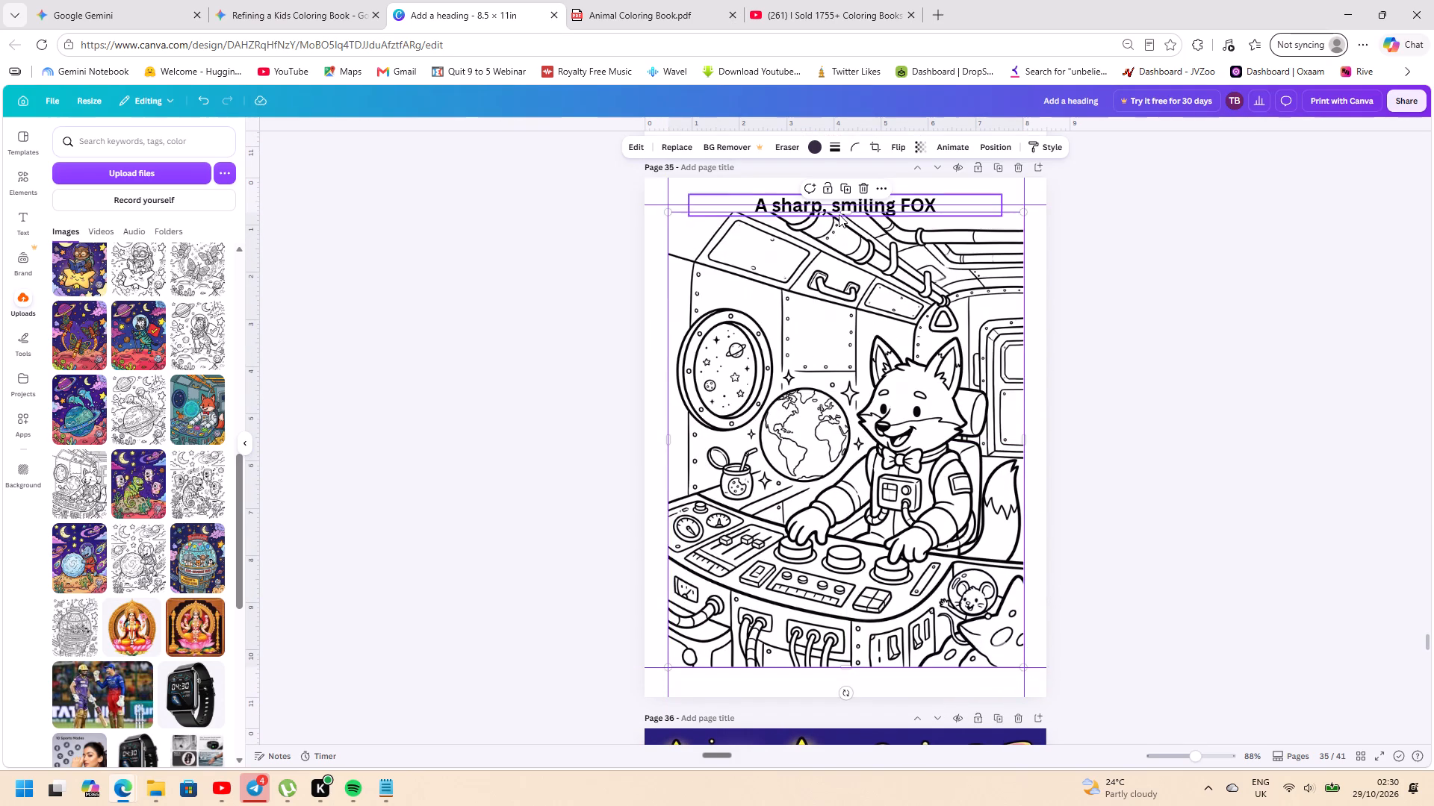
left_click(830, 286)
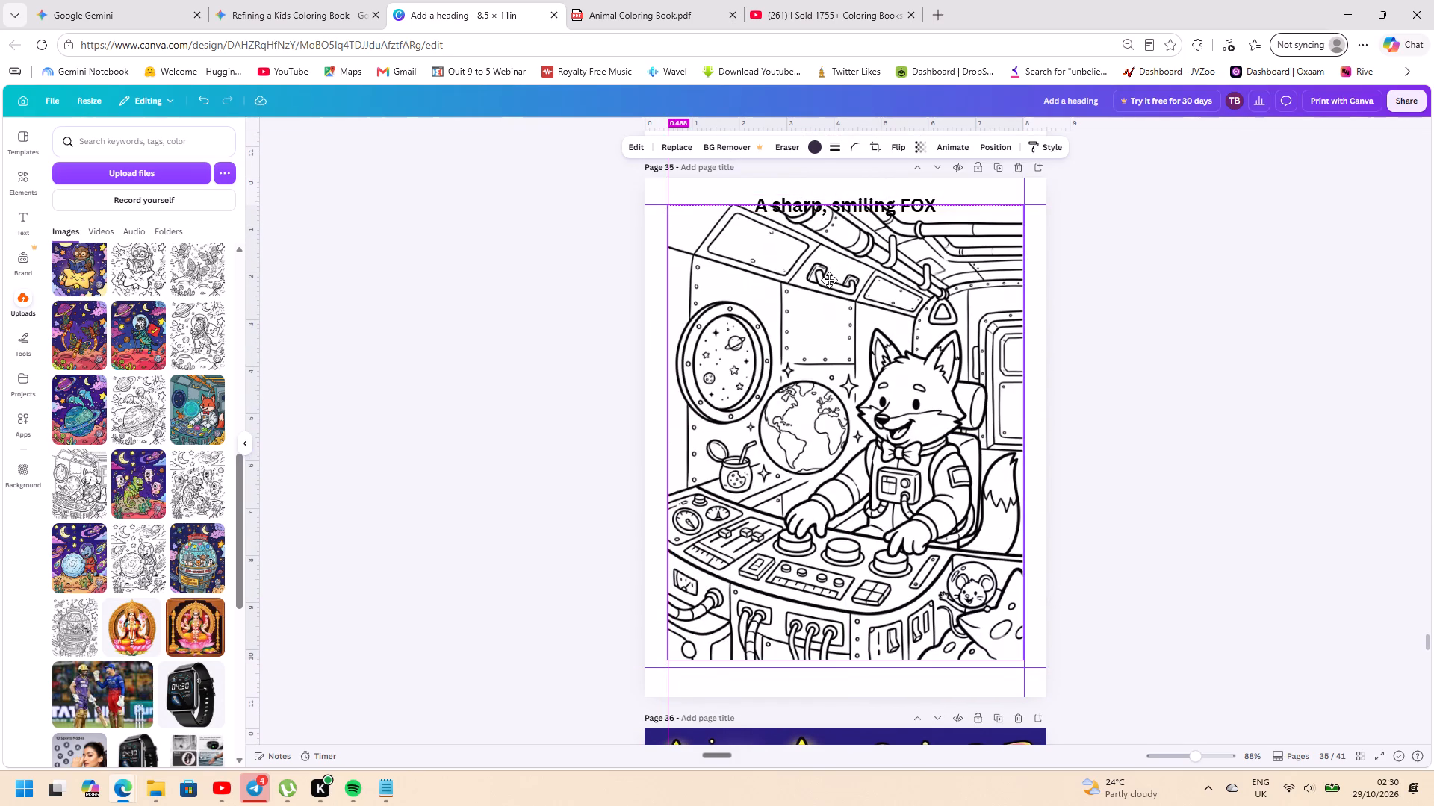
left_click(845, 657)
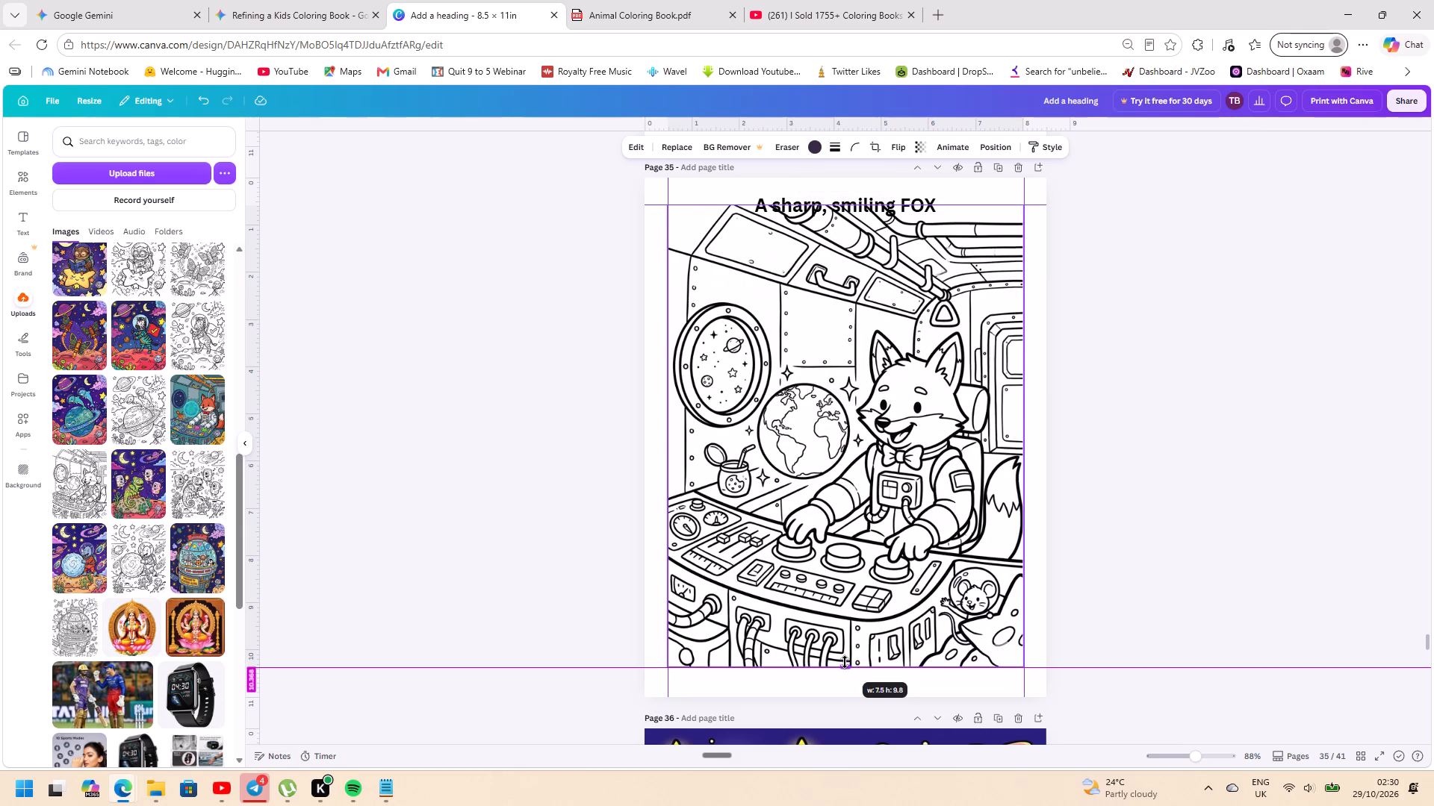
scroll(881, 570, "up", 1)
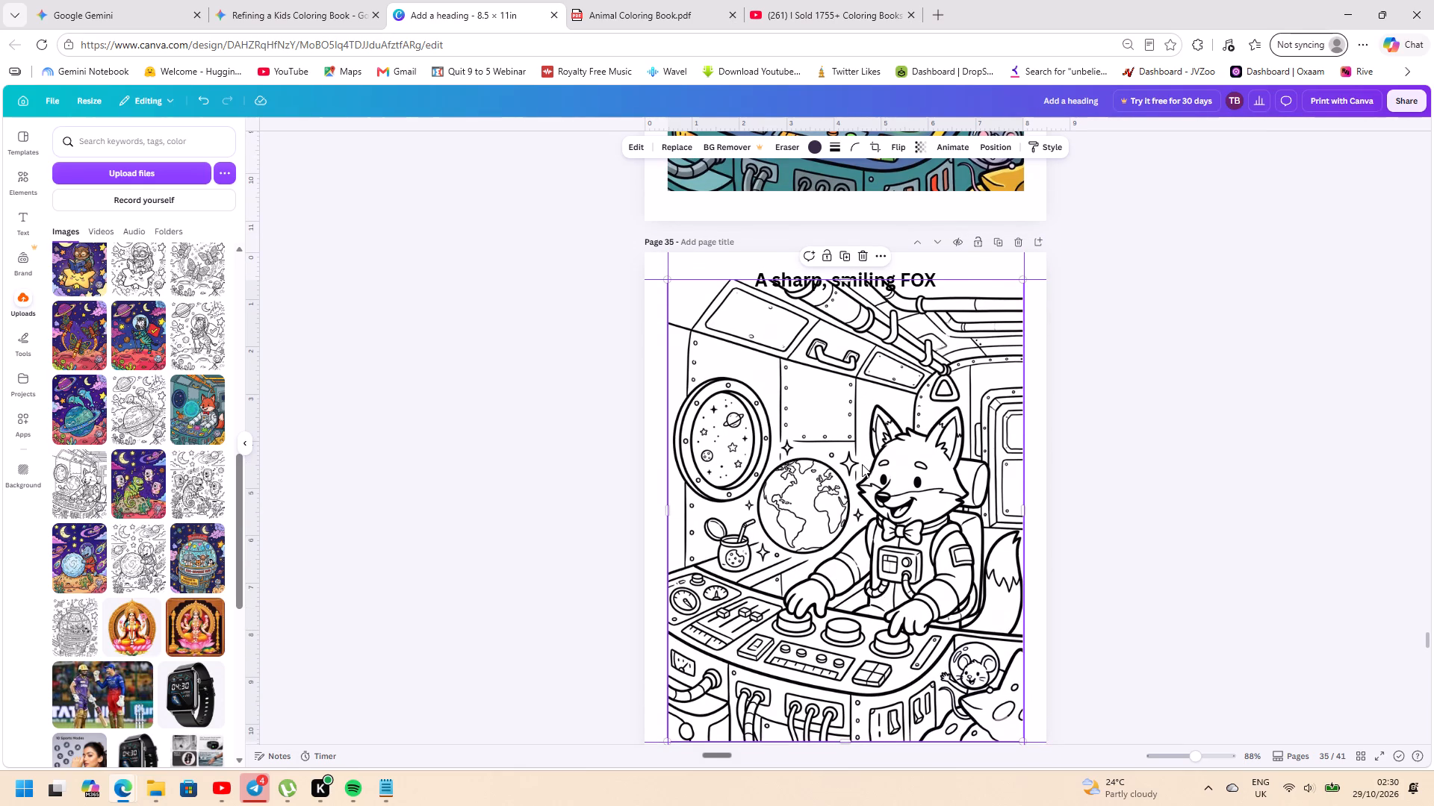
left_click(667, 515)
Shorten page 35's title "A sharp, smiling FOX" to "FOX".
left_click(828, 282)
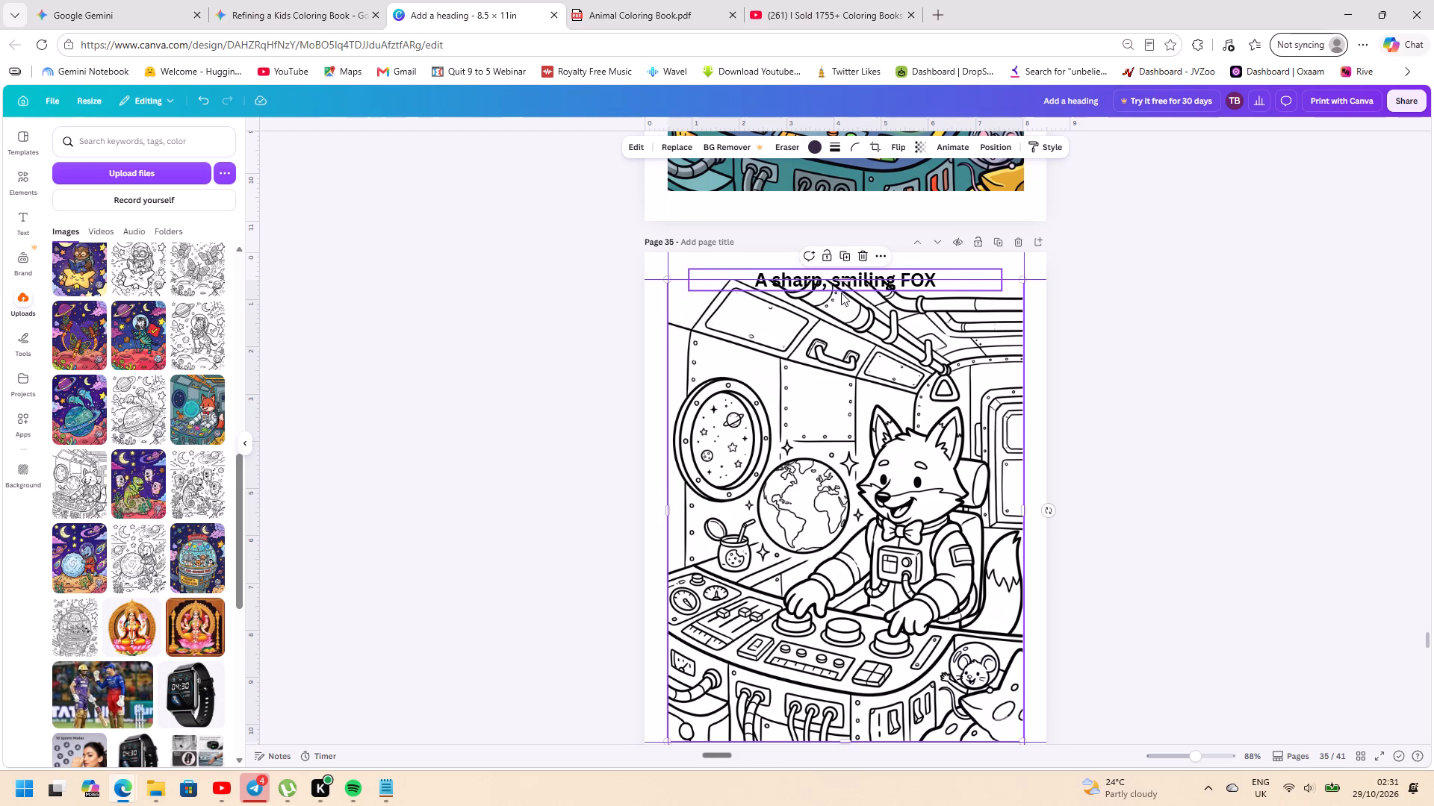
double_click(843, 284)
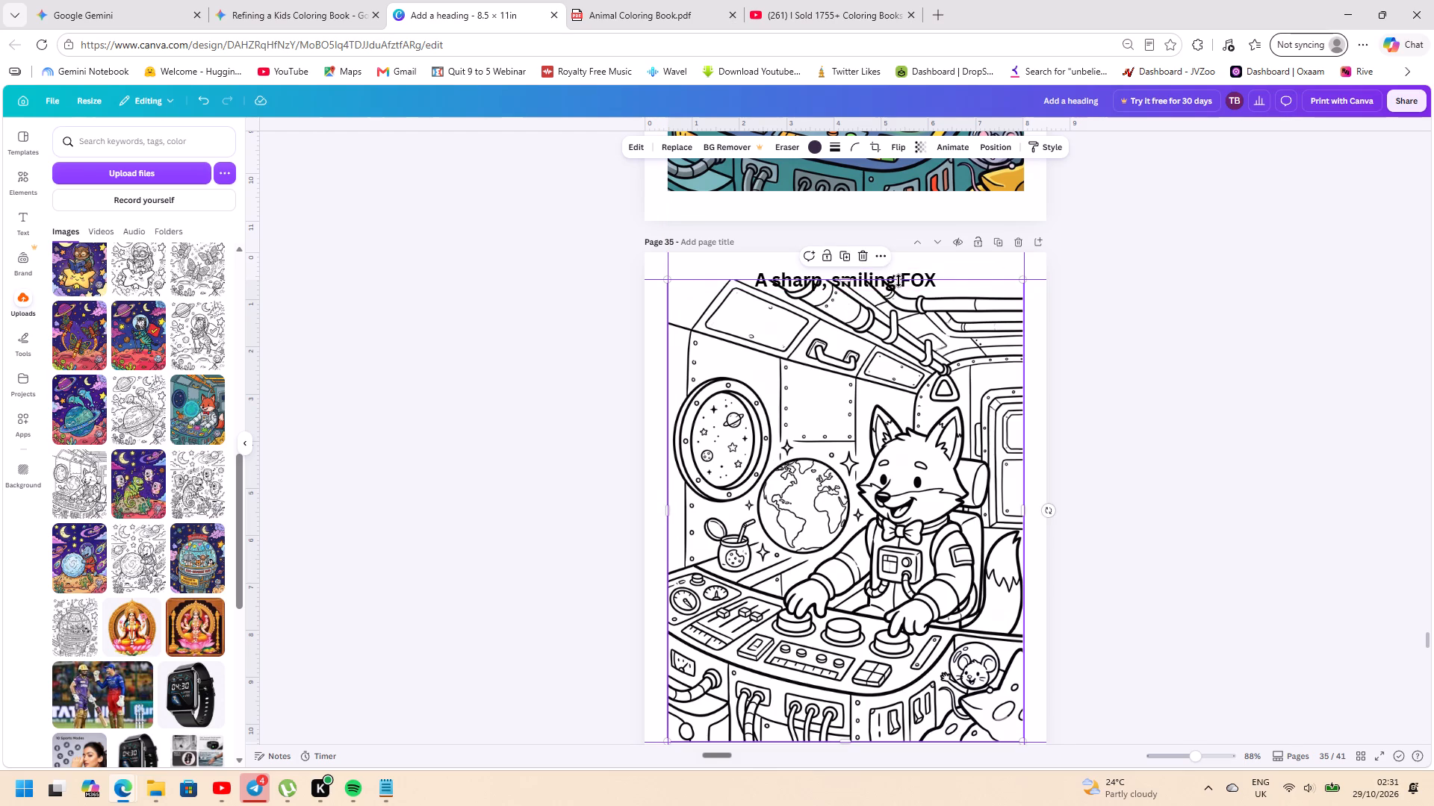
double_click(900, 280)
left_click(707, 280)
double_click(727, 269)
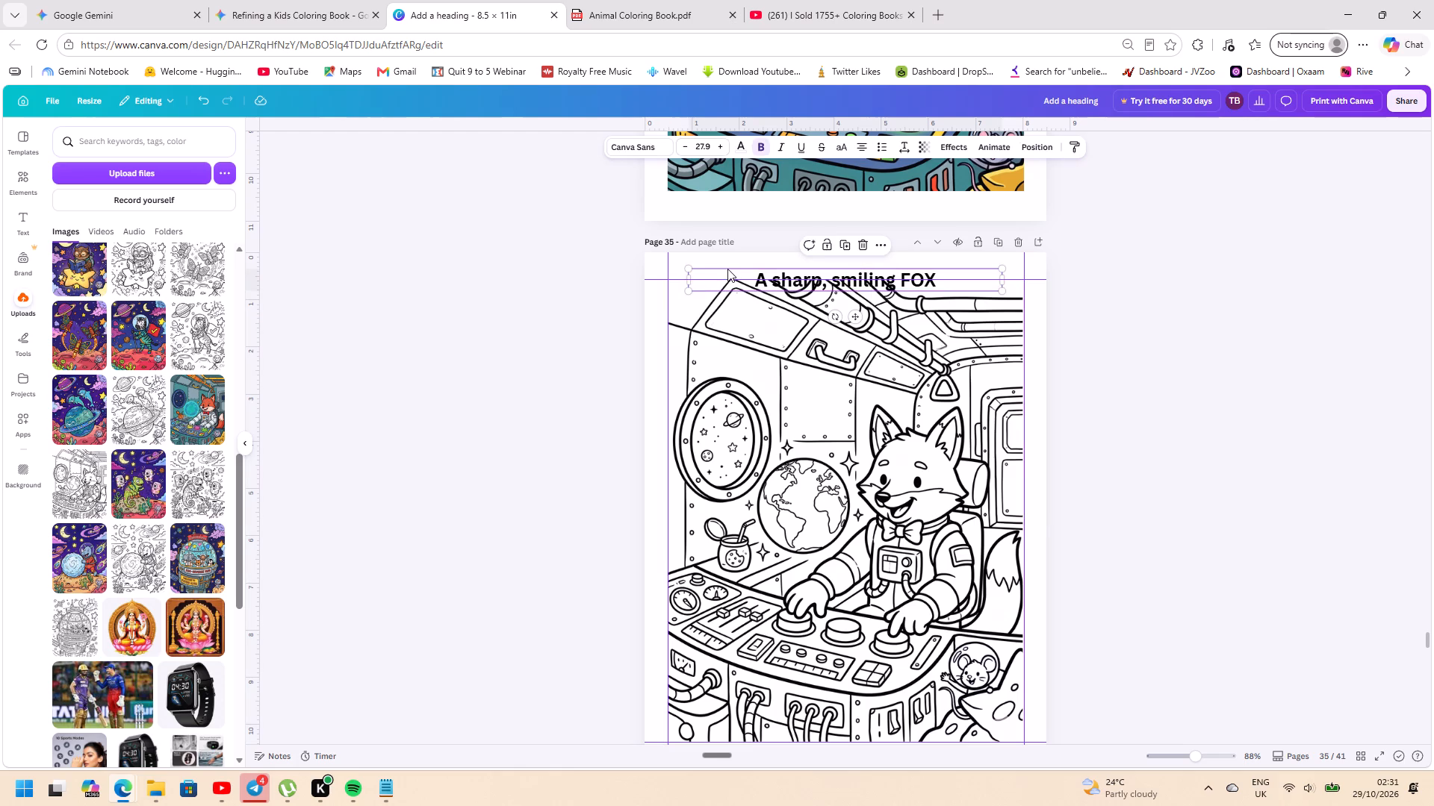
key("ctrl+shift+Right")
key("ctrl+shift+Right")
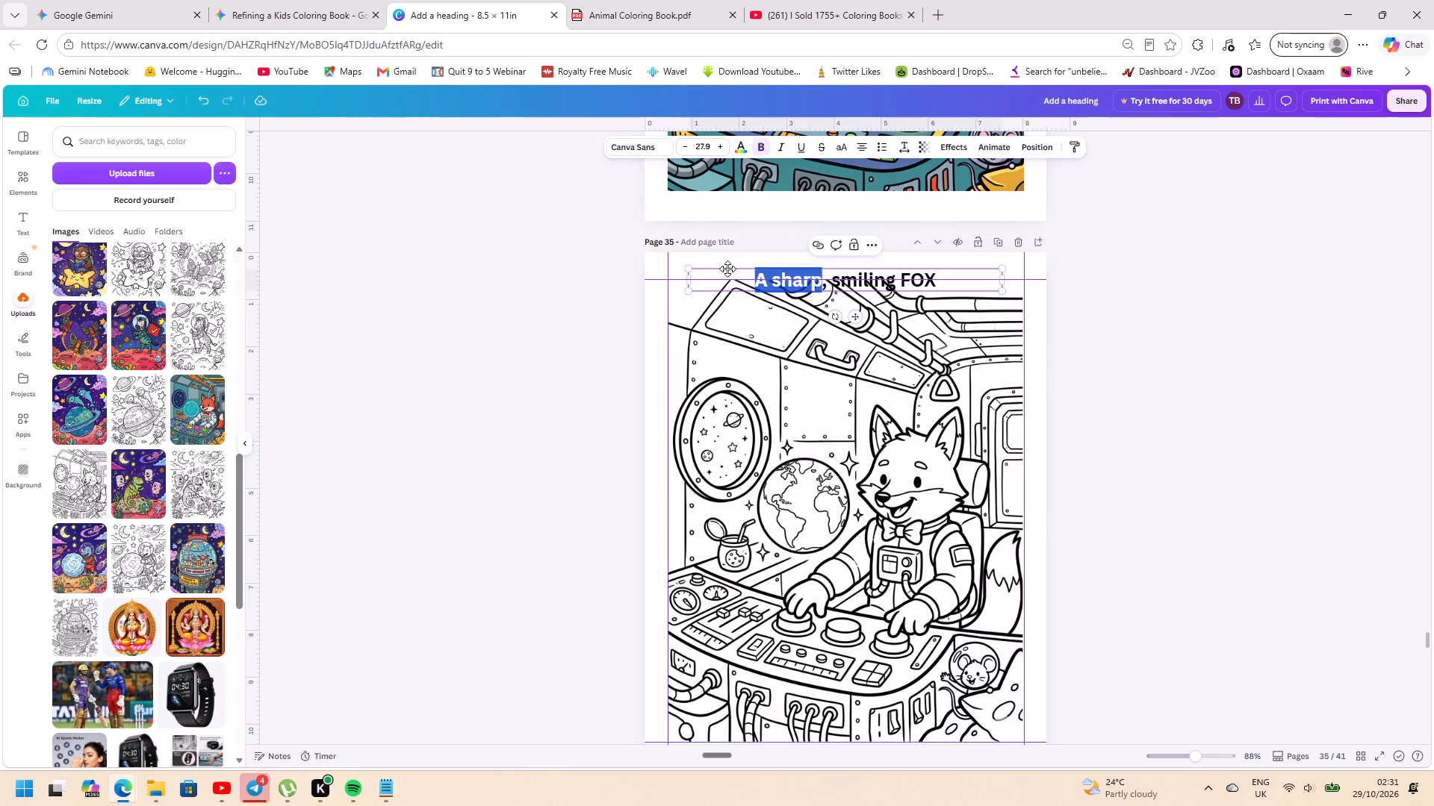
key("ctrl+shift+Right")
key("ctrl+shift+Right")
key("ctrl+shift+Right")
key("ctrl+shift+Left")
key("Delete")
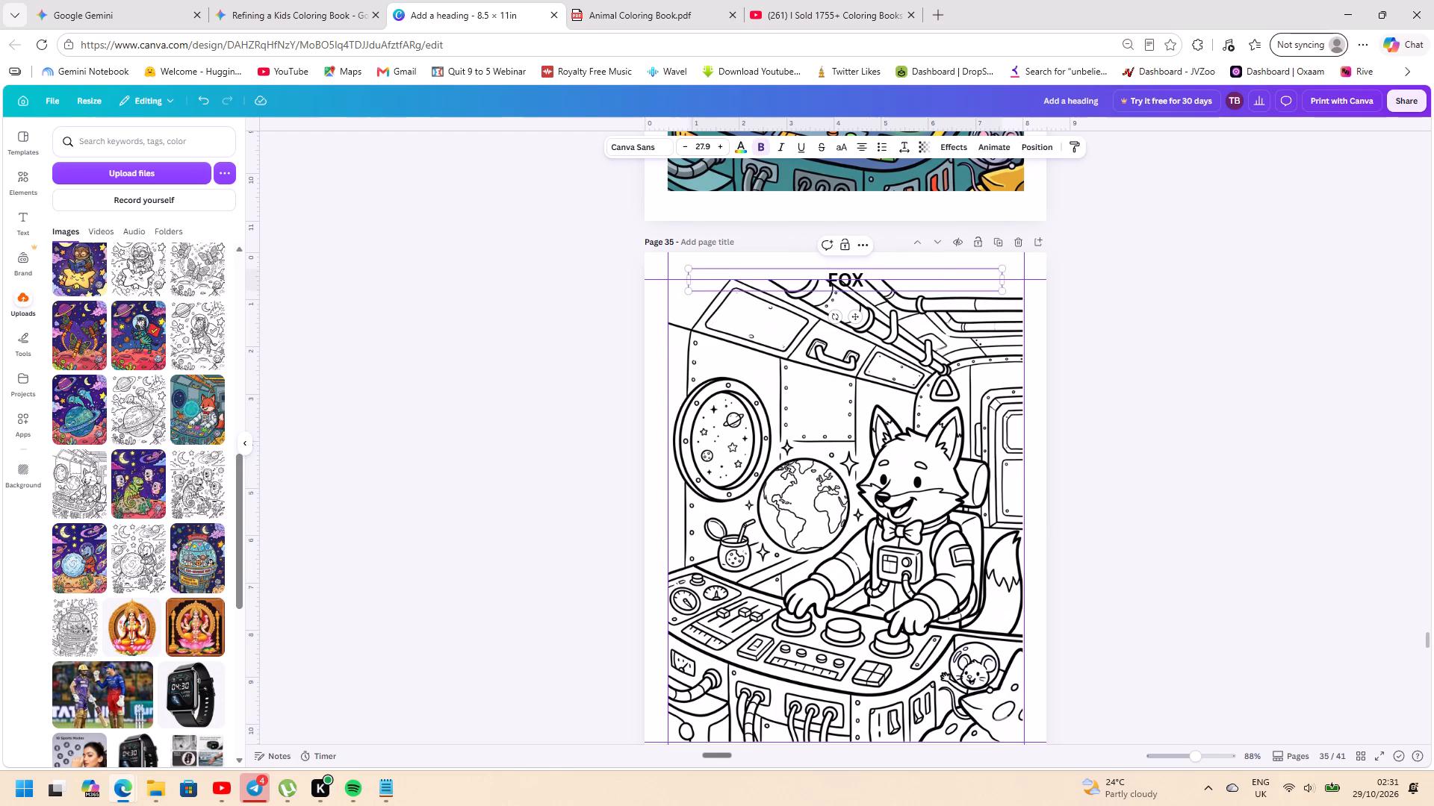
Narrow the FOX title's text box to about 1.1 in wide so it fits the word.
left_click_drag(687, 279, 756, 274)
left_click_drag(756, 274, 949, 273)
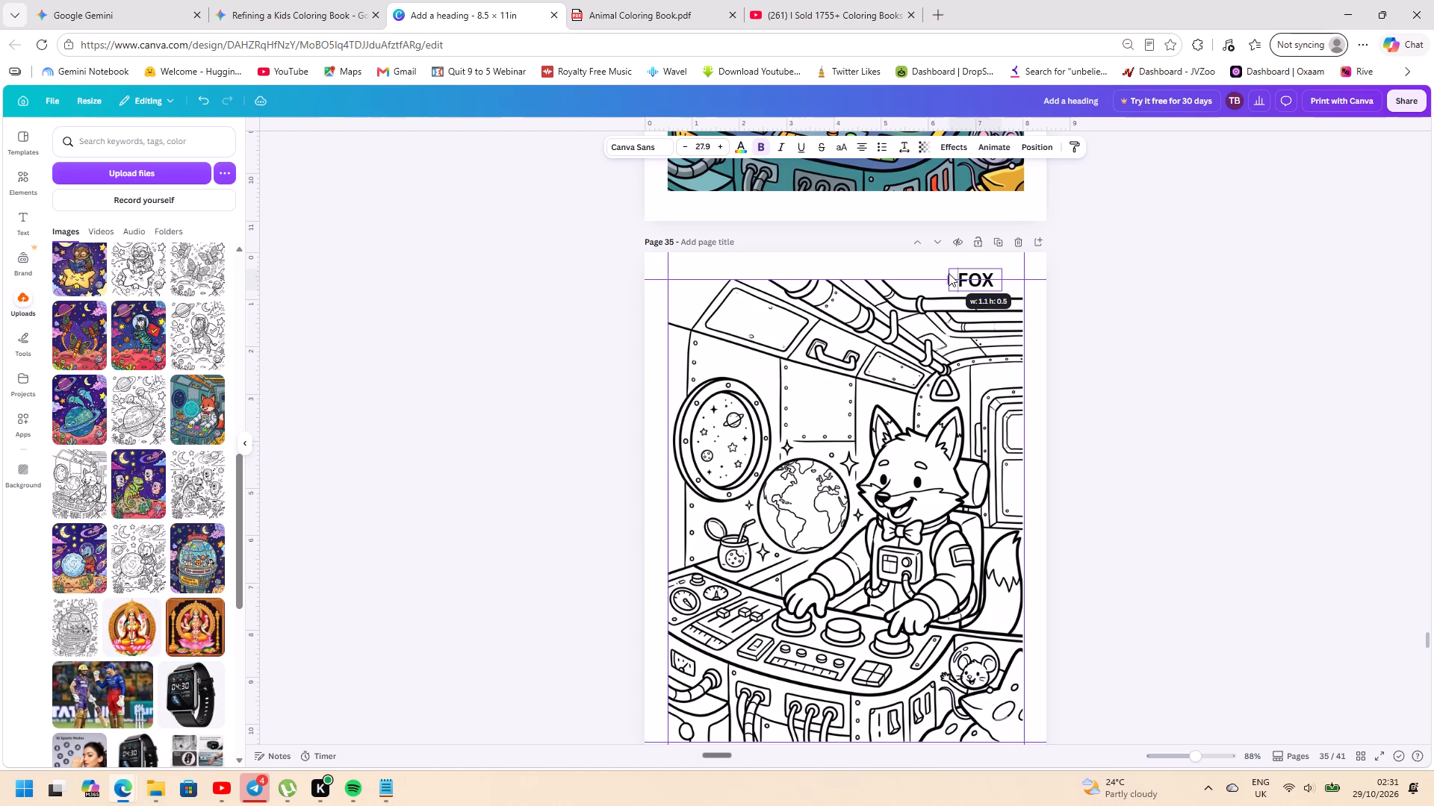
left_click_drag(949, 273, 949, 273)
left_click(939, 347)
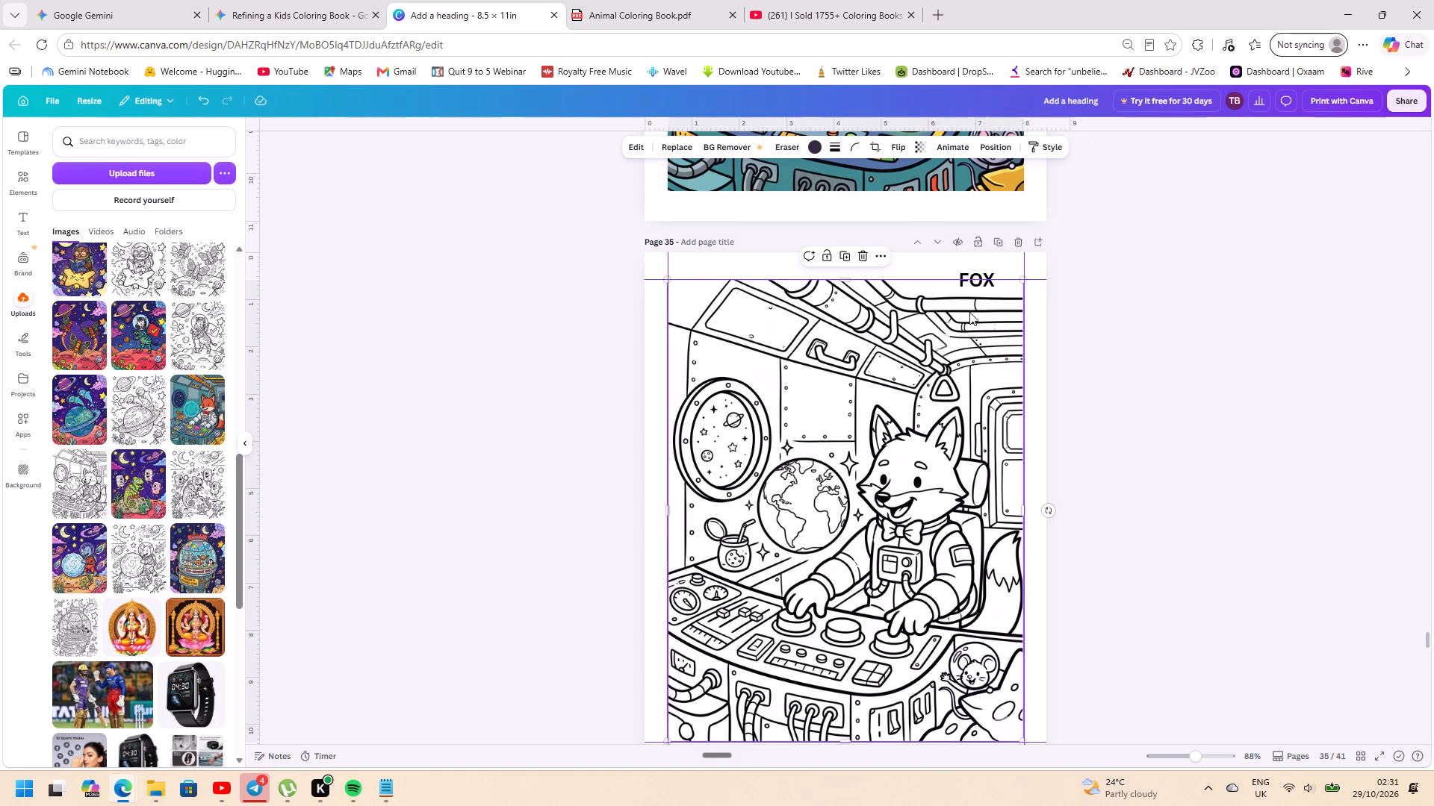
Move the FOX title into the empty slanted ceiling panel above the round porthole in the line art.
left_click(976, 285)
left_click_drag(976, 285, 706, 304)
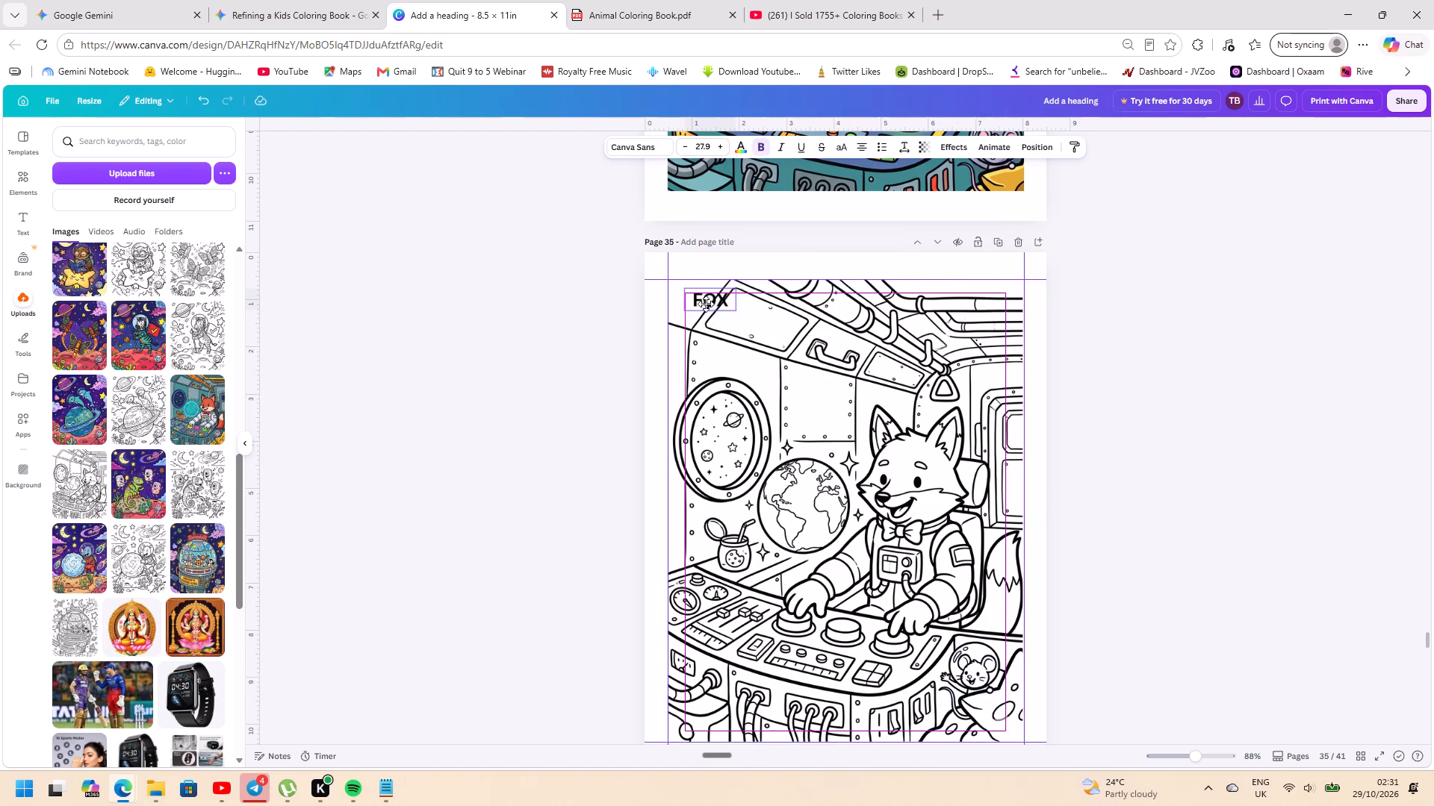
left_click_drag(706, 304, 754, 325)
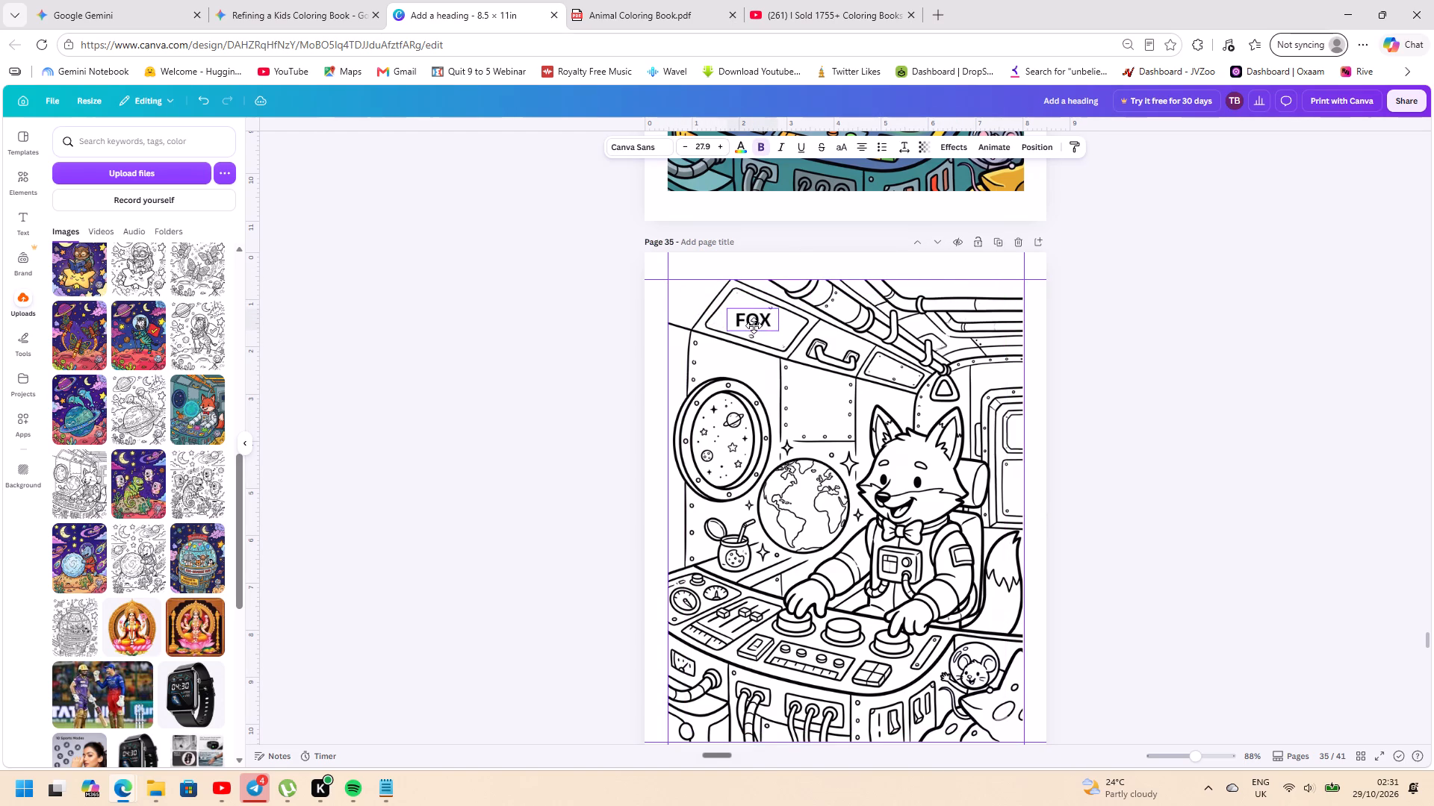
left_click_drag(754, 325, 755, 325)
left_click(814, 387)
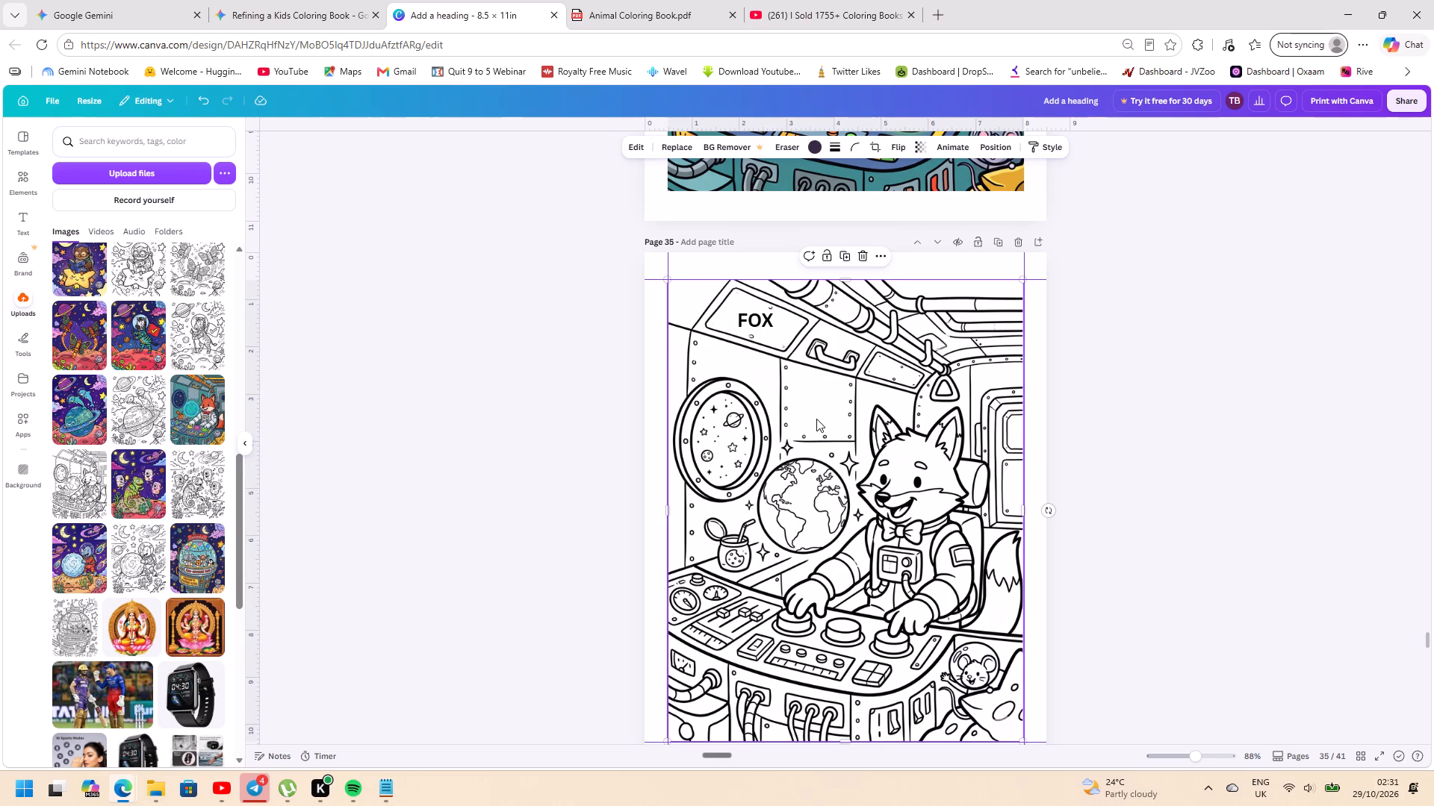
Review how the colored fox image and the fox line art on pages 34 and 35 sit within the margin guides.
scroll(817, 418, "up", 5)
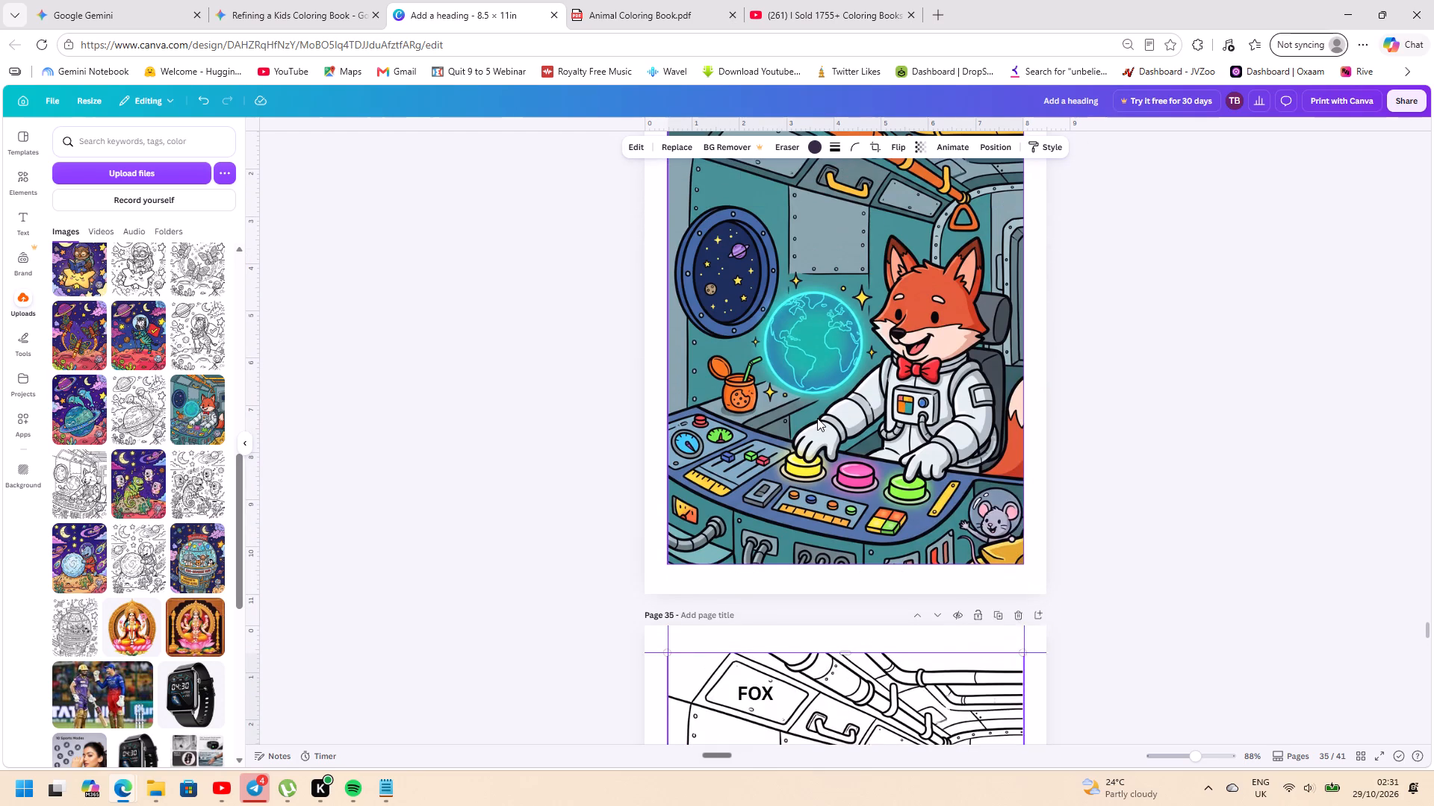
scroll(817, 418, "up", 2)
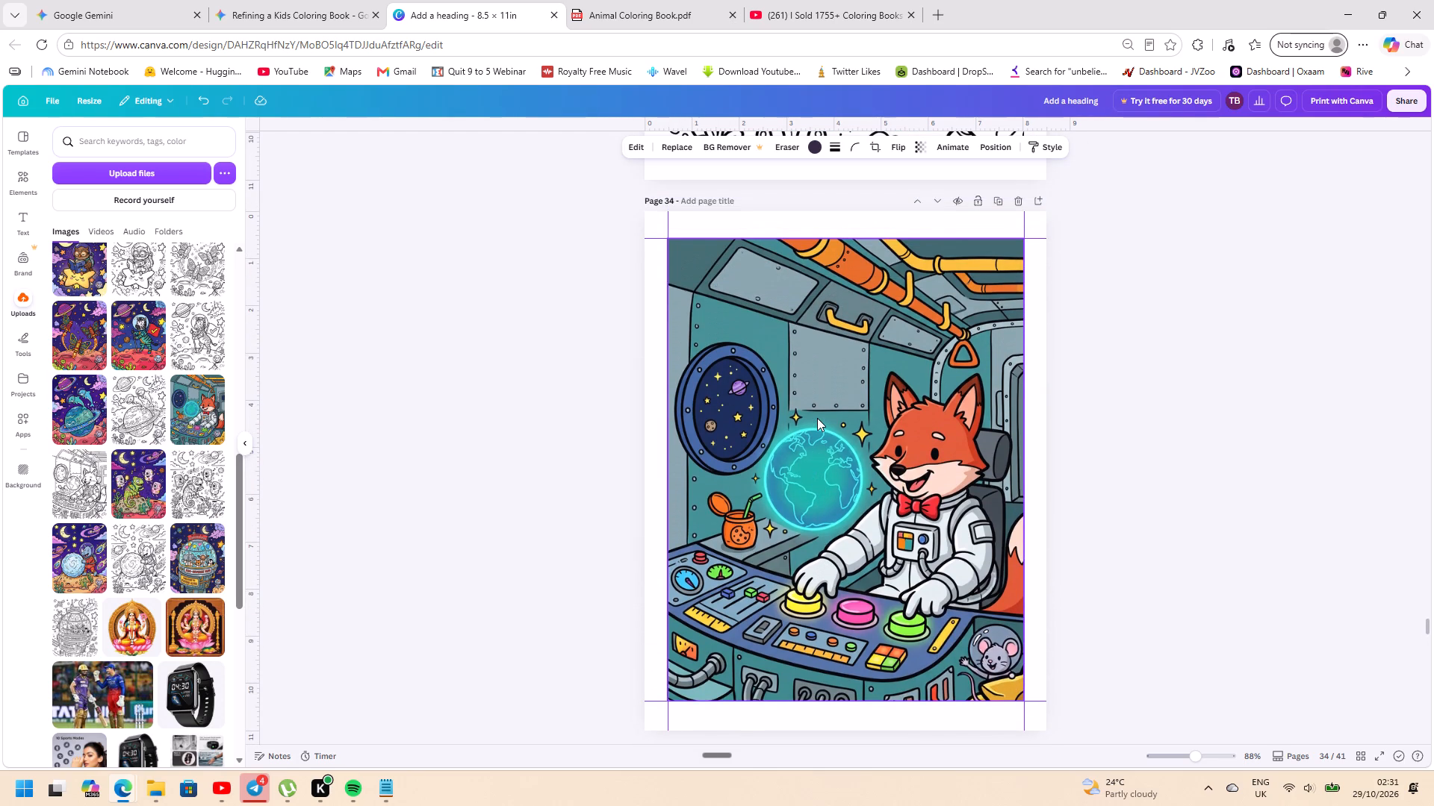
scroll(817, 417, "down", 5)
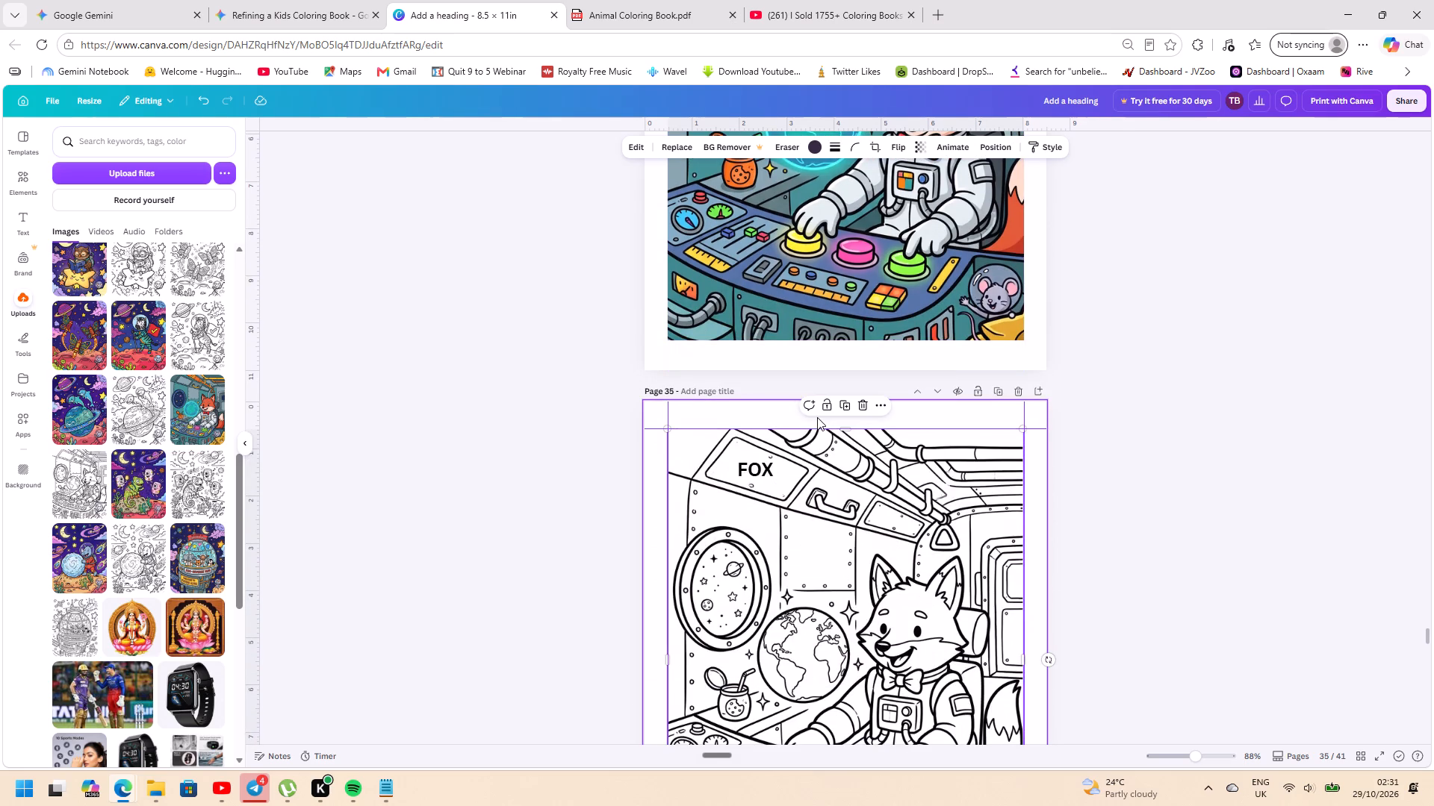
scroll(818, 417, "up", 5)
scroll(818, 417, "down", 9)
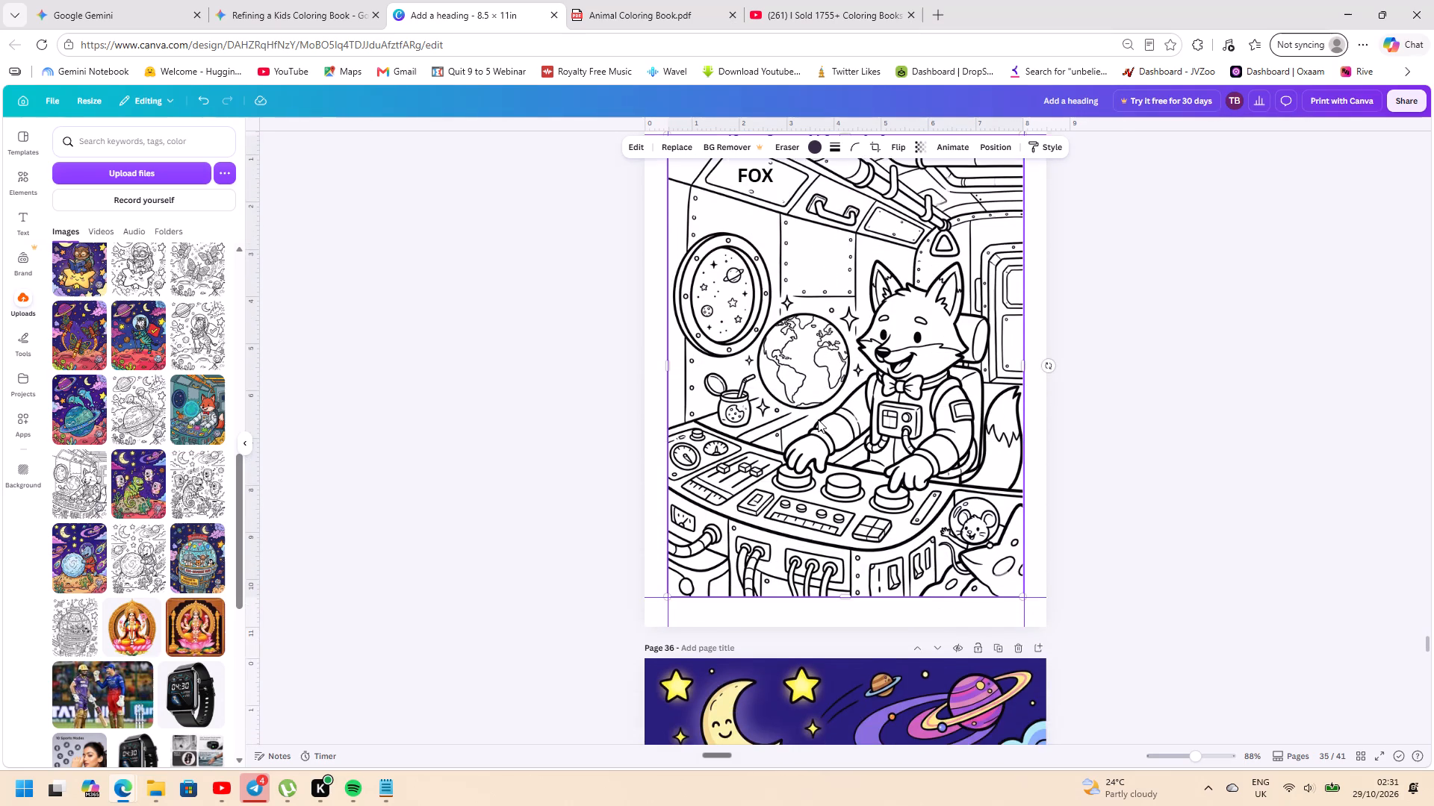
Scale page 36's colored chameleon image down from its upper and lower corners to fit the margin guides.
scroll(818, 419, "down", 5)
left_click(818, 427)
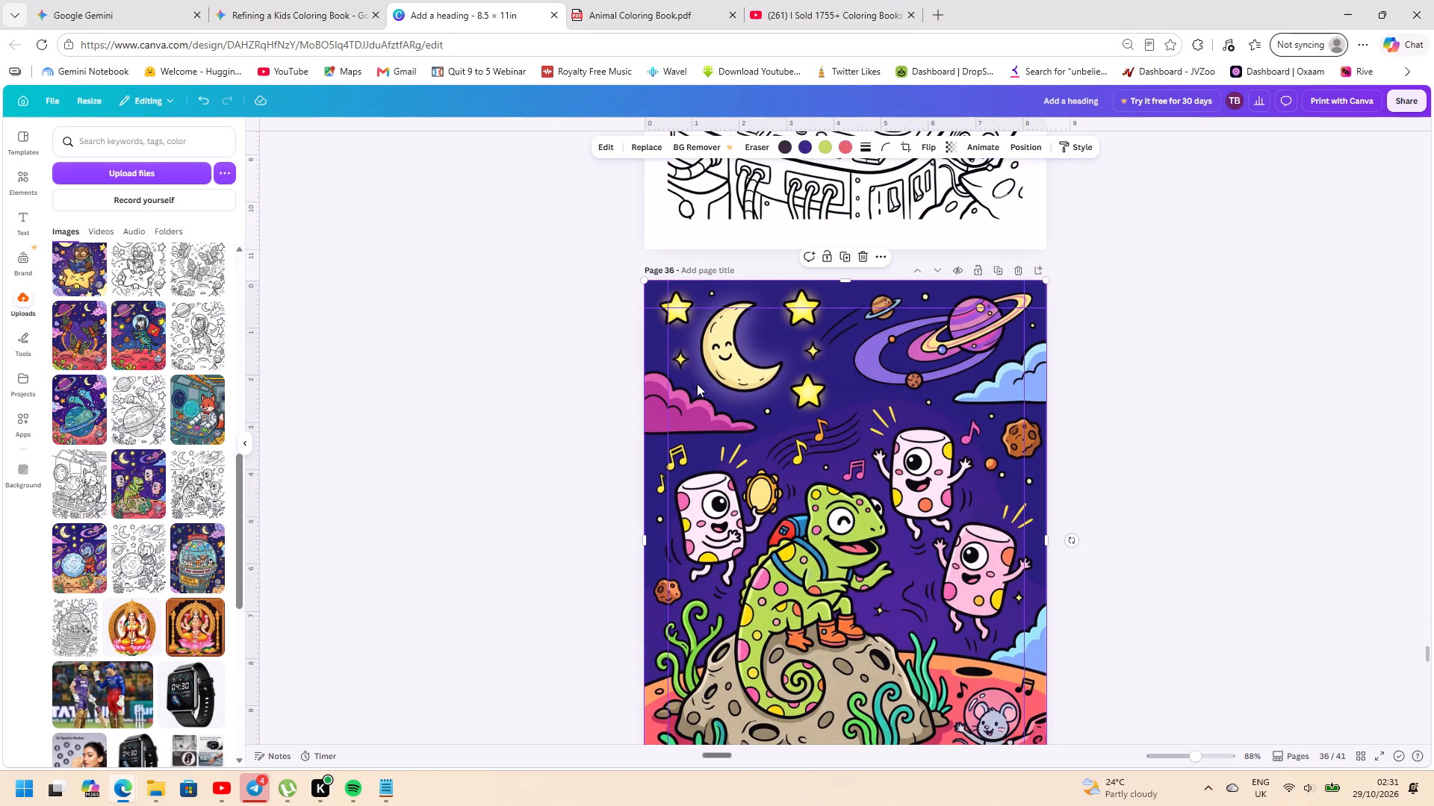
left_click_drag(647, 284, 655, 295)
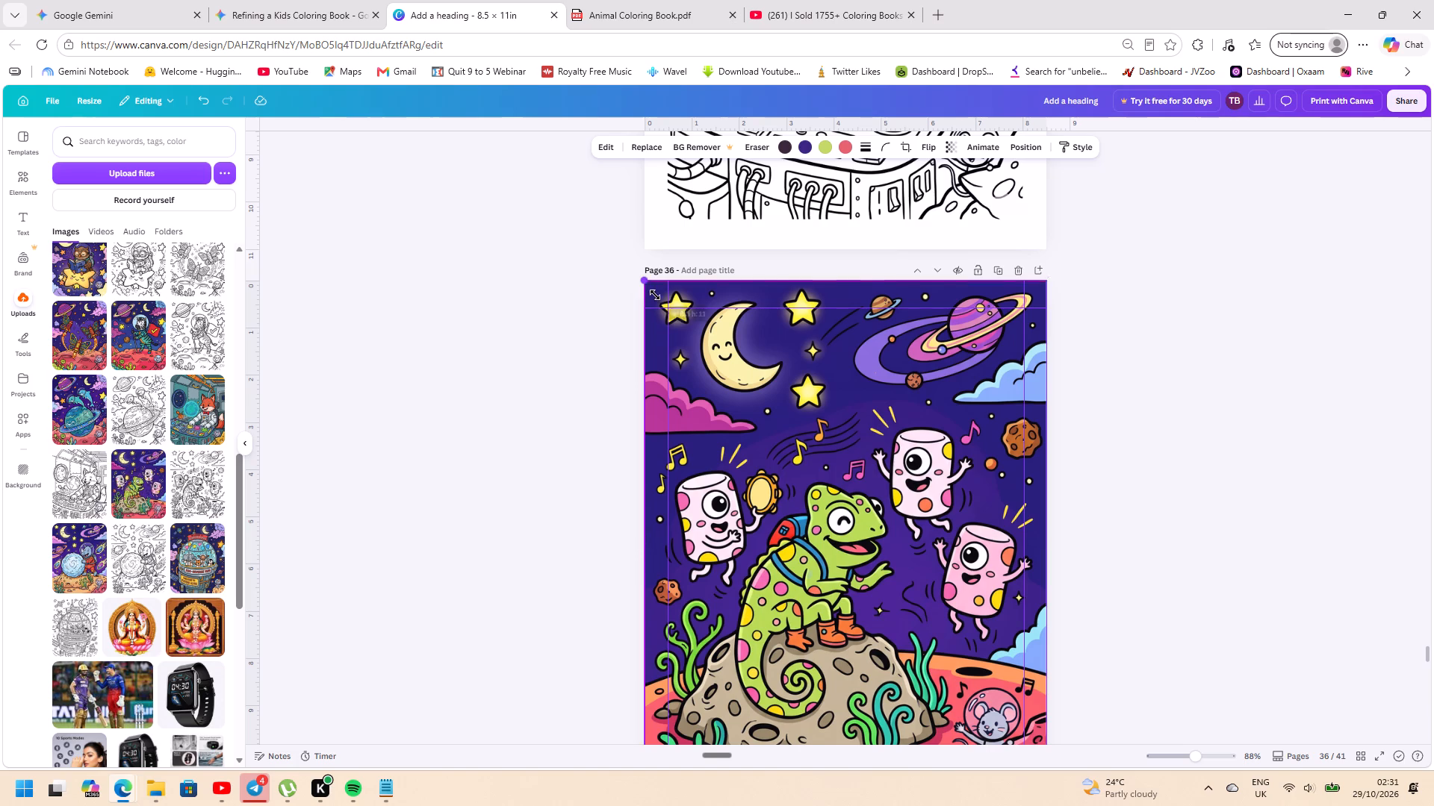
left_click_drag(655, 295, 677, 304)
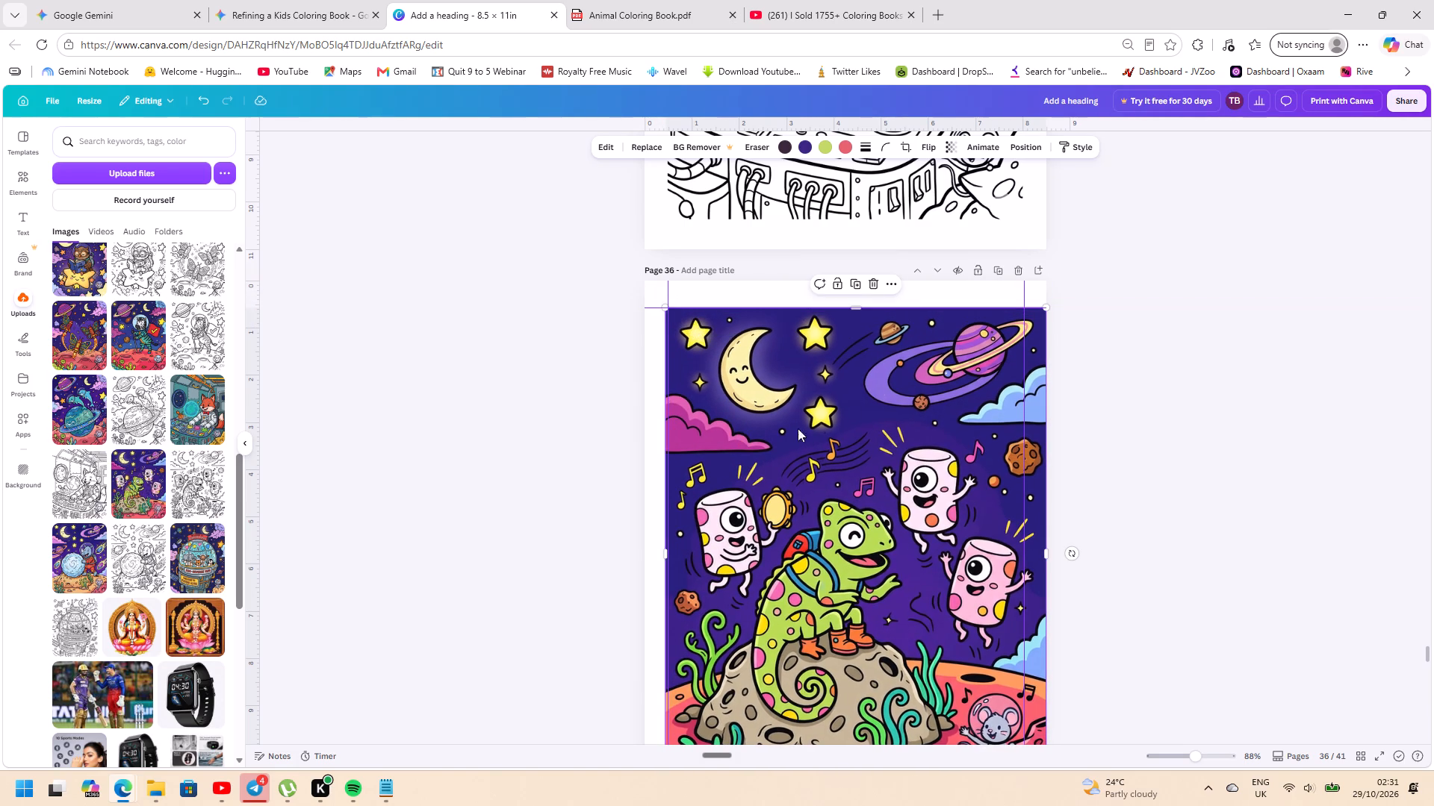
left_click_drag(1043, 309, 1026, 313)
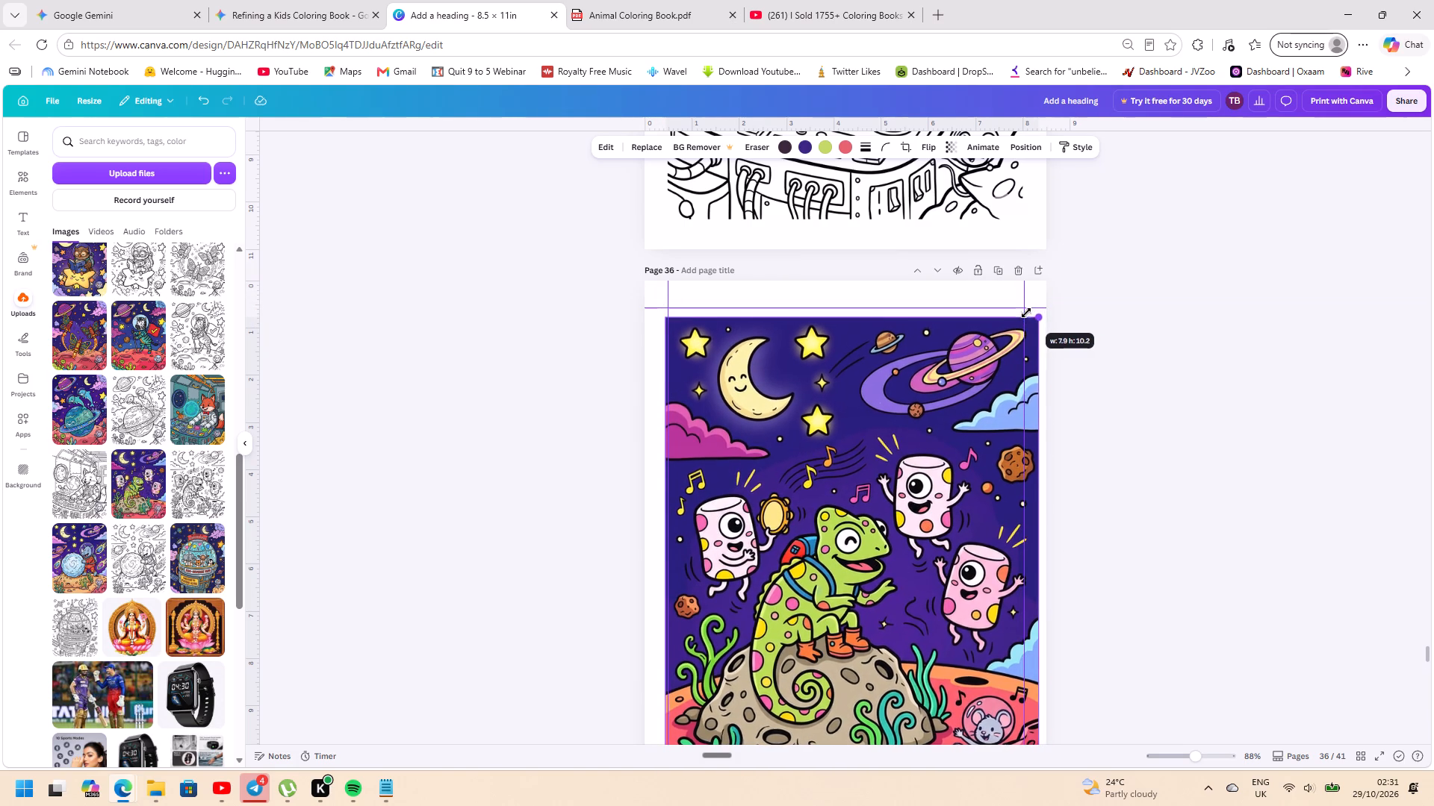
left_click_drag(1026, 313, 1030, 297)
scroll(892, 468, "down", 3)
left_click_drag(1044, 575, 1031, 566)
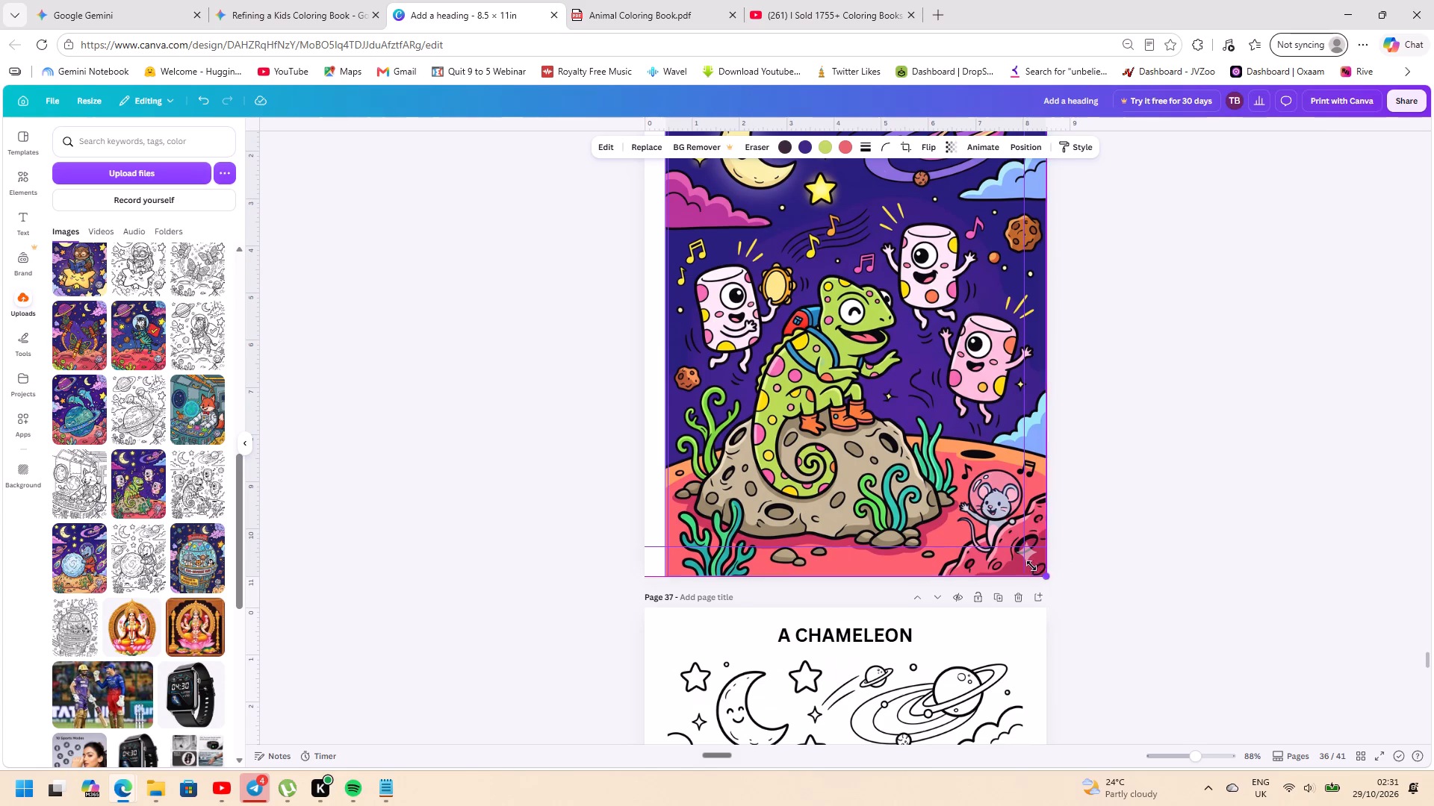
left_click_drag(1031, 566, 1021, 546)
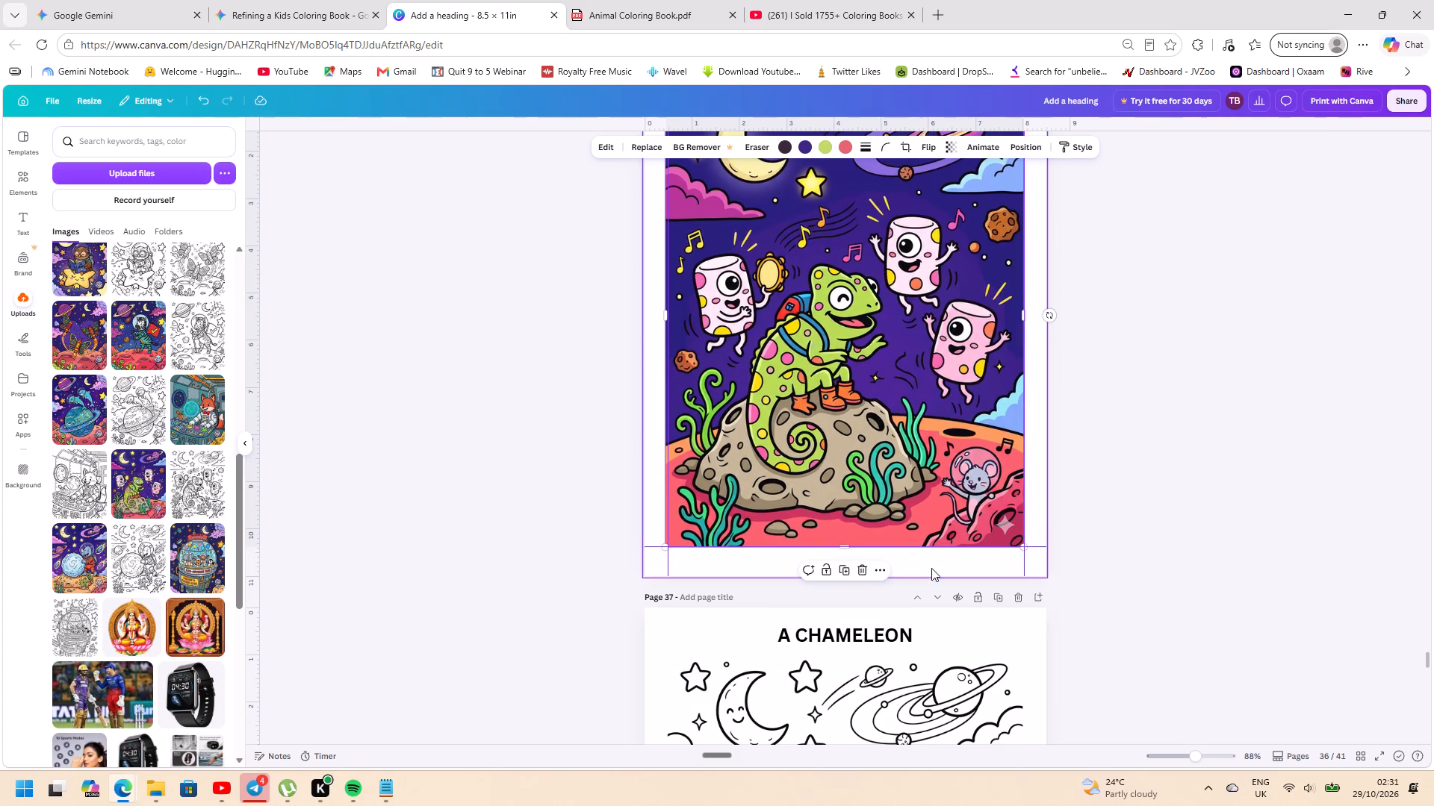
Pull the left edge of page 36's colored chameleon image in to the left margin guide.
left_click(667, 316)
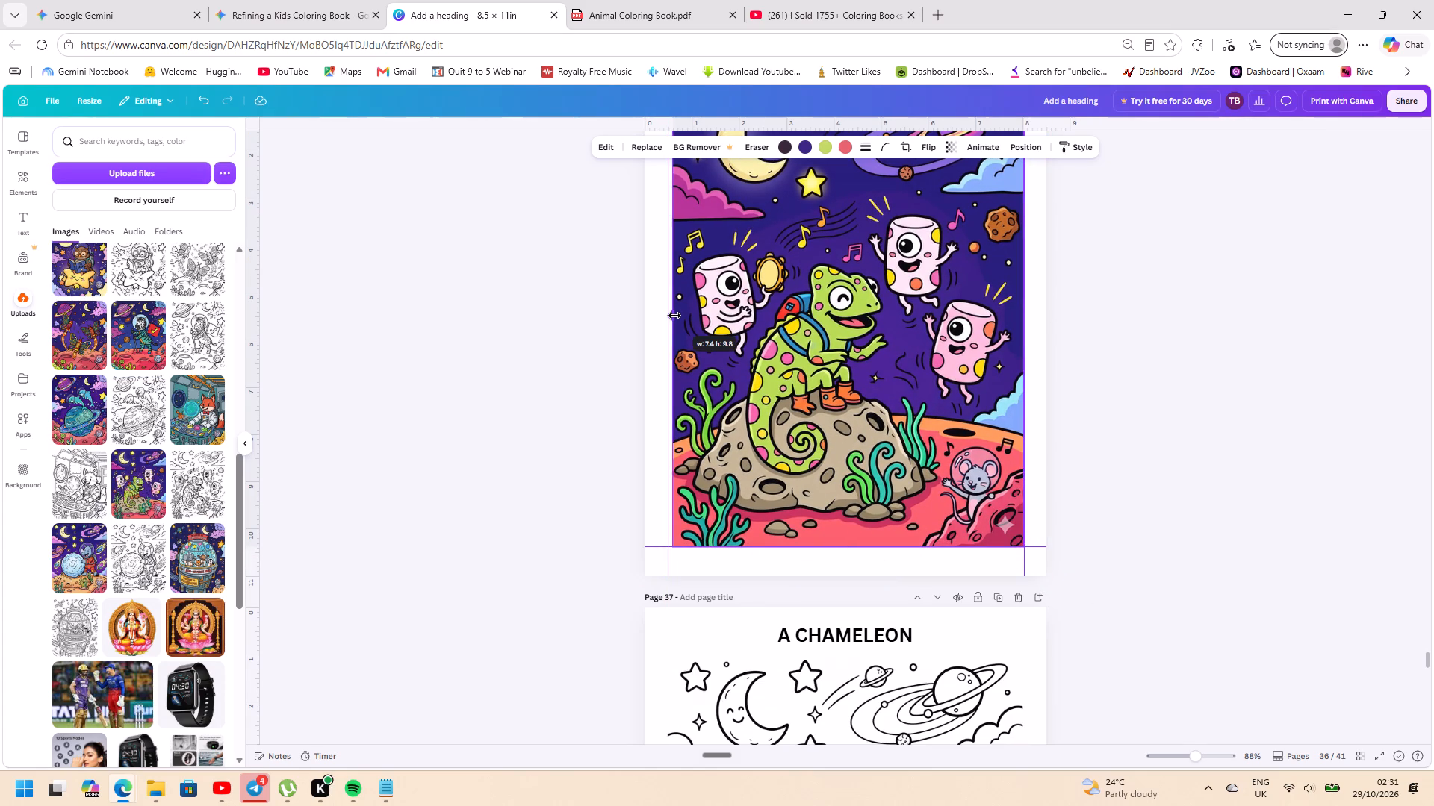
scroll(796, 495, "up", 2)
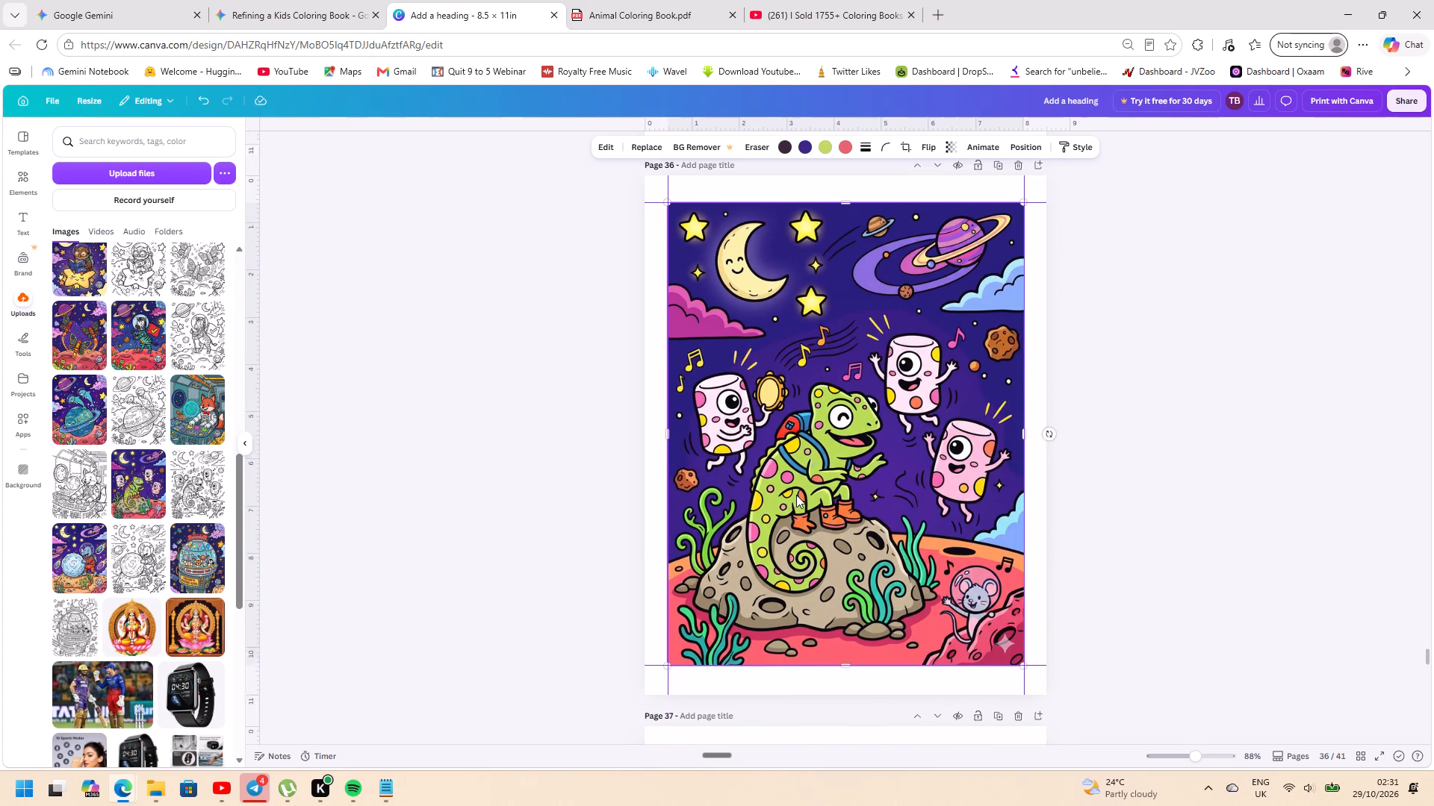
left_click(806, 428)
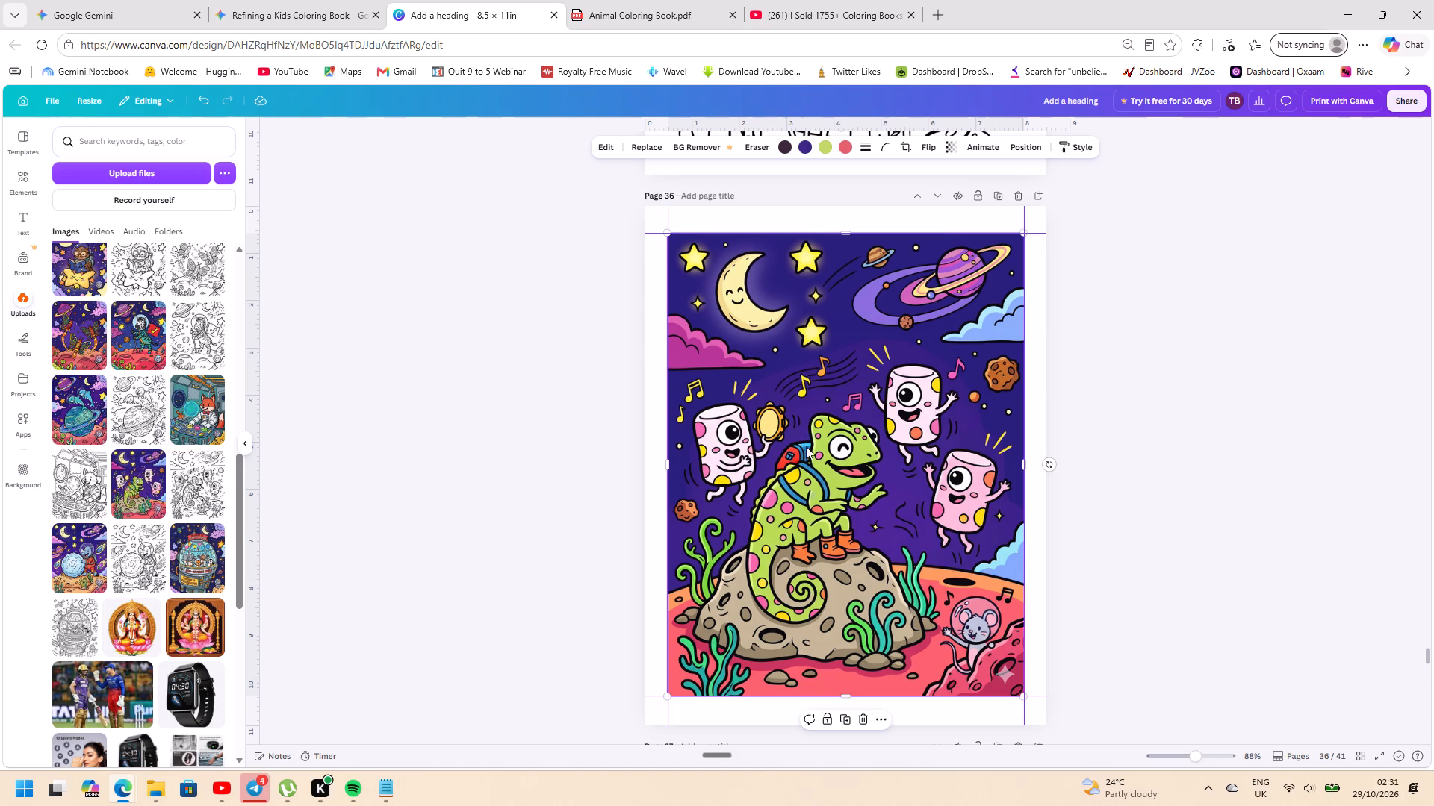
Compare how the fox images on pages 34 and 35 and the colored chameleon on page 36 sit against the margin guides.
scroll(804, 459, "up", 7)
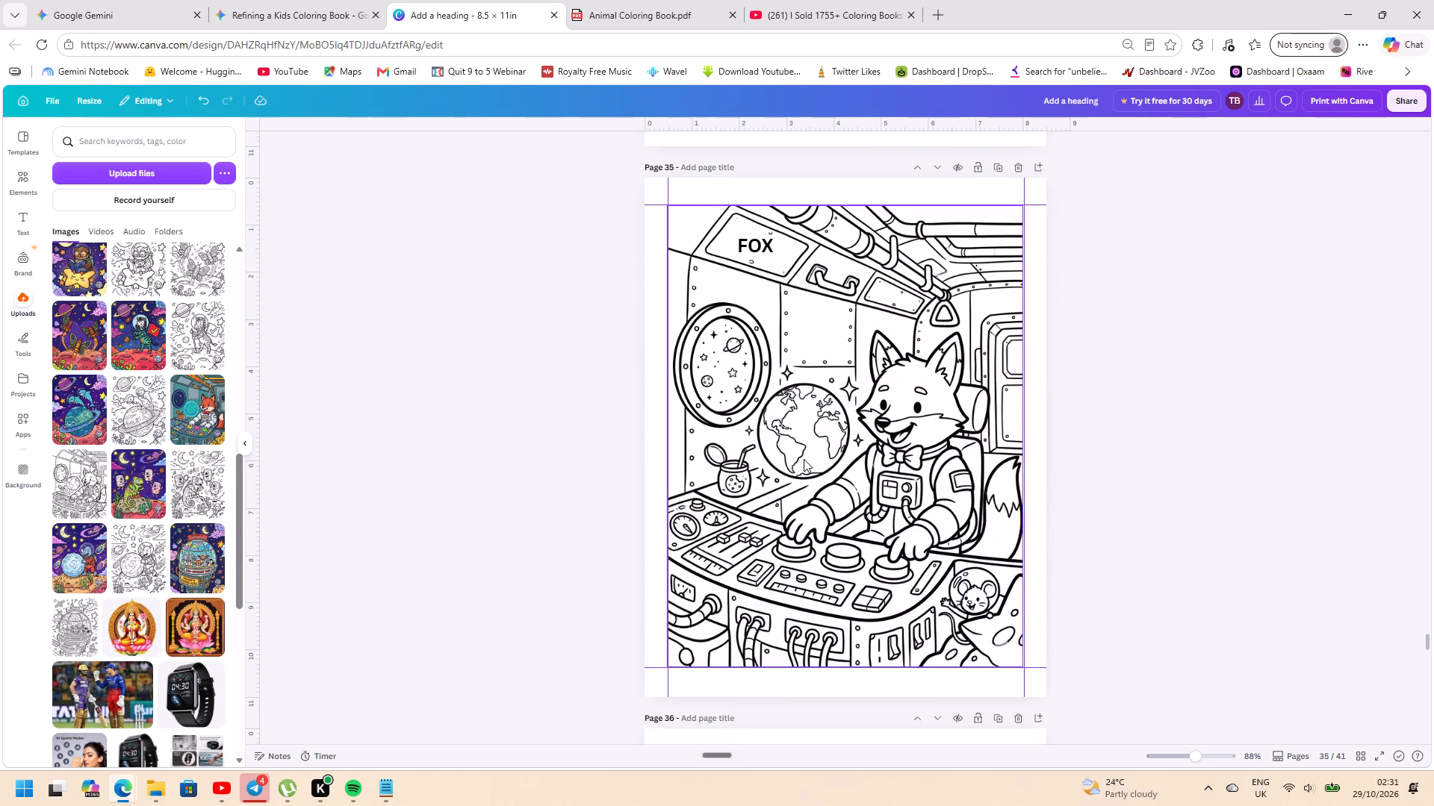
scroll(804, 459, "down", 2)
scroll(804, 460, "up", 5)
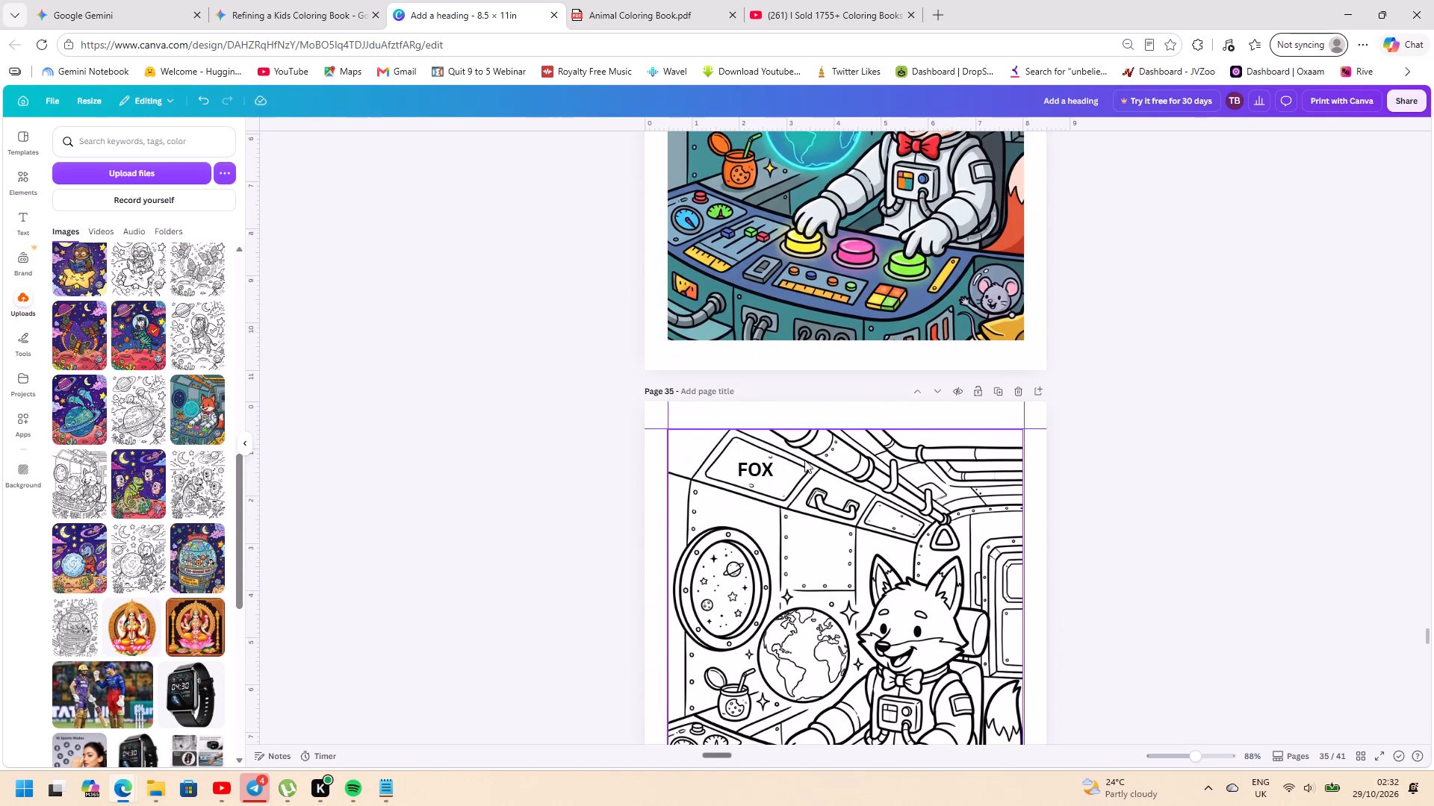
scroll(804, 460, "down", 1)
scroll(804, 460, "up", 6)
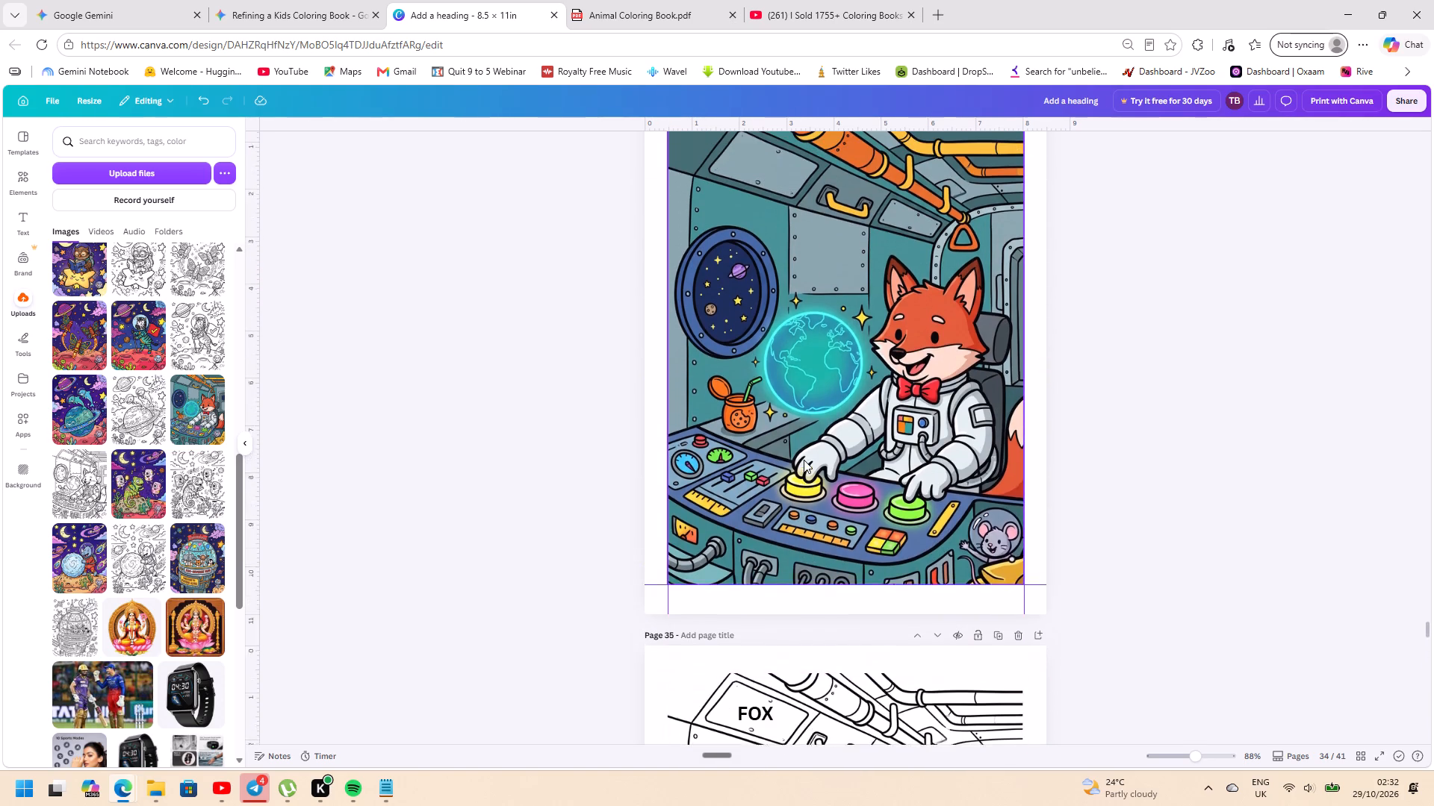
scroll(803, 460, "down", 9)
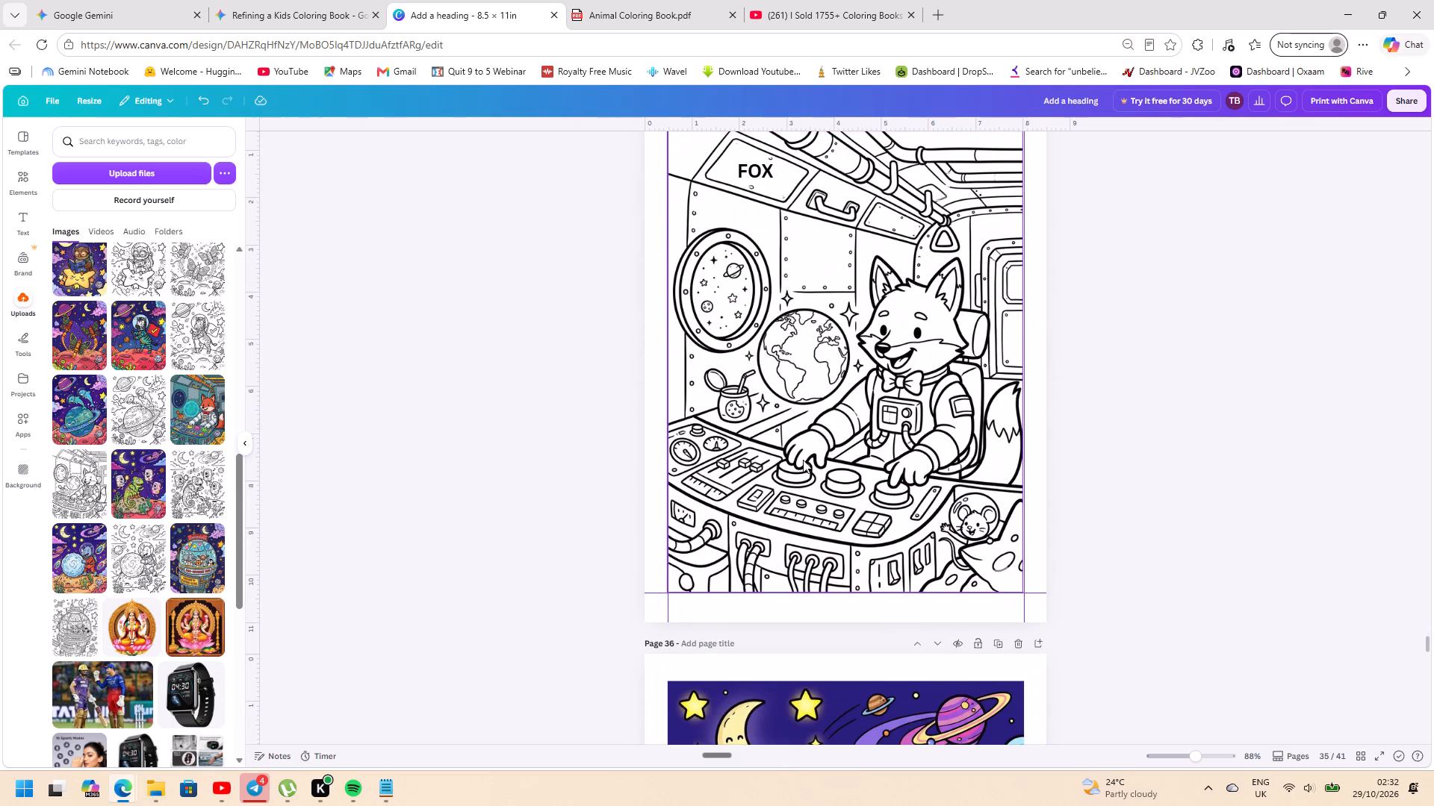
scroll(803, 460, "up", 3)
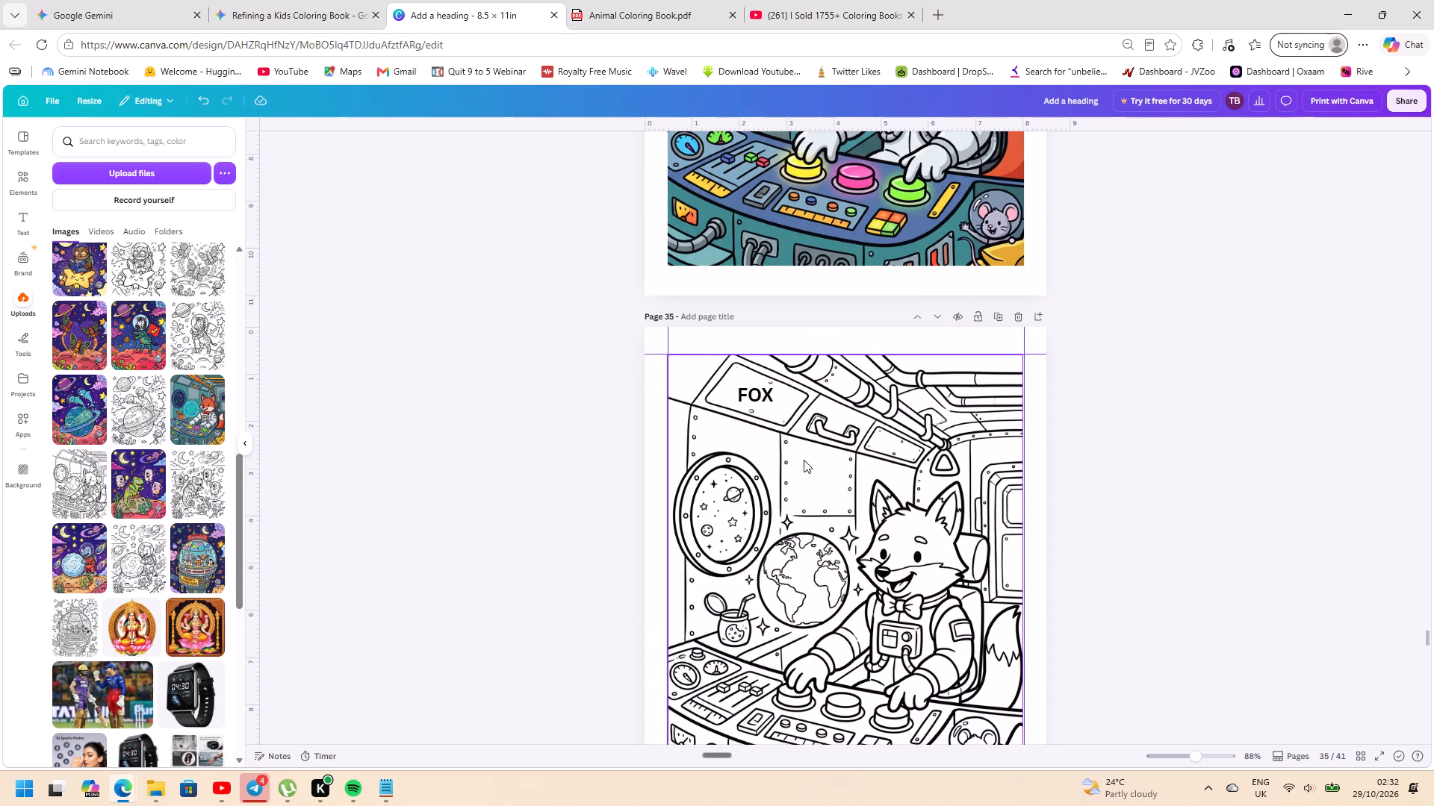
Reposition page 35's fox line art and adjust its top, bottom, left and right edges to meet the margin guides.
left_click_drag(813, 445, 813, 459)
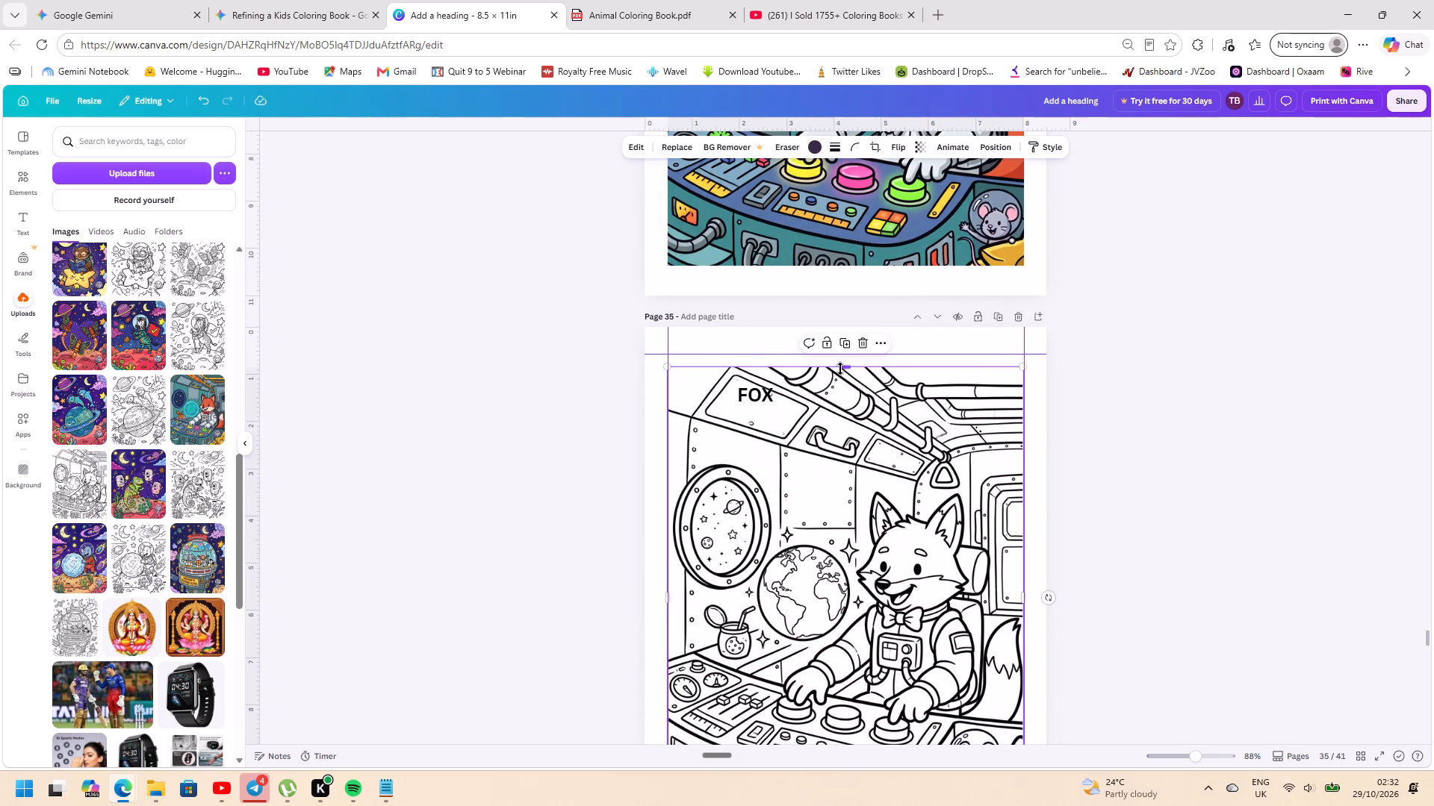
left_click_drag(840, 369, 840, 362)
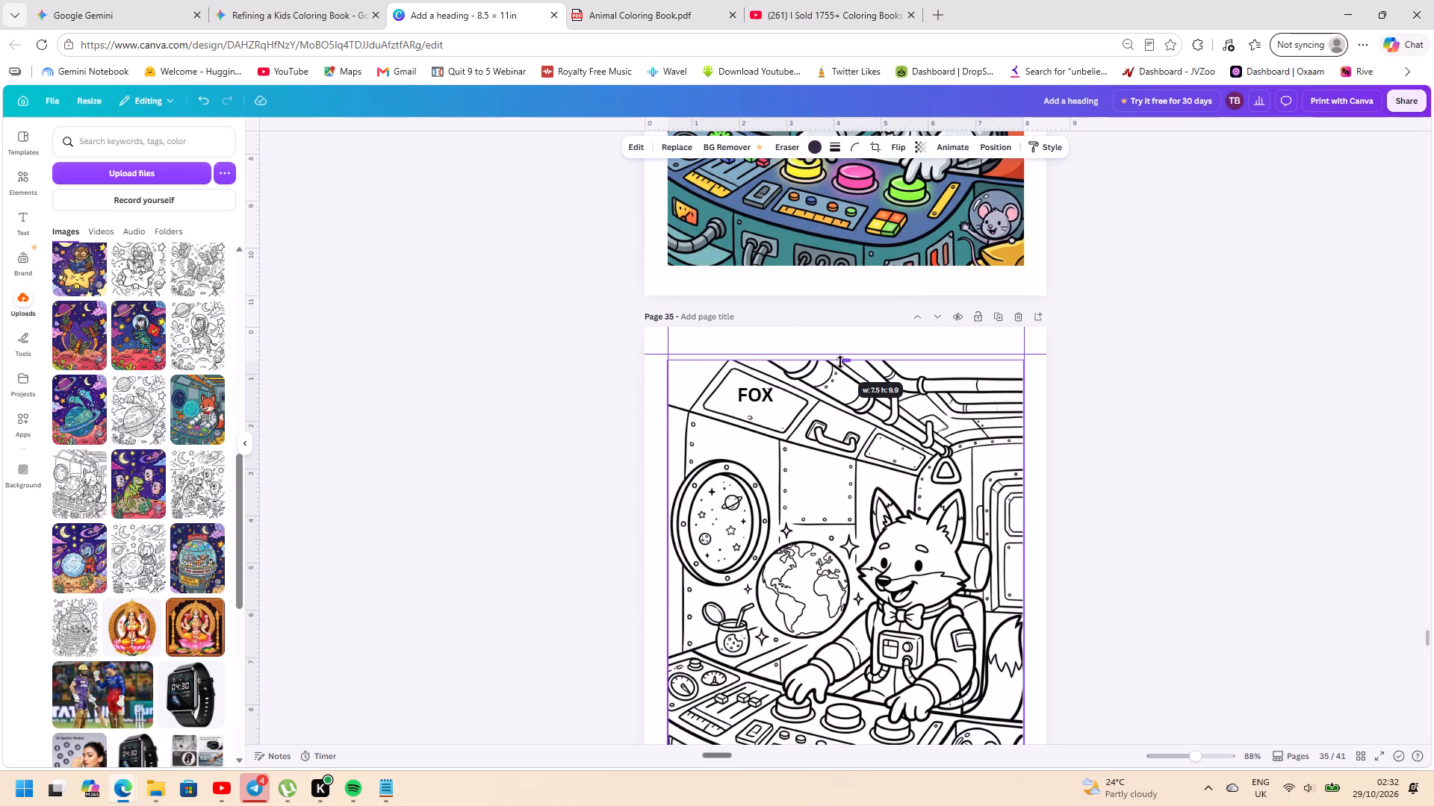
left_click_drag(840, 362, 840, 361)
left_click(811, 439)
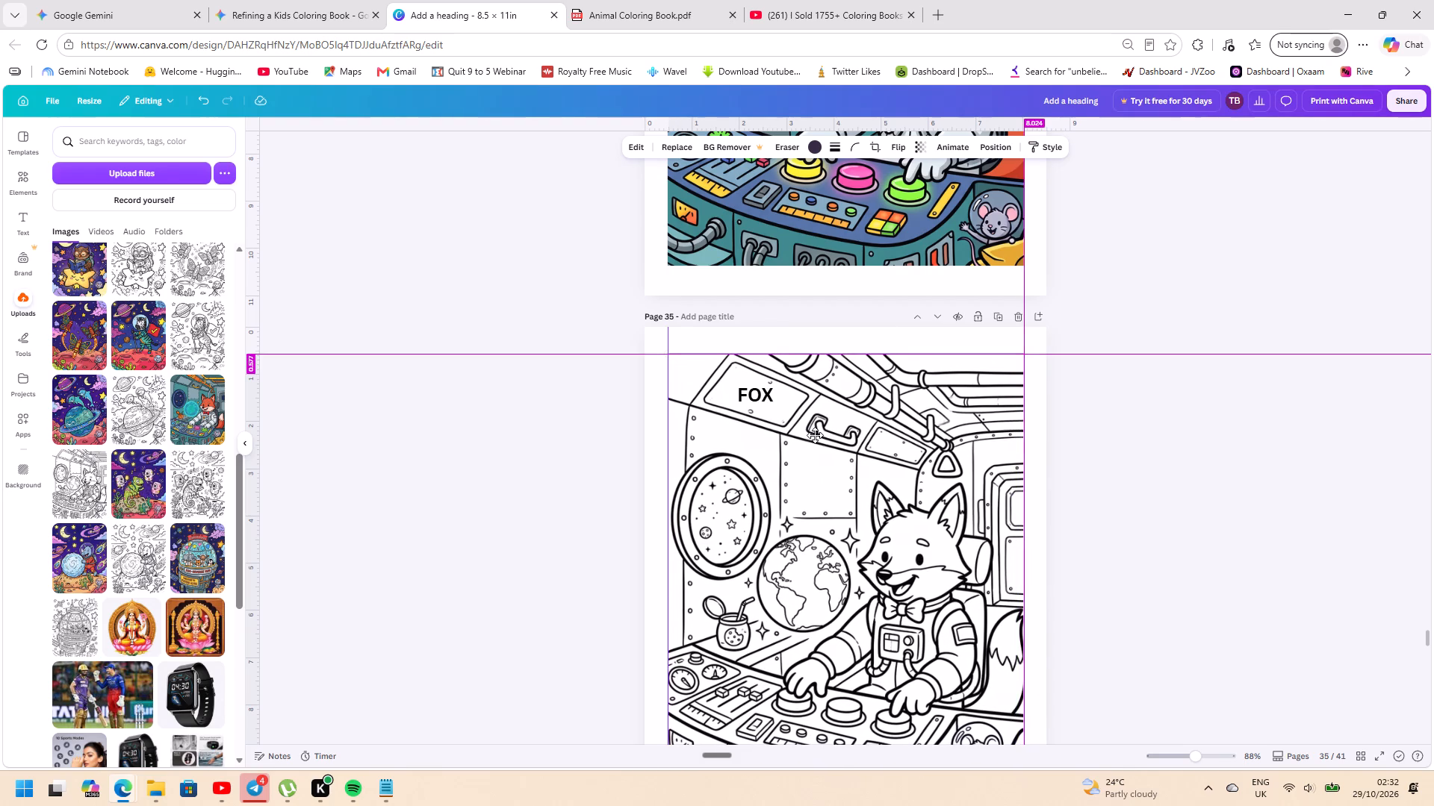
scroll(811, 443, "down", 2)
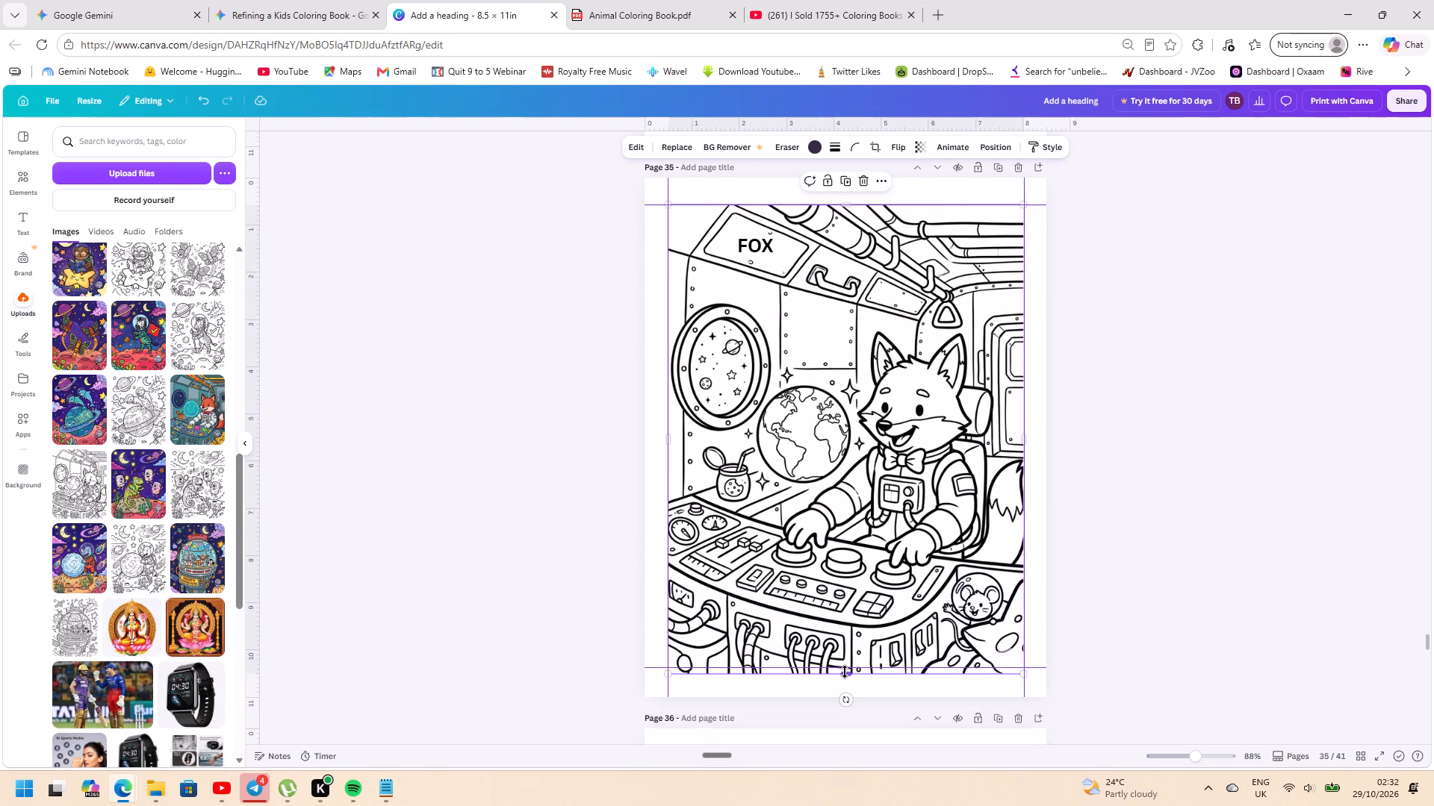
left_click(845, 672)
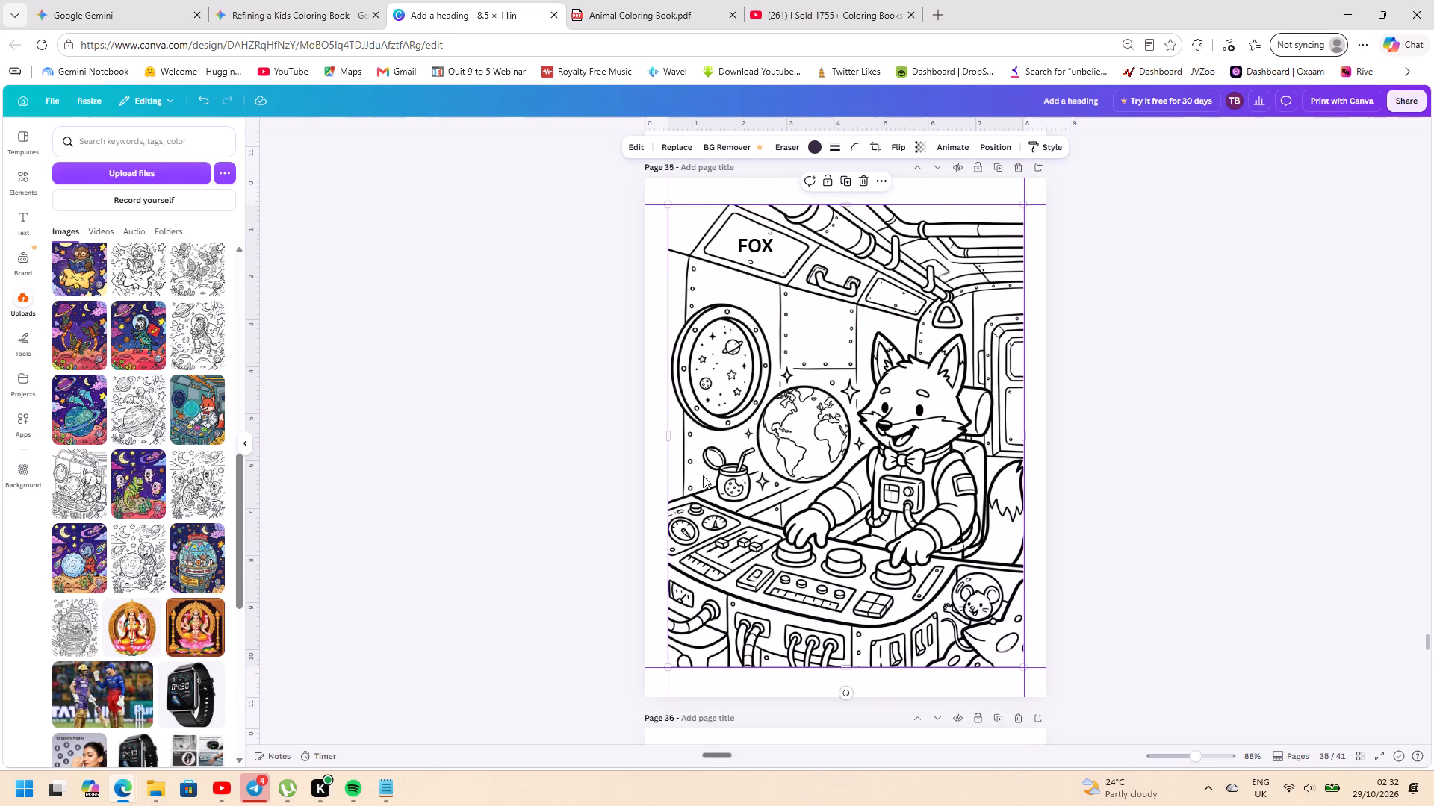
left_click(668, 434)
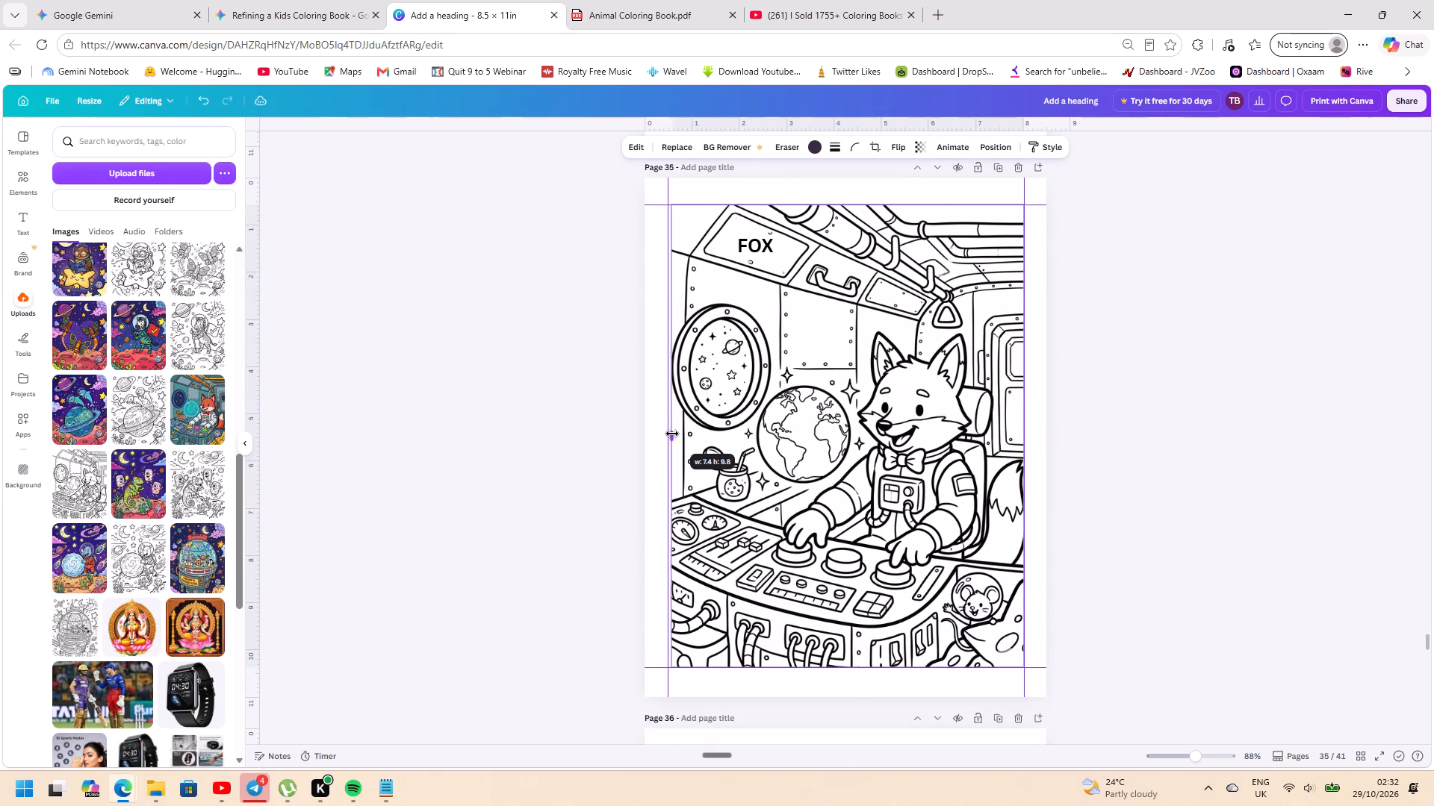
left_click(1022, 434)
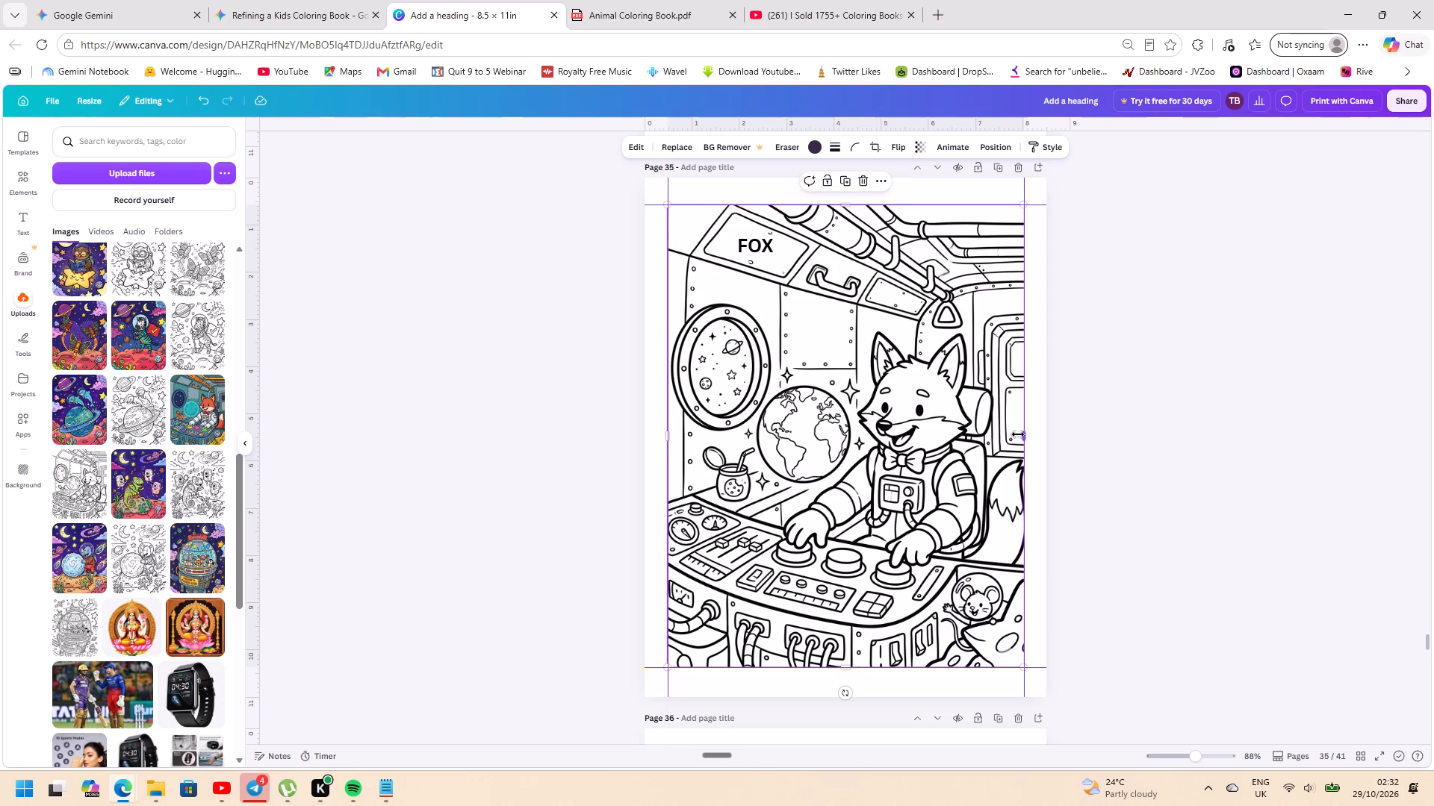
Shift and resize page 34's colored fox image so its top, bottom and right edges meet the margin guides, about 9.8 in high.
scroll(898, 470, "up", 5)
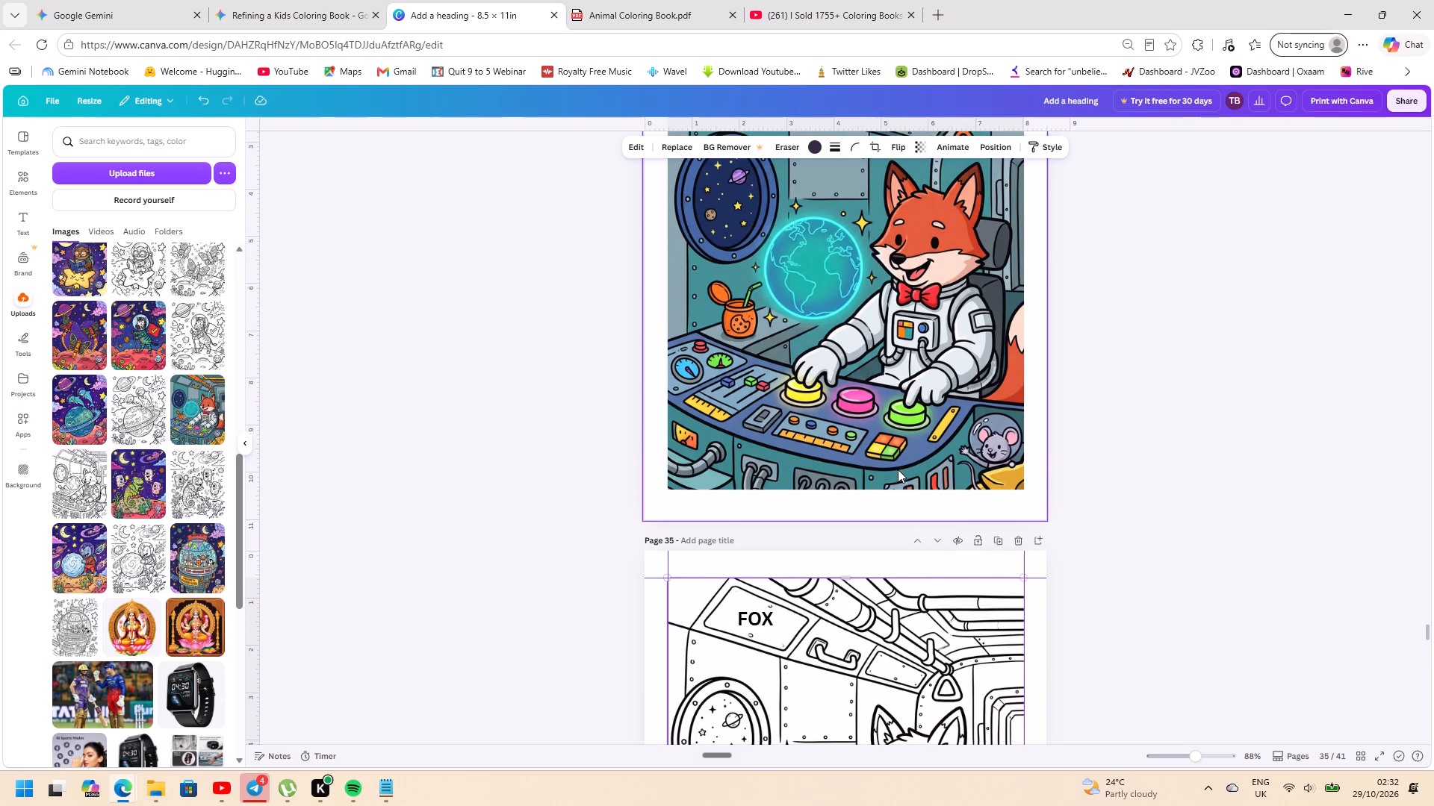
scroll(896, 472, "down", 5)
scroll(898, 474, "up", 6)
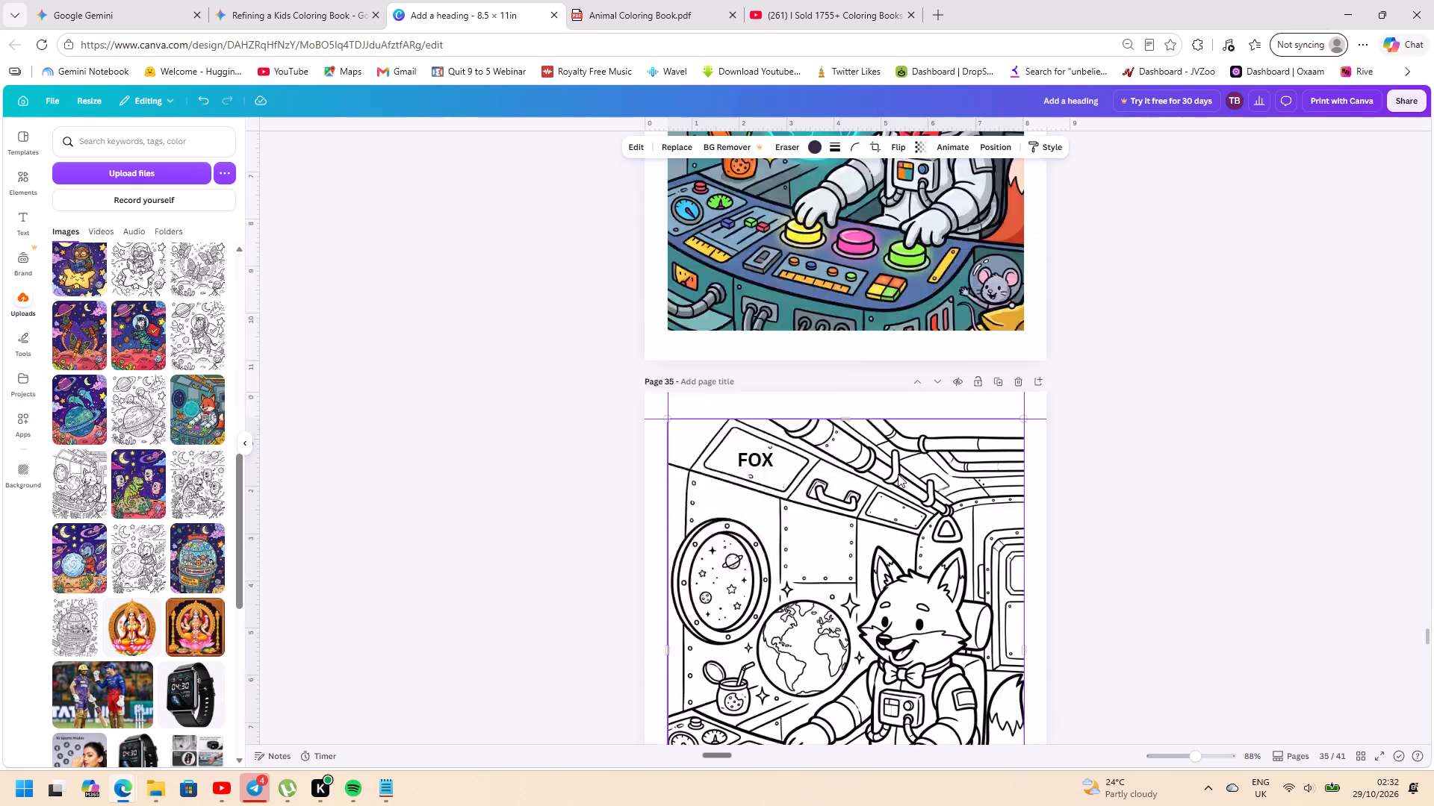
scroll(898, 474, "up", 2)
left_click_drag(878, 449, 878, 462)
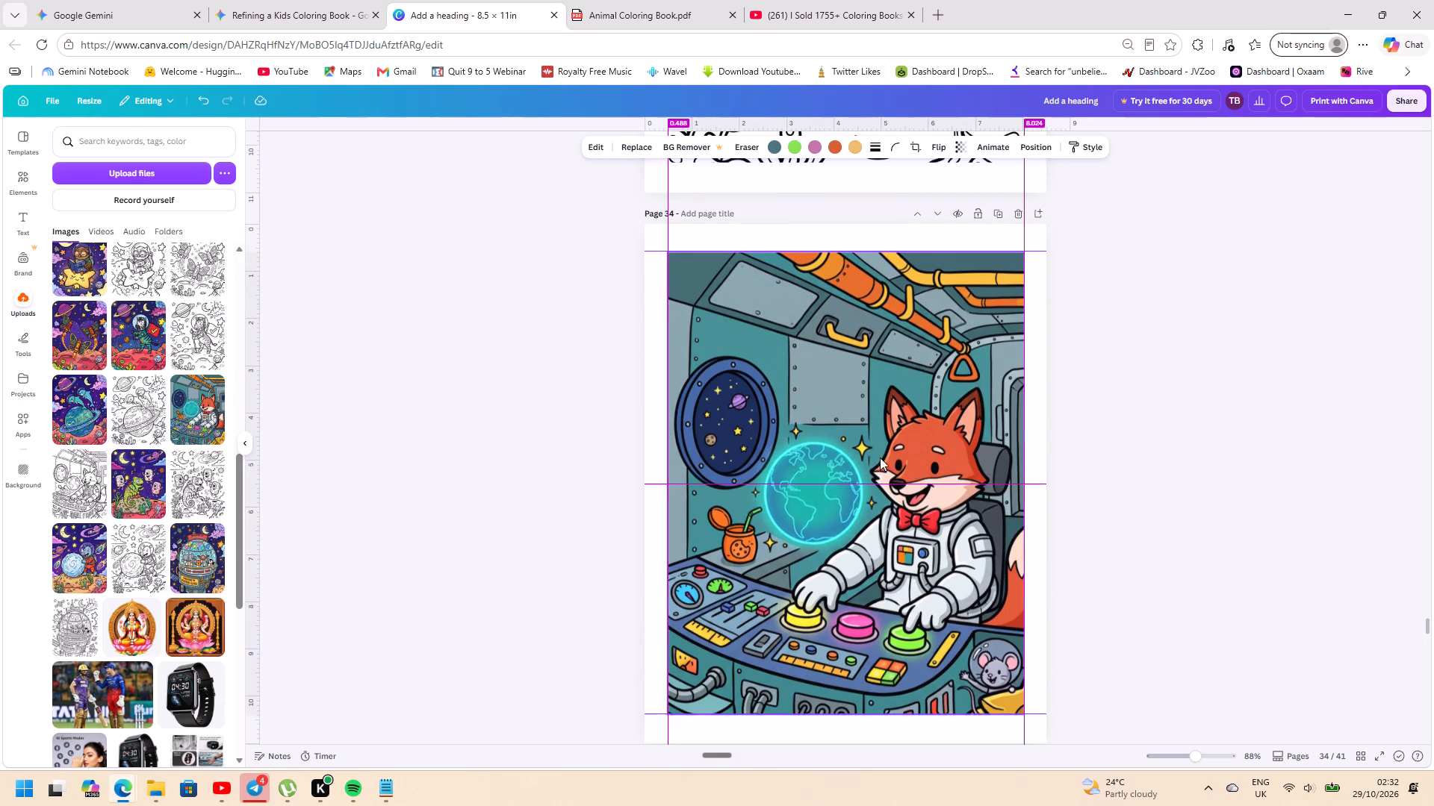
left_click_drag(847, 267, 848, 260)
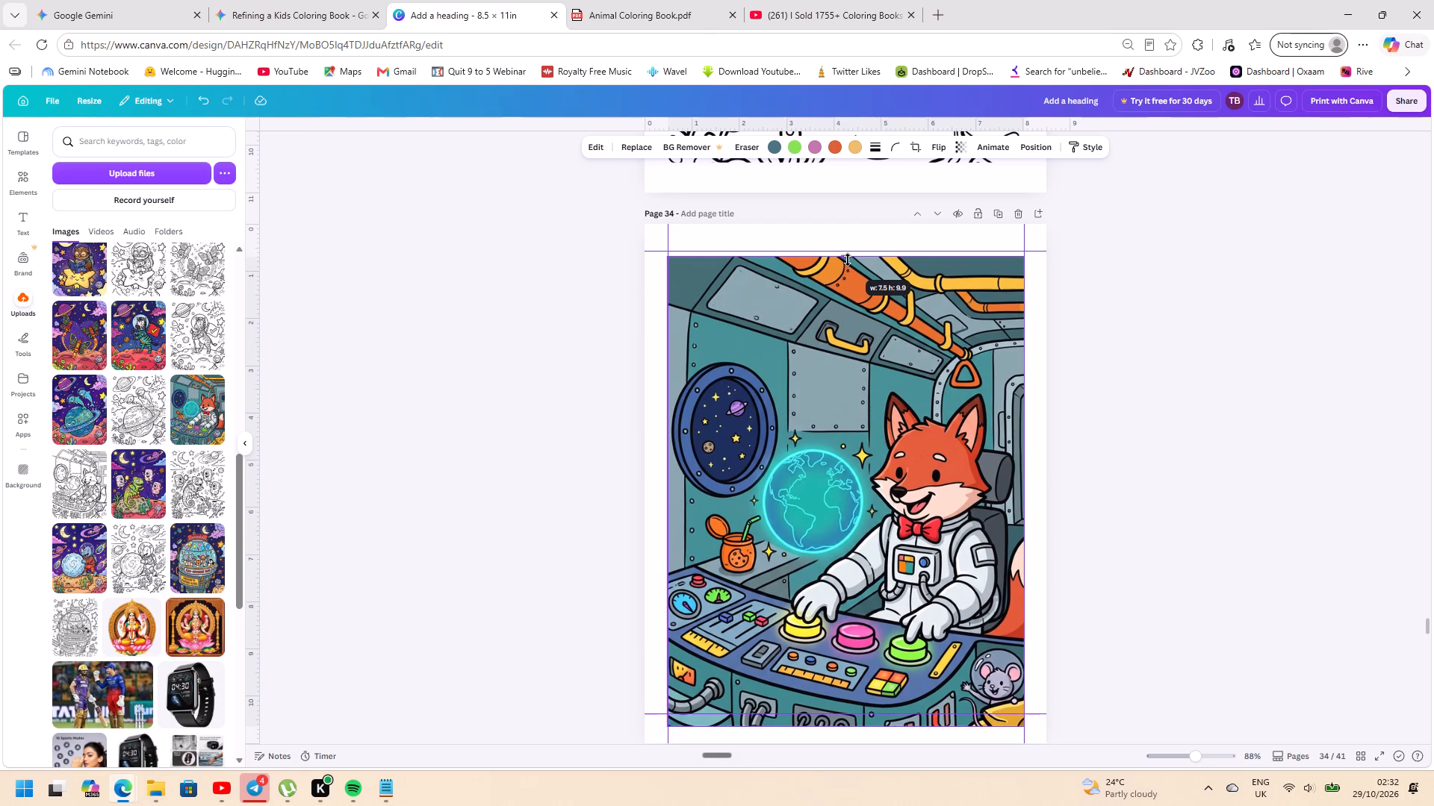
left_click_drag(848, 260, 852, 254)
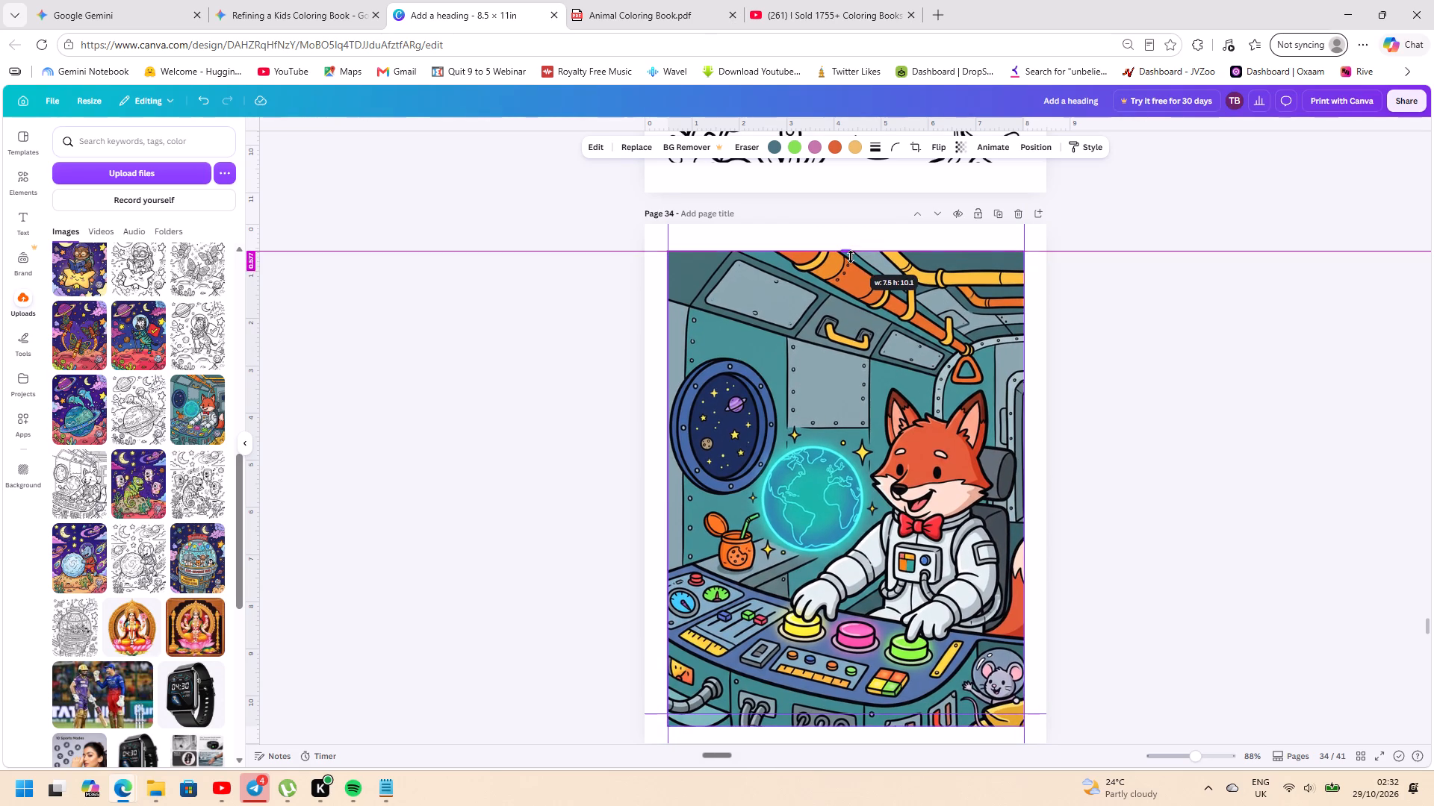
left_click(768, 376)
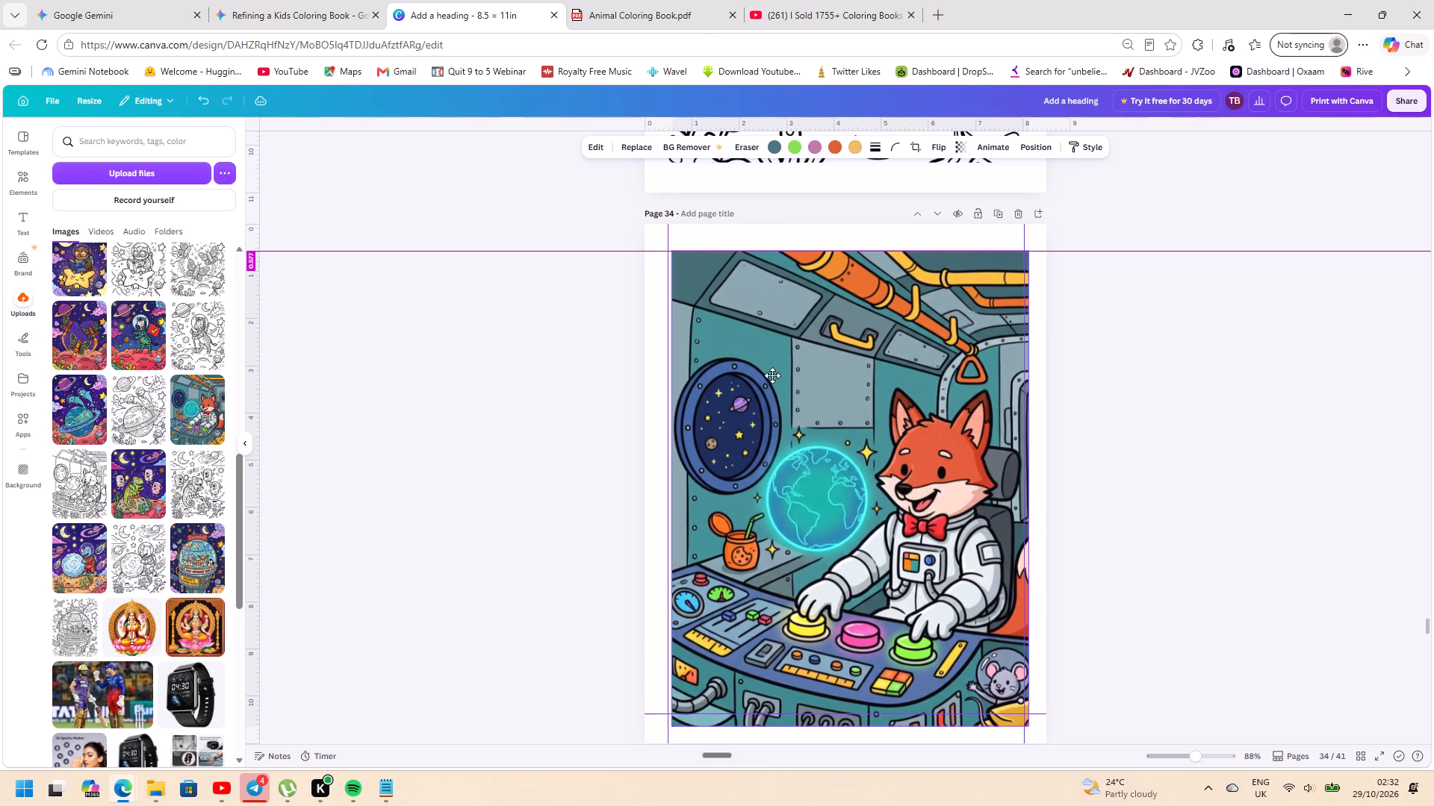
left_click(1023, 485)
scroll(939, 506, "down", 2)
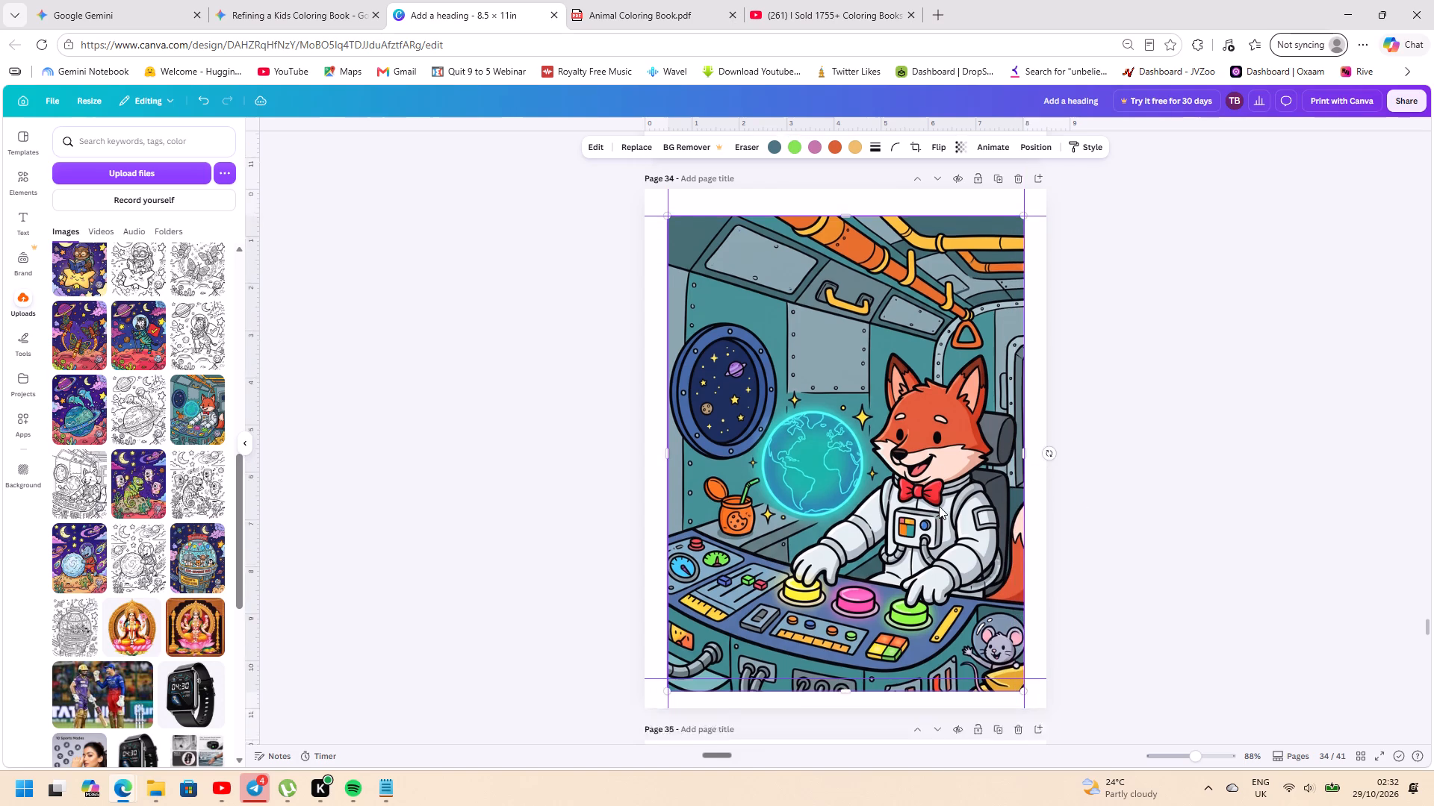
left_click_drag(1021, 575, 1015, 559)
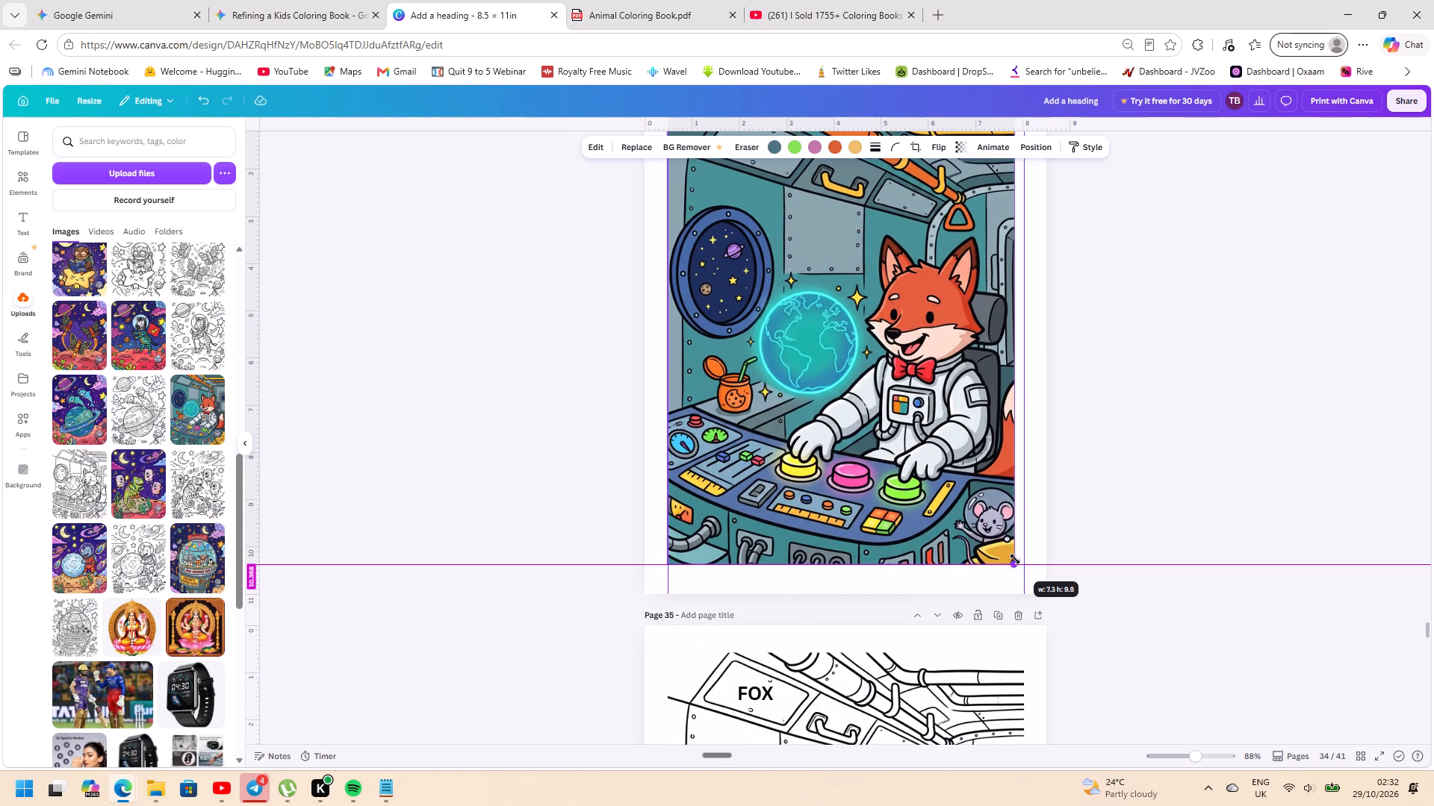
left_click_drag(1015, 559, 1019, 558)
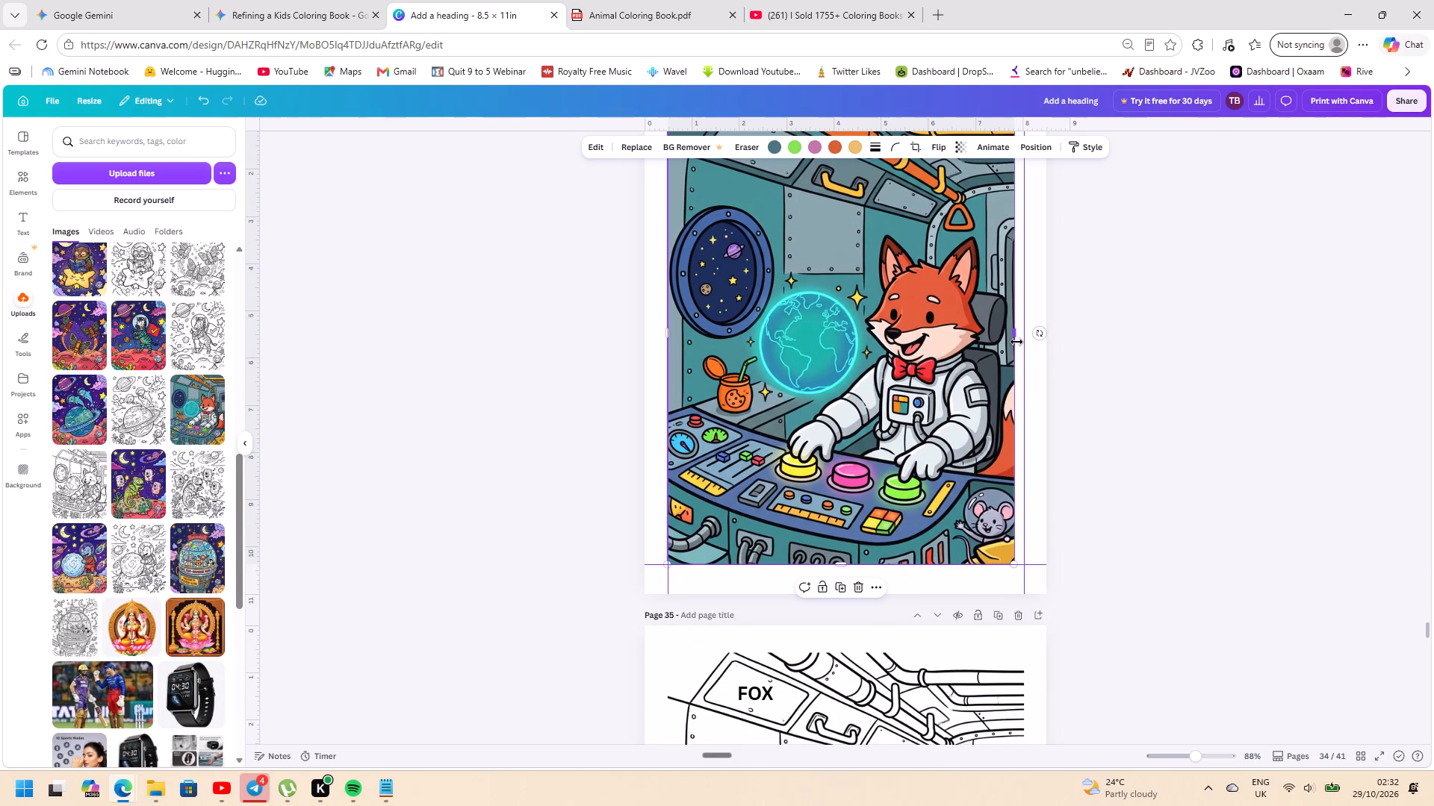
left_click_drag(1016, 339, 1026, 339)
left_click(930, 402)
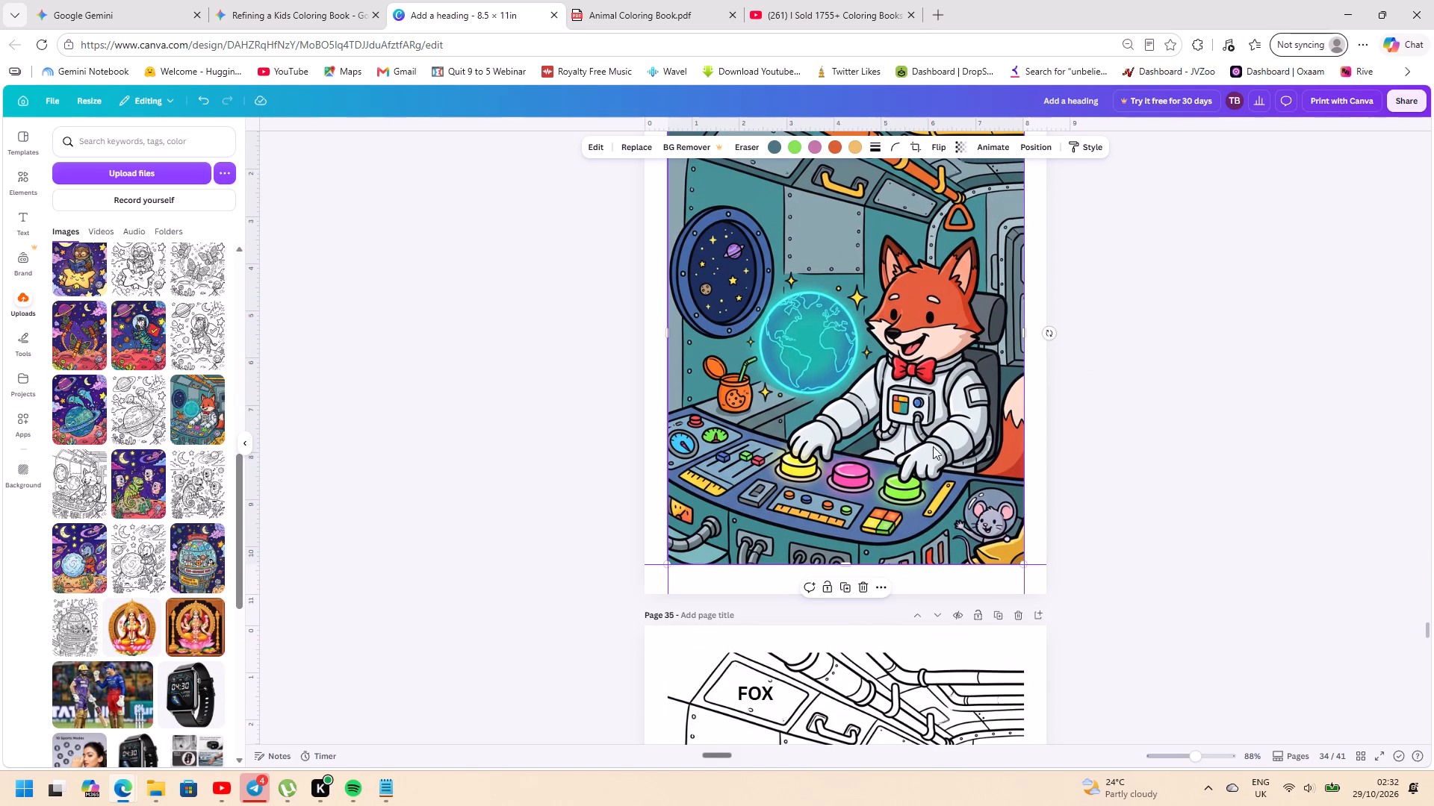
Check the edges of the images on pages 34, 35 and 36 against the margin guides.
scroll(928, 491, "up", 3)
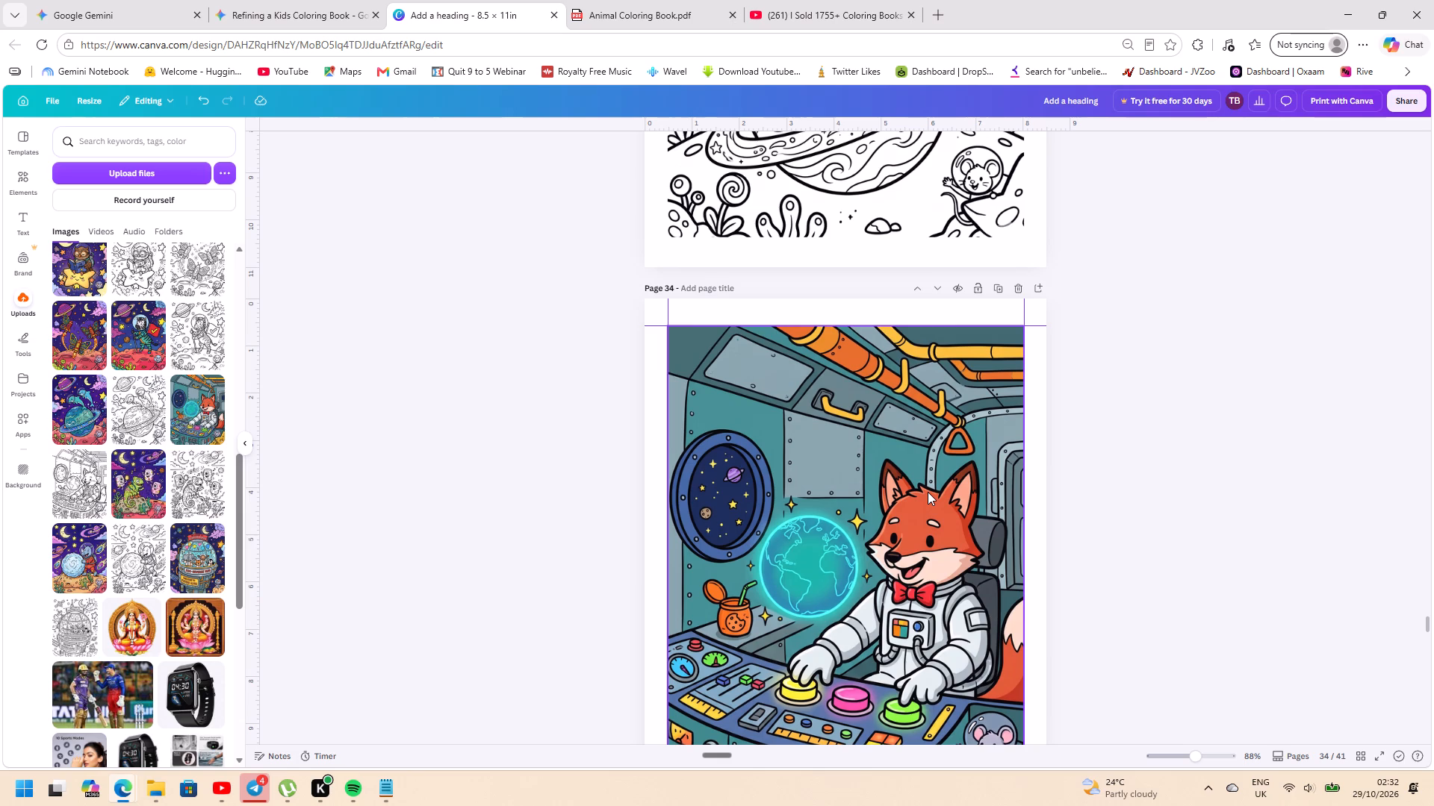
left_click(844, 372)
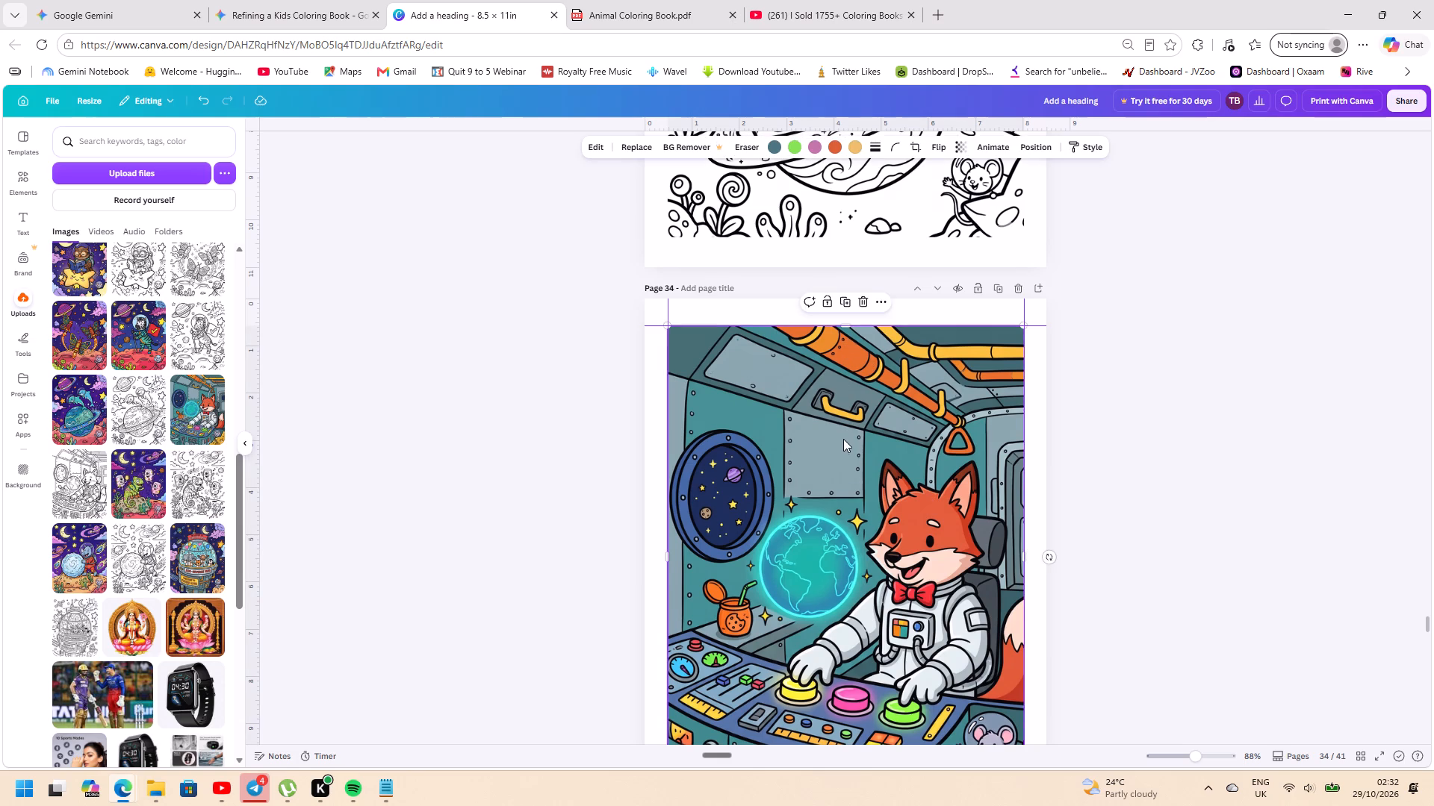
scroll(842, 440, "down", 11)
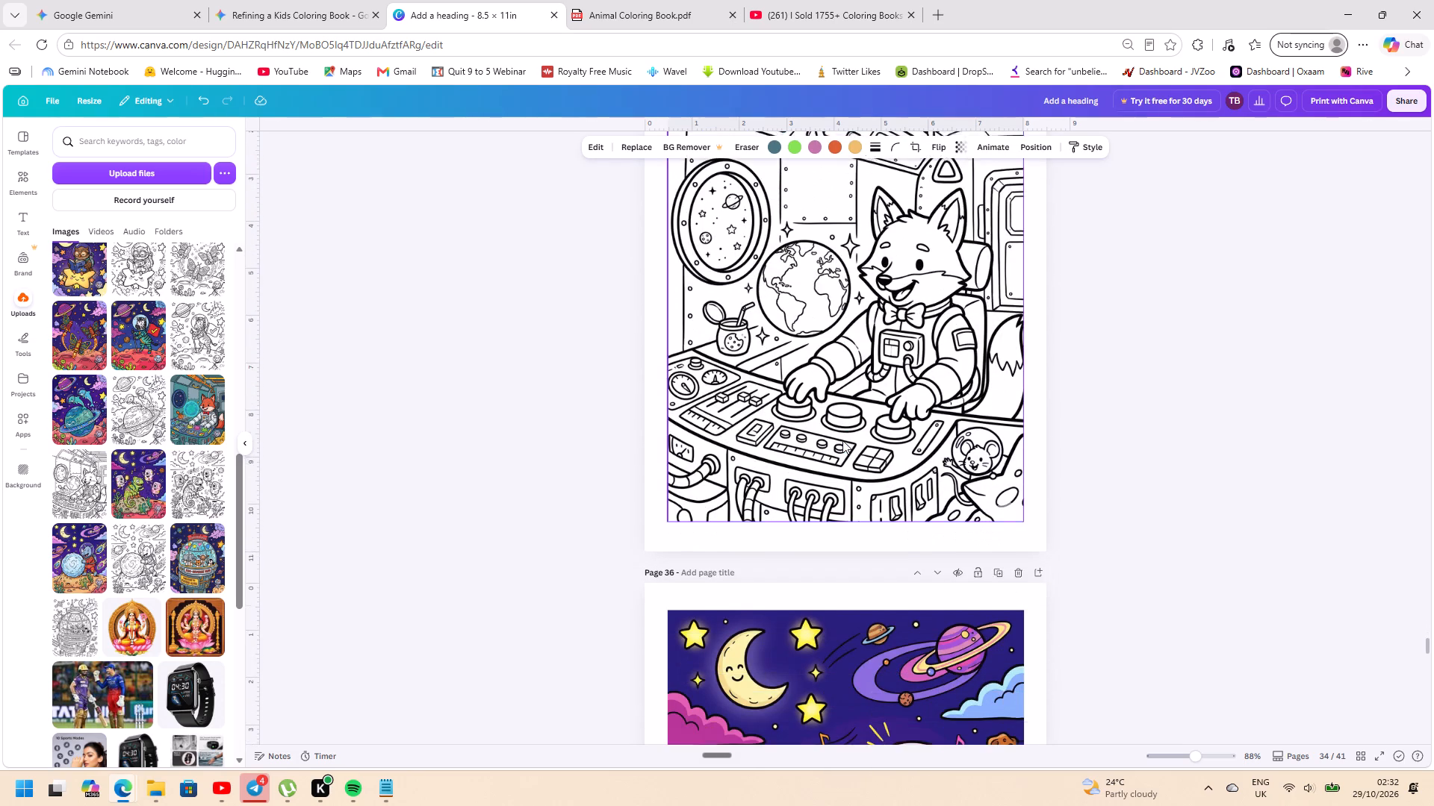
scroll(842, 440, "down", 5)
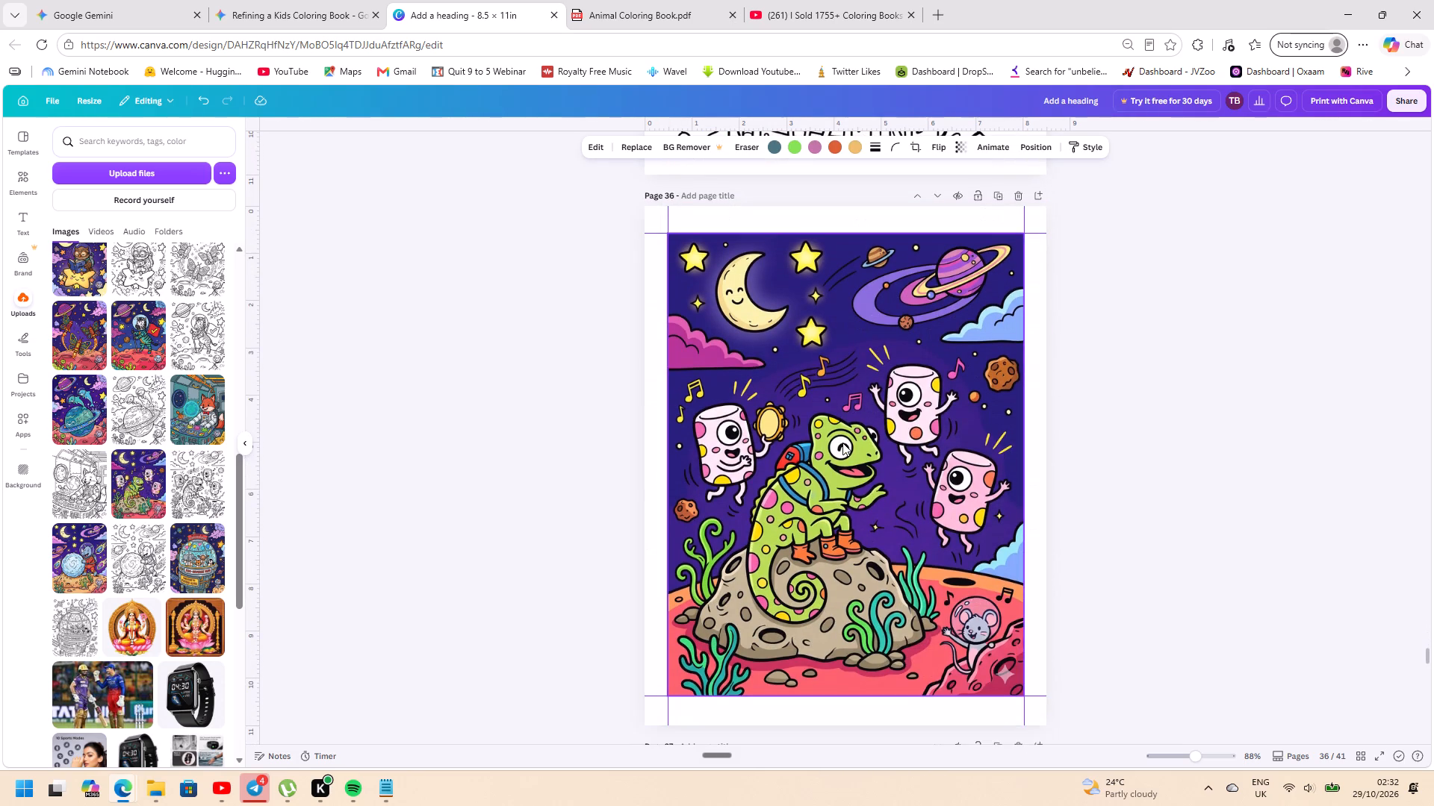
scroll(842, 444, "up", 9)
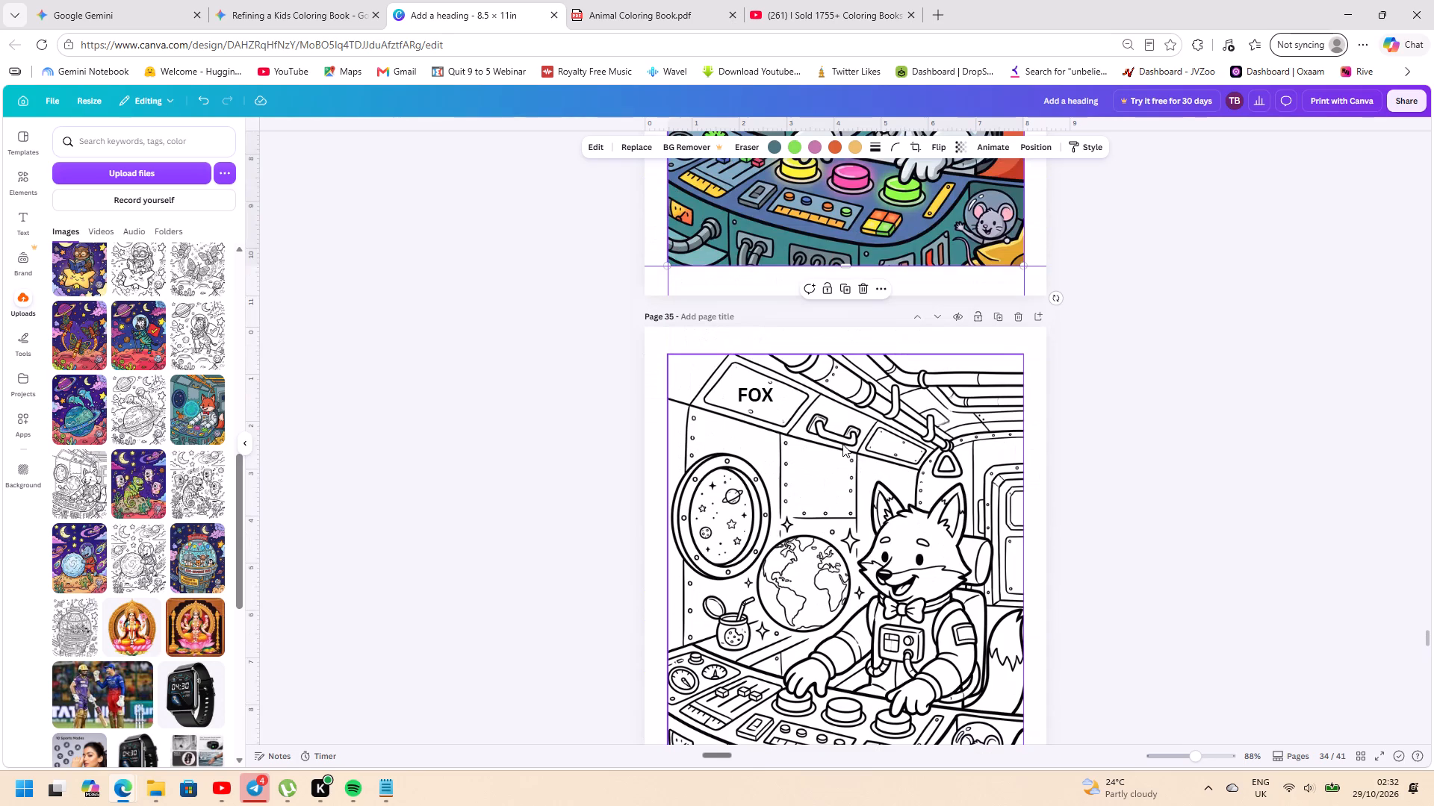
left_click(842, 444)
scroll(842, 477, "down", 7)
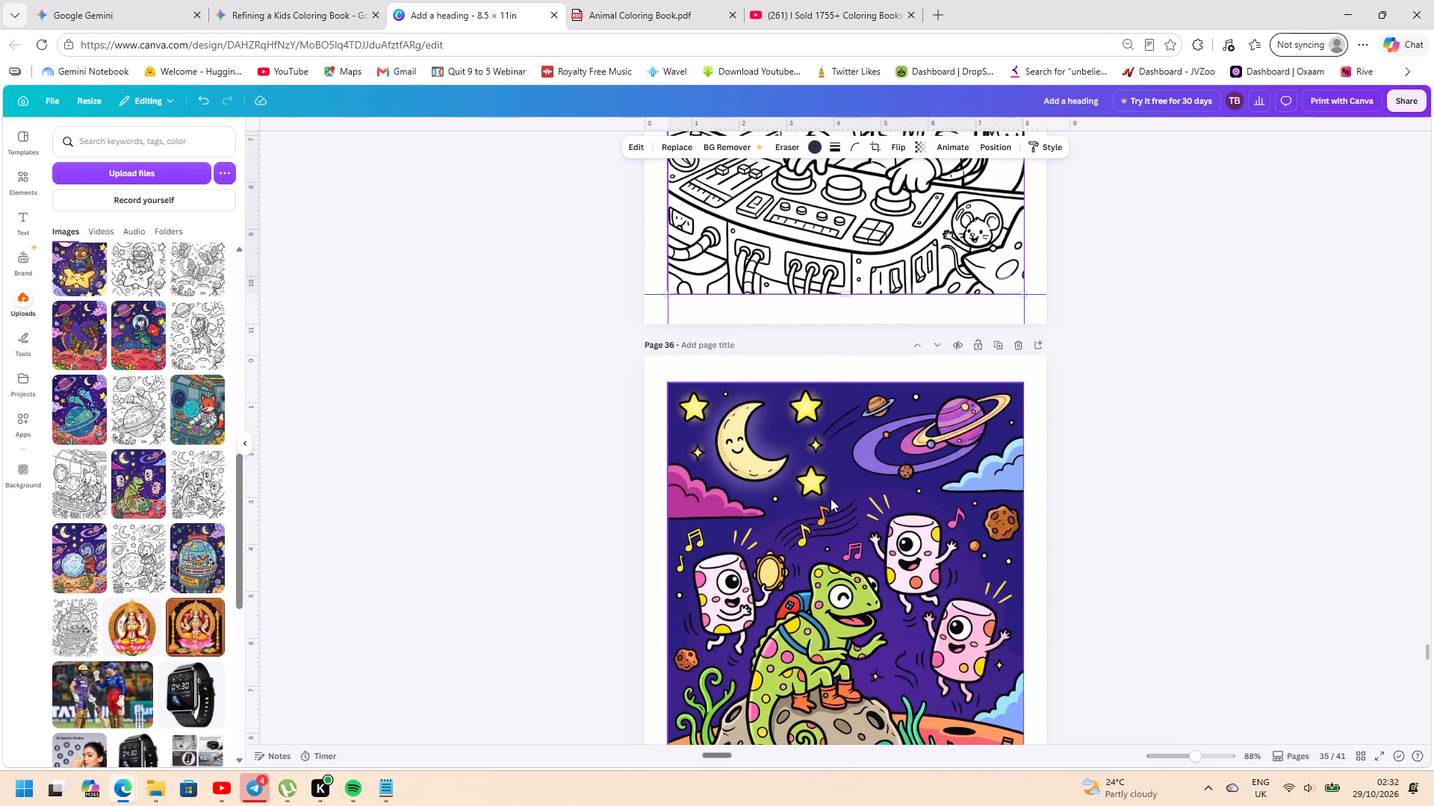
Align the left and right edges of page 36's colored chameleon image with the side margin guides, about 7.5 in wide.
left_click(831, 499)
scroll(829, 513, "down", 6)
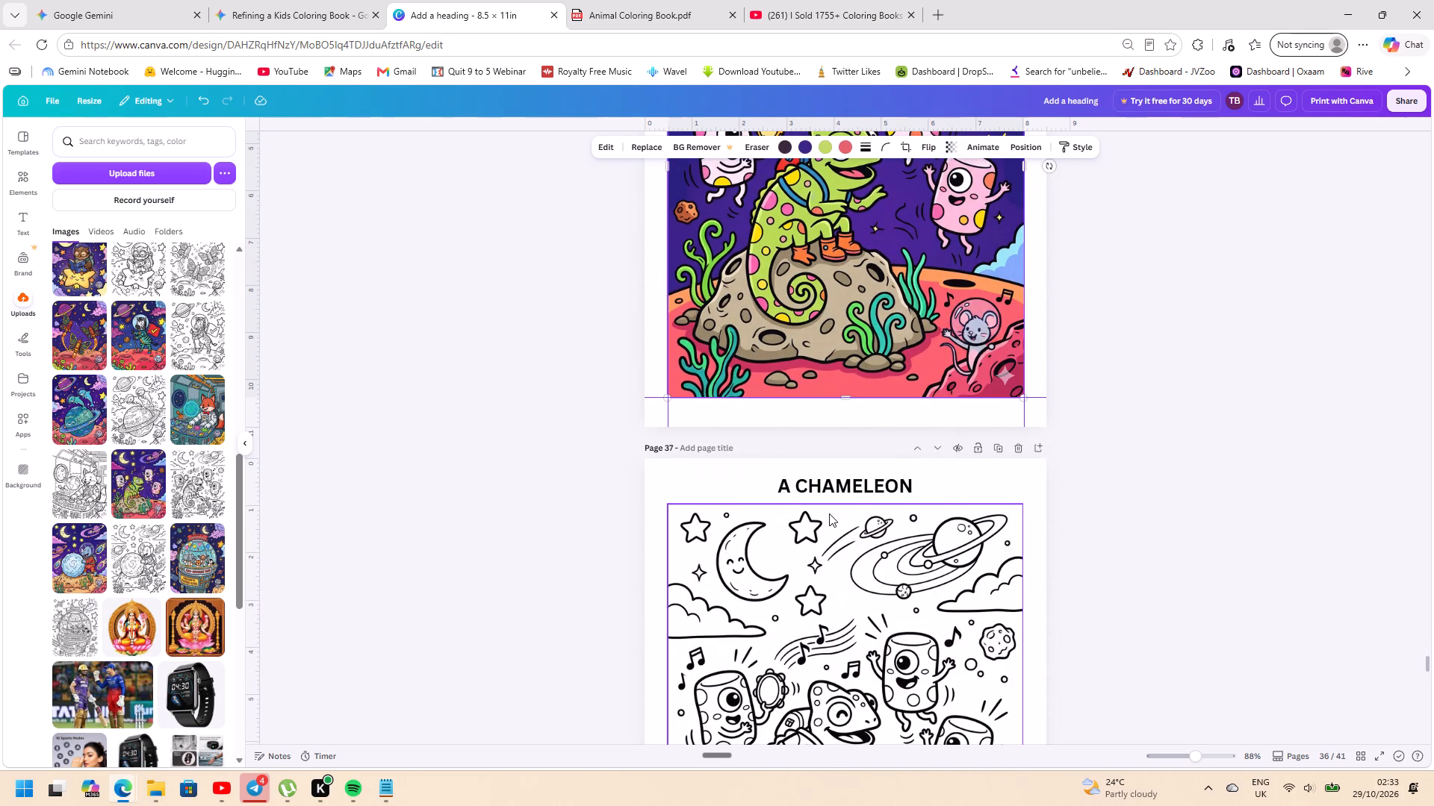
scroll(829, 513, "up", 3)
left_click(667, 387)
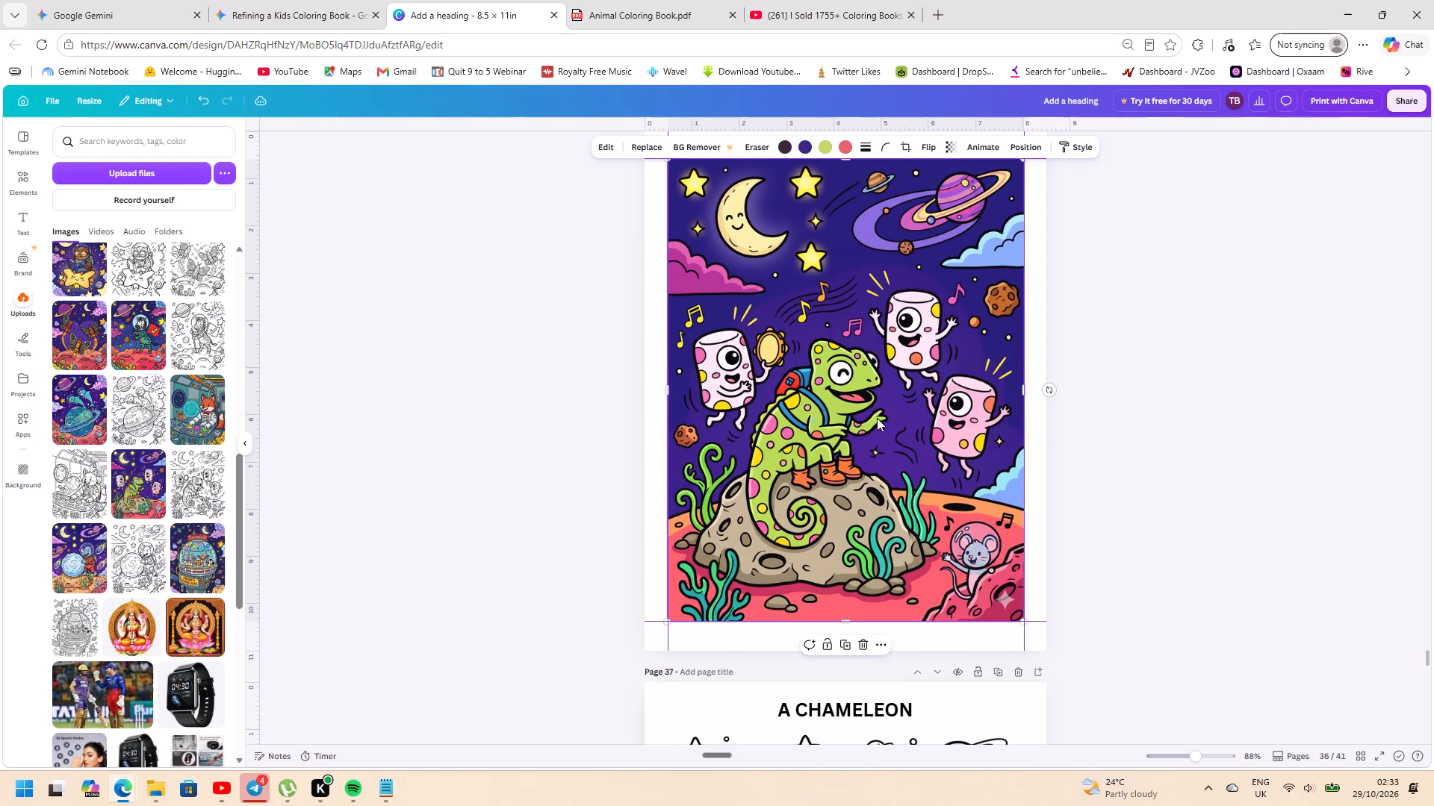
left_click(1020, 387)
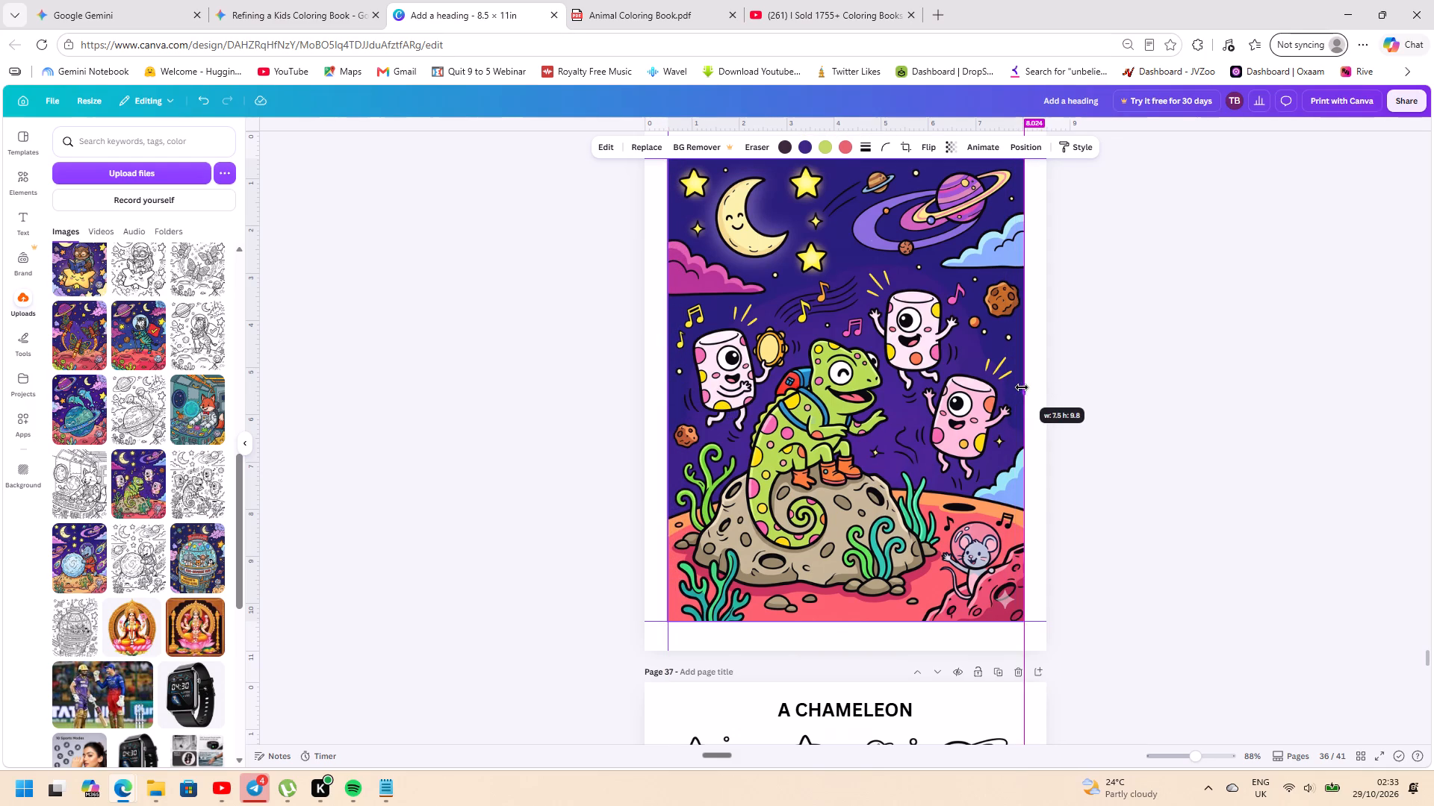
scroll(938, 454, "down", 6)
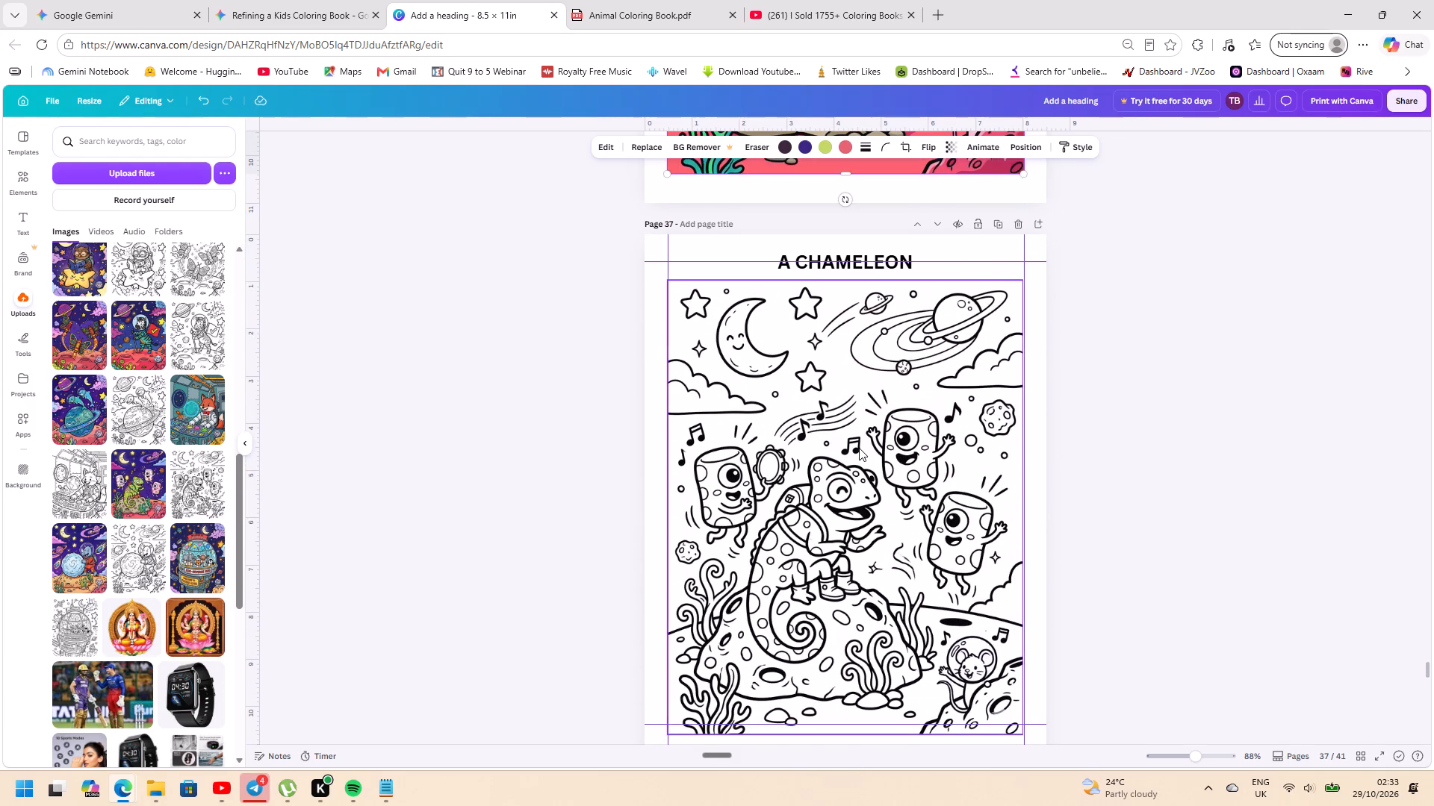
Shift page 37's chameleon line art up and adjust its edges to meet all four margin guides, about 9.8 in high.
left_click(859, 448)
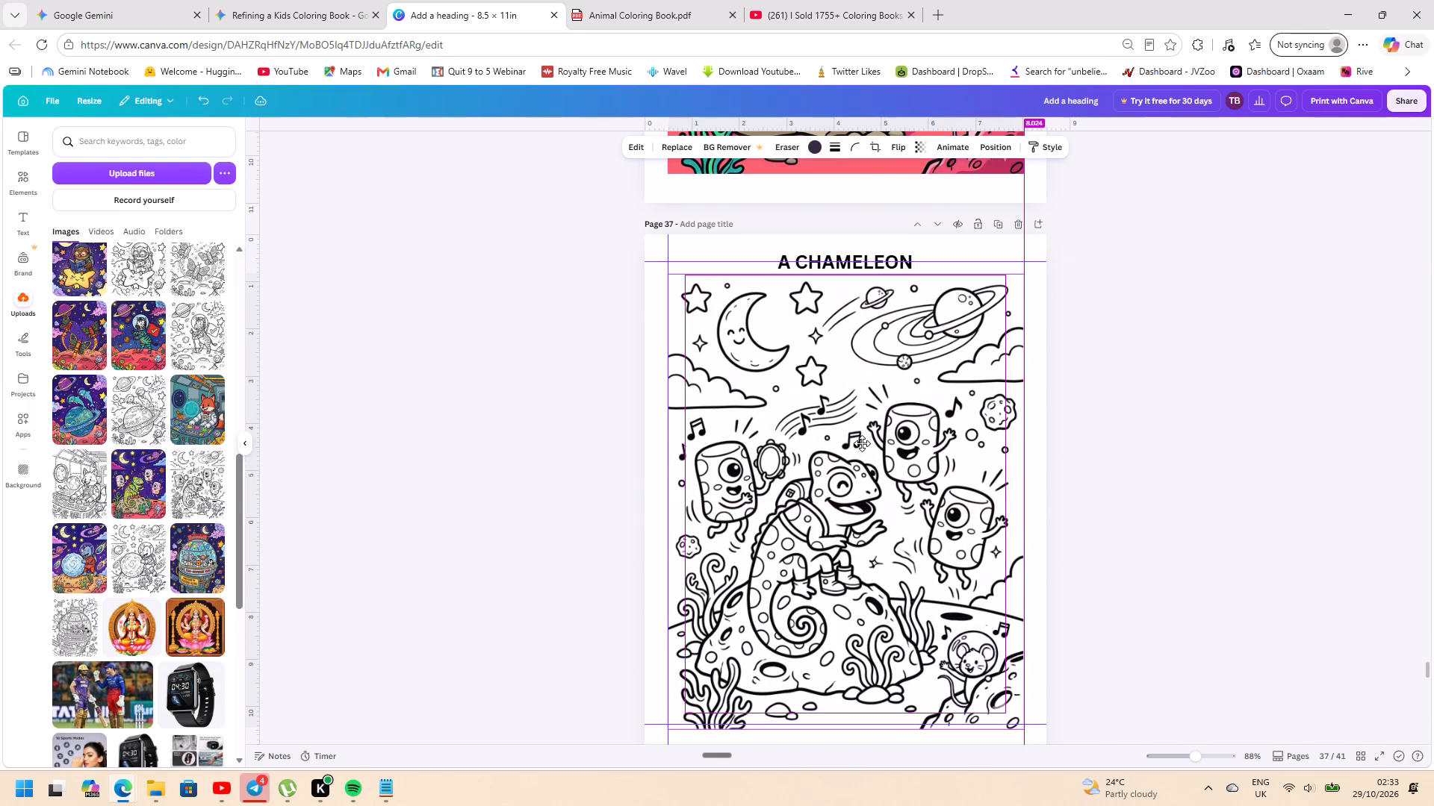
left_click(850, 275)
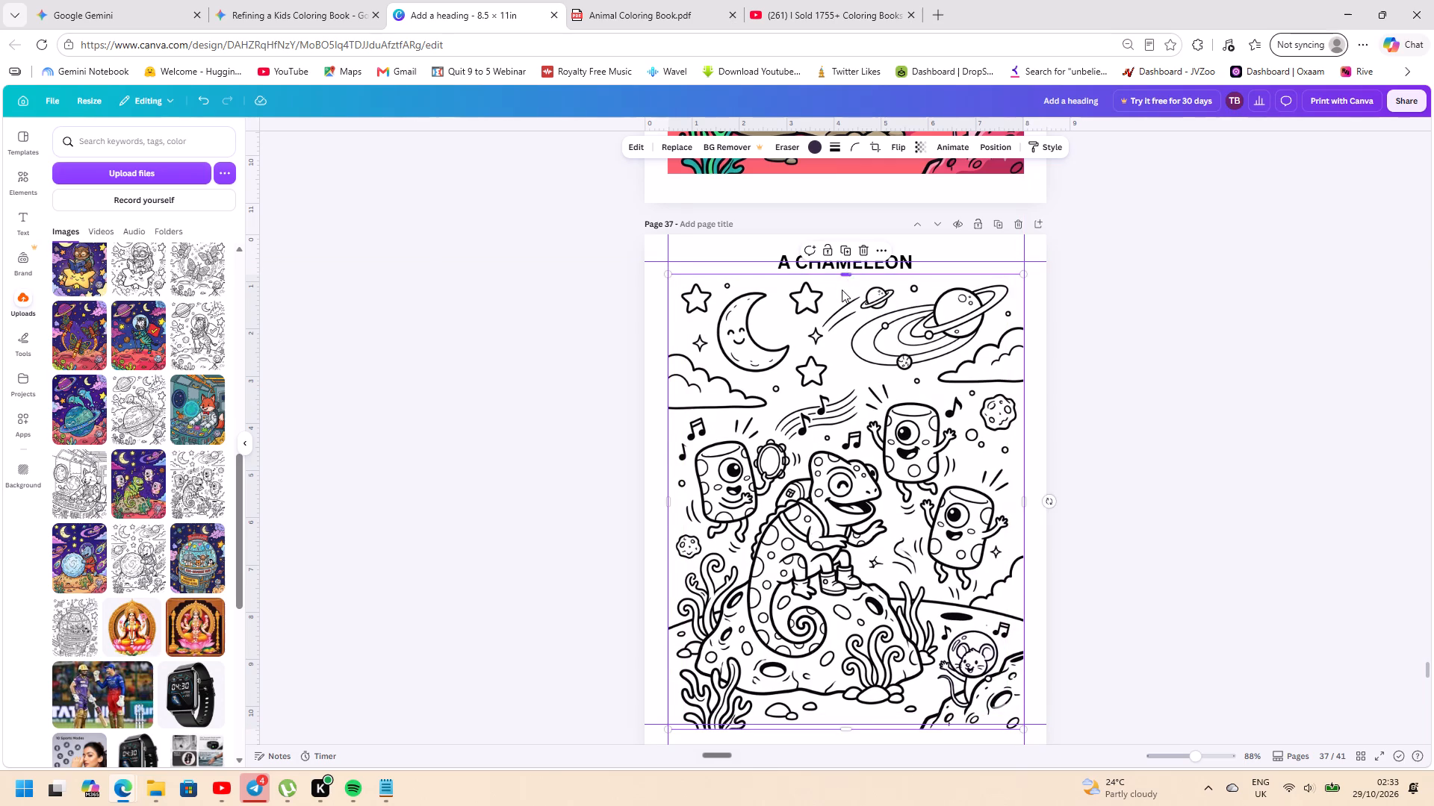
left_click_drag(814, 348, 815, 334)
left_click(1021, 716)
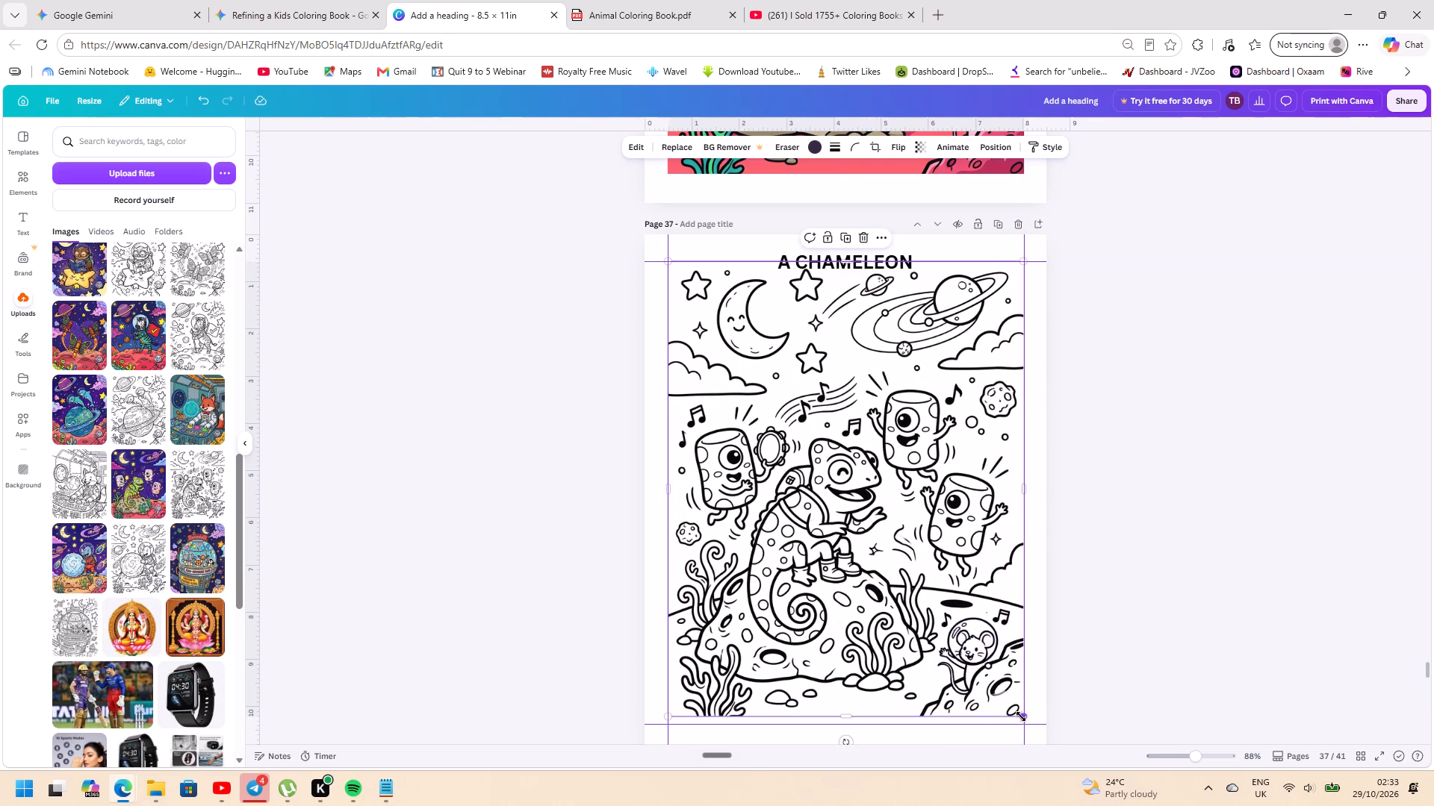
left_click_drag(845, 716, 845, 723)
left_click(1020, 497)
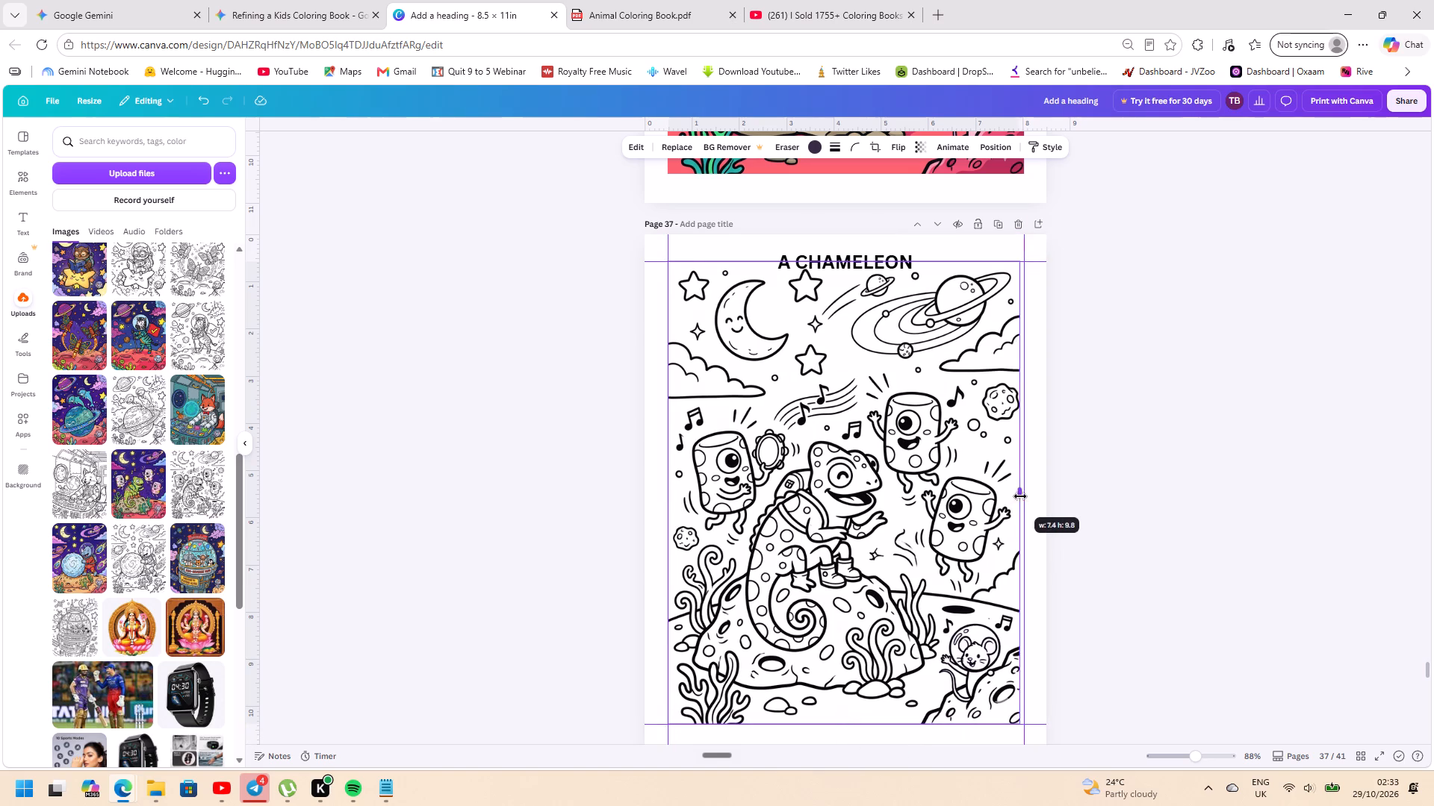
left_click(661, 489)
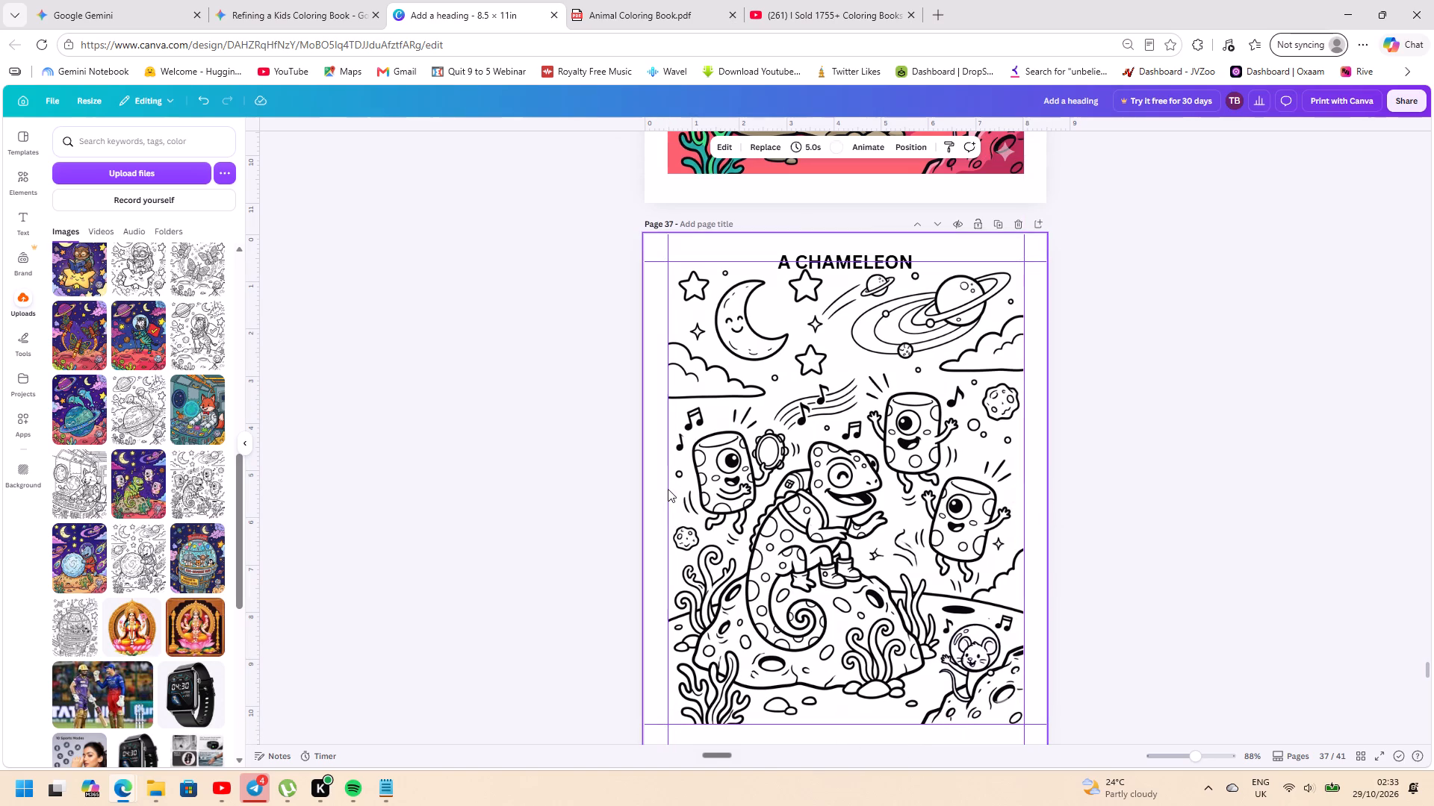
left_click(689, 493)
left_click(667, 496)
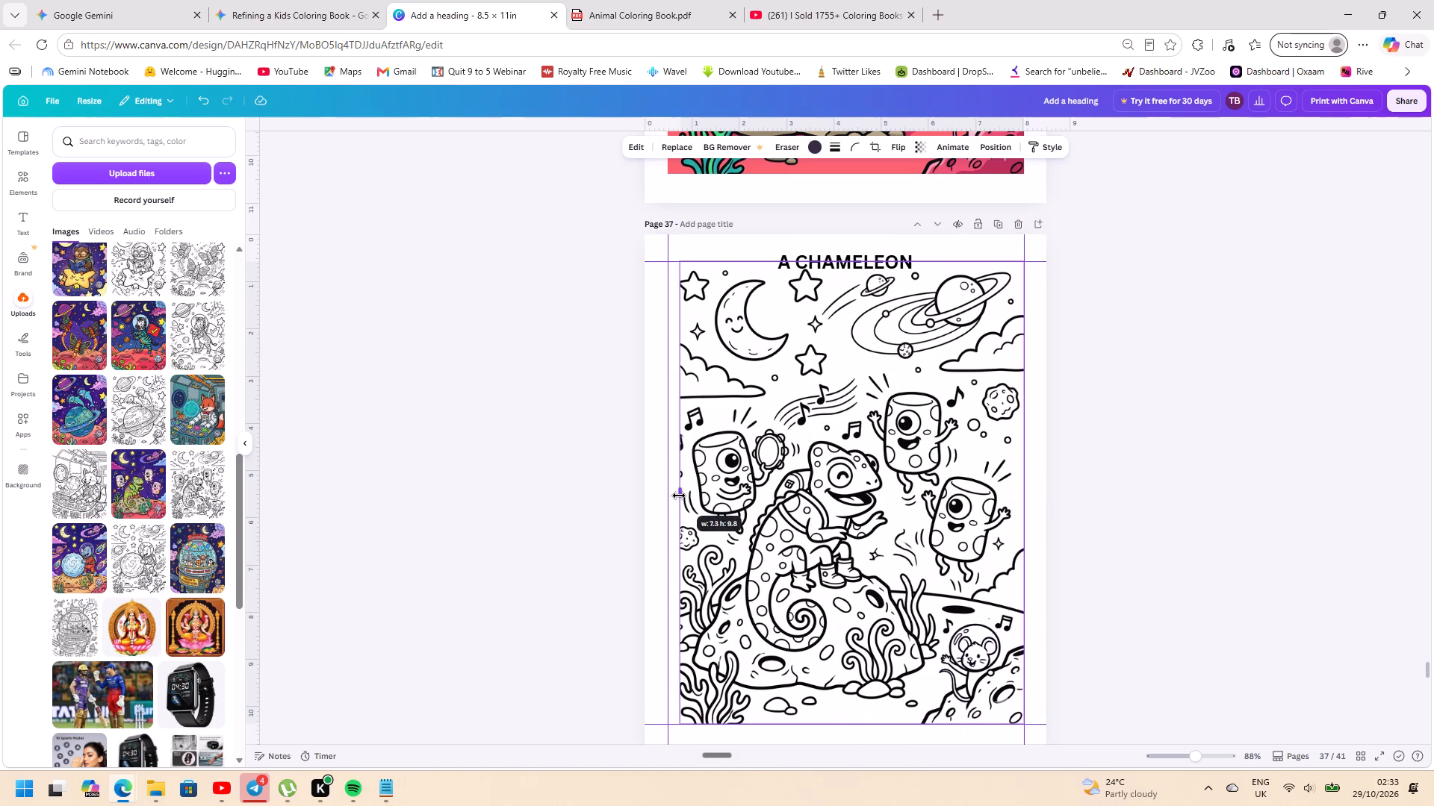
left_click(841, 720)
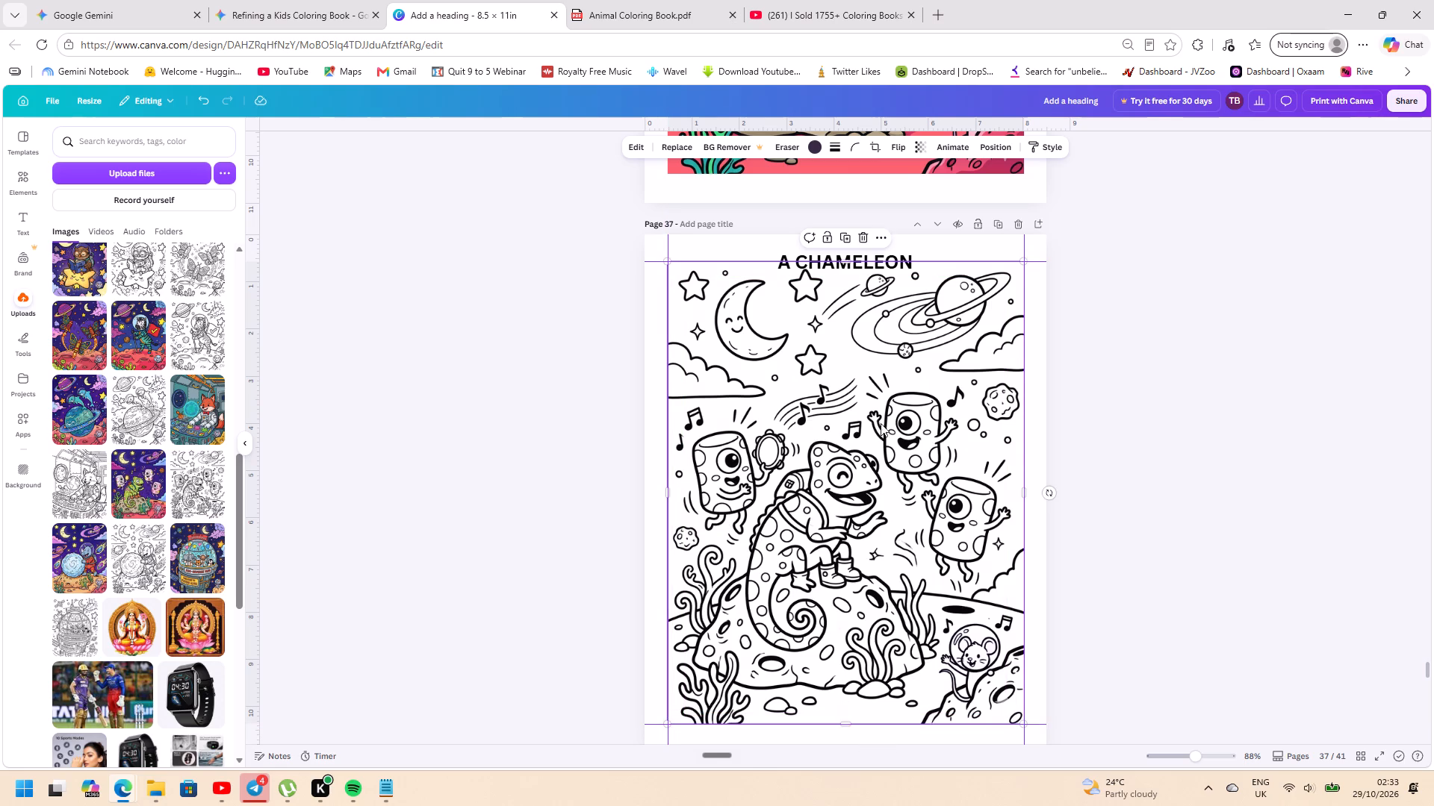
Shorten page 37's title to "CHAMELEON" by deleting the leading article.
double_click(841, 260)
triple_click(795, 259)
left_click(761, 250)
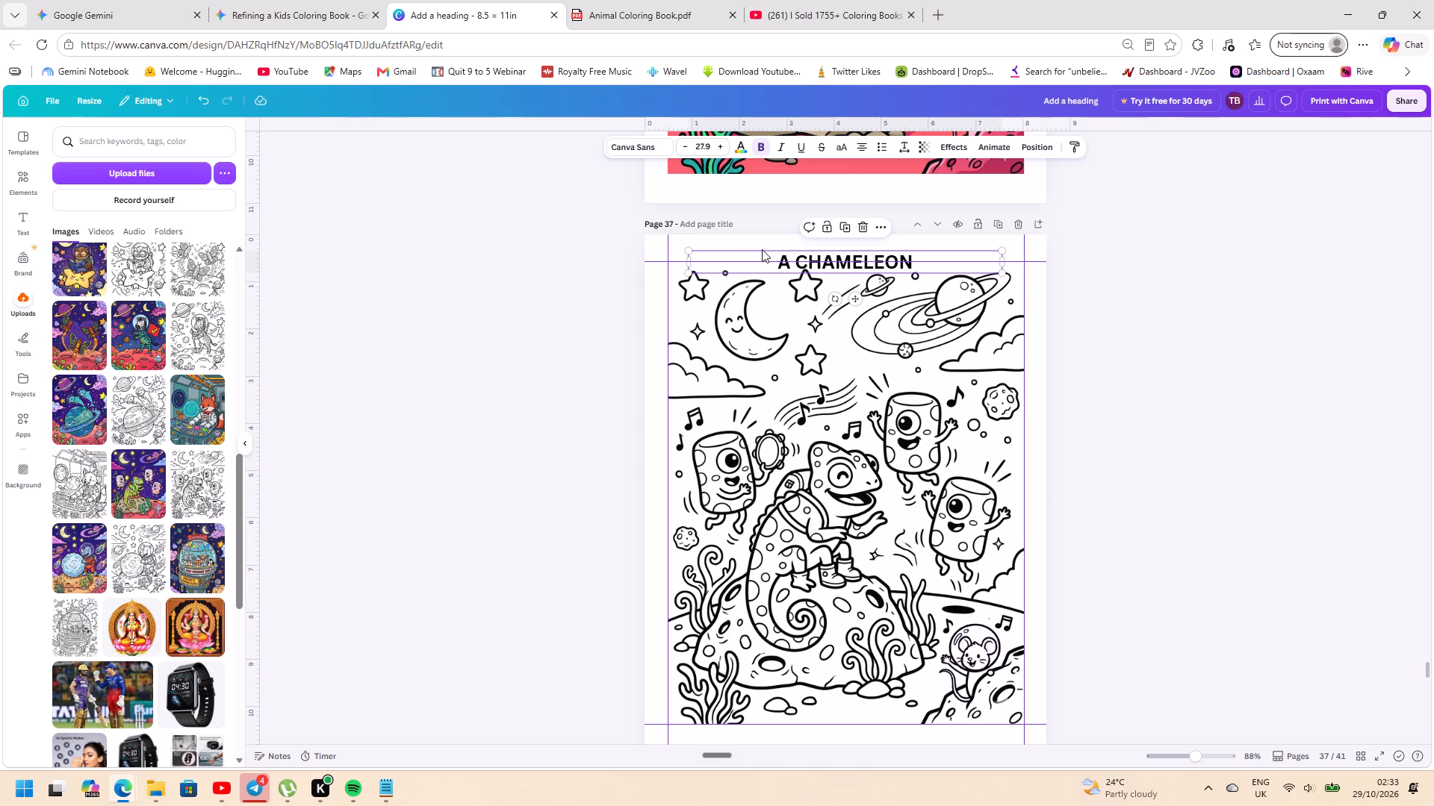
double_click(786, 258)
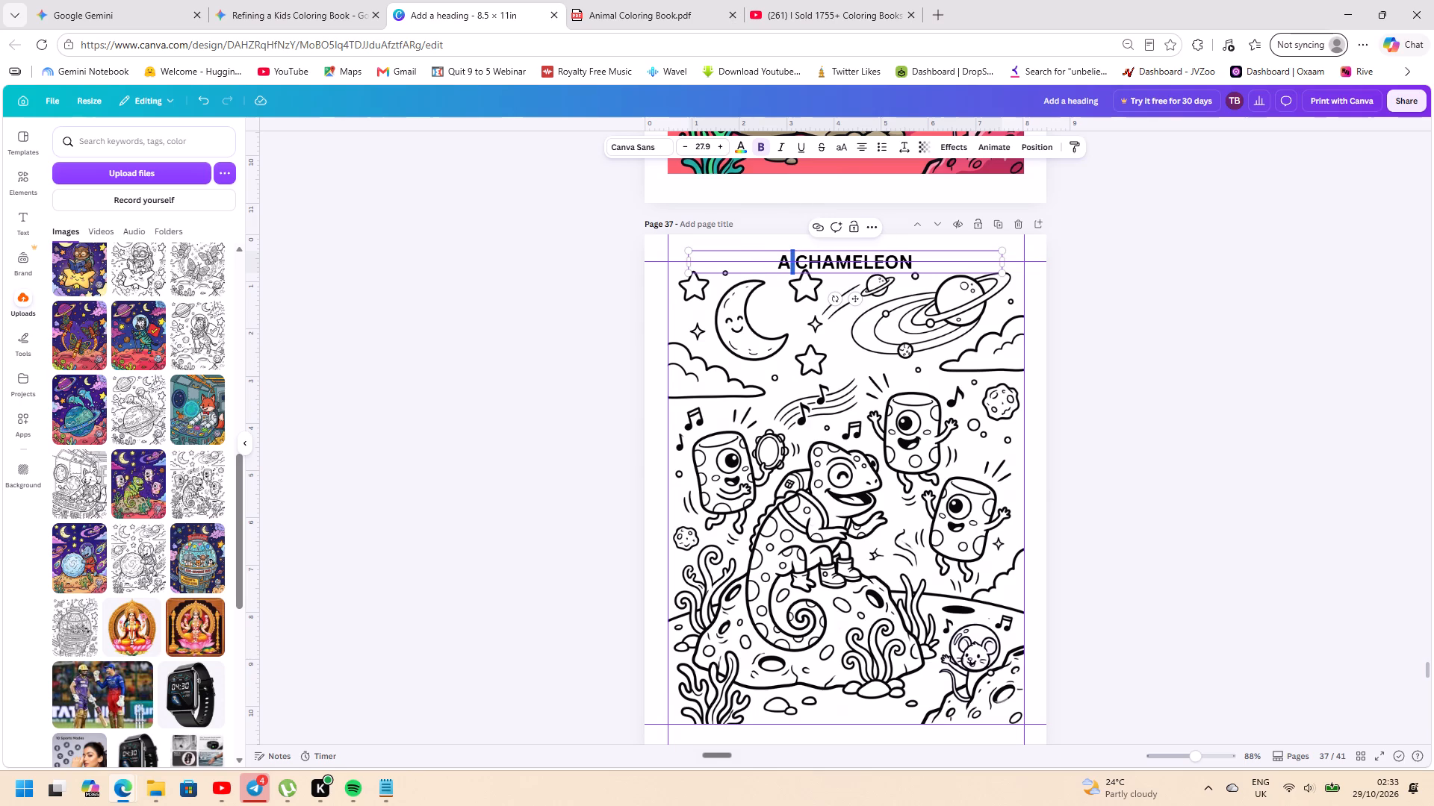
key("Right")
key("ctrl+shift+Left")
key("Delete")
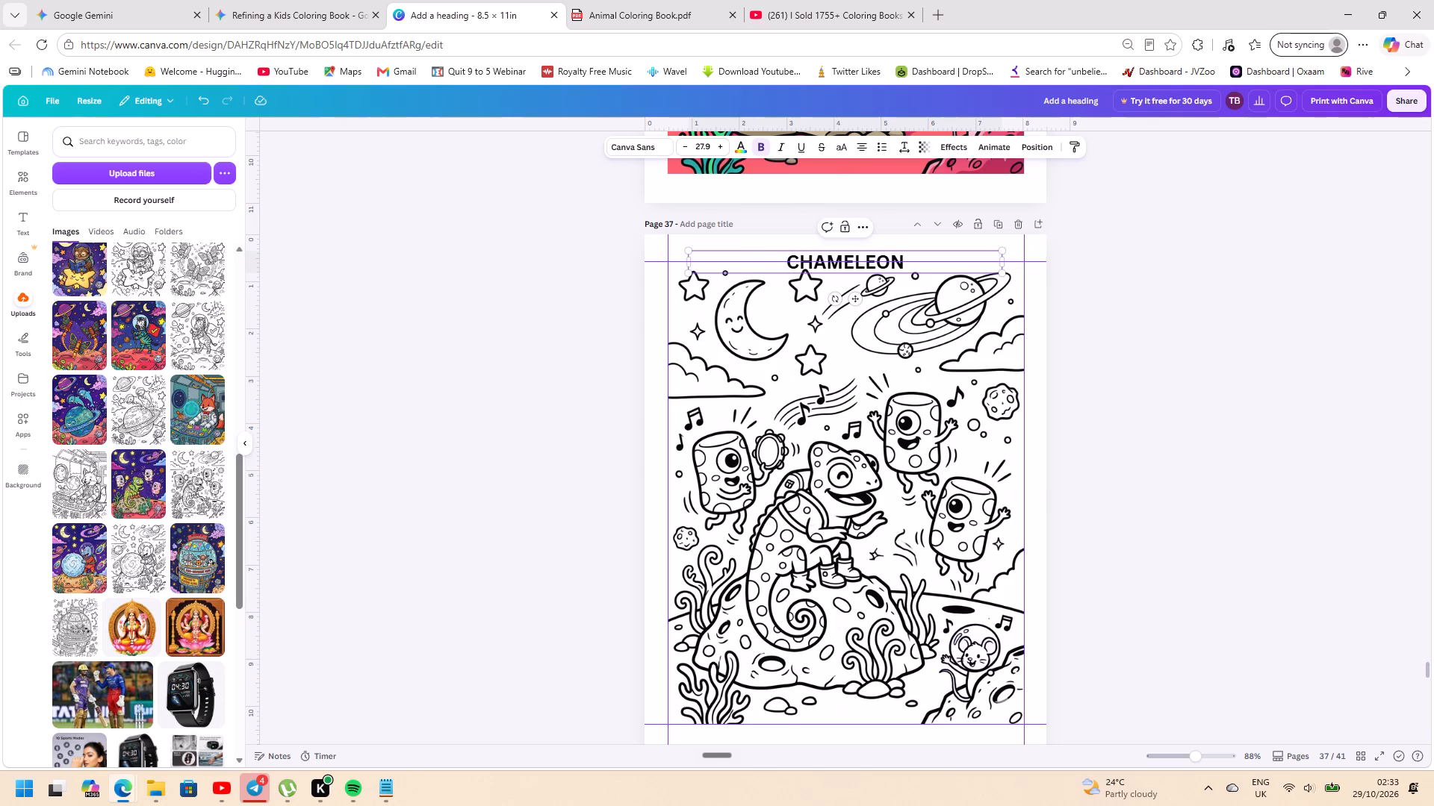
Narrow the text box of page 37's title from its left side so it fits closely around the word.
left_click_drag(686, 265, 784, 260)
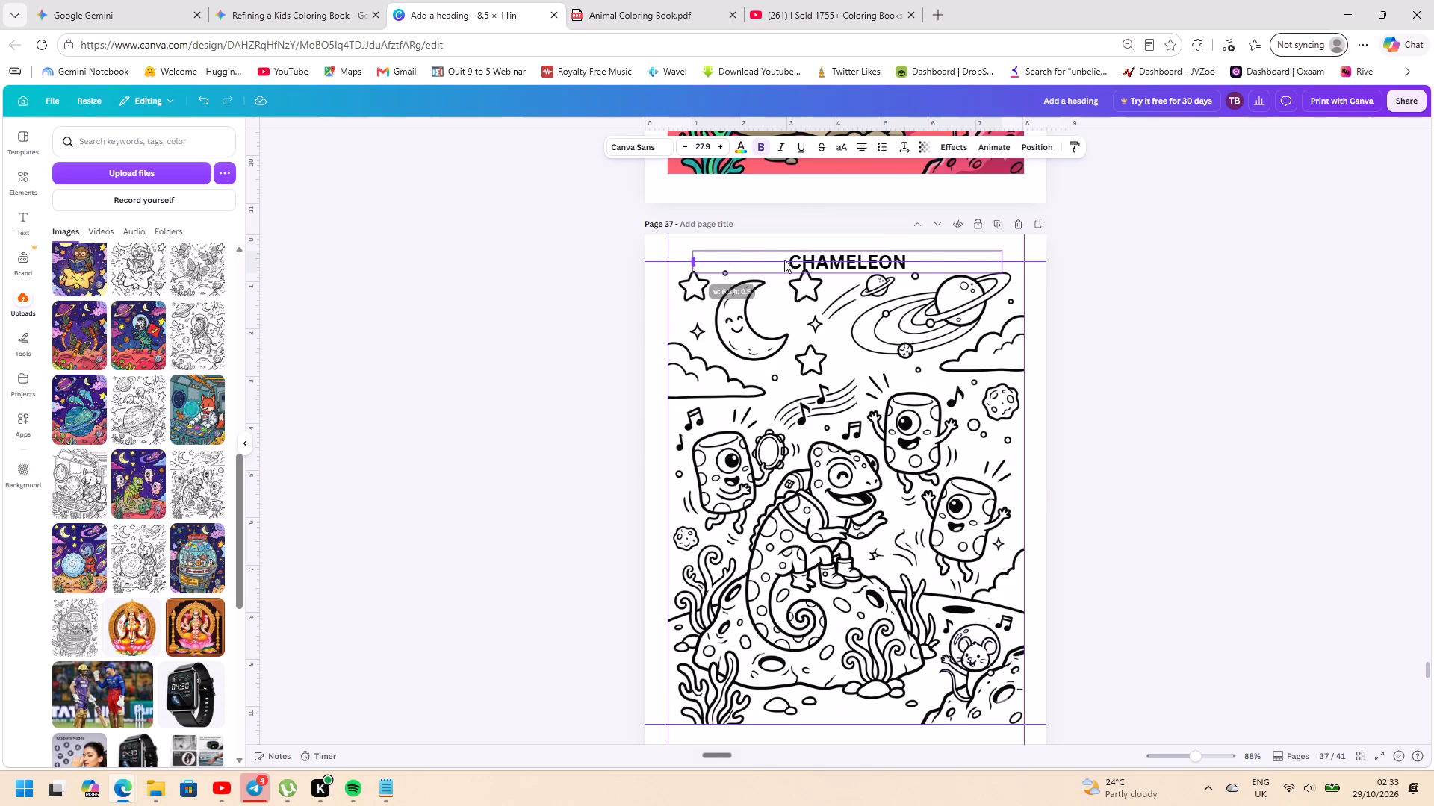
left_click_drag(784, 260, 872, 260)
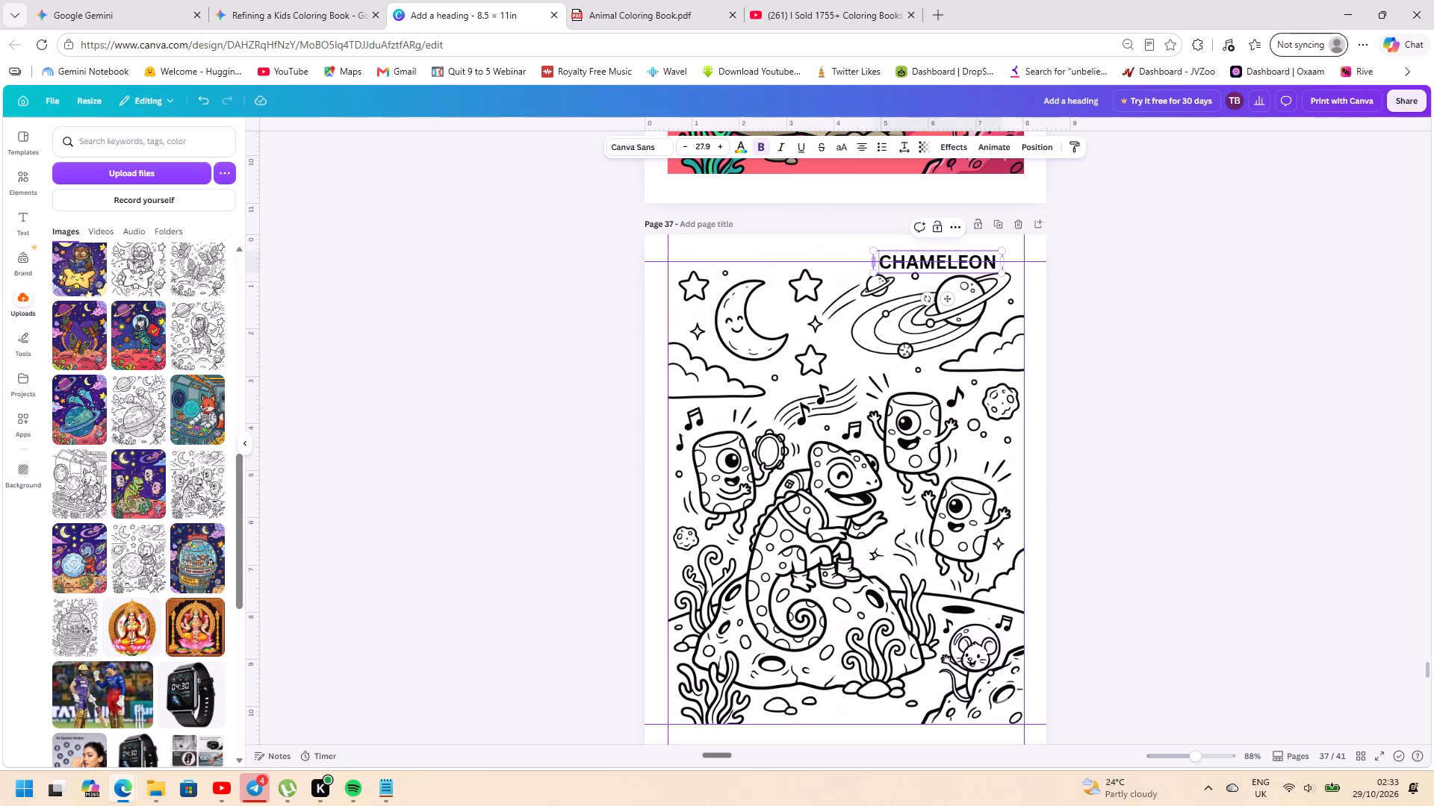